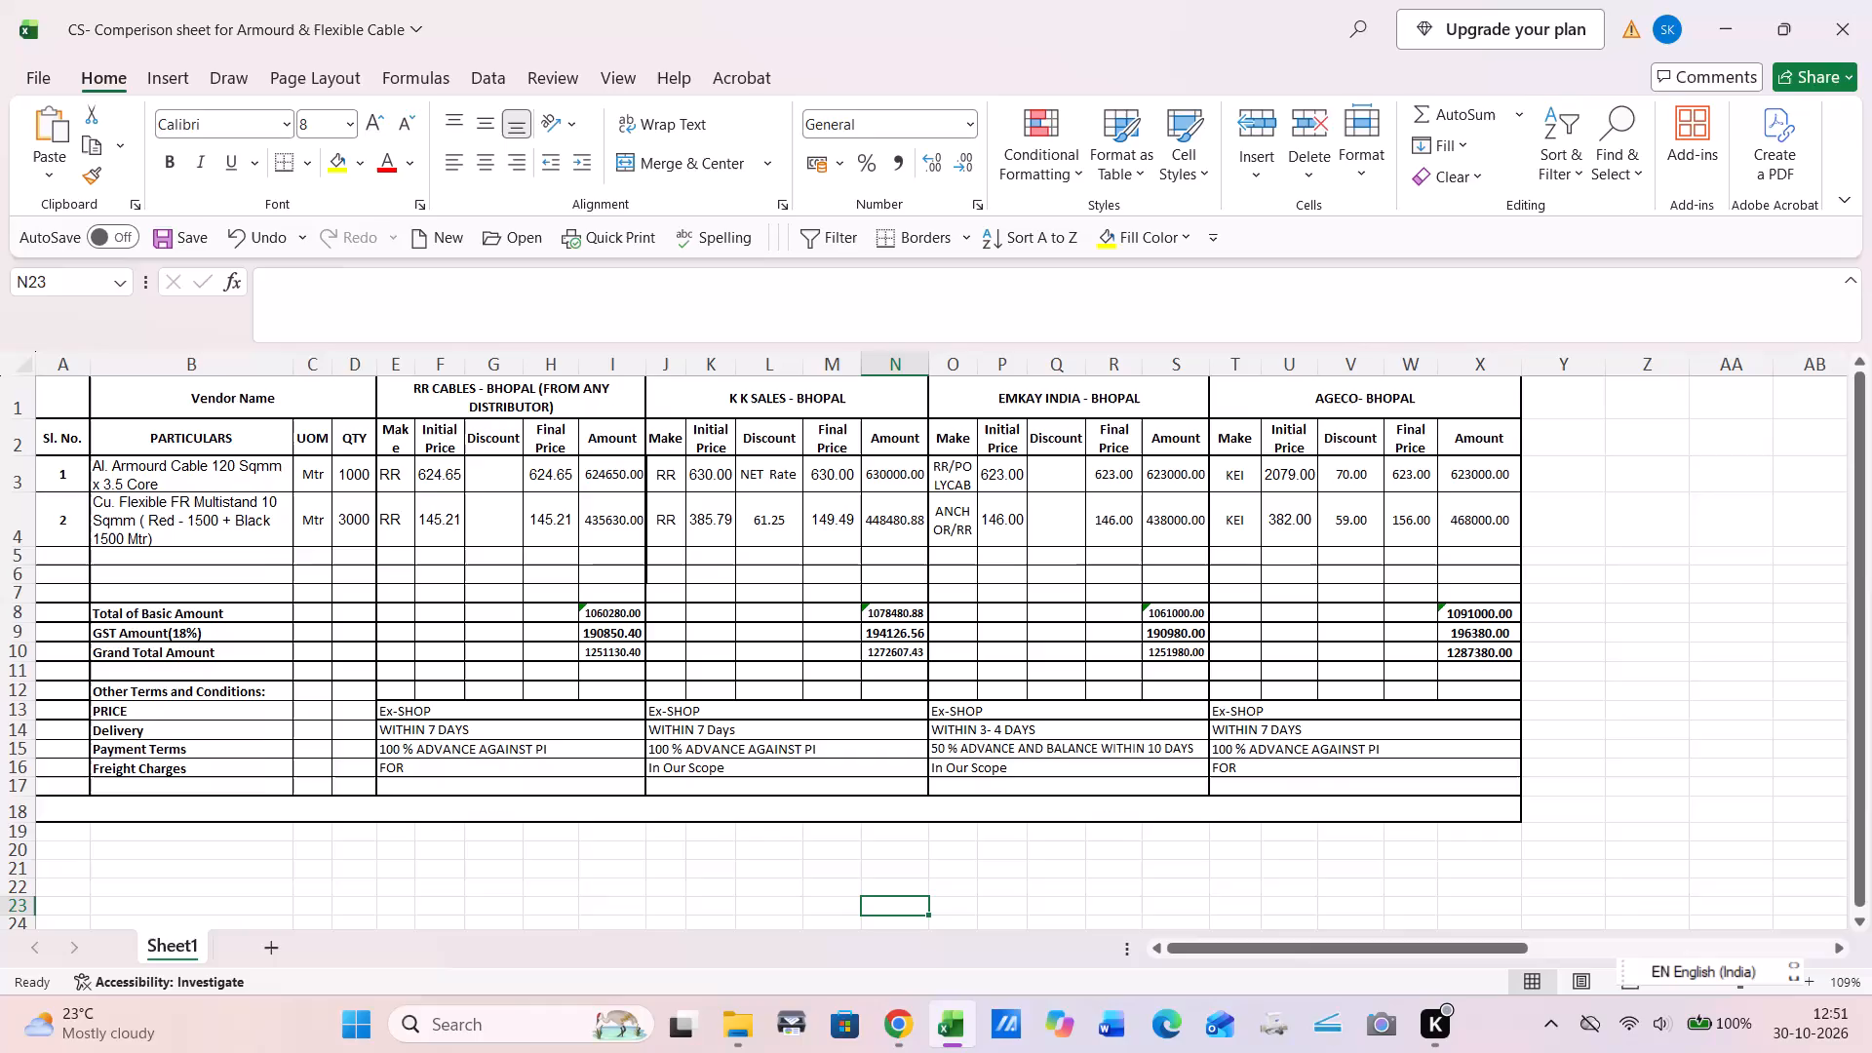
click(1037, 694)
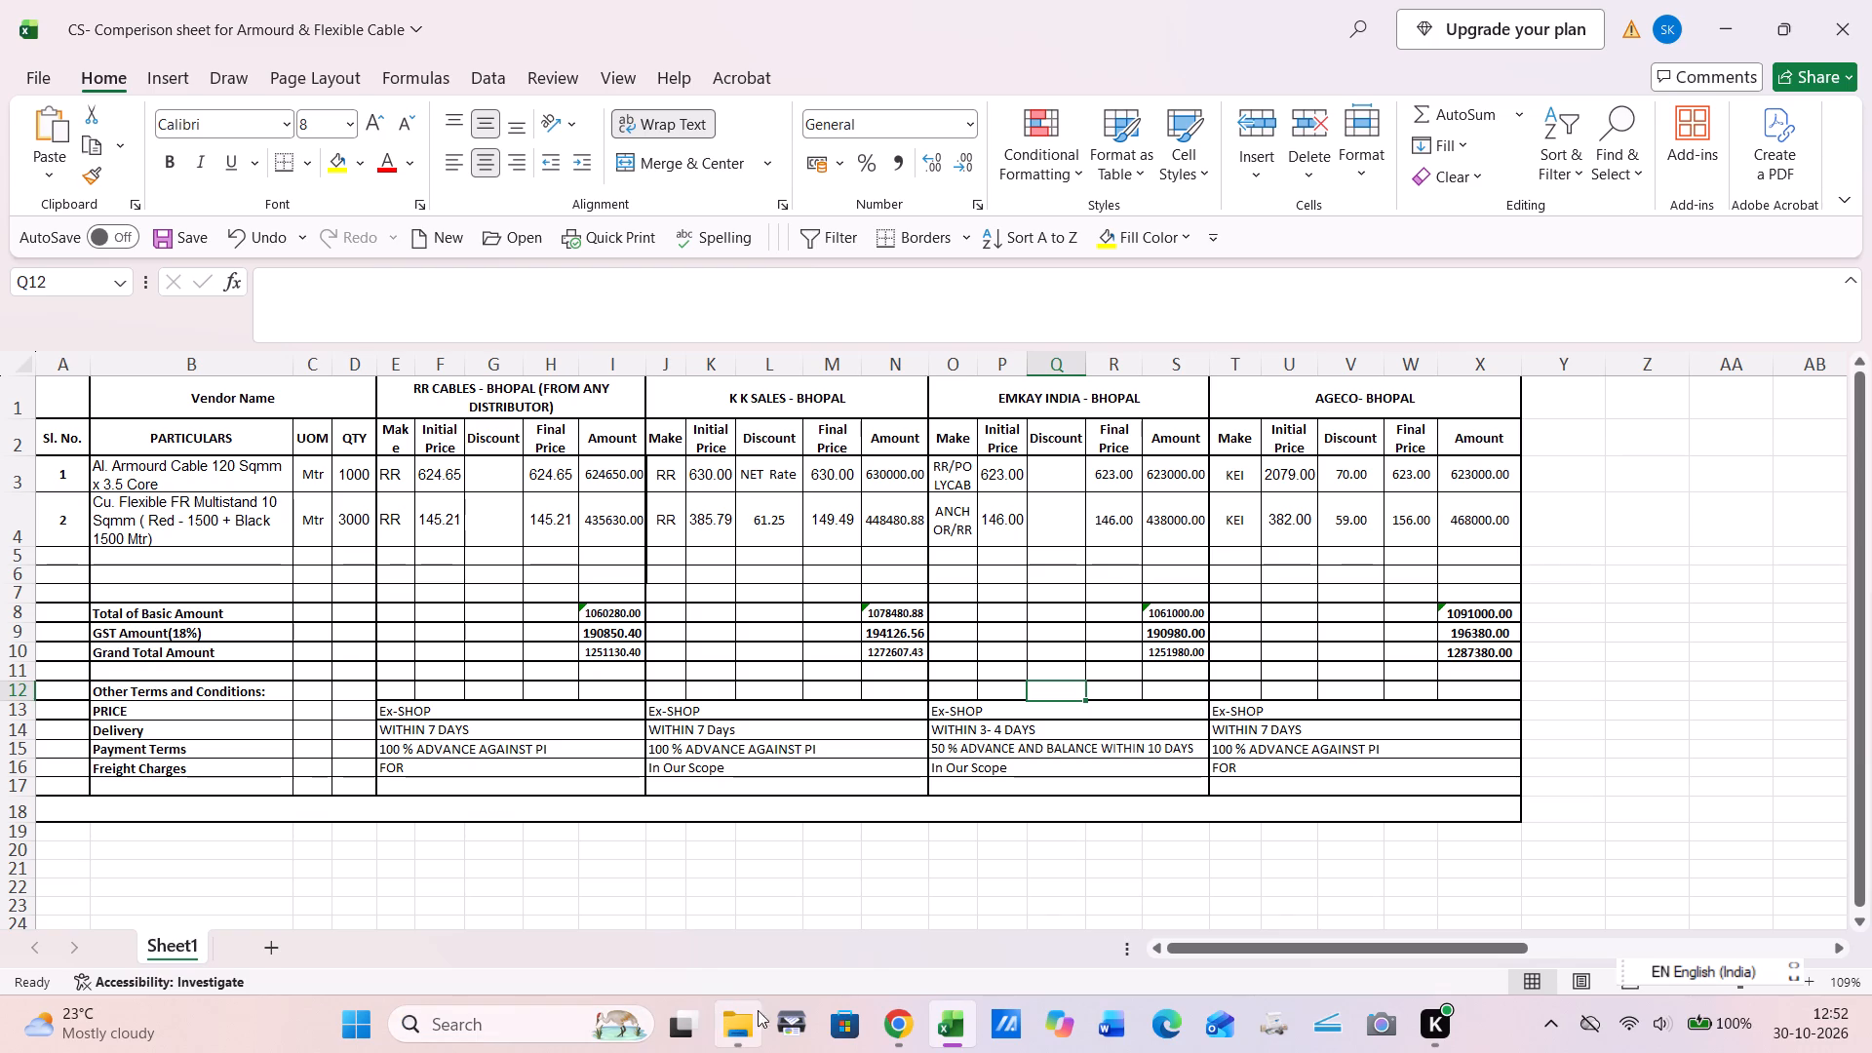
Switch to File Explorer and open the Inward Register & STOCK REPORT folder inside LANDSMIL-1 on New Volume (D:).
click(727, 1021)
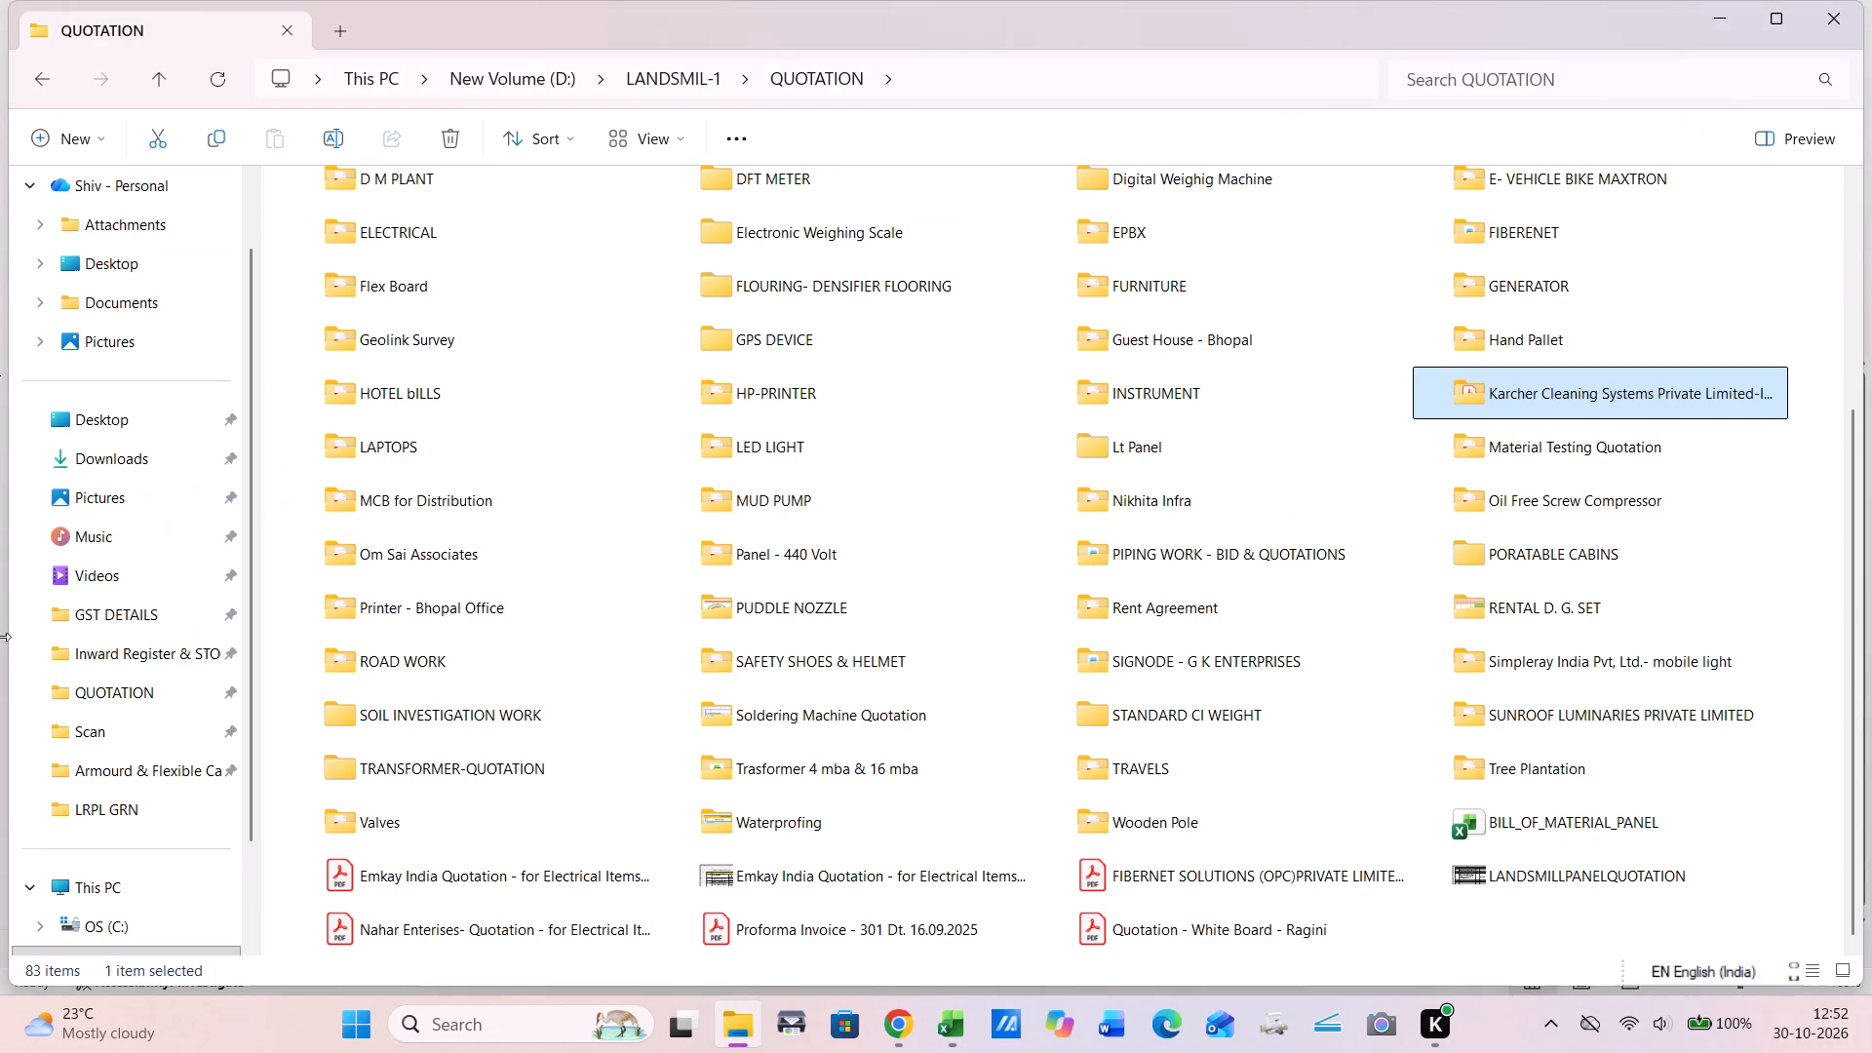
click(152, 647)
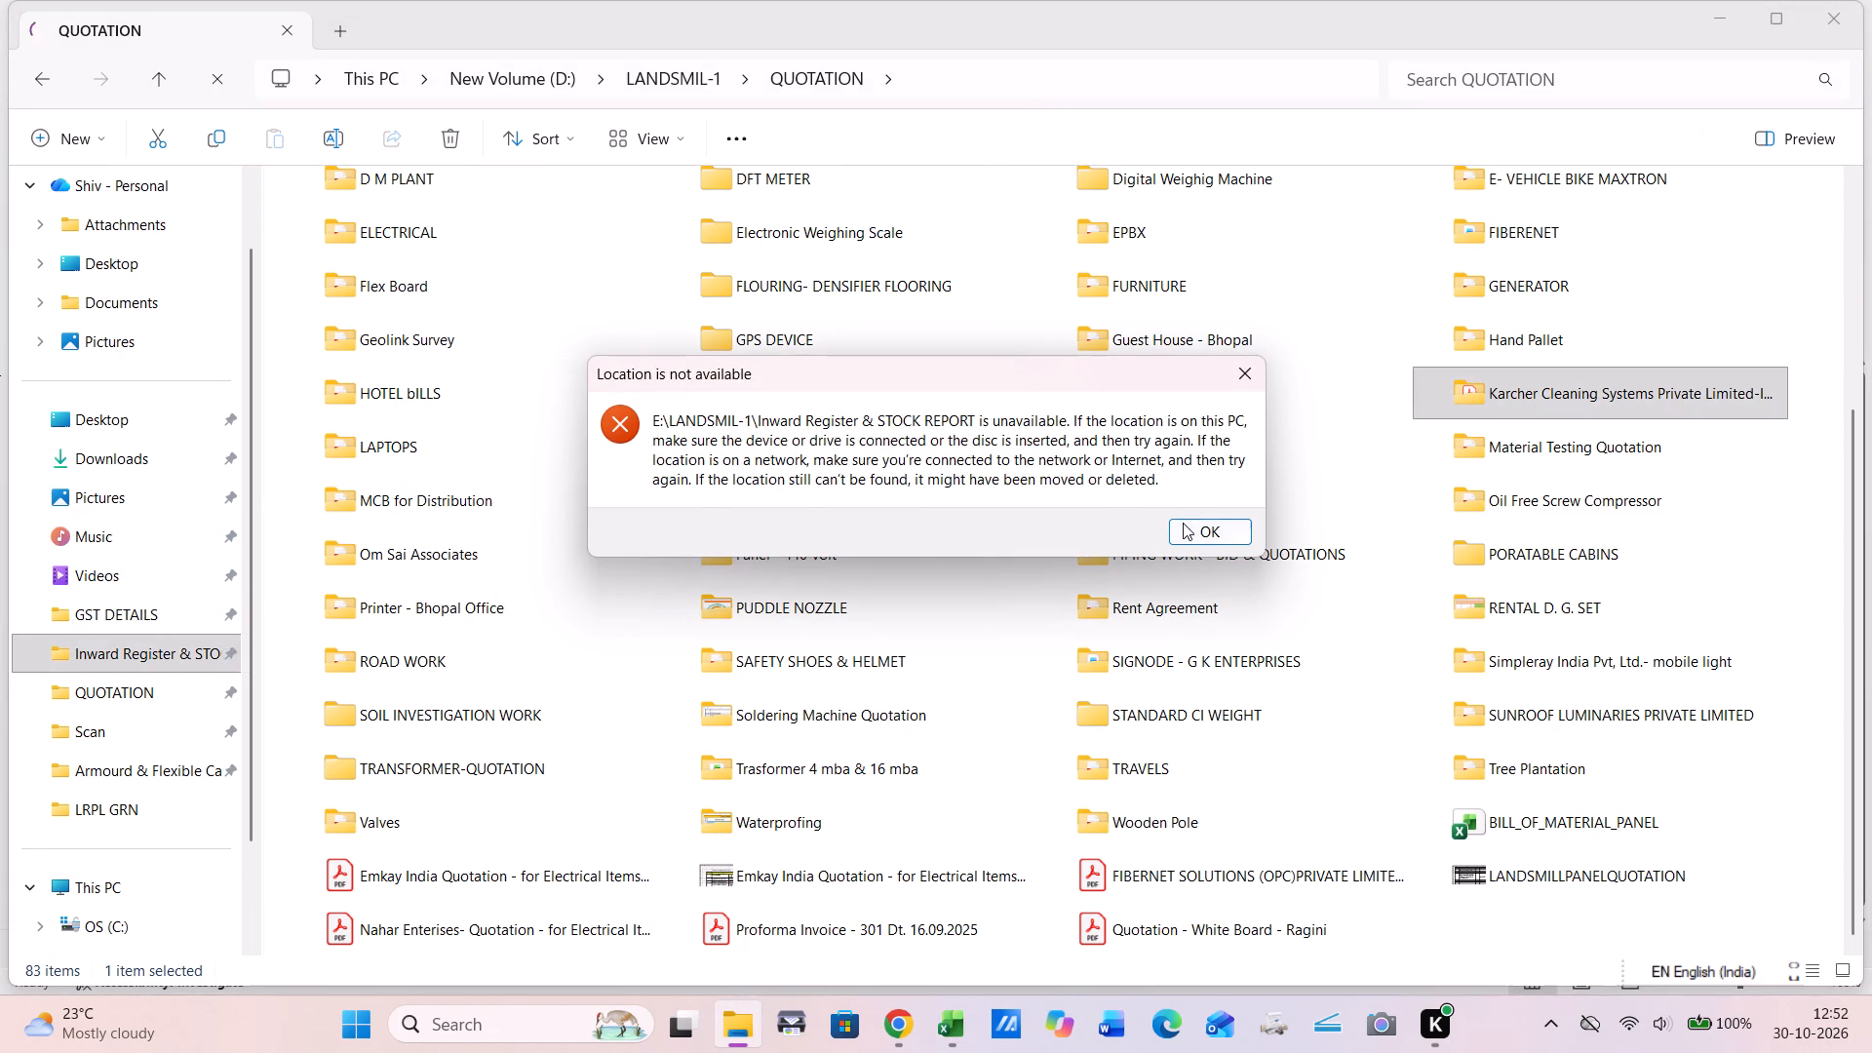
click(1182, 526)
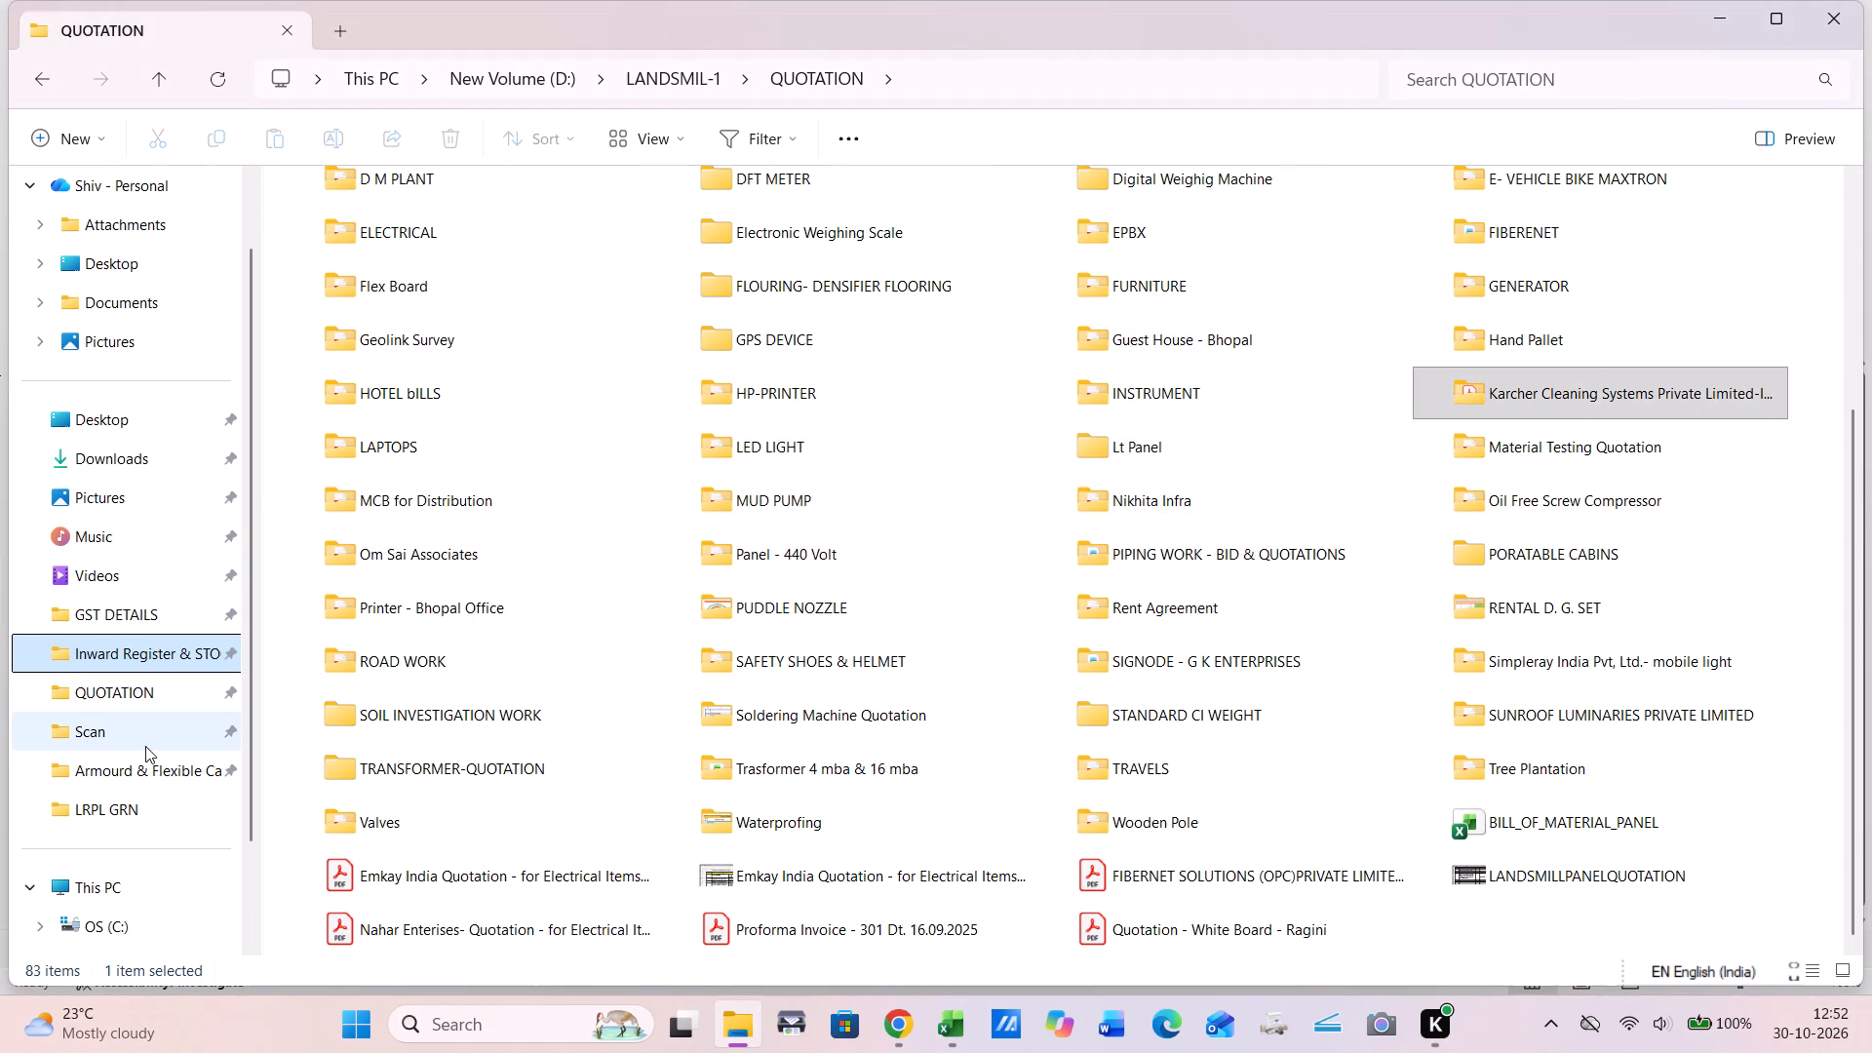
drag(253, 765, 249, 843)
click(189, 842)
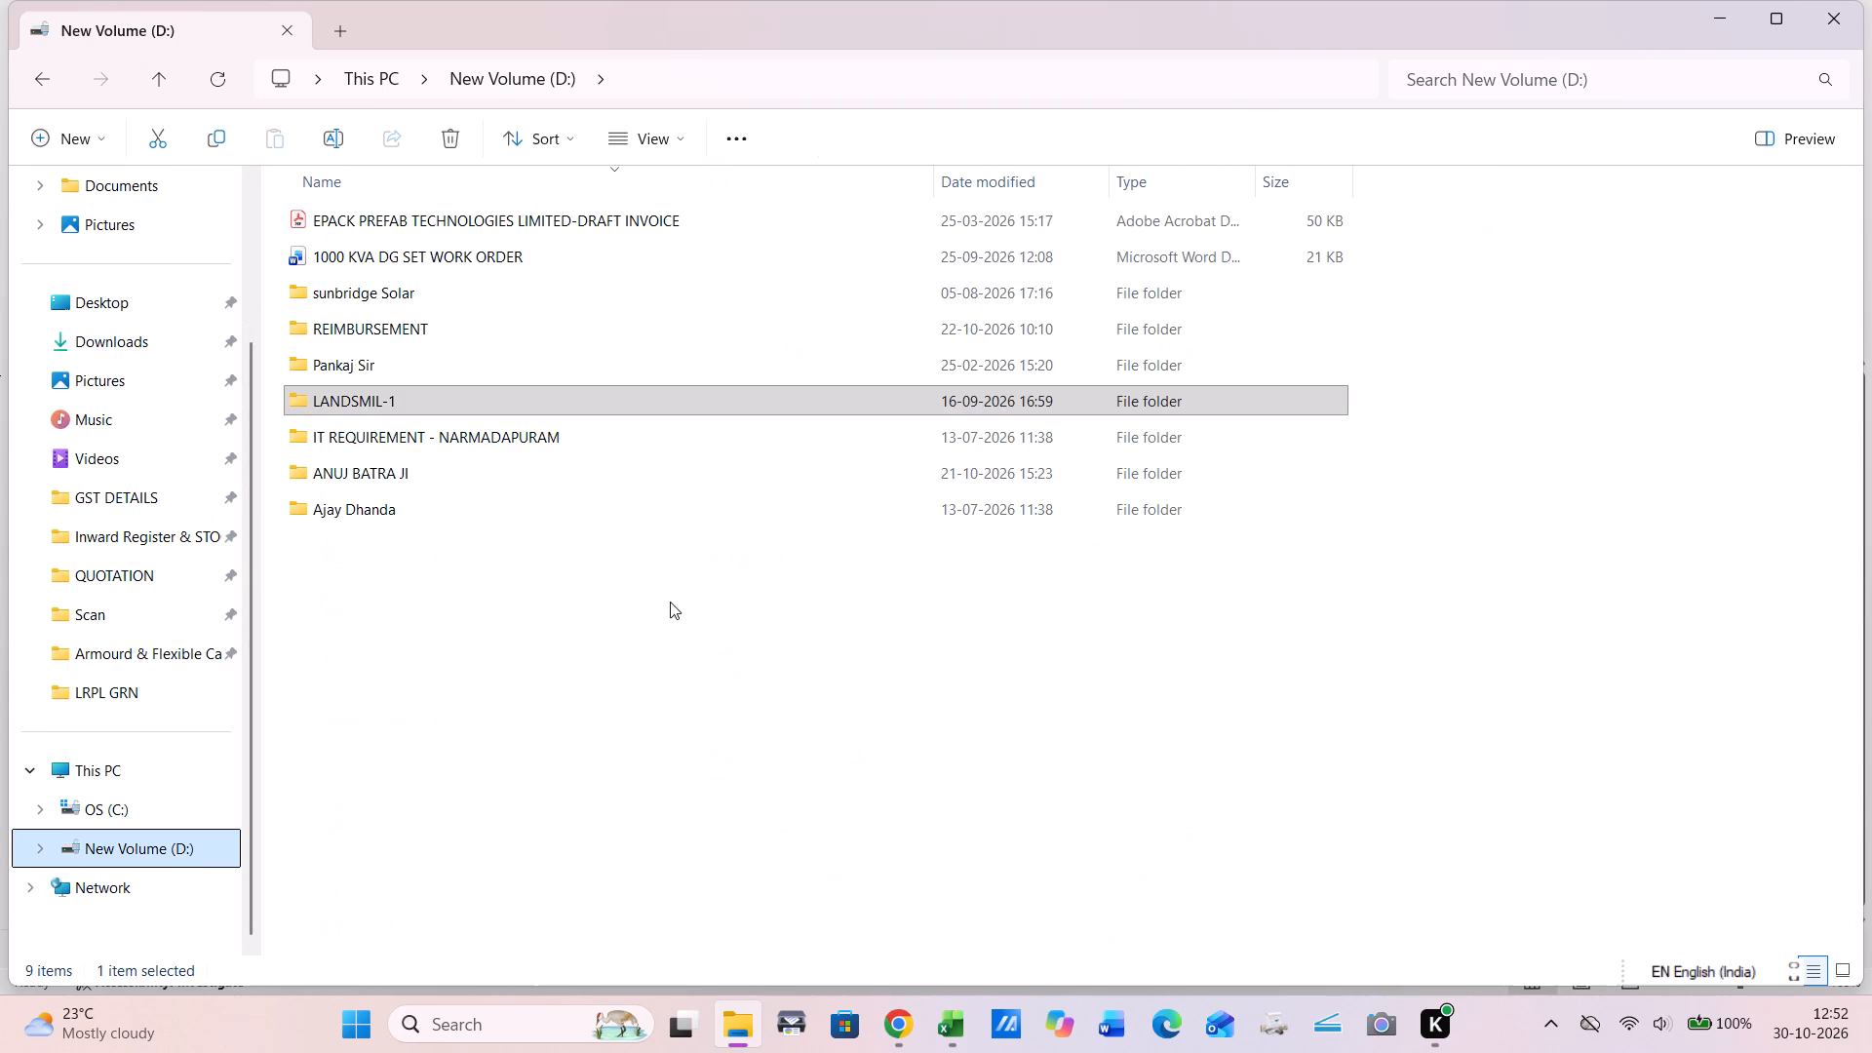
double_click(431, 396)
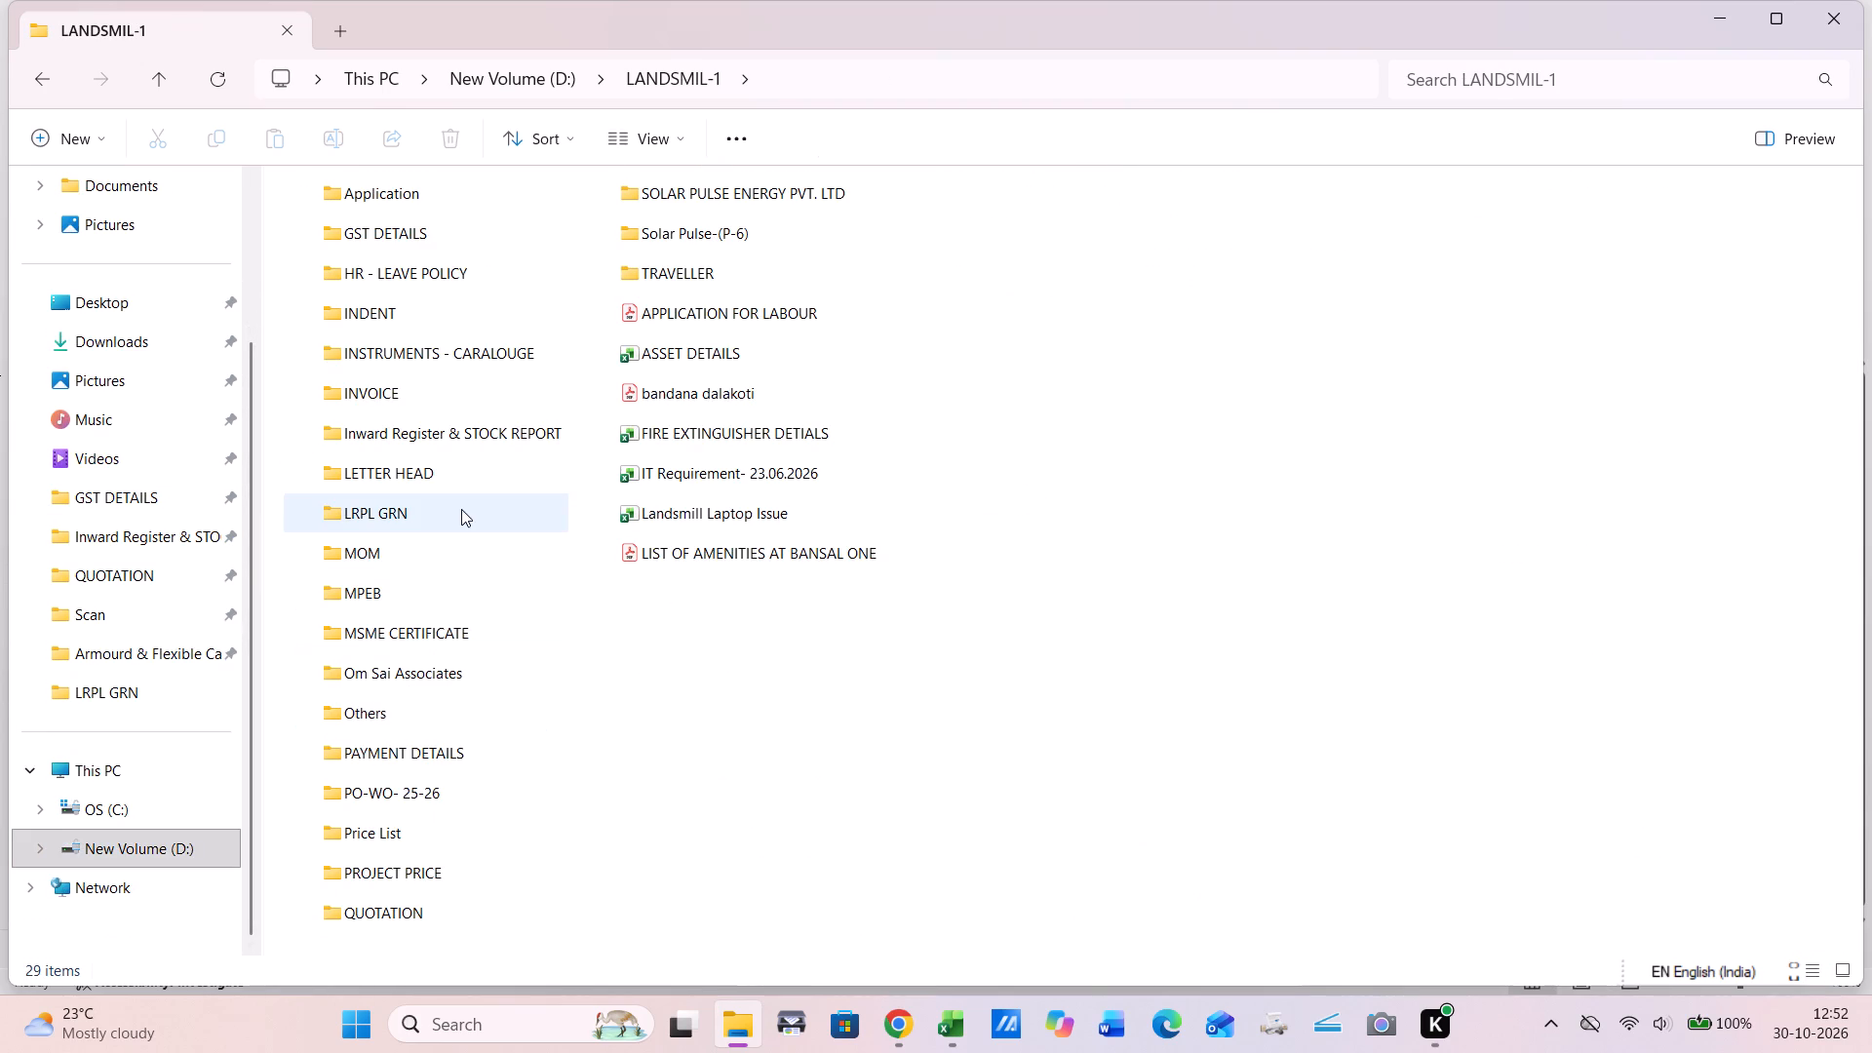
double_click(517, 428)
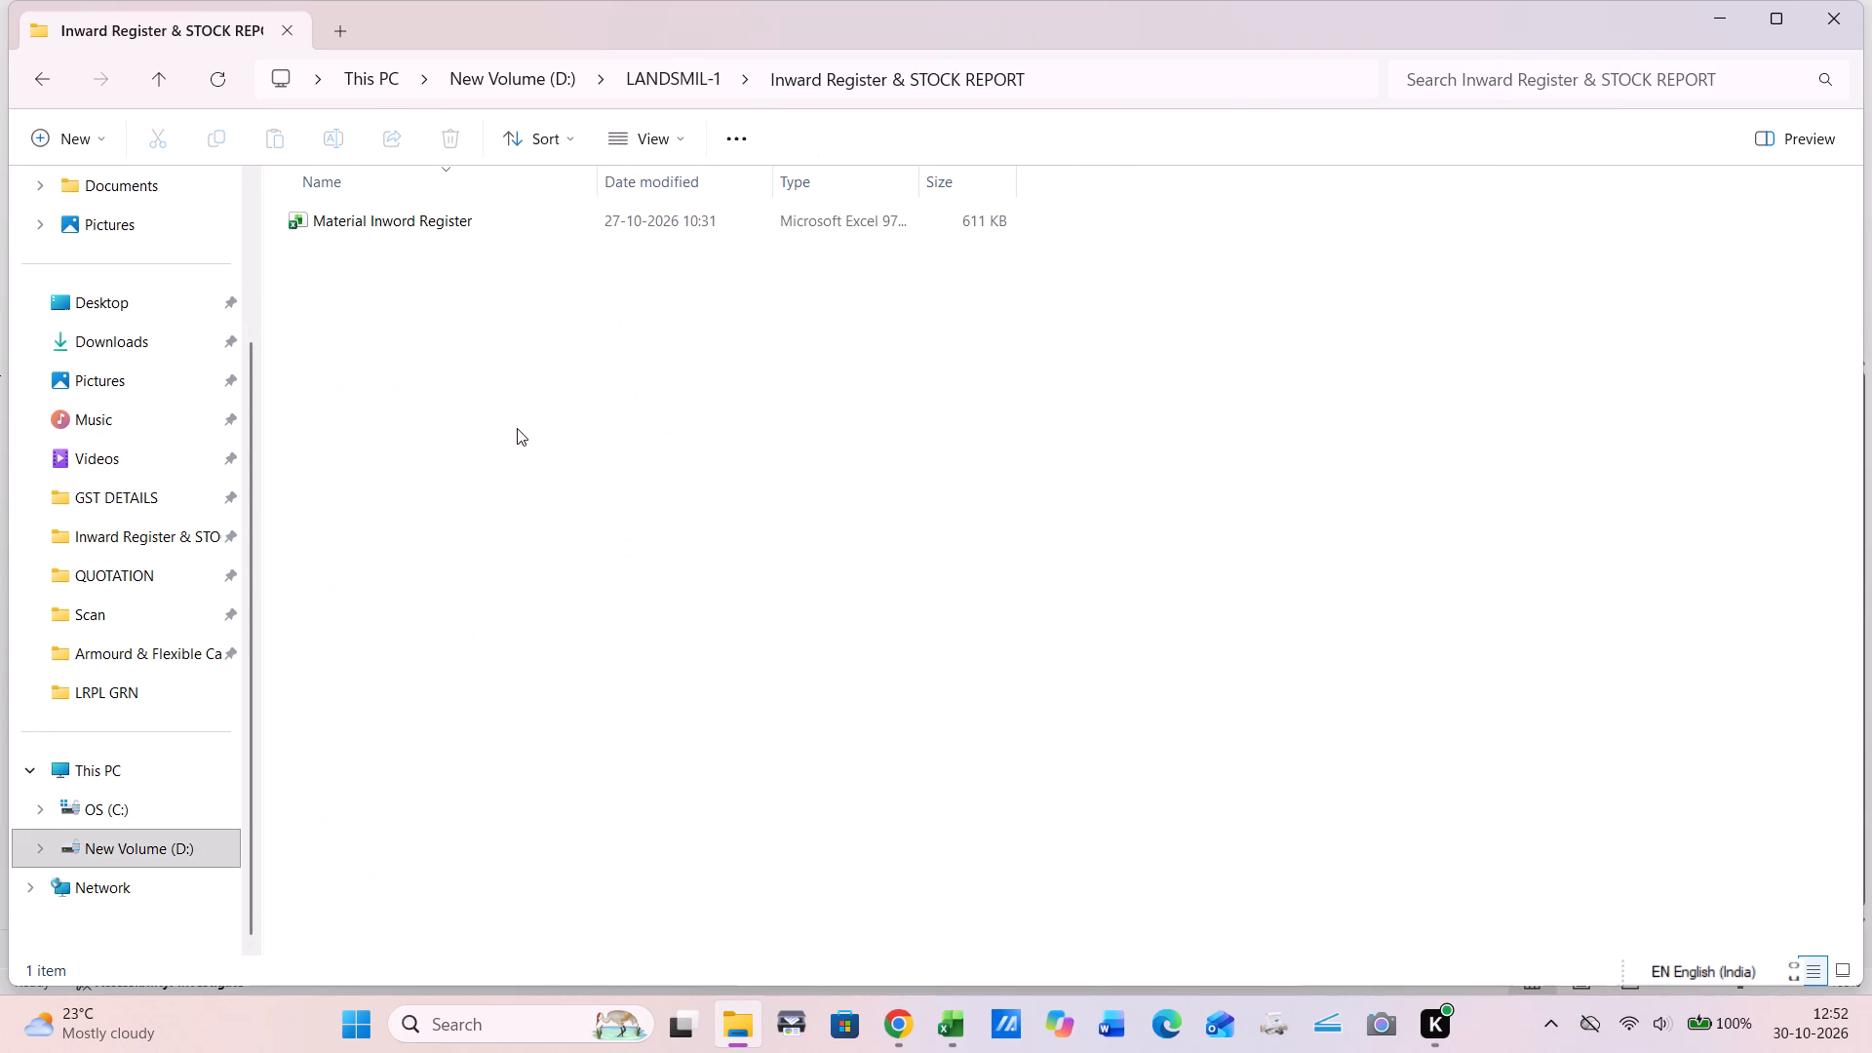
Open the Material Inword Register workbook from the Inward Register & STOCK REPORT folder.
click(470, 214)
double_click(470, 214)
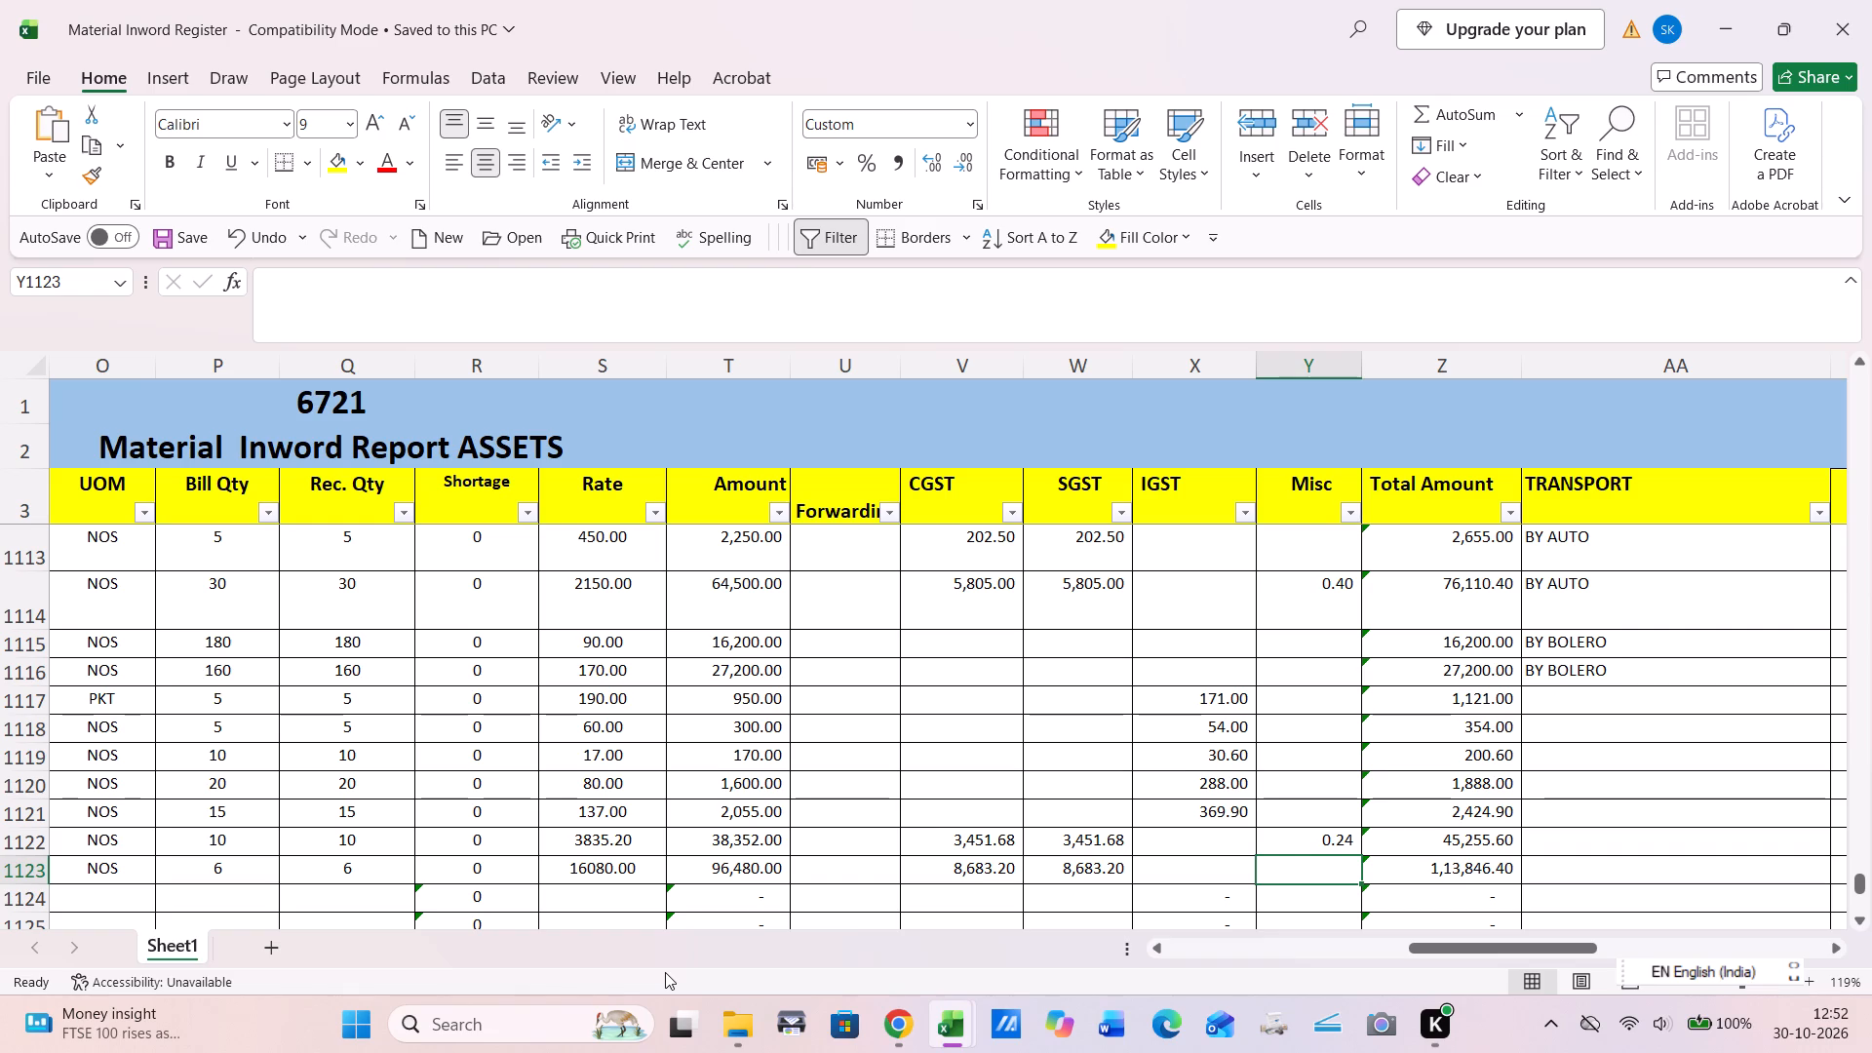
Examine the latest register entries around row 1122, going back from the Rate column to the S.No column.
click(644, 845)
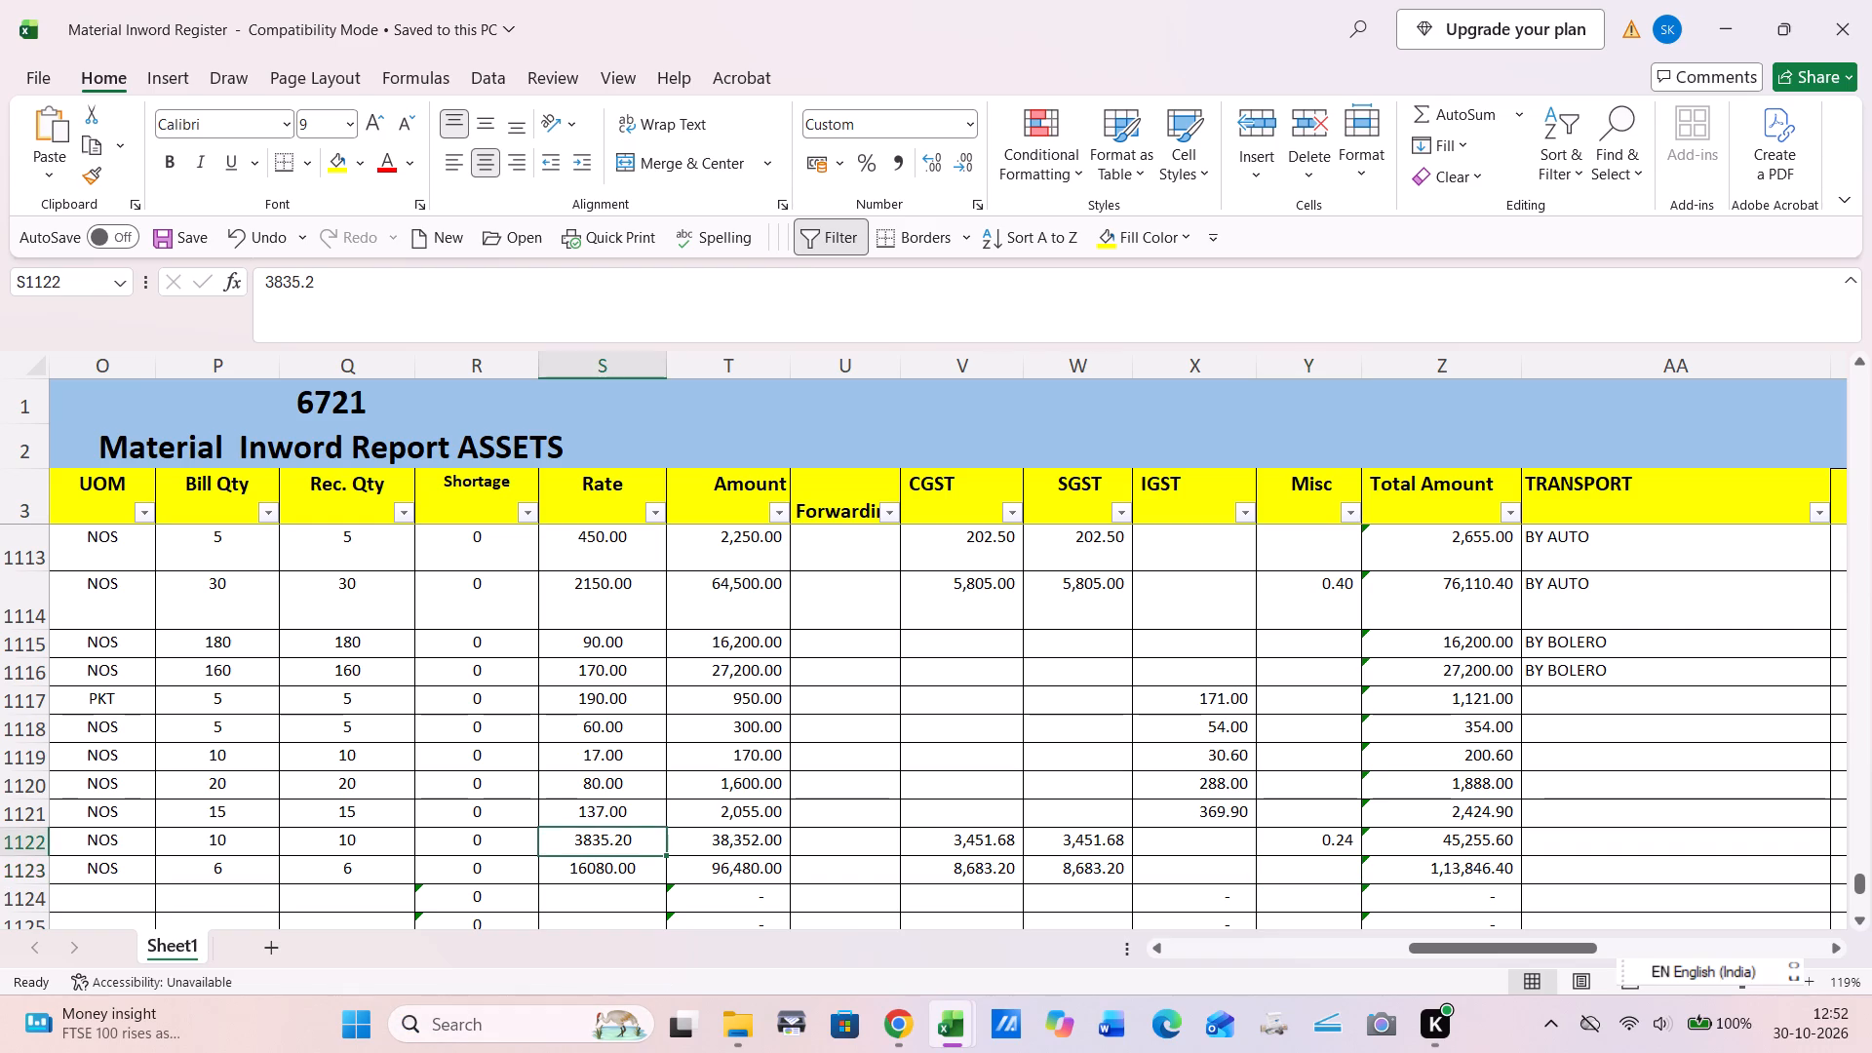
key(Left)
key(Left)
key(Left)
key(Left)
key(Left)
key(Left)
key(Left)
key(Left)
key(Left)
key(Left)
key(Left)
key(Left)
key(Left)
key(Left)
key(Left)
key(Left)
key(Left)
key(Left)
key(Left)
key(Left)
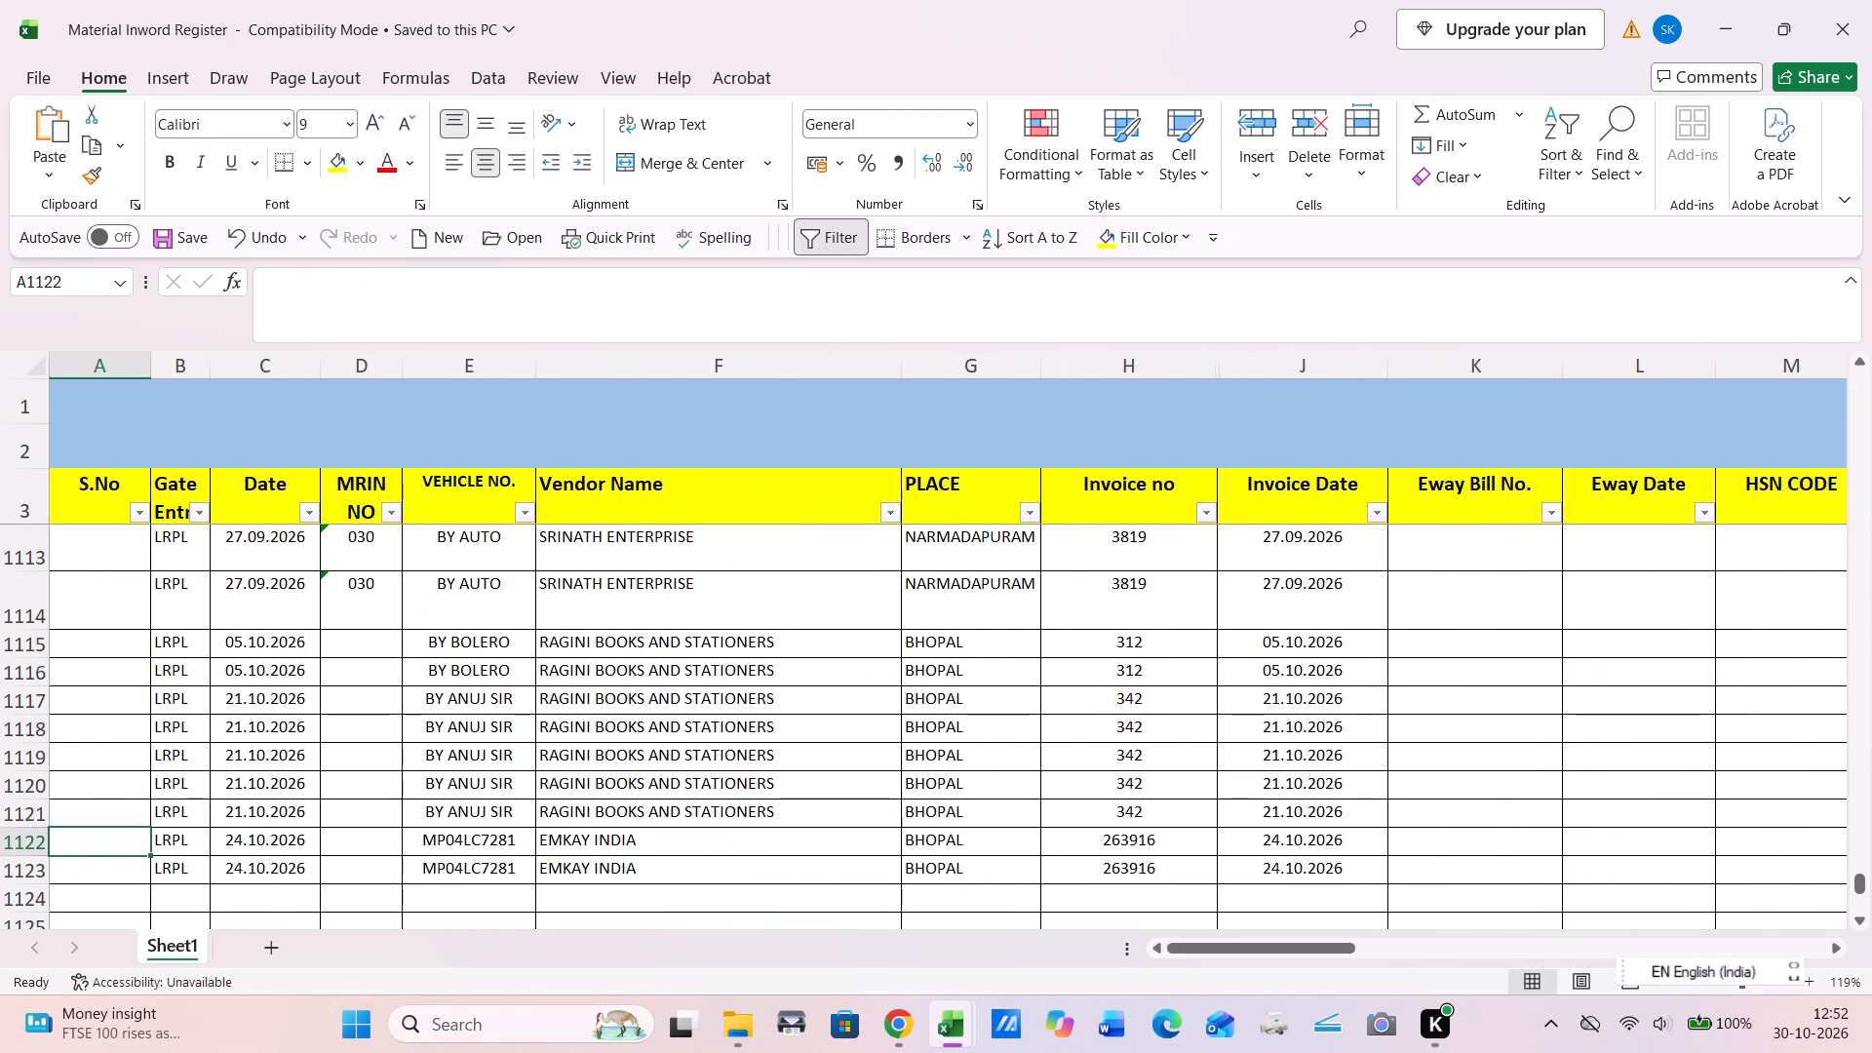
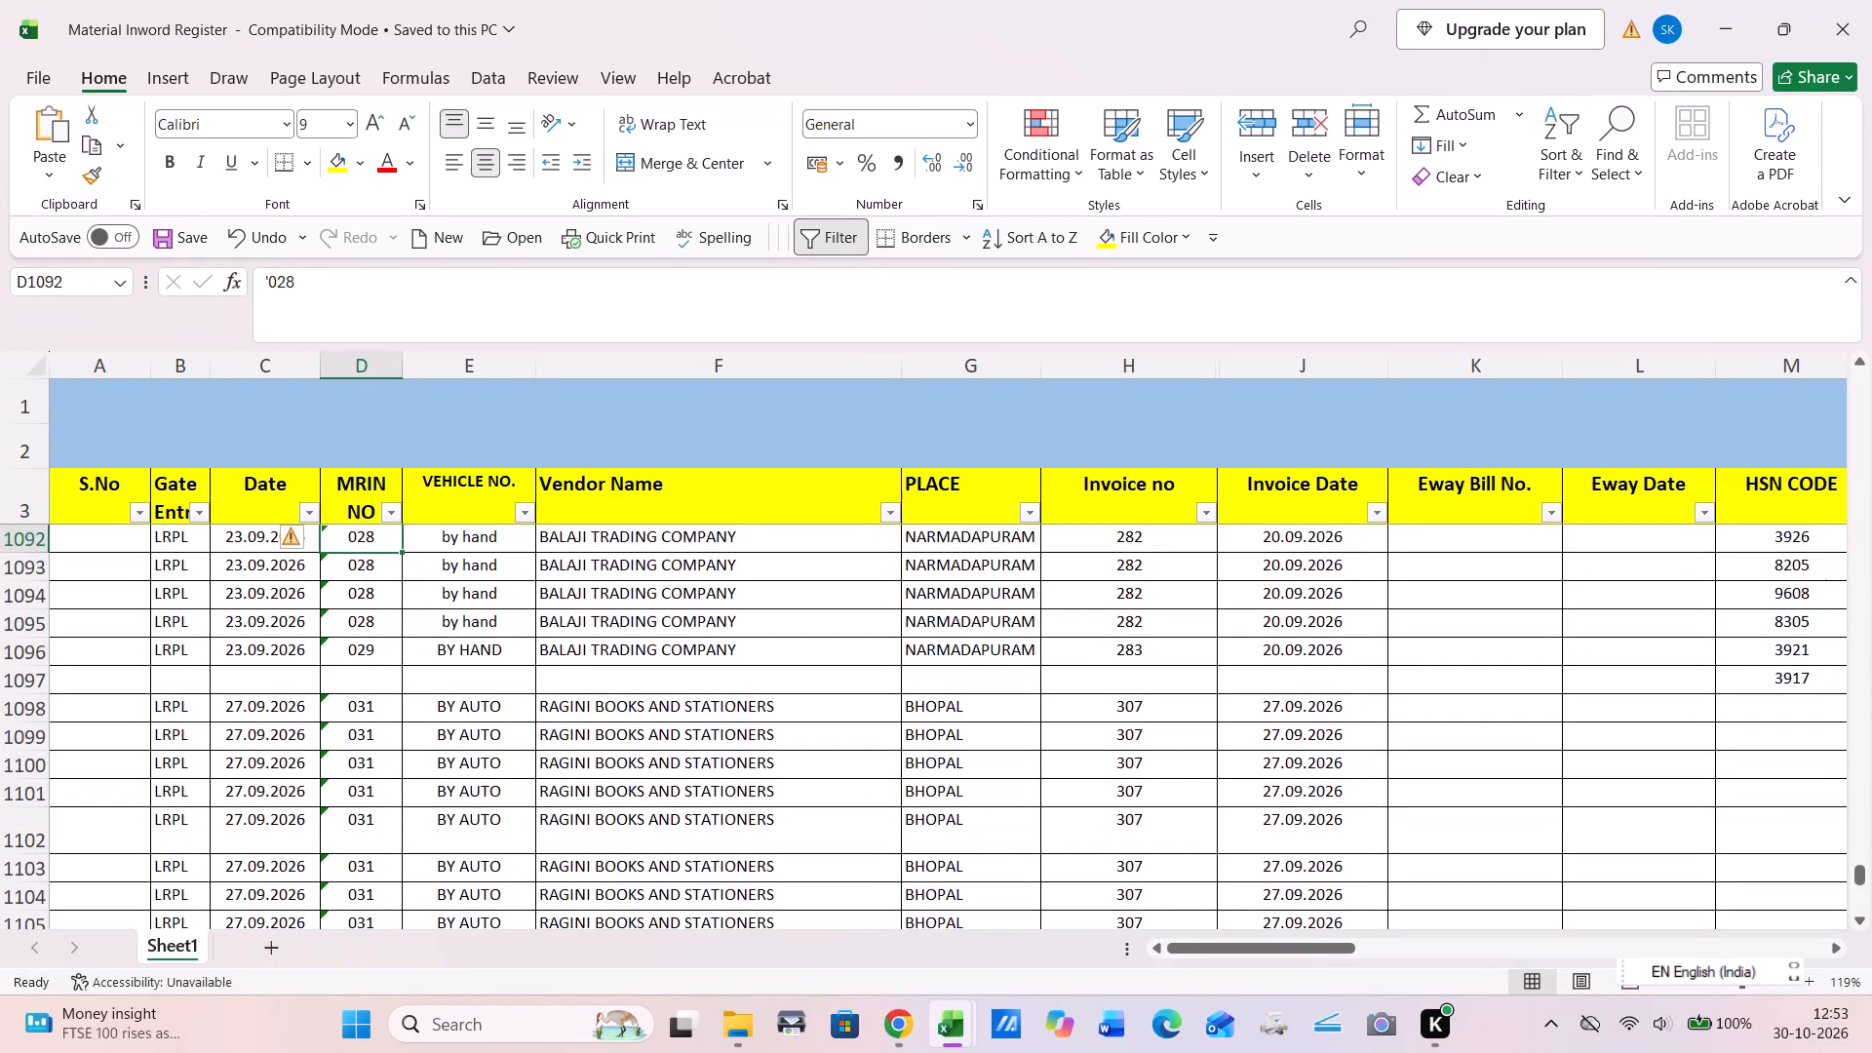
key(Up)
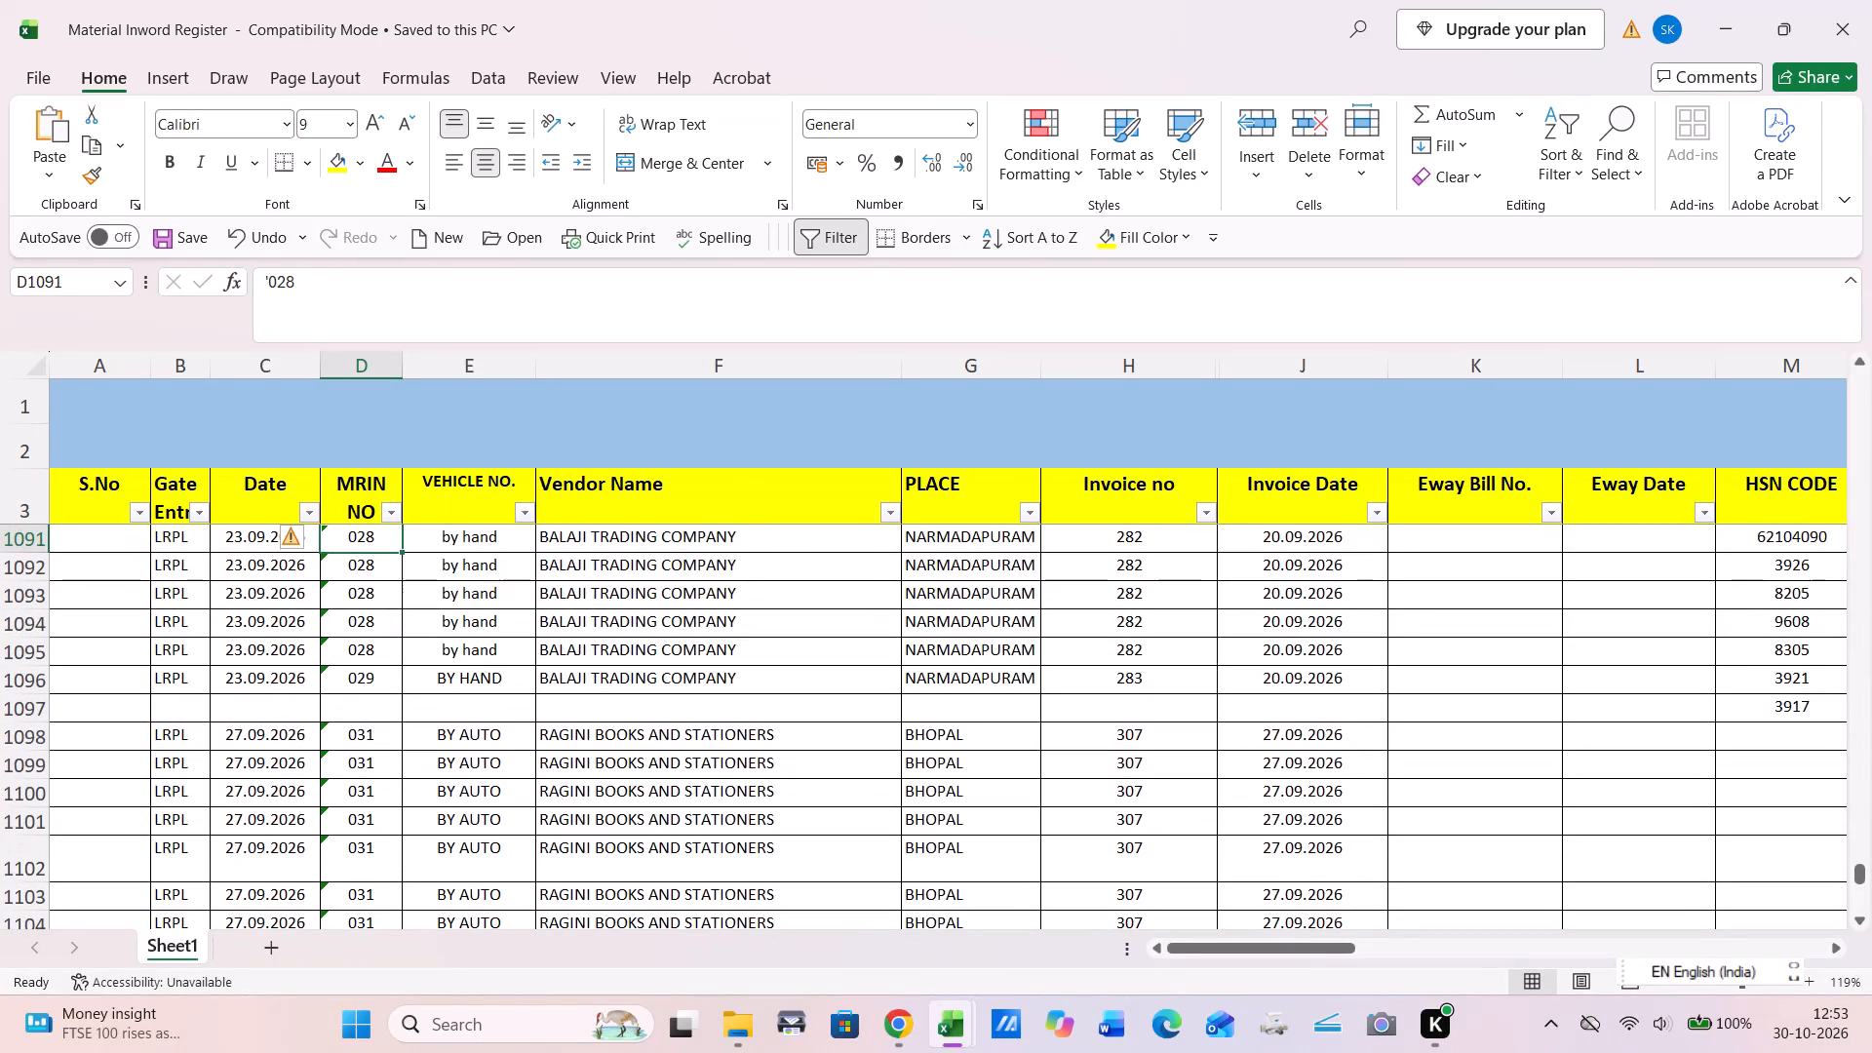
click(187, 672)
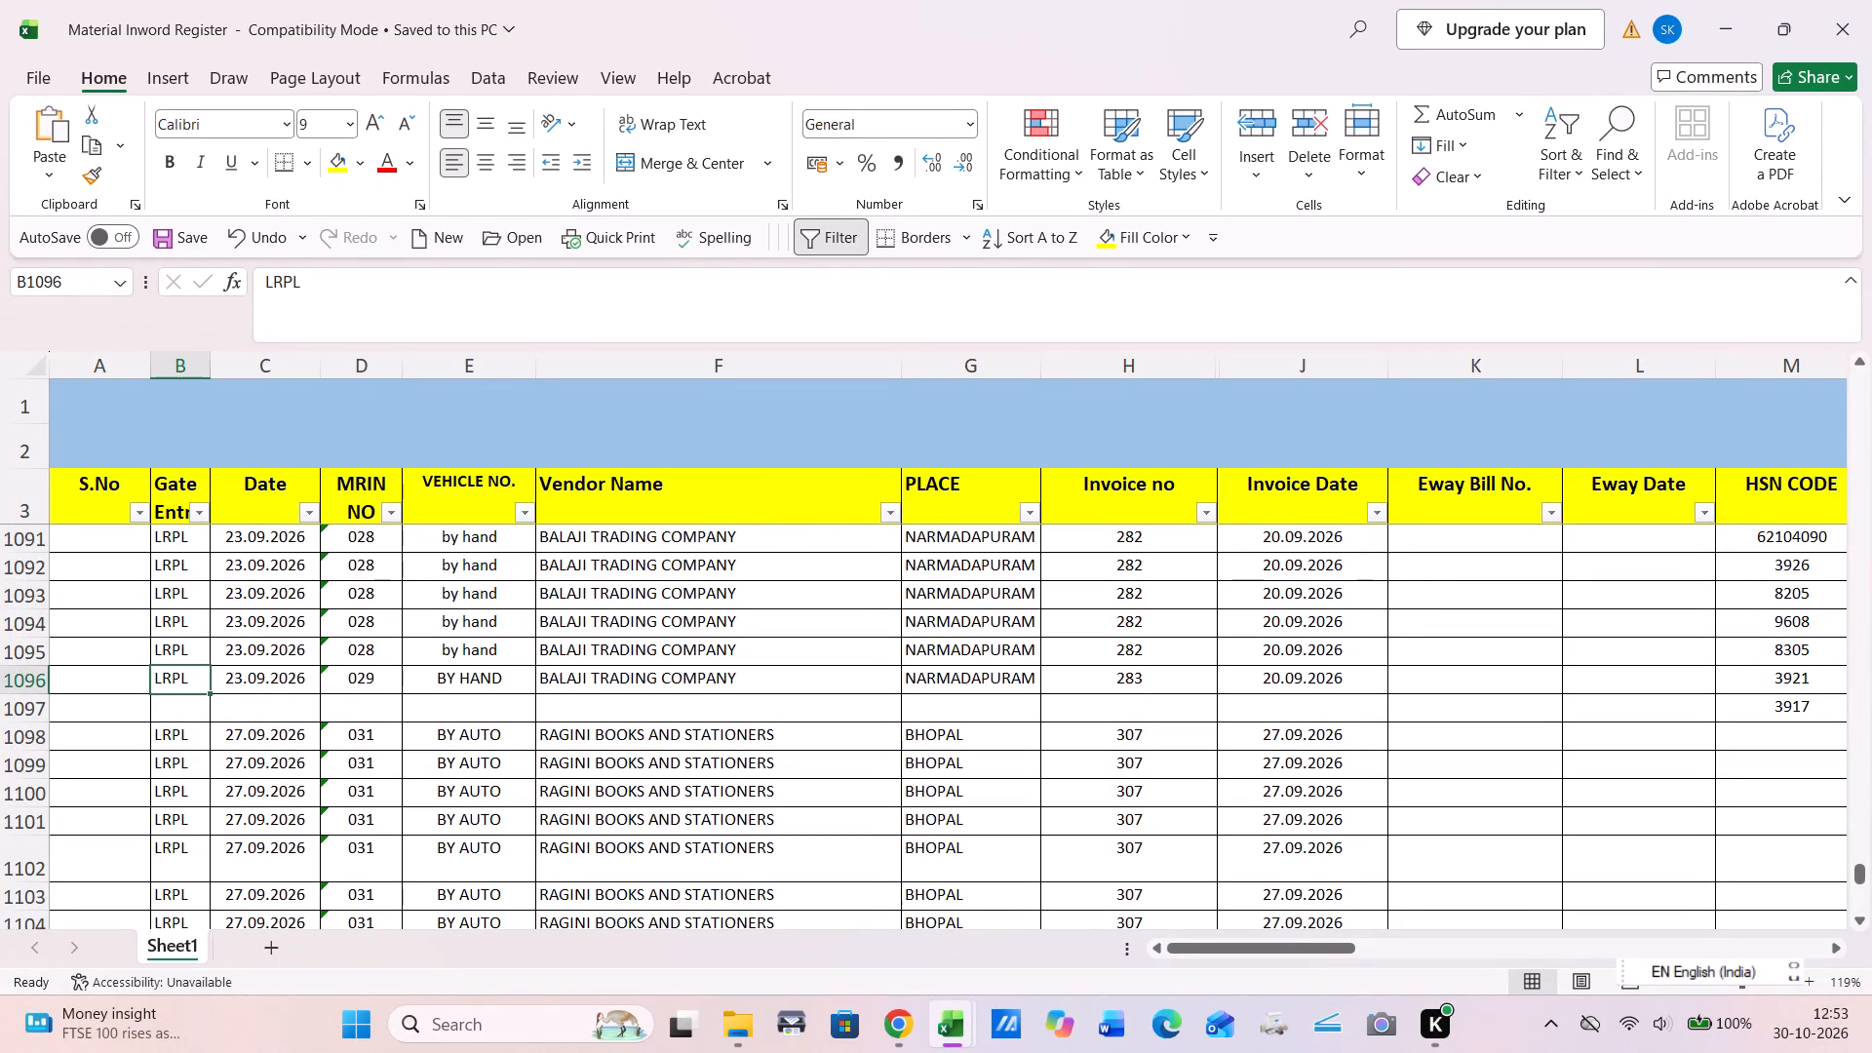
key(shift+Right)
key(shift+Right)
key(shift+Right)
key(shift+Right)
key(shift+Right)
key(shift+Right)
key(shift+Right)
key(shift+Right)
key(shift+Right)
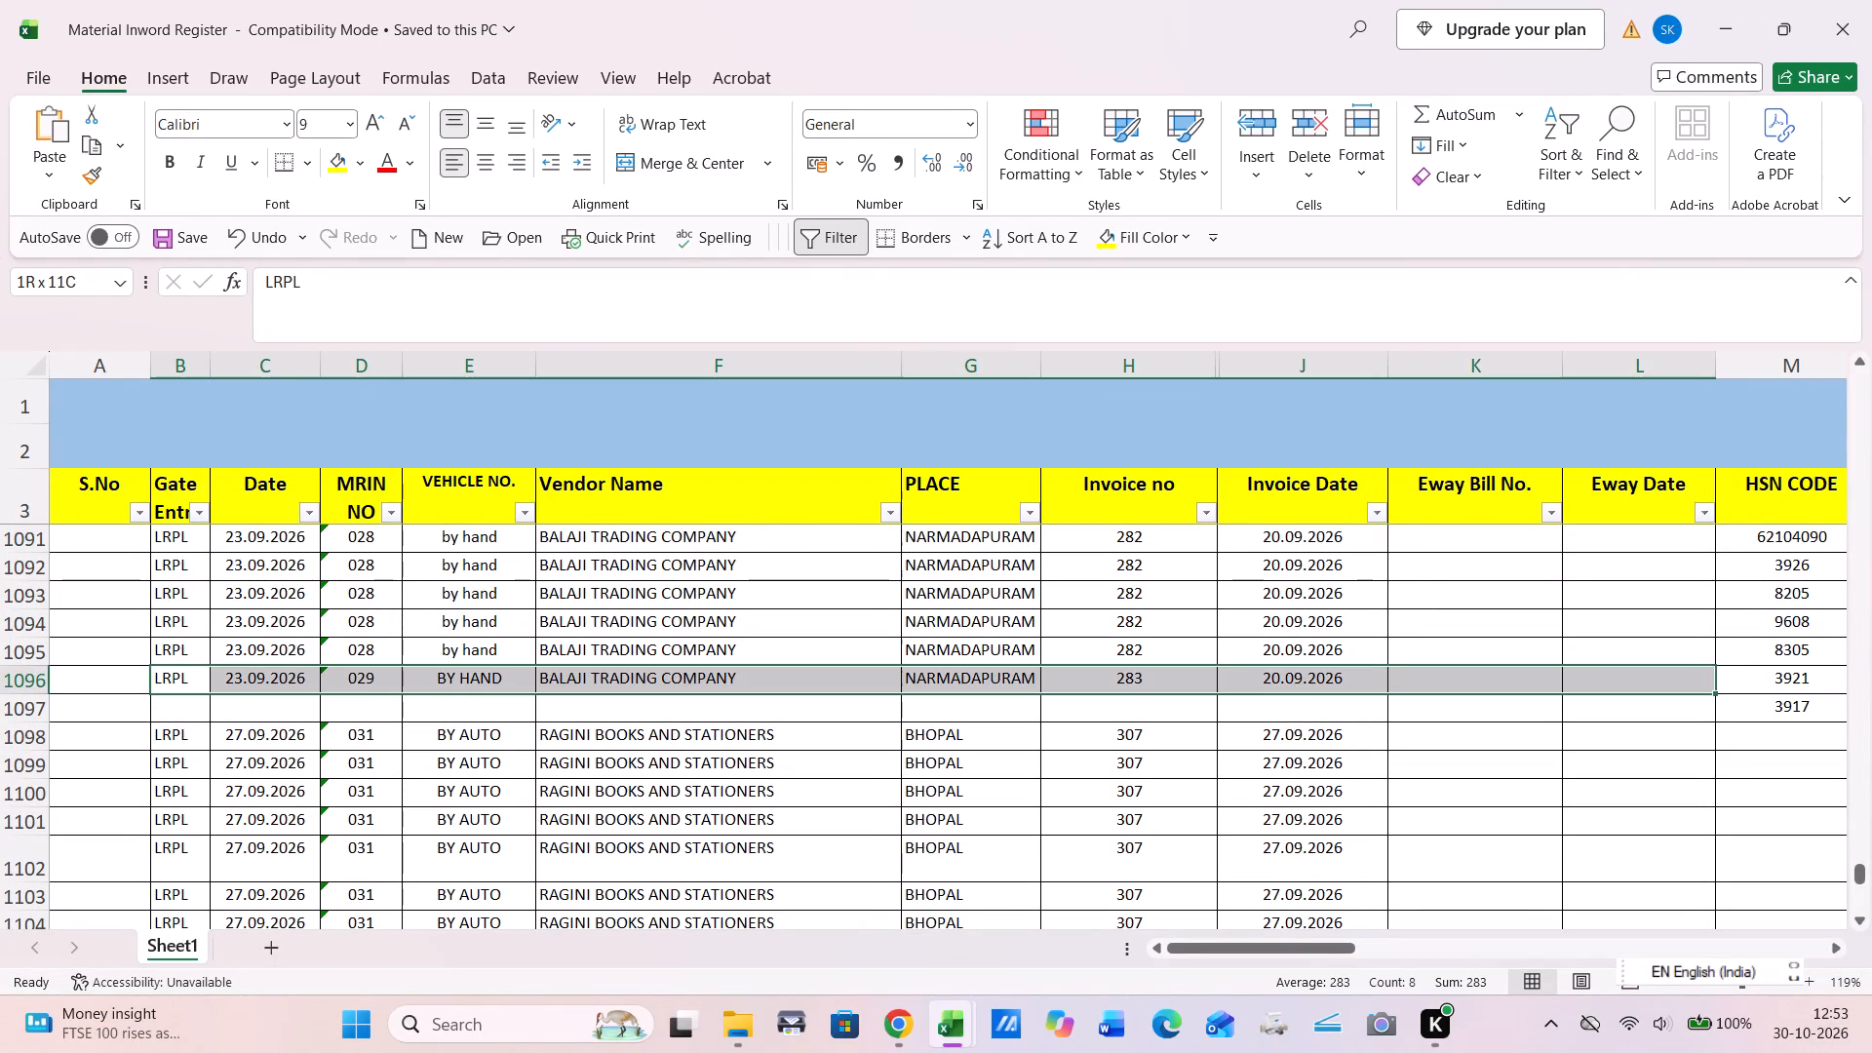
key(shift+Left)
Examine the HSN codes and goods descriptions of rows 1096 and 1097 in the material inward register.
key(Right)
key(Right)
key(Right)
key(Right)
key(Right)
key(Right)
key(Right)
key(Right)
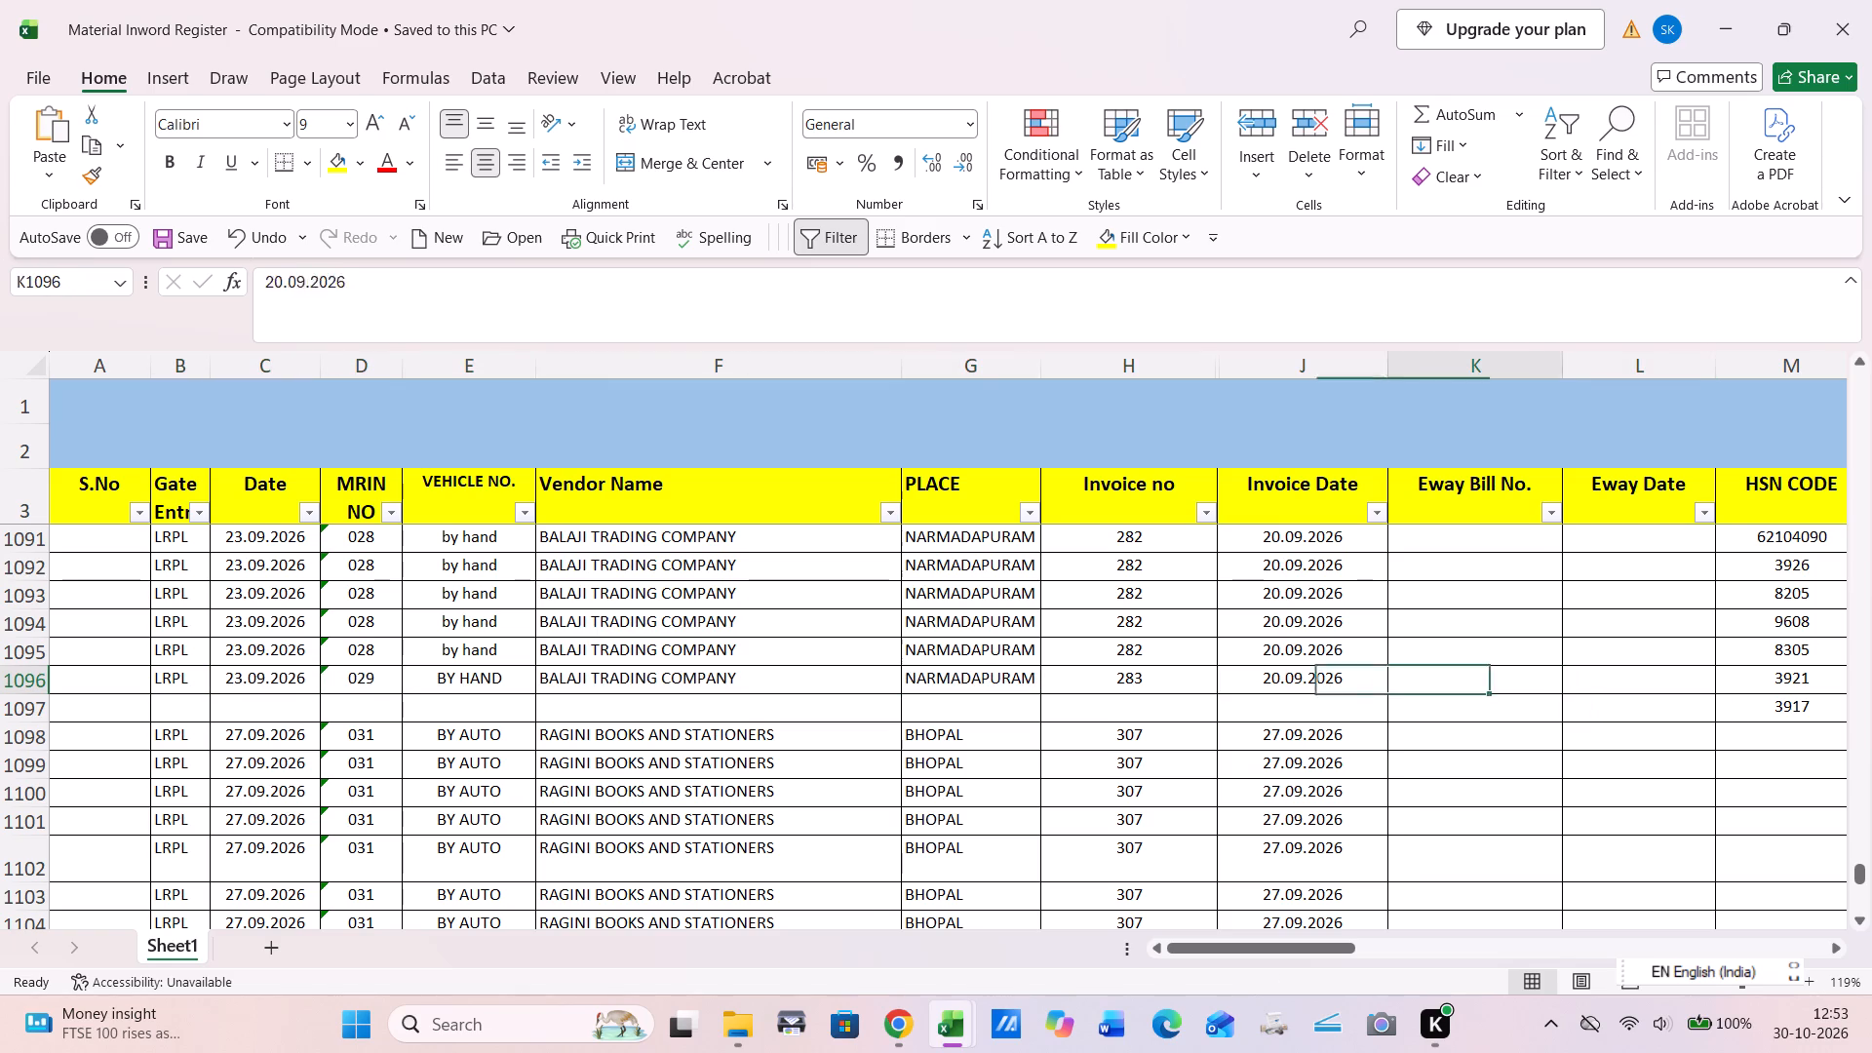
key(Right)
key(Right)
key(Right)
key(Down)
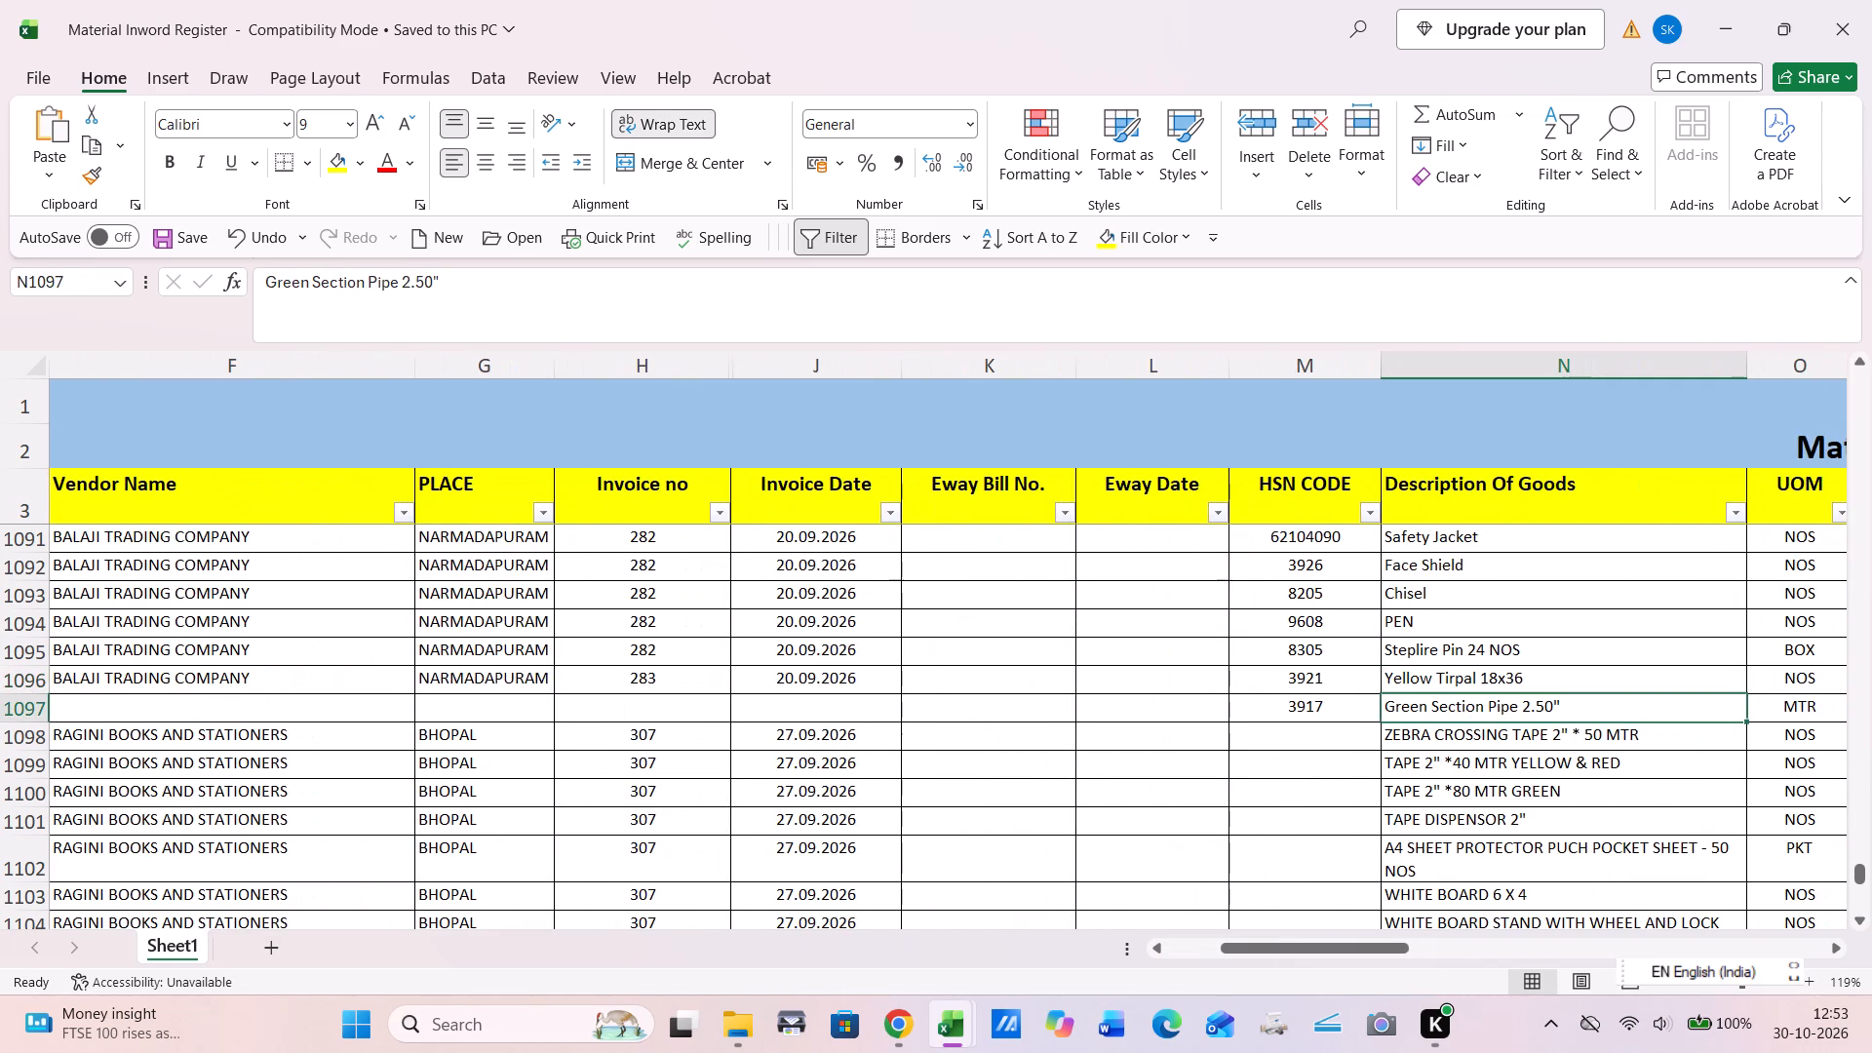
key(Left)
key(Up)
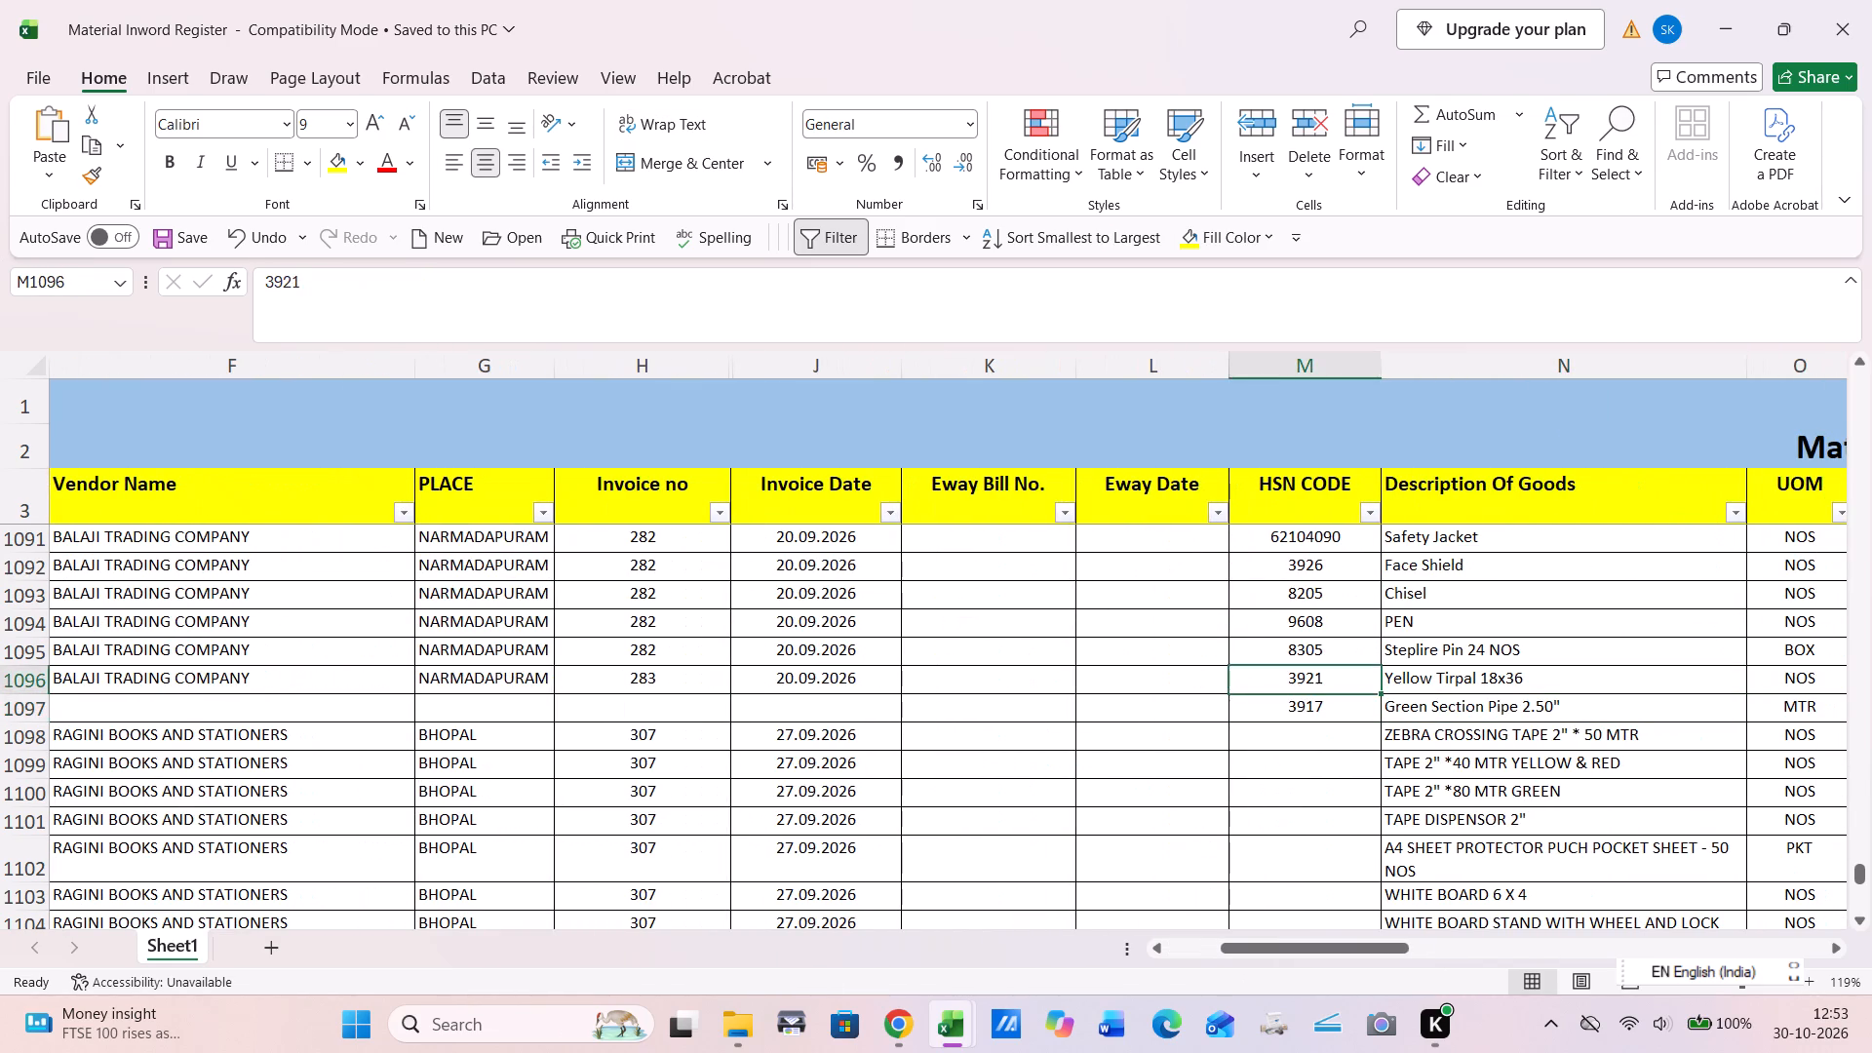
key(Left)
key(Left)
key(Left)
key(Left)
key(Left)
key(Left)
key(Left)
key(Left)
key(Left)
key(Left)
key(Left)
key(Left)
key(Left)
key(Left)
key(Left)
key(Left)
key(Left)
key(Left)
key(Left)
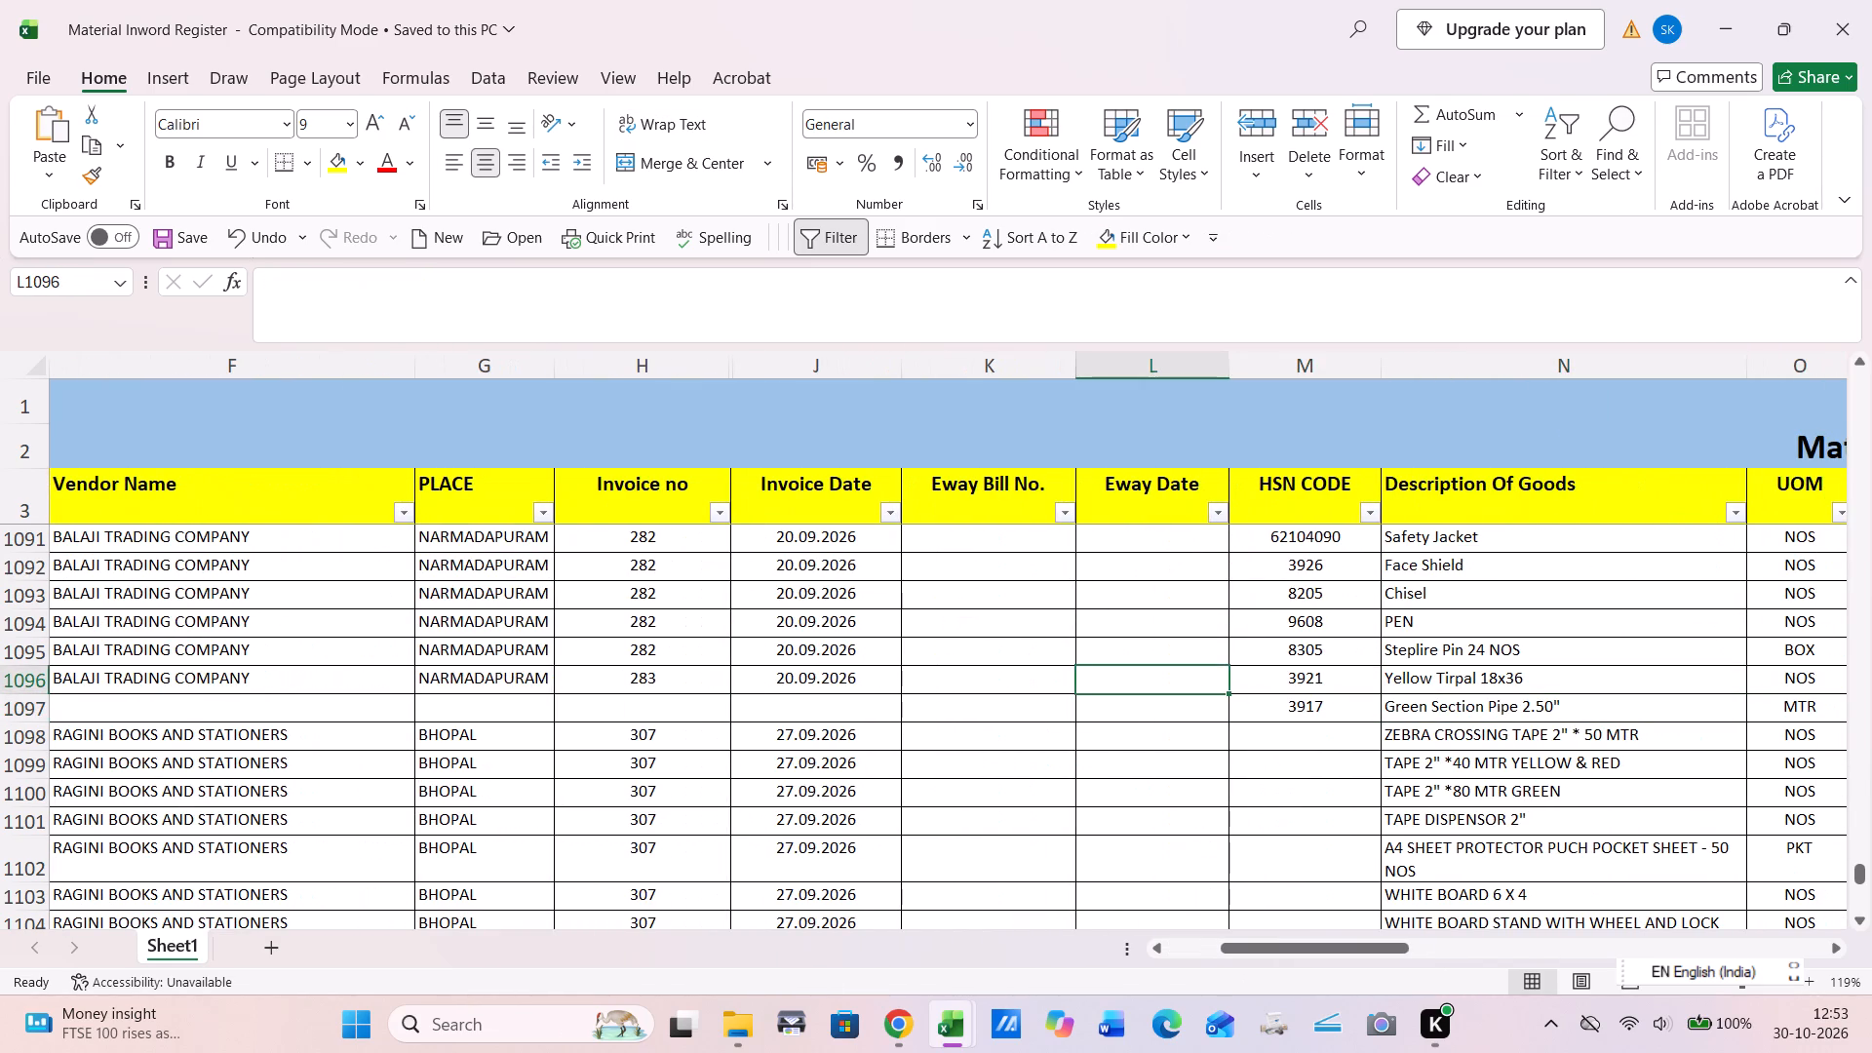
Review the BALAJI TRADING COMPANY entries dated 23.09.2026 between row 1073 and the incomplete row 1097.
key(Up)
key(Up)
key(Up)
key(Up)
key(Up)
key(Up)
key(Up)
key(Up)
key(Up)
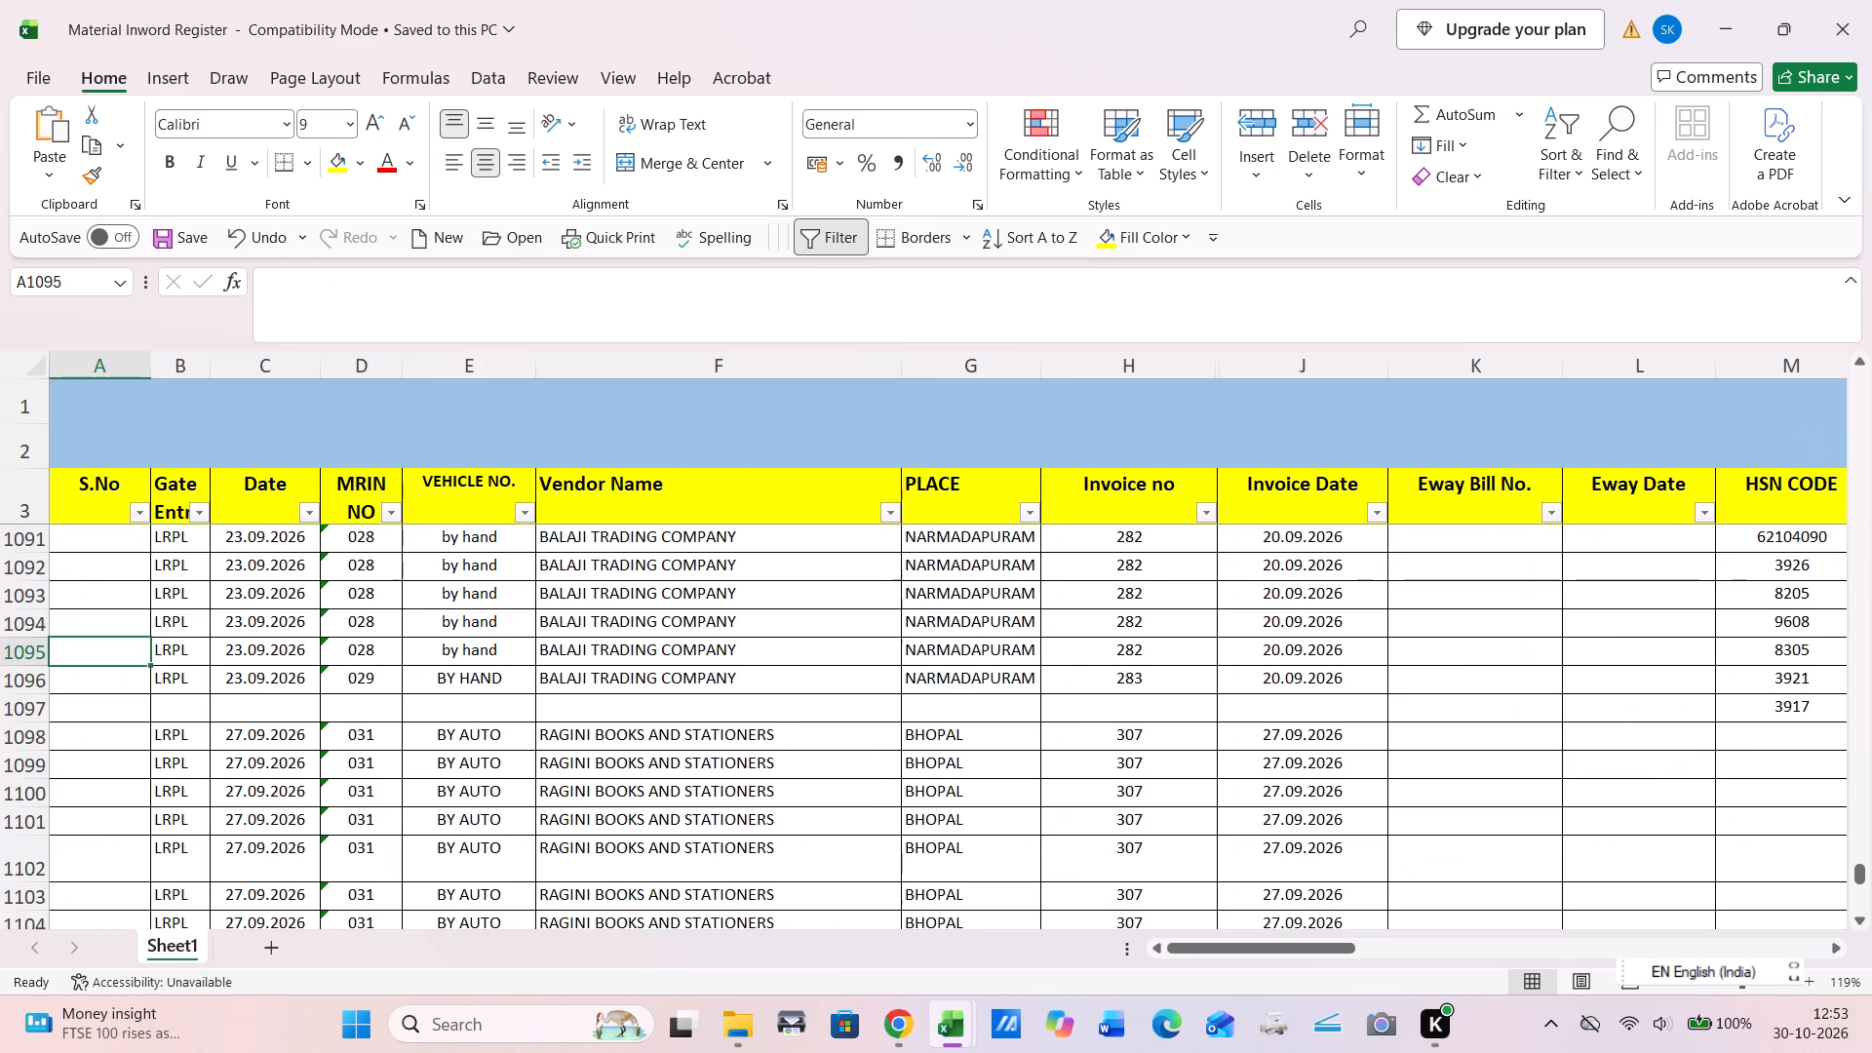
key(Up)
key(Up)
key(Up)
key(Up)
key(Up)
key(Up)
key(Up)
key(Up)
key(Up)
key(Up)
key(Up)
key(Up)
key(Up)
key(Up)
key(Up)
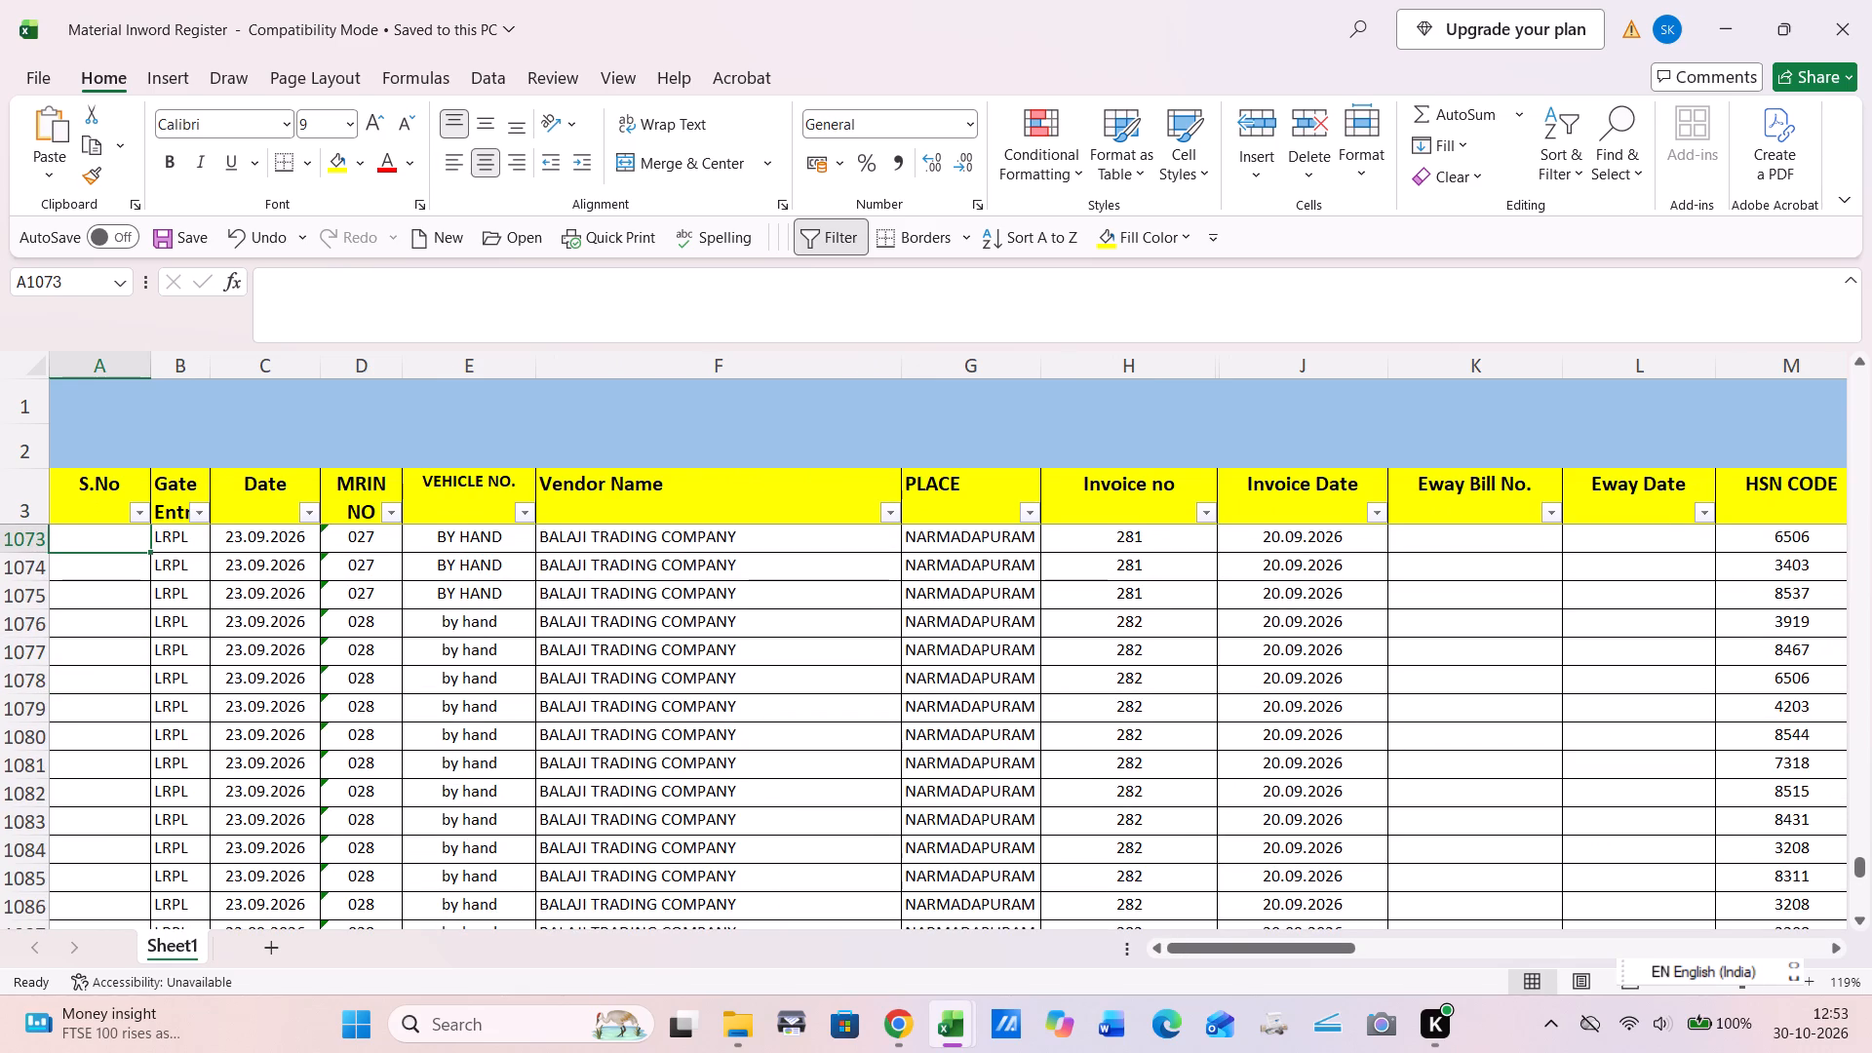
key(Down)
key(Down)
key(Down)
key(Down)
key(Down)
key(Down)
key(Down)
key(Down)
key(Down)
key(Down)
key(Down)
key(Down)
key(Down)
key(Down)
key(Down)
key(Down)
key(Down)
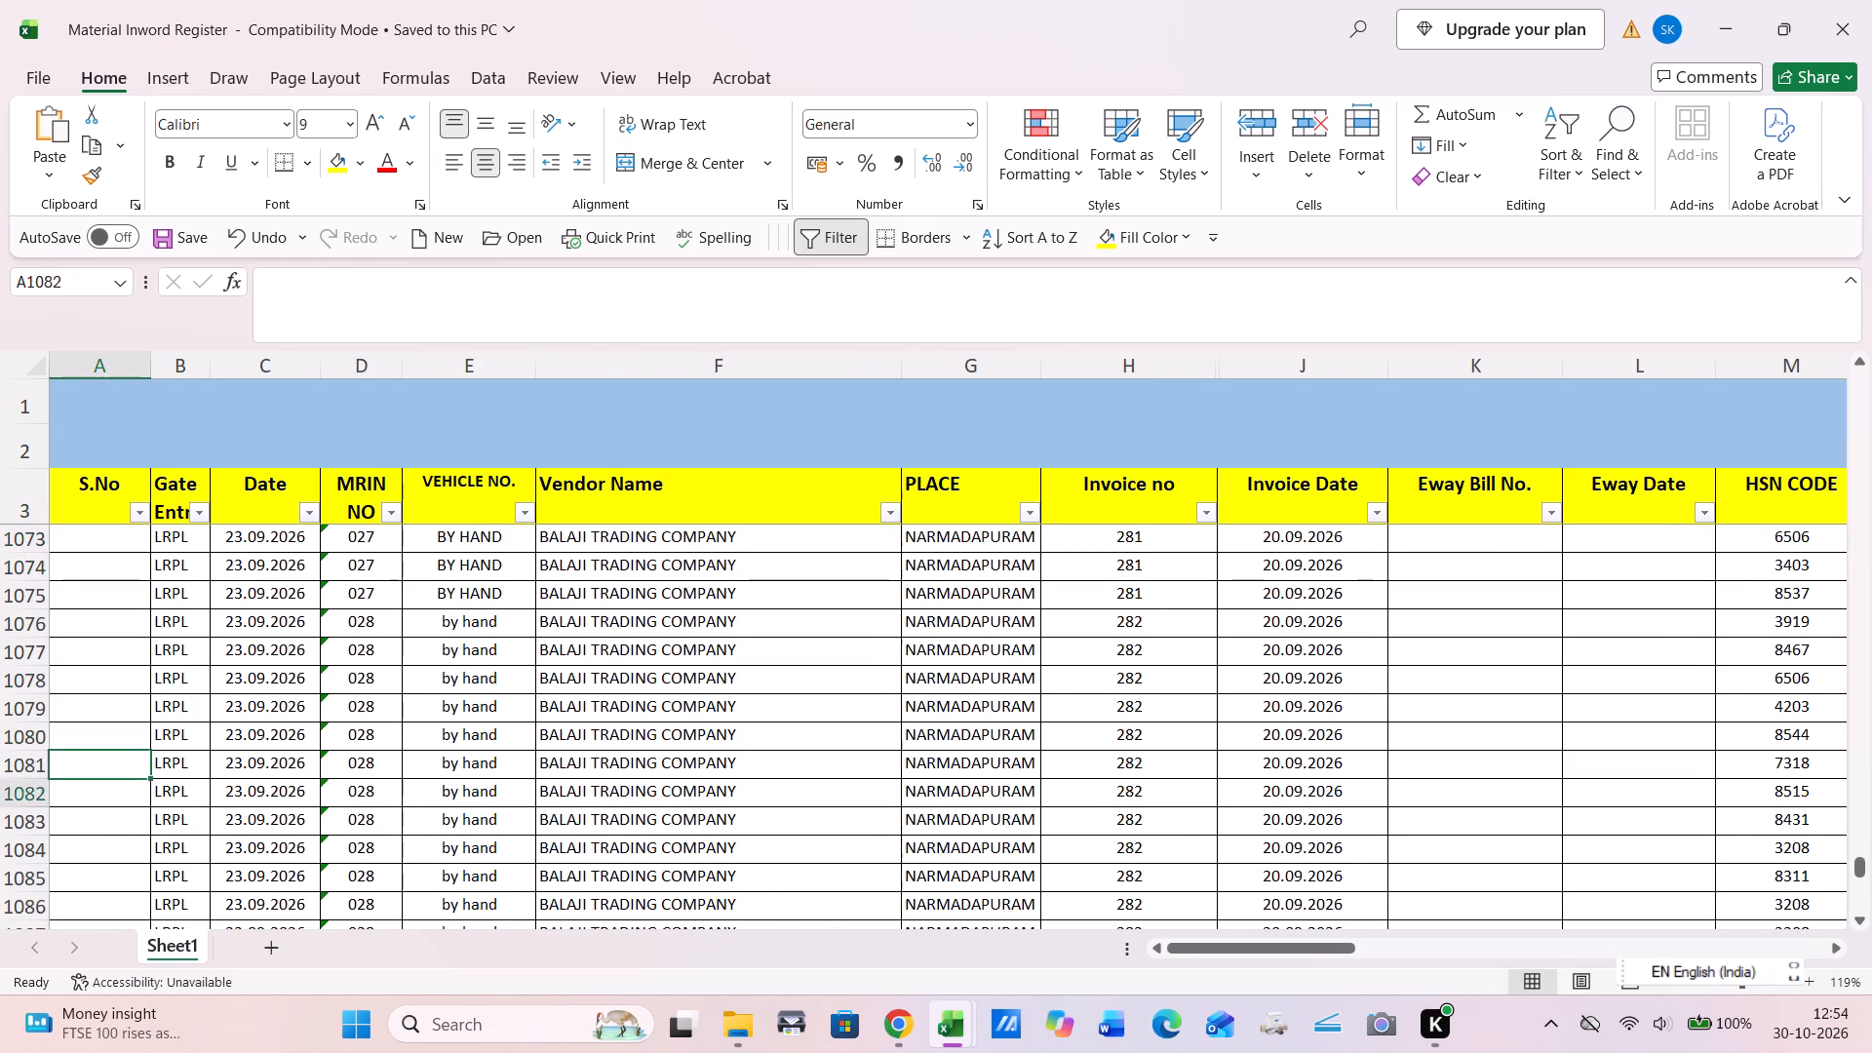
key(Down)
key(Down)
key(Down)
key(Down)
key(Down)
key(Down)
key(Down)
key(Down)
key(Down)
key(Down)
key(Down)
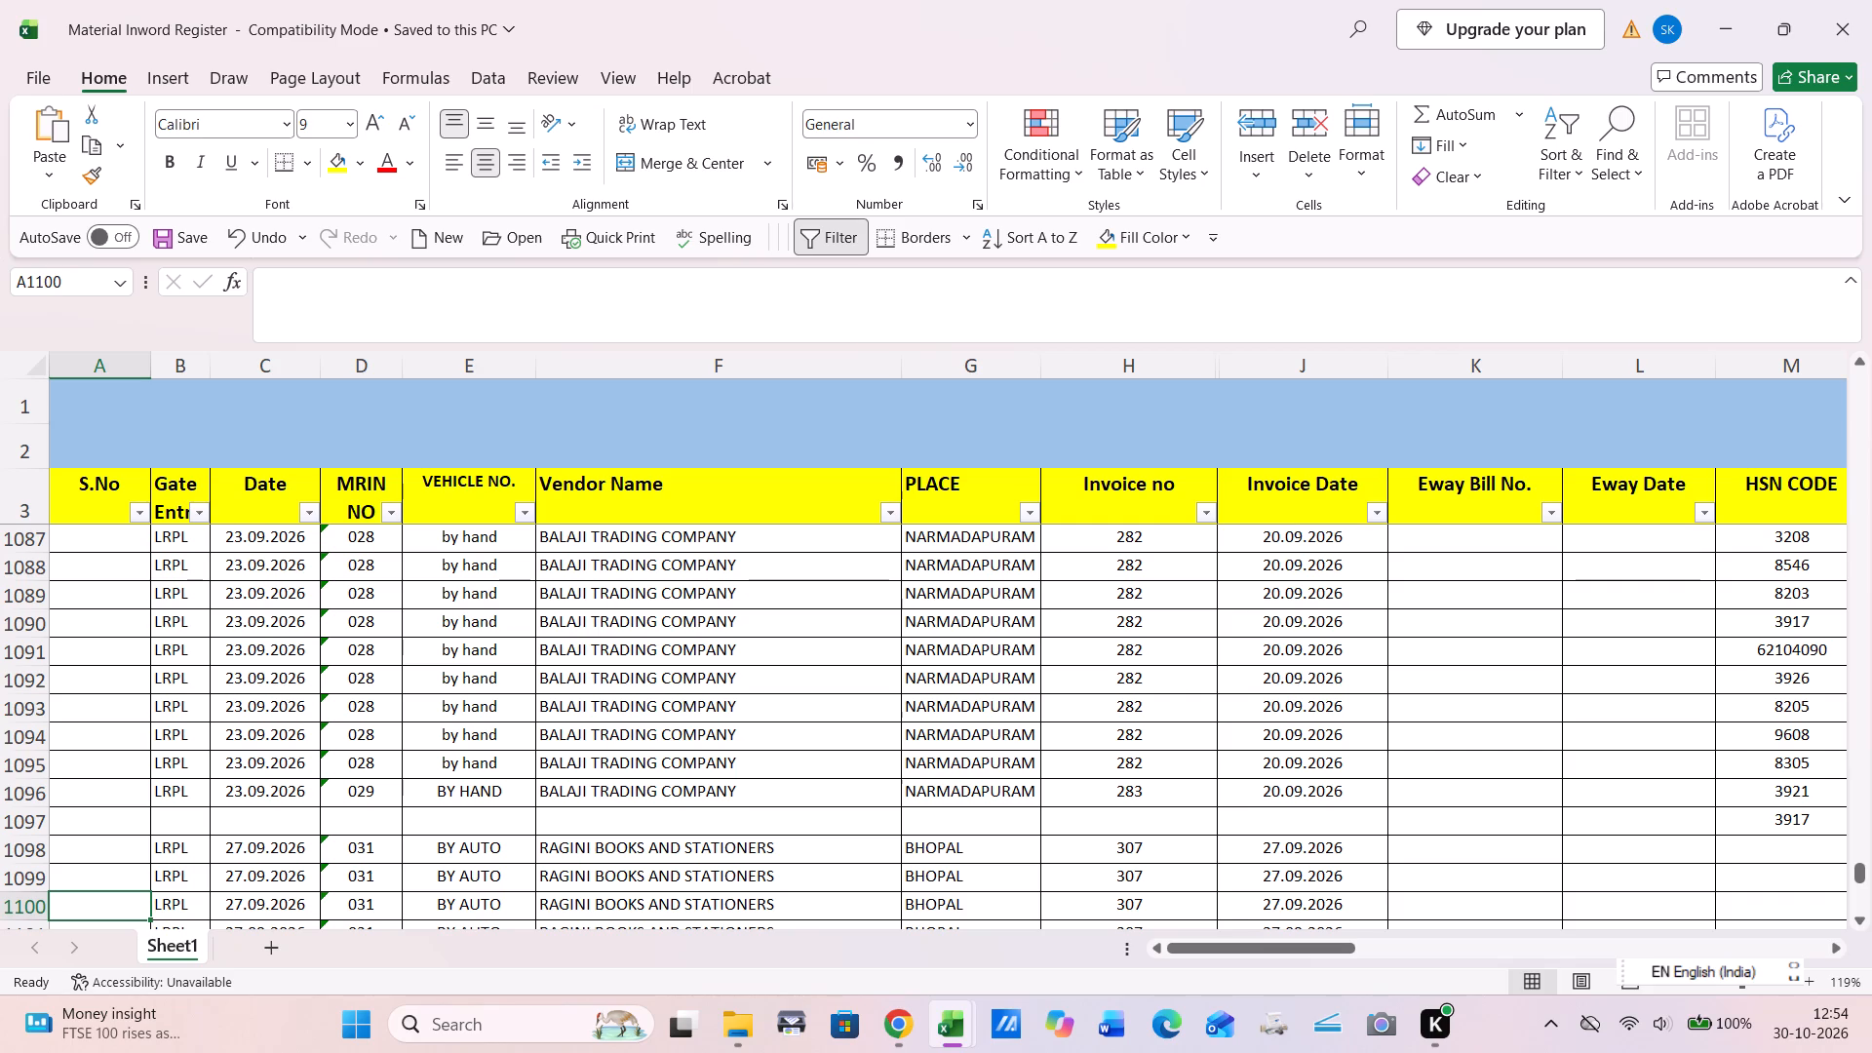
Copy the gate entry through invoice date details (columns B to J) of row 1096 into the blank cells of row 1097.
click(178, 786)
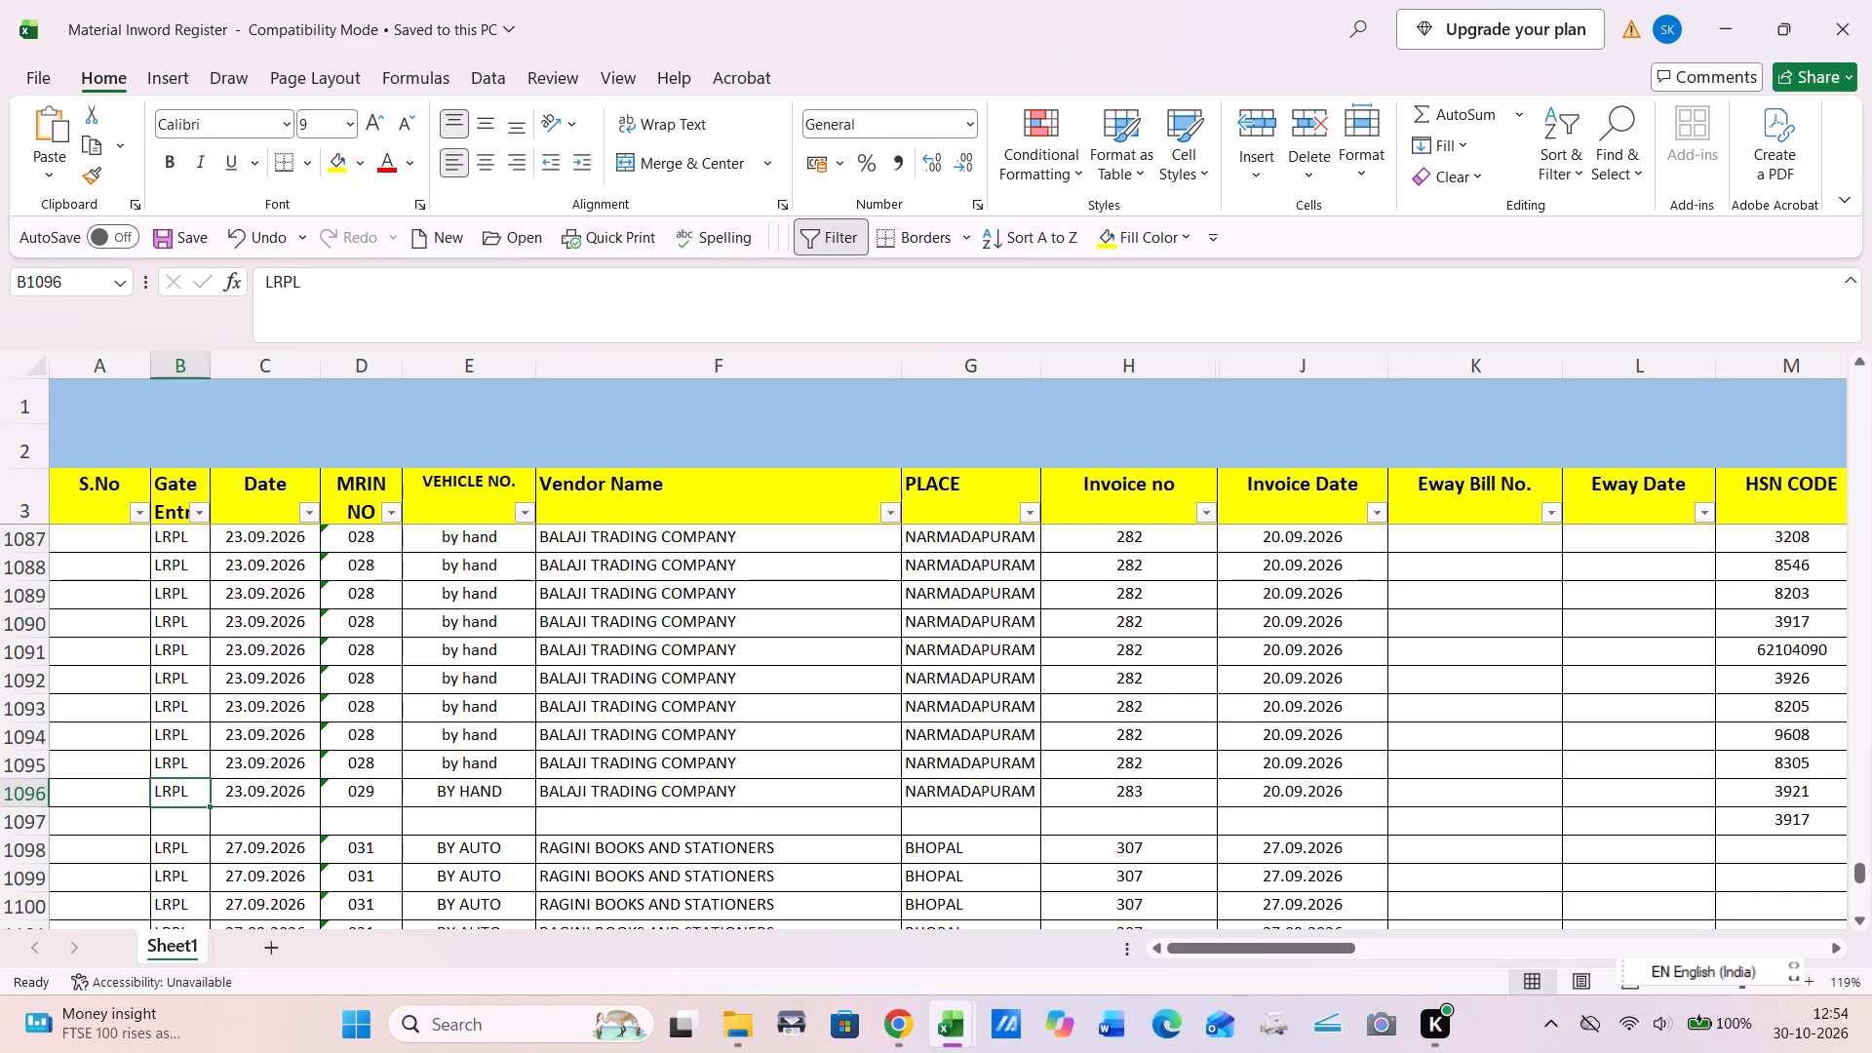
key(shift+Right)
key(shift+Right)
key(shift+Right)
key(shift+Right)
key(shift+Right)
key(shift+Right)
key(shift+Right)
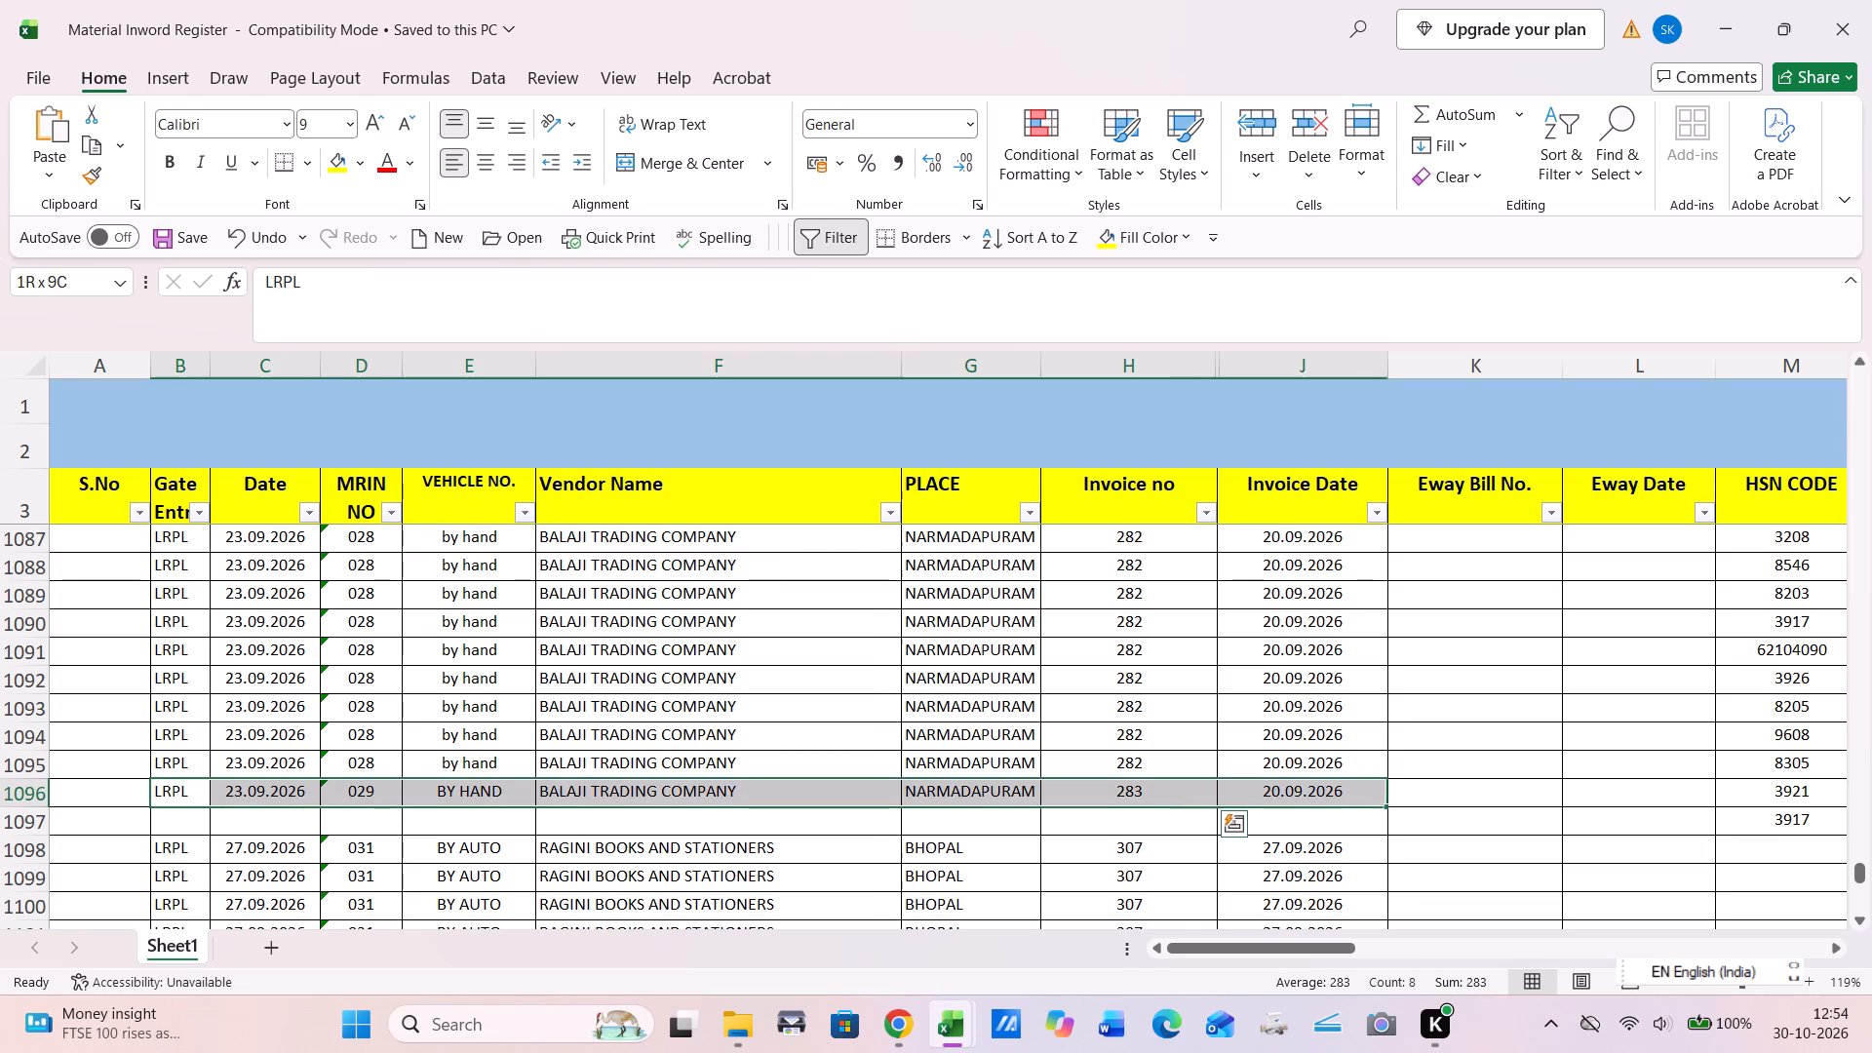
key(ctrl+c)
key(Down)
key(ctrl+v)
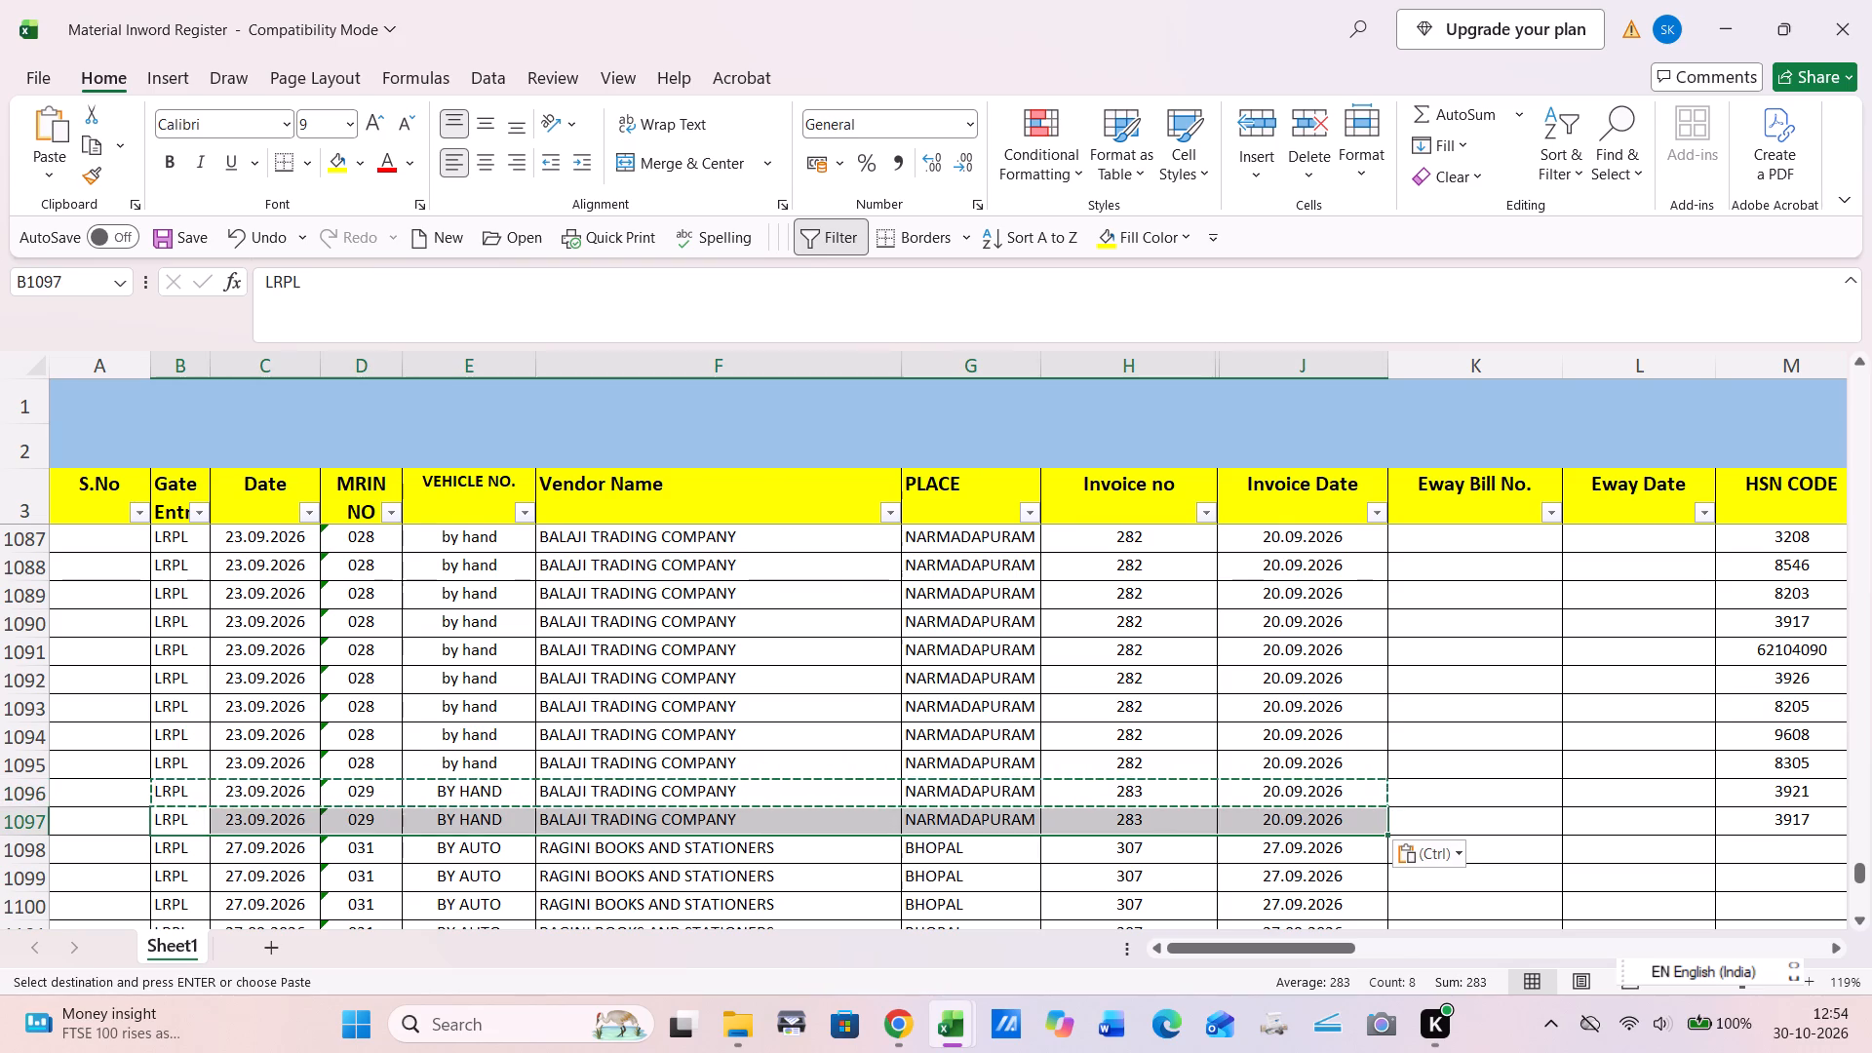
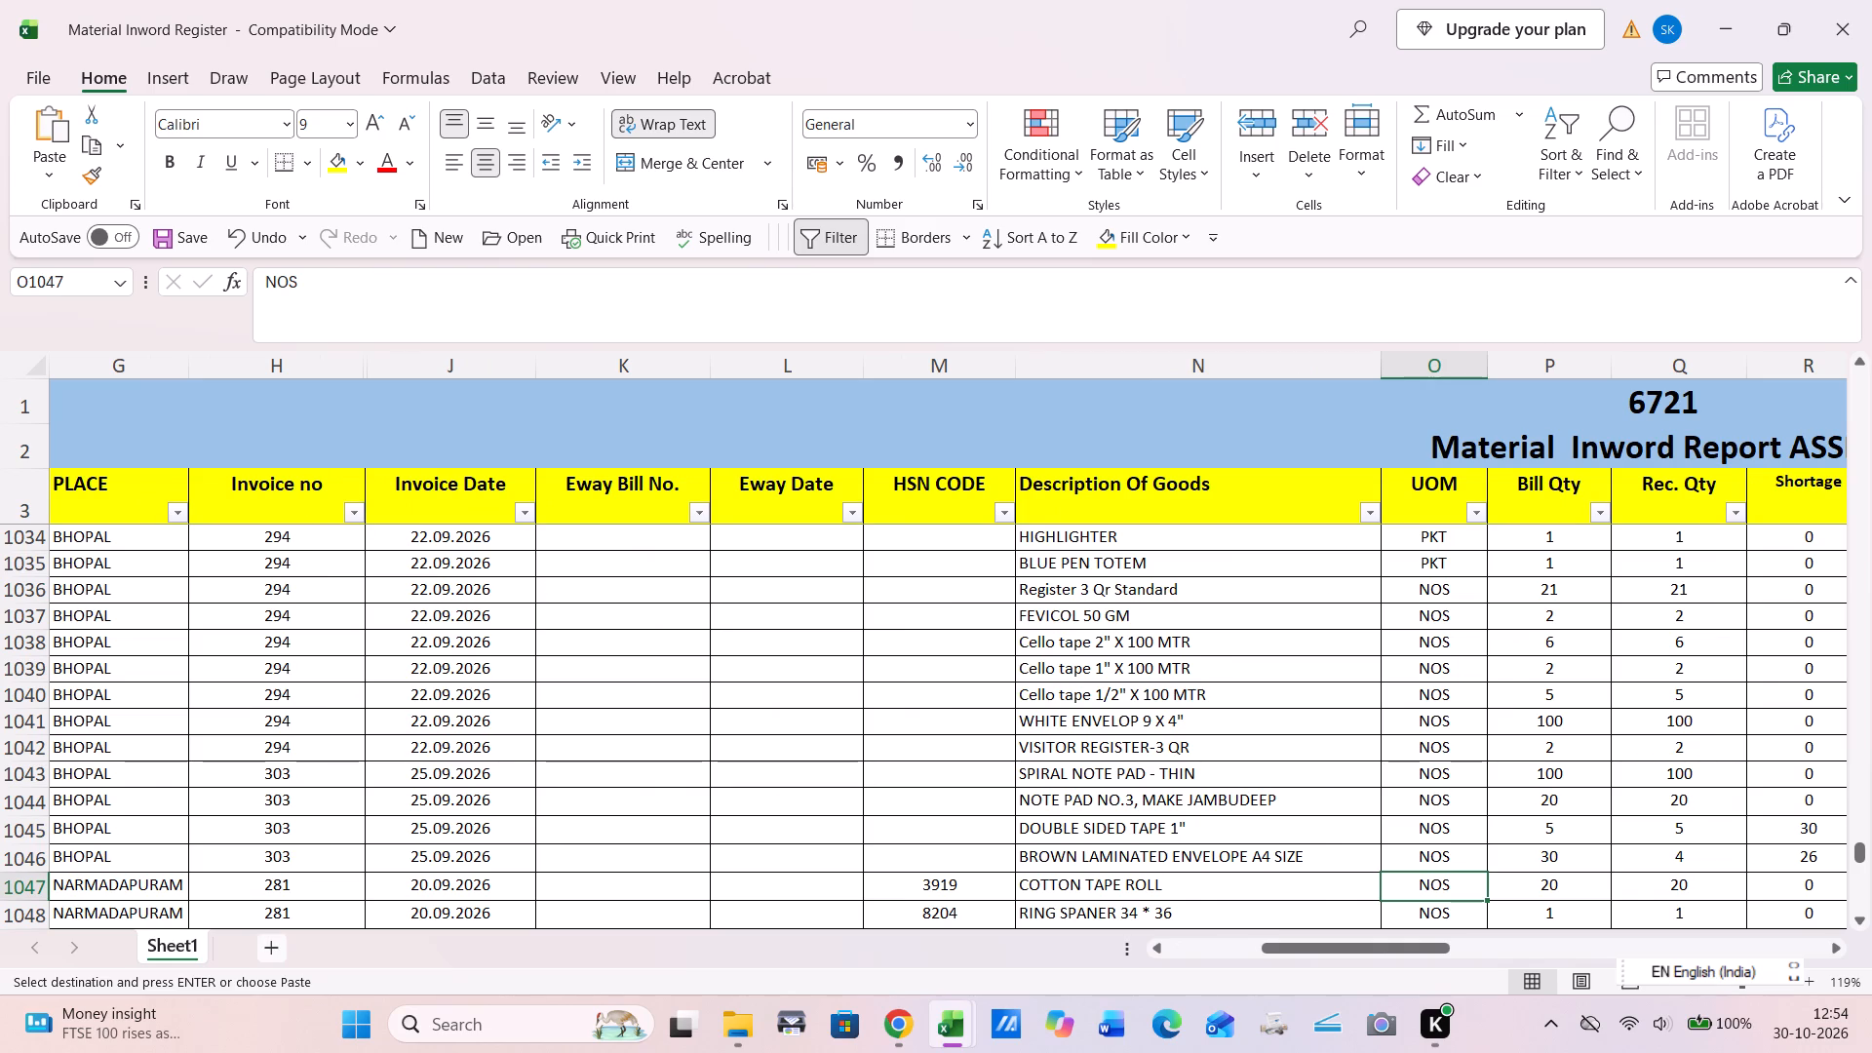
Search the Vendor Name column's filter values for "SAI" in the material inward register.
drag(846, 769, 0, 713)
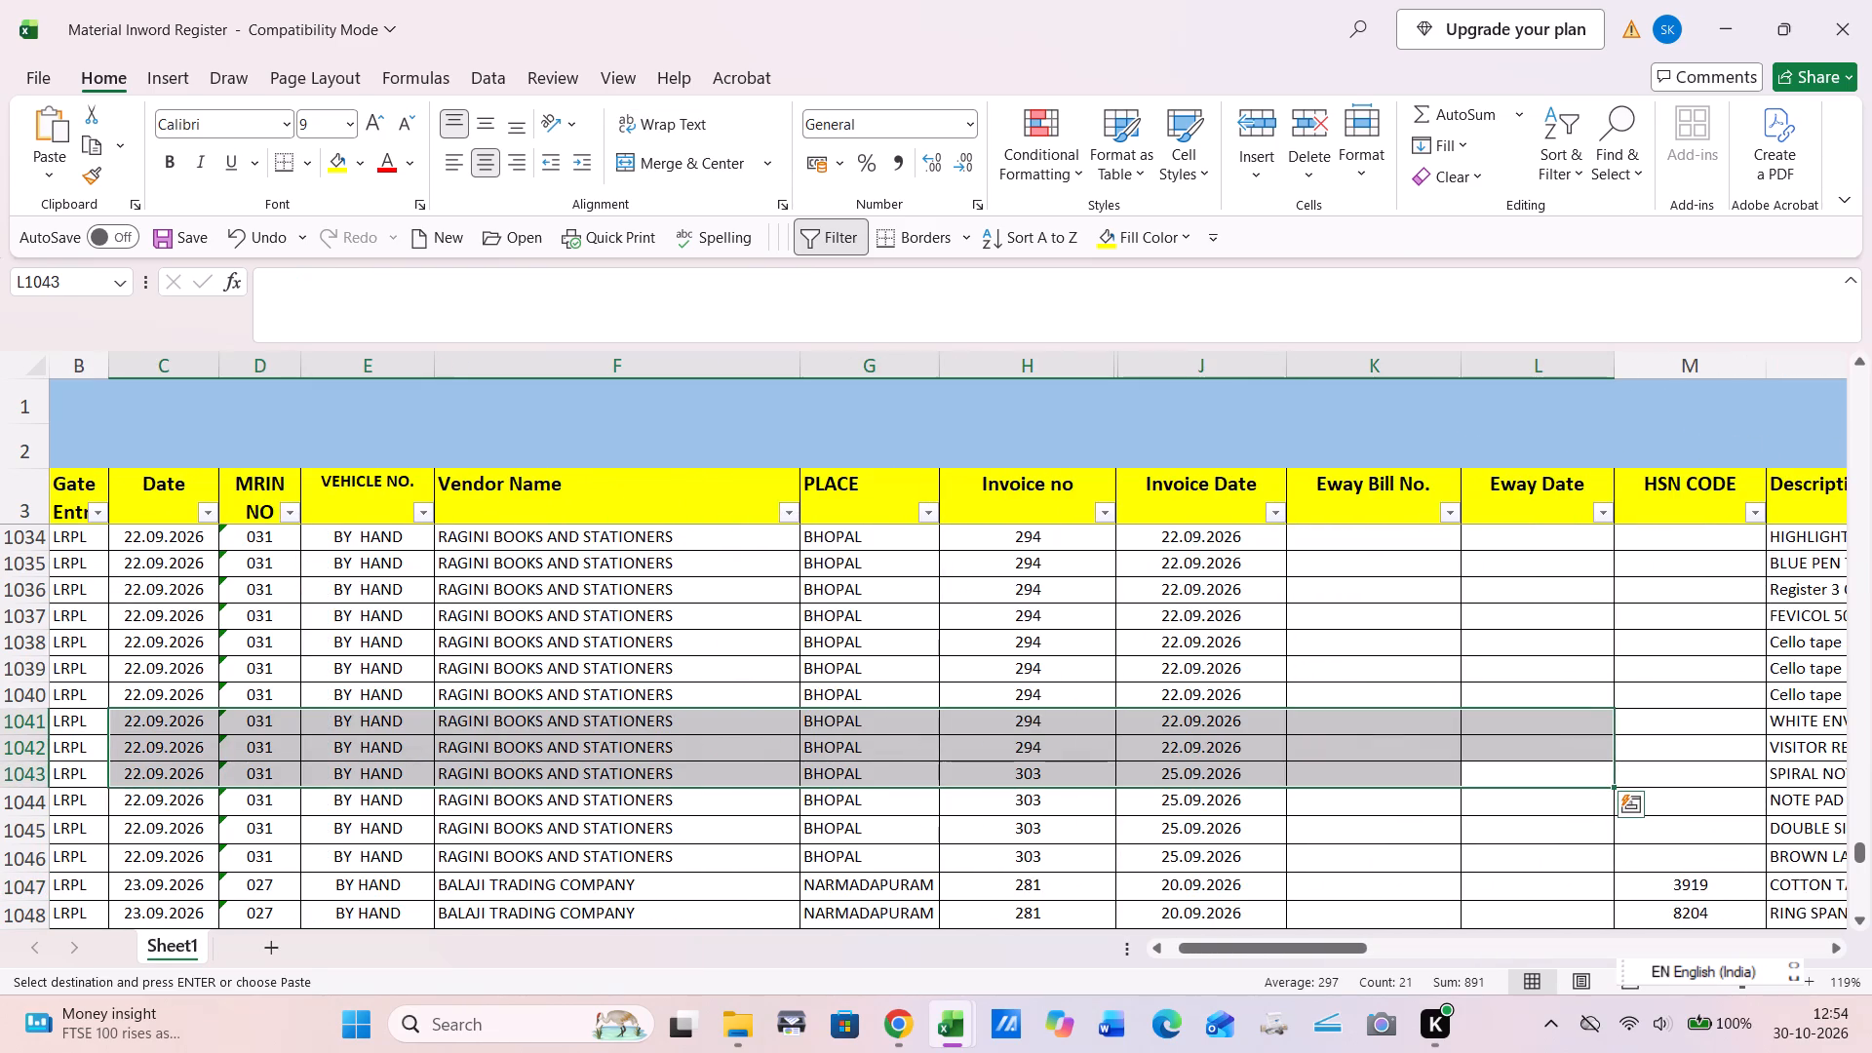
click(788, 513)
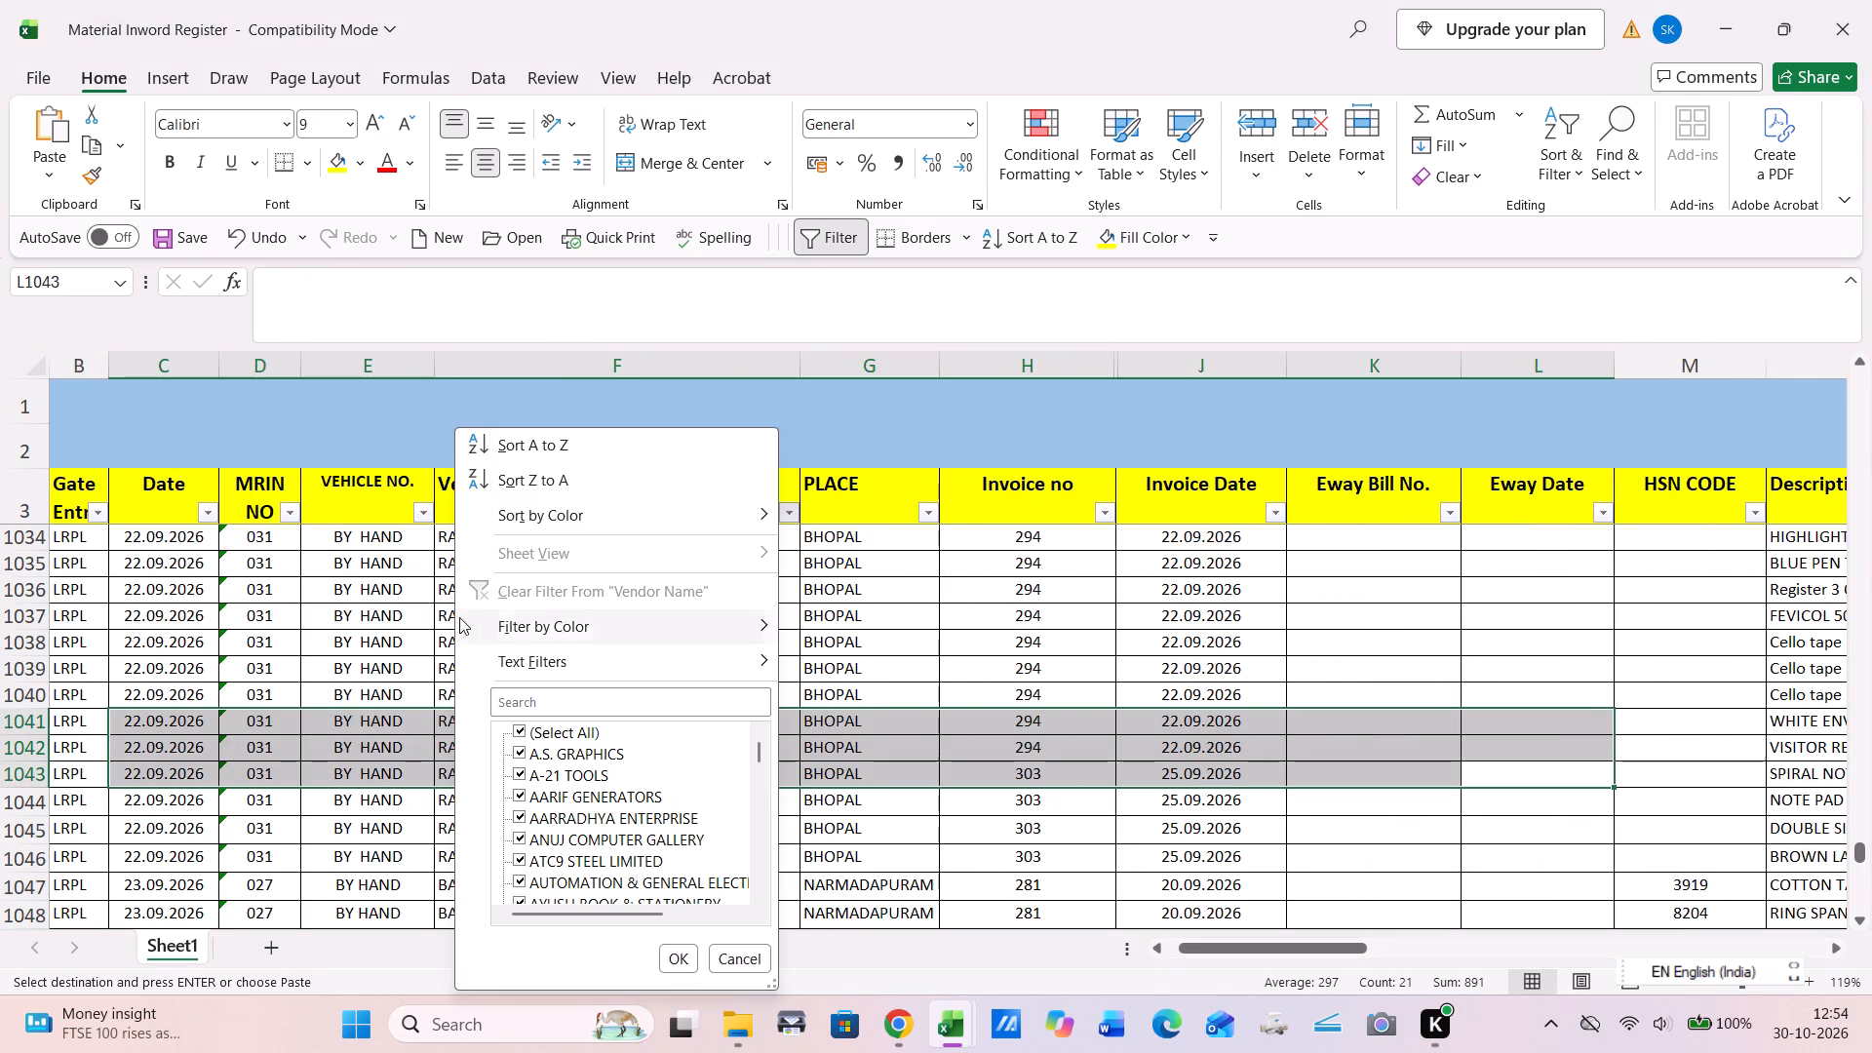
click(540, 699)
text(SAI)
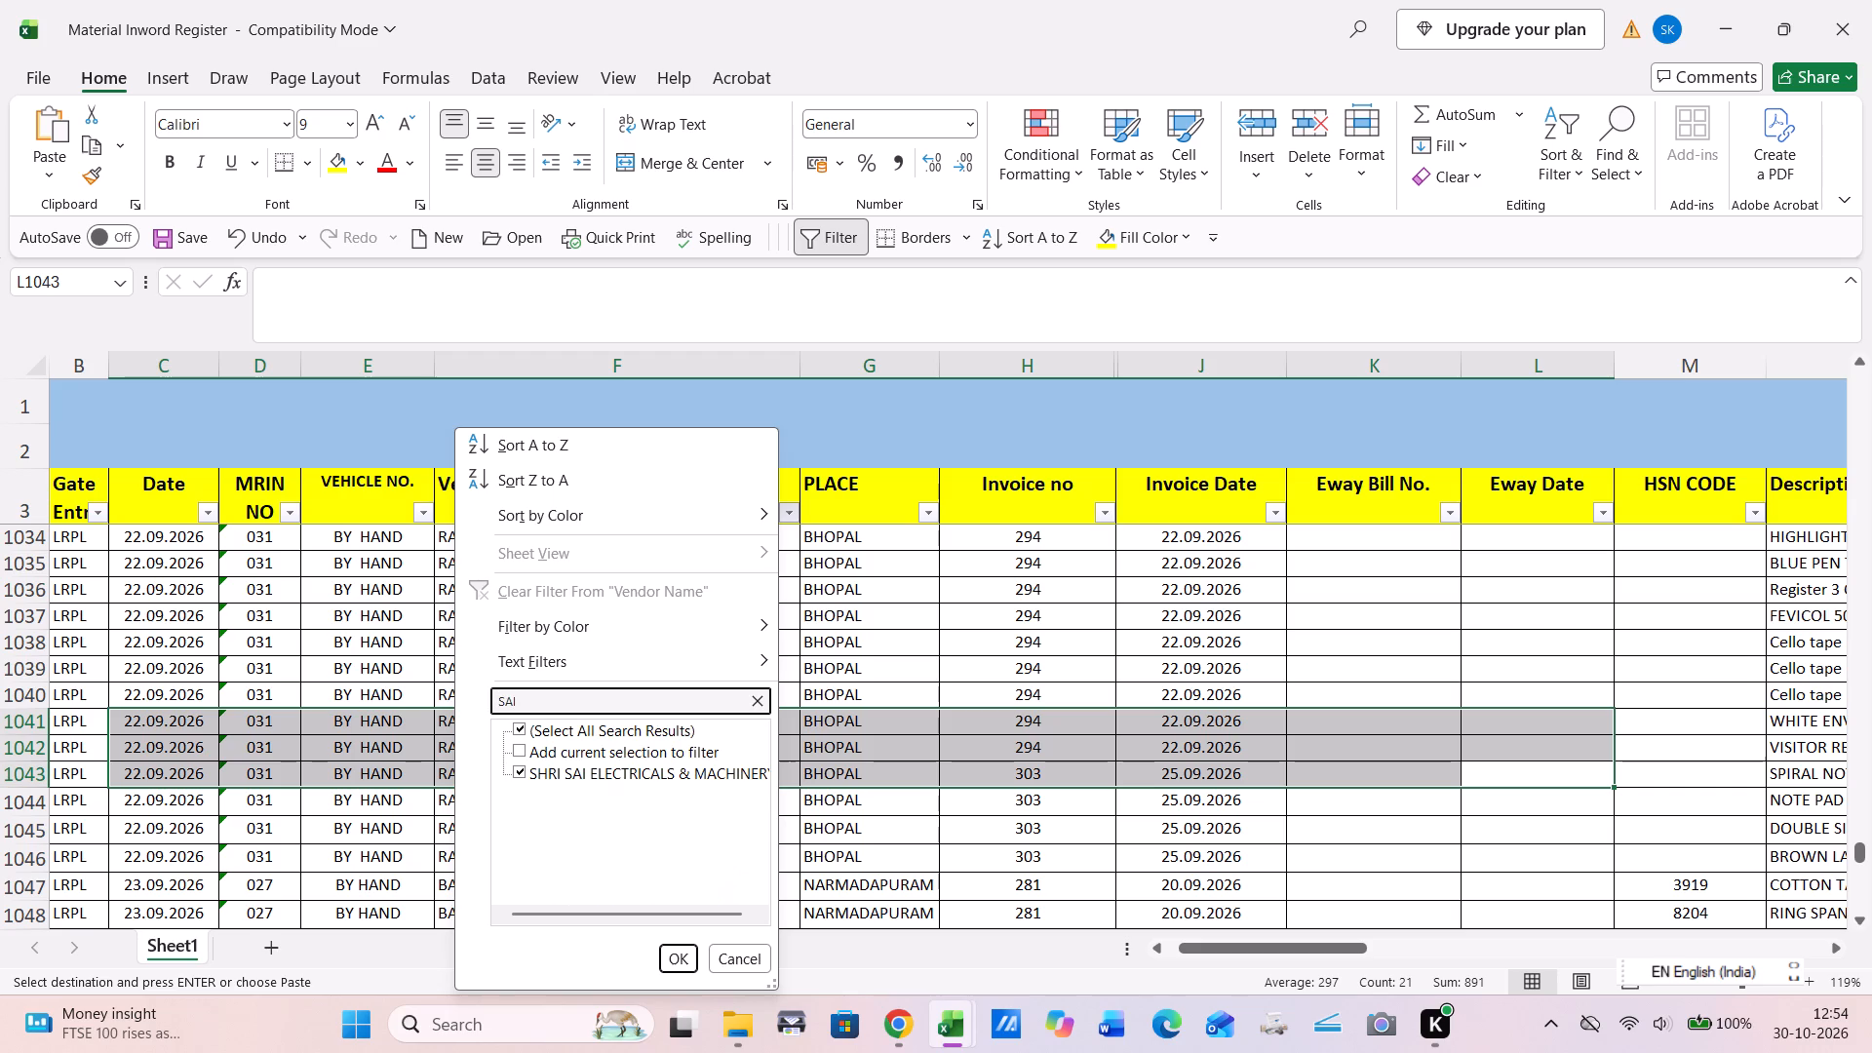
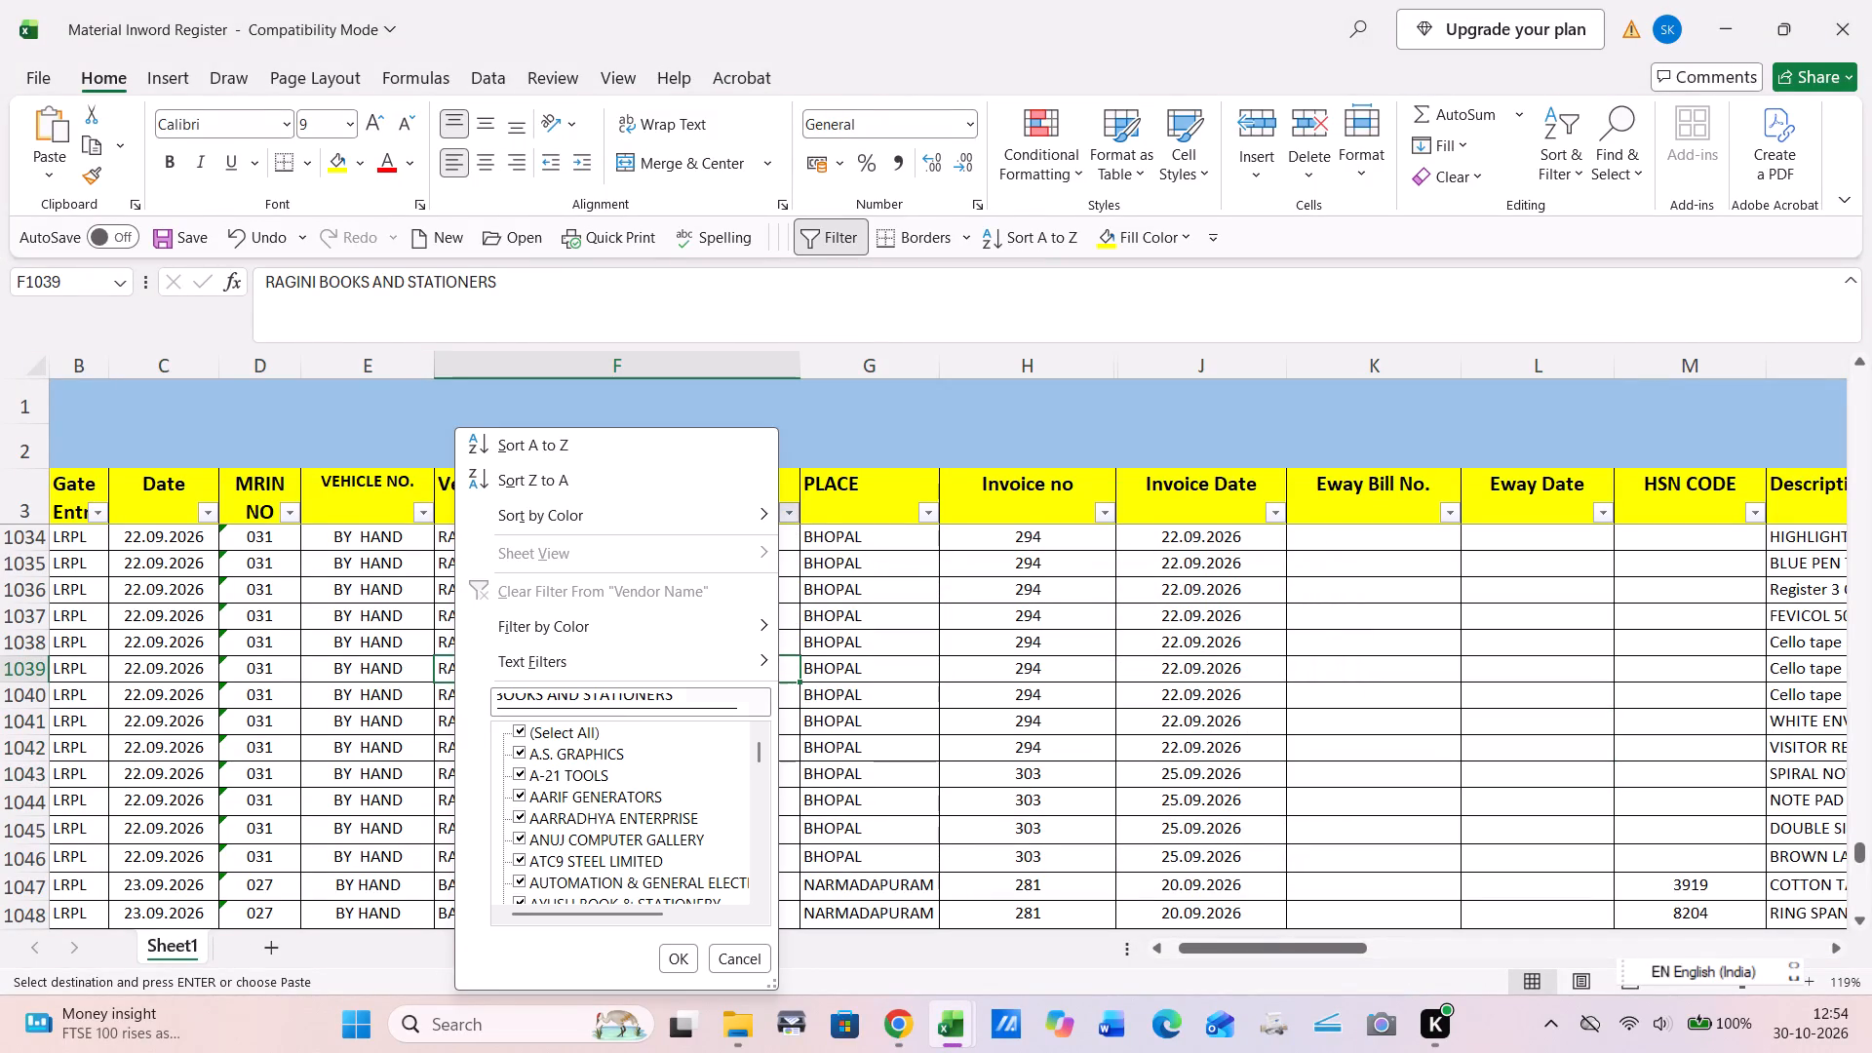
Filter the Vendor Name column to show only the vendors matching "SRI".
click(624, 704)
key(f)
key(BackSpace)
text(SRI)
key(Return)
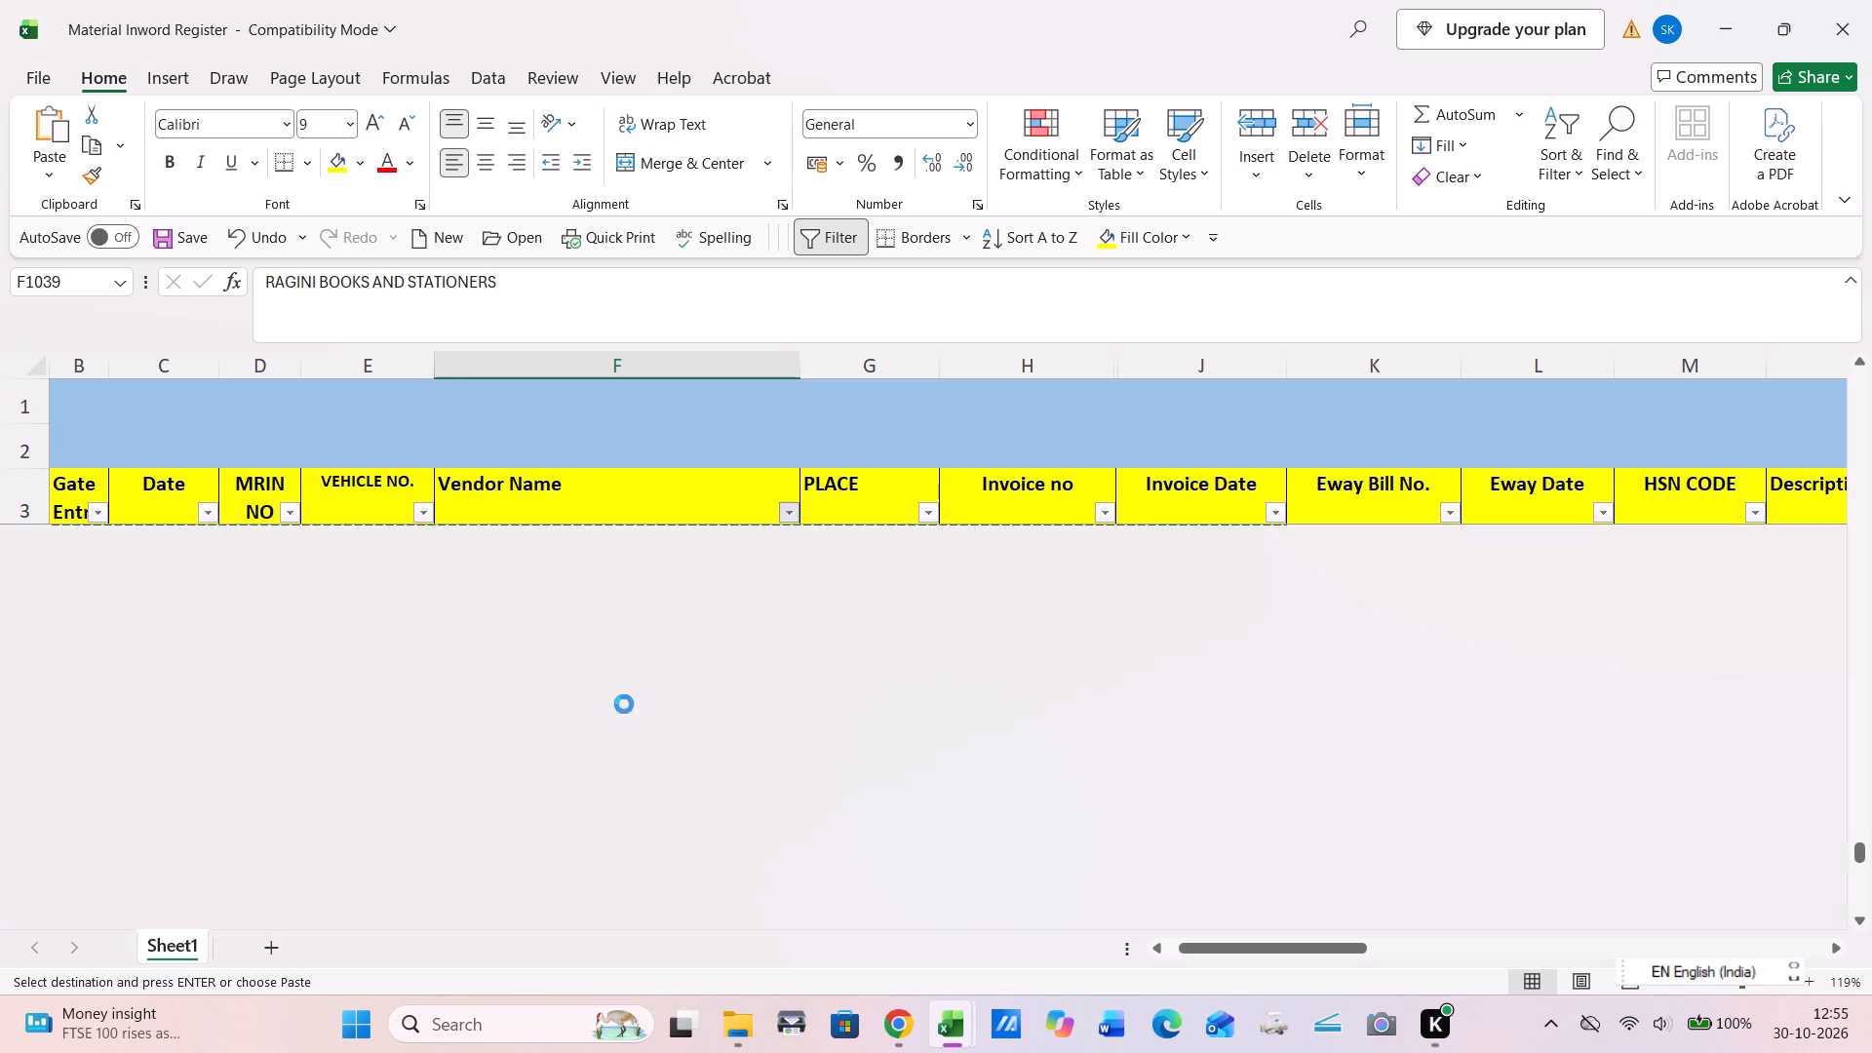
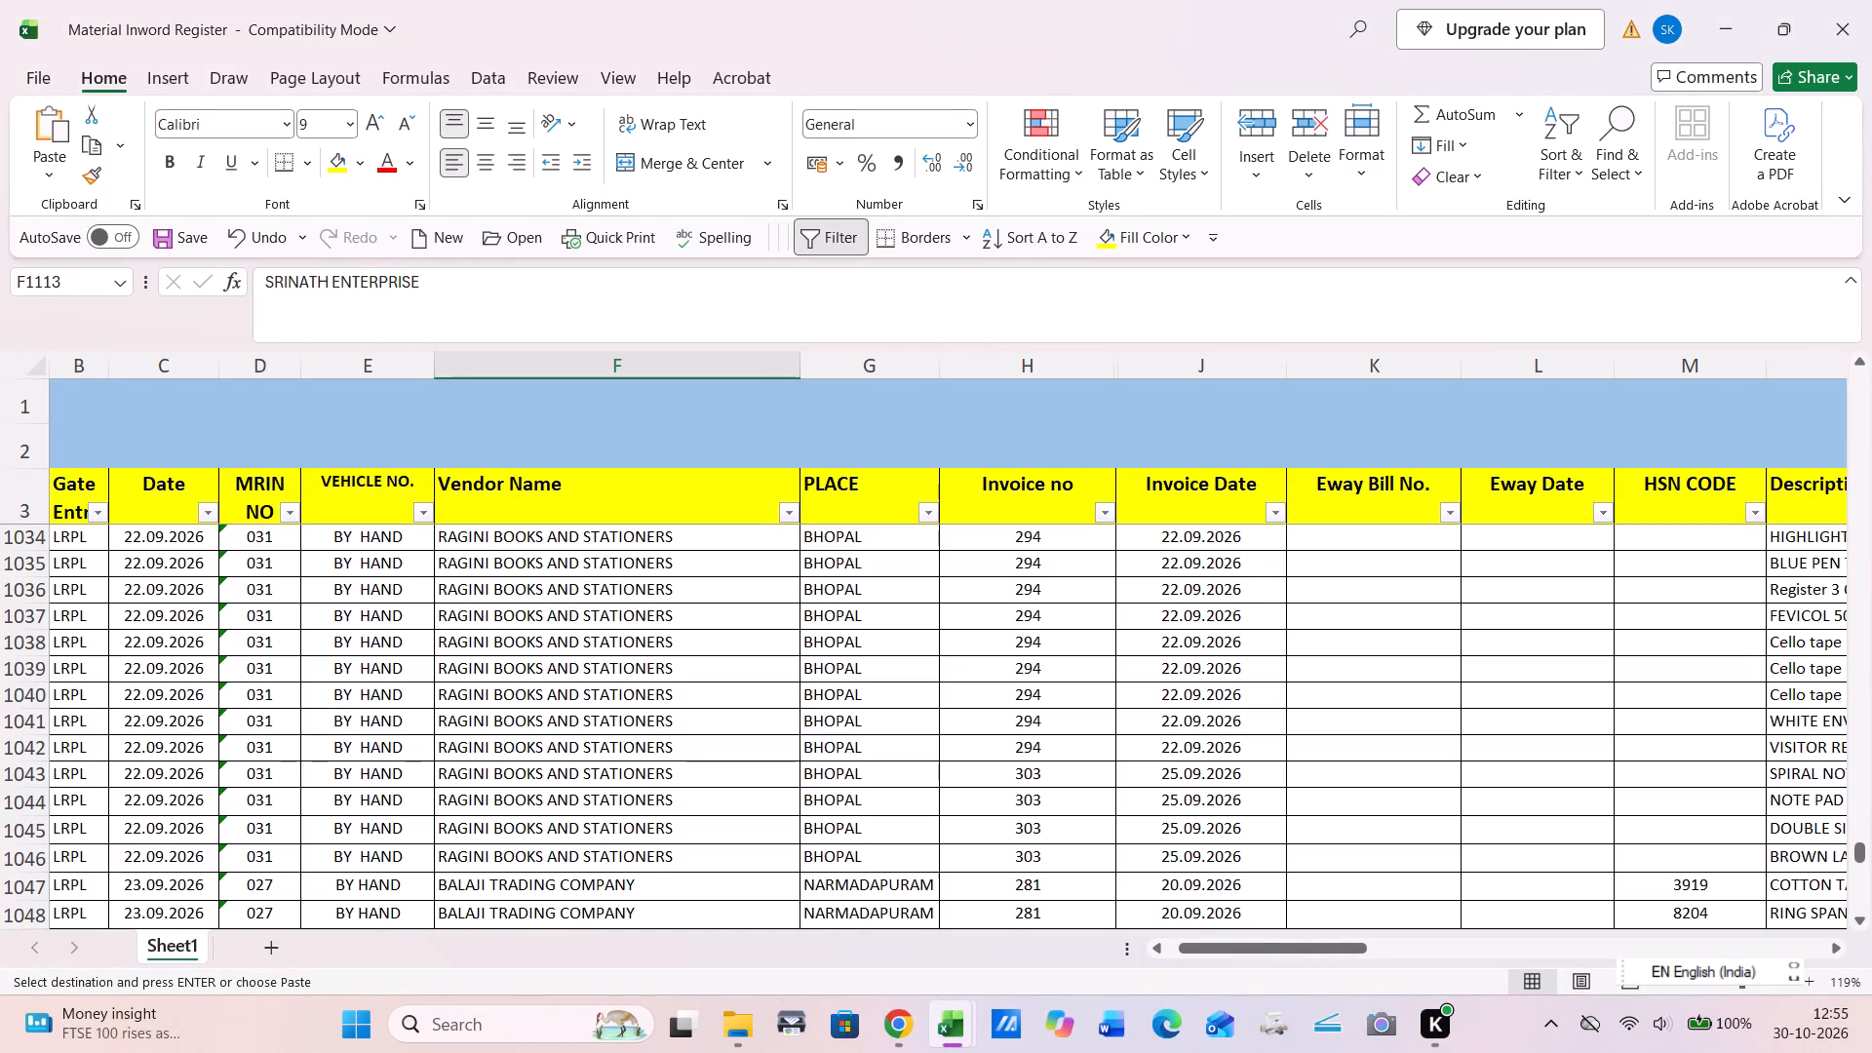
Go through the latest vendor entries below SRINATH ENTERPRISE to the first empty Vendor Name row at the register's end.
key(Down)
key(Down)
key(Down)
key(Down)
key(Down)
key(Down)
key(Down)
key(Down)
key(Down)
key(Down)
key(Down)
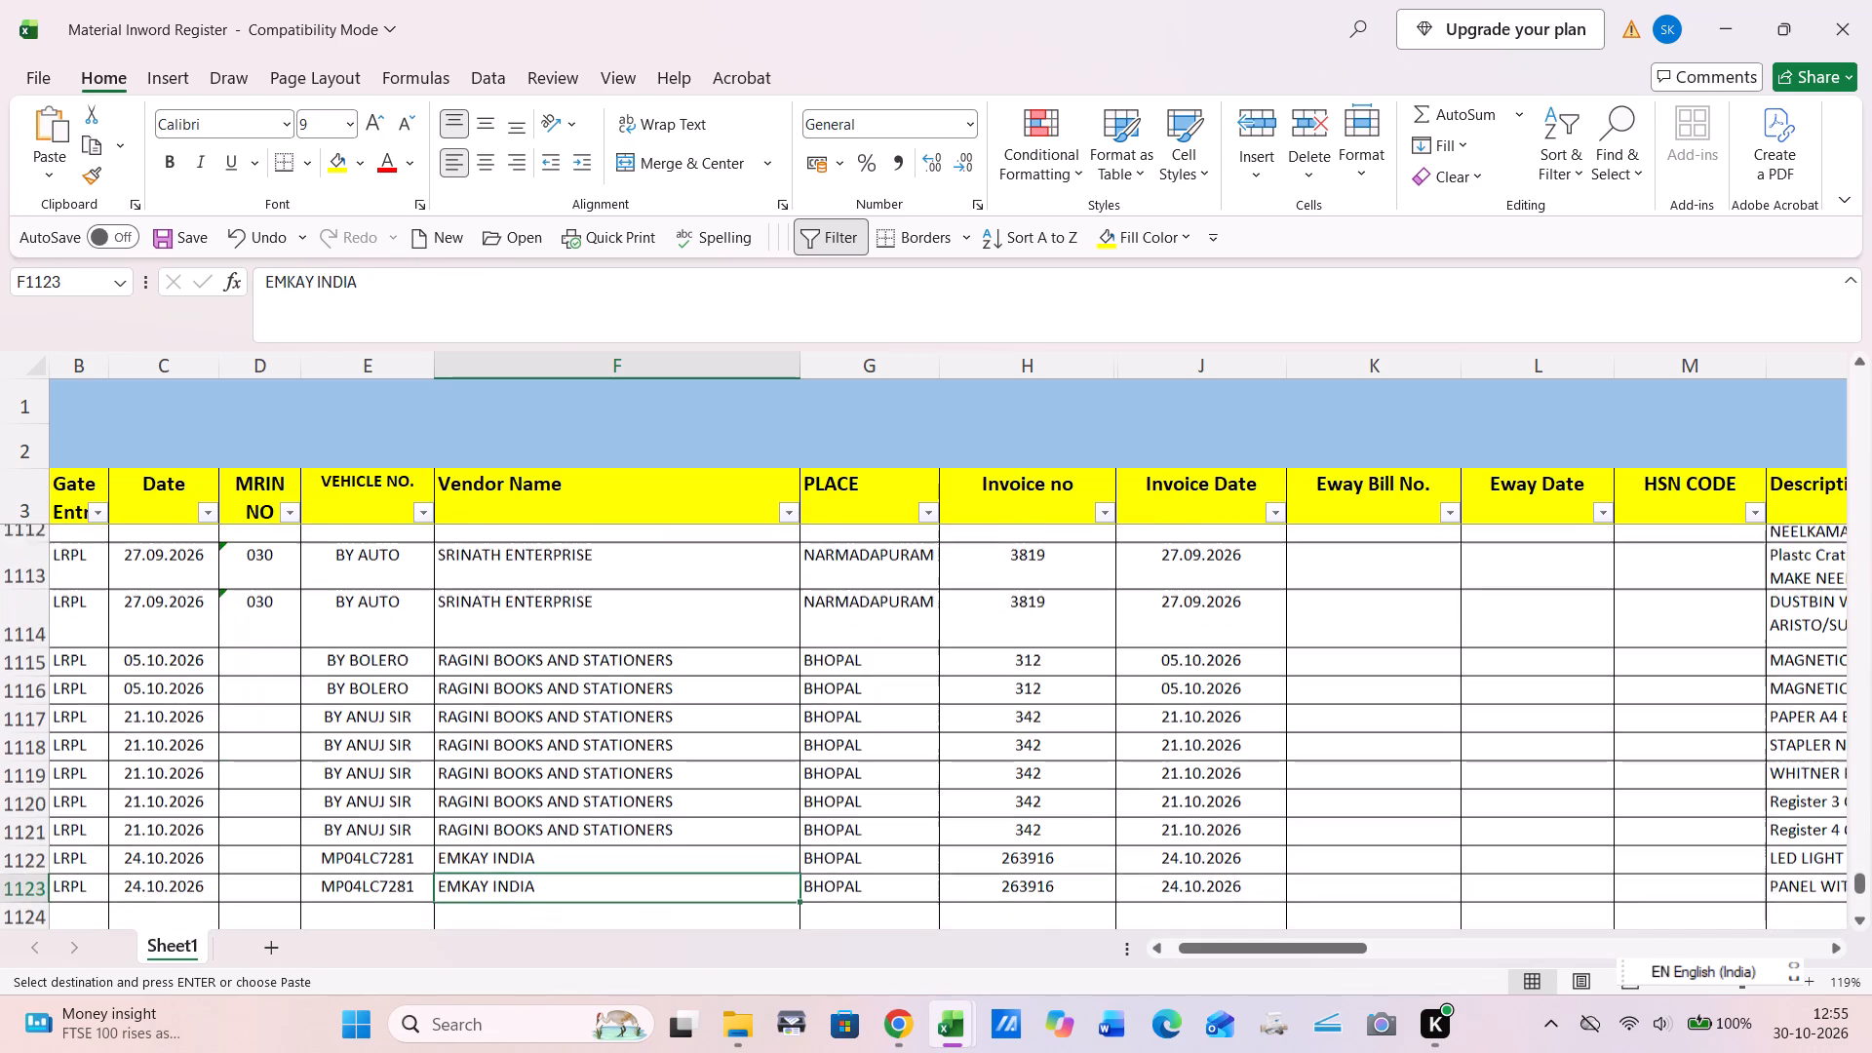
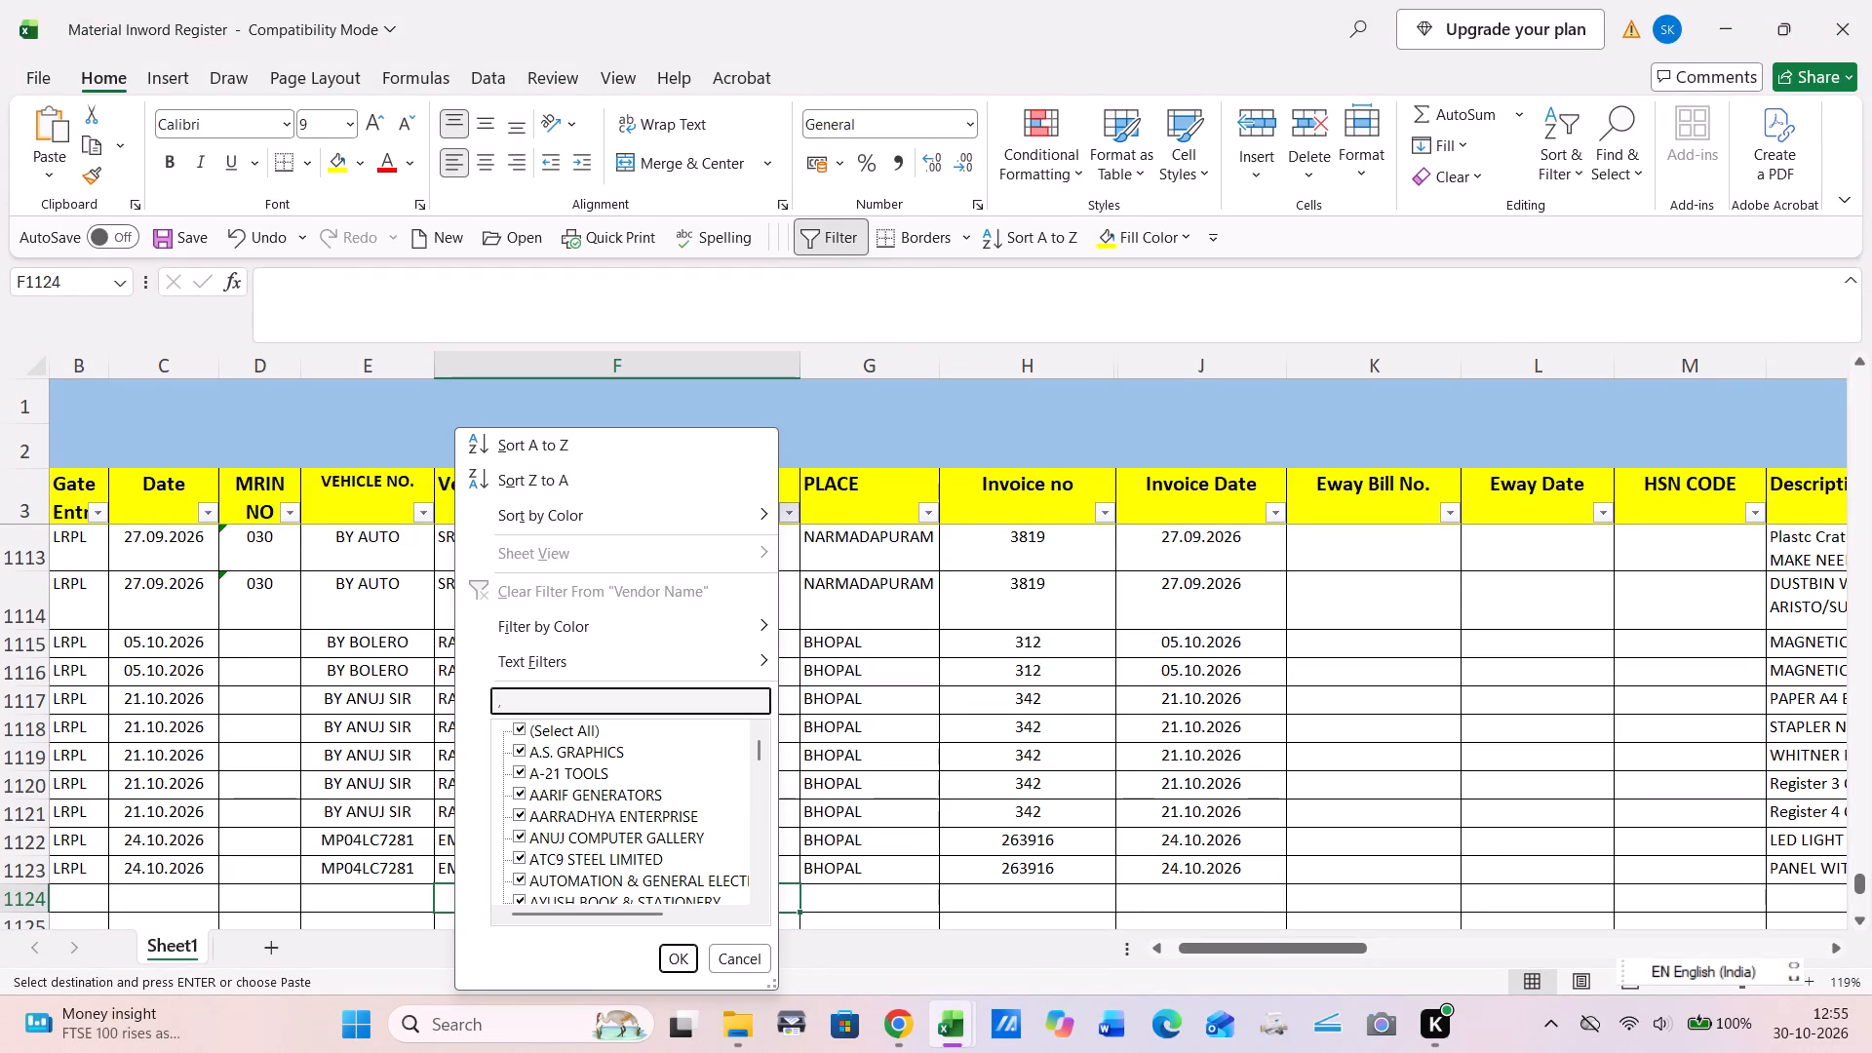
Search the Vendor Name filter list for MAS, and clear the search text.
key(BackSpace)
text(MAS)
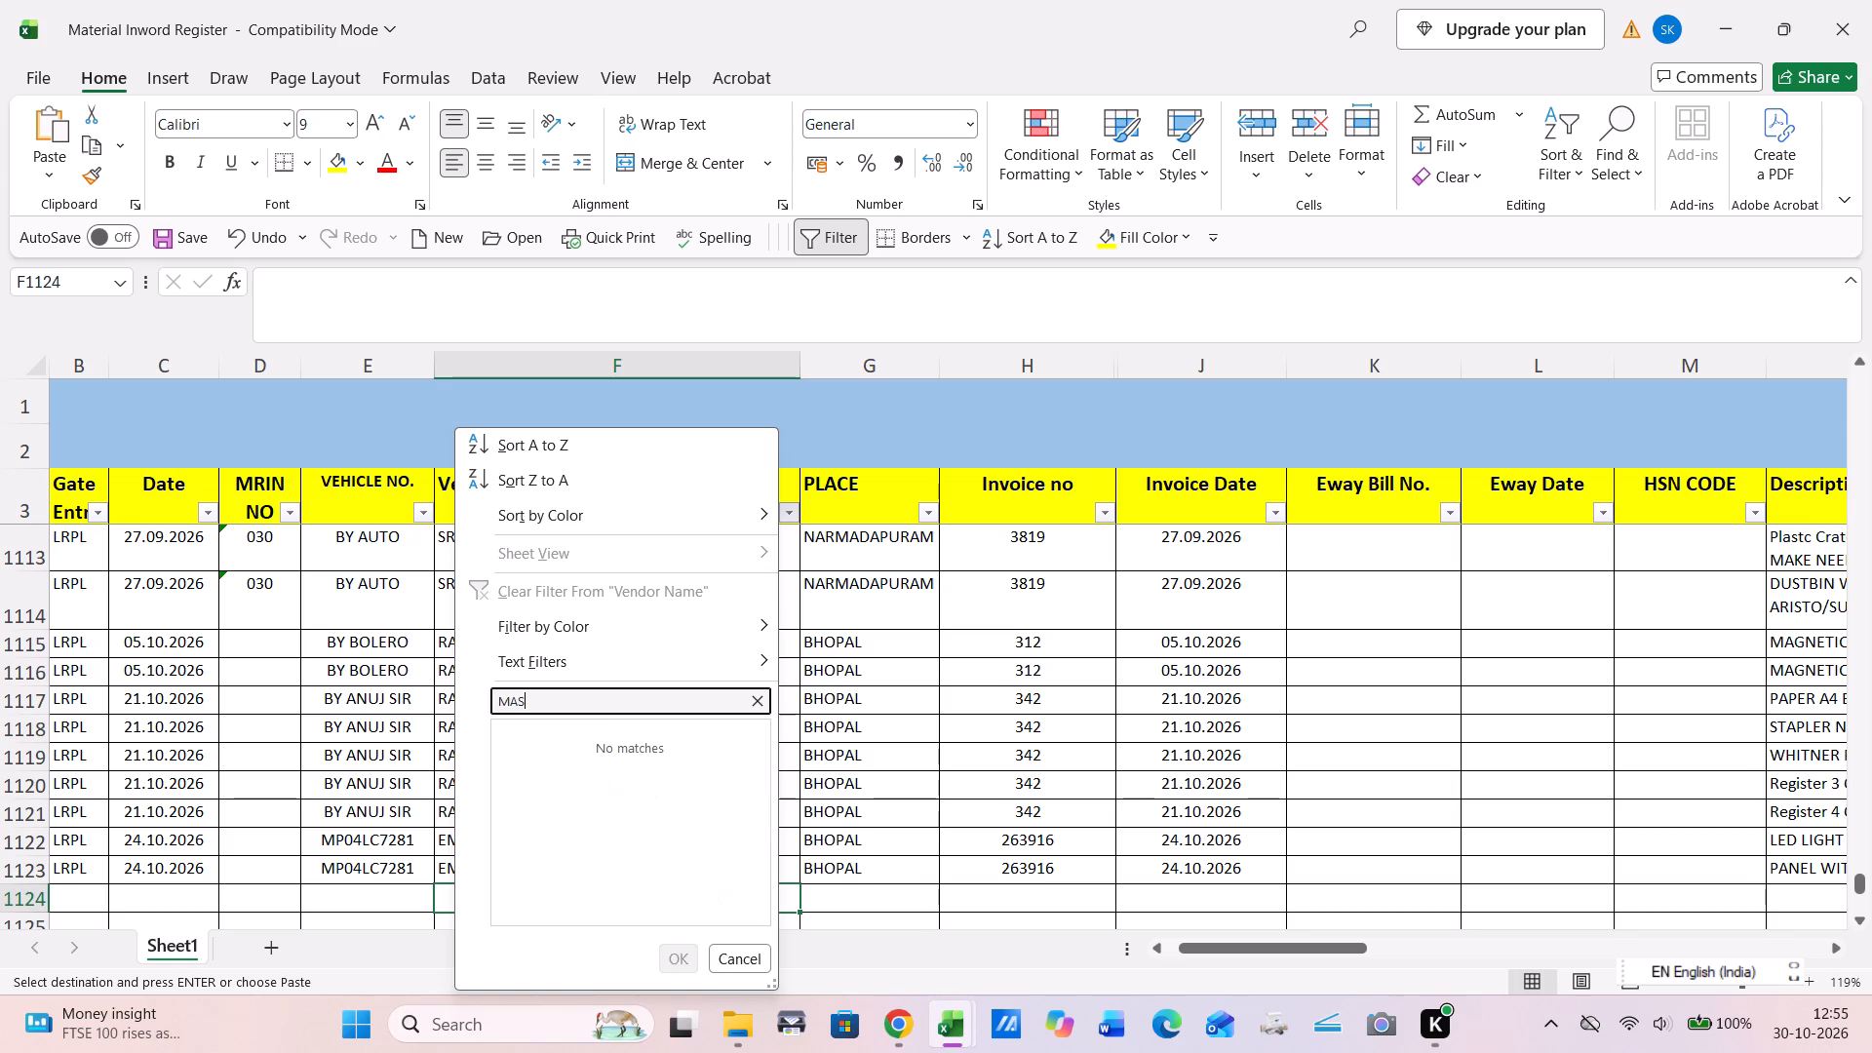
key(BackSpace)
key(BackSpace)
key(BackSpace)
key(BackSpace)
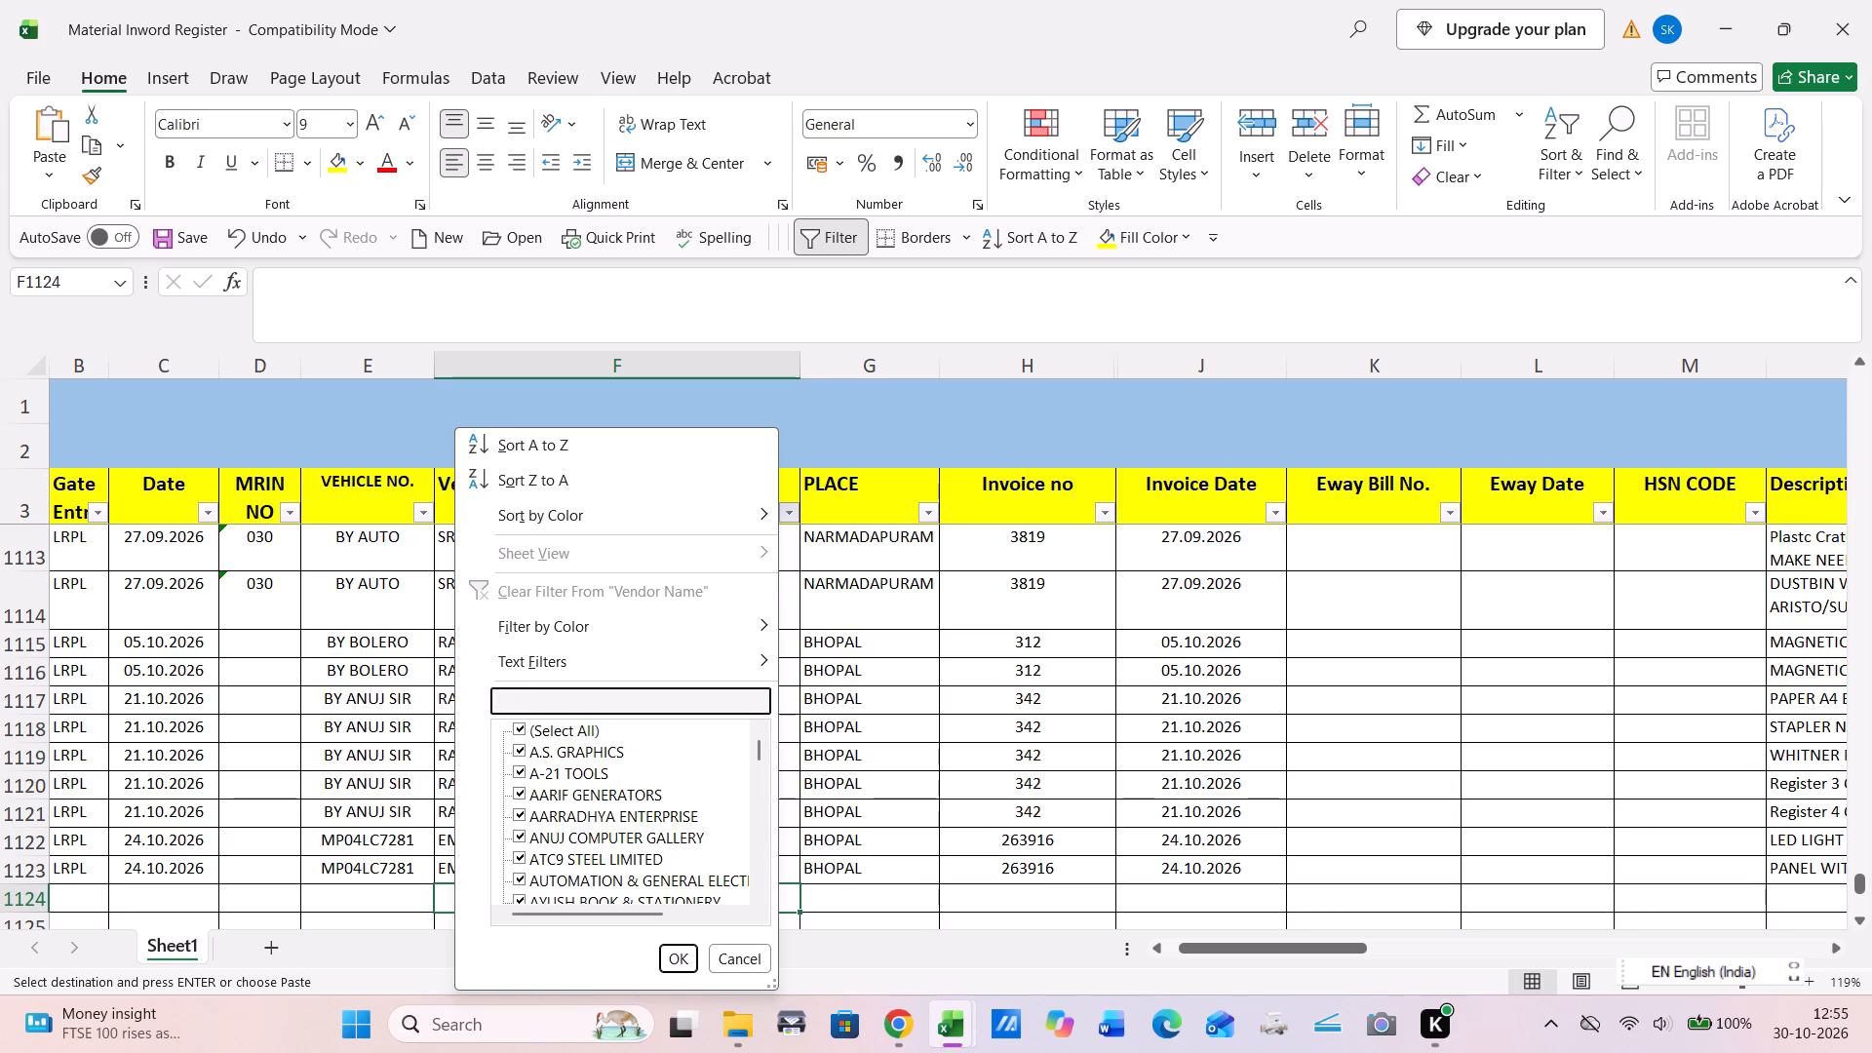
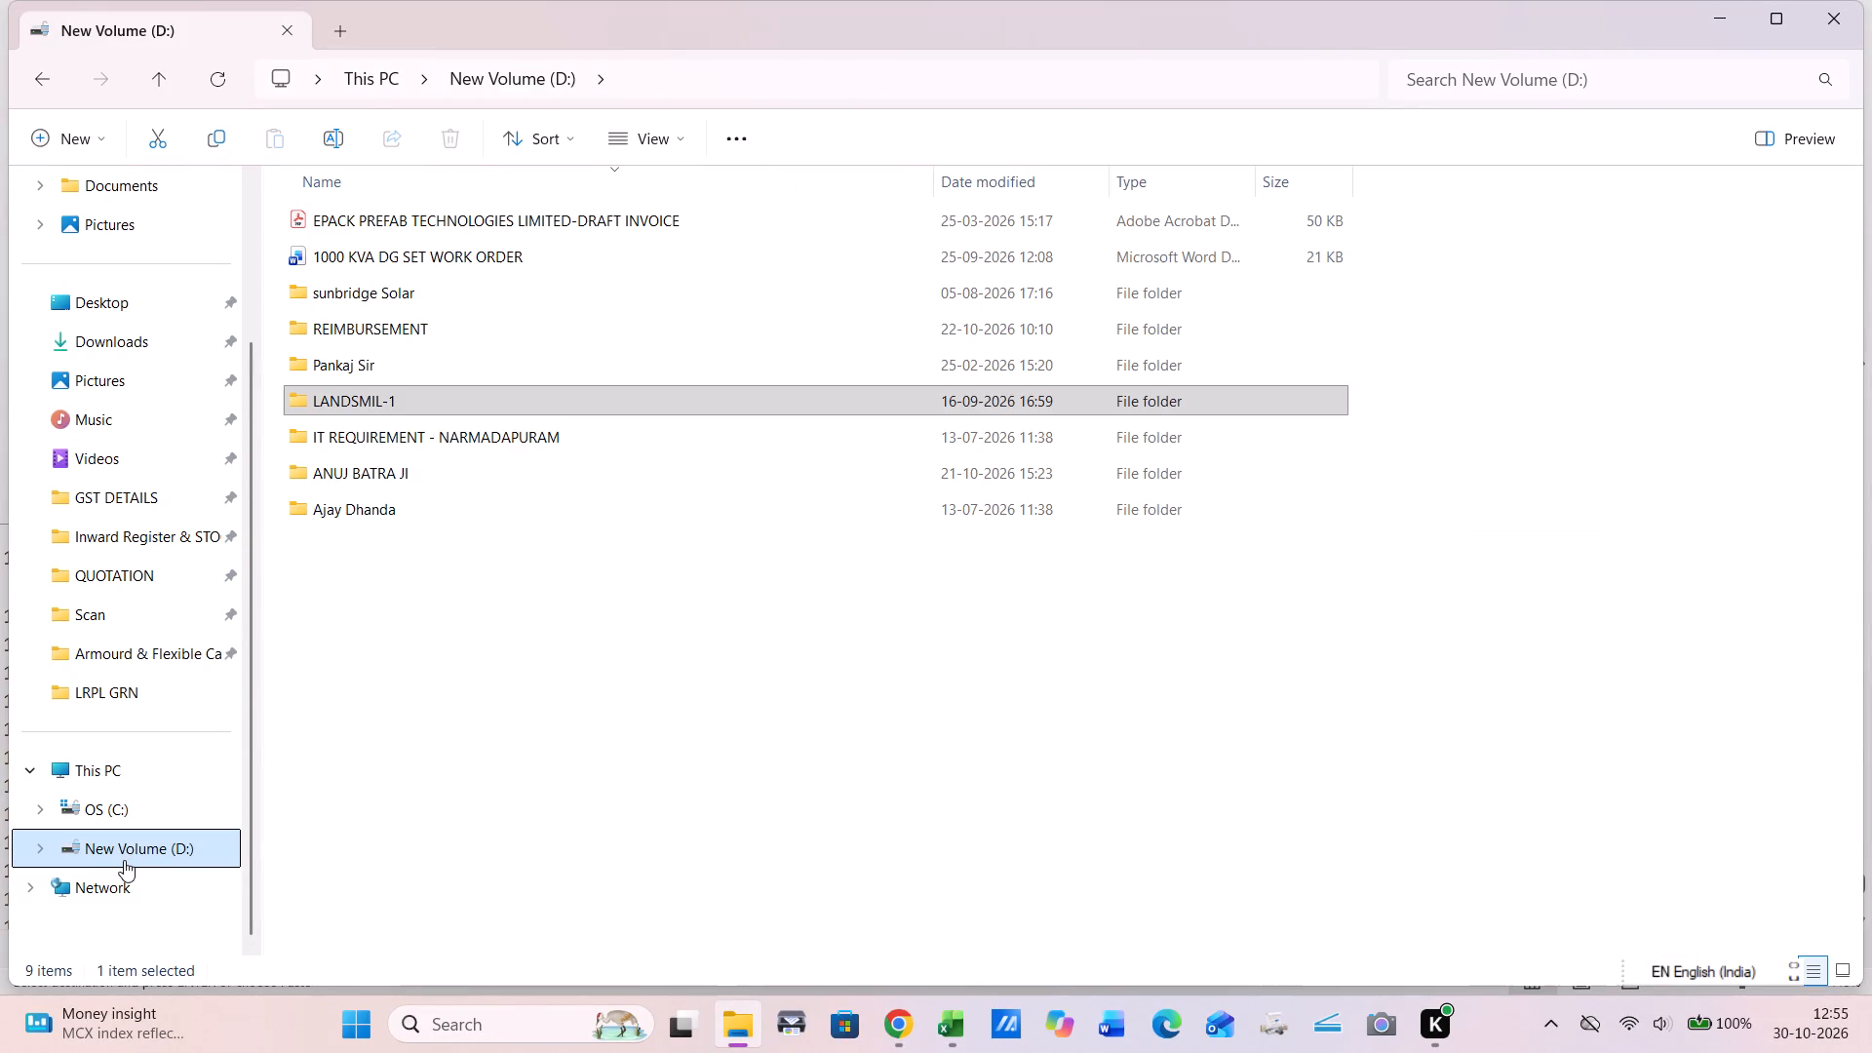
Open the Mascat Chemengers invoice PDF from the INVOICE folder in LANDSMIL-1 and read through its details.
double_click(449, 409)
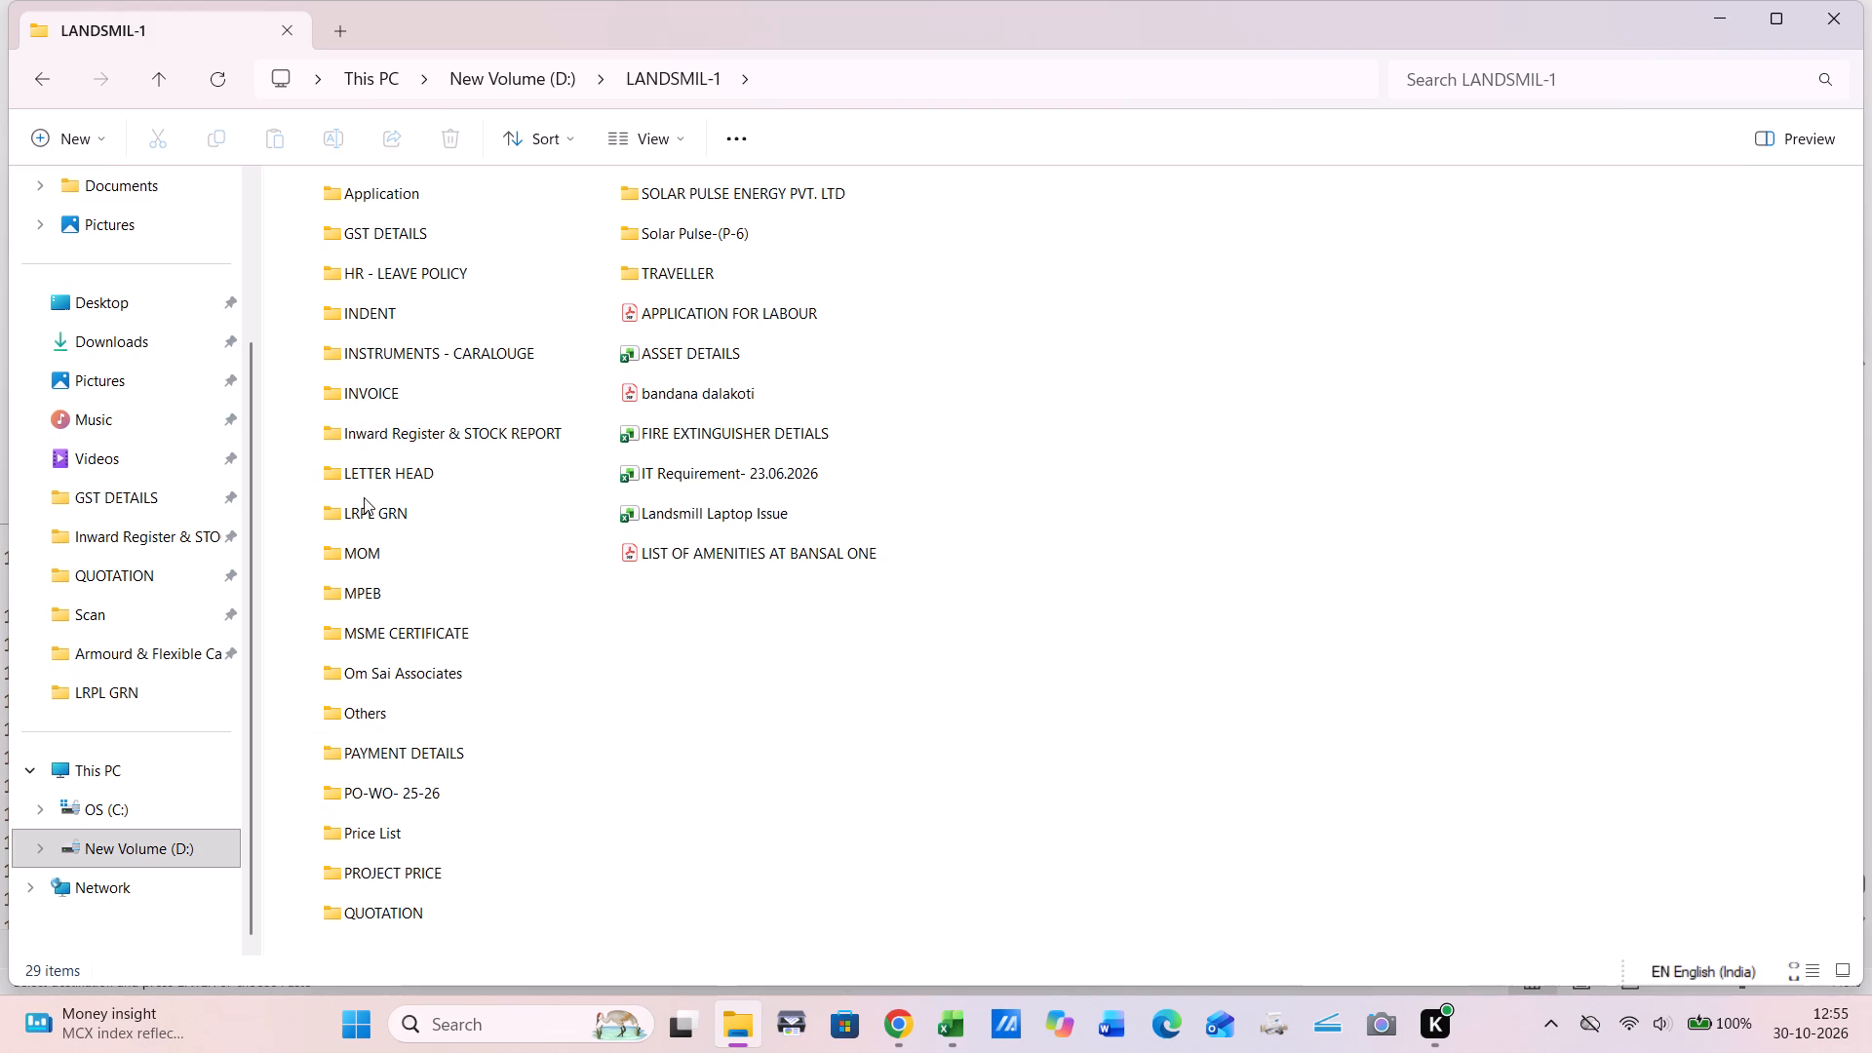
double_click(430, 398)
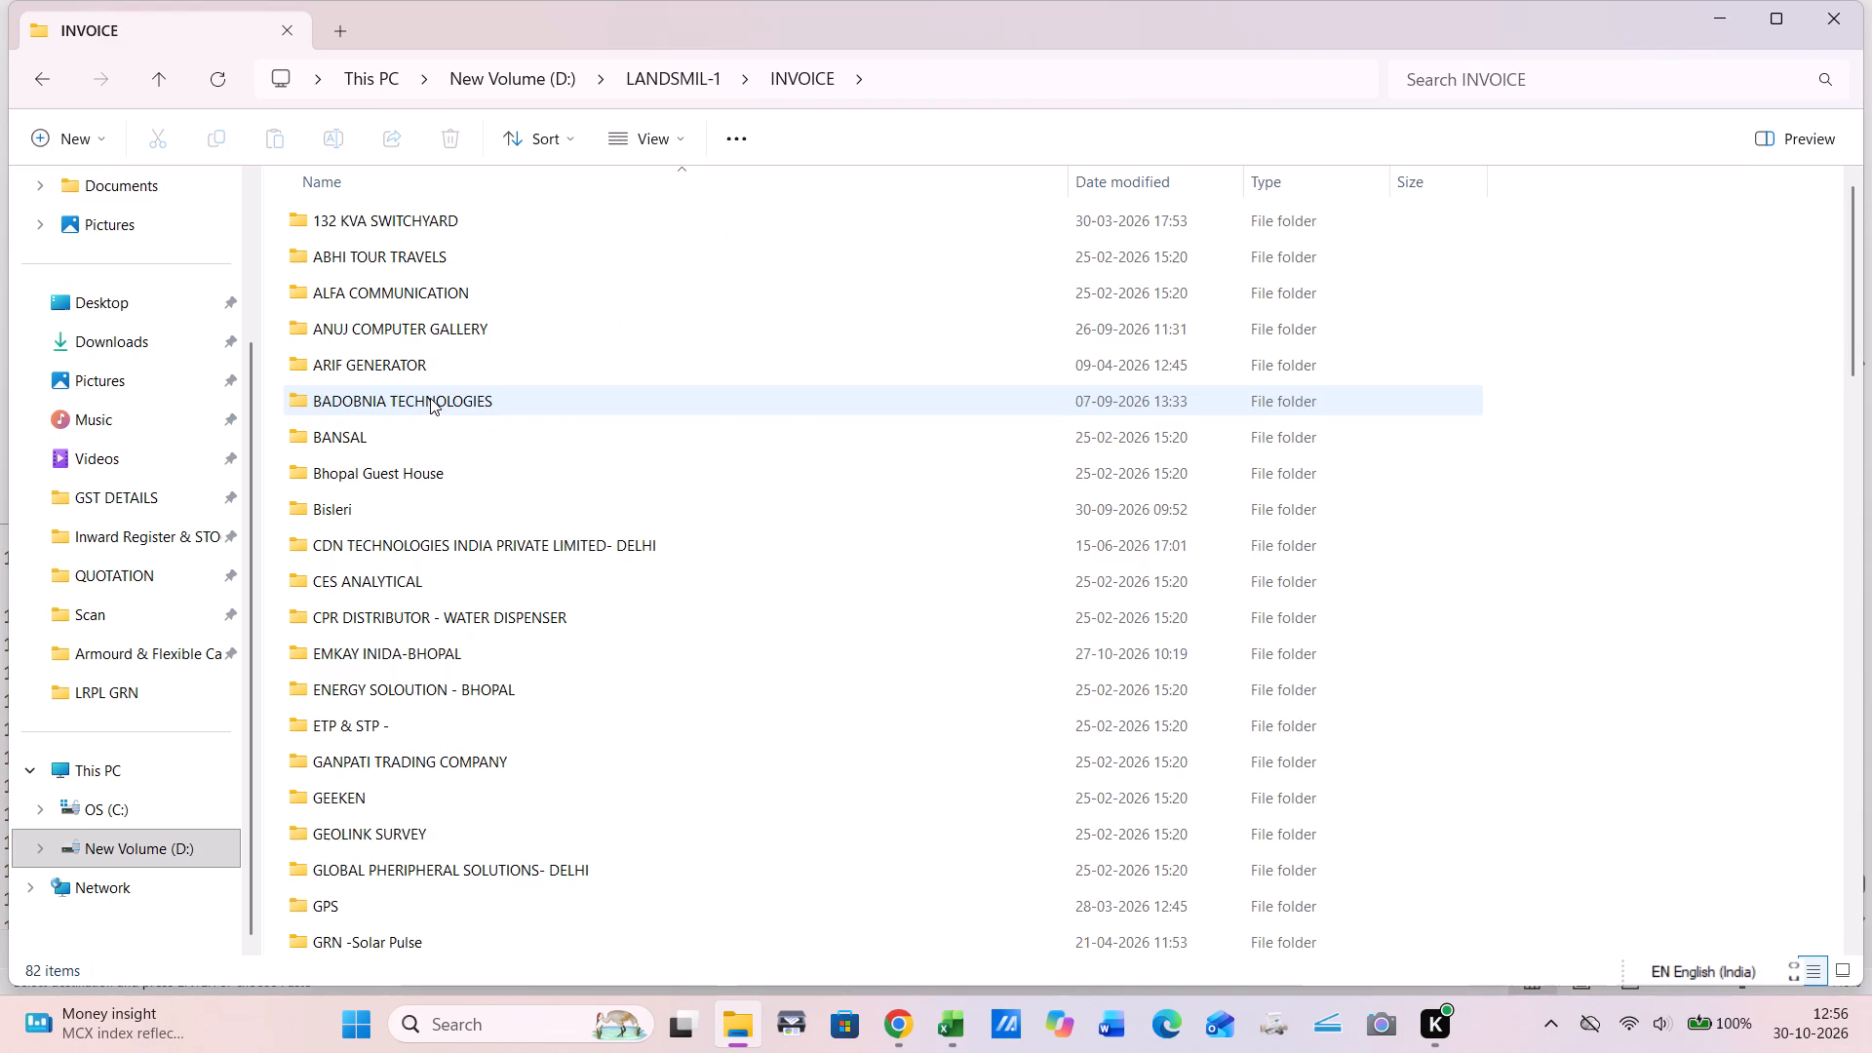
click(430, 398)
key(m)
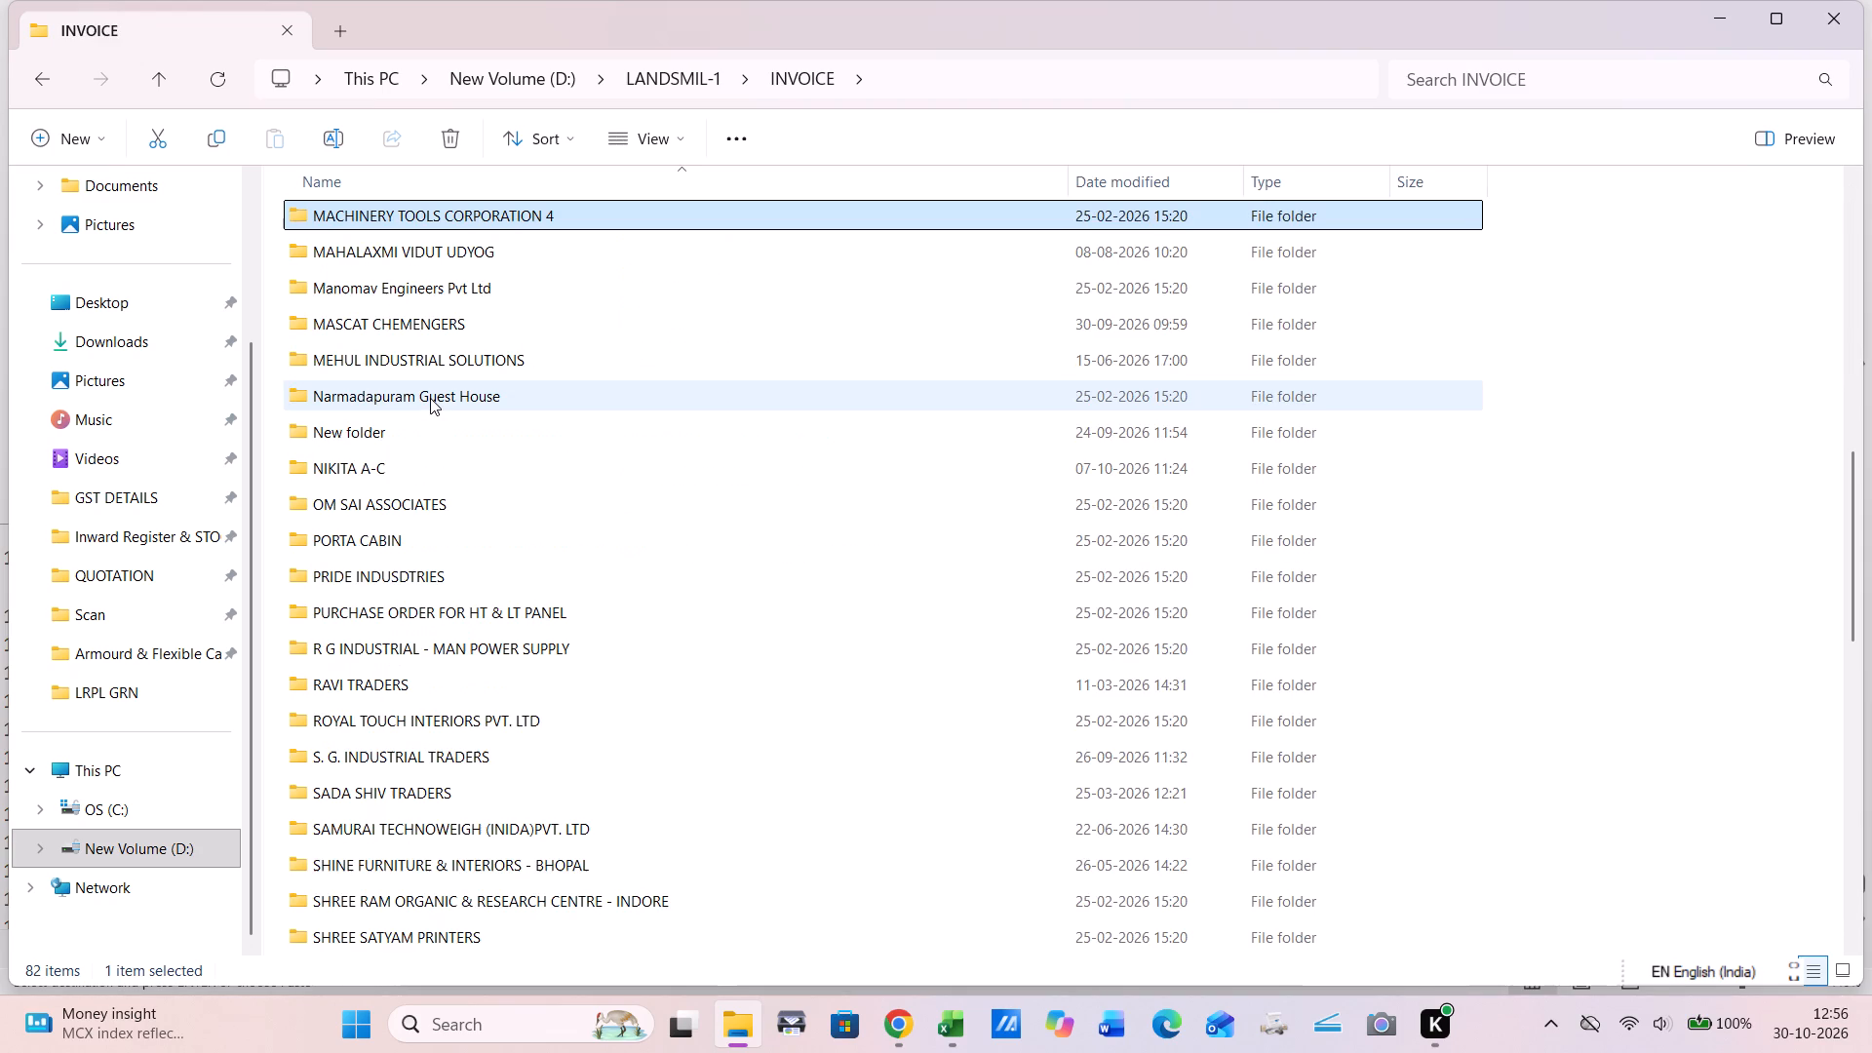
text(MMM)
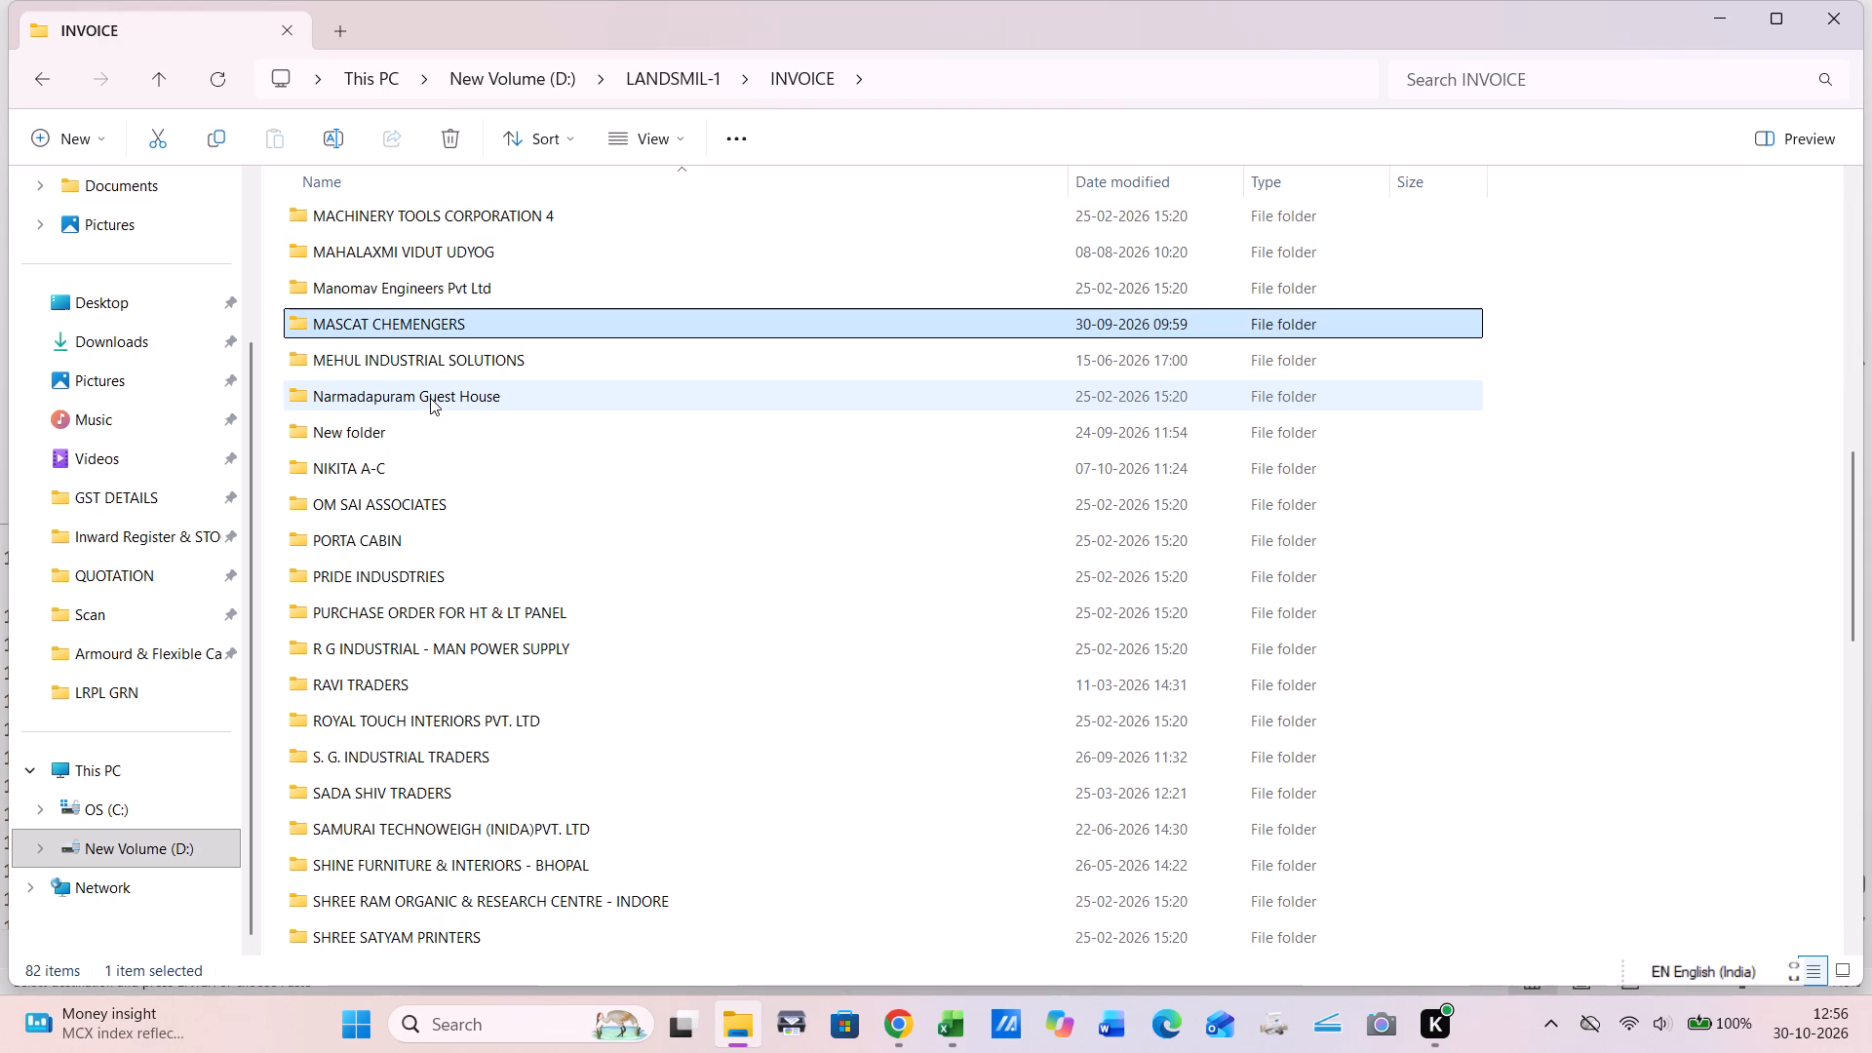
key(Return)
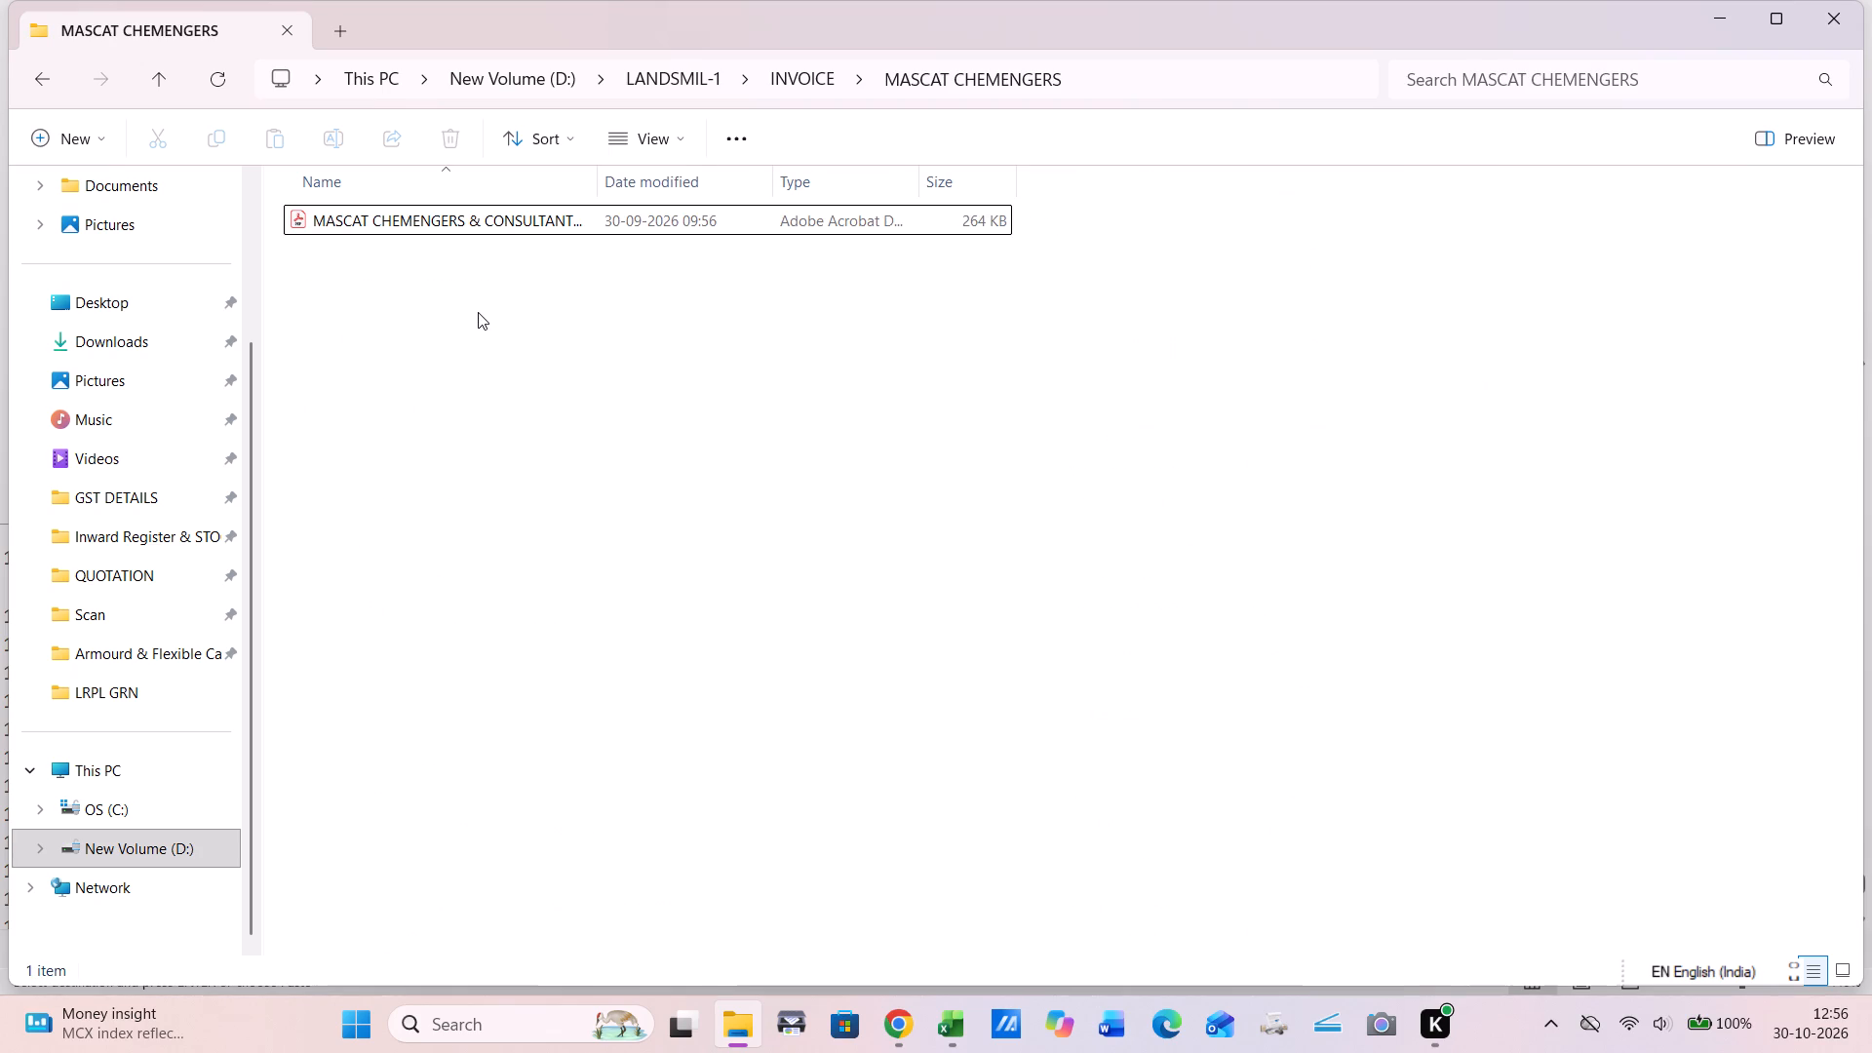
double_click(478, 222)
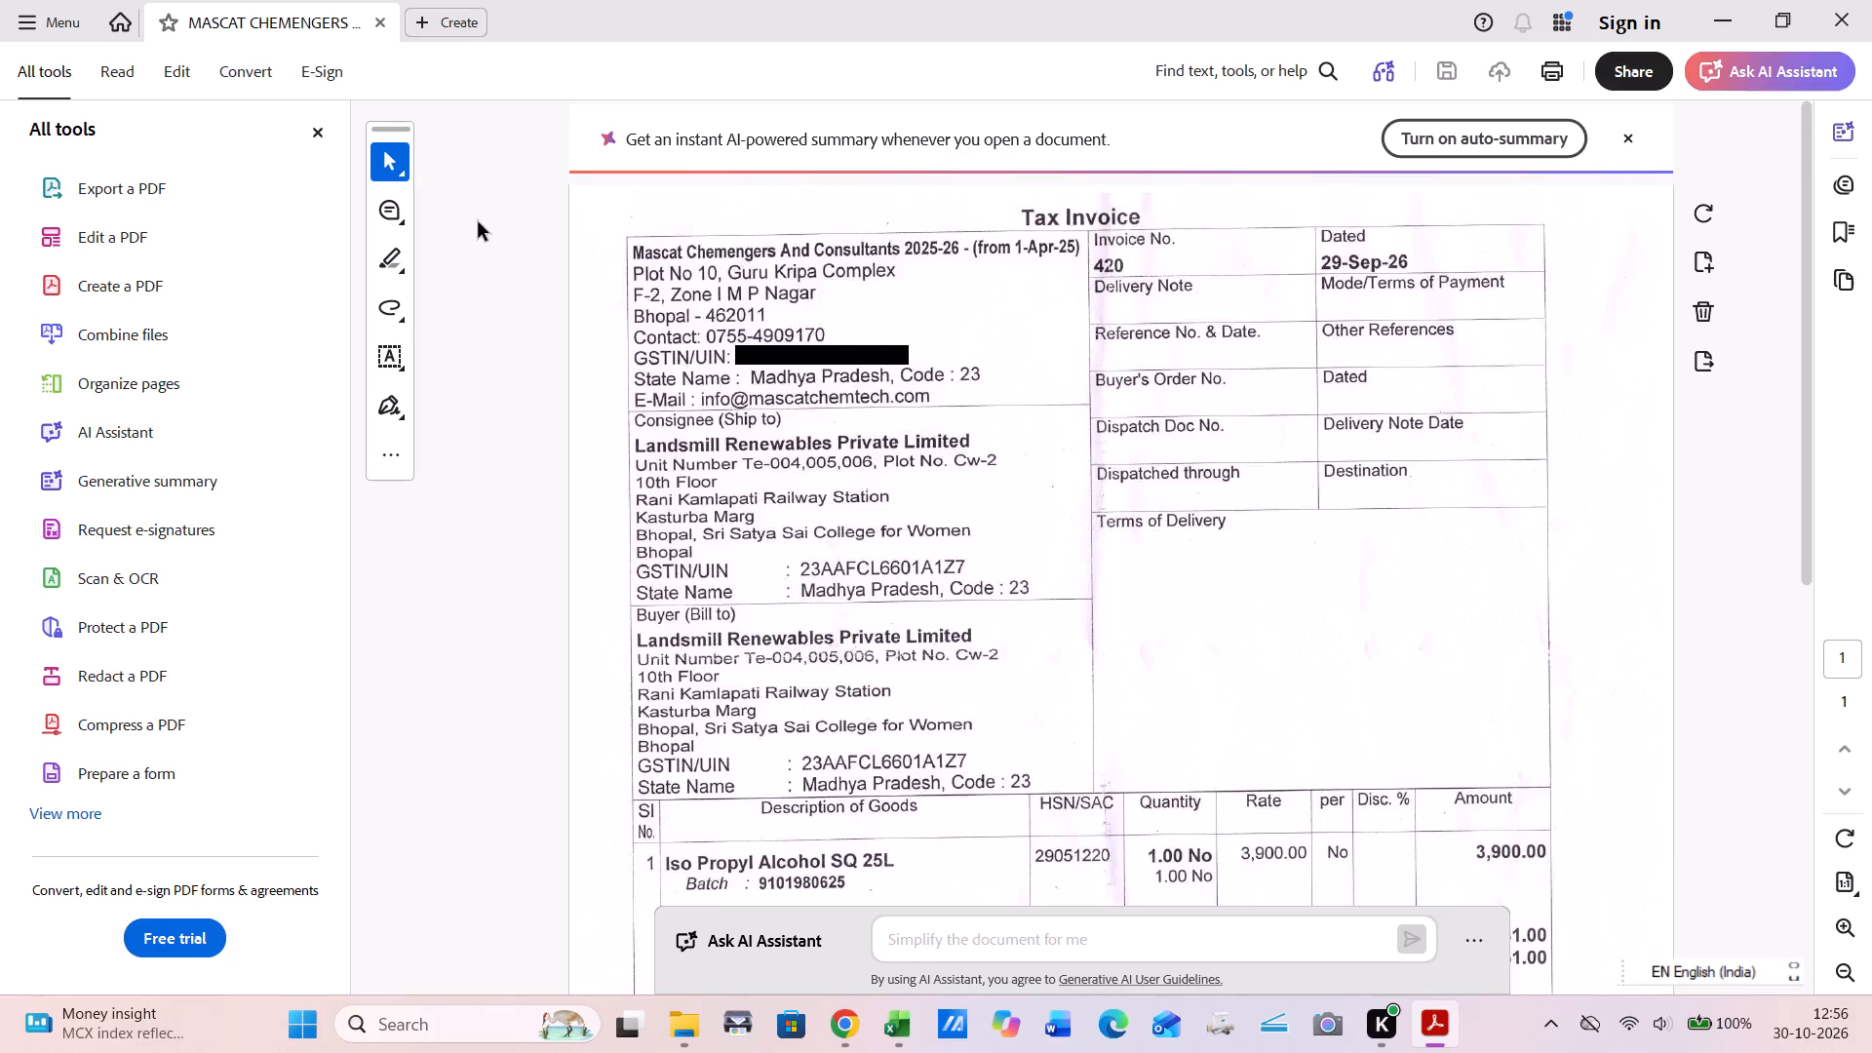
key(alt+Tab)
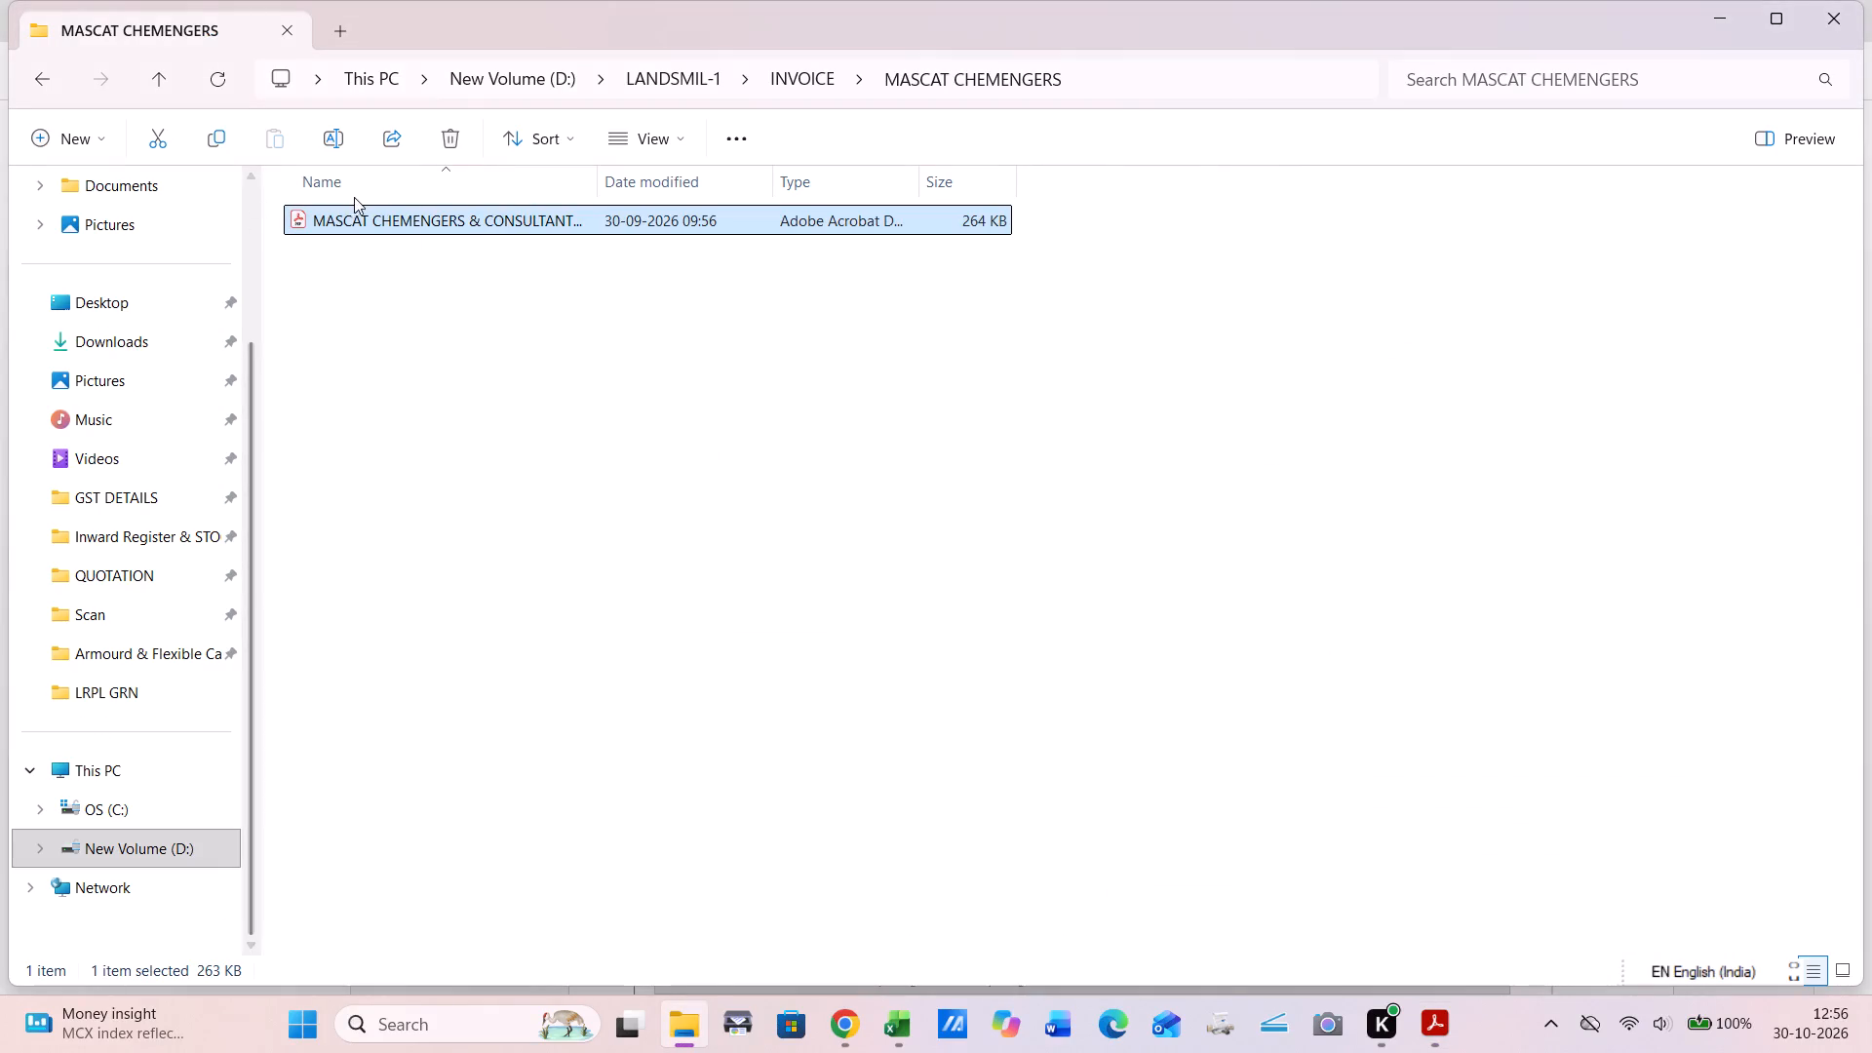
double_click(356, 216)
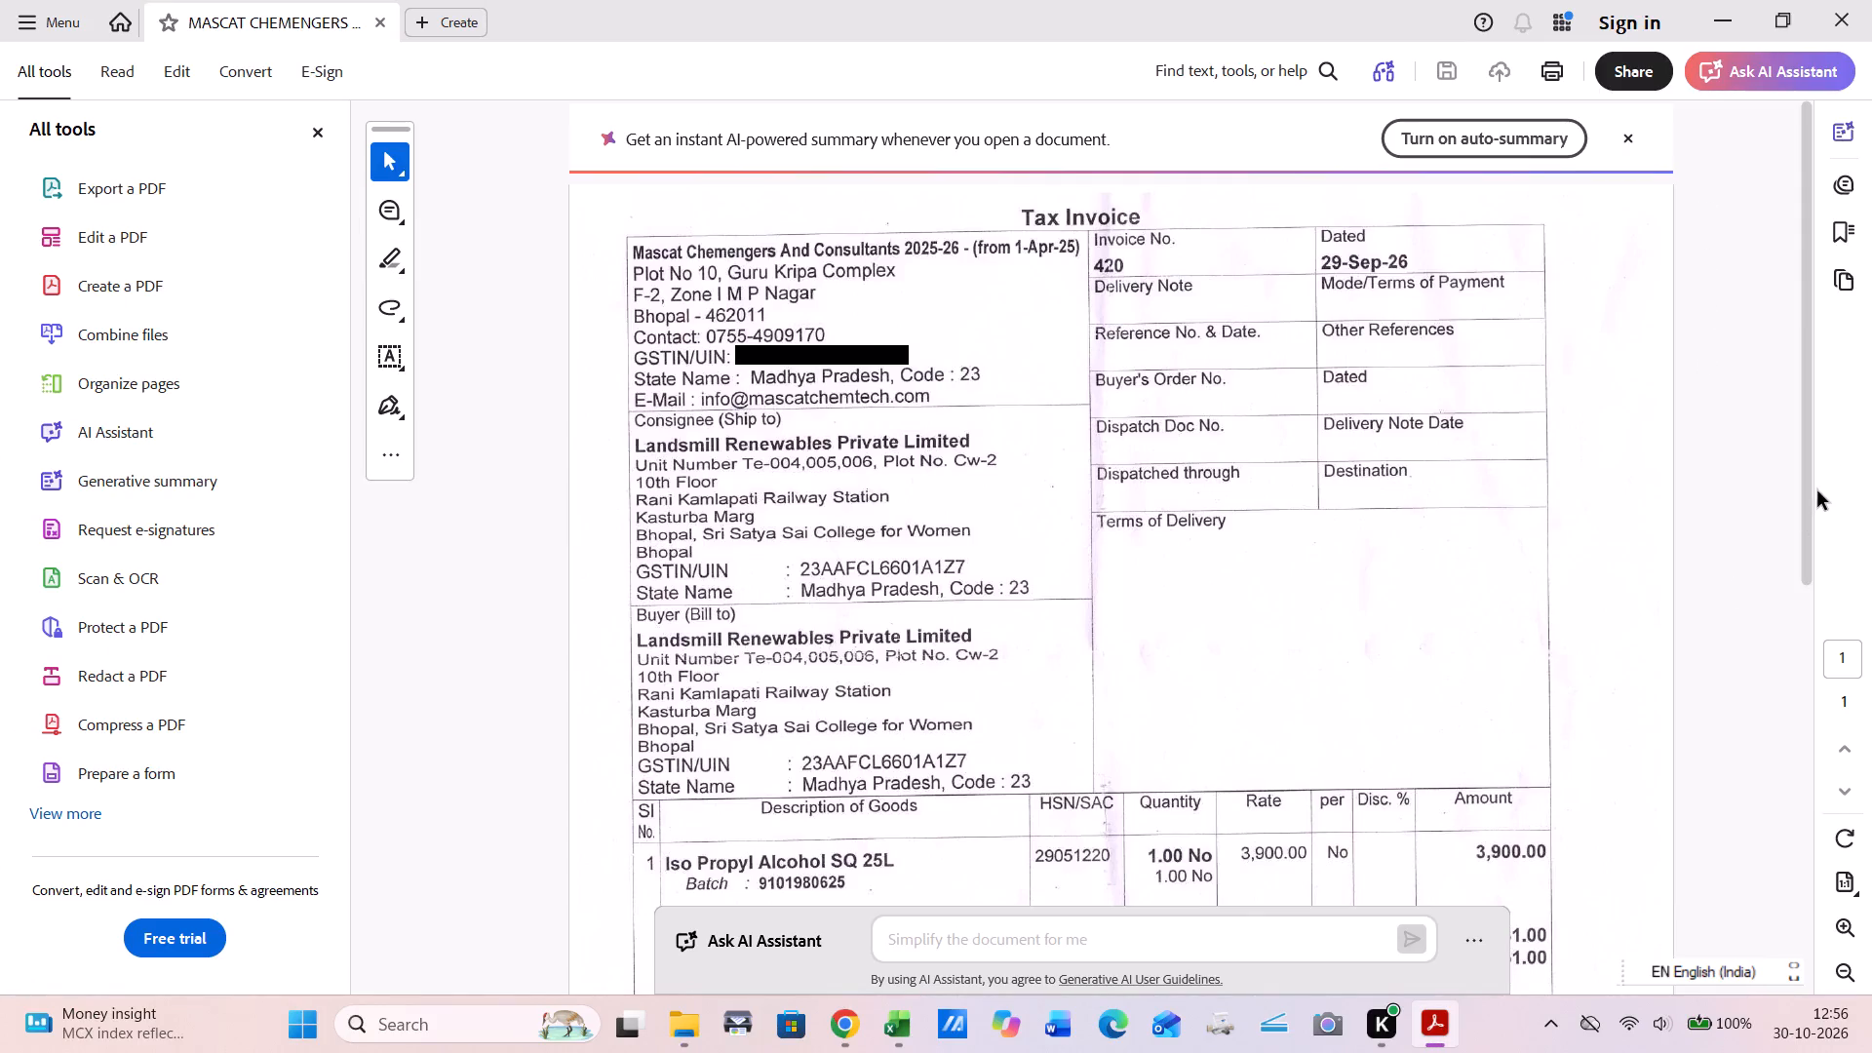
drag(1810, 501, 1802, 607)
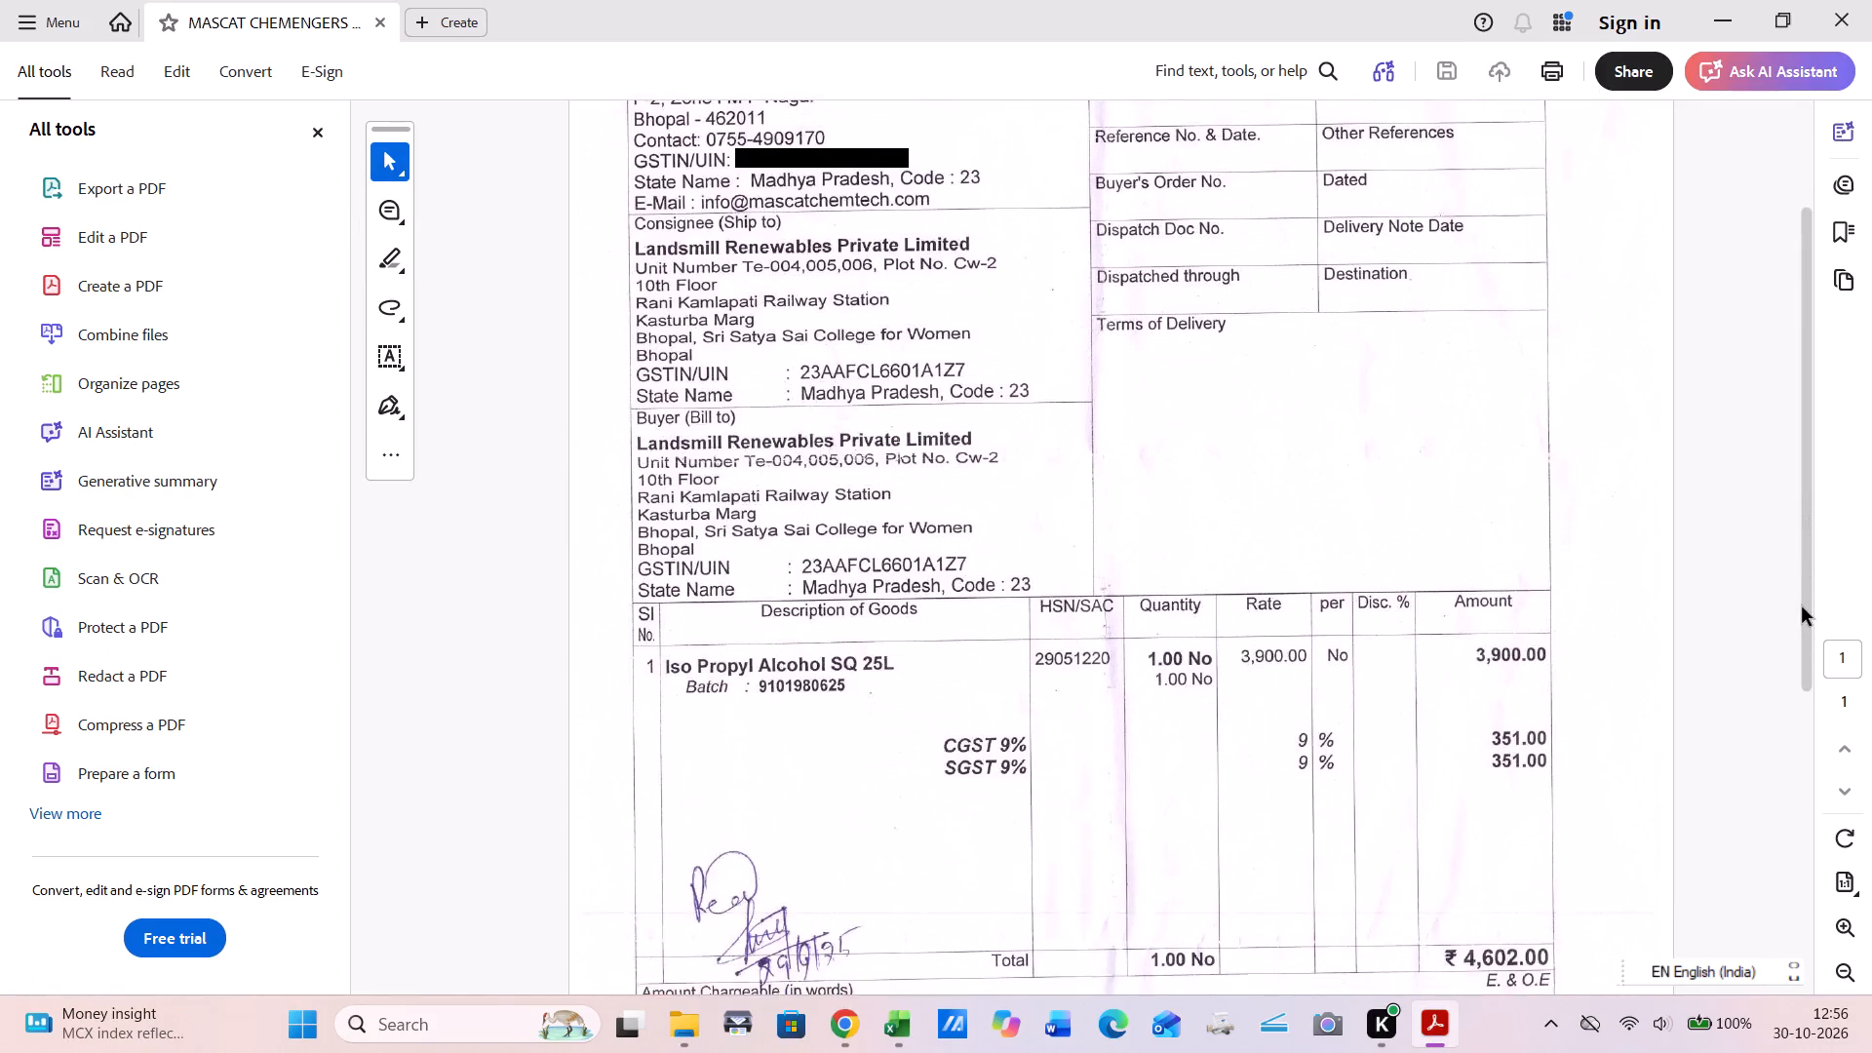
drag(1802, 607, 1821, 515)
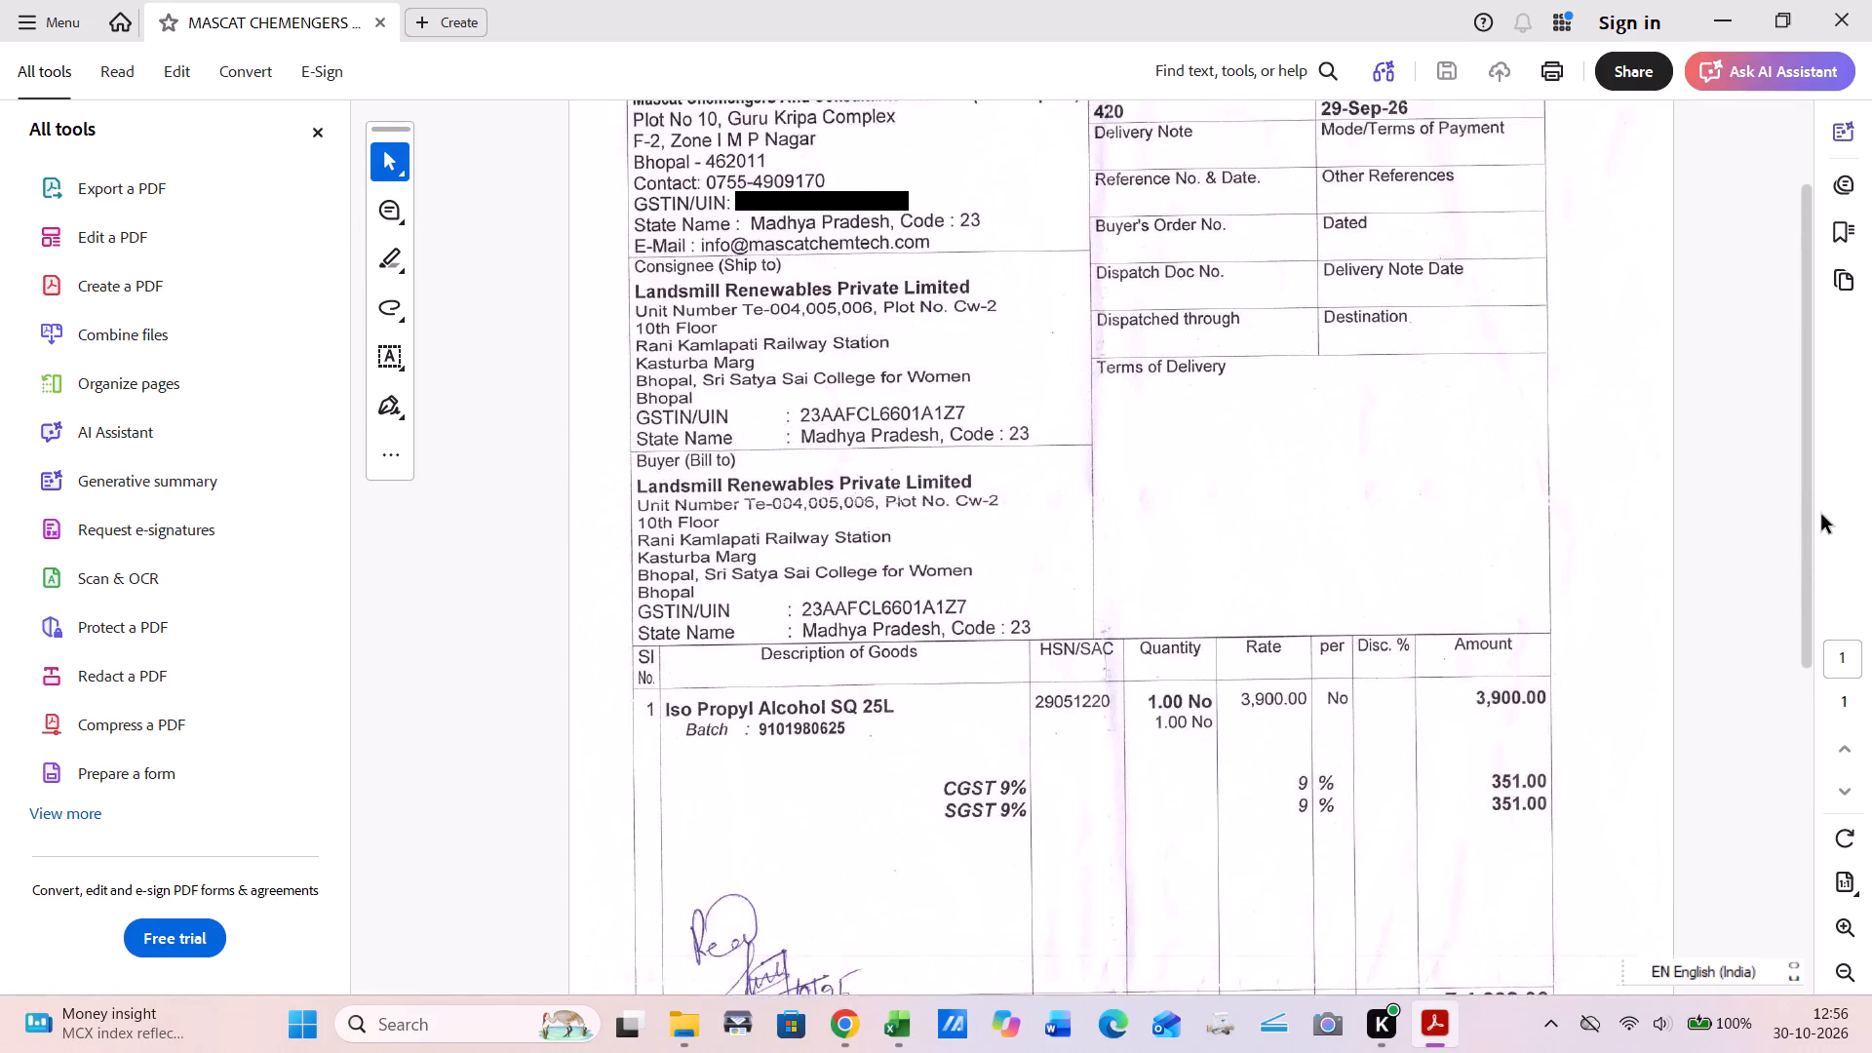
drag(1821, 515, 1824, 507)
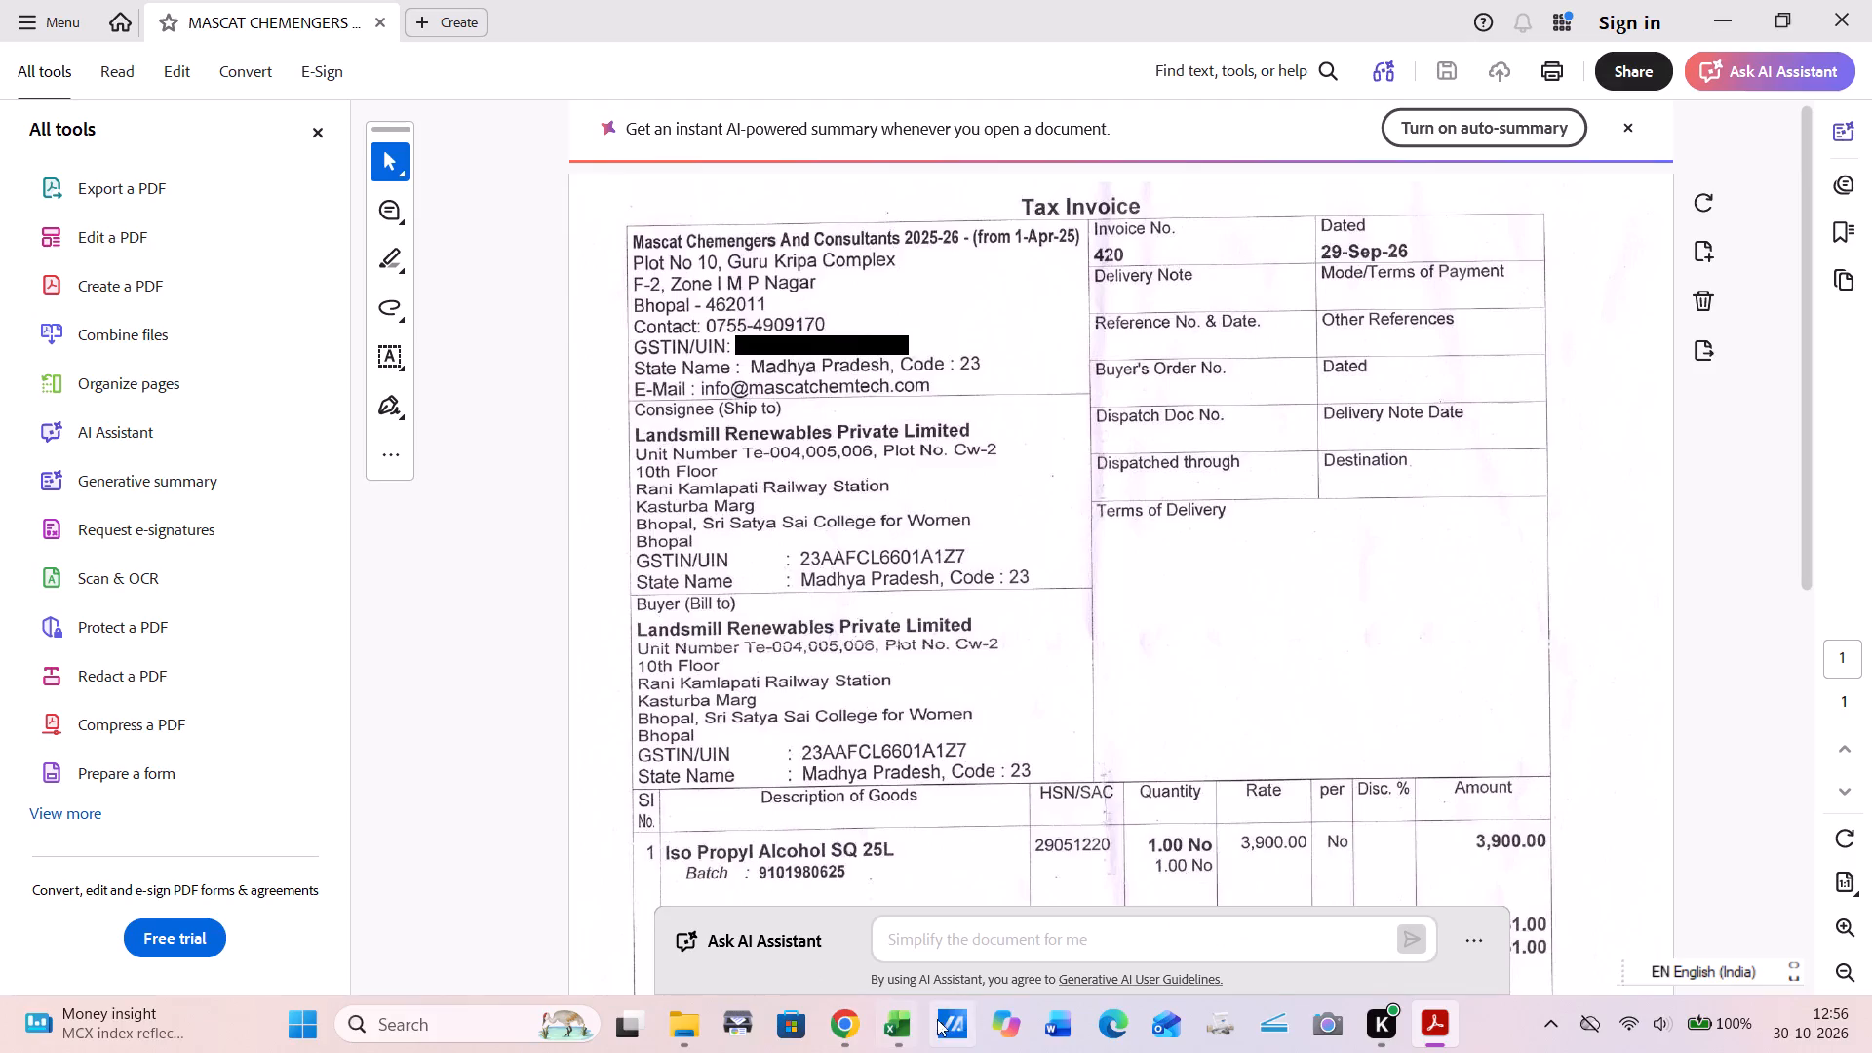
Switch to the Material Inword Register workbook and insert a blank row at row 1115, above the first 05.10.2026 entry.
click(911, 1020)
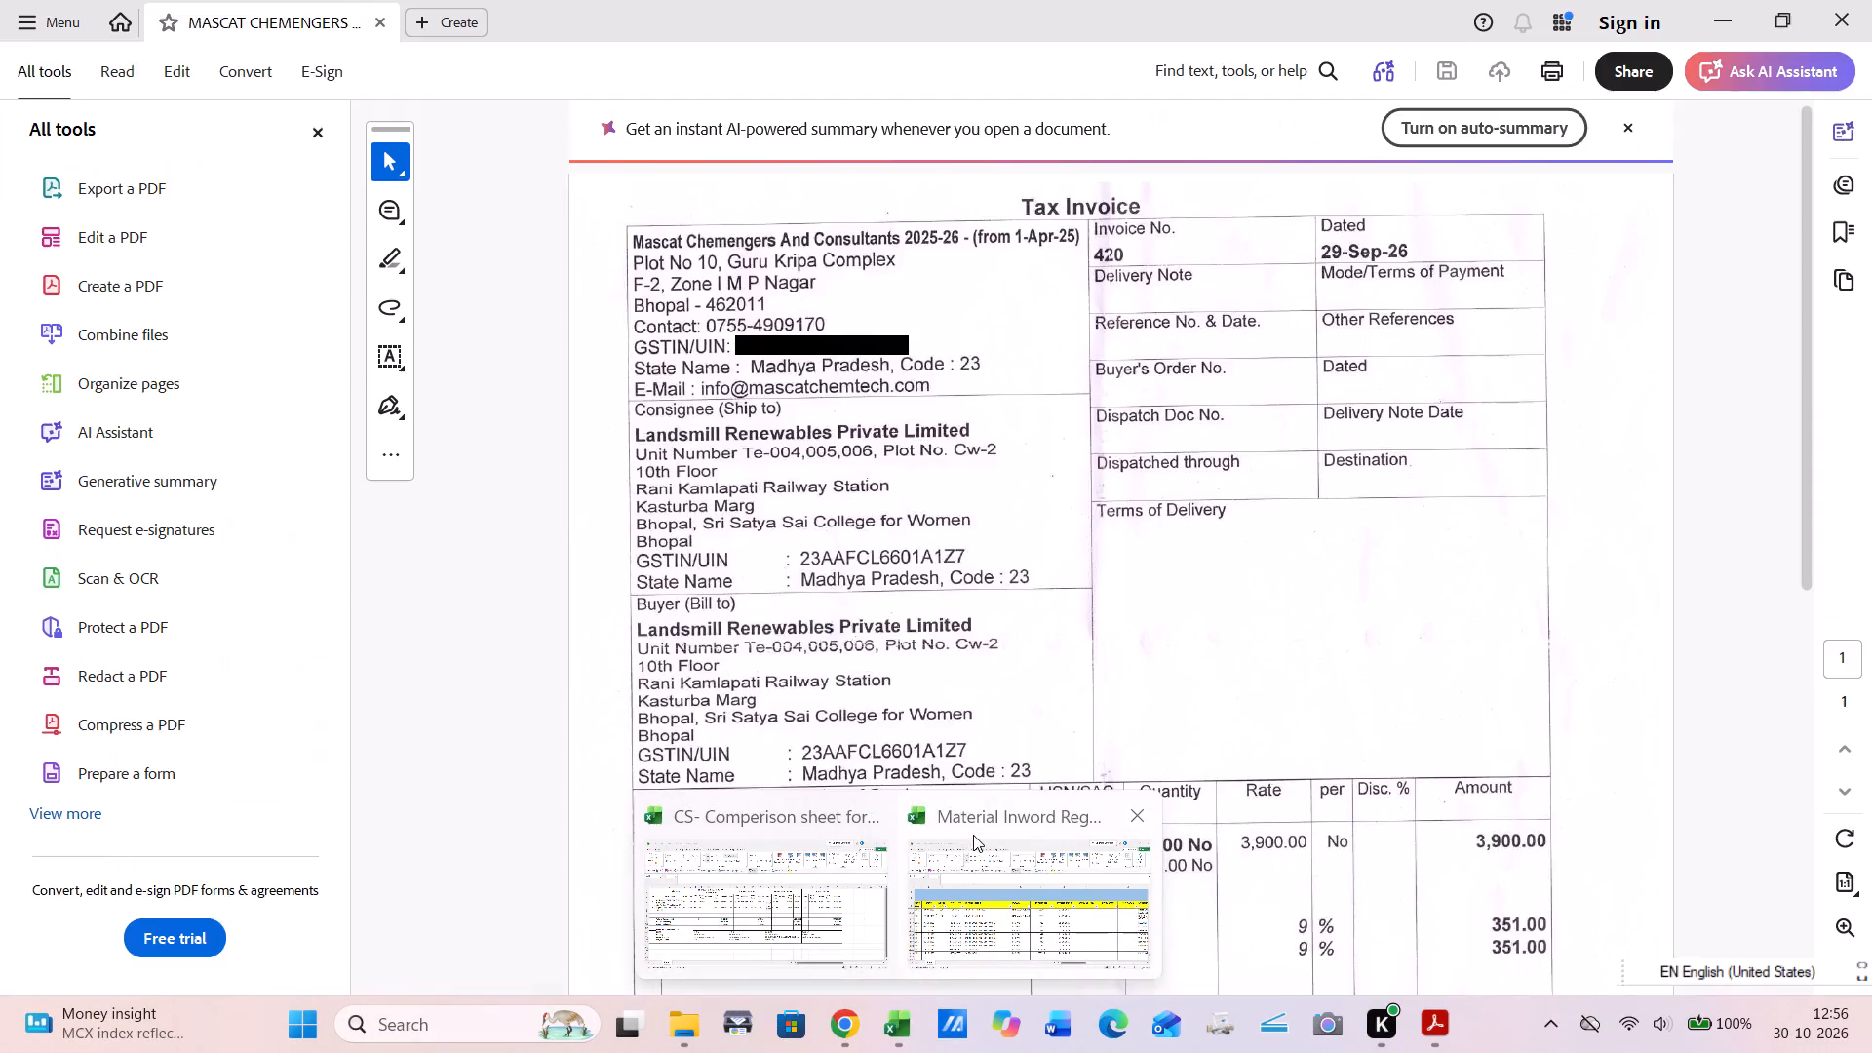
click(973, 835)
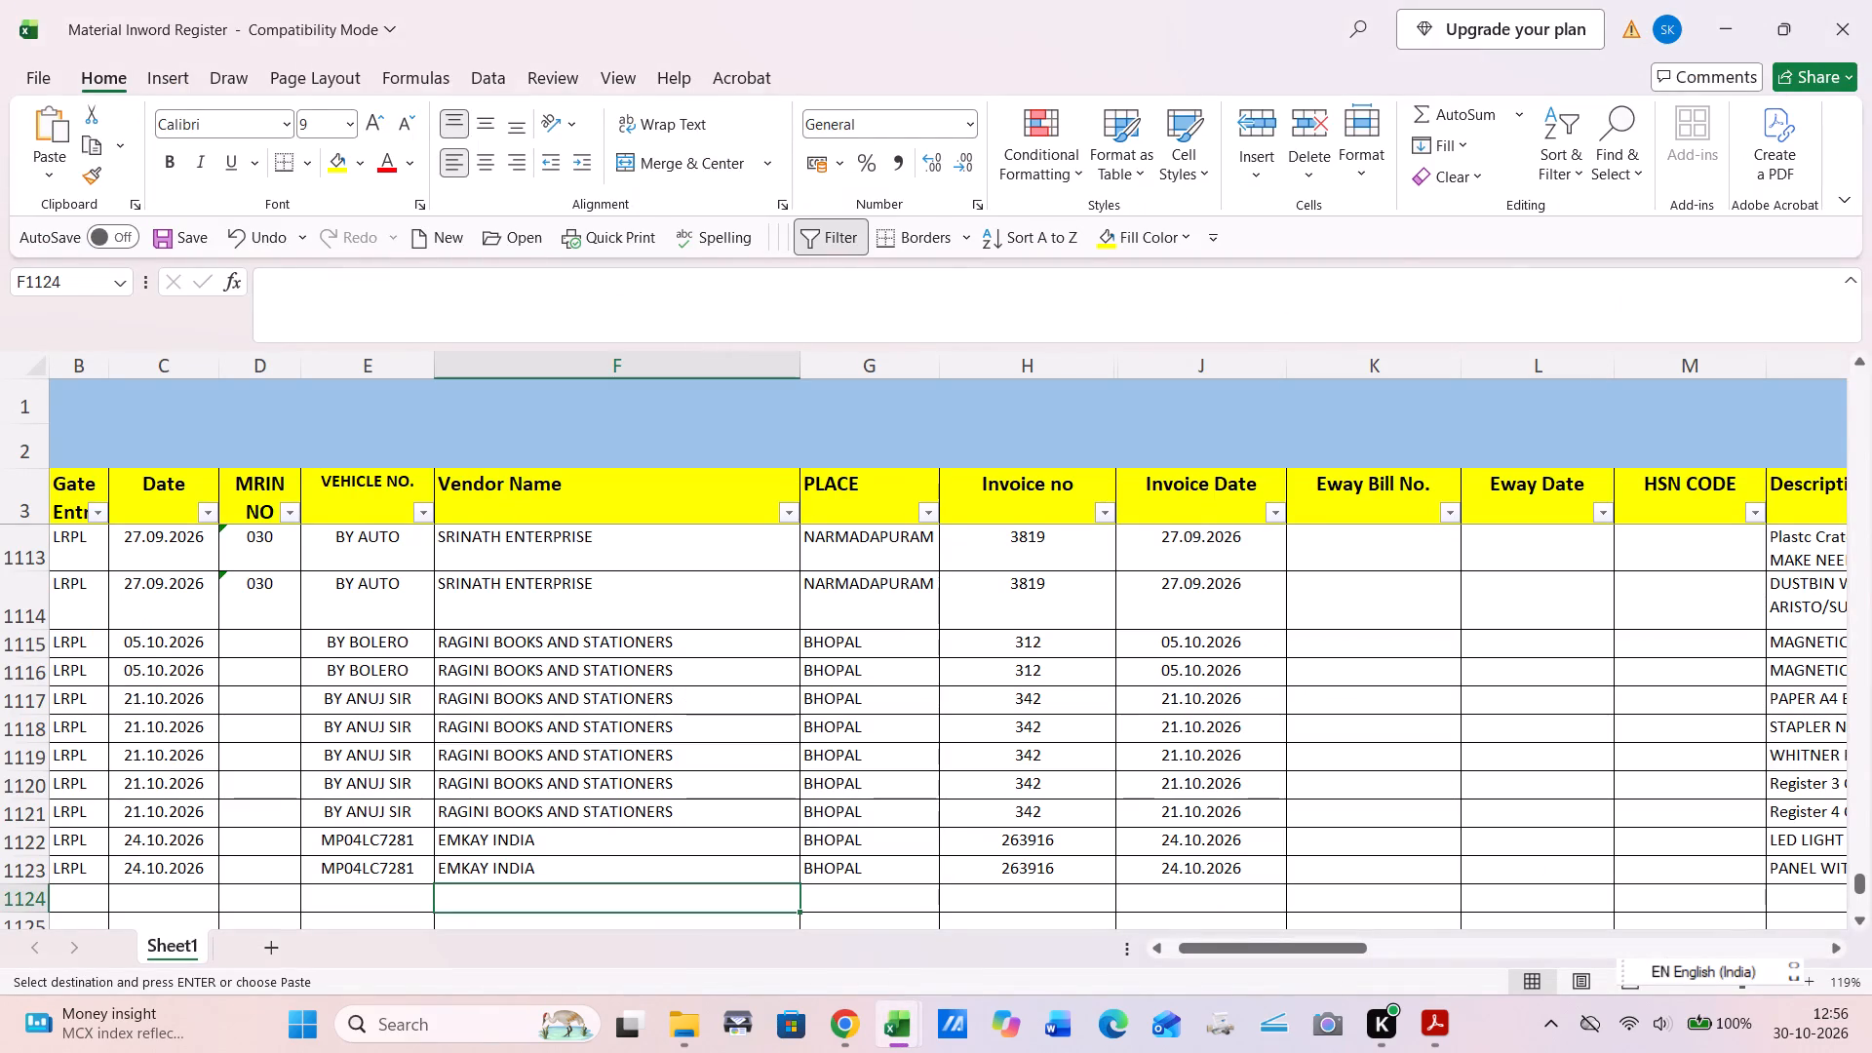
key(alt+Tab)
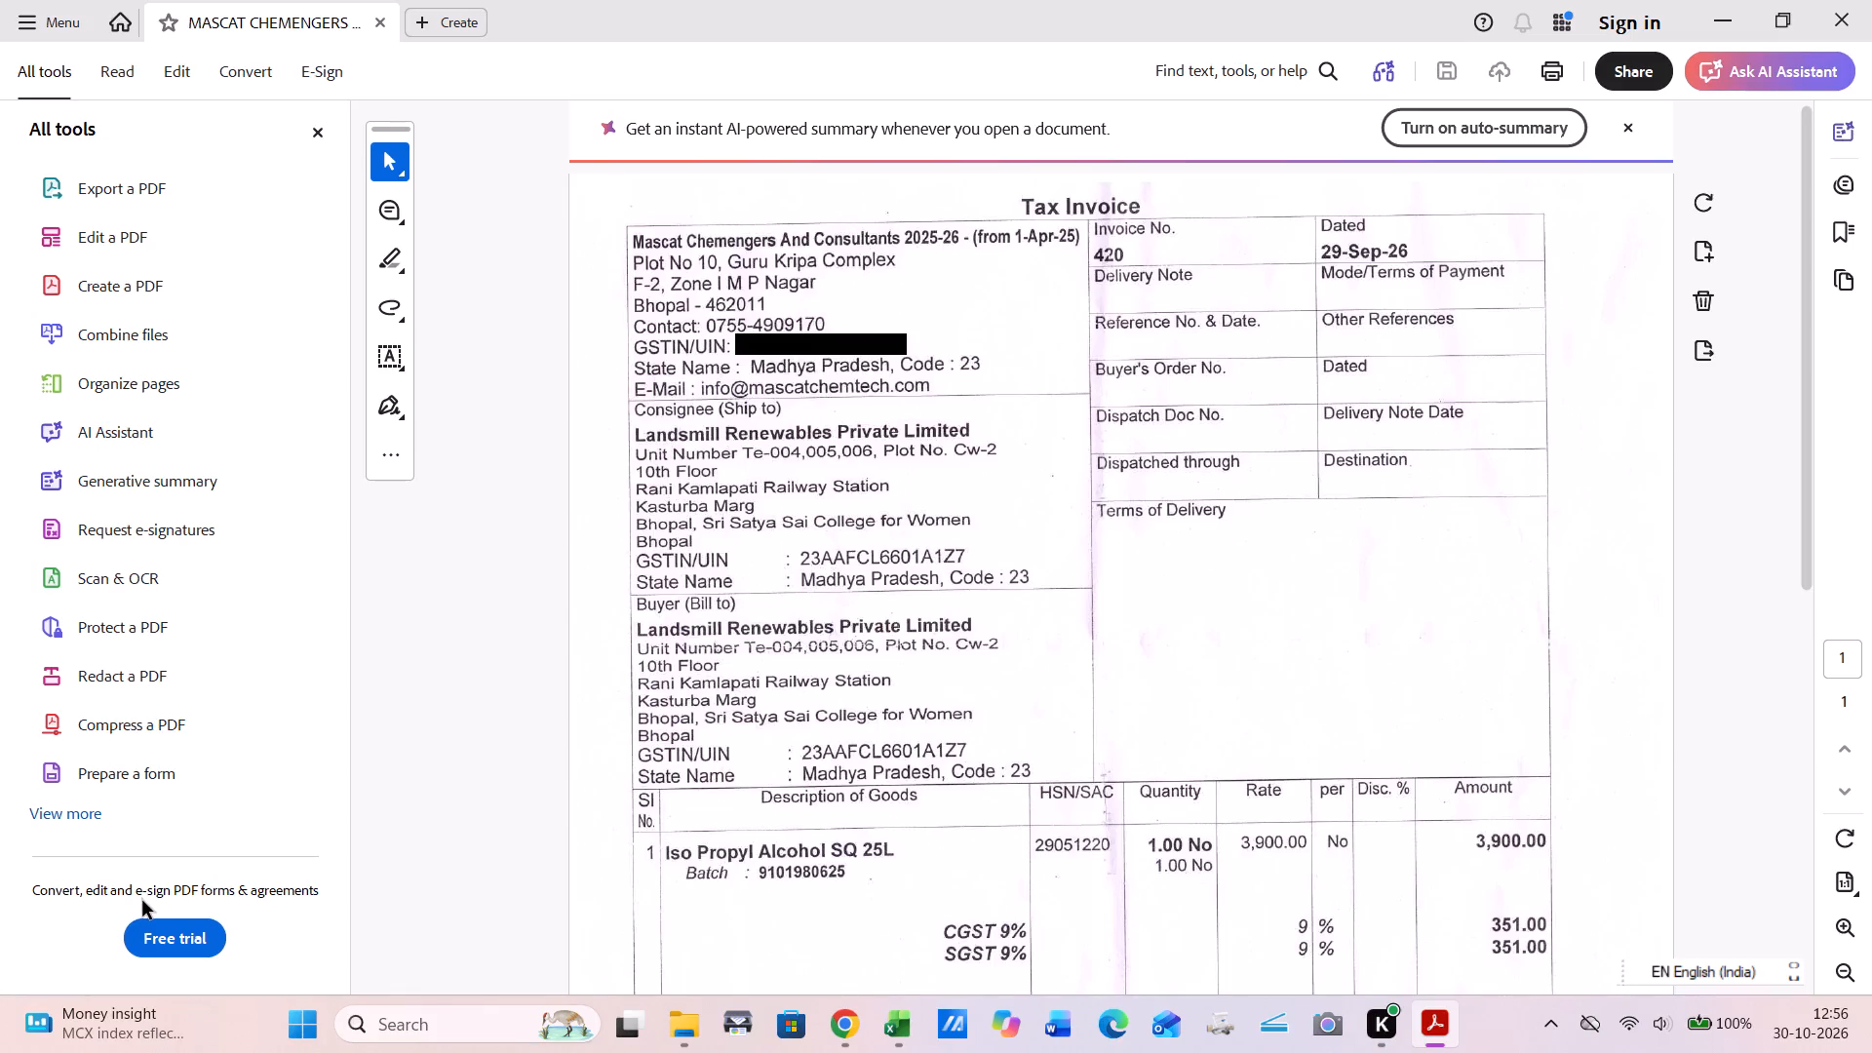
key(alt+Tab)
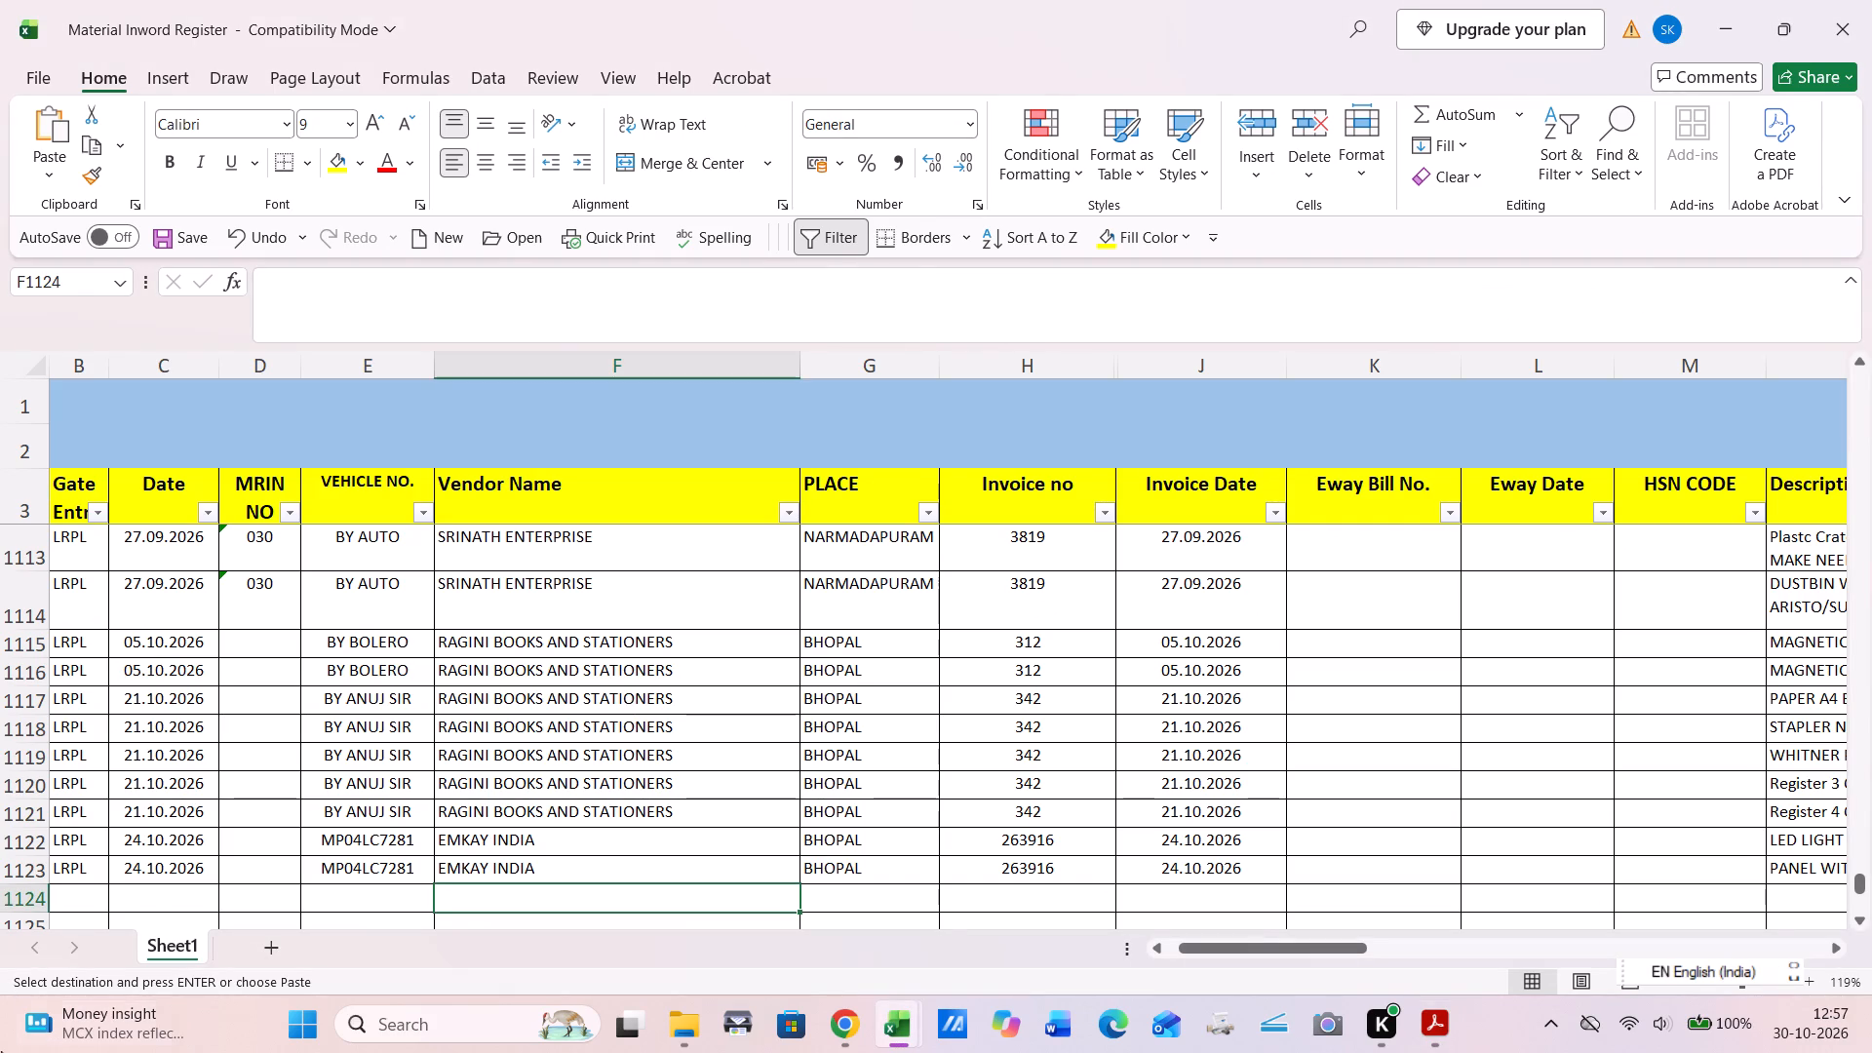
right_click(26, 642)
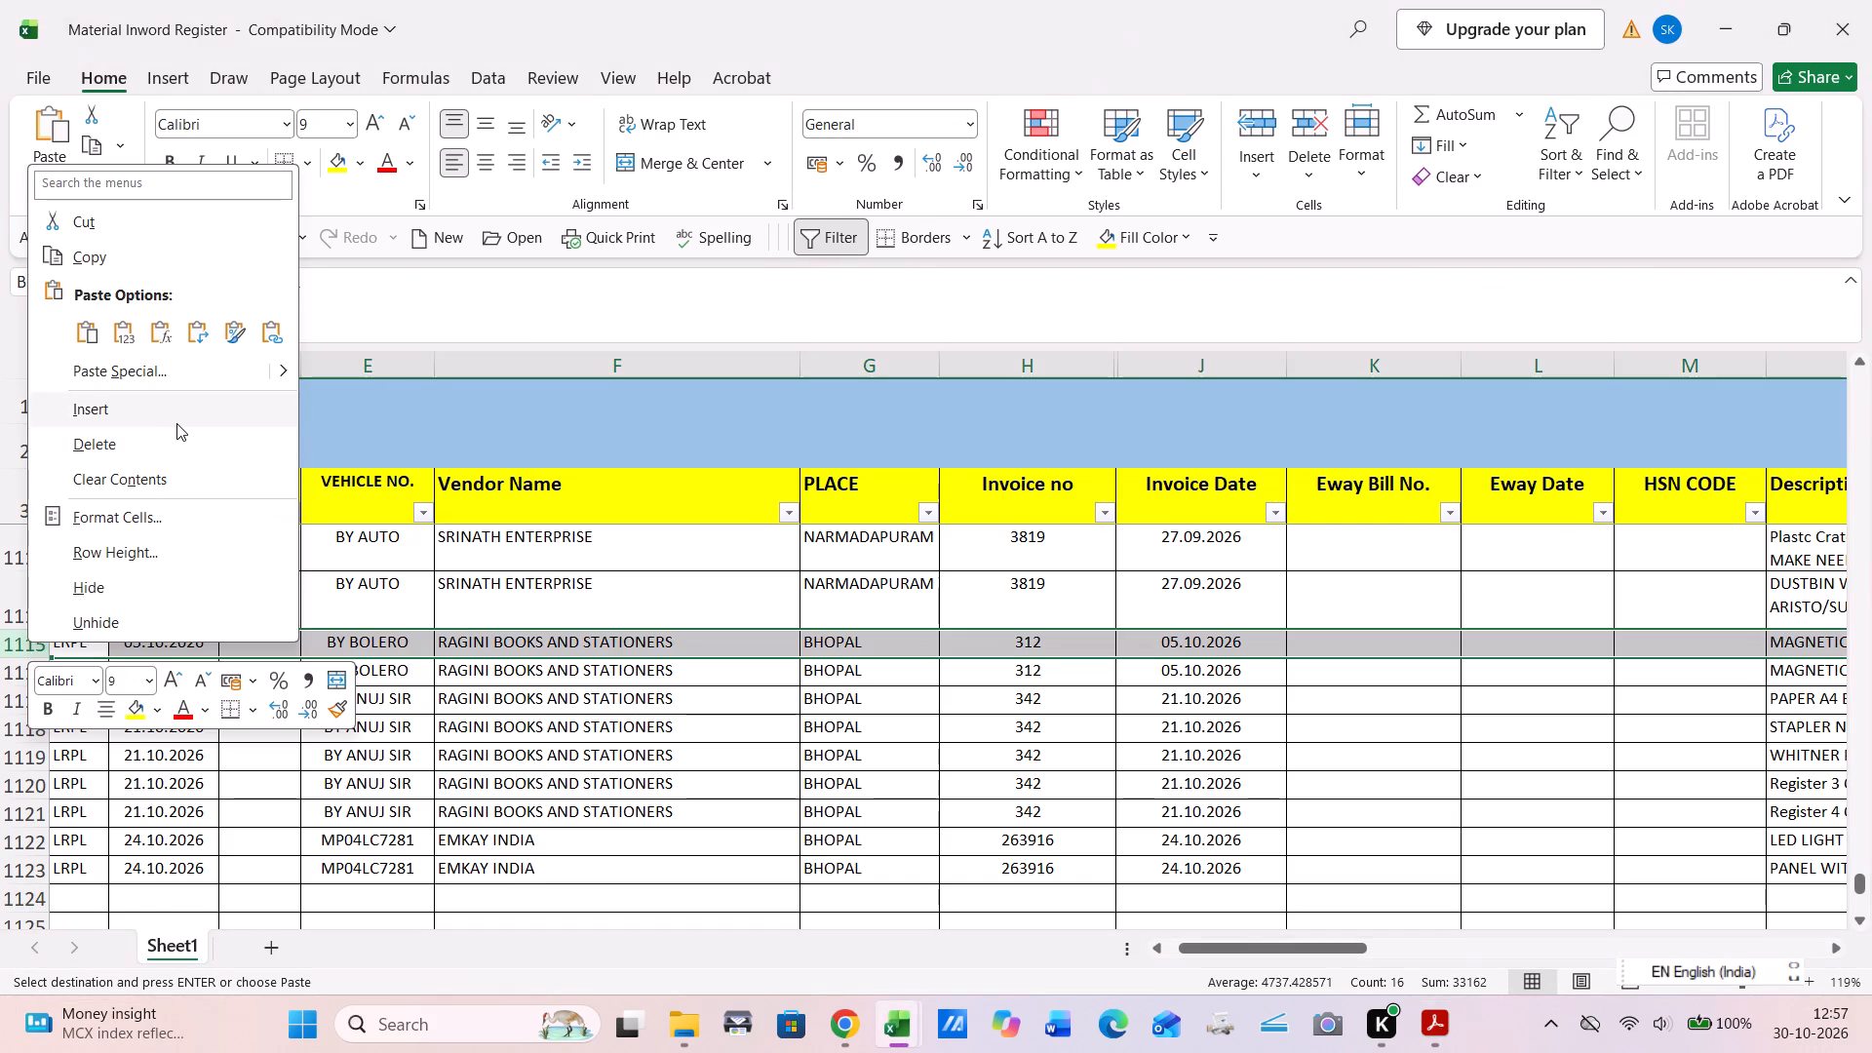
click(176, 423)
In new row 1115, enter LRPL as the gate entry and 29.09.2026 as the date.
click(81, 656)
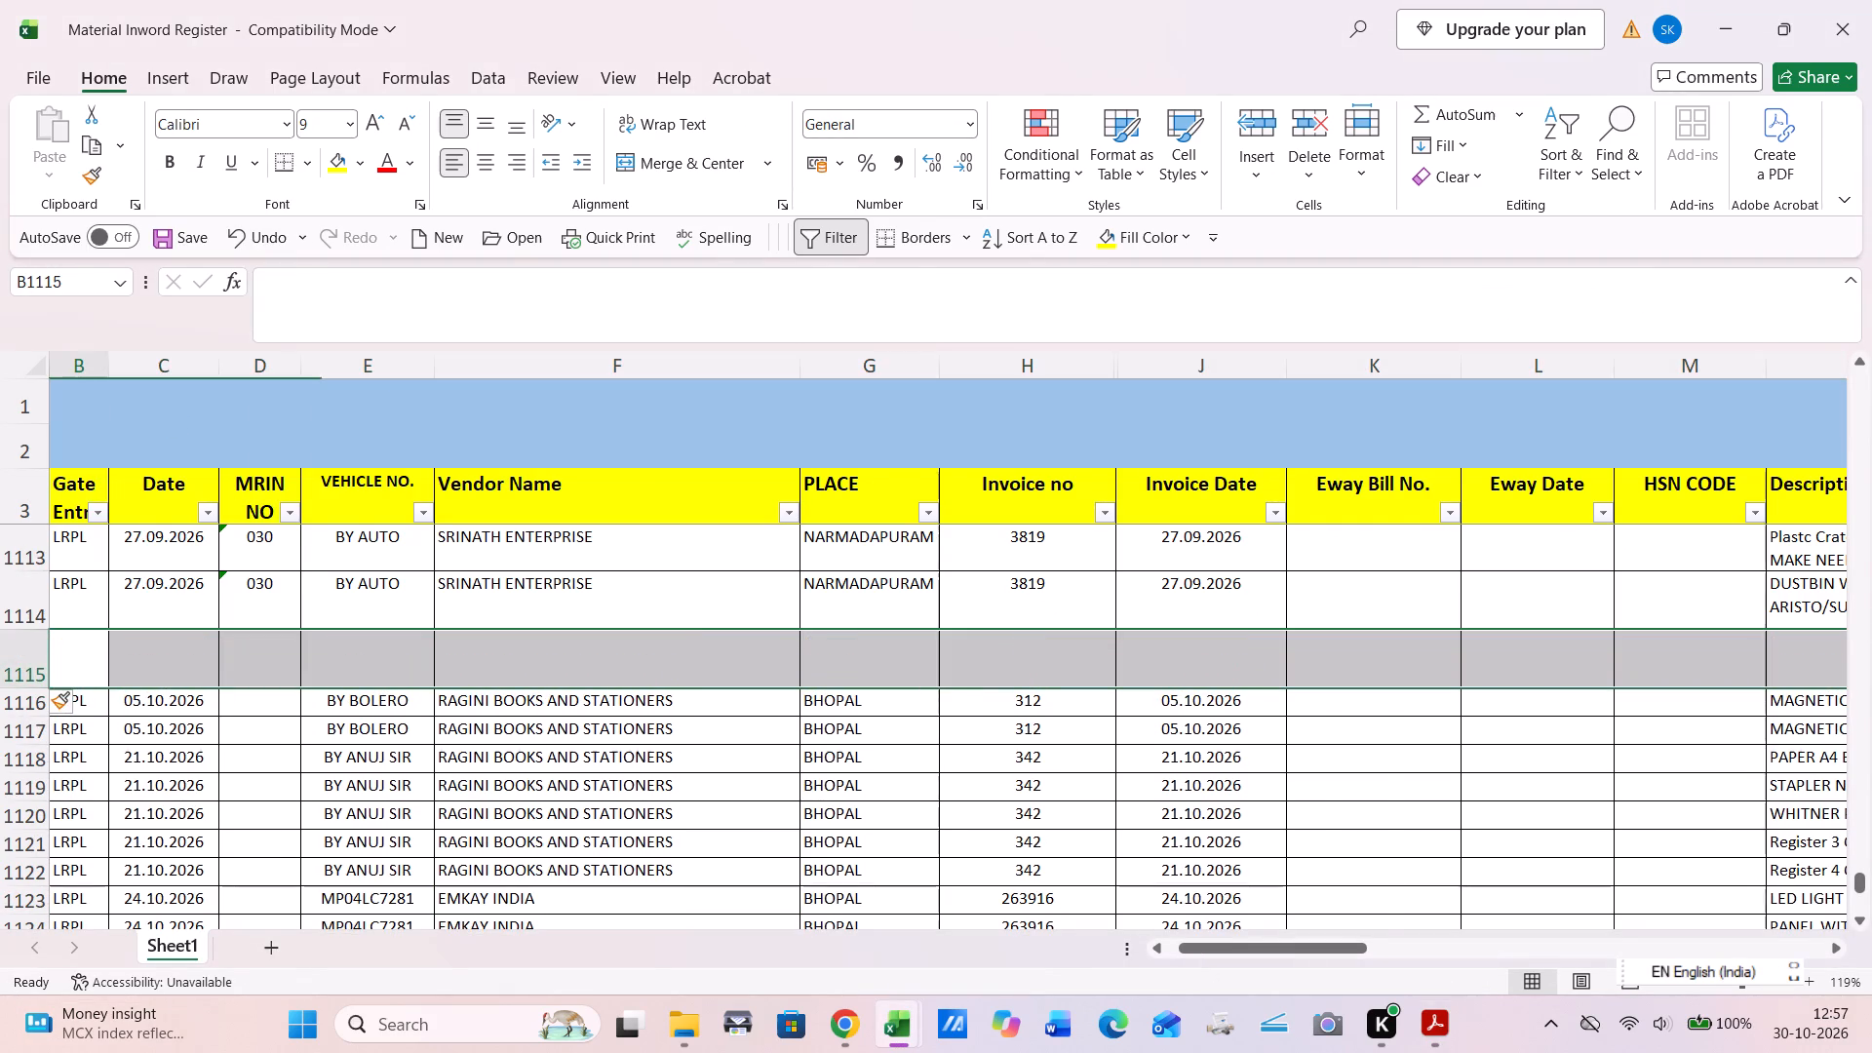
key(Left)
key(Left)
key(Left)
key(Right)
key(l)
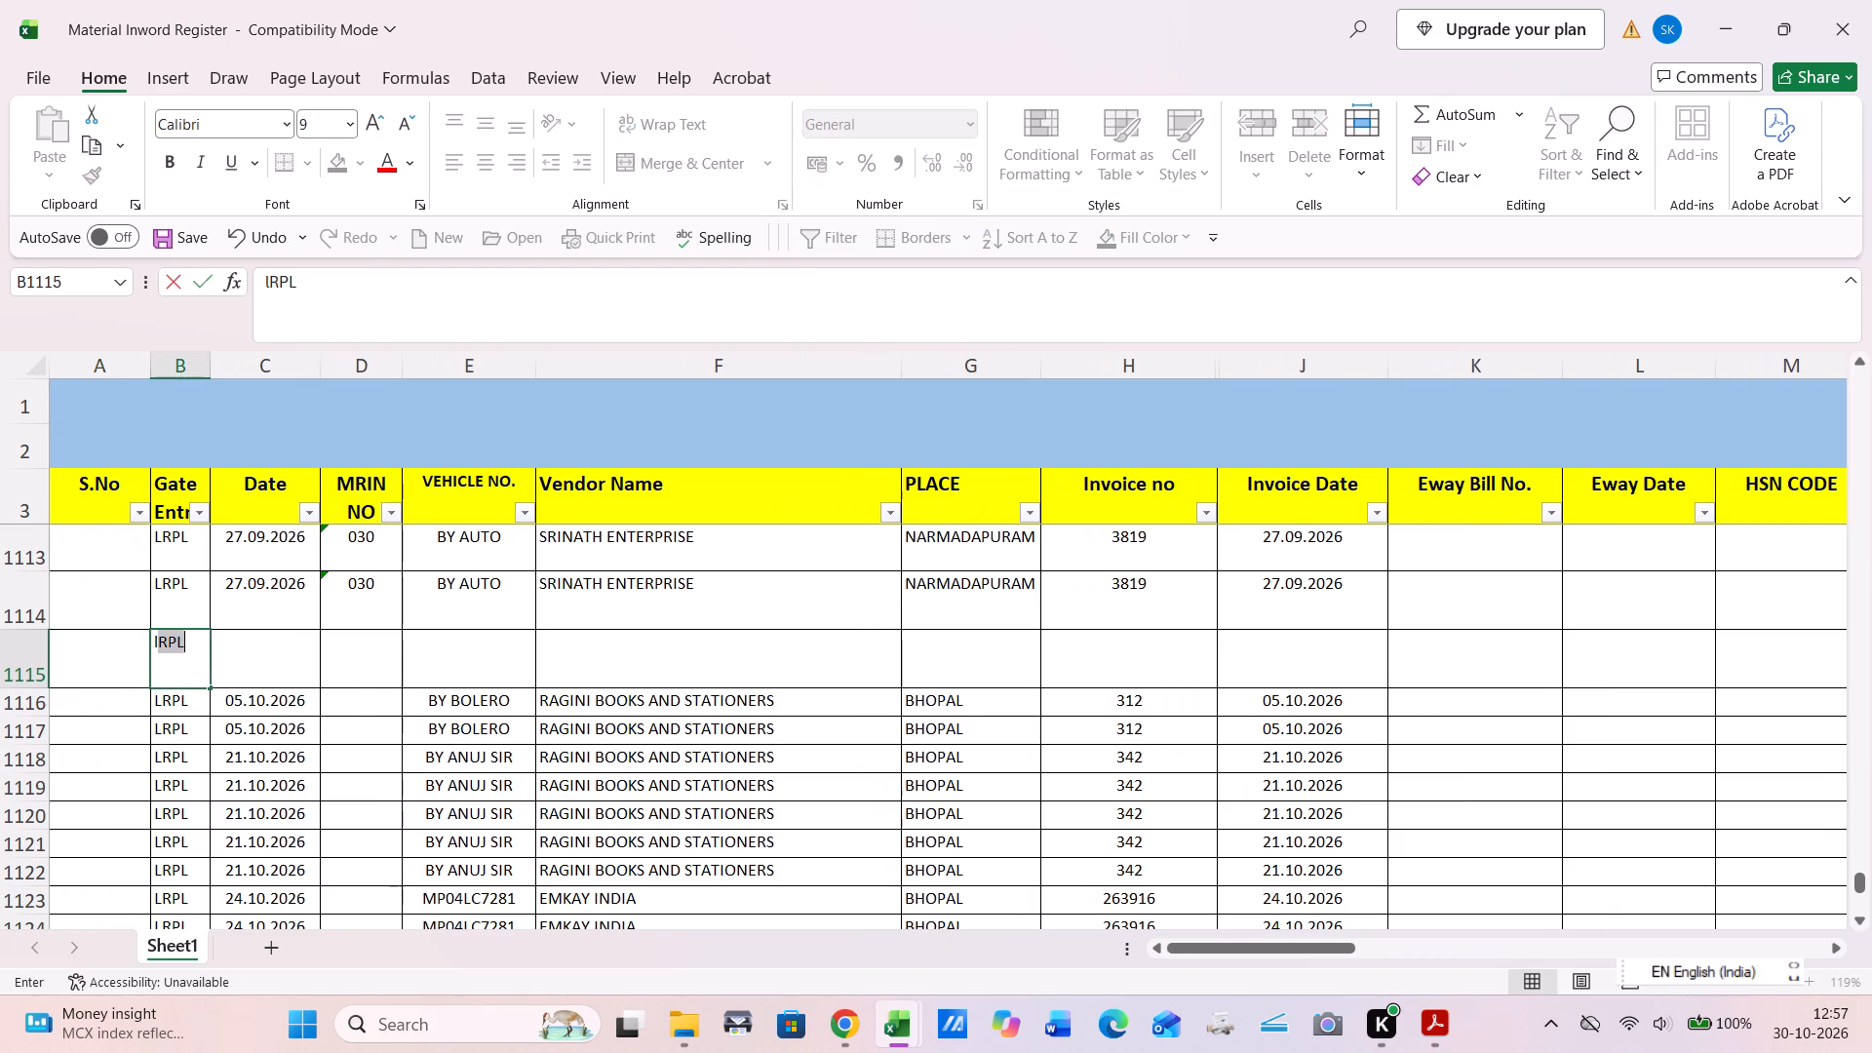
key(Right)
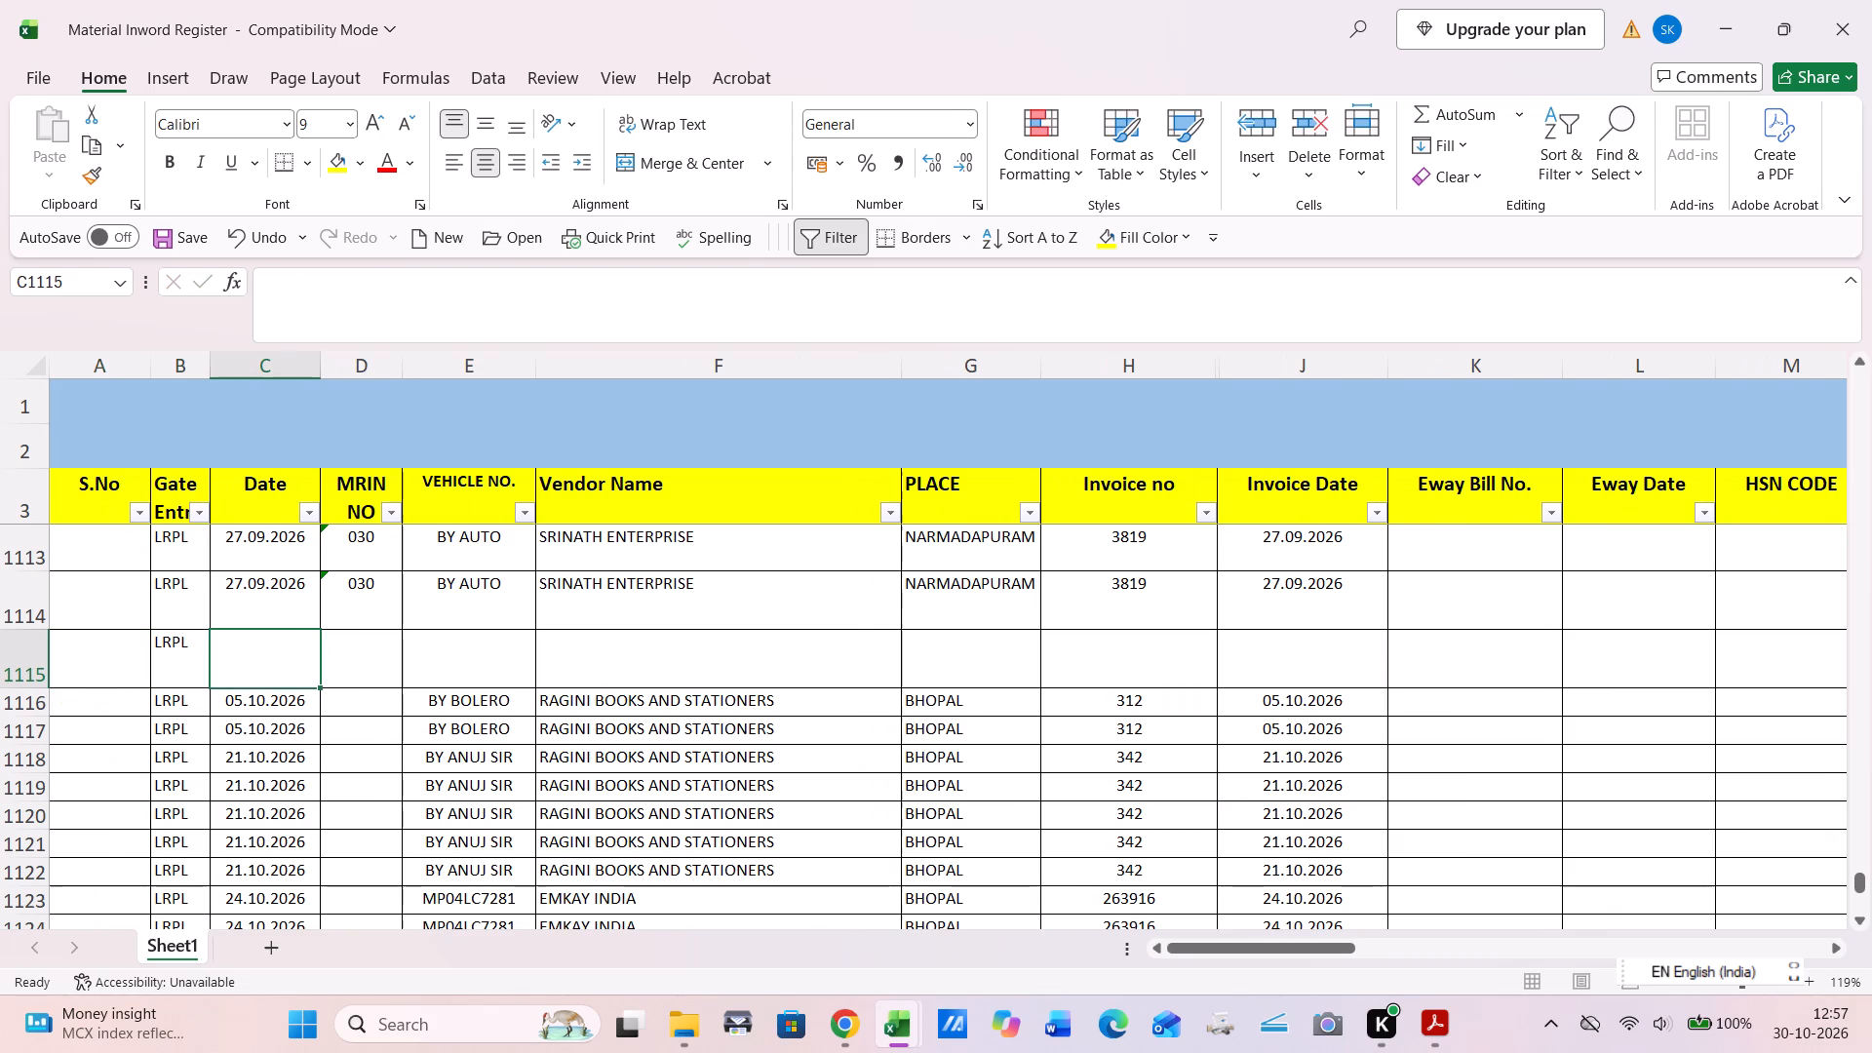
text(29.09)
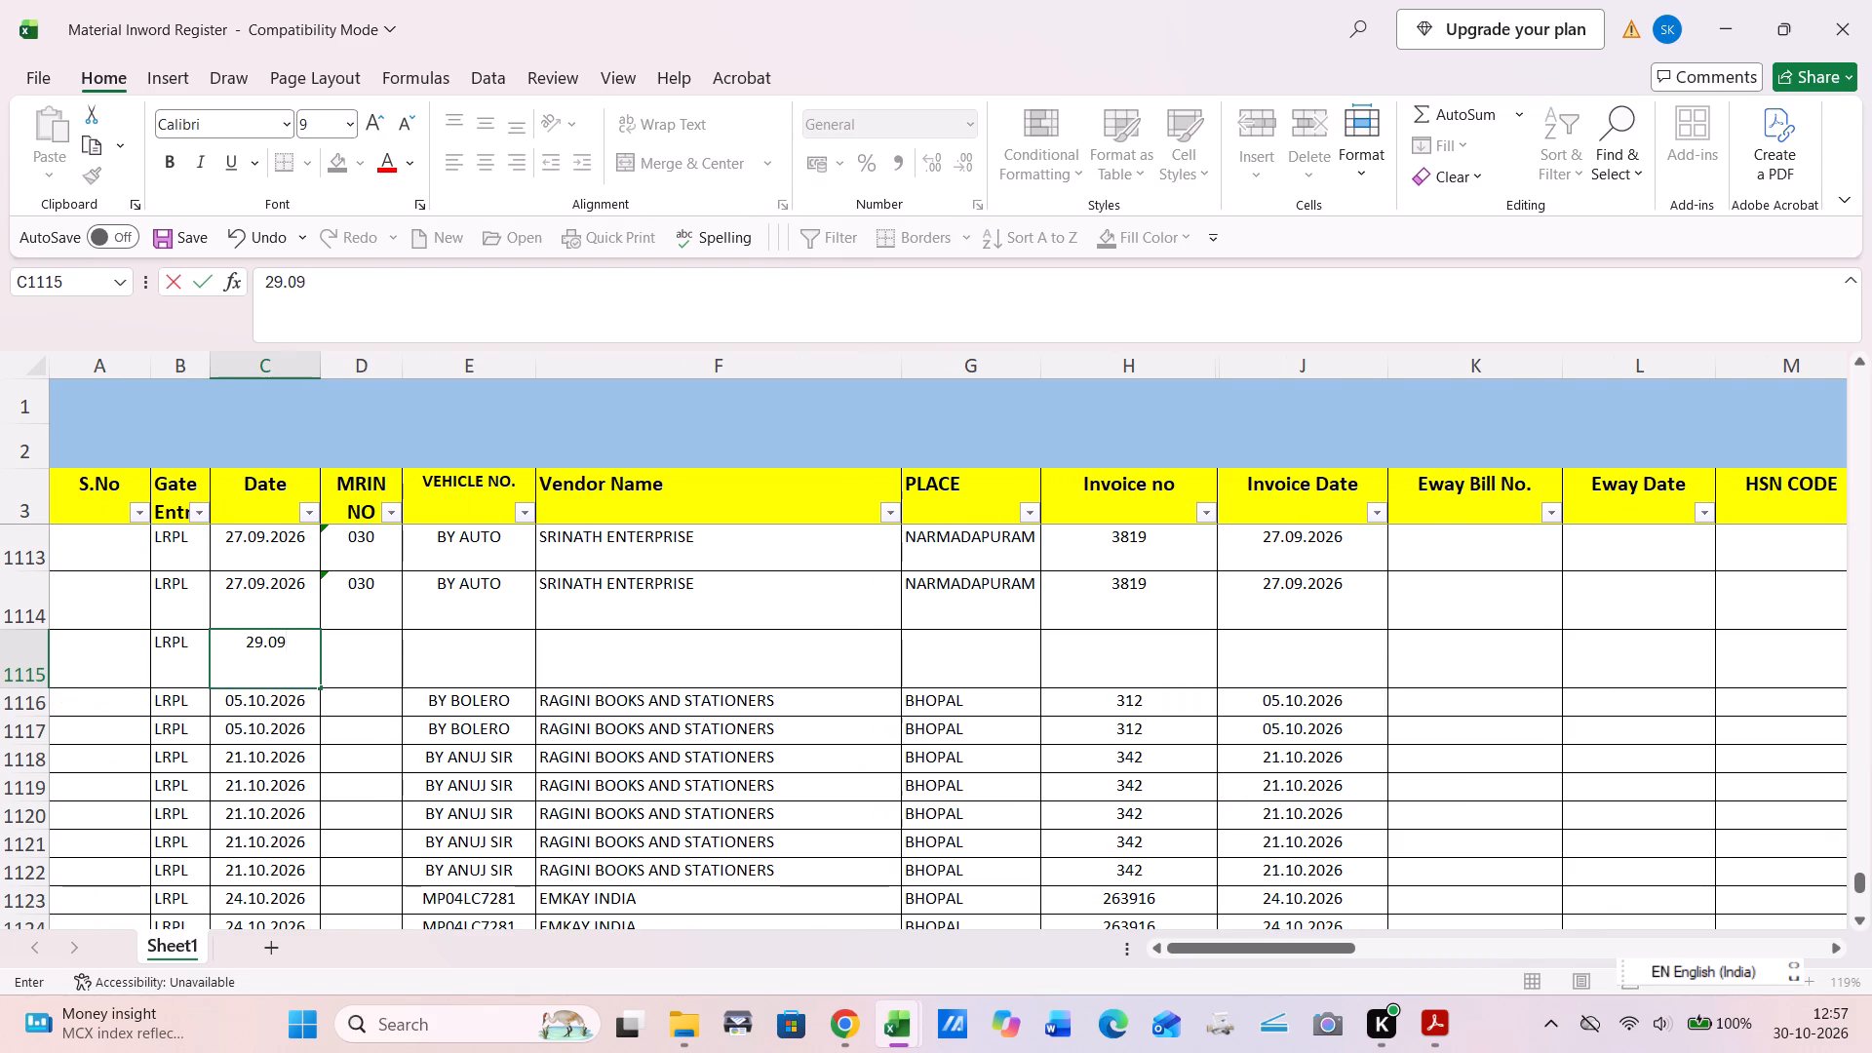
text(.2026)
key(Tab)
Switch back to the Mascat Chemengers invoice to read the remaining details for the new register row.
key(alt+Tab)
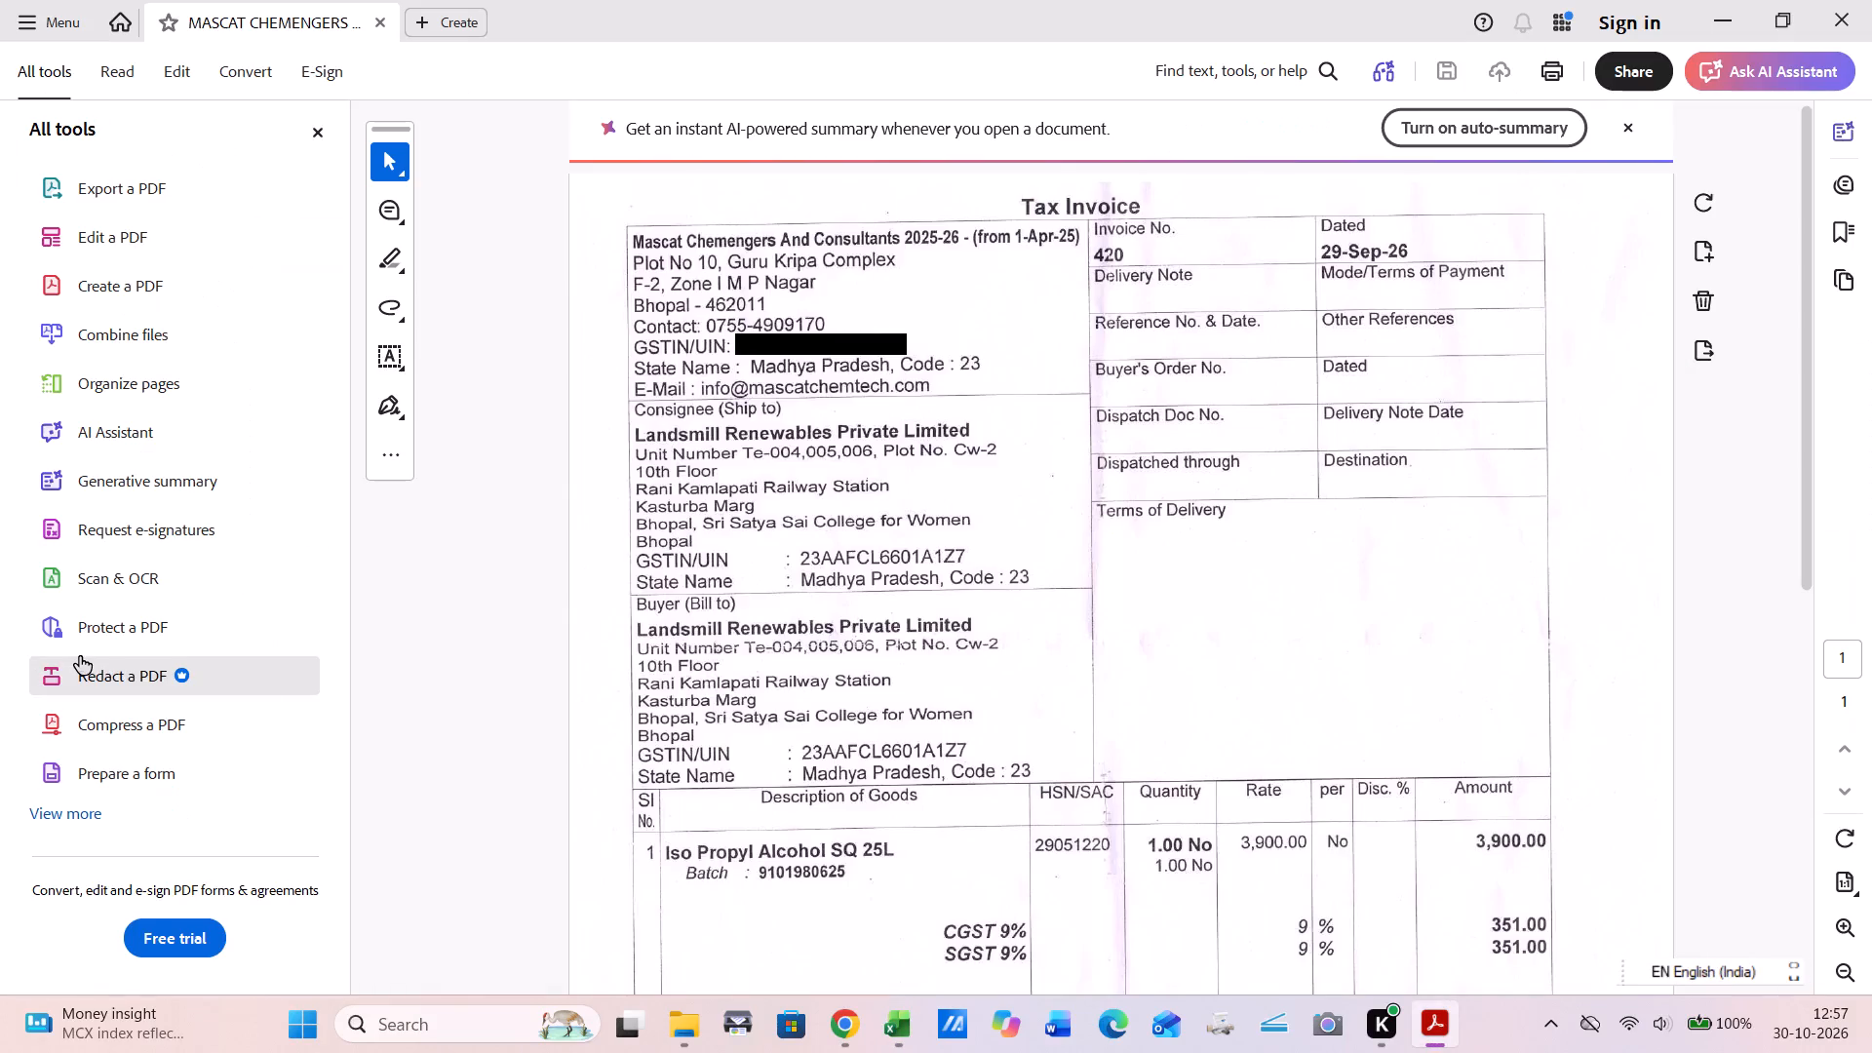
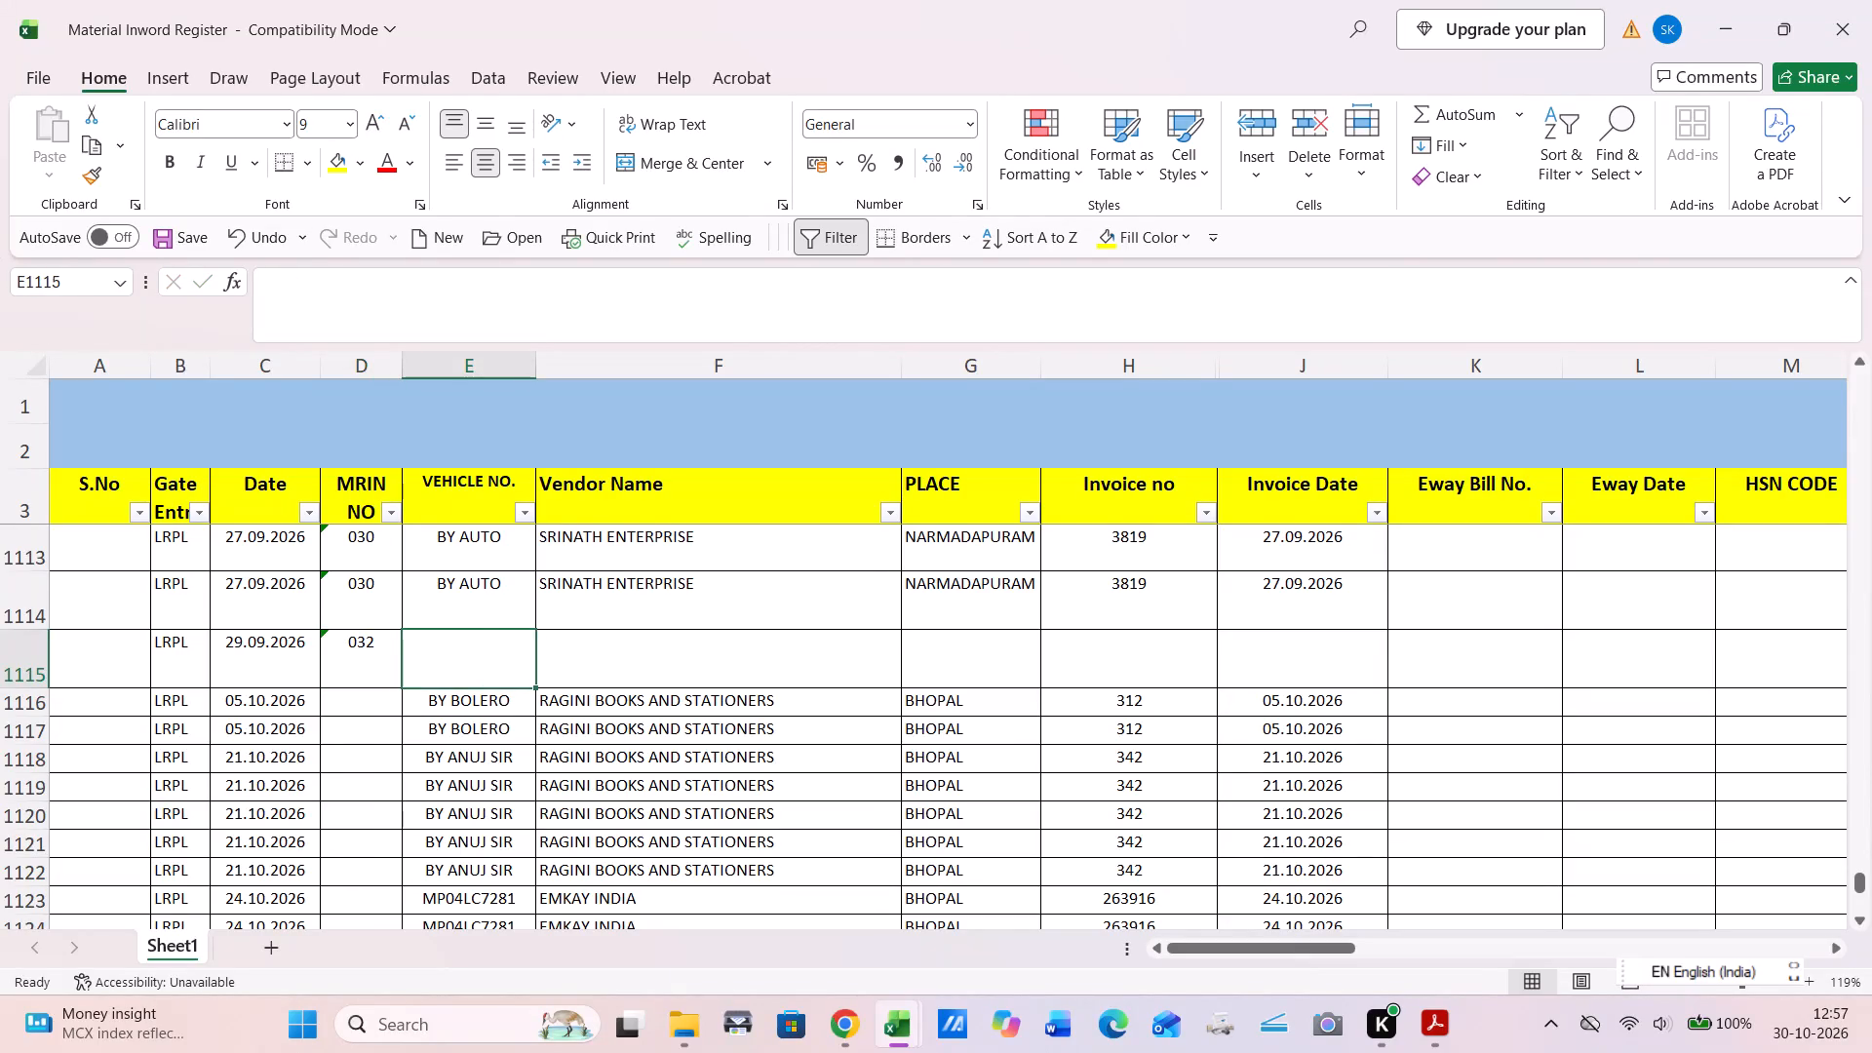
Enter BY BOLERO as the vehicle number in row 1115.
text(BY)
key(space)
text(BOLE)
key(Tab)
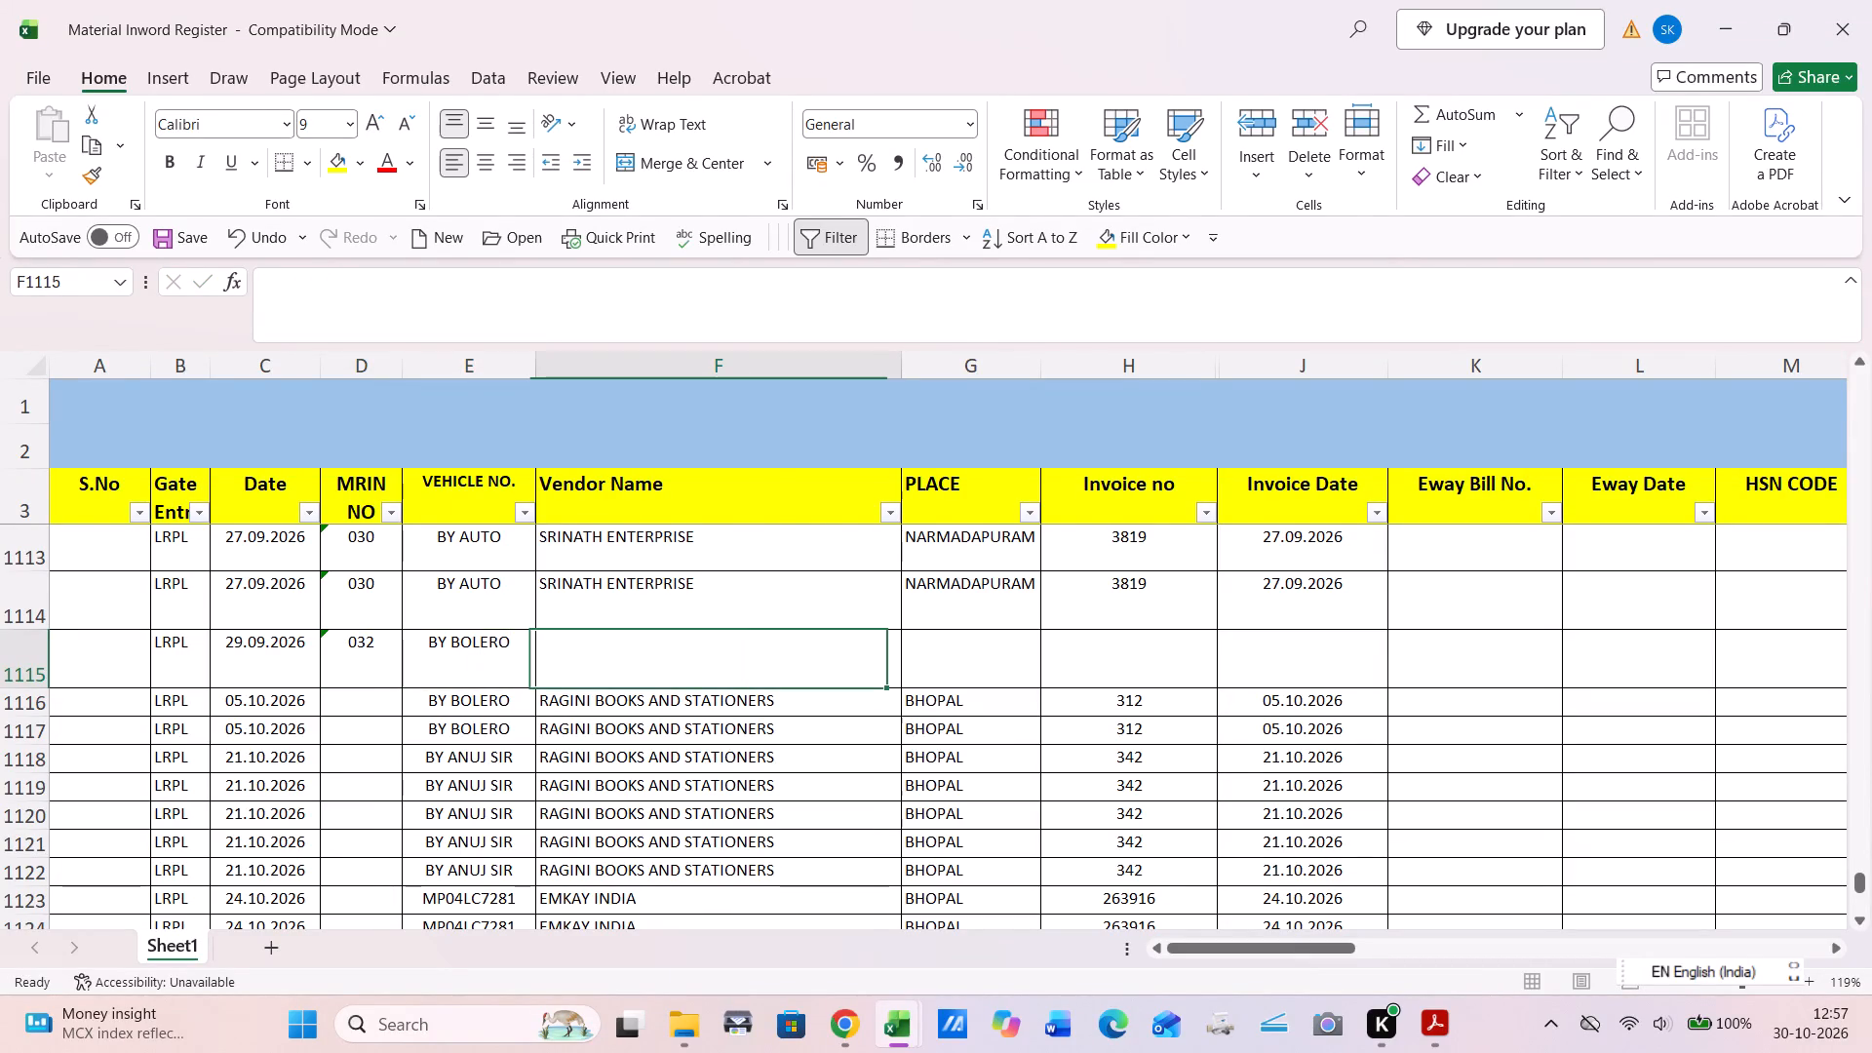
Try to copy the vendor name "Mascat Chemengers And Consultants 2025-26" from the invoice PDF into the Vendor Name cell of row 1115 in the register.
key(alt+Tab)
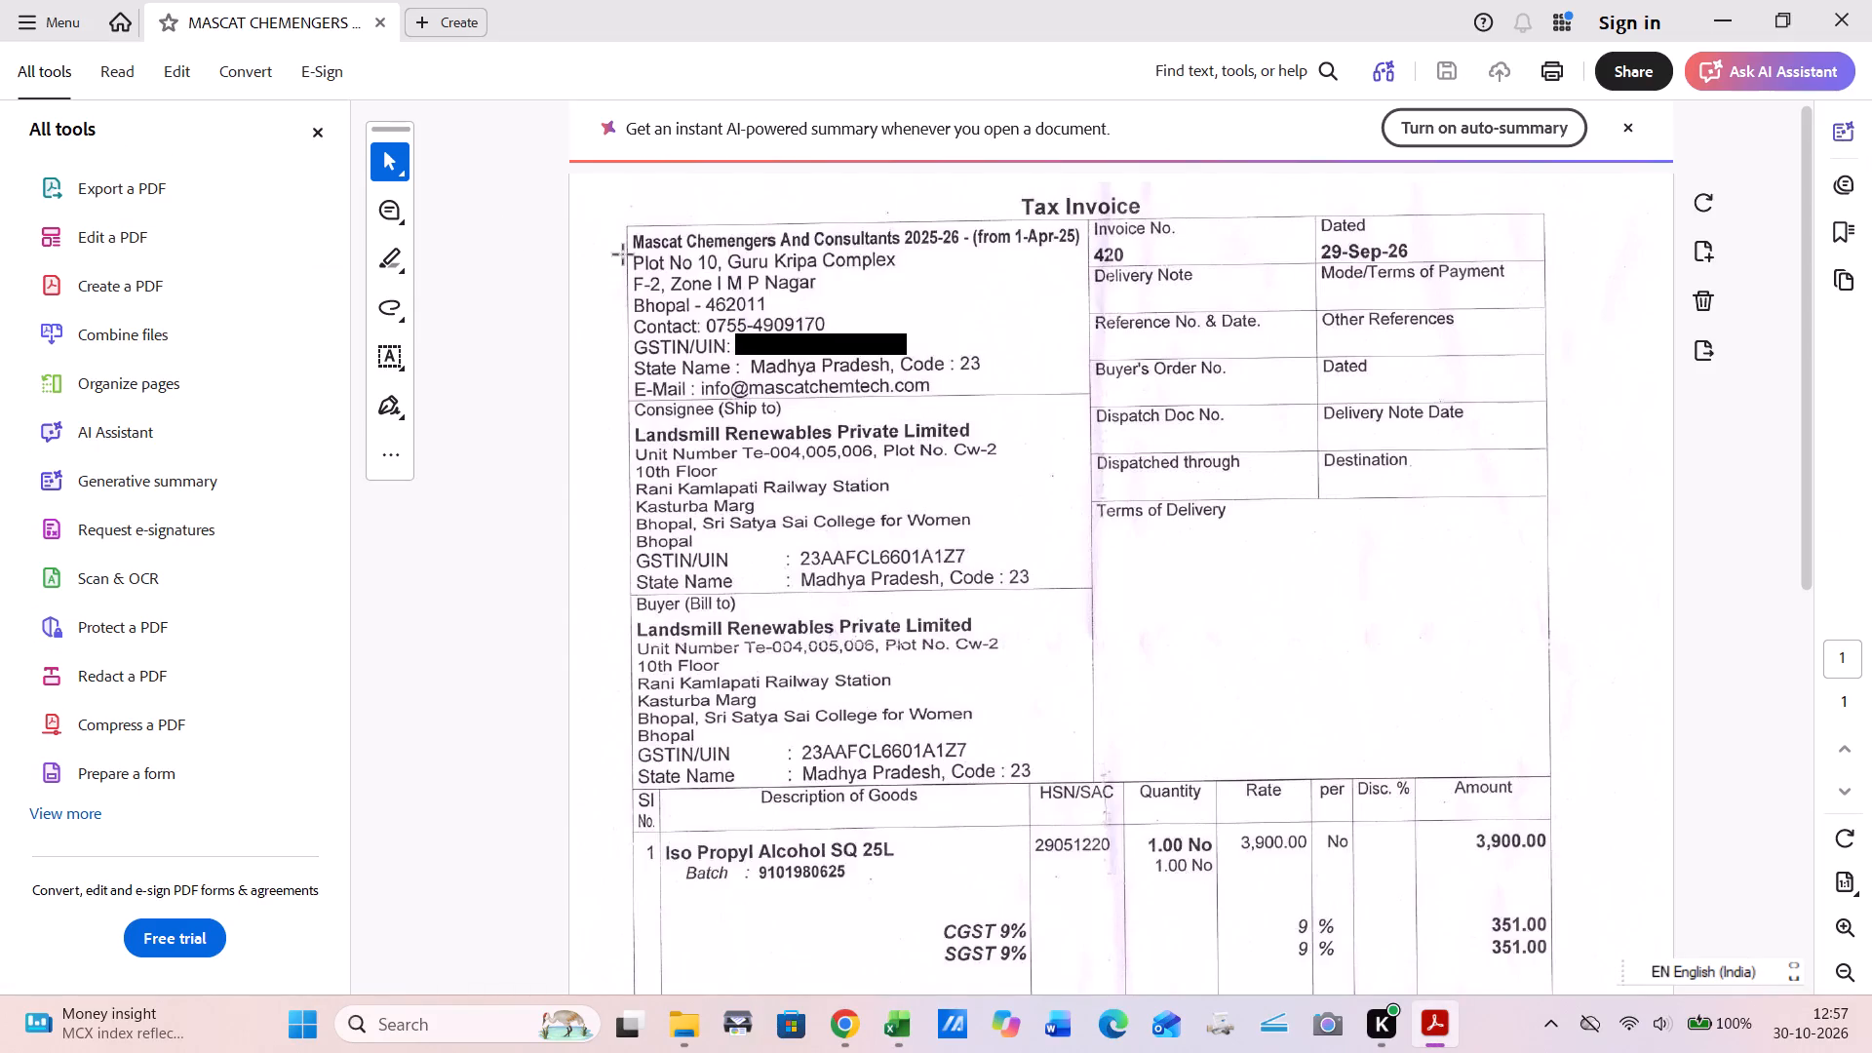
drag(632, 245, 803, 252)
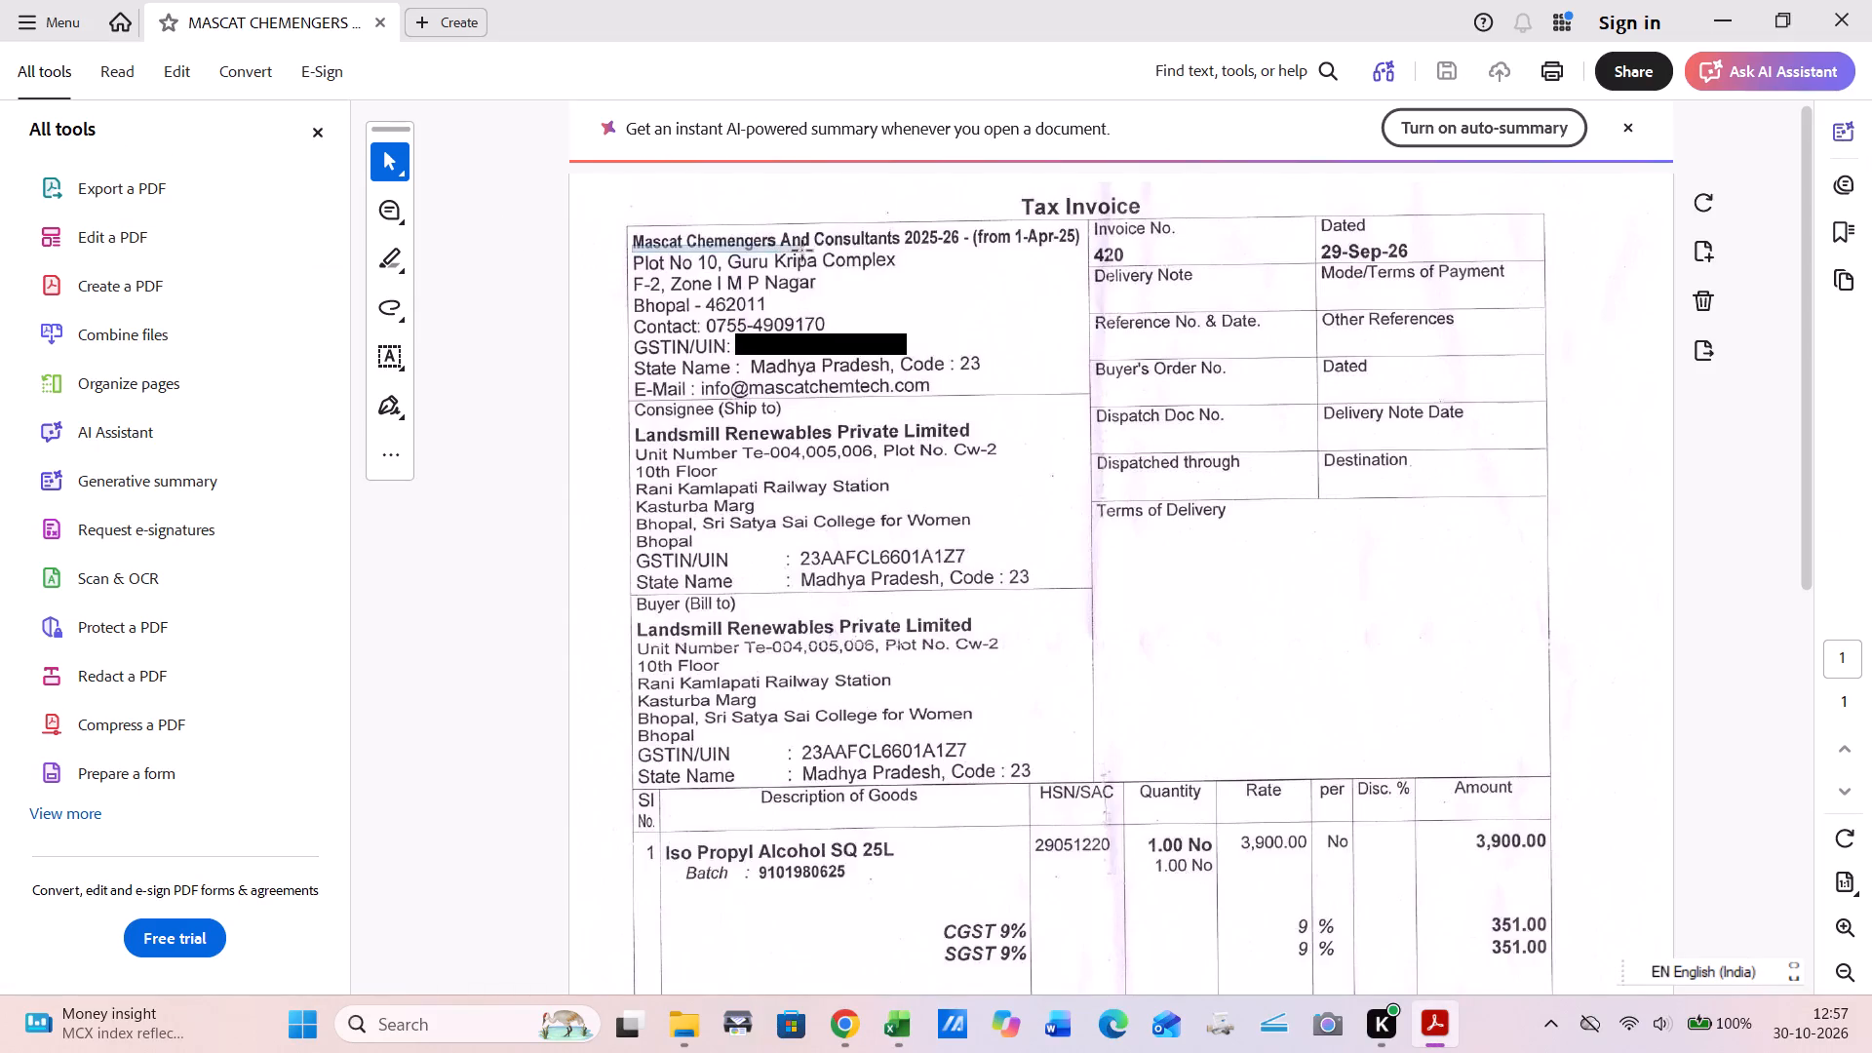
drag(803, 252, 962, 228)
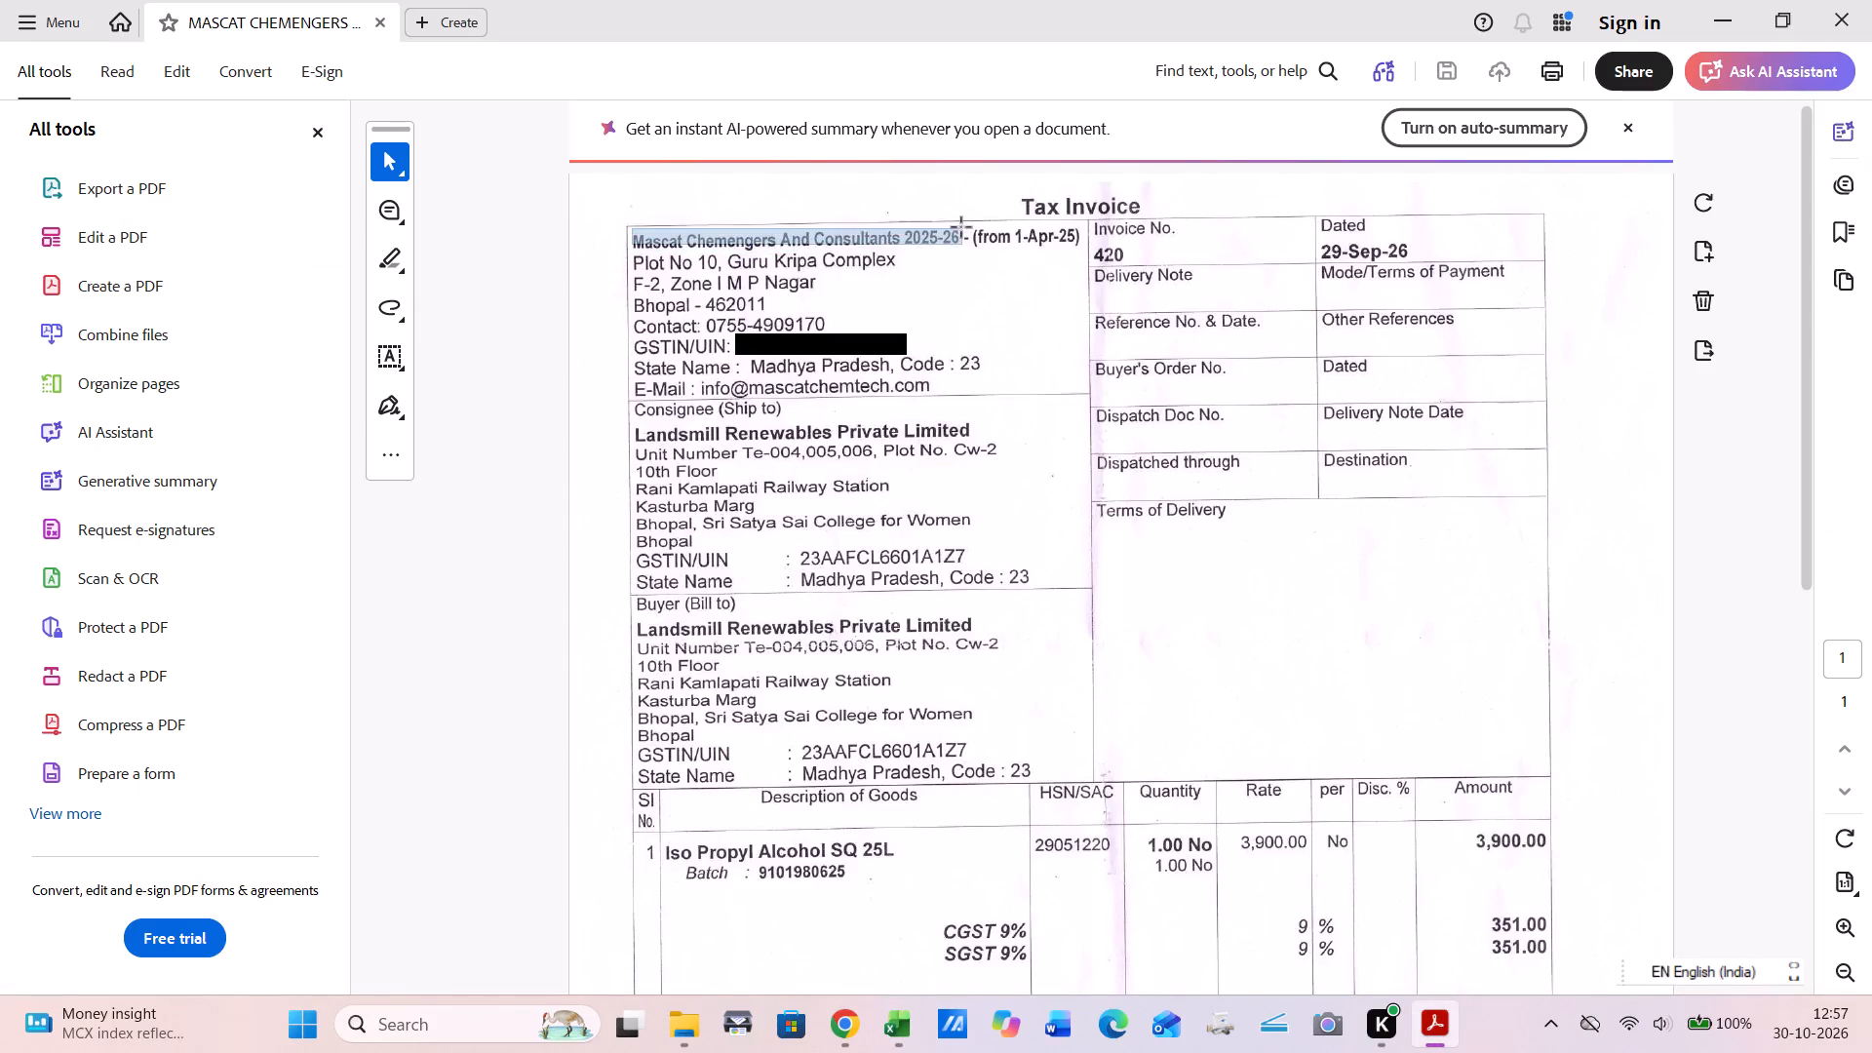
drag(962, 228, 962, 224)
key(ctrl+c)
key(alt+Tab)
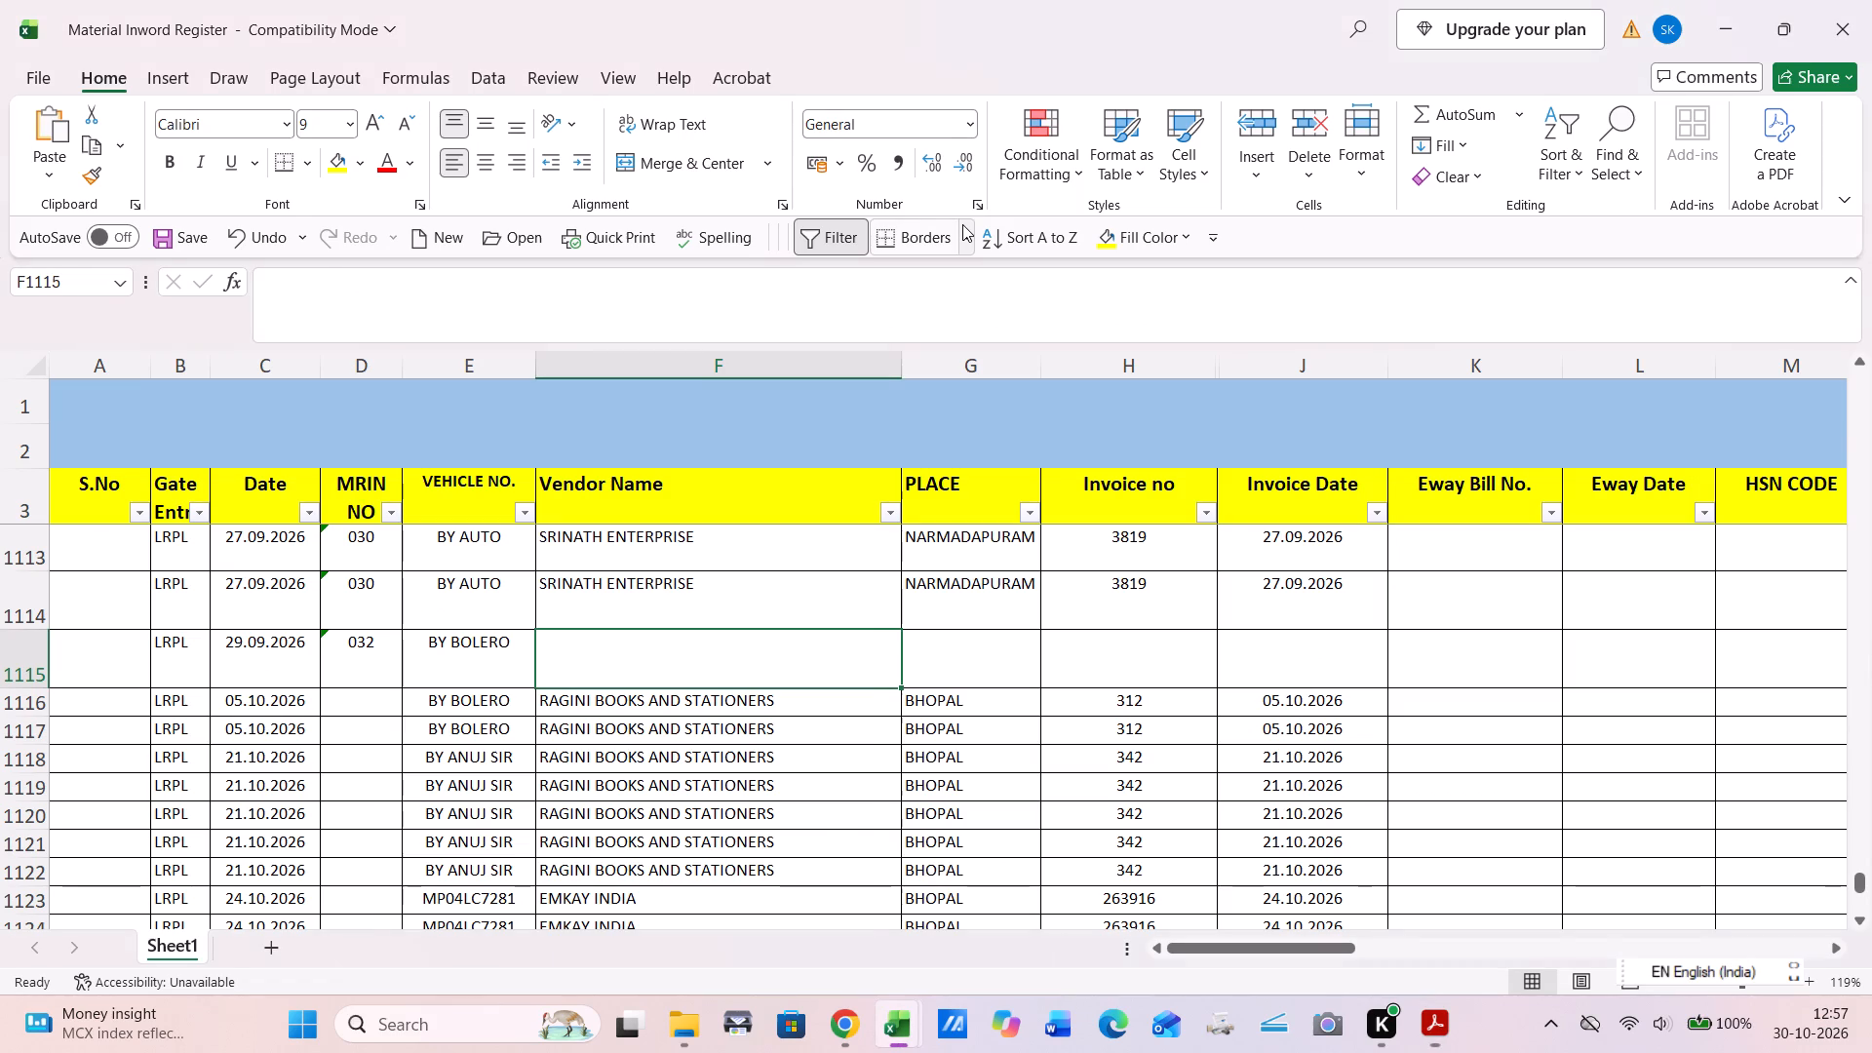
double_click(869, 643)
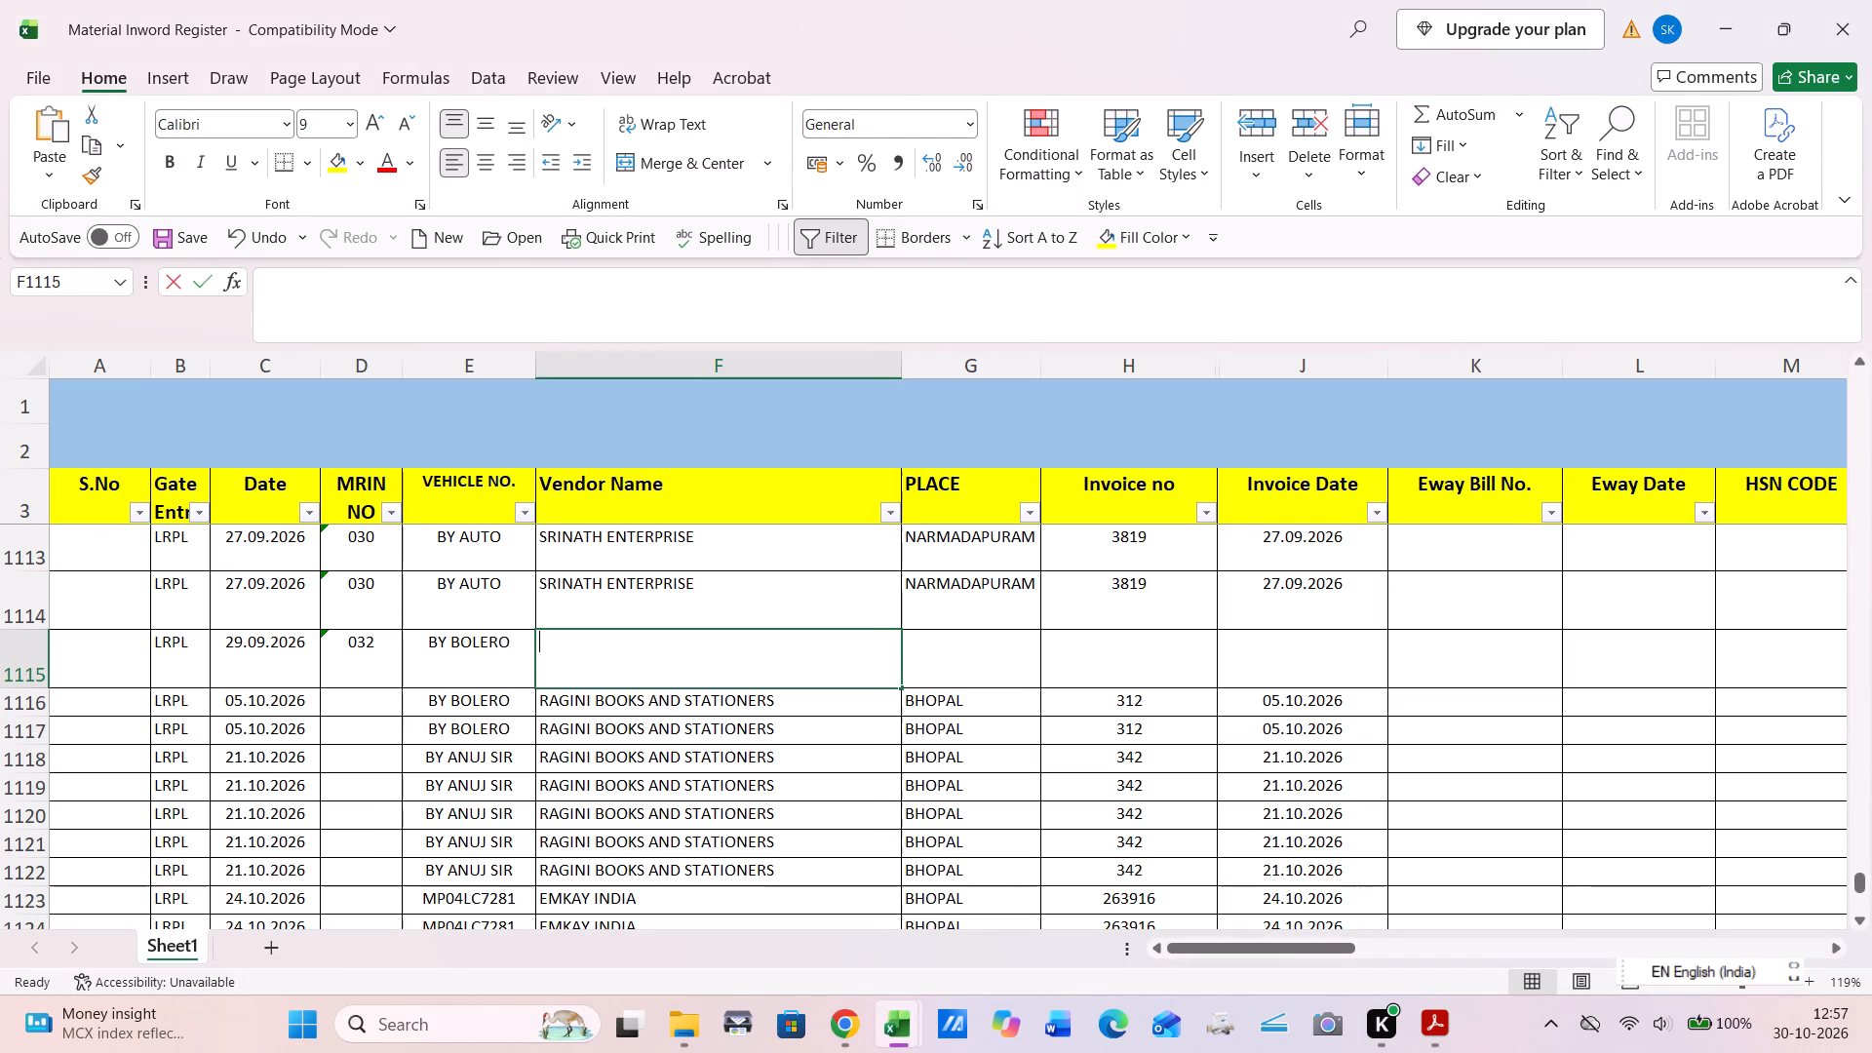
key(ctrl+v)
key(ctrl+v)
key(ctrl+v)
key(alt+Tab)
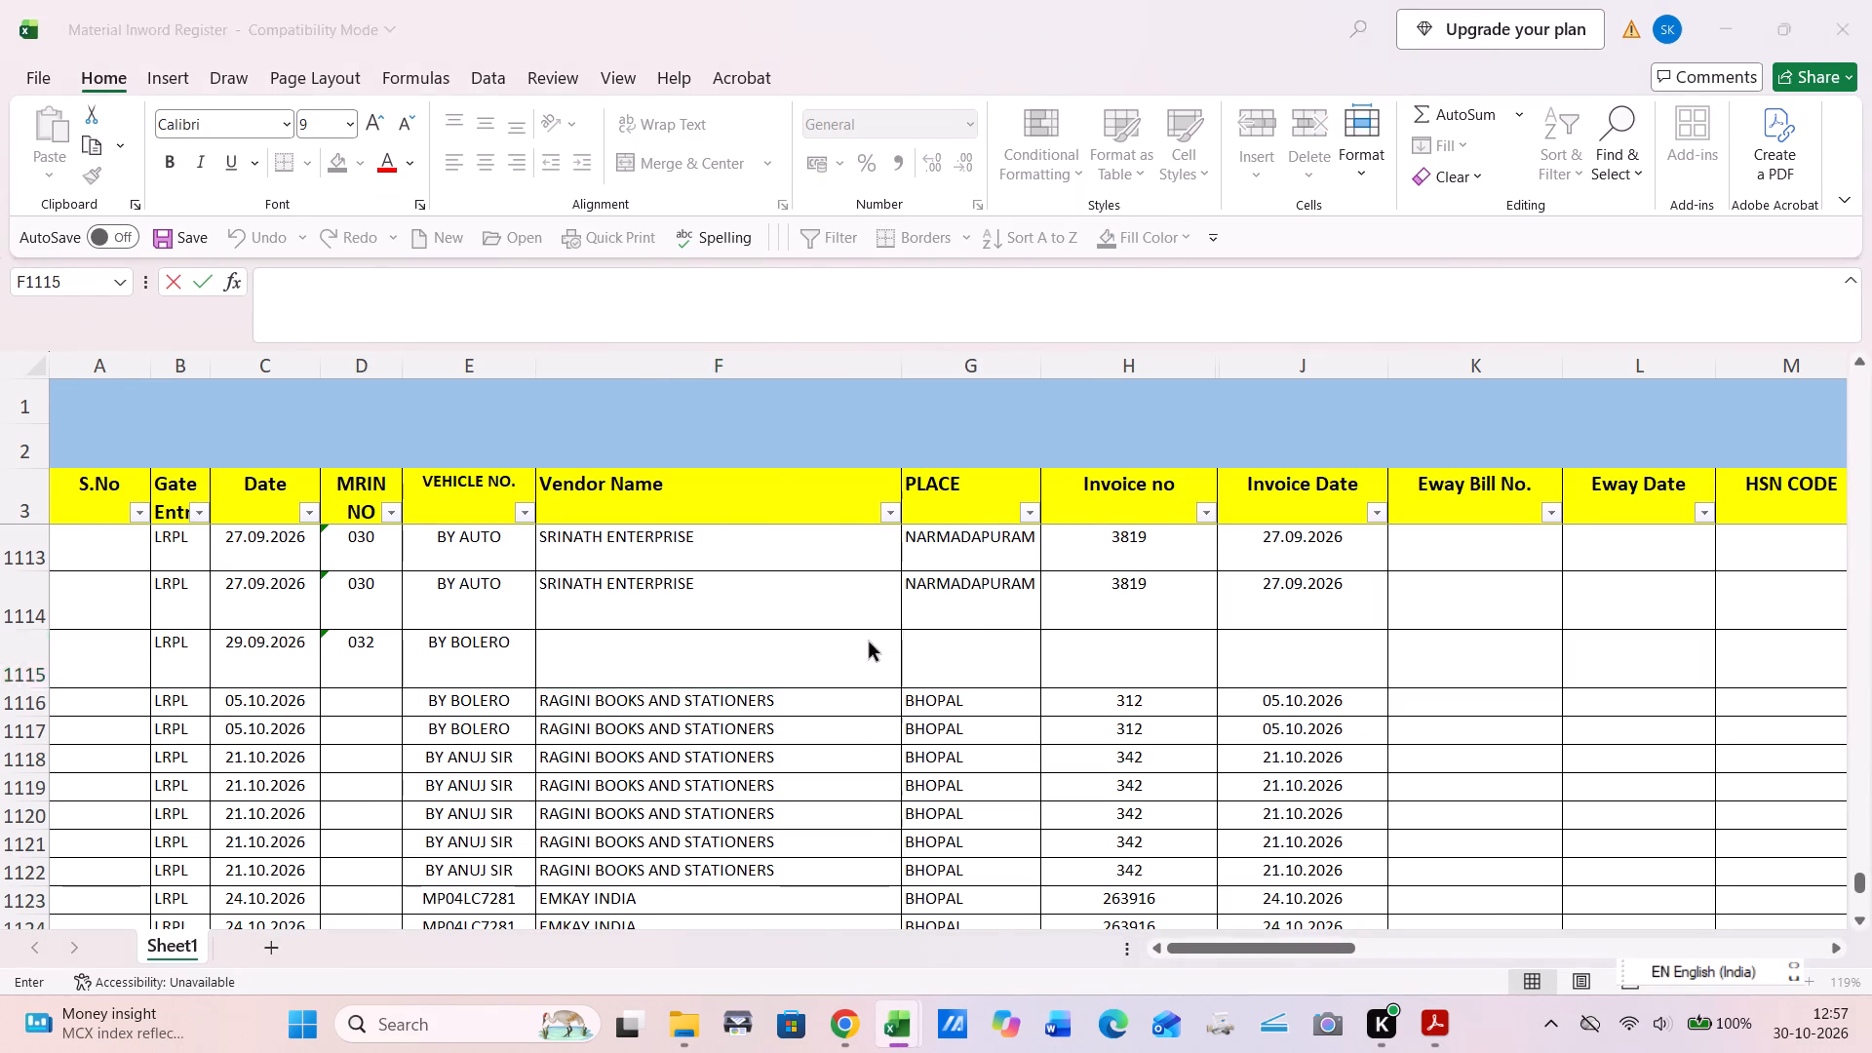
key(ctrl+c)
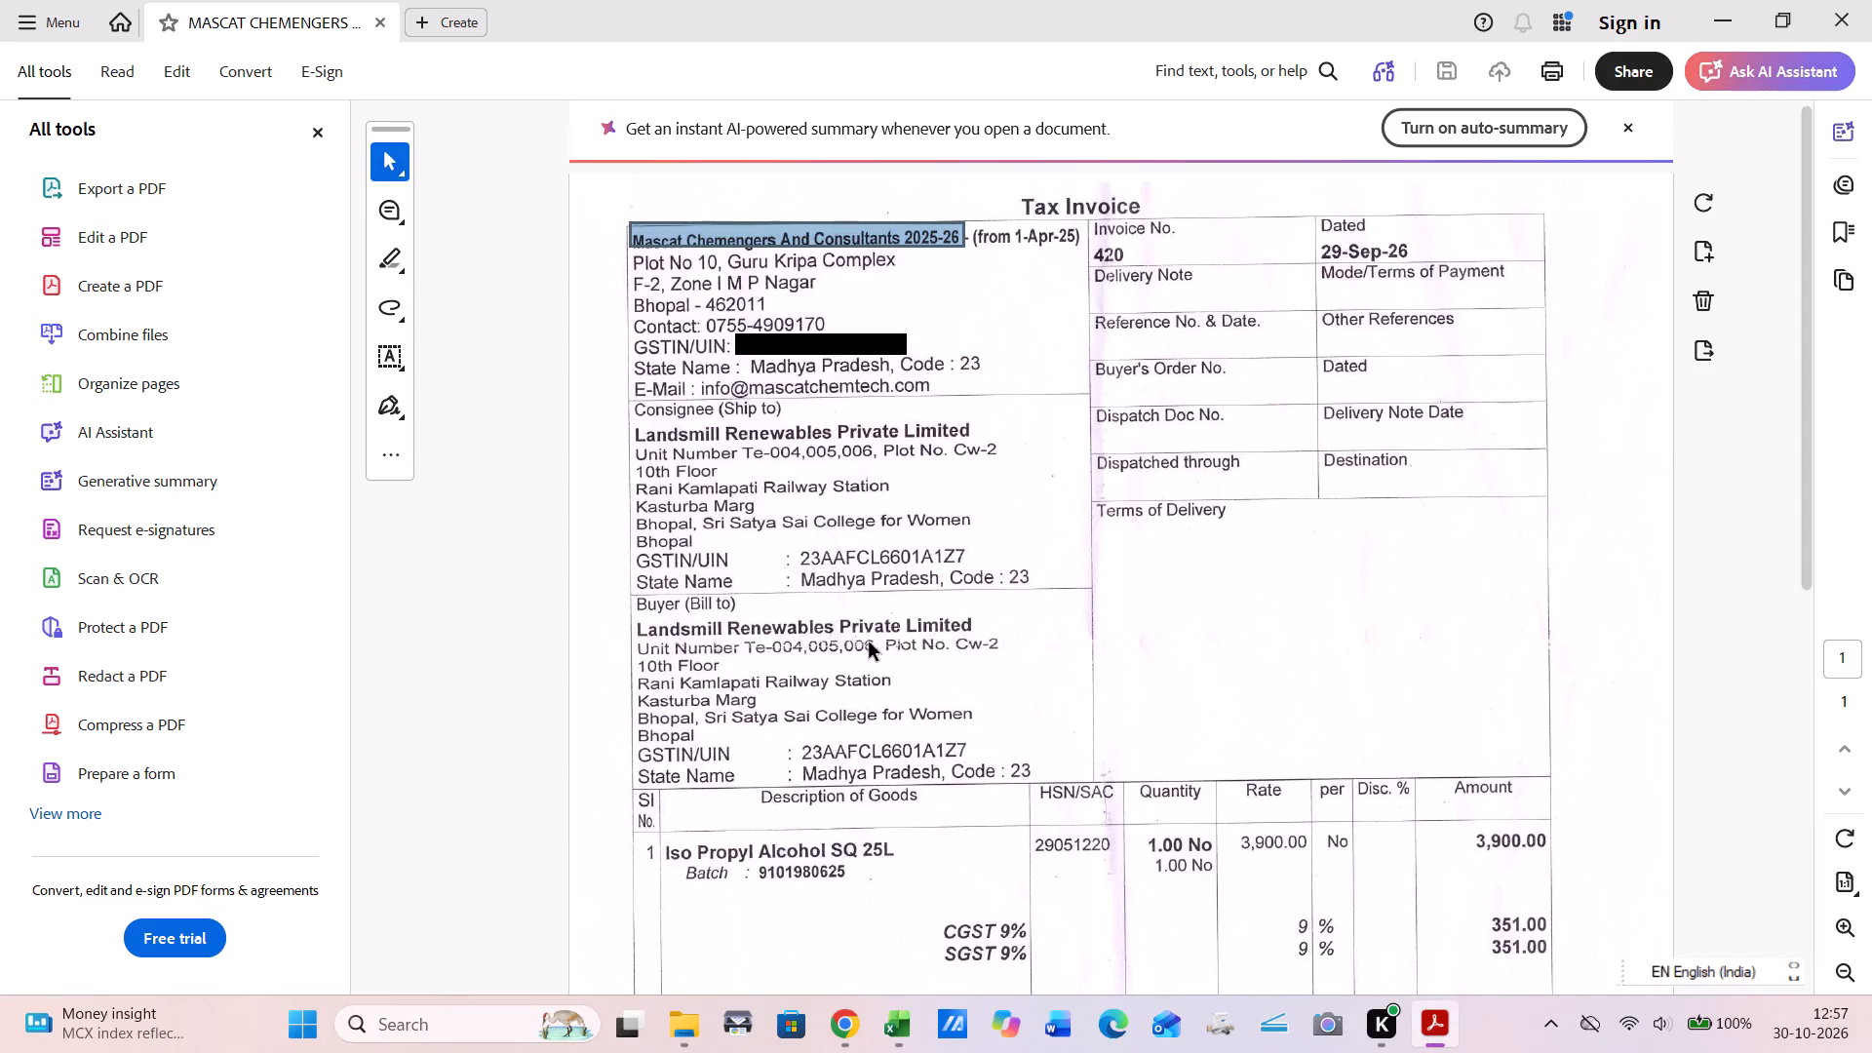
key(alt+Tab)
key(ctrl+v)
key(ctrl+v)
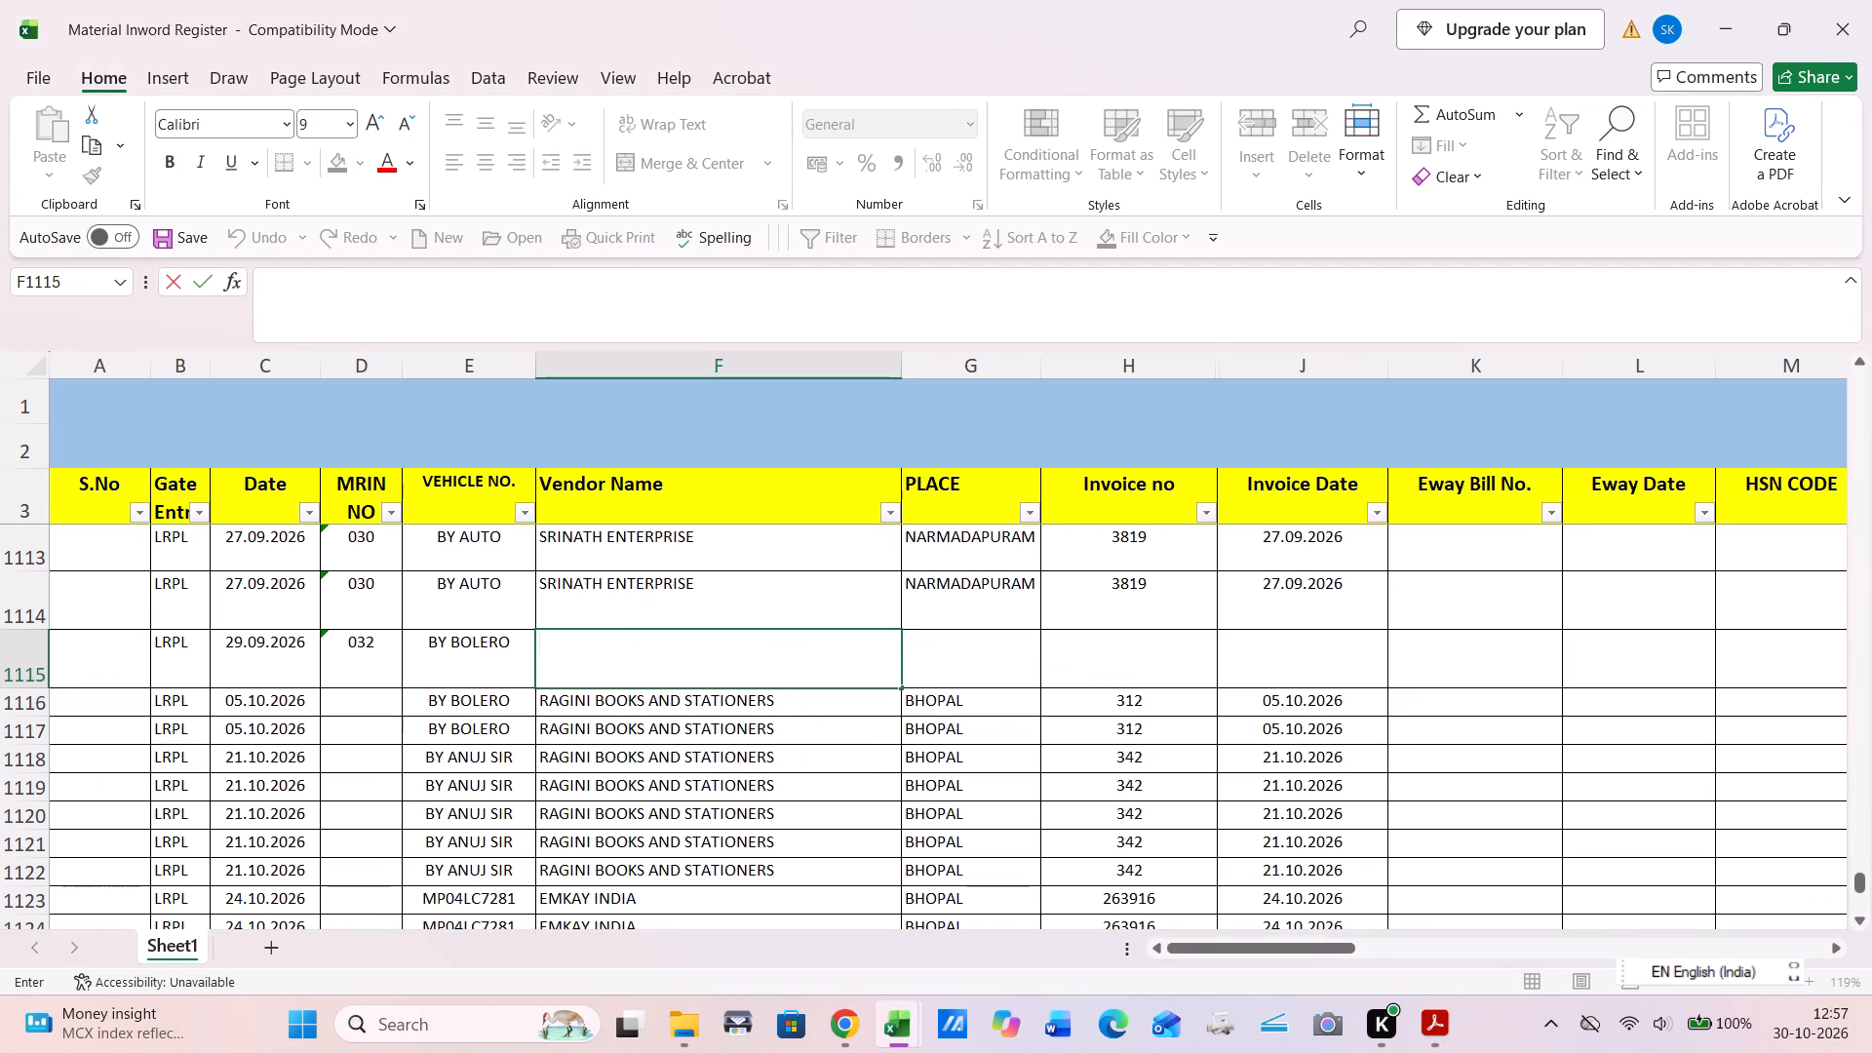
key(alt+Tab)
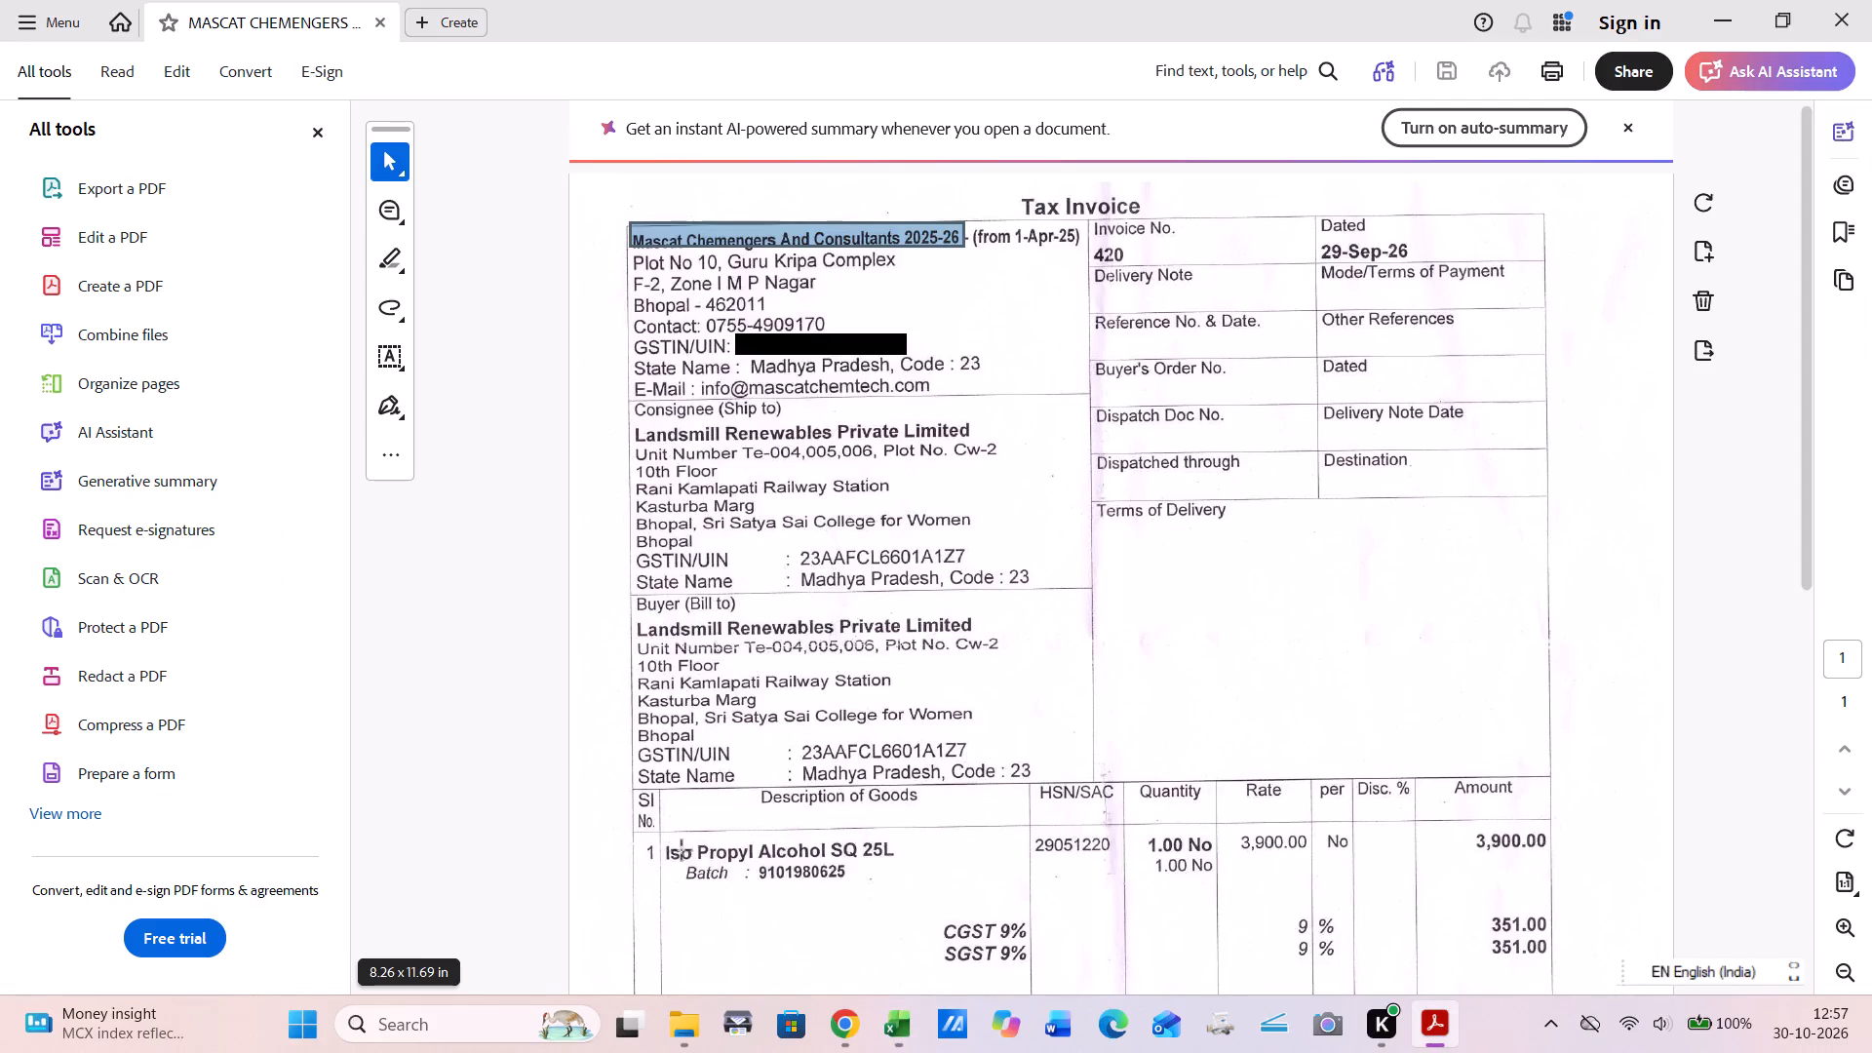
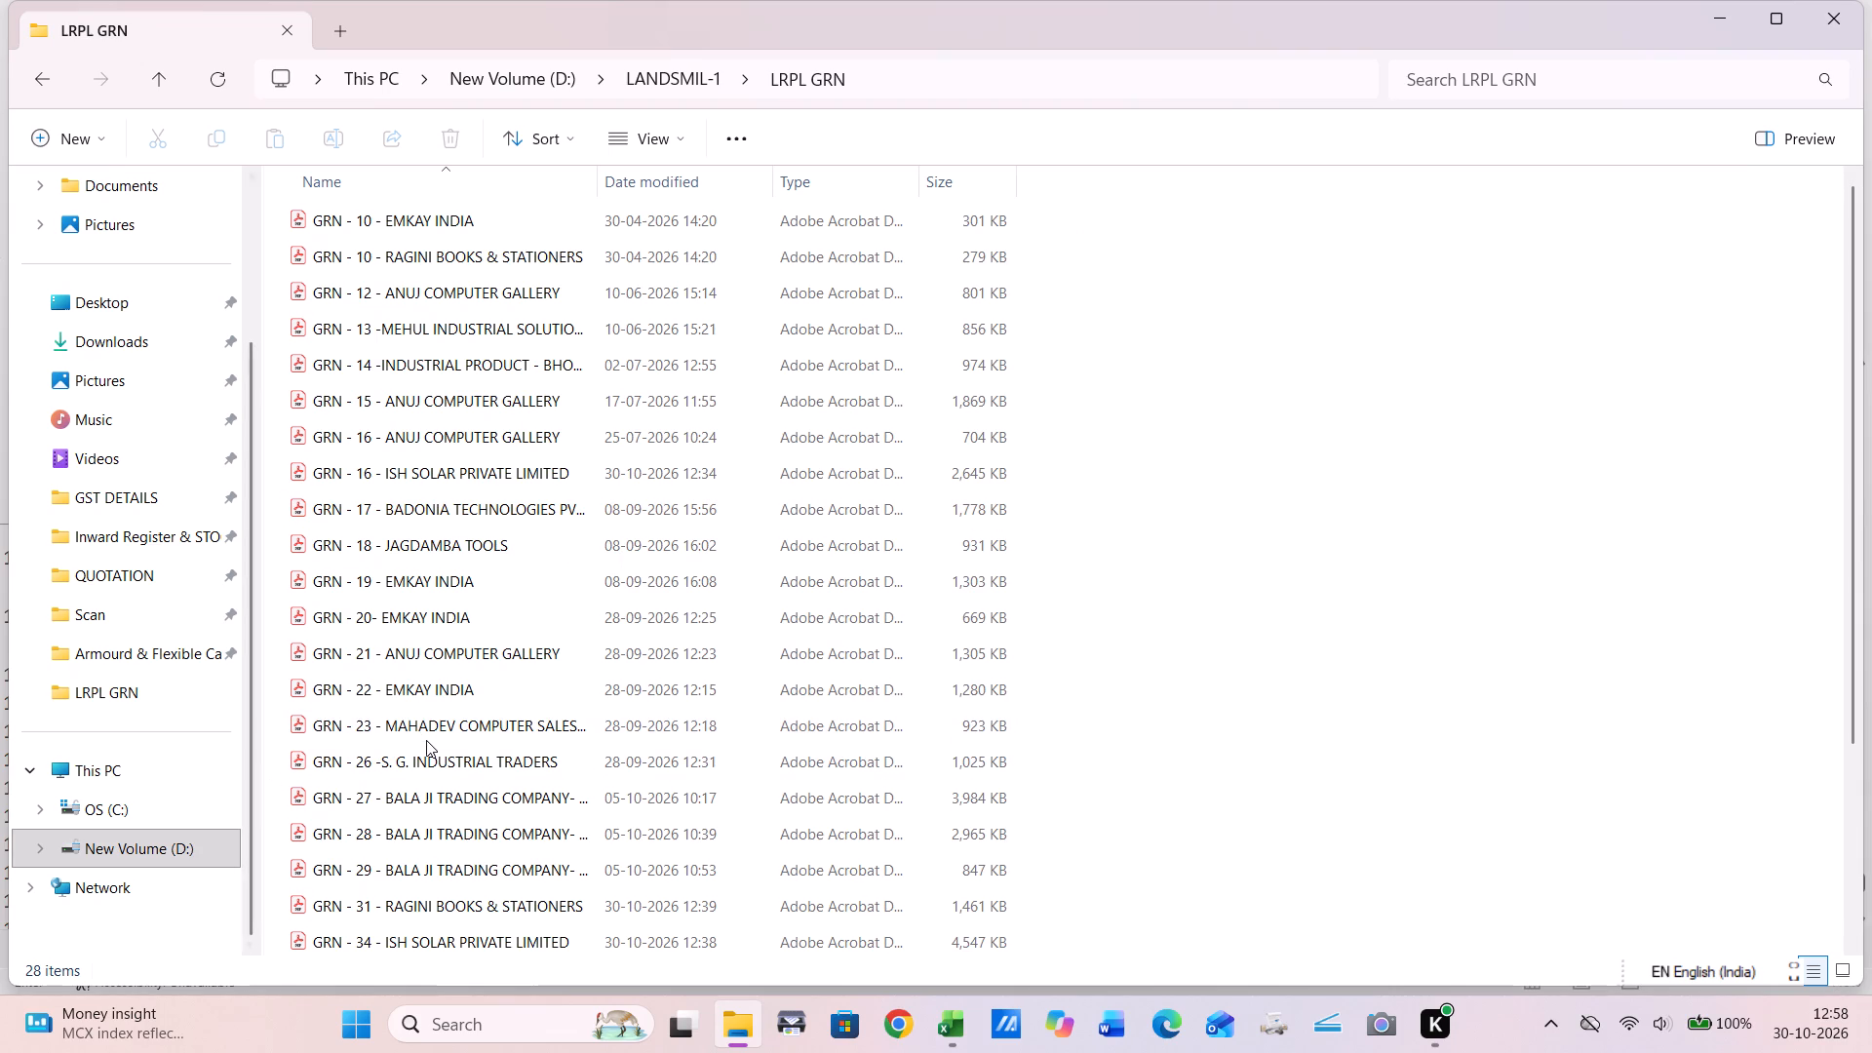
Refresh the LRPL GRN folder and look through its GRN files to the end of the list.
click(378, 892)
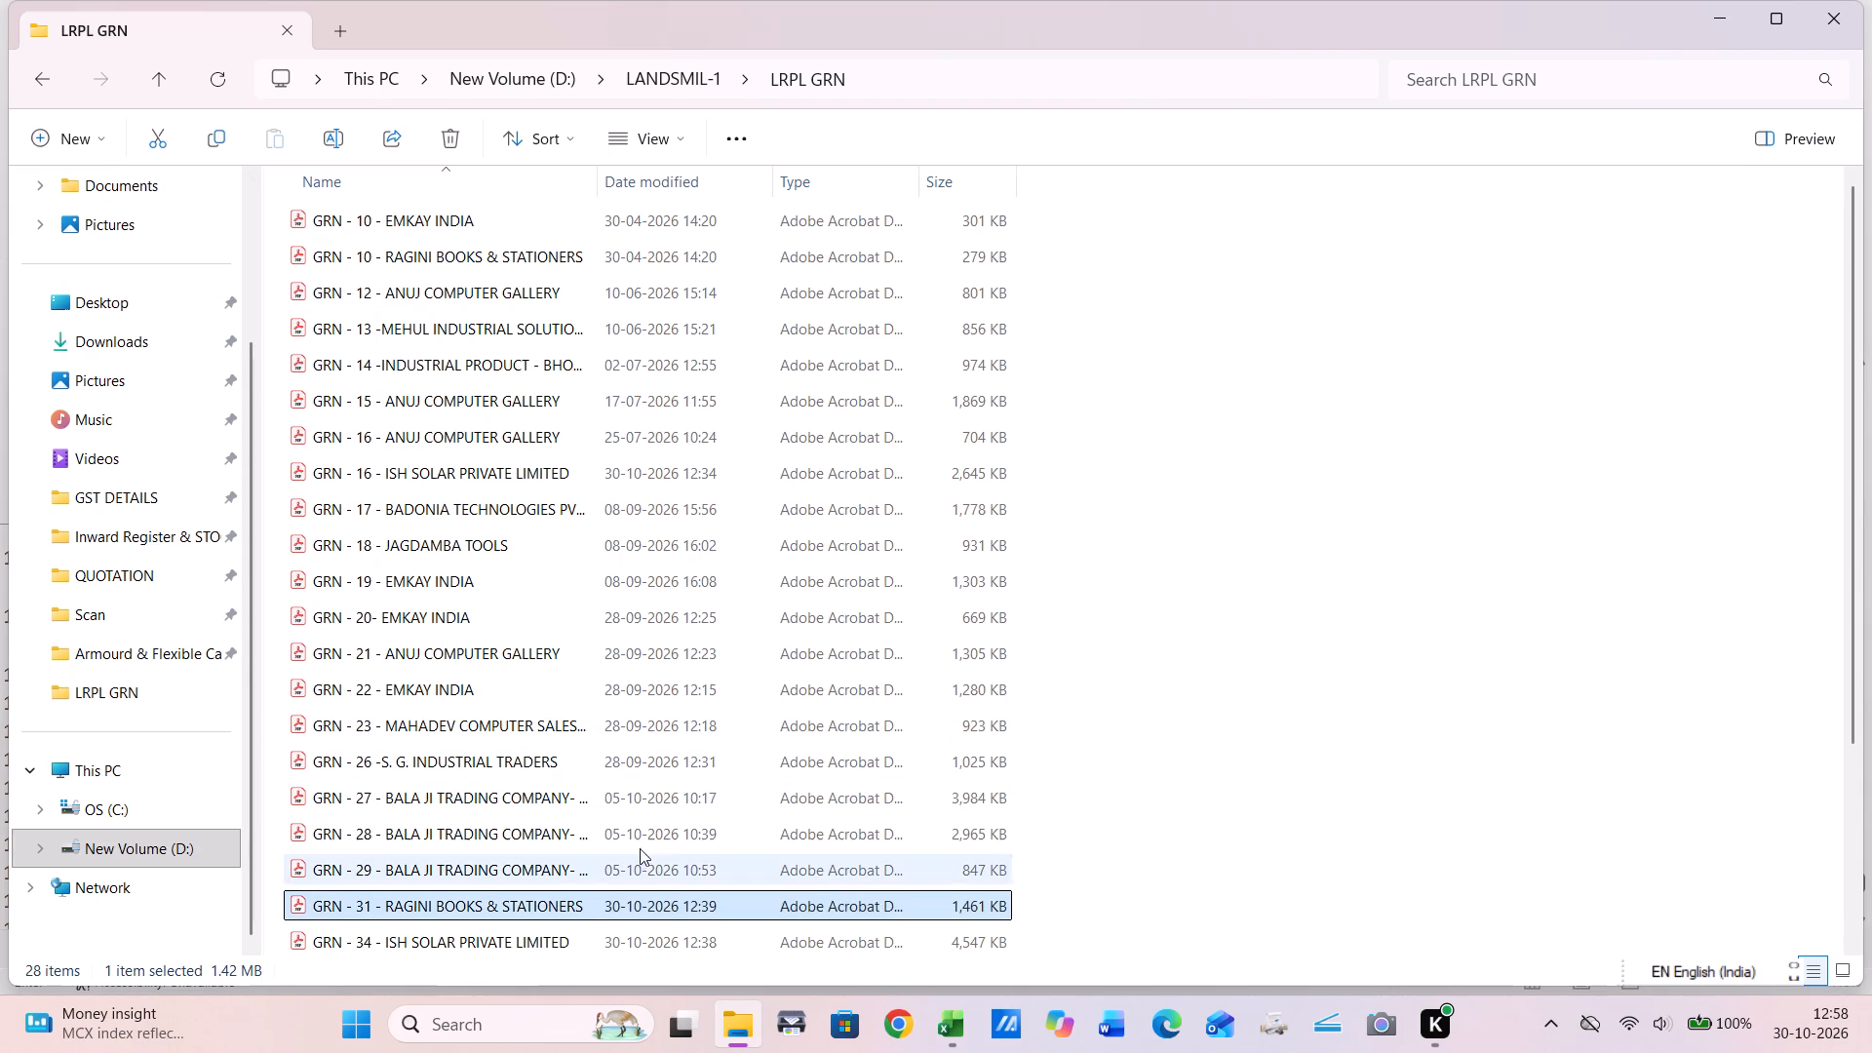
right_click(1244, 715)
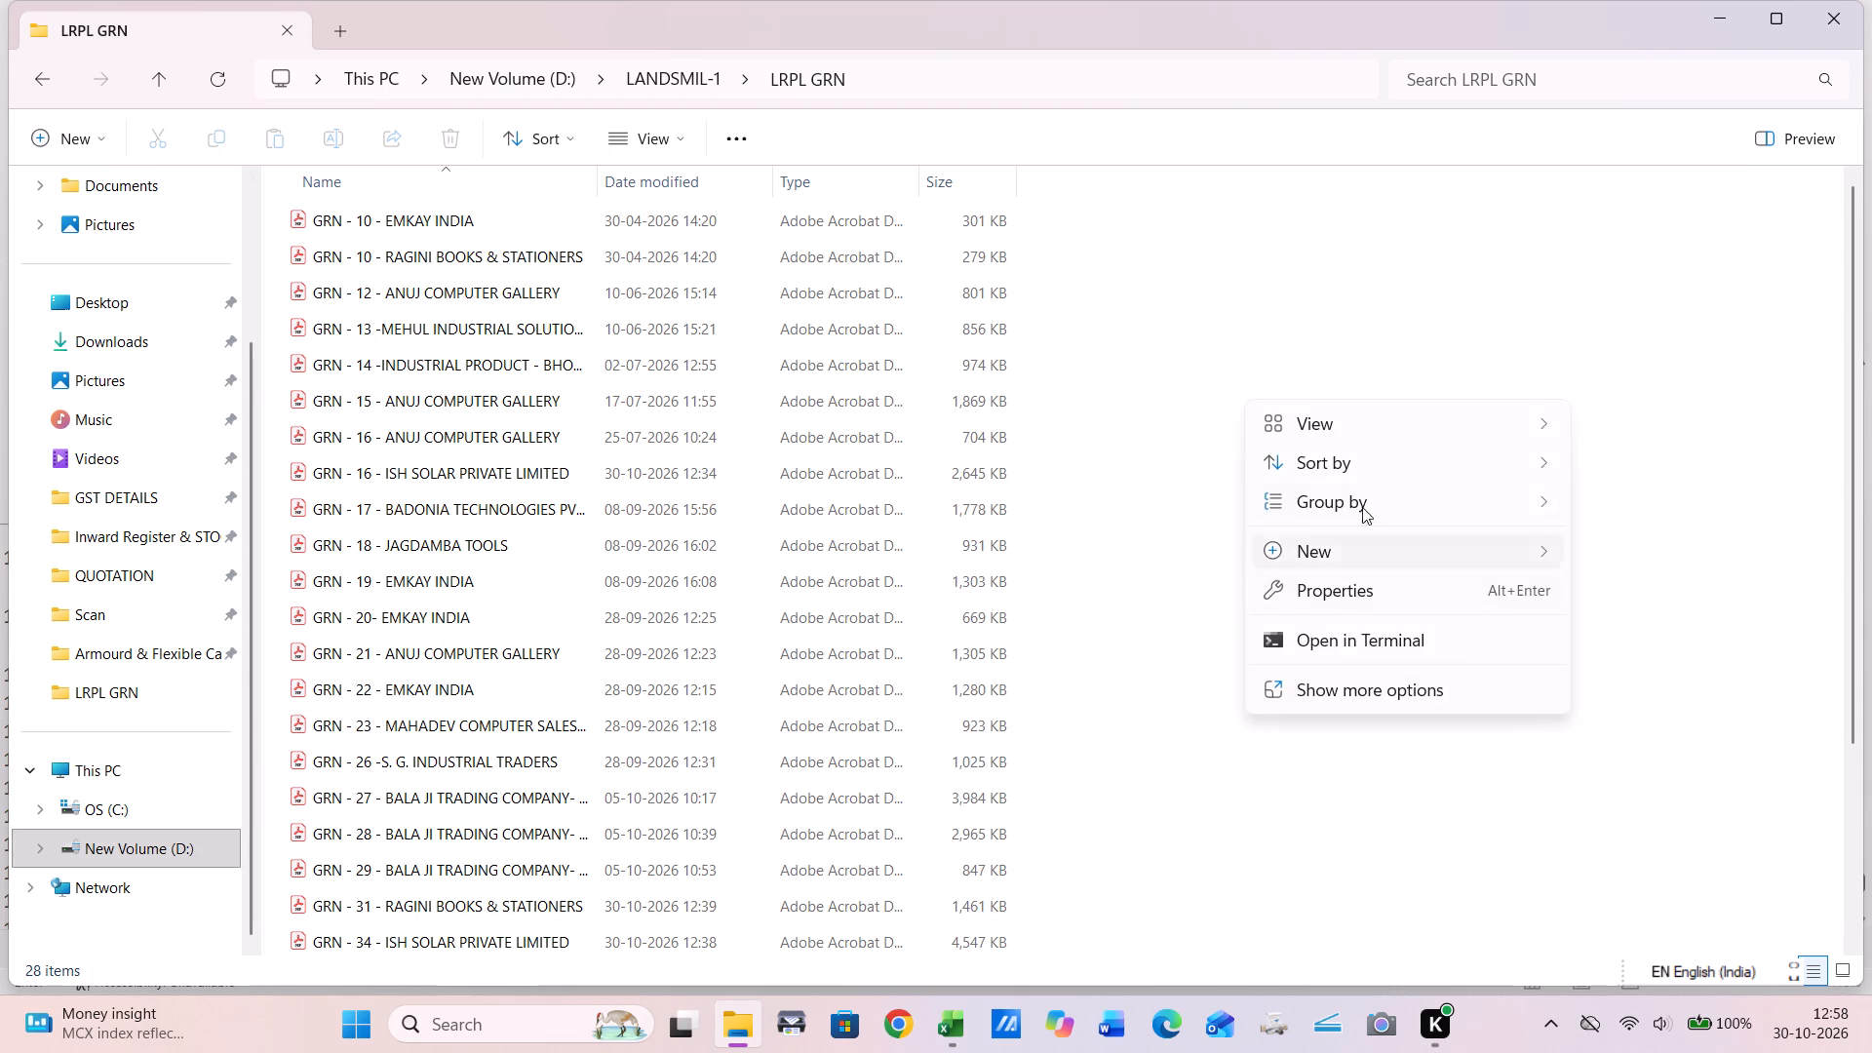
click(1199, 578)
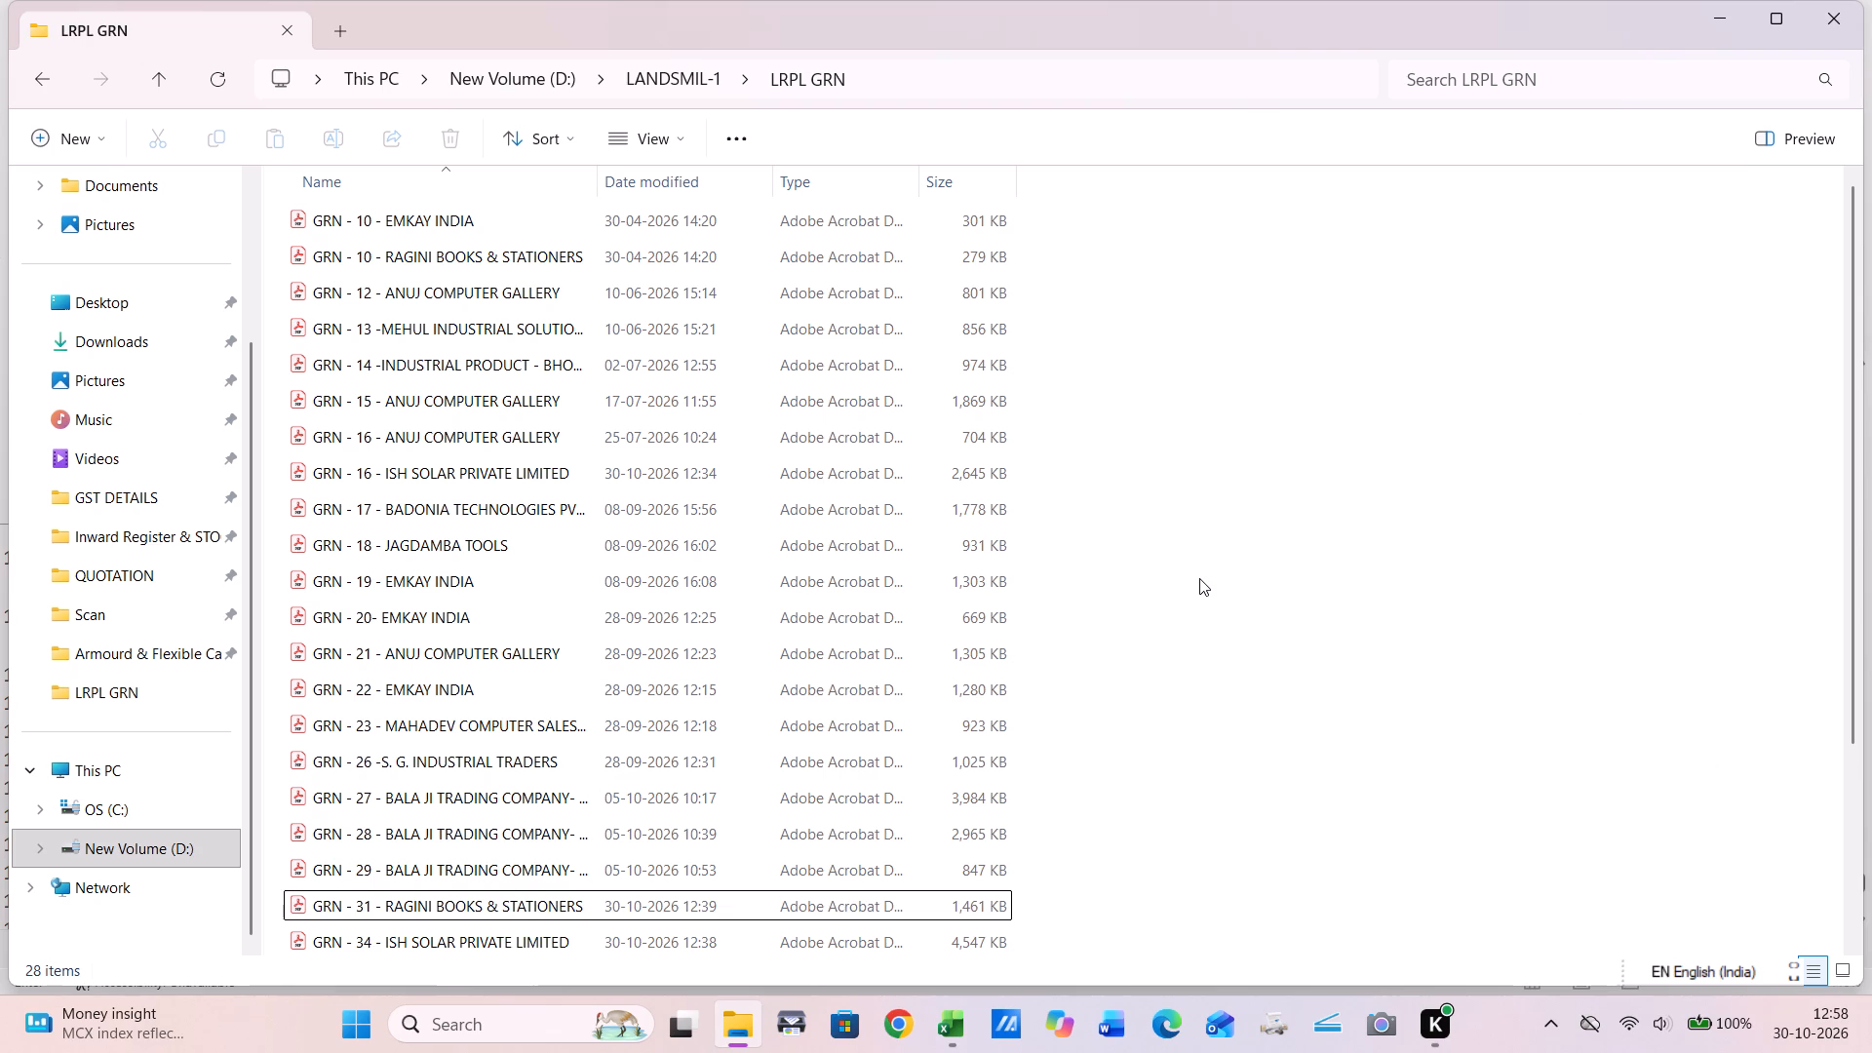
key(F4)
key(Escape)
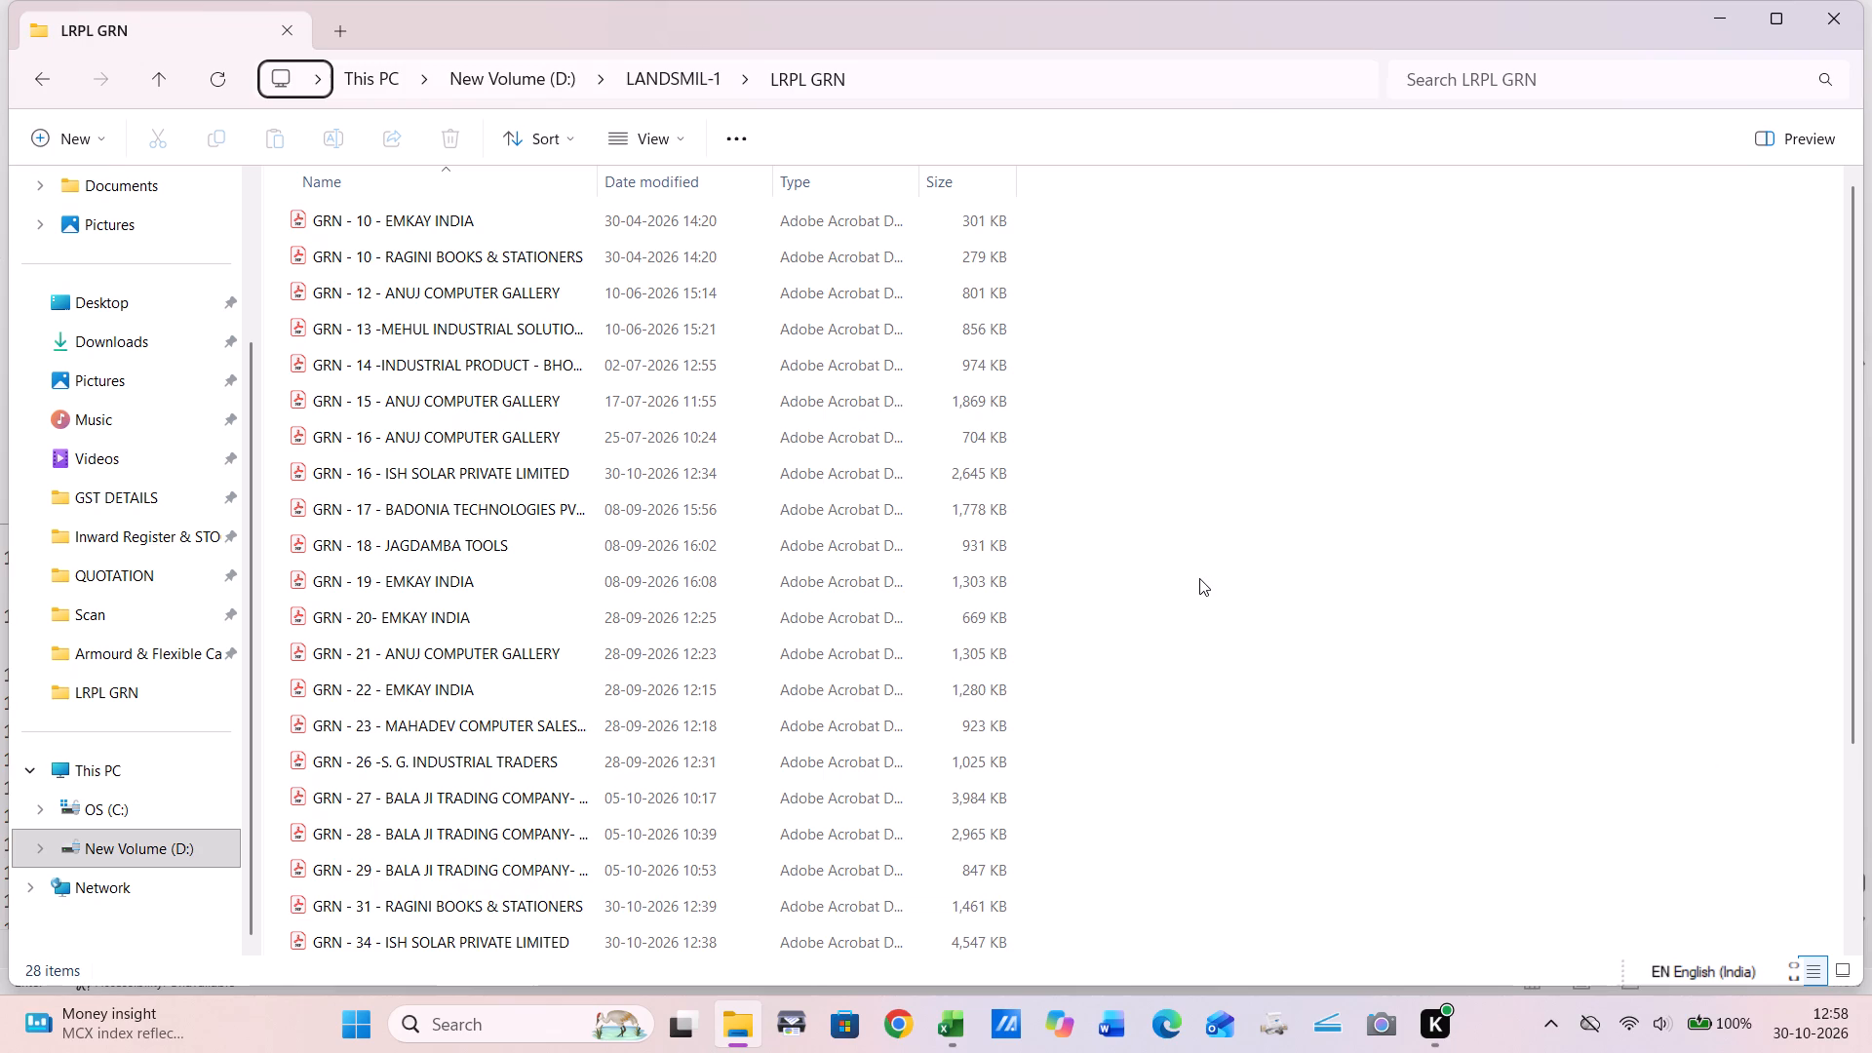
key(F5)
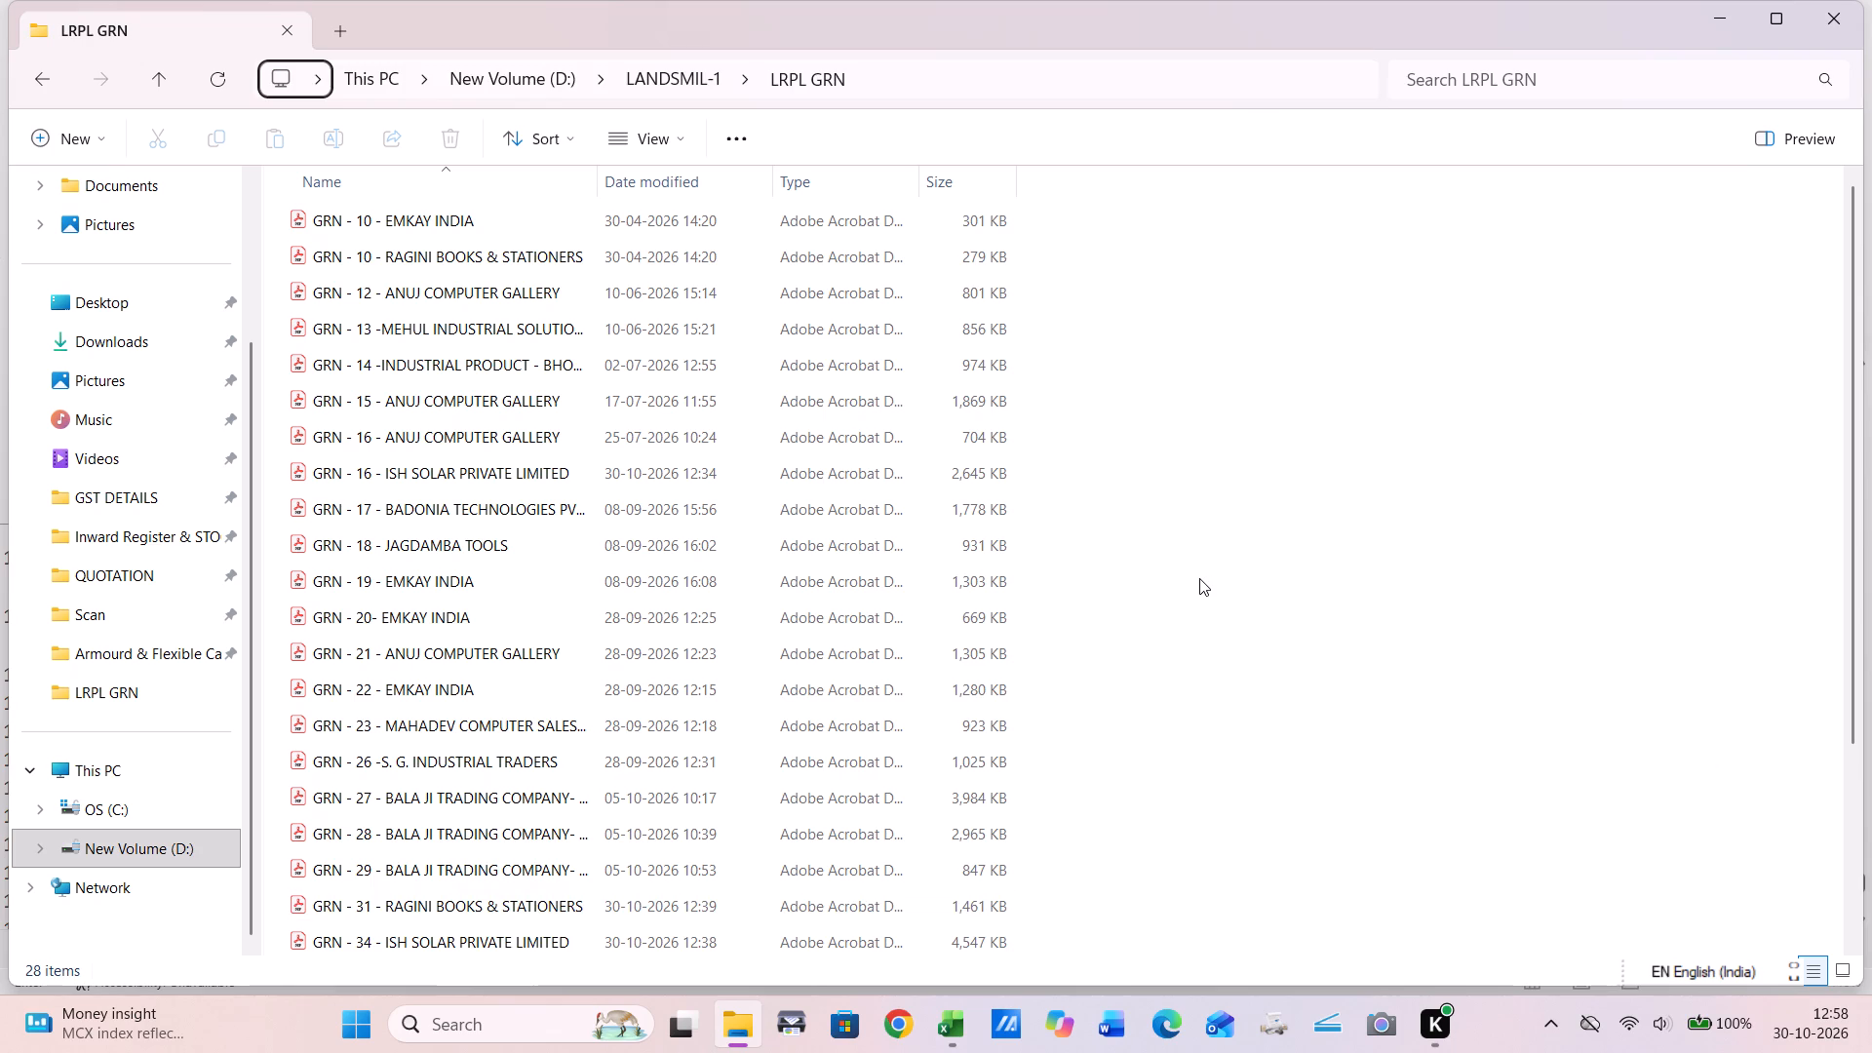
right_click(1199, 578)
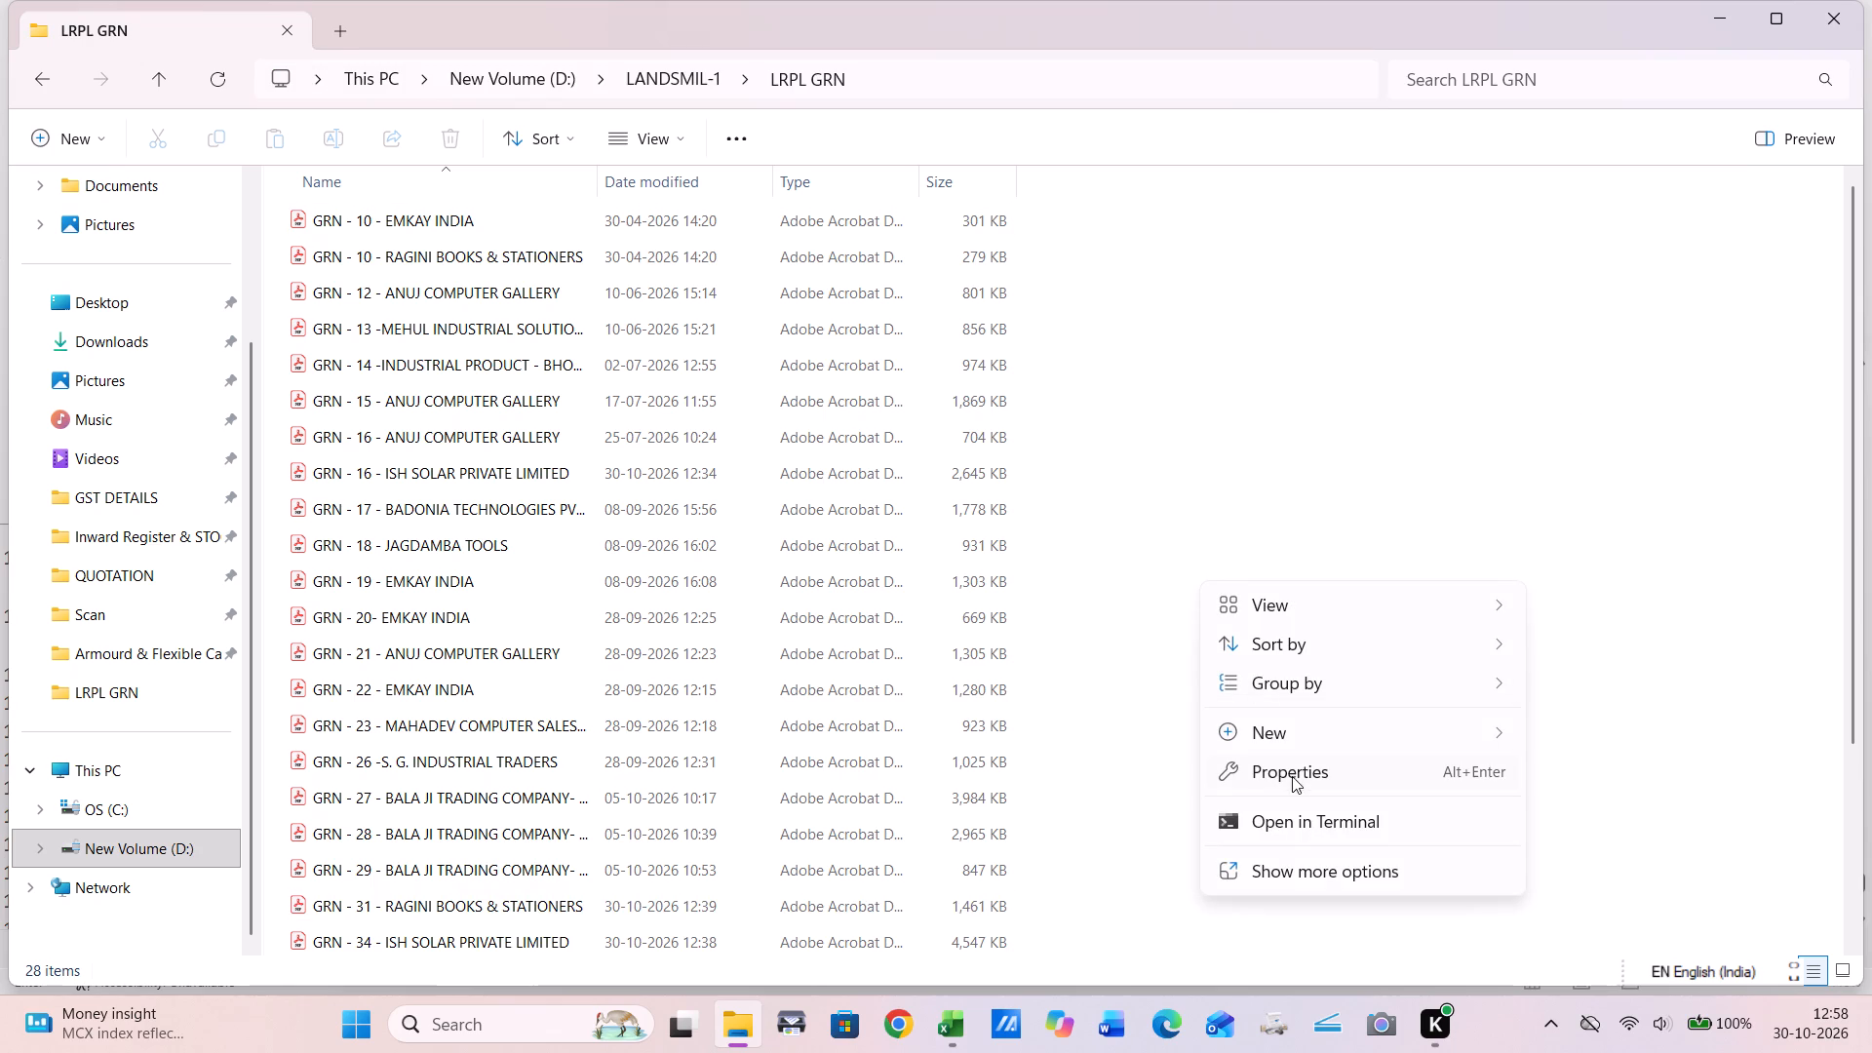
click(1299, 874)
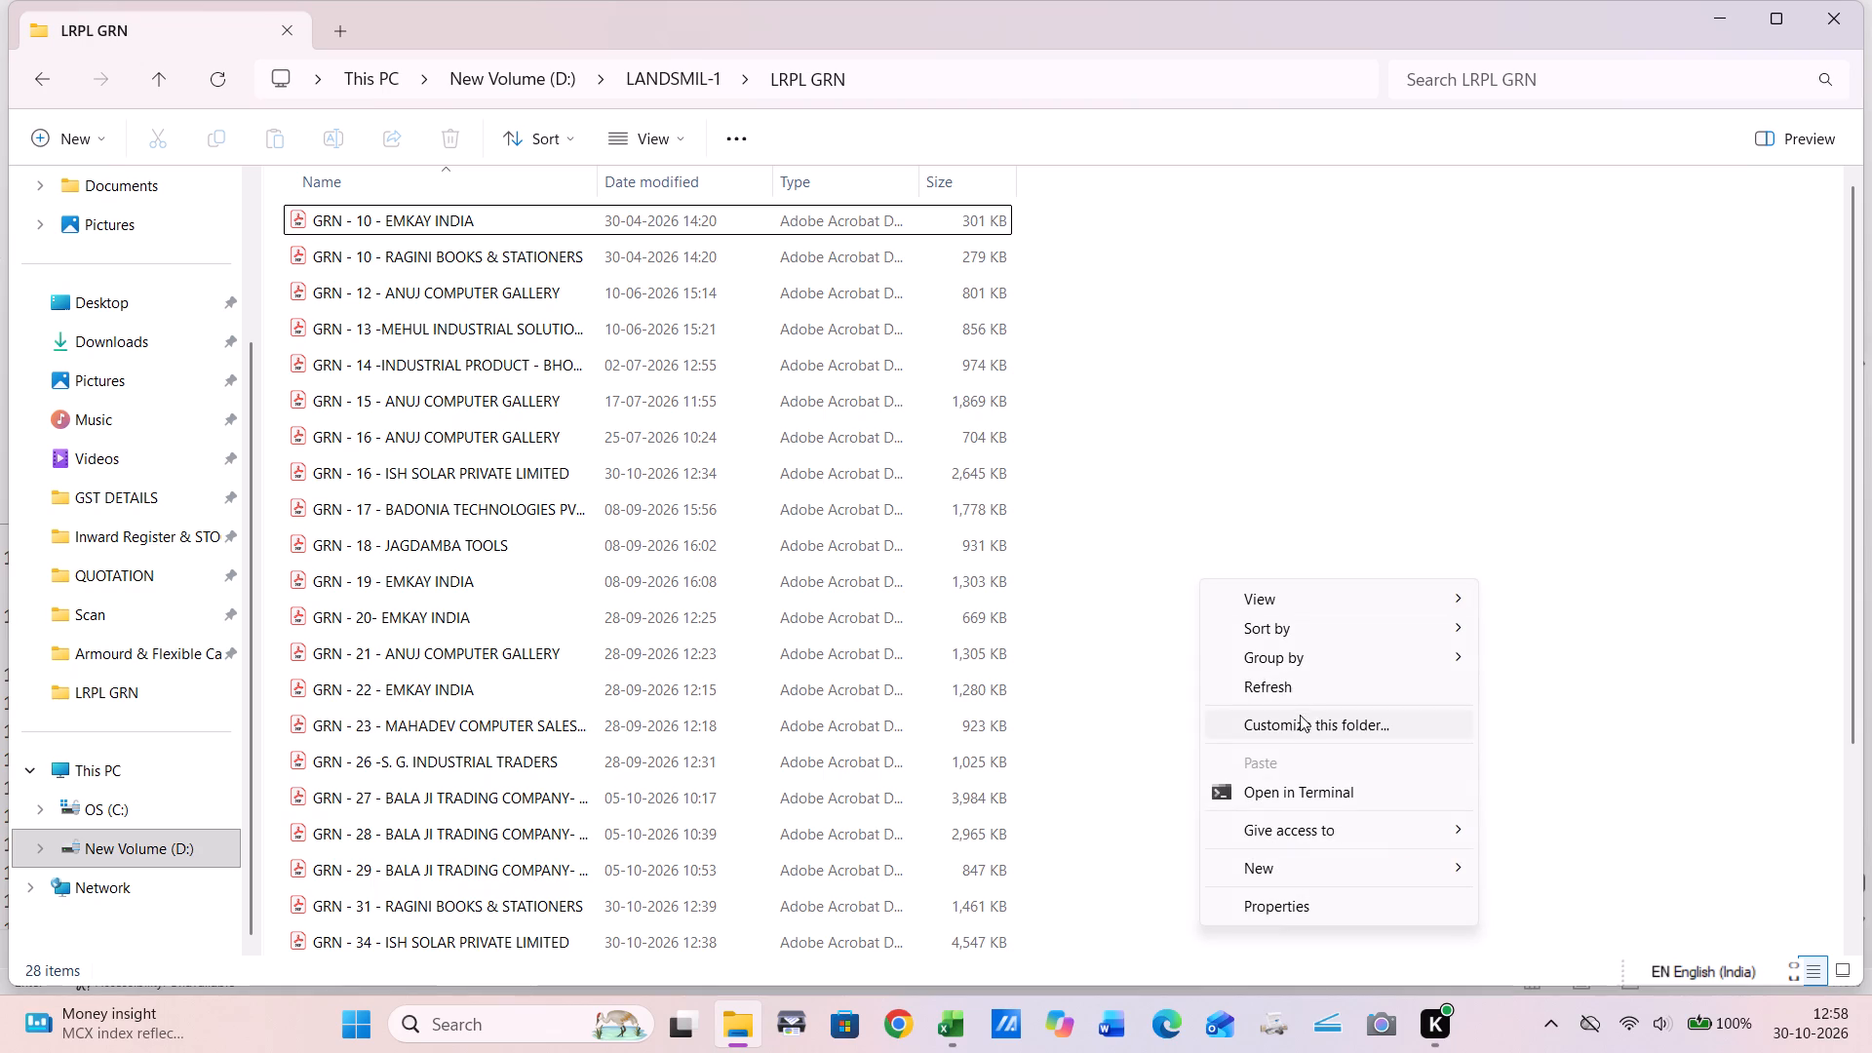
click(1313, 680)
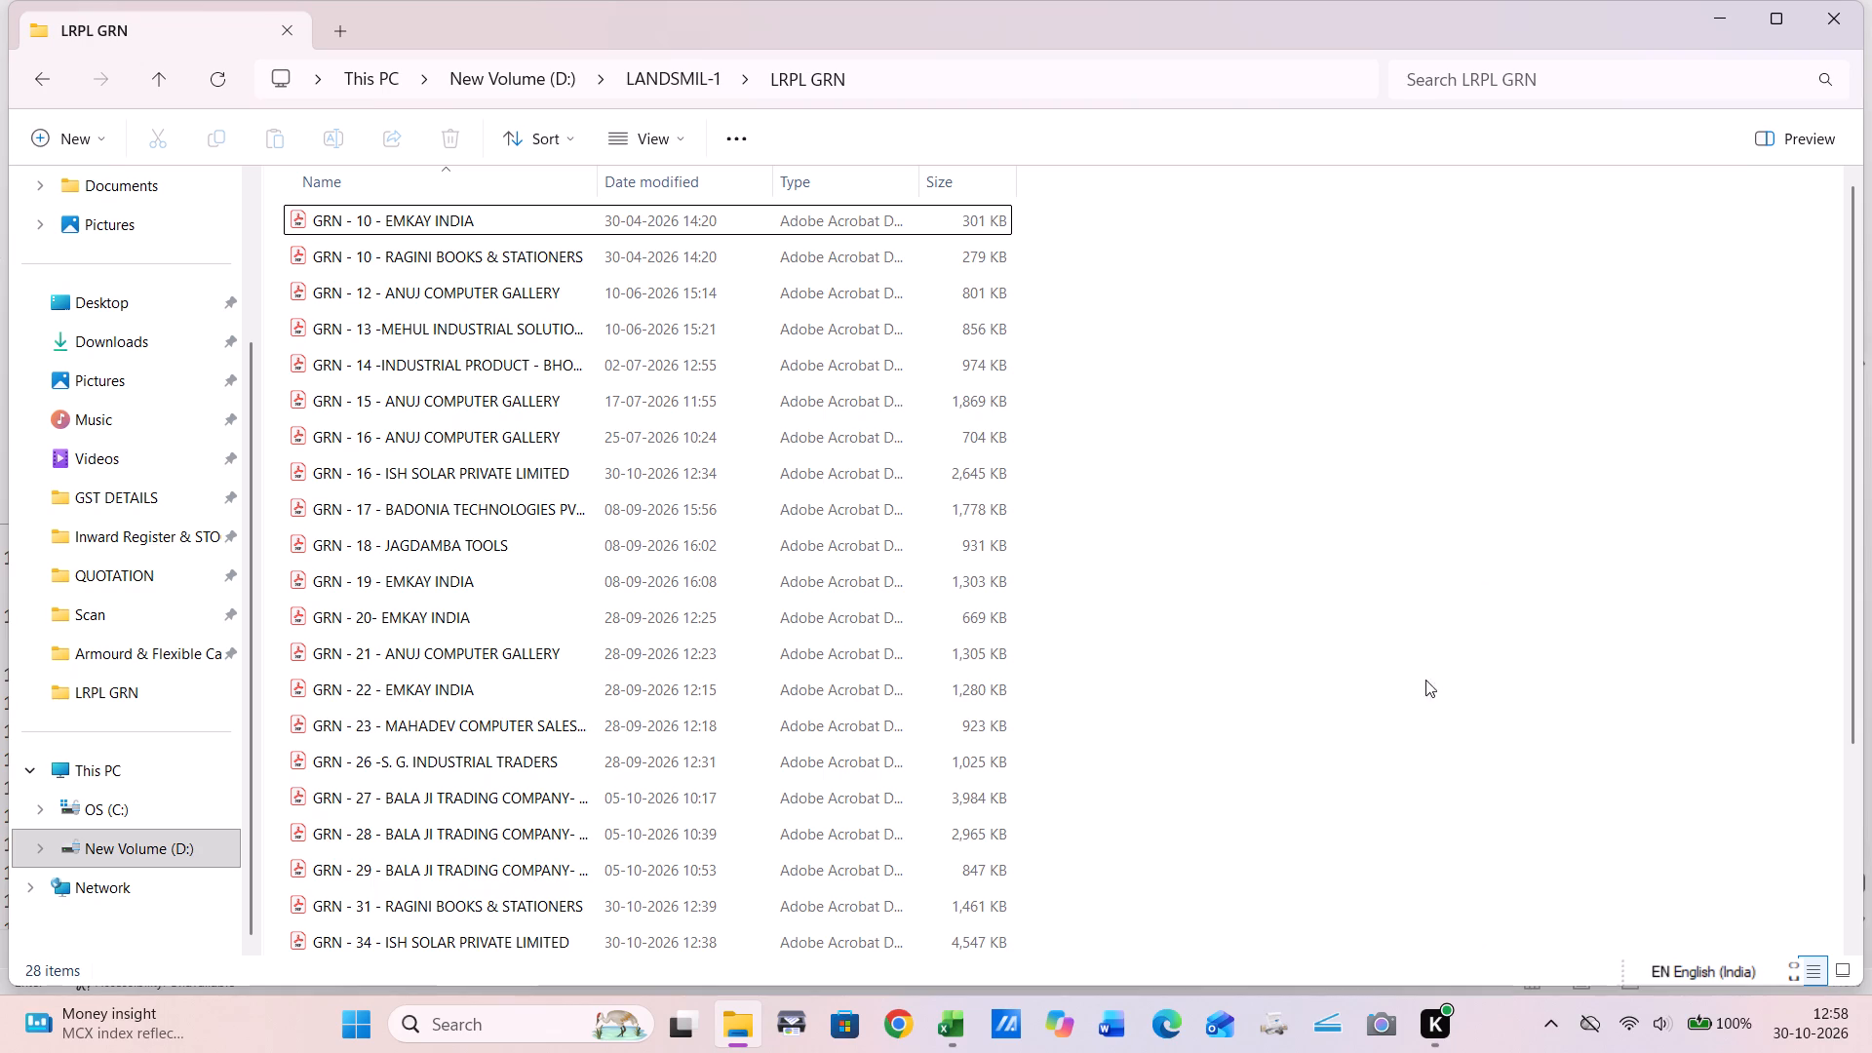
drag(1855, 681, 1855, 701)
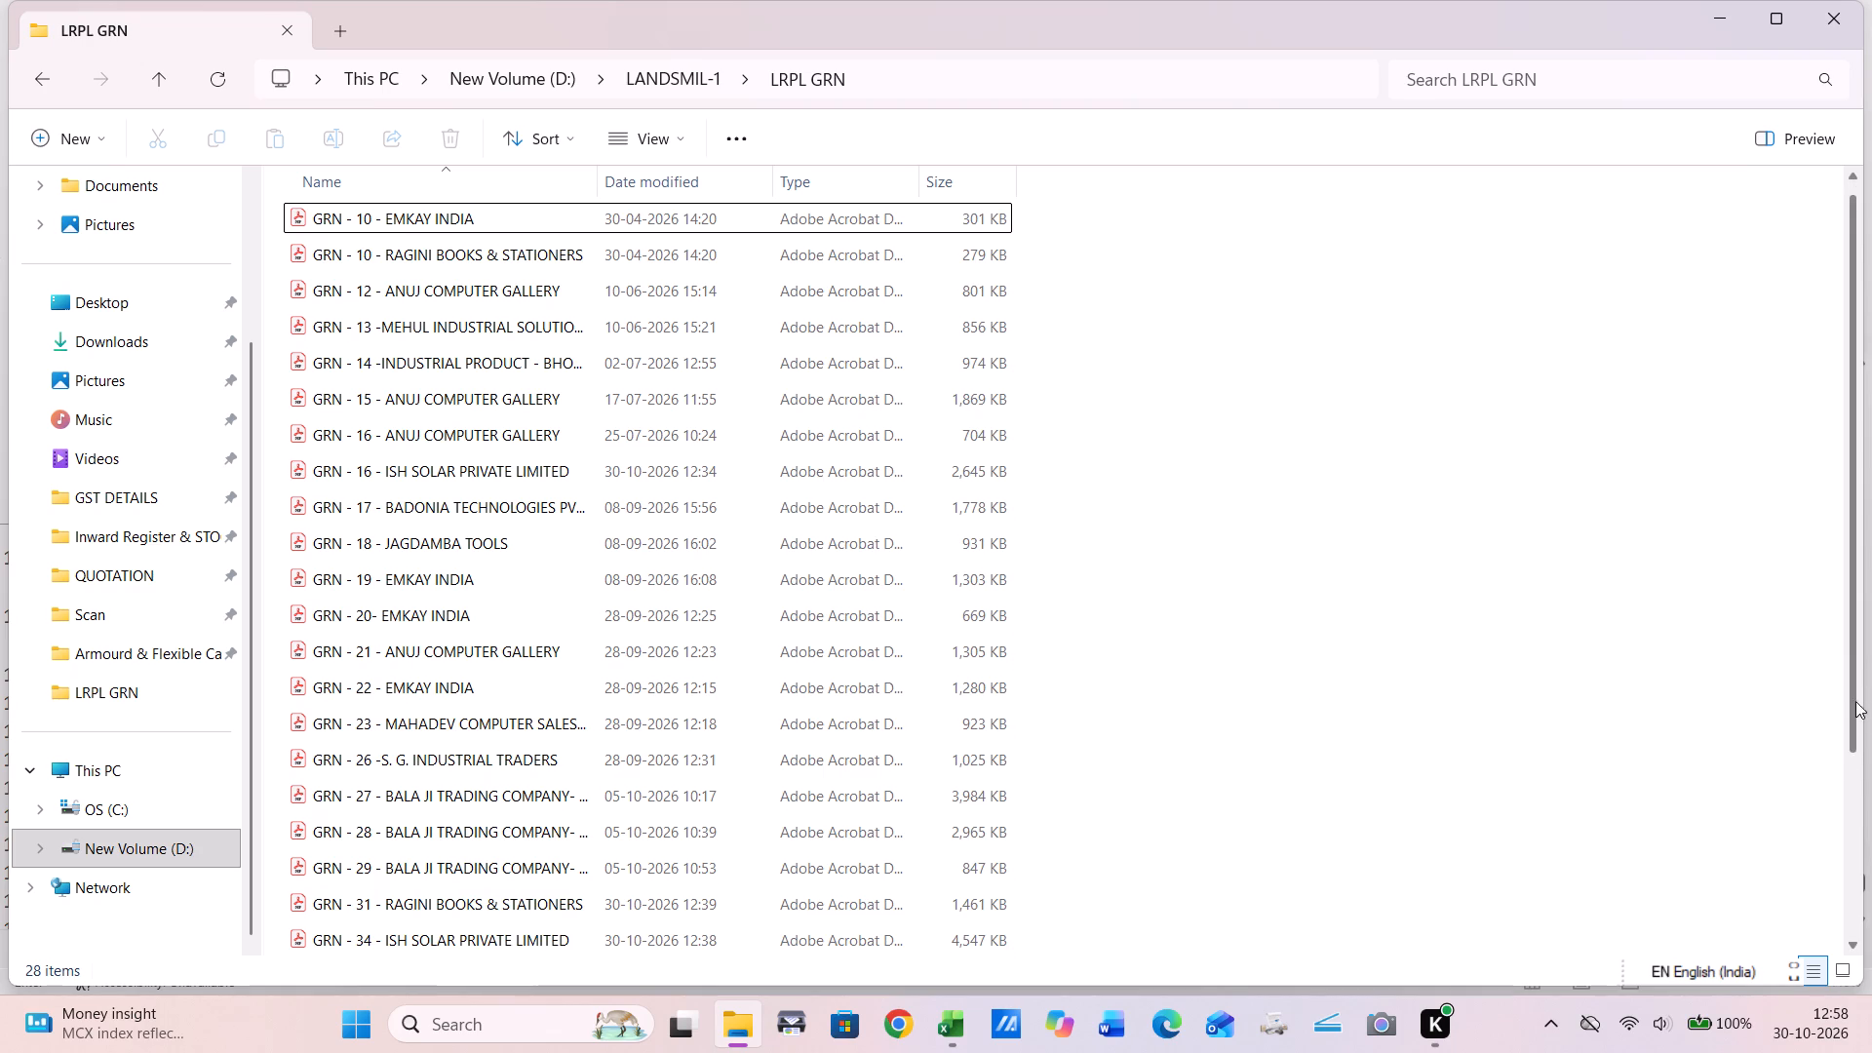
drag(1855, 701, 1868, 791)
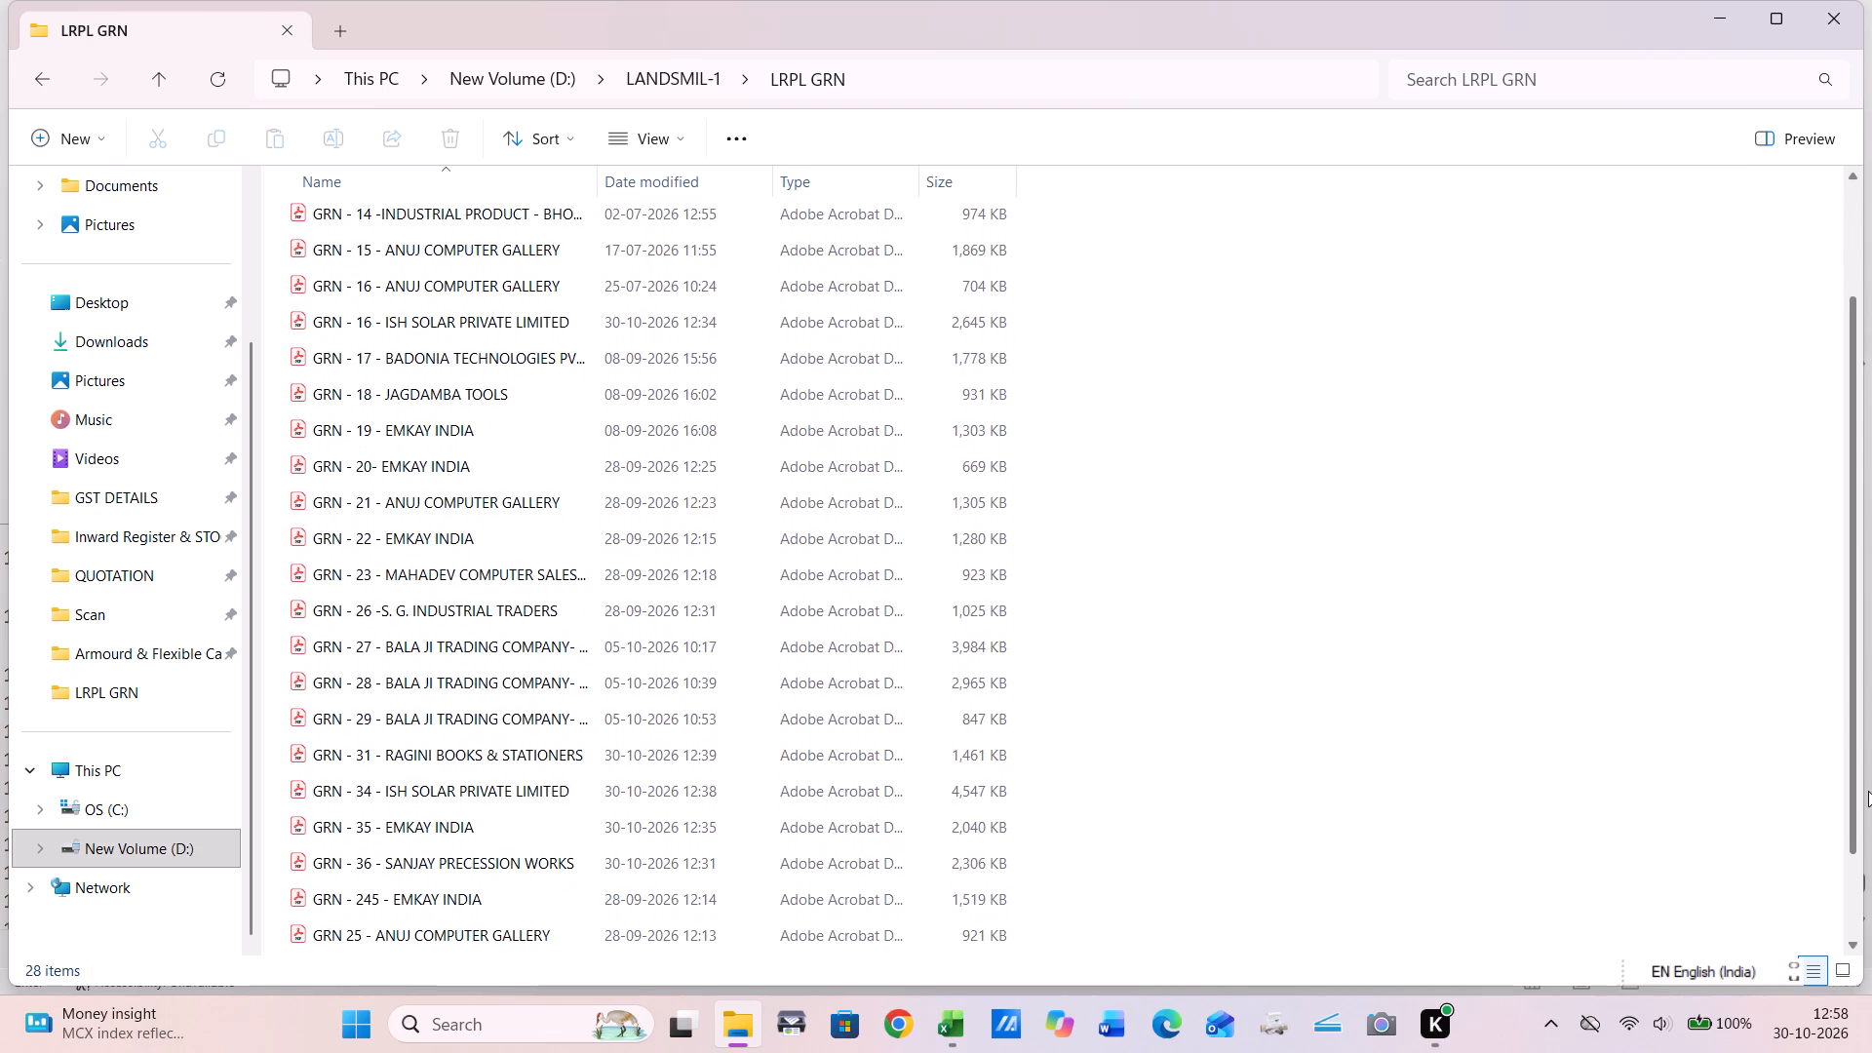
drag(1868, 791, 1871, 855)
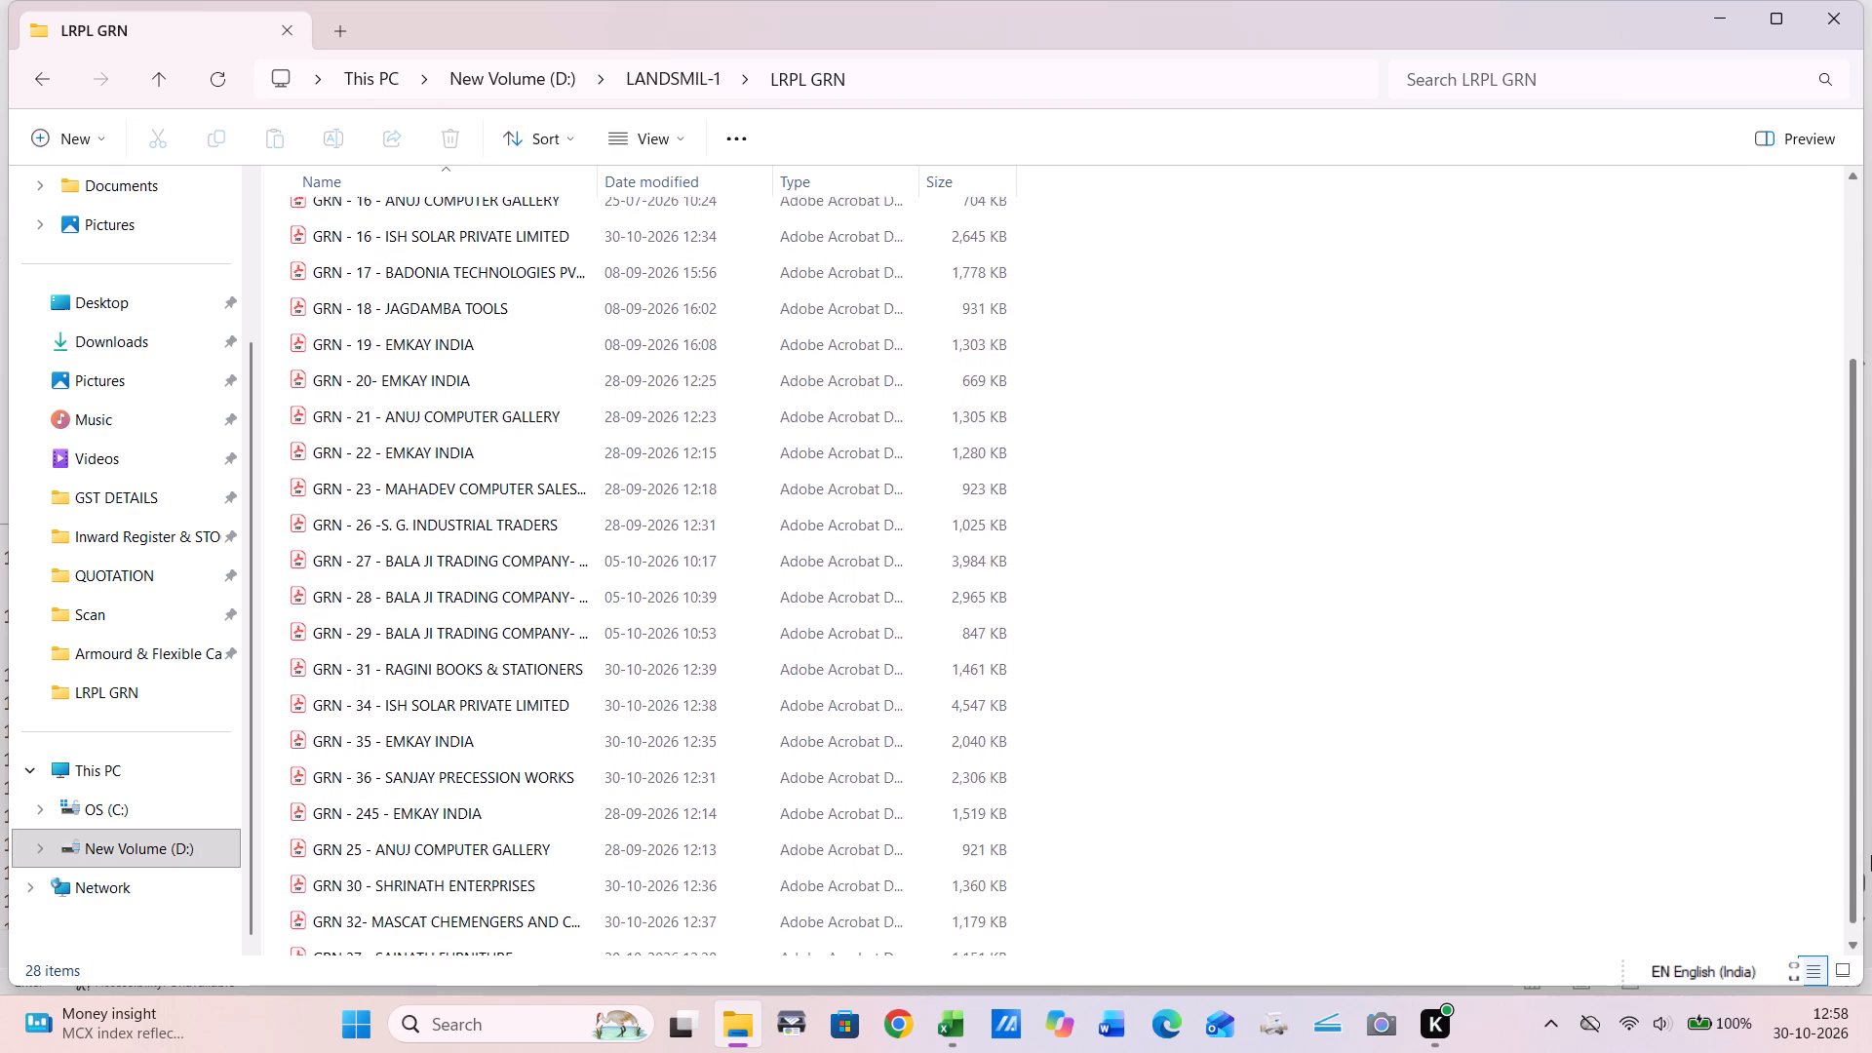
drag(1871, 855, 1870, 919)
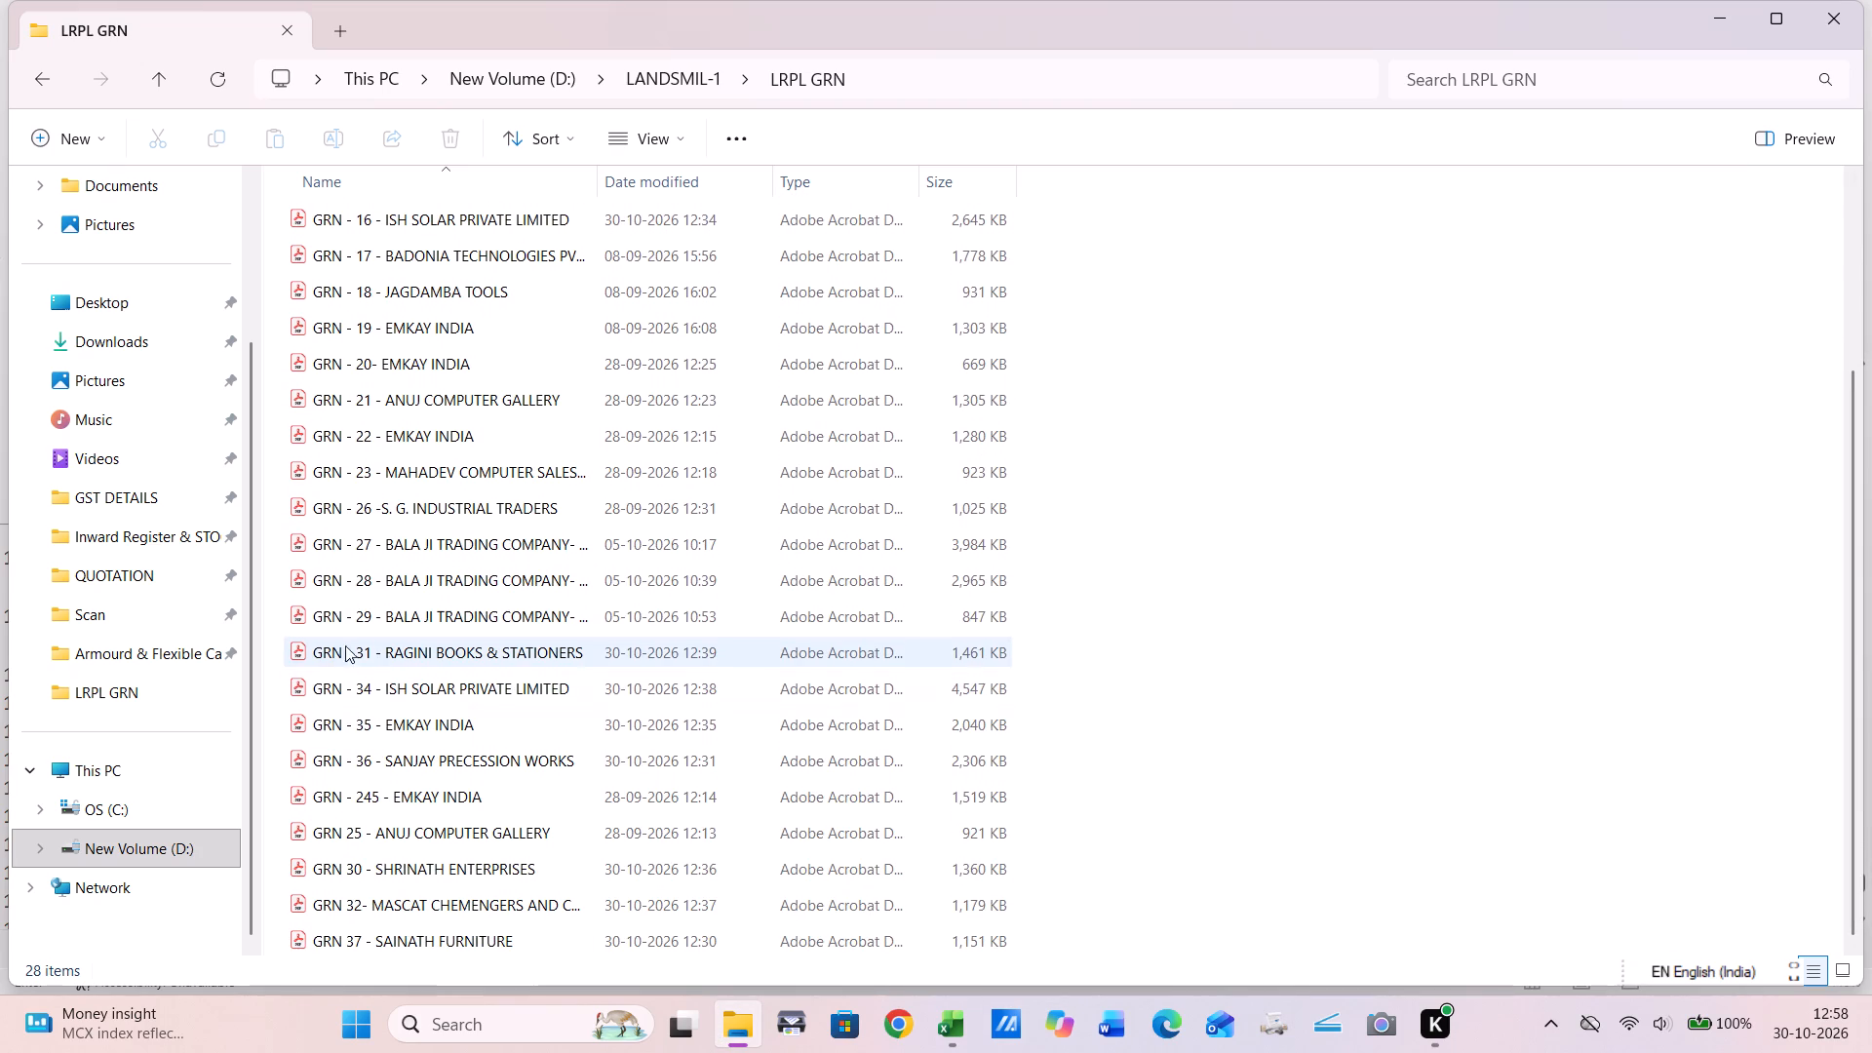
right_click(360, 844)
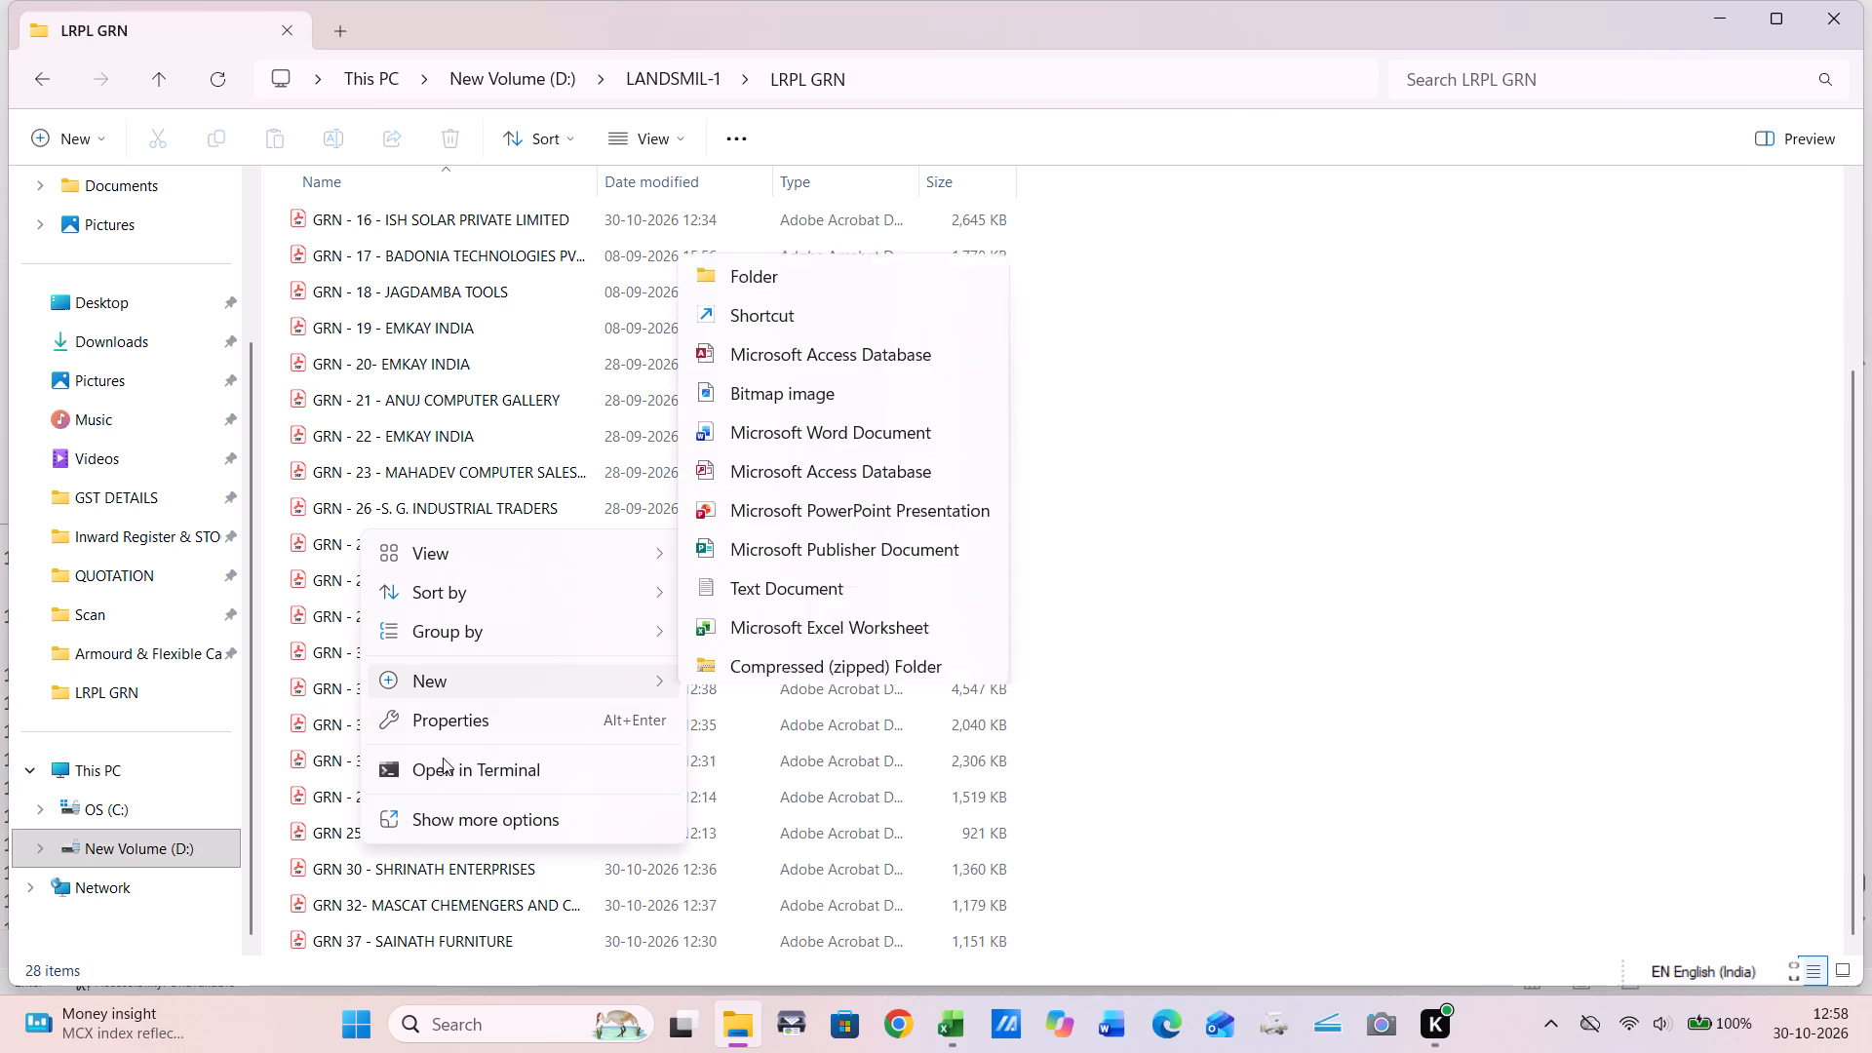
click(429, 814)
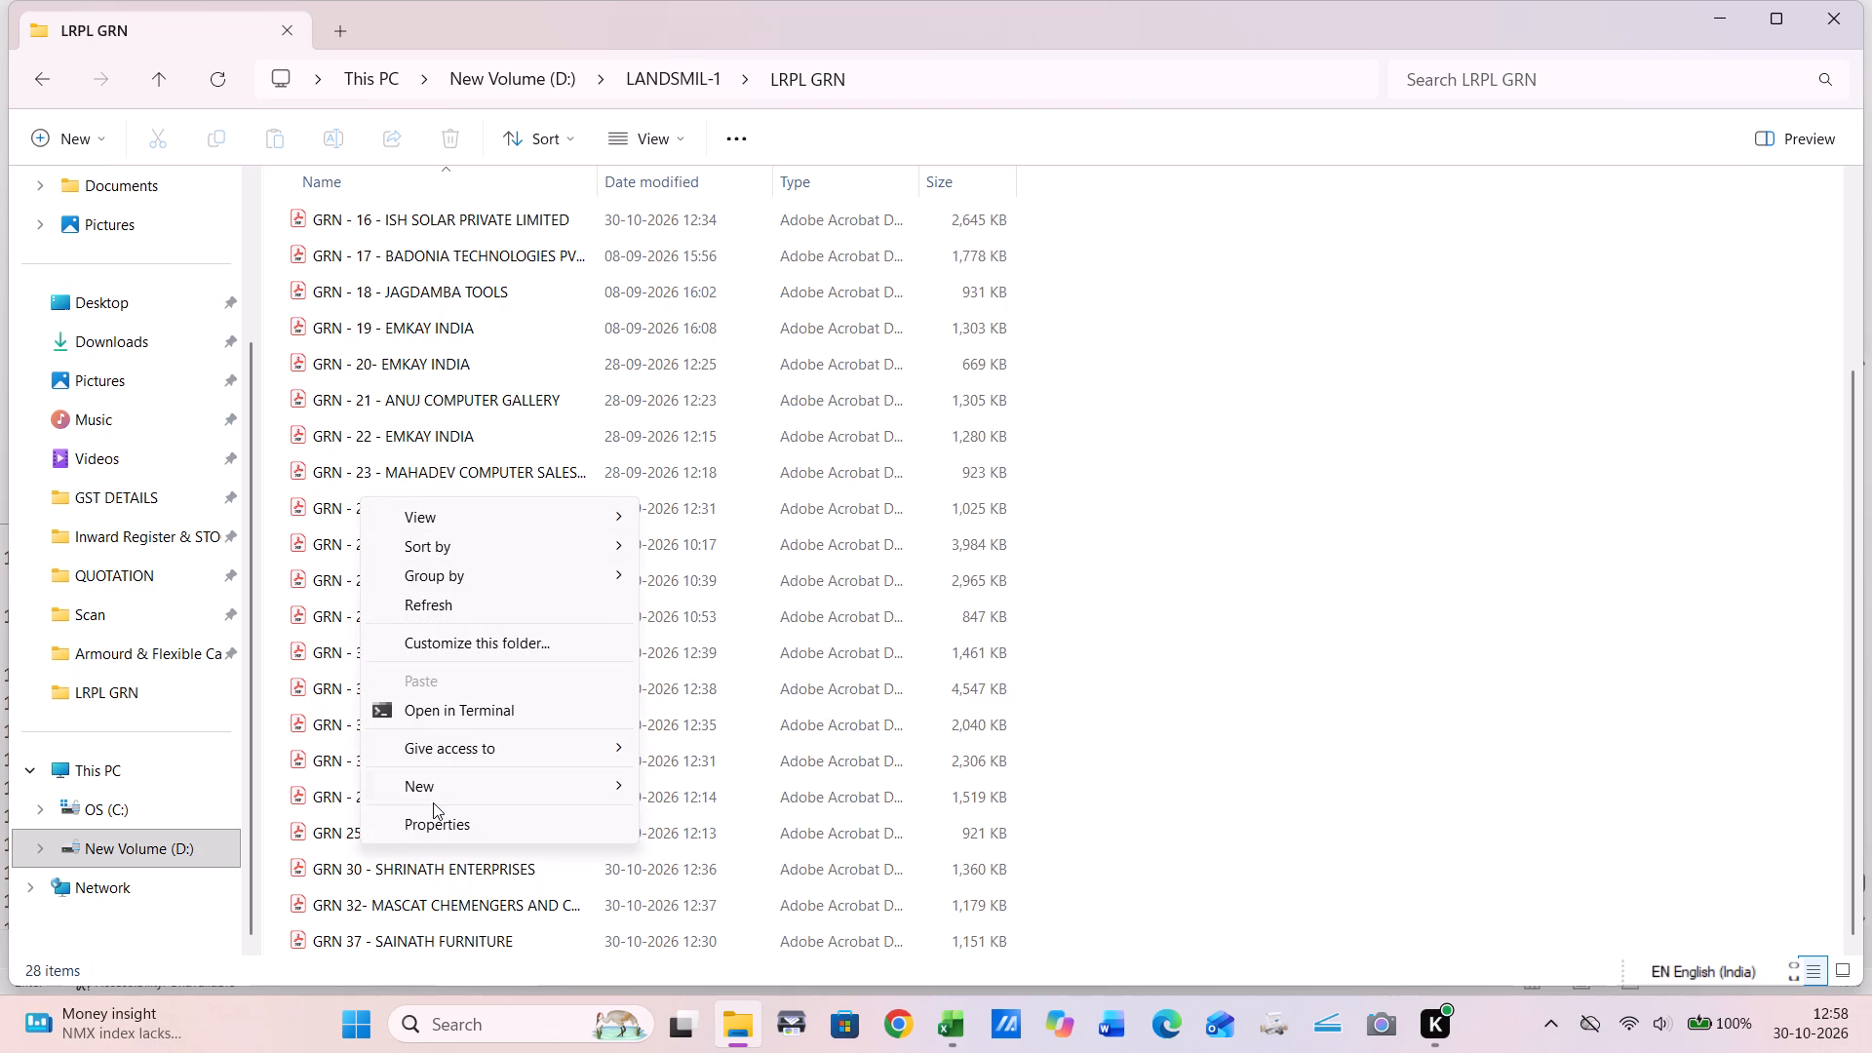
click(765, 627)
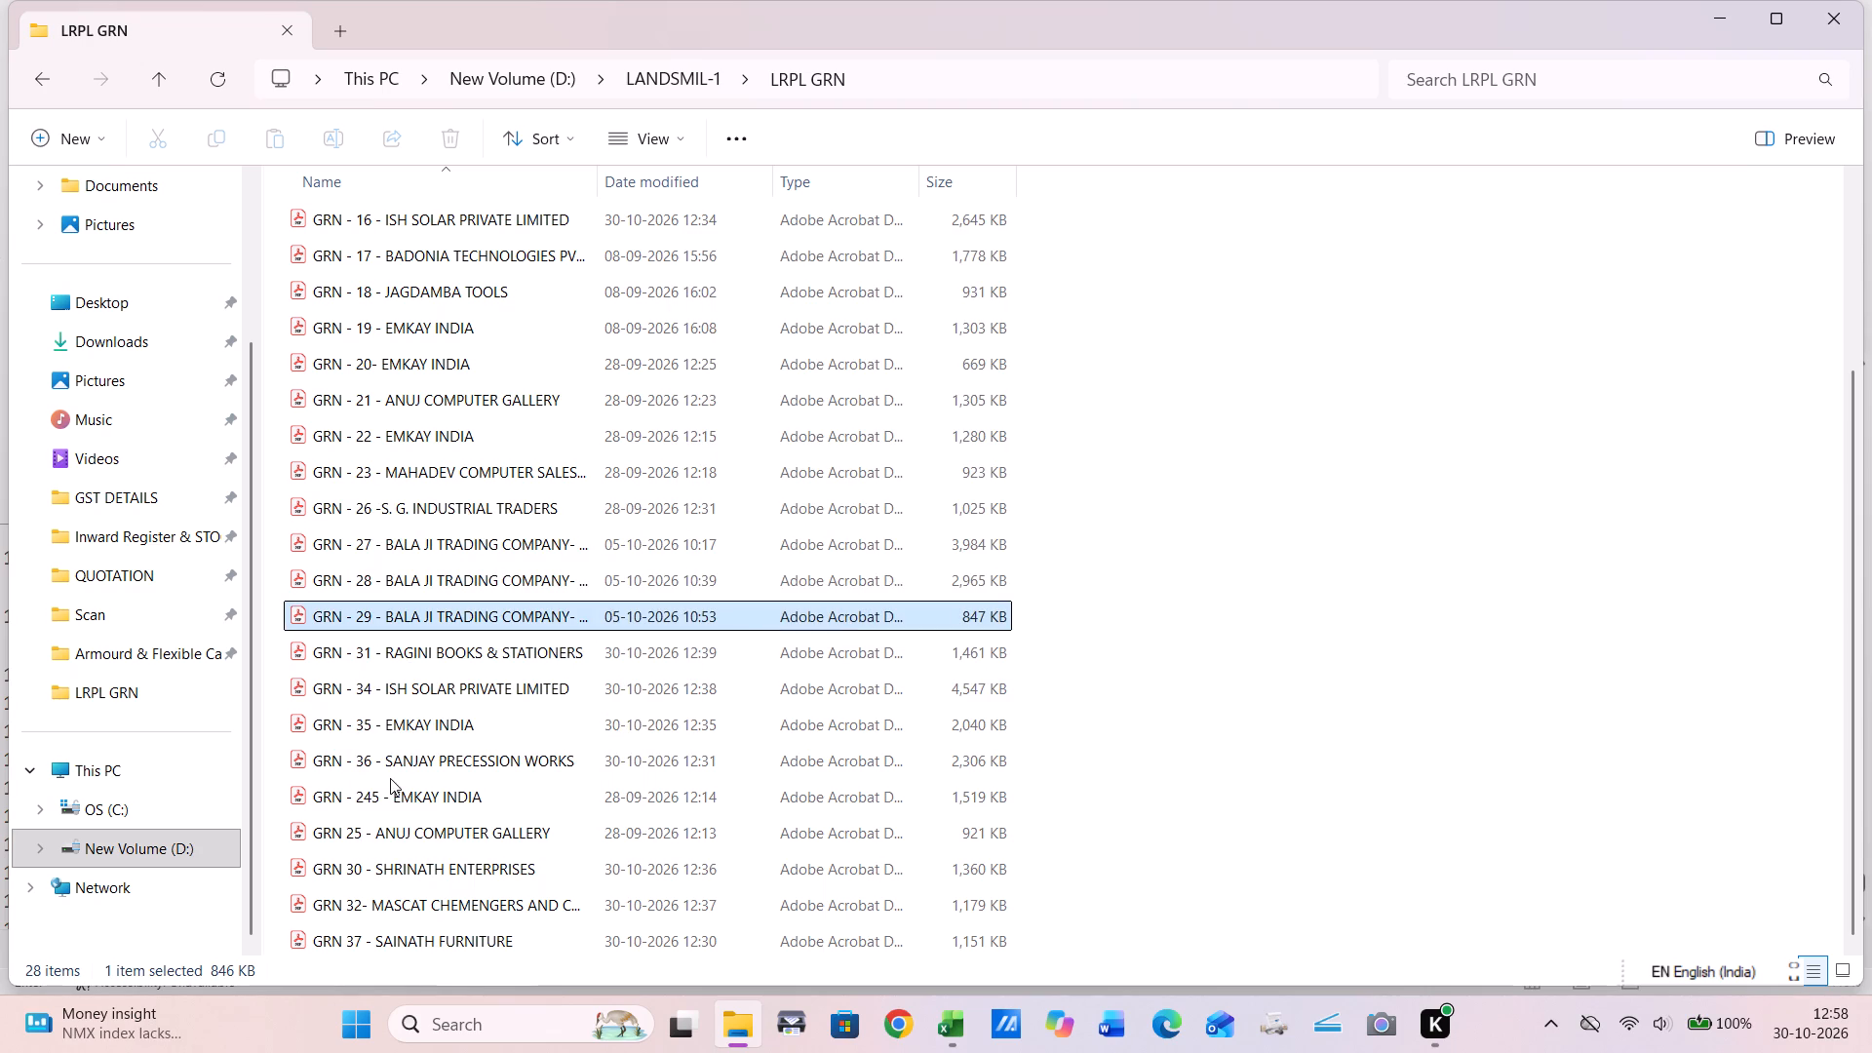
Rename the GRN 25 file as "GRN - 25 - ANUJ COMPUTER GALLERY".
right_click(339, 830)
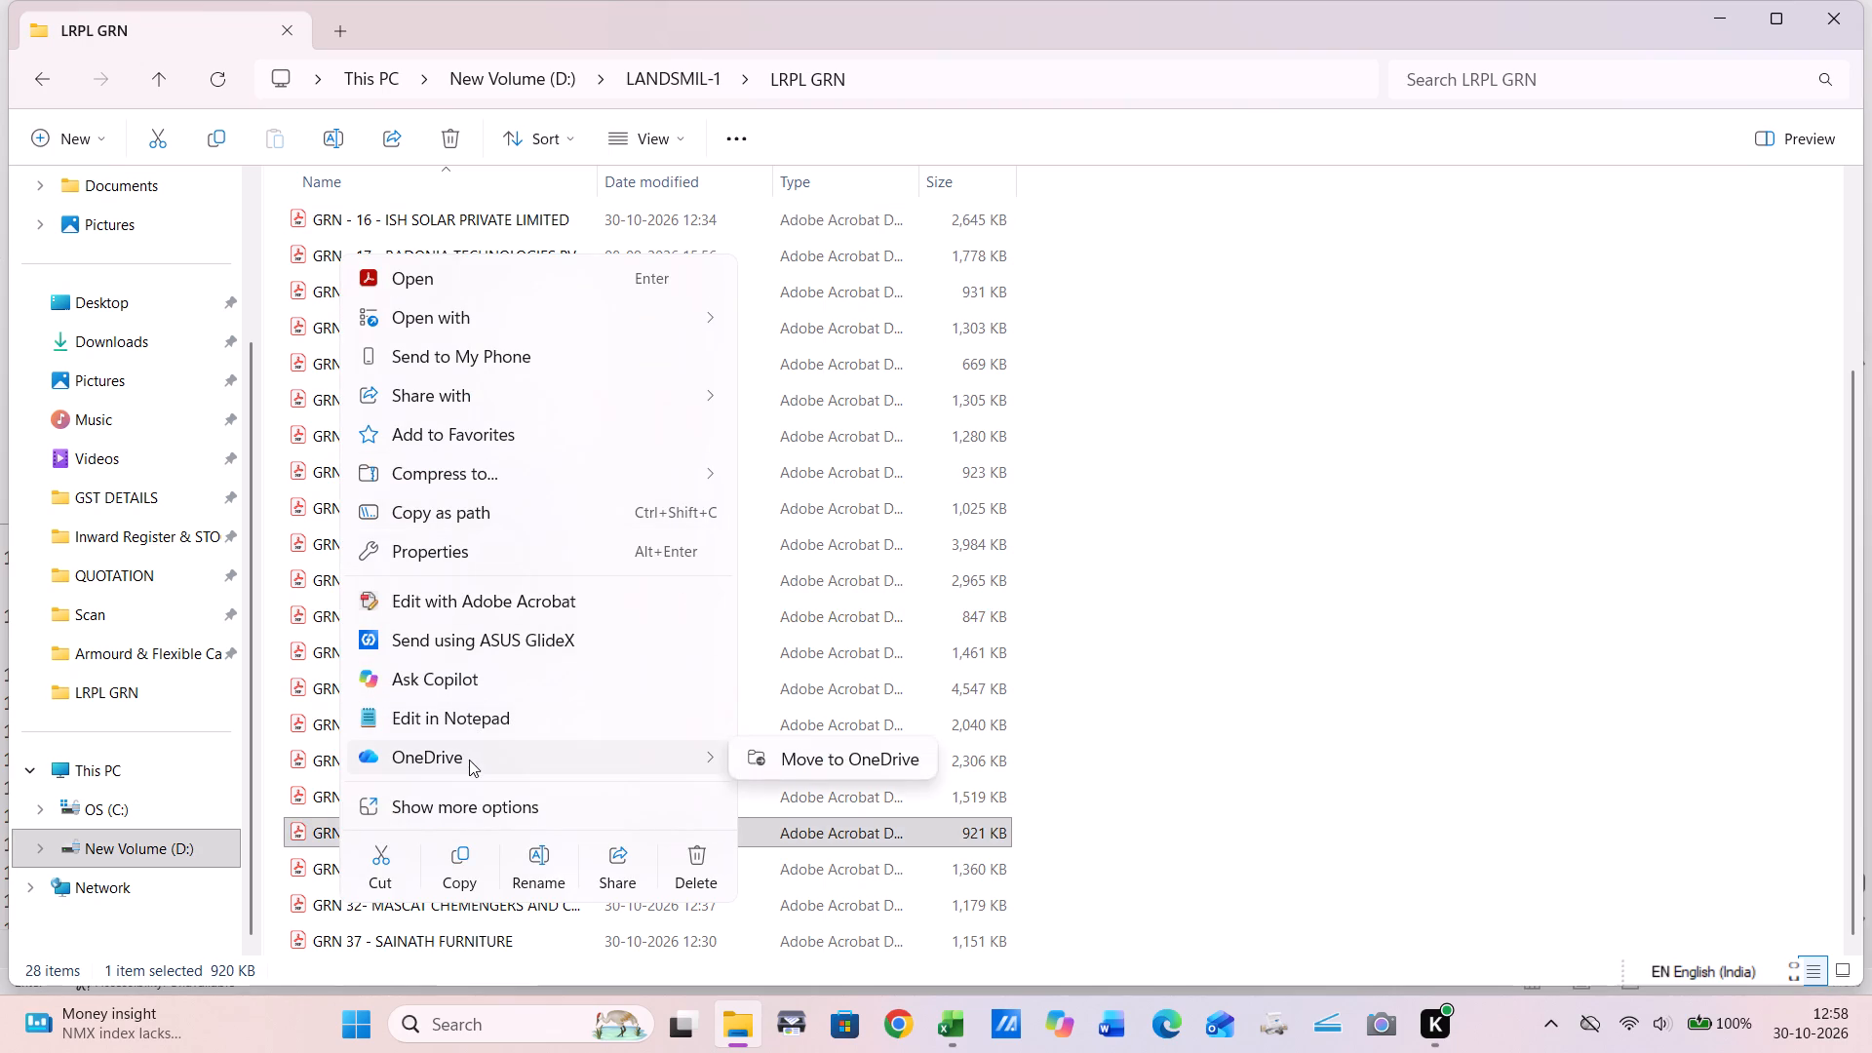
click(536, 889)
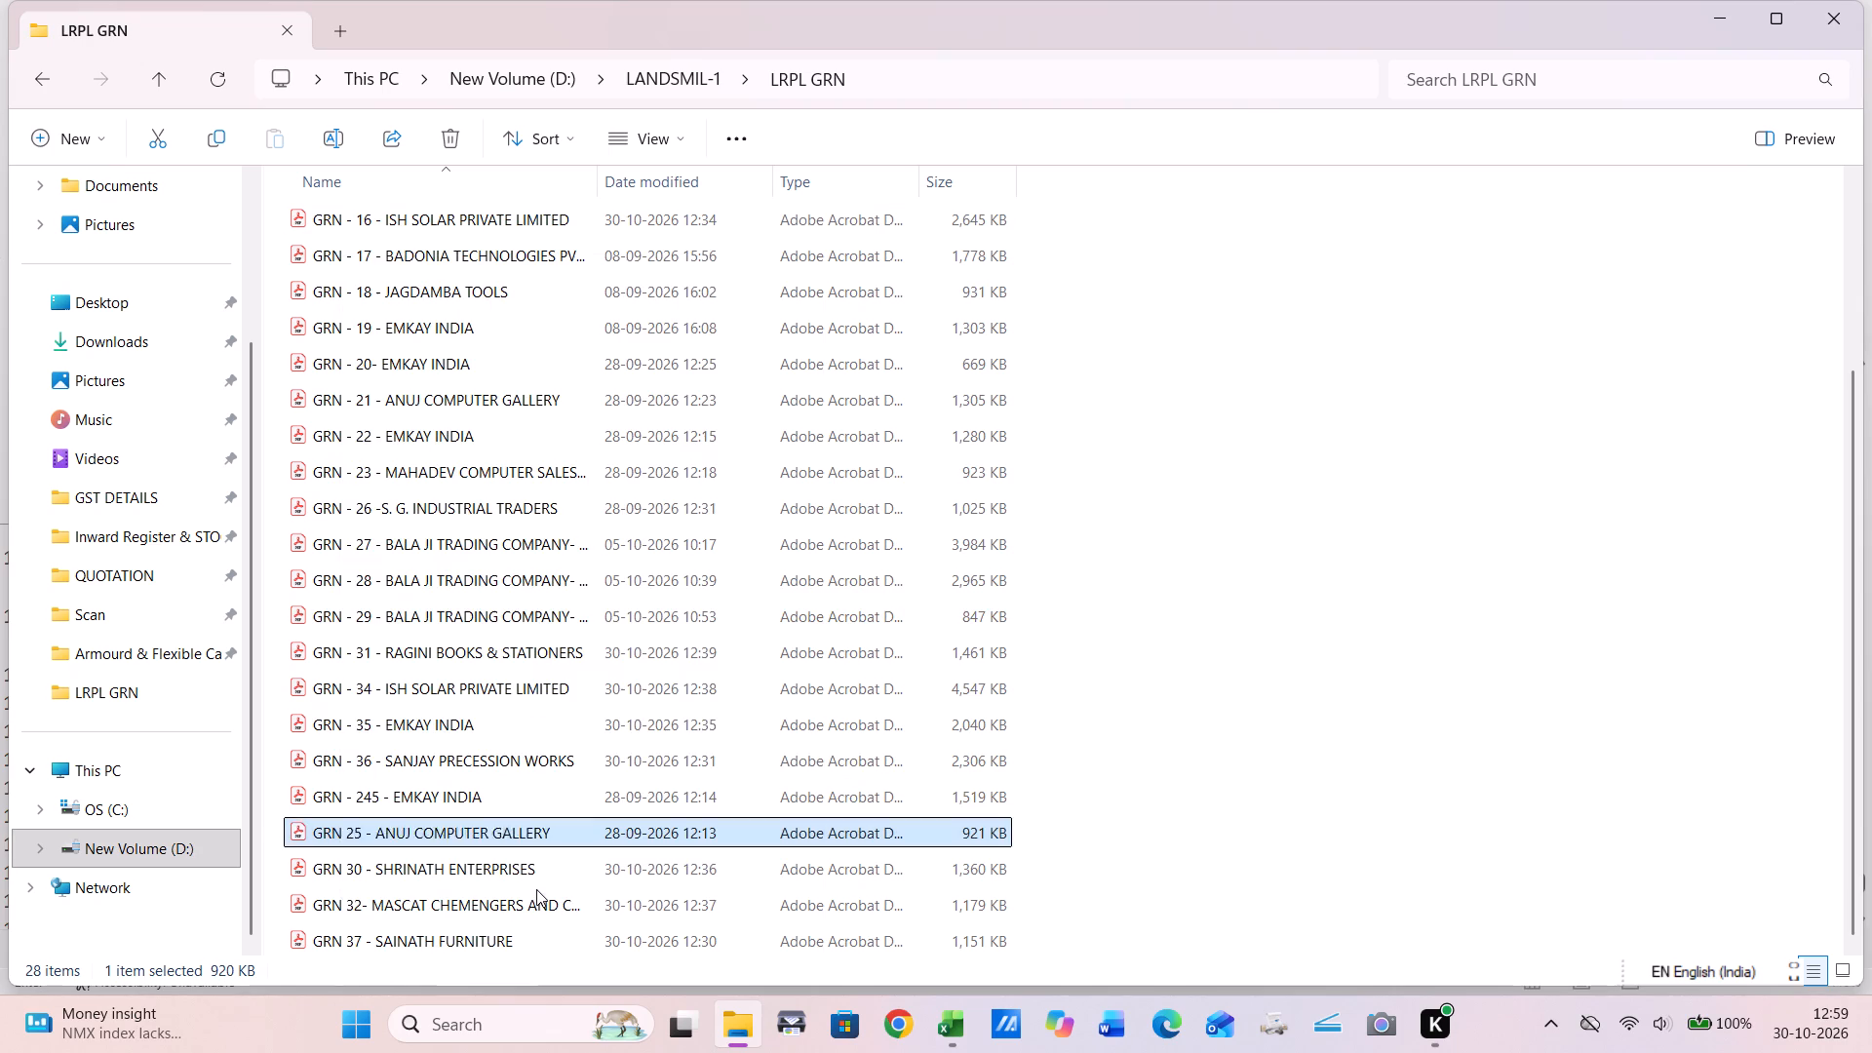
click(343, 836)
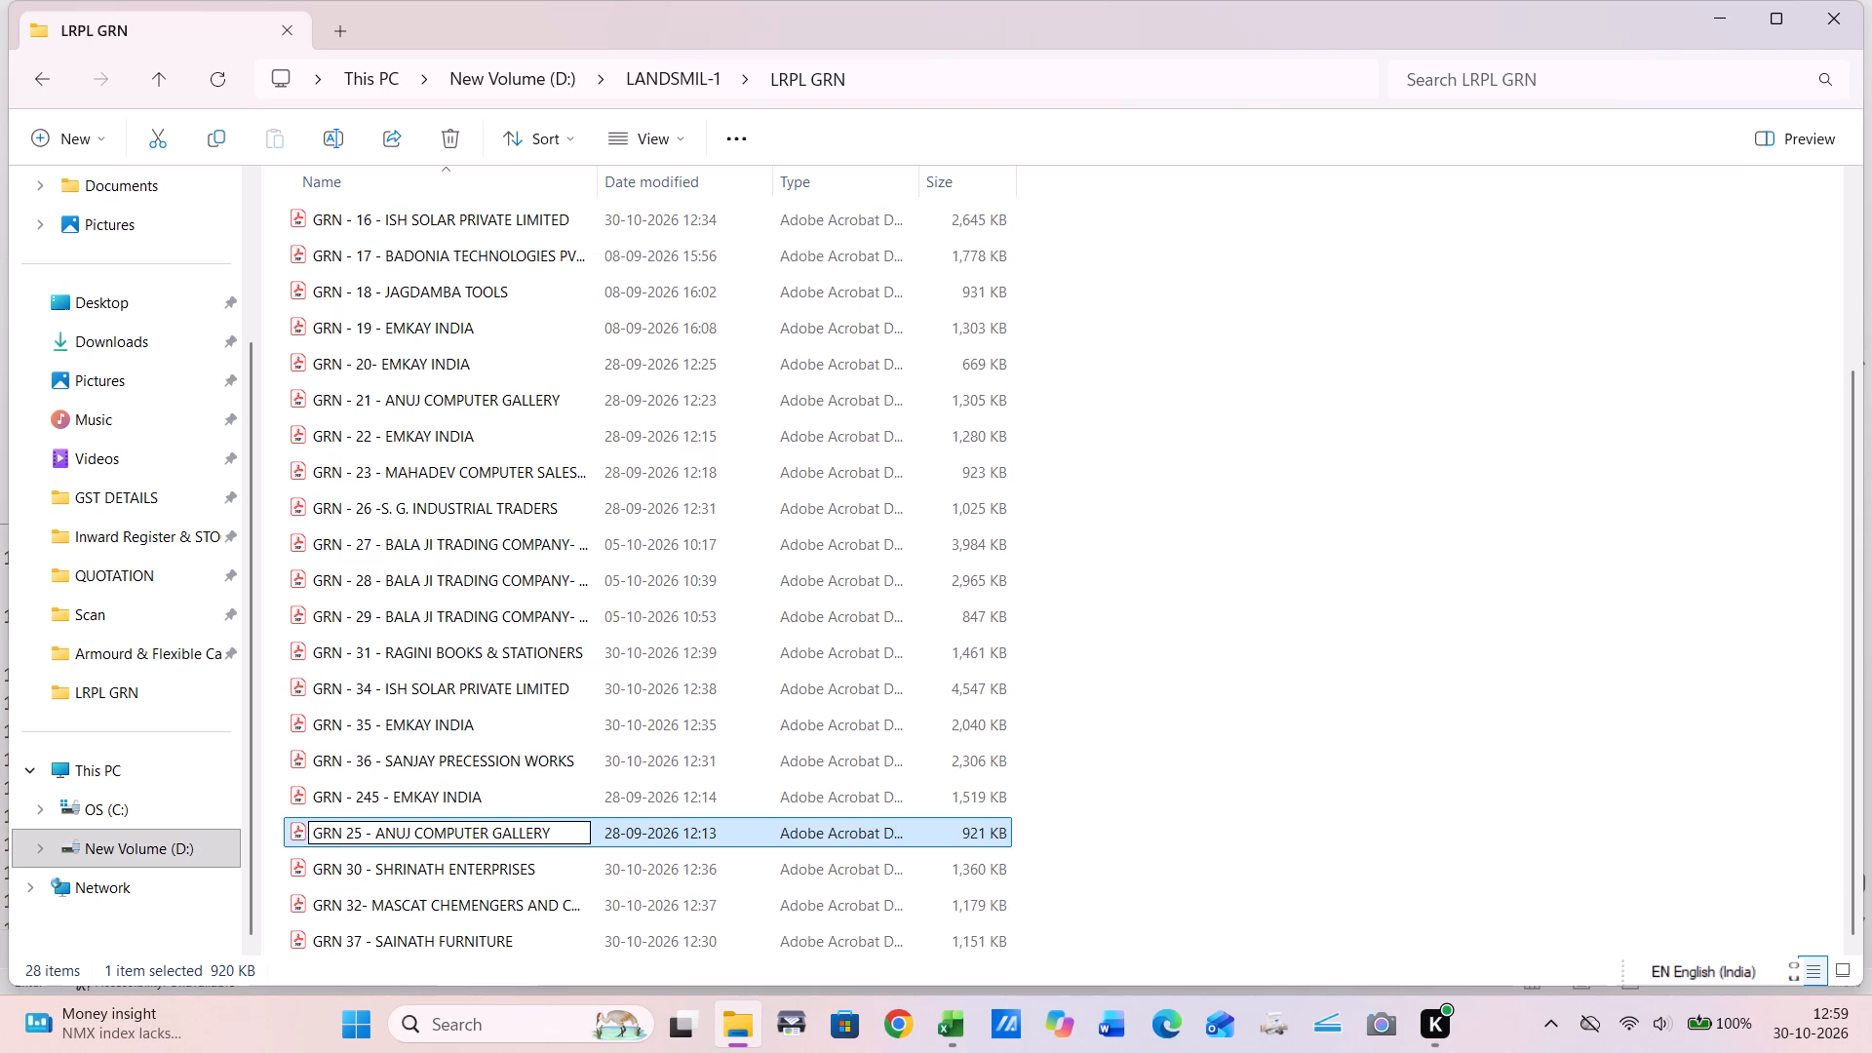
key(space)
text(-)
key(space)
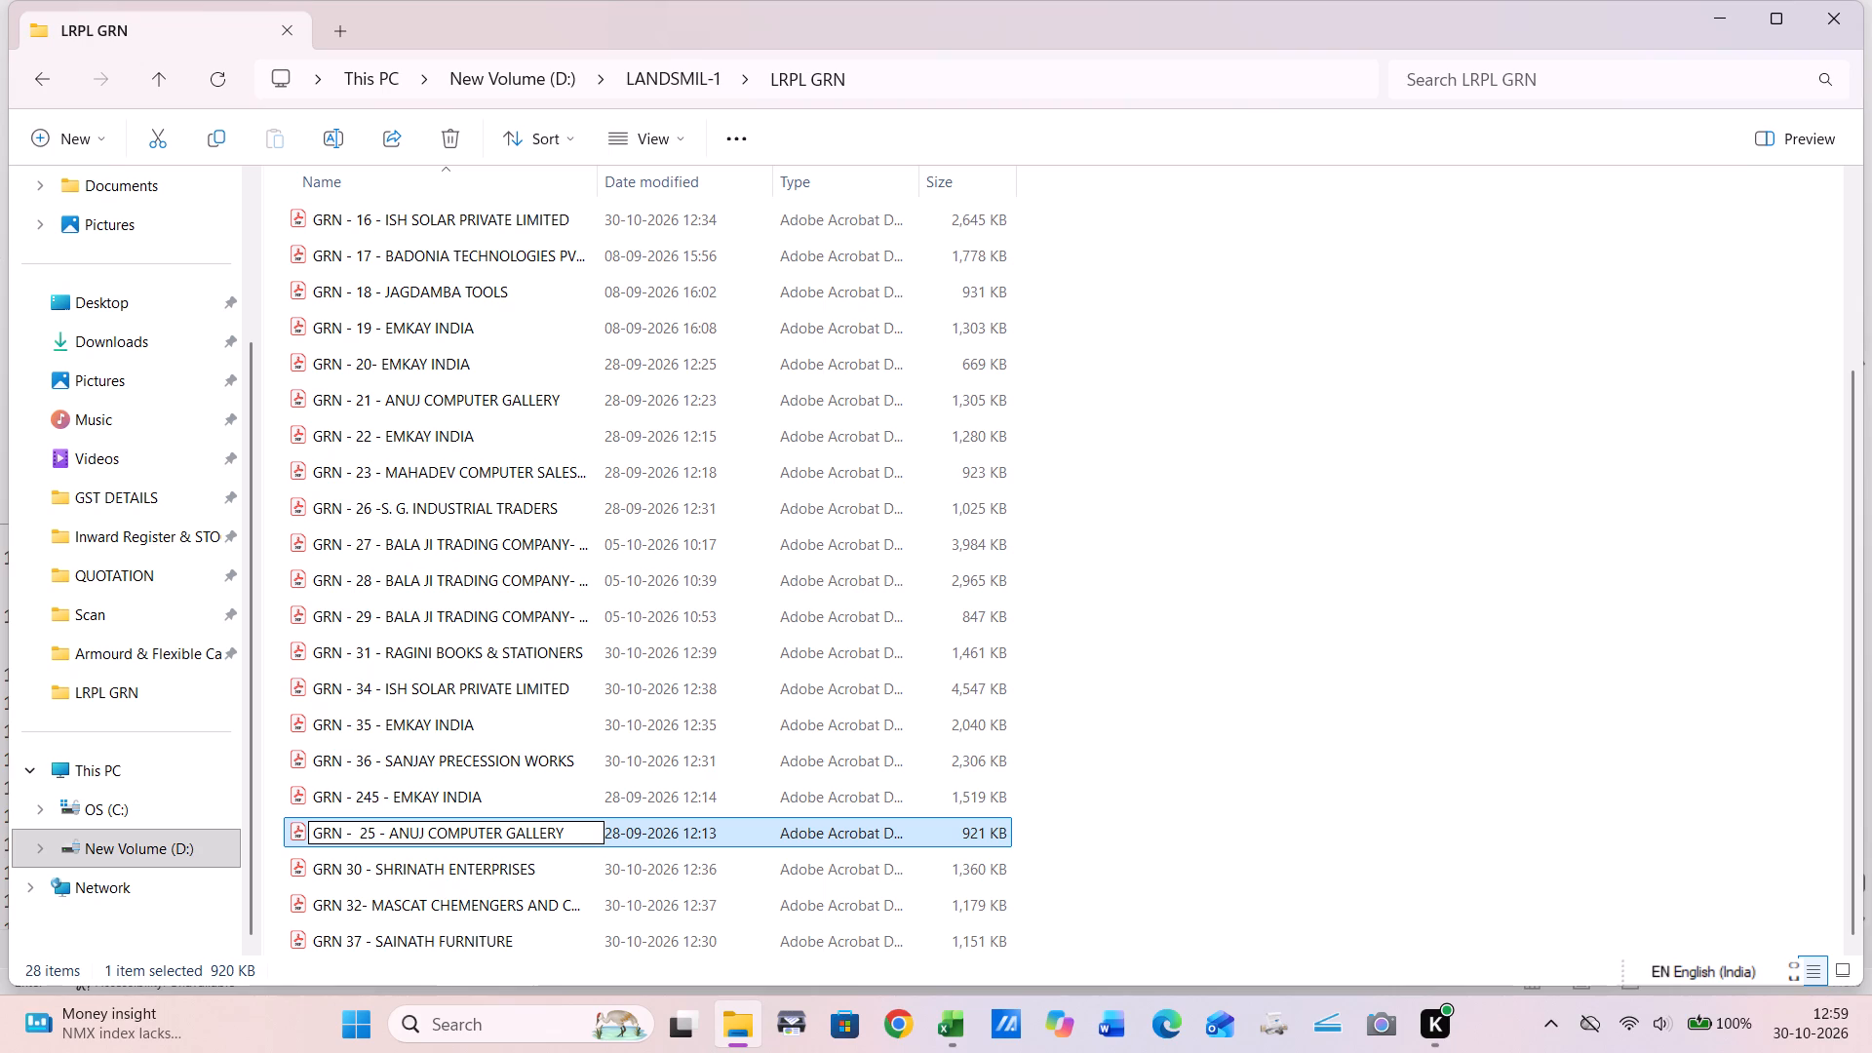
key(Delete)
key(Return)
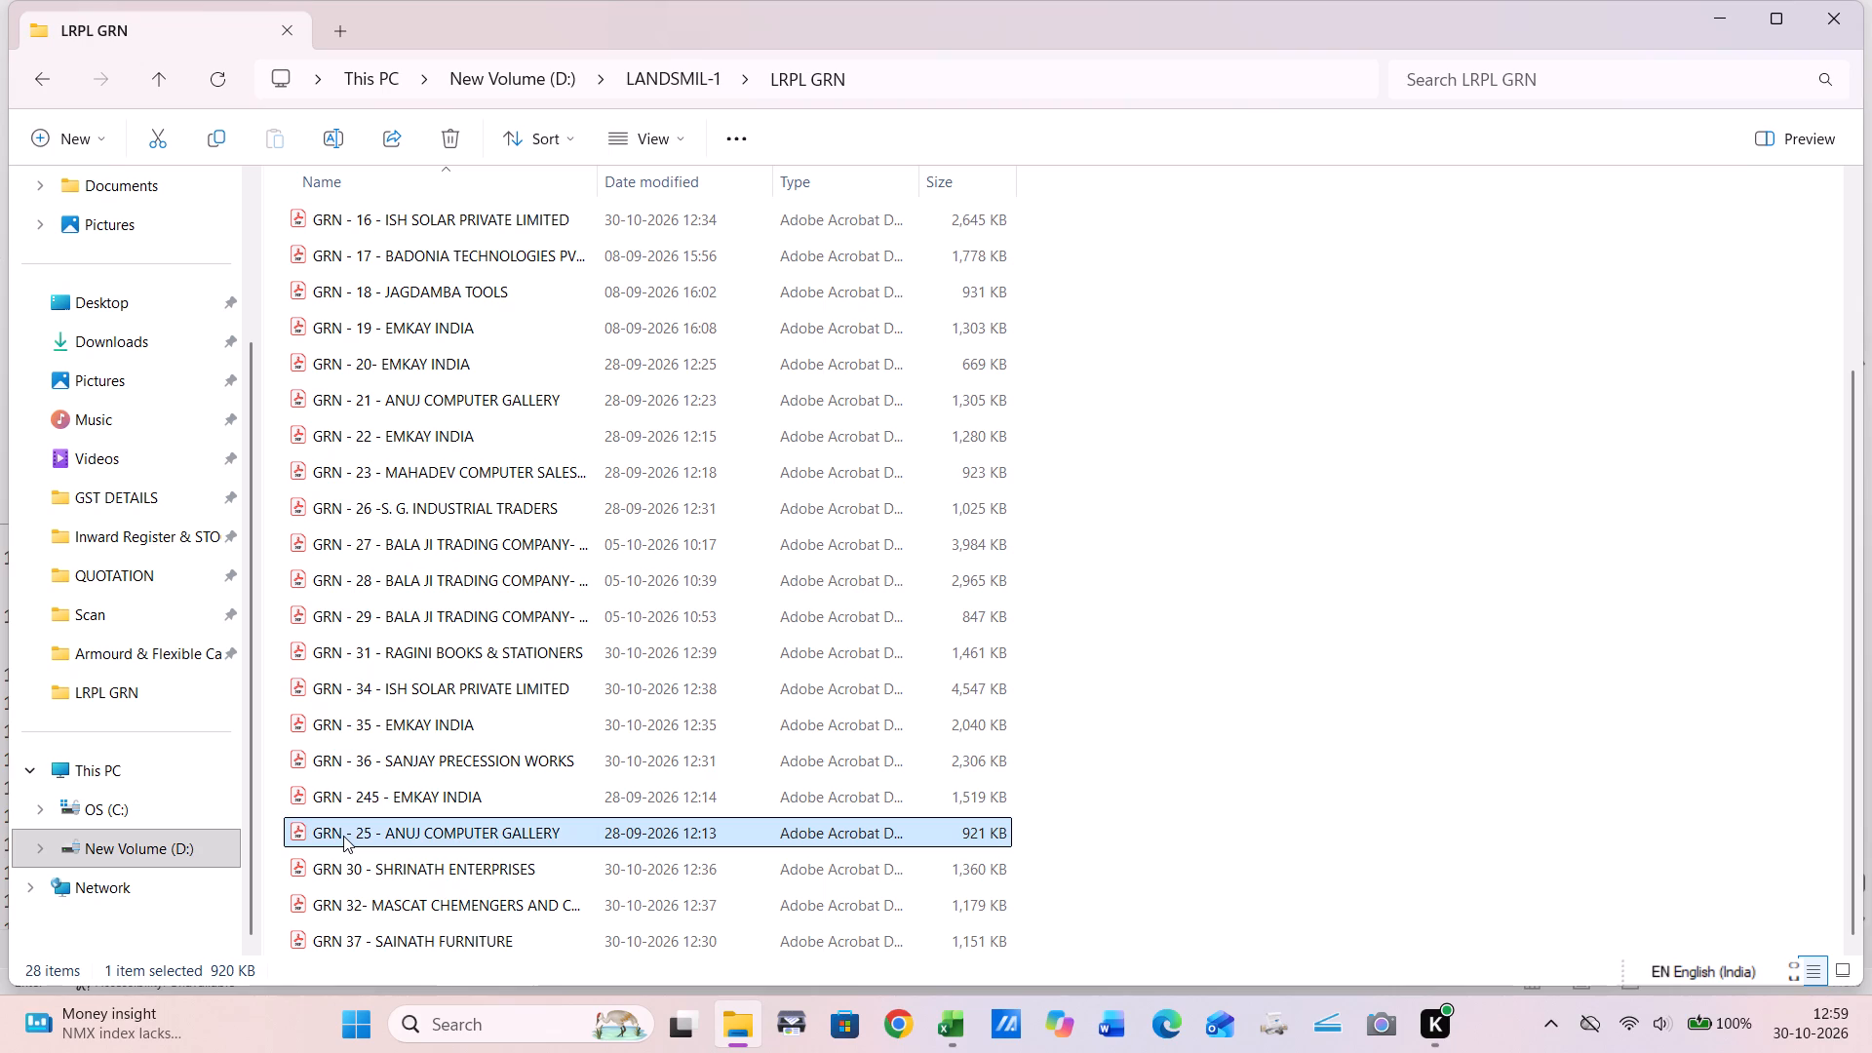
Rename the GRN 30 file as "GRN - 30 - SHRINATH ENTERPRISES".
right_click(342, 864)
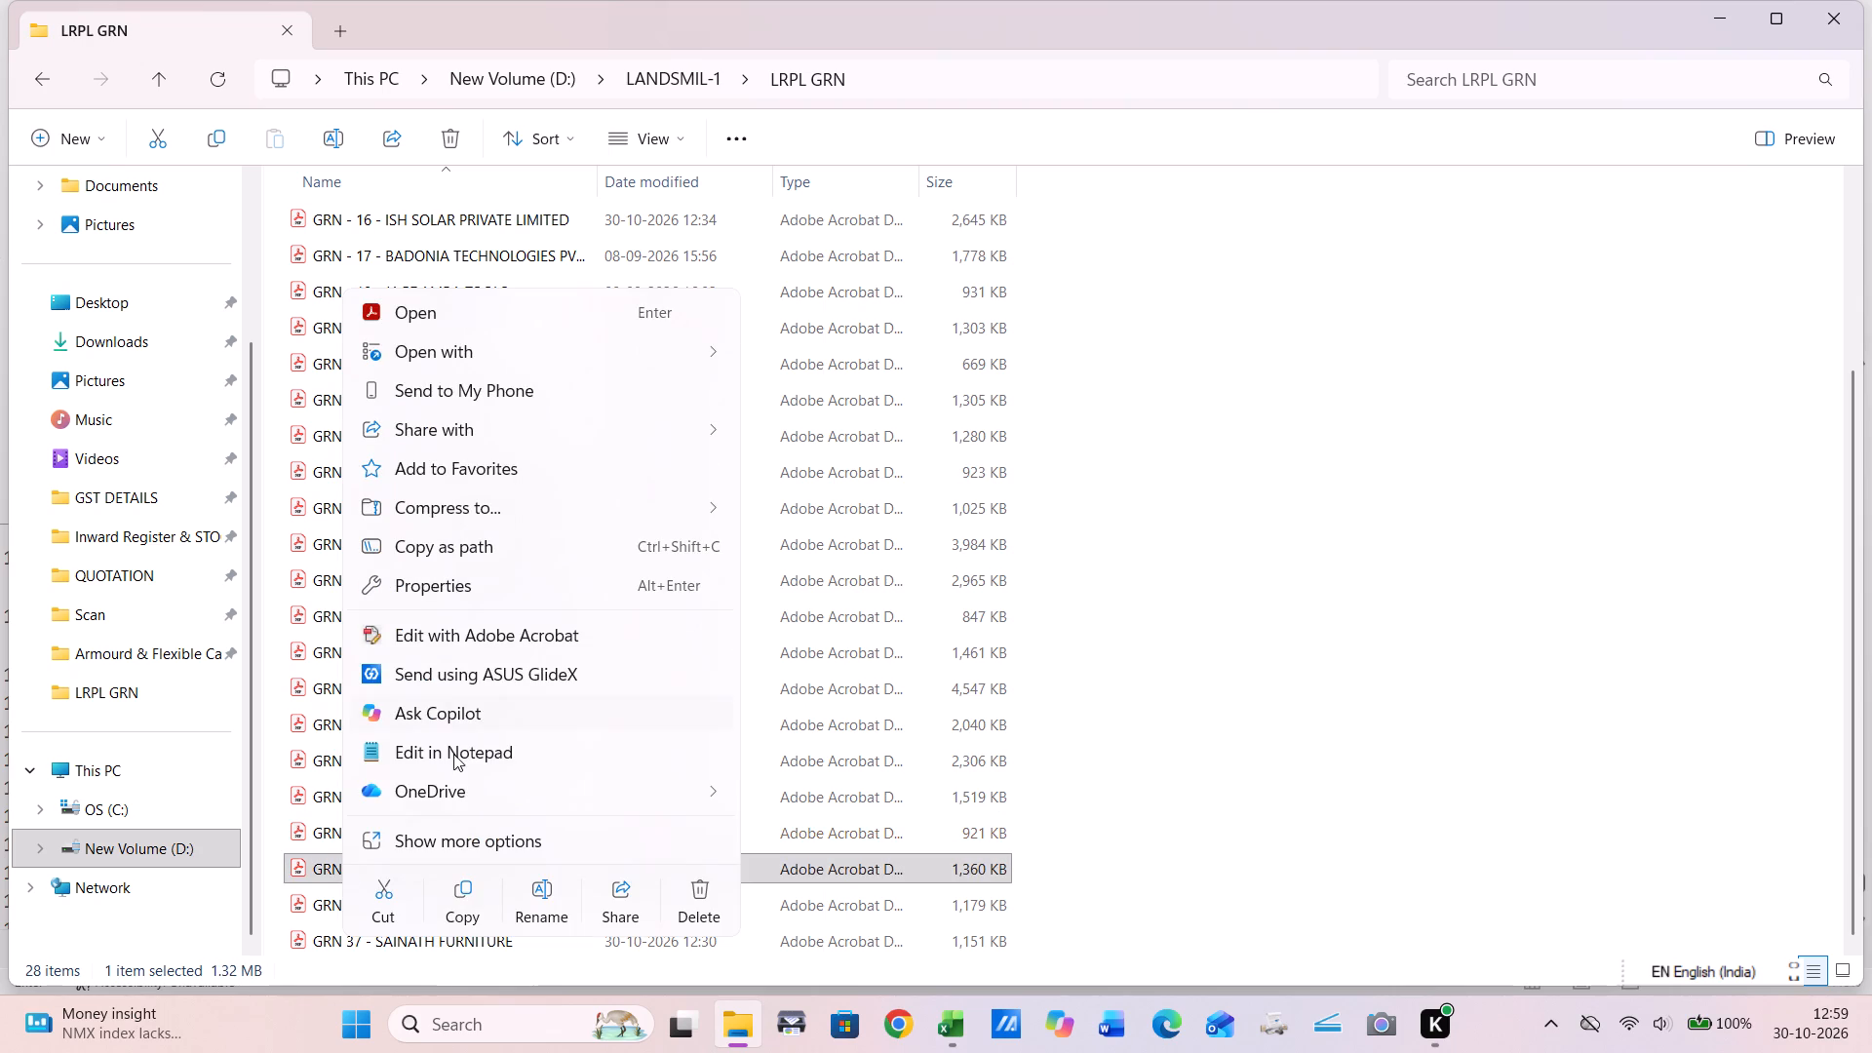
click(537, 911)
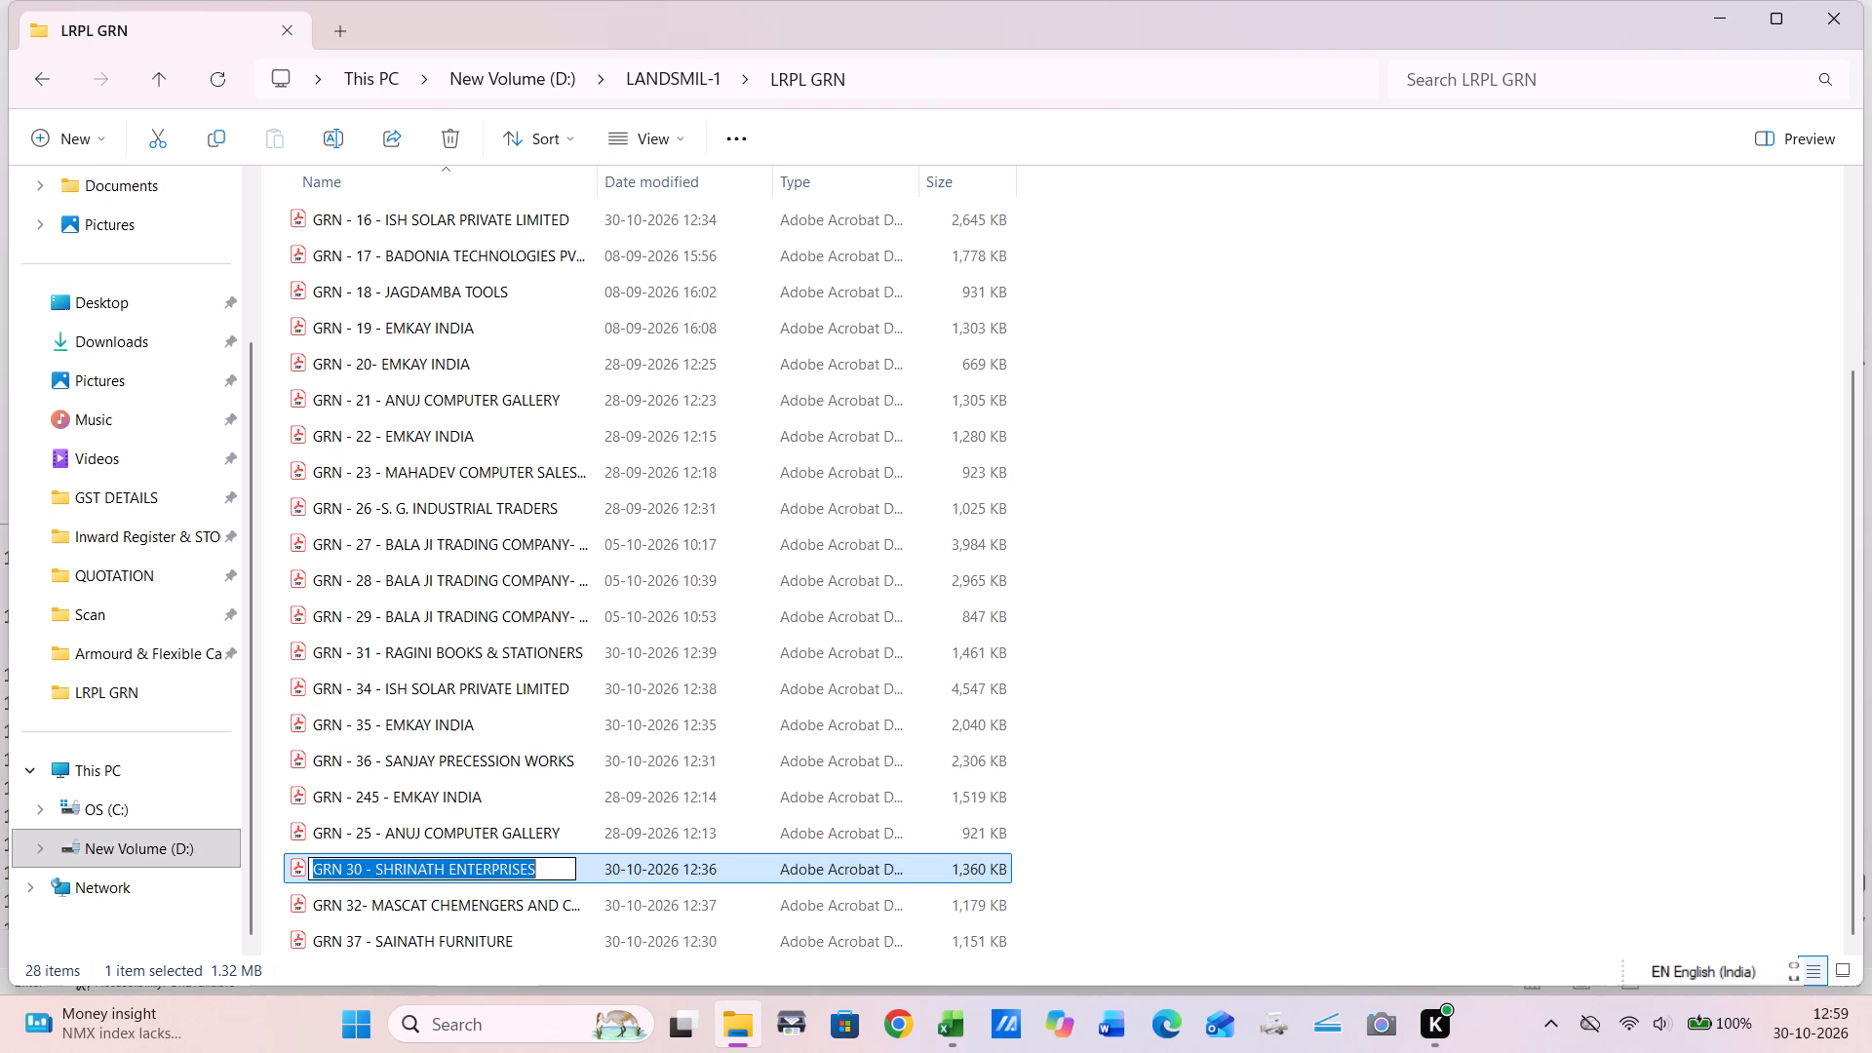
click(346, 876)
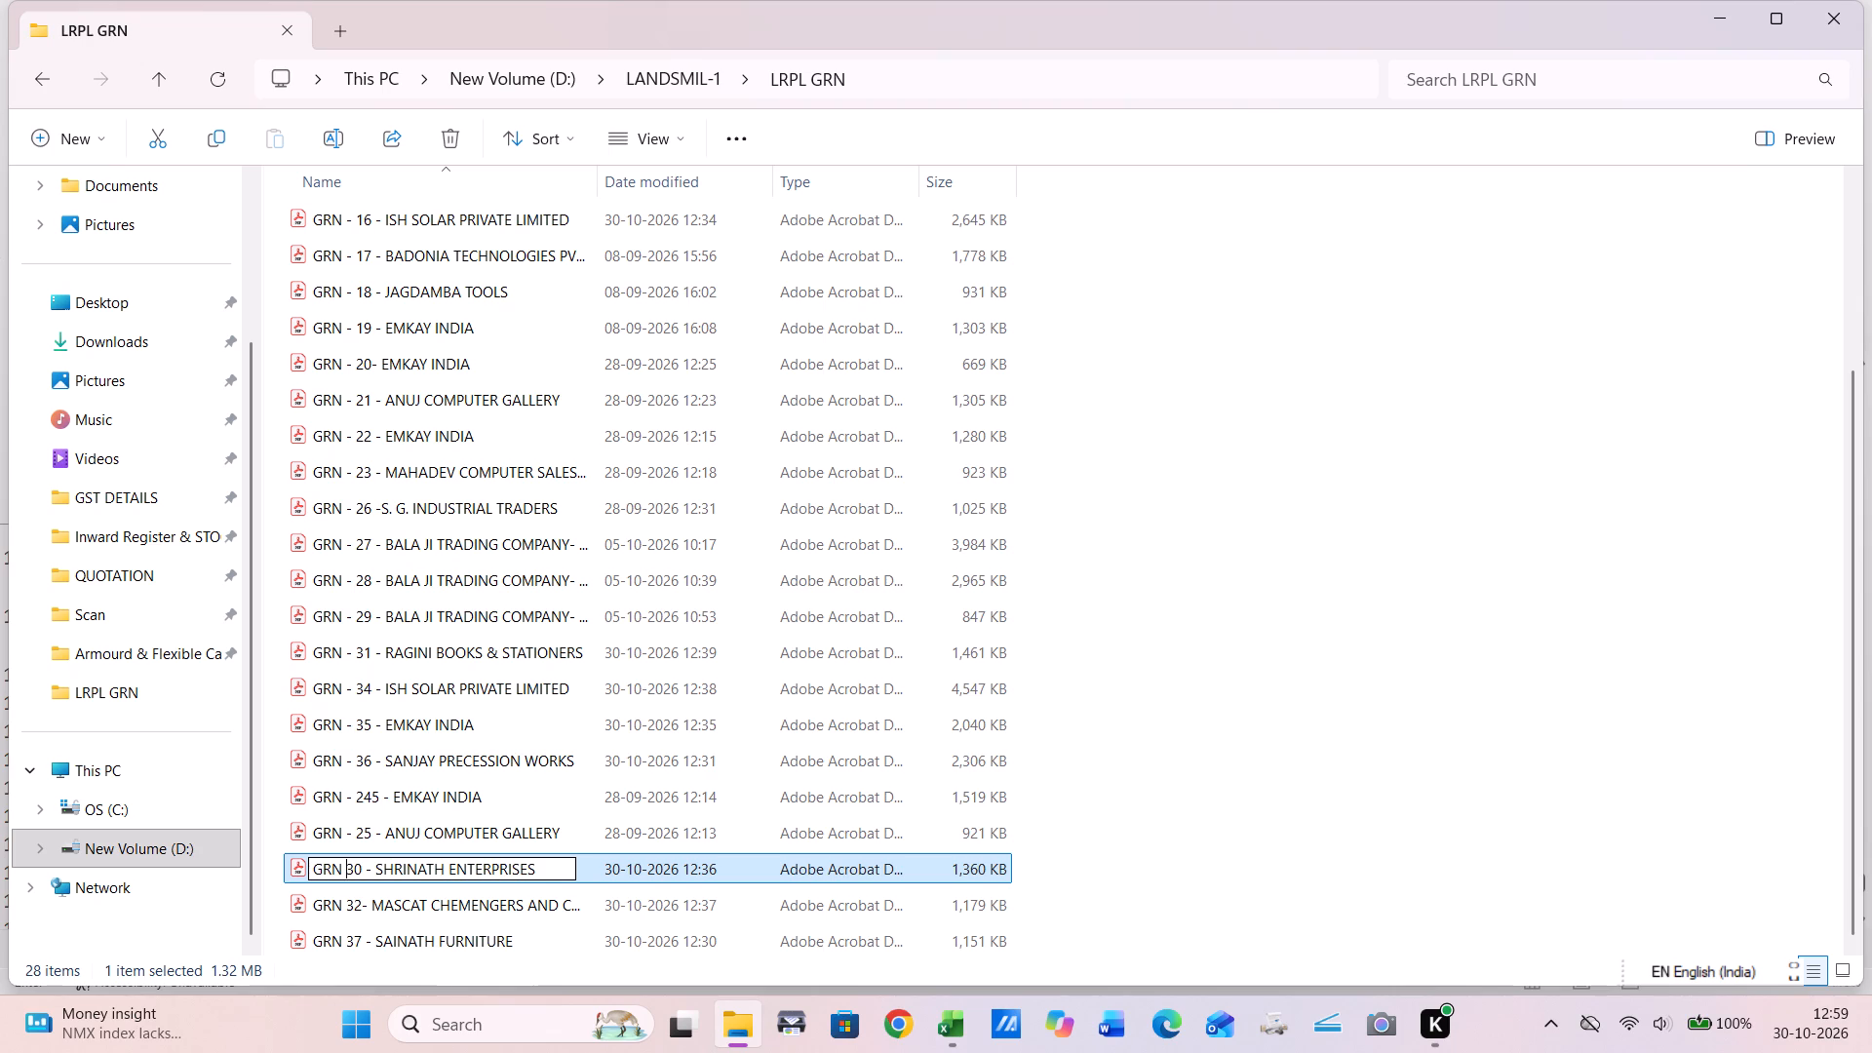
text(-)
key(space)
key(Return)
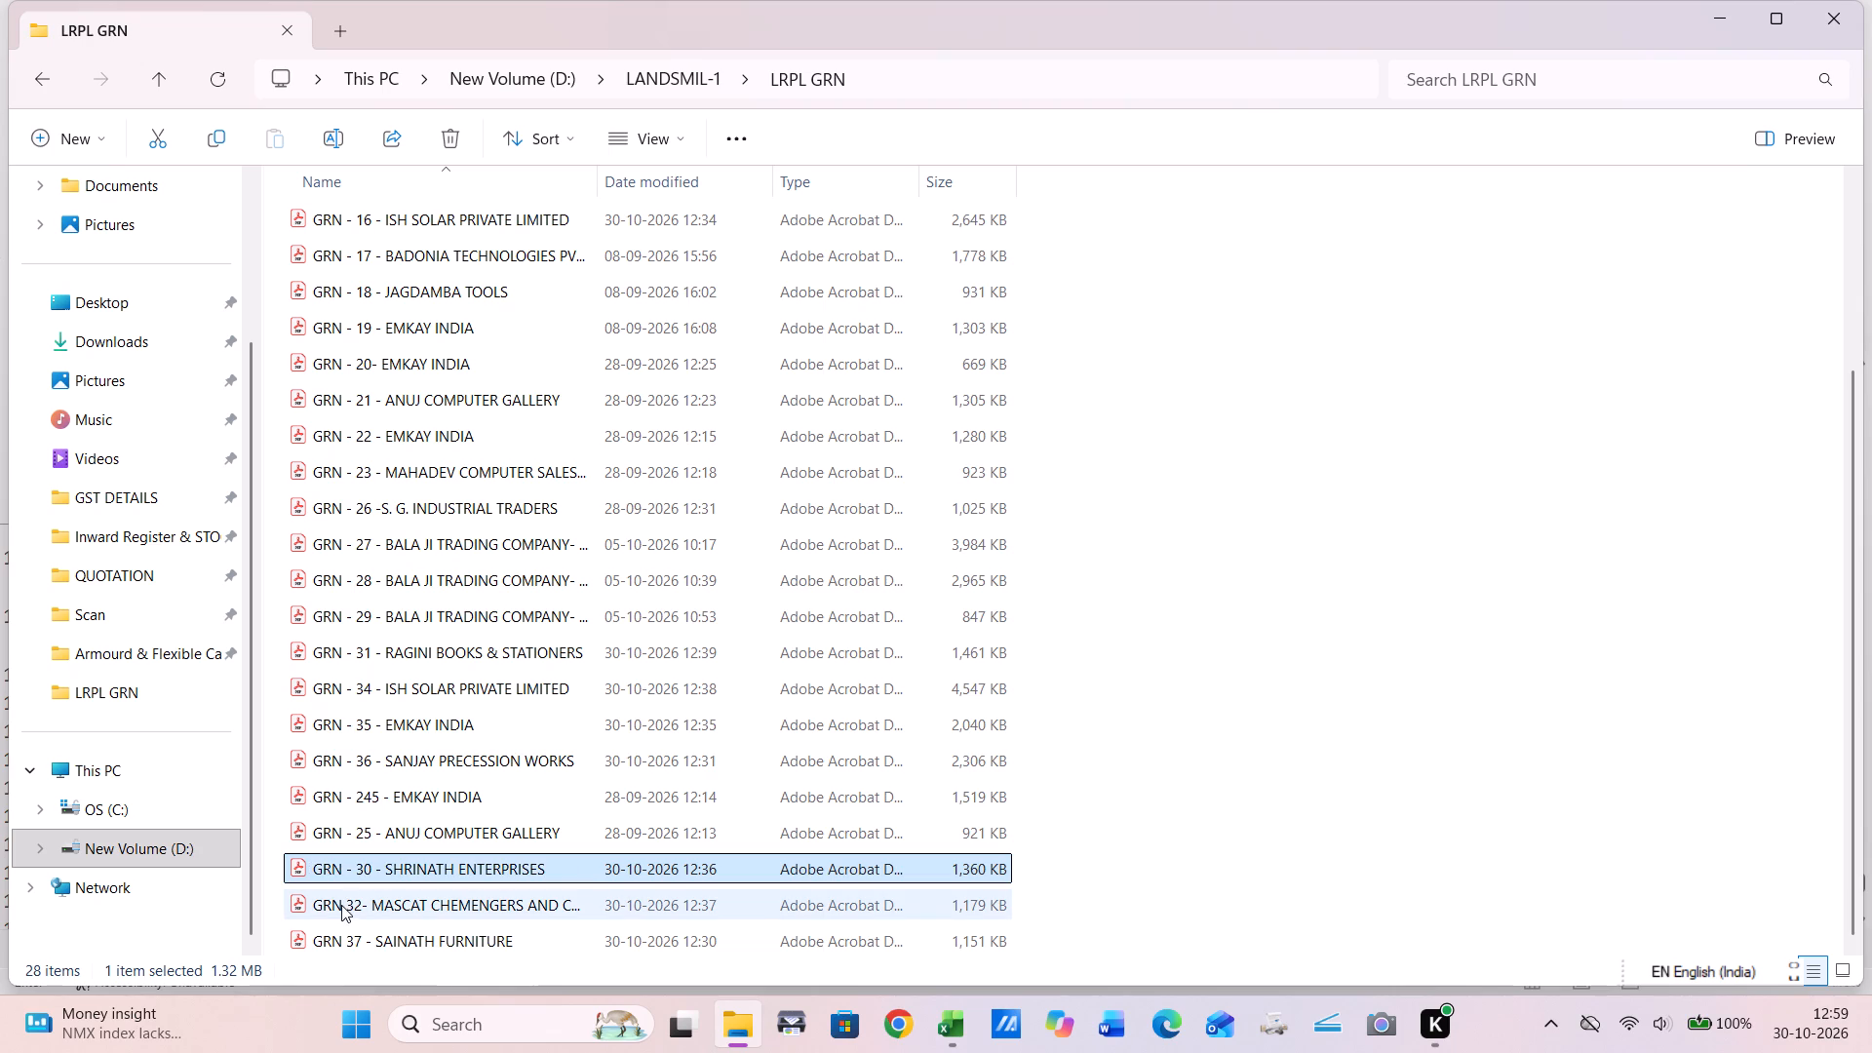
Rename the GRN 32 file as "GRN - 32- MASCAT CHEMENGERS AND CONSULTANTS".
right_click(340, 907)
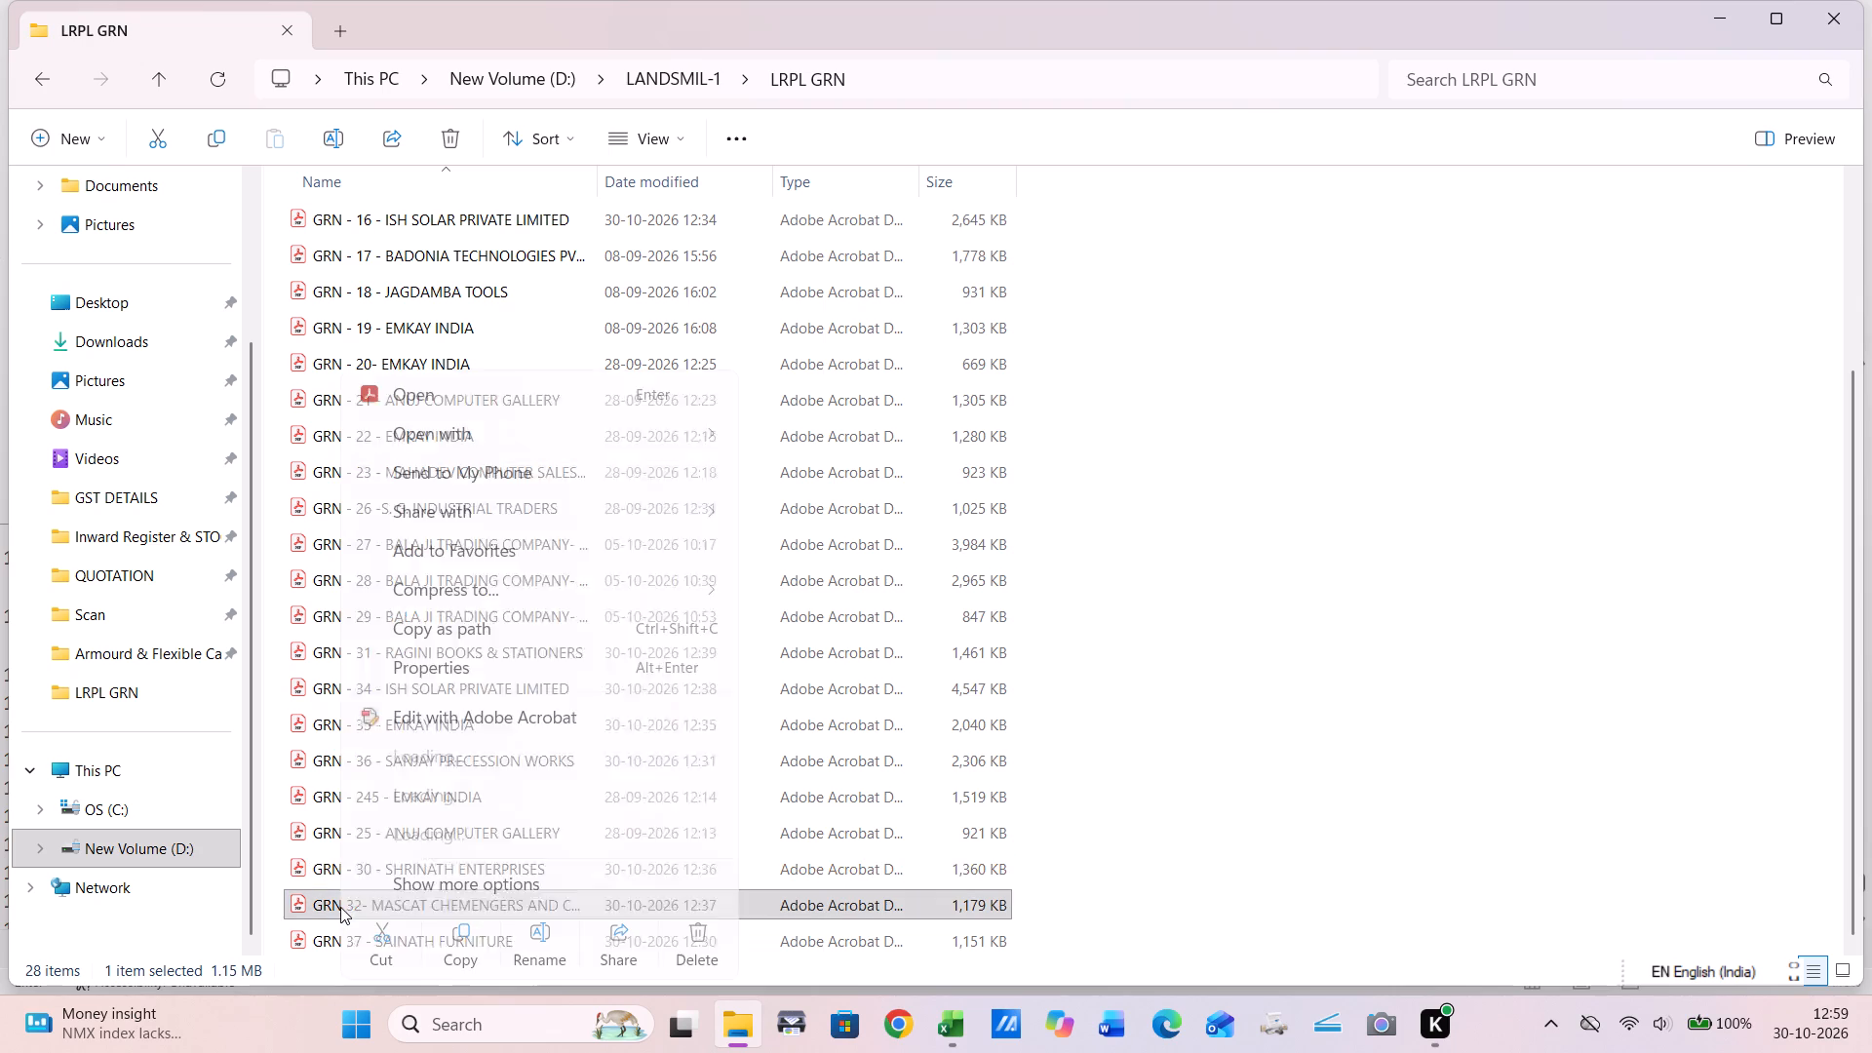
click(553, 965)
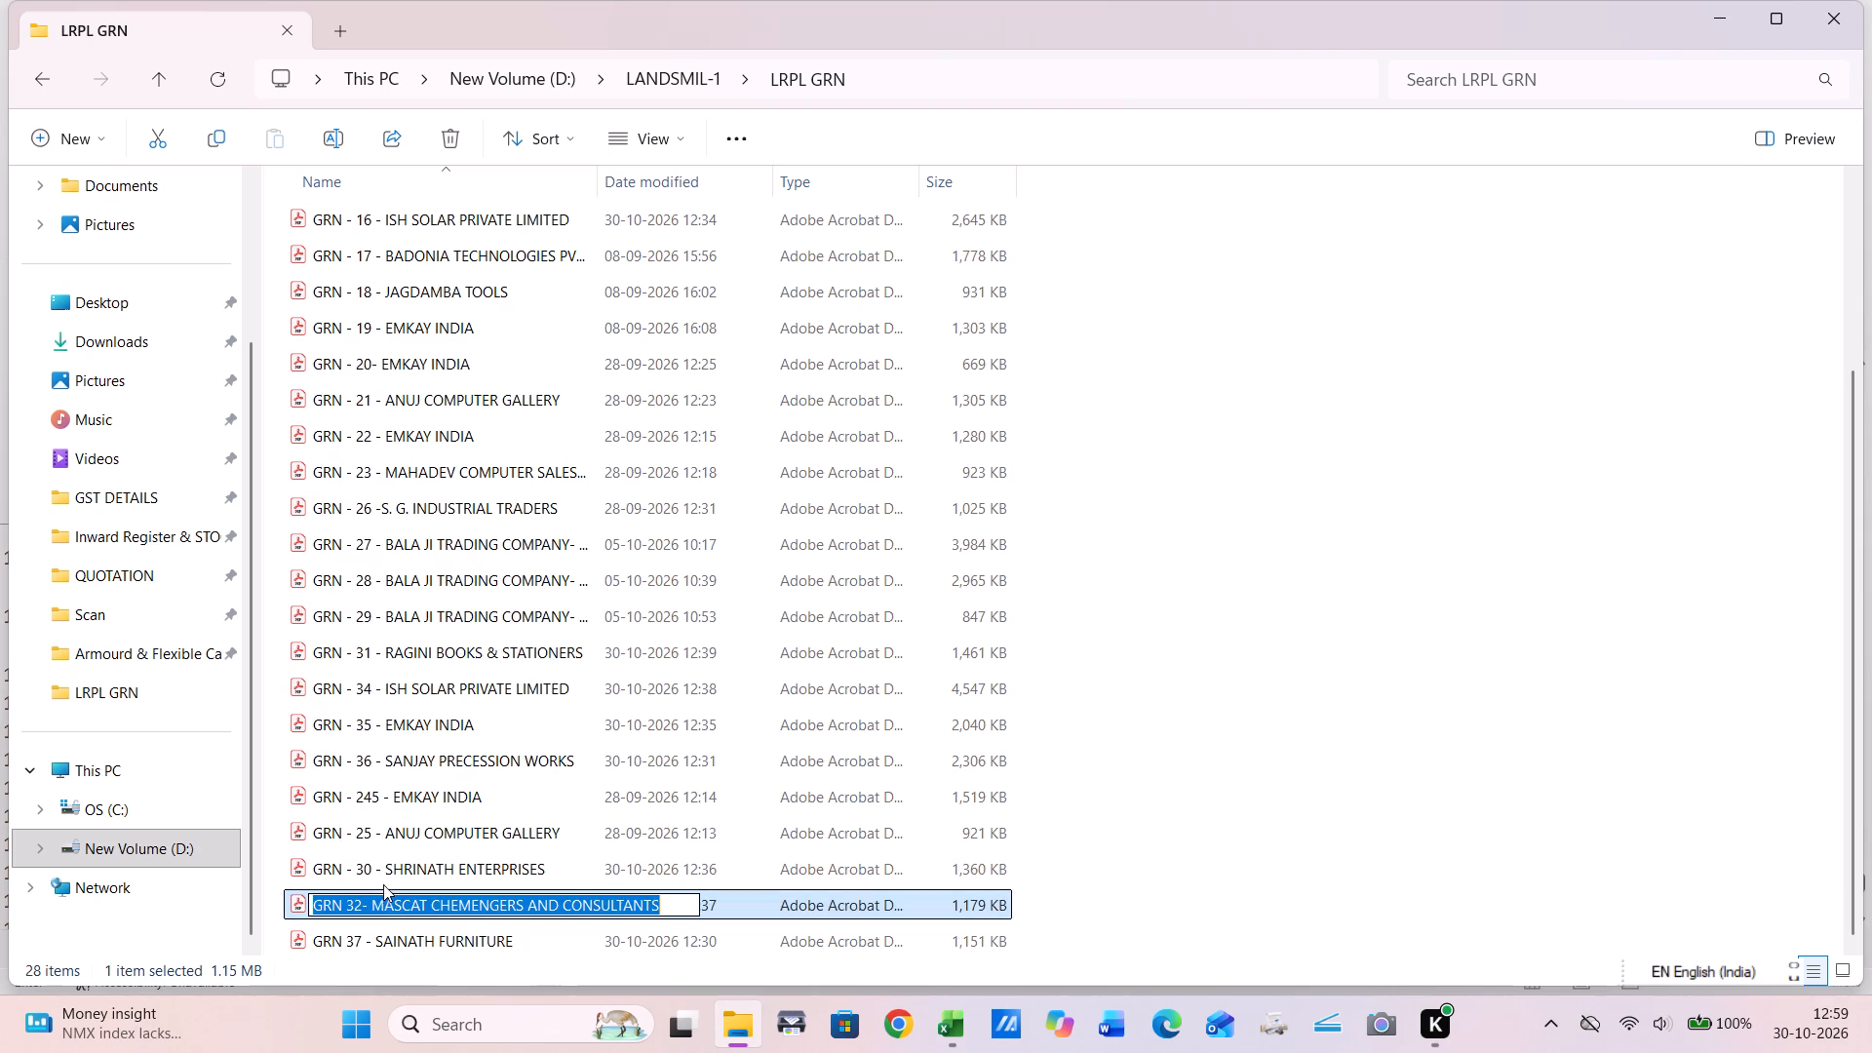
click(348, 906)
text(-)
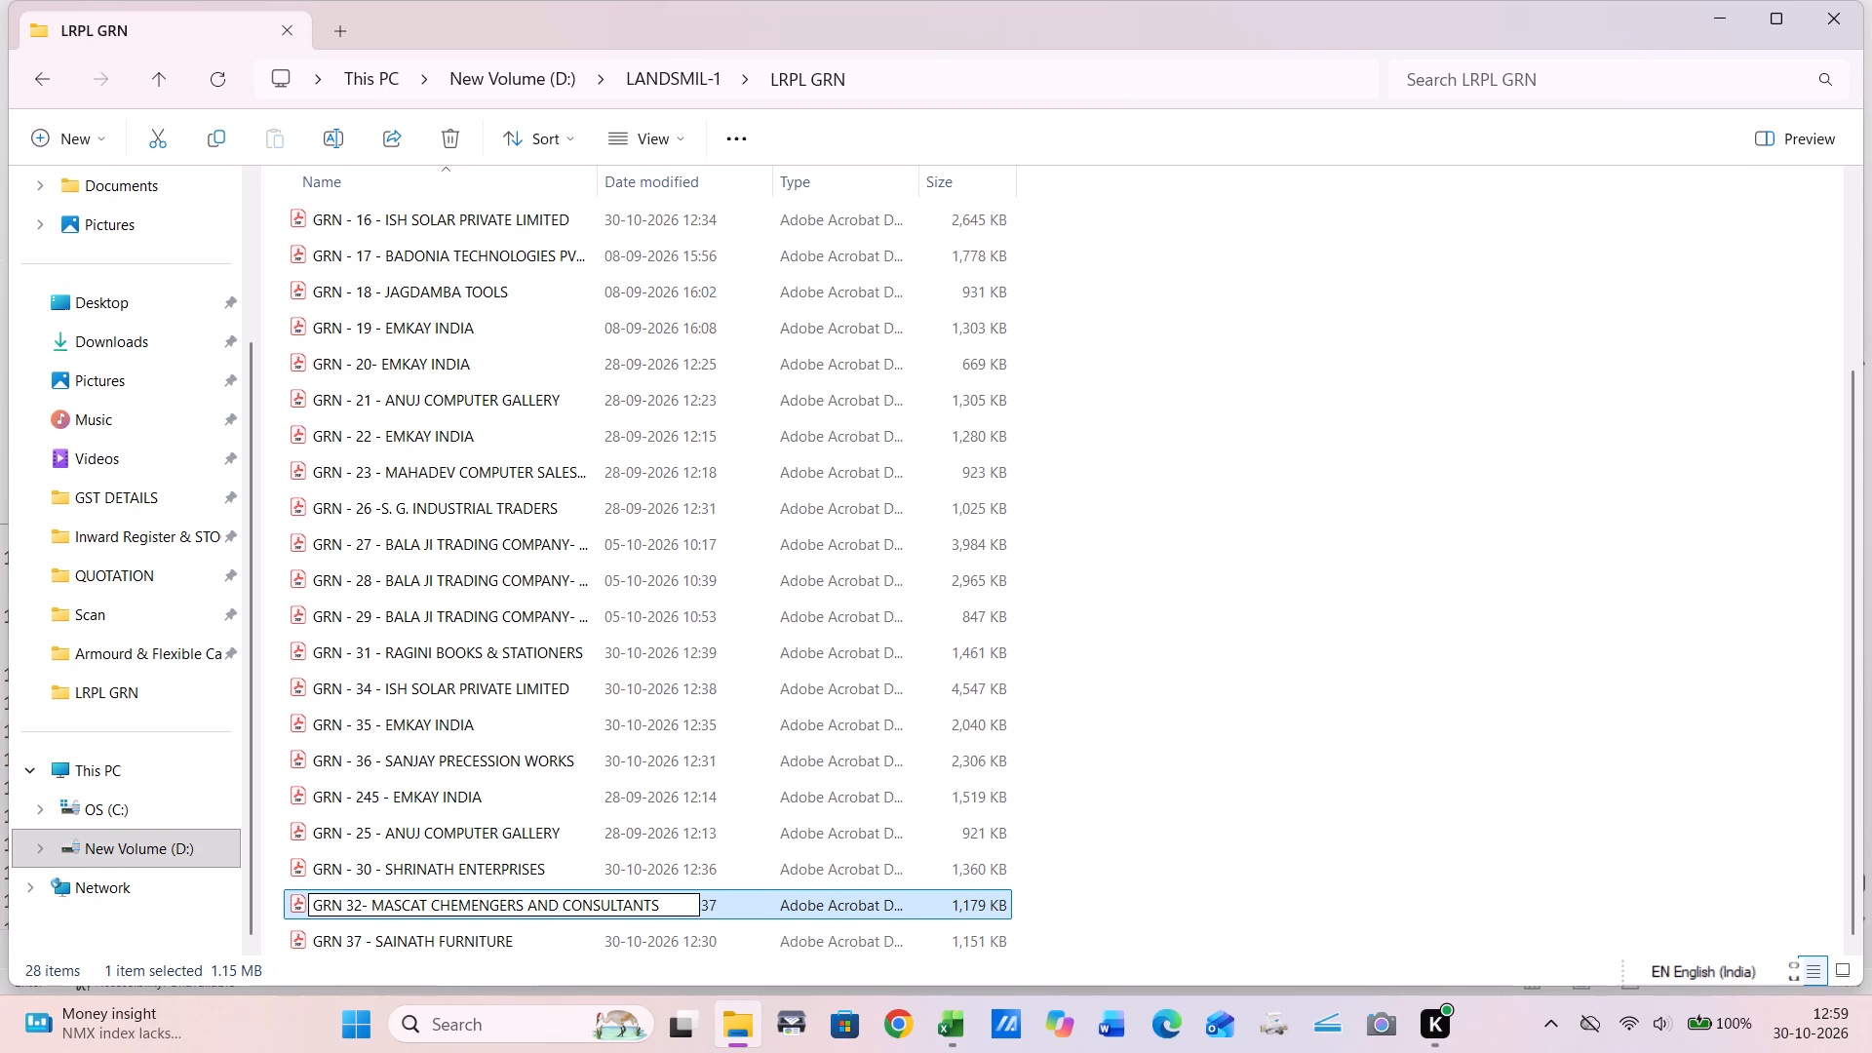
key(space)
key(Return)
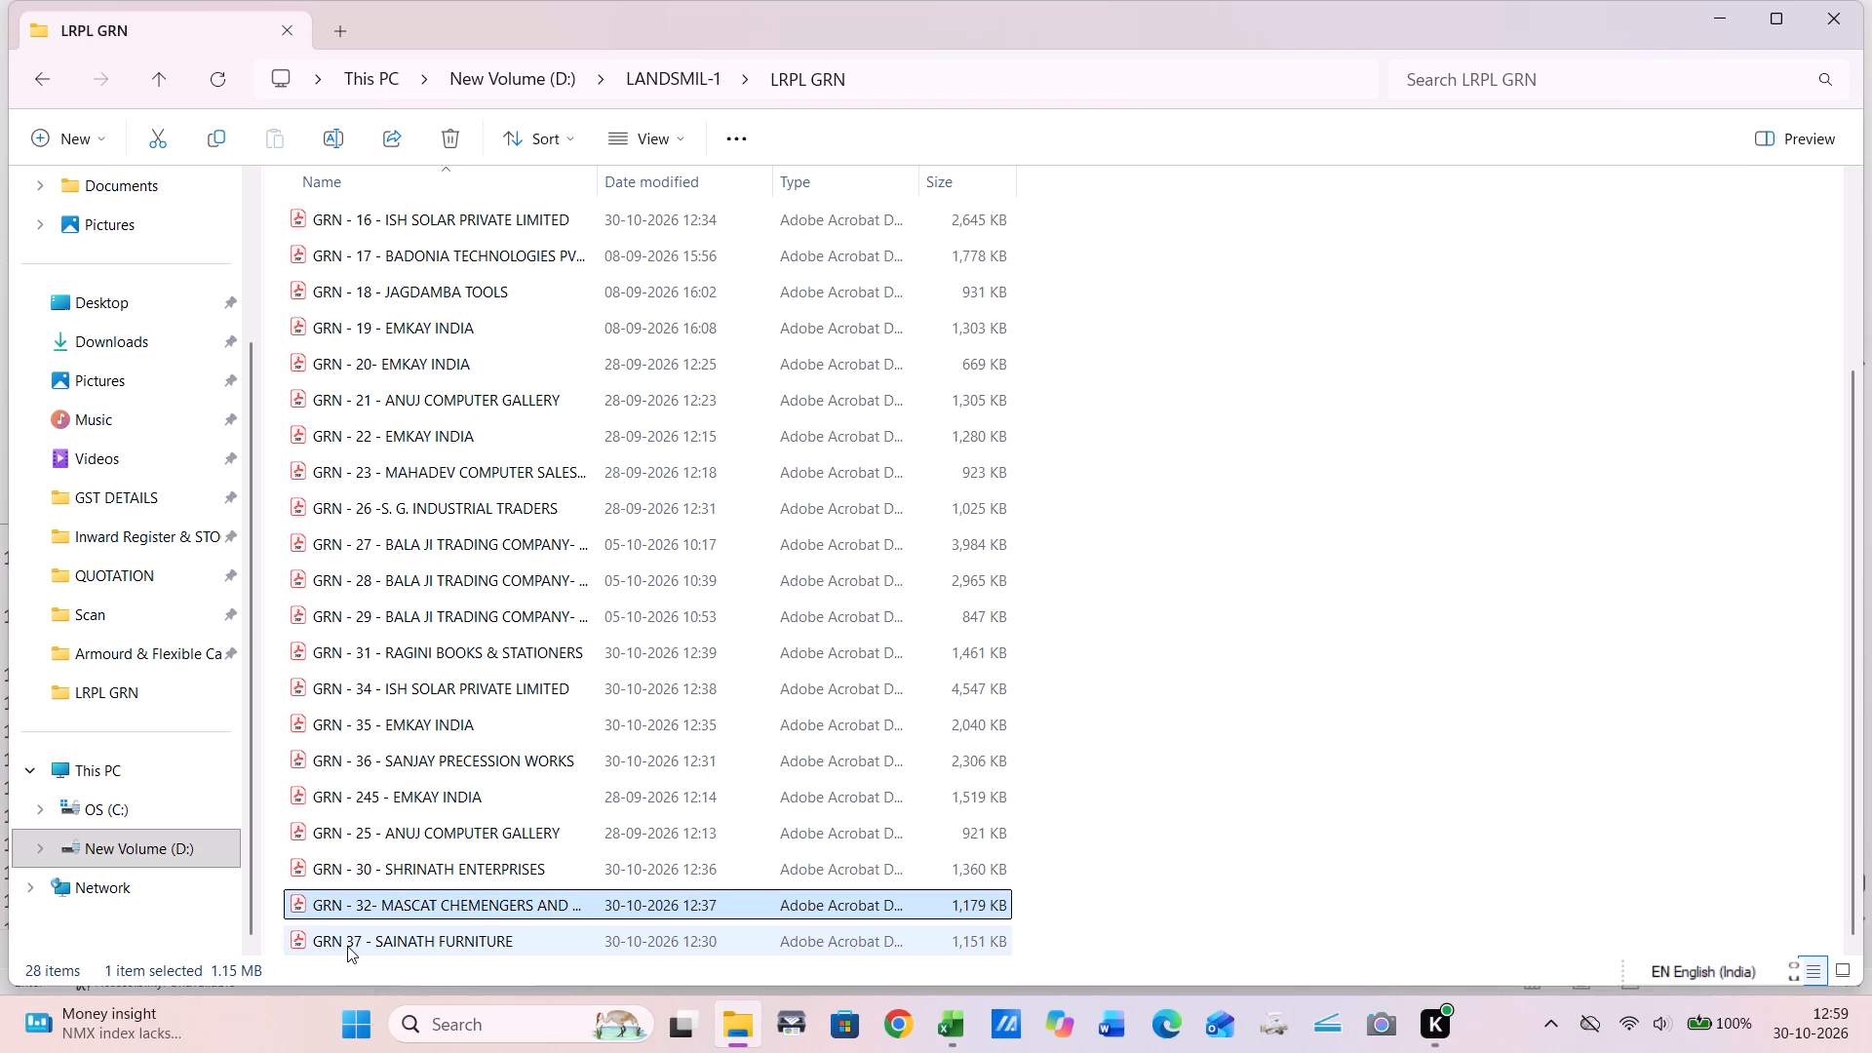
Rename the GRN 37 file as "GRN - 37 - SAINATH FURNITURE".
right_click(347, 946)
click(559, 916)
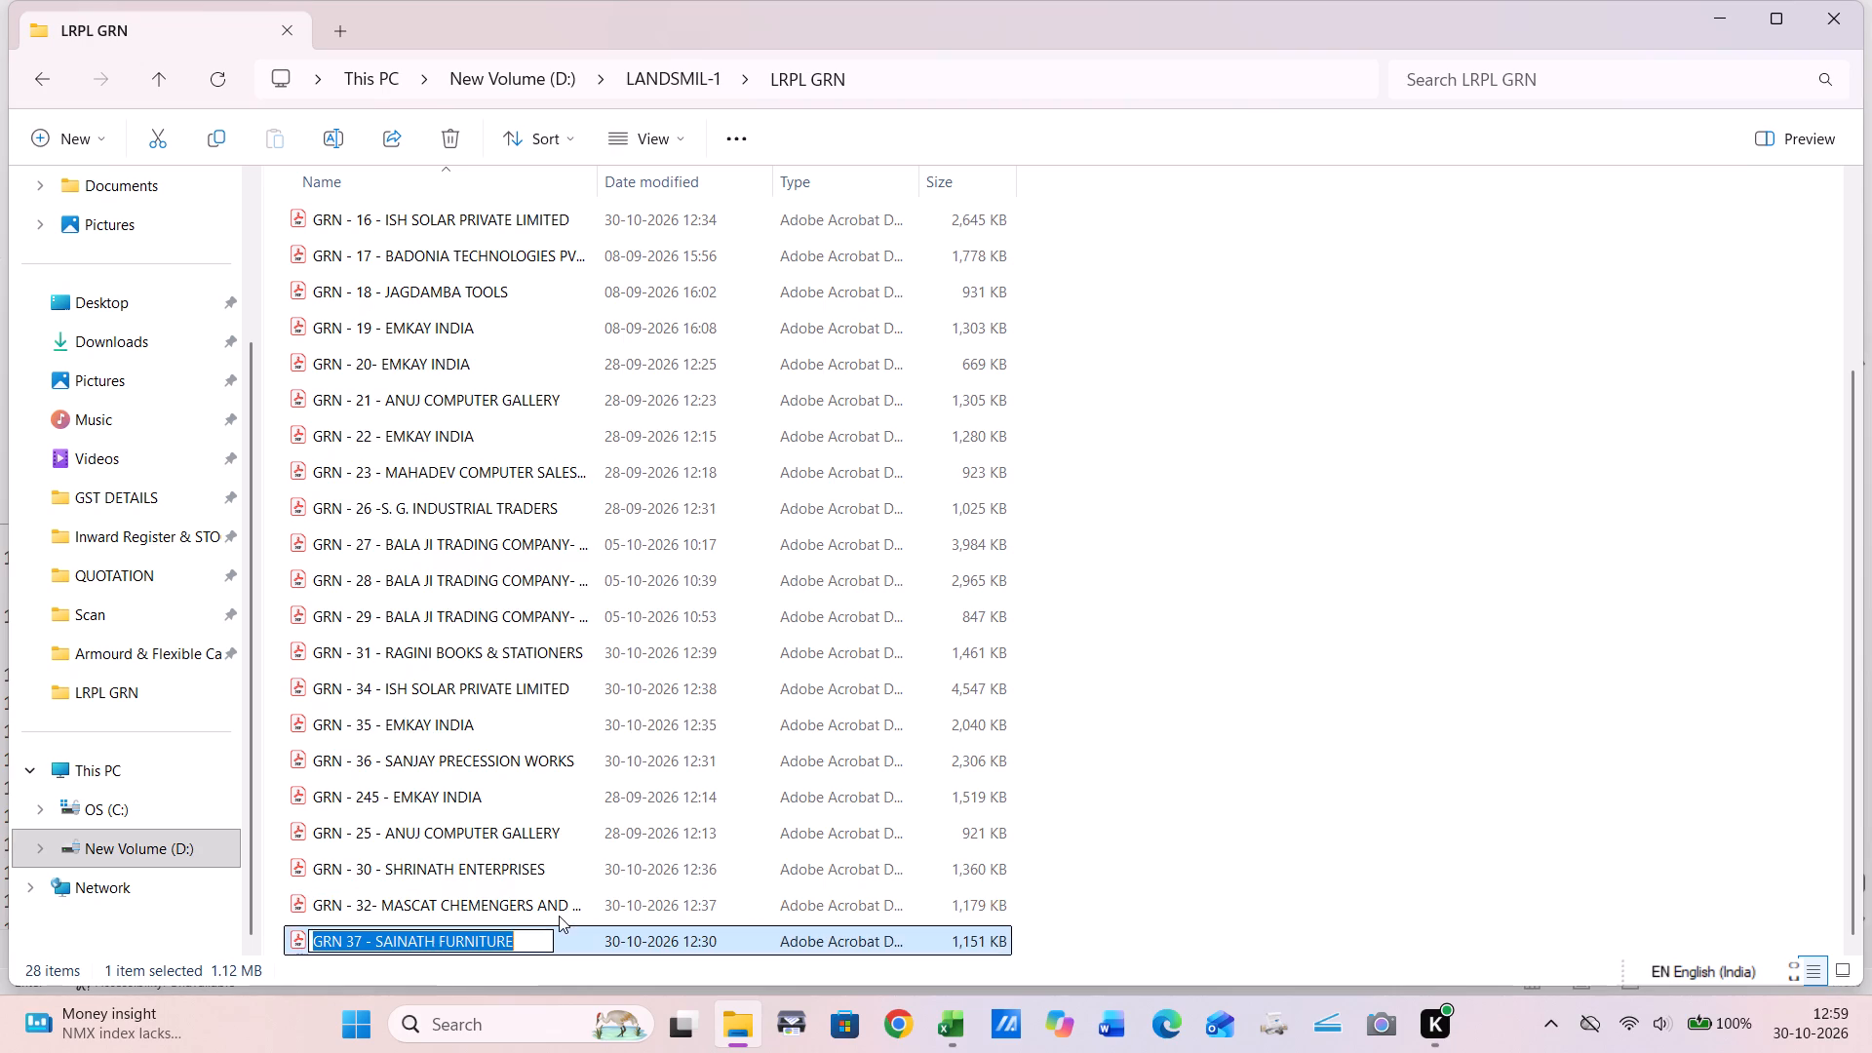
click(351, 933)
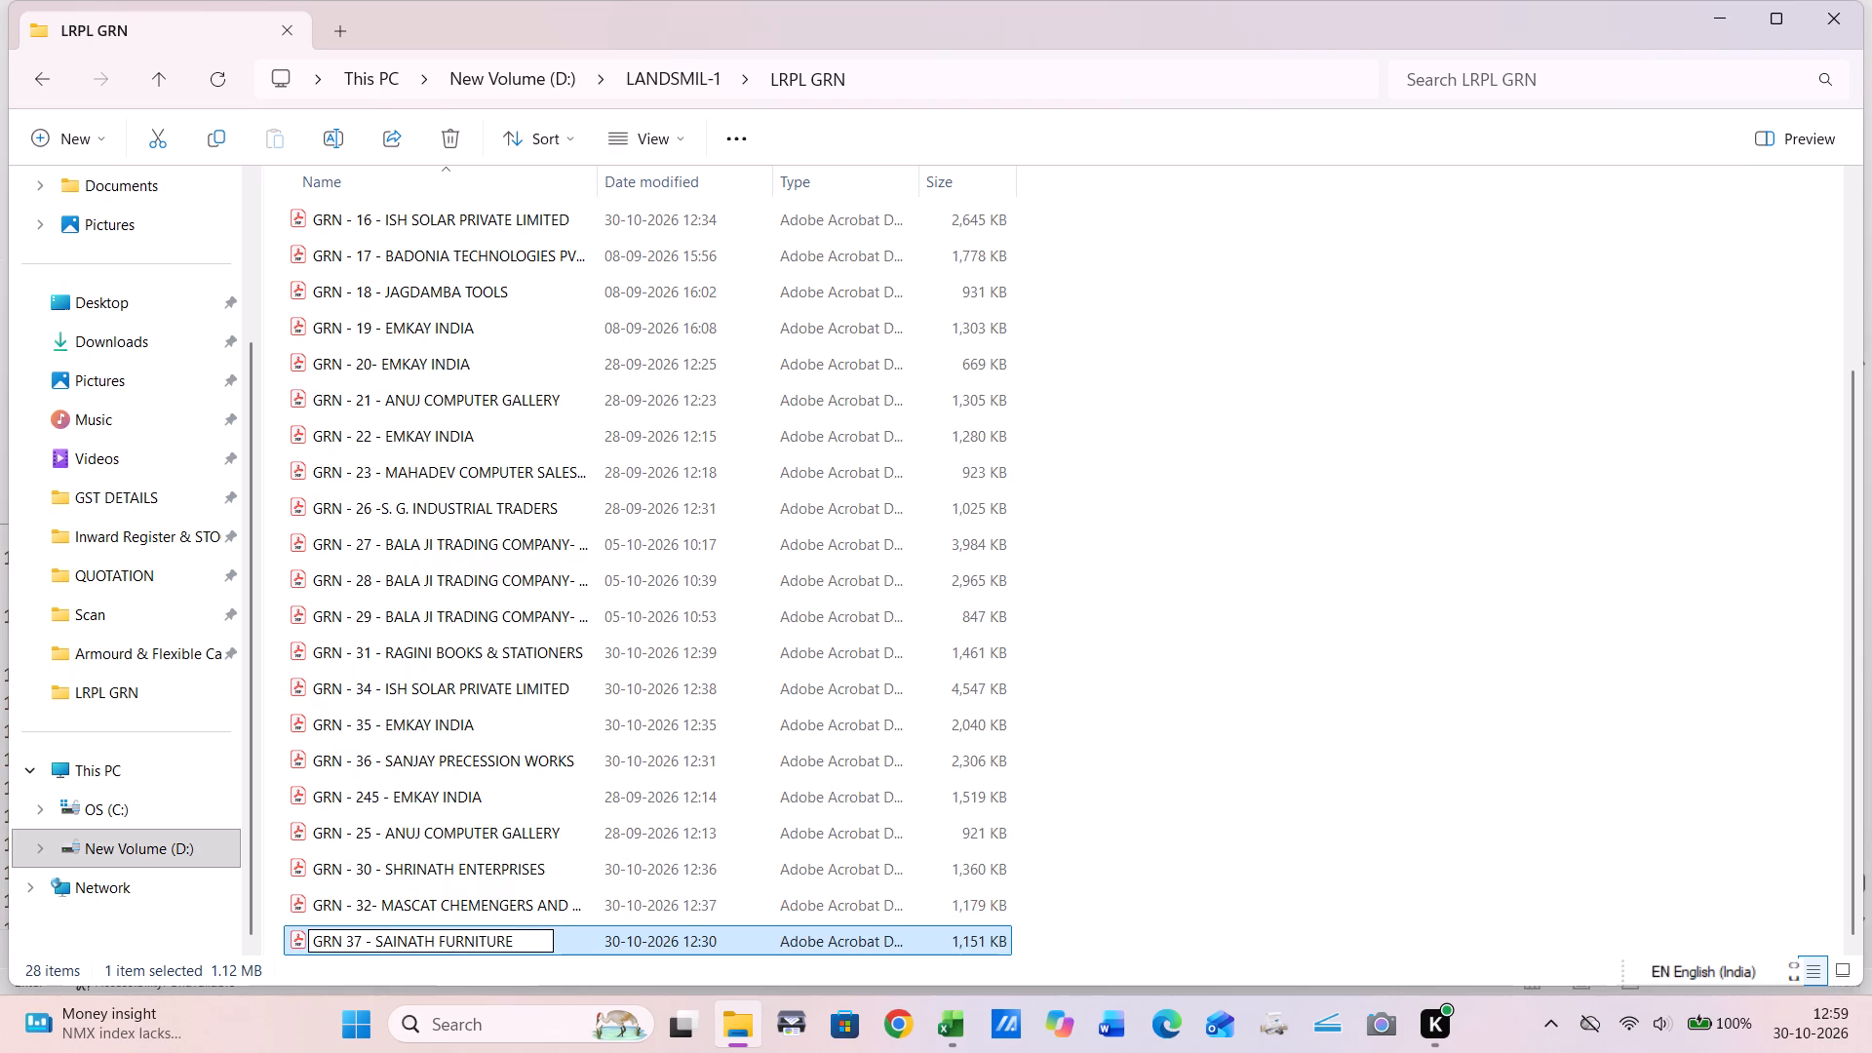
key(Left)
text(-)
key(space)
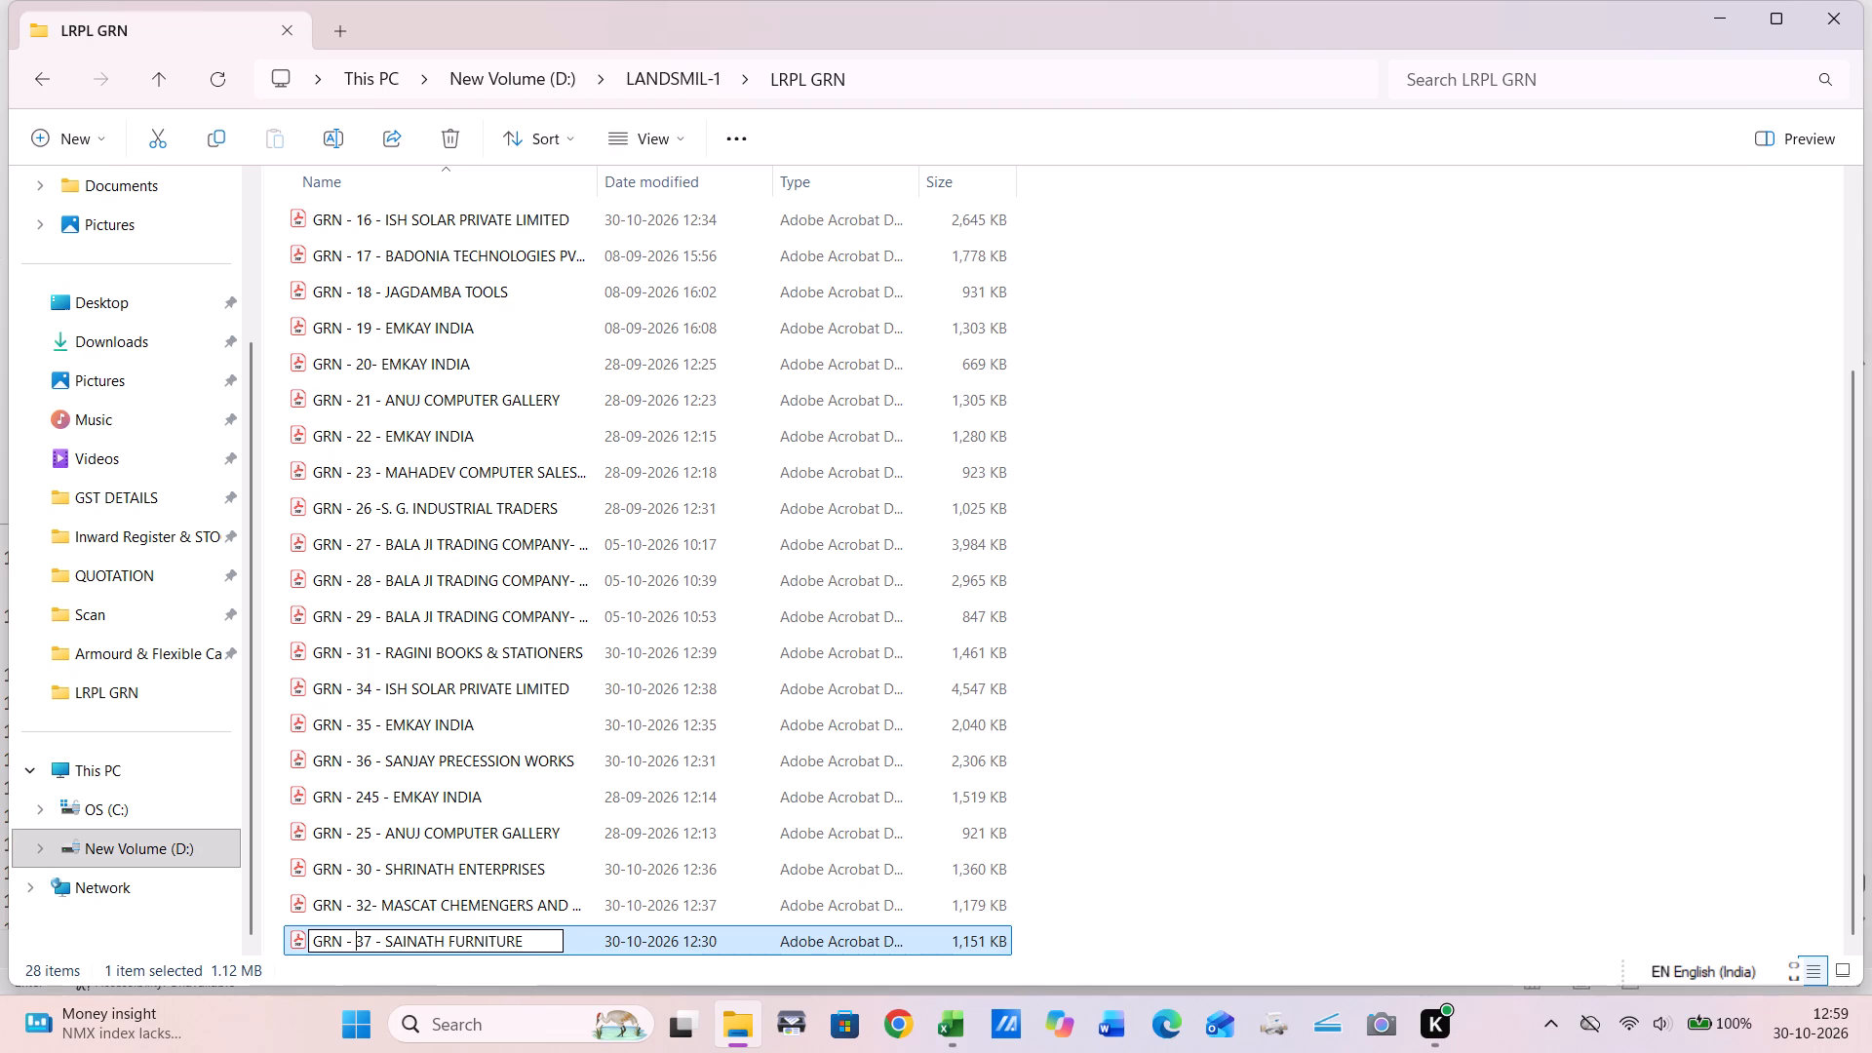
key(Return)
key(Down)
key(Down)
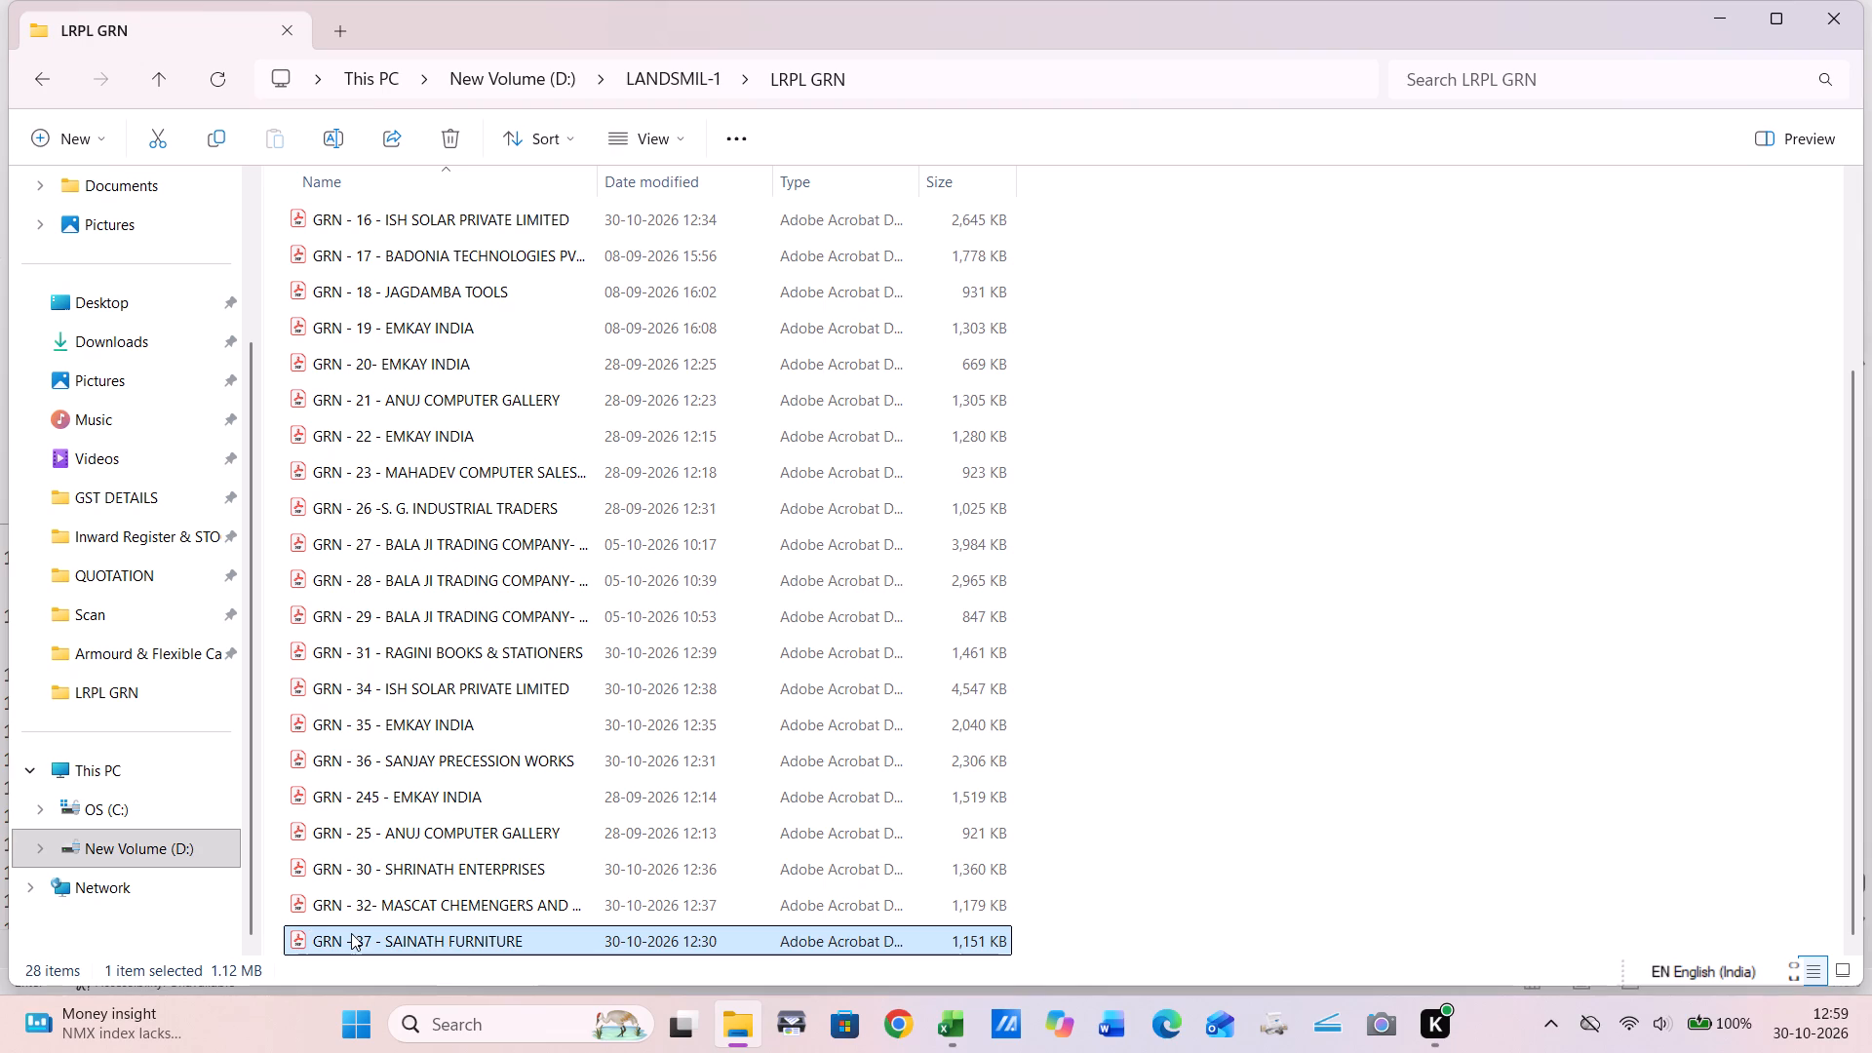
Refresh the LRPL GRN folder so the renamed files are sorted into their places in the list.
right_click(1232, 468)
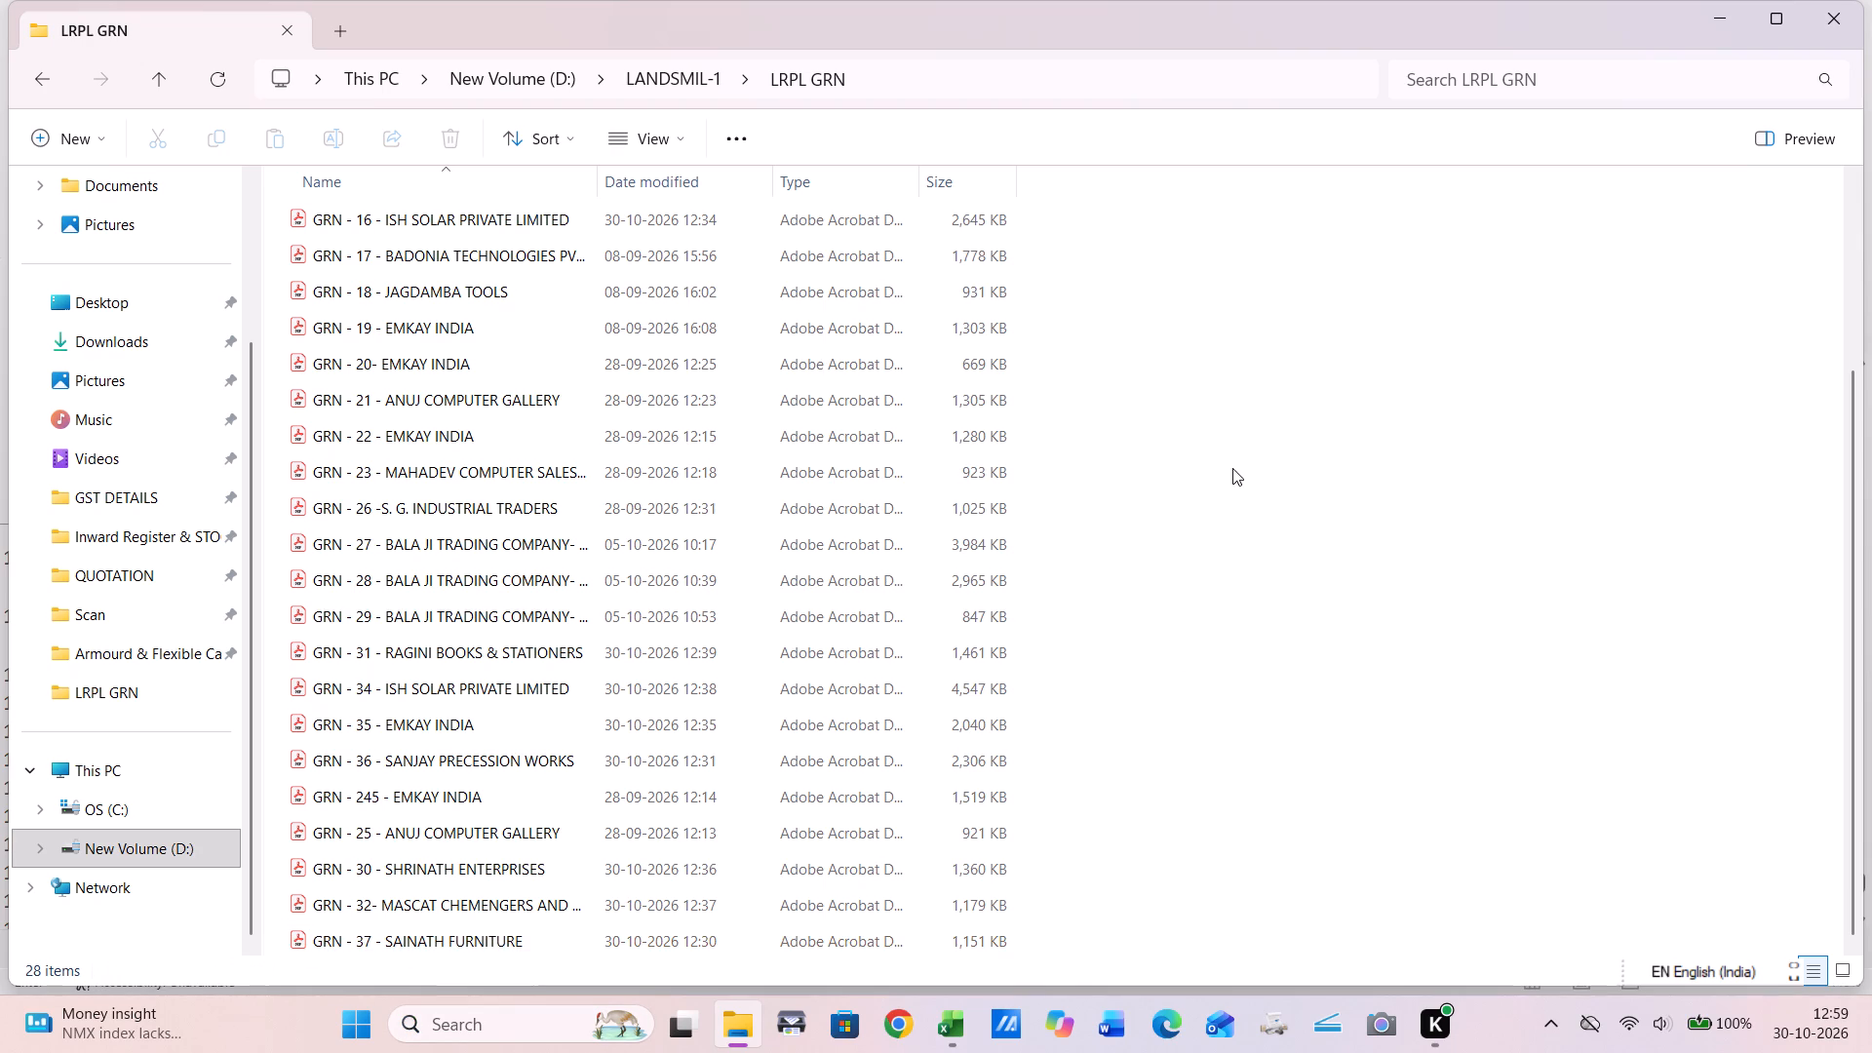
click(1328, 791)
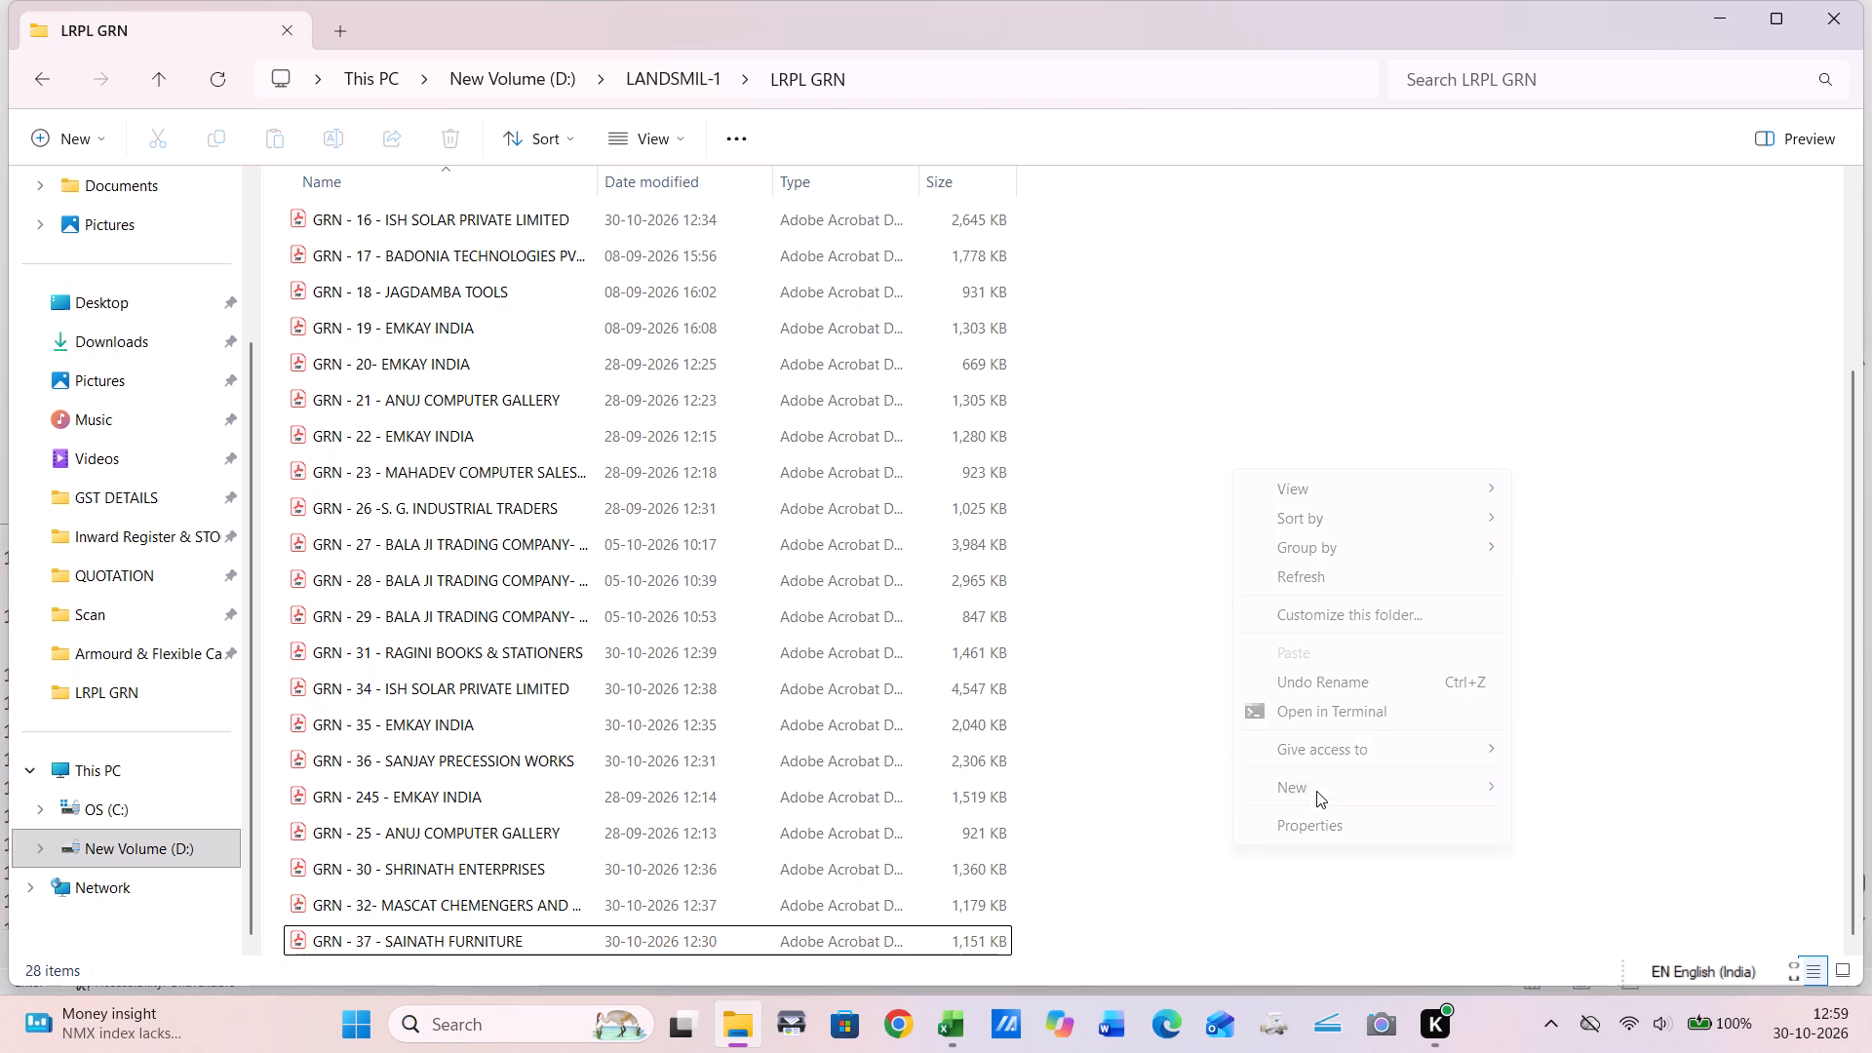
click(1338, 583)
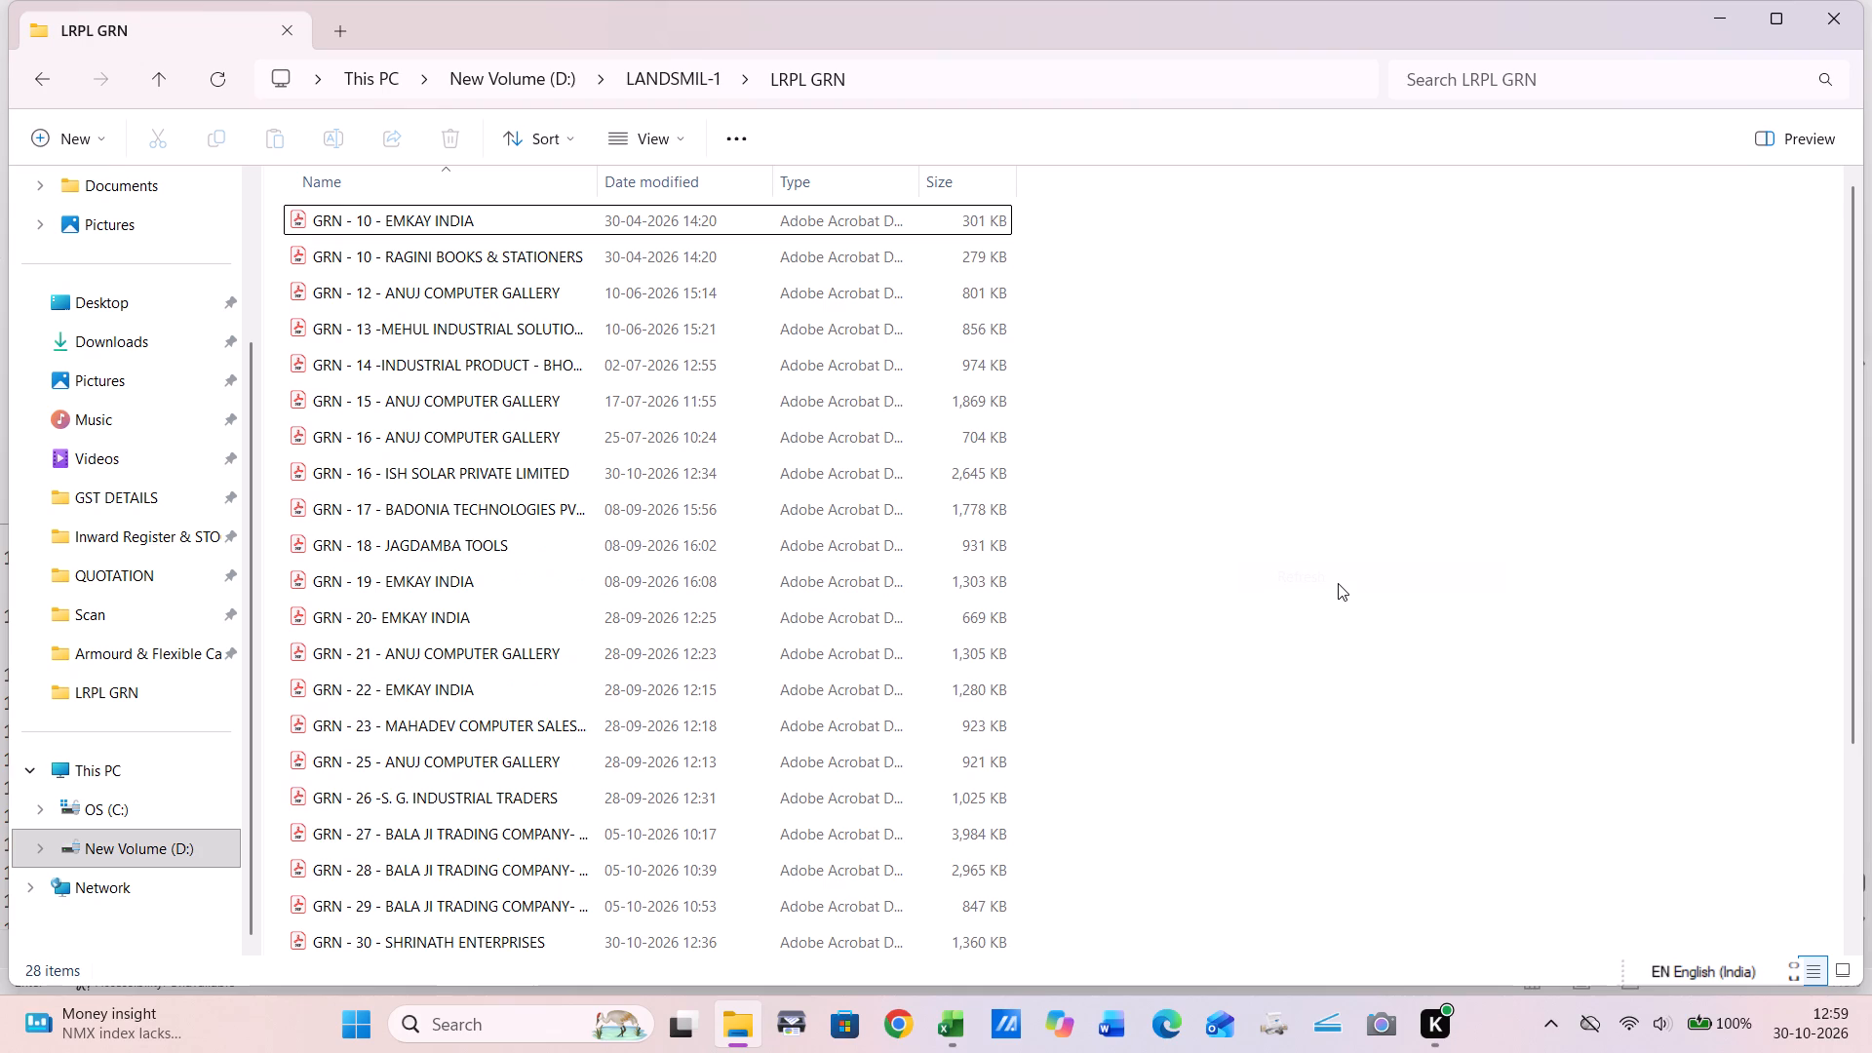
Open the GRN - 32 Mascat Chemengers and Consultants file from the LRPL GRN folder in Acrobat.
click(432, 884)
key(Down)
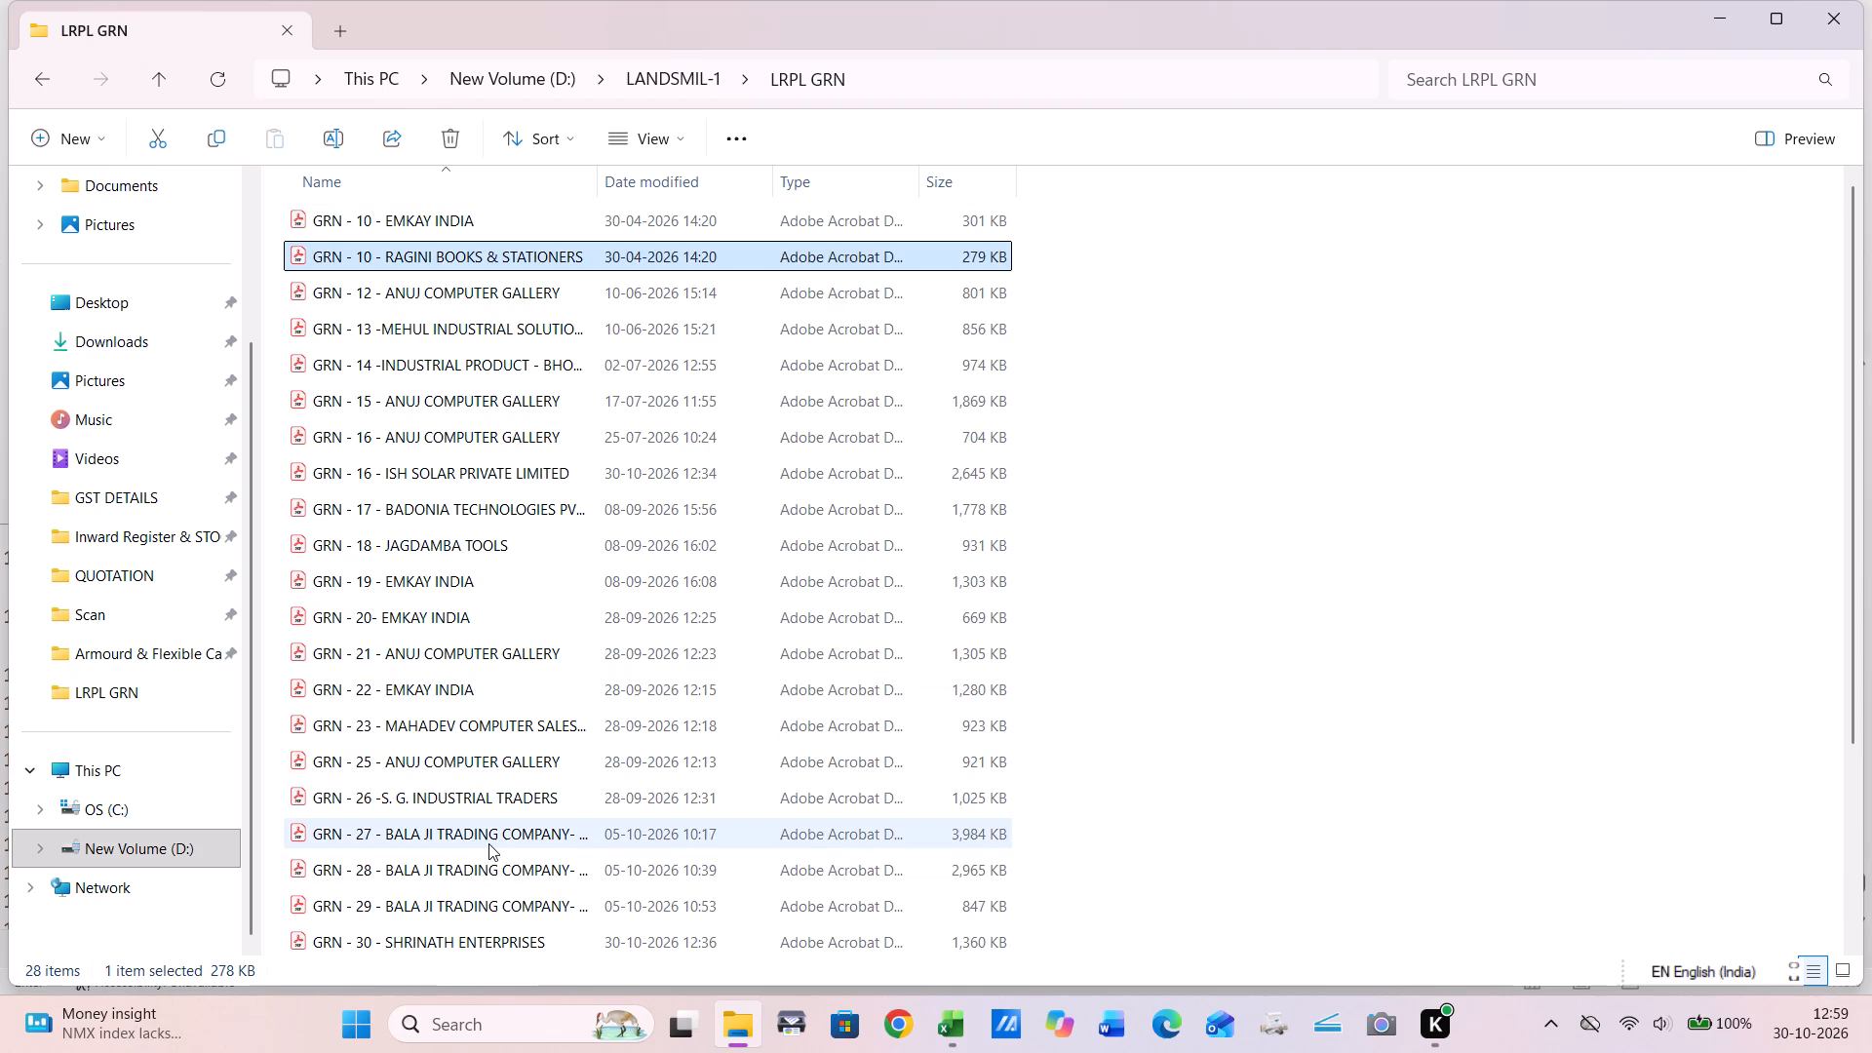
click(479, 845)
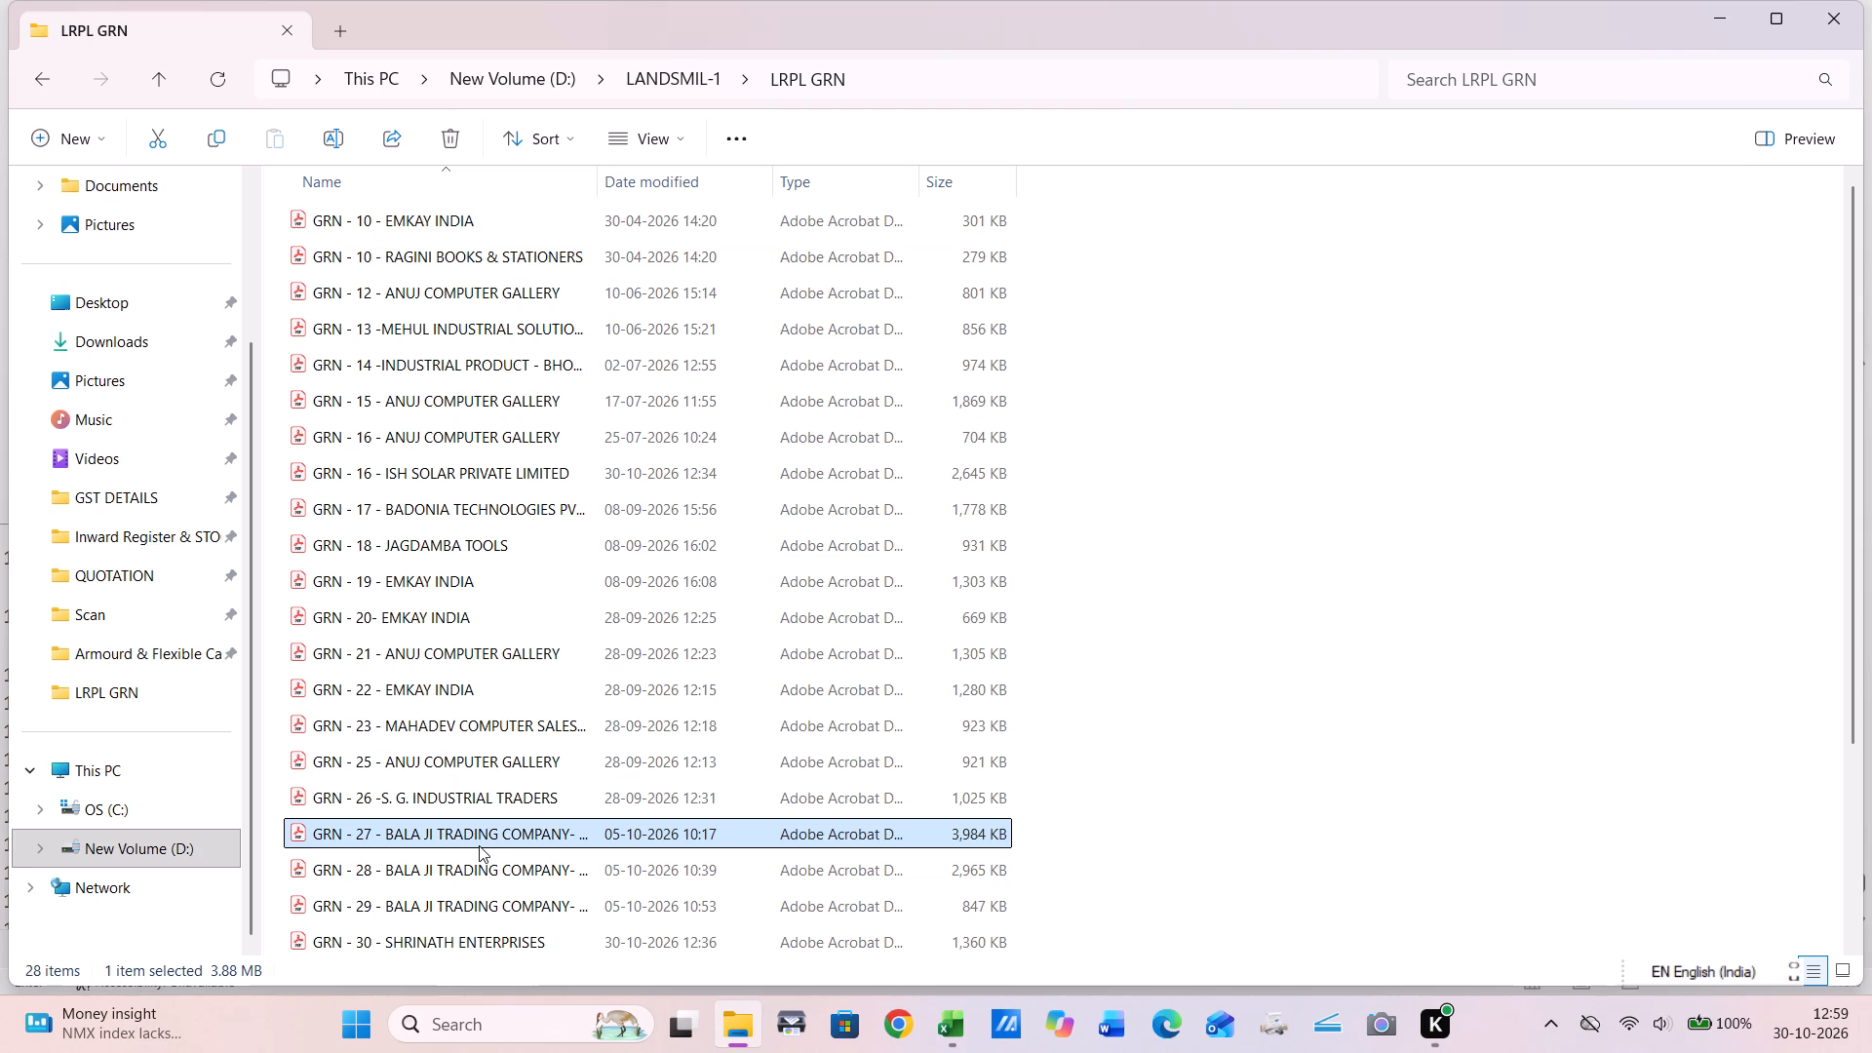
key(Down)
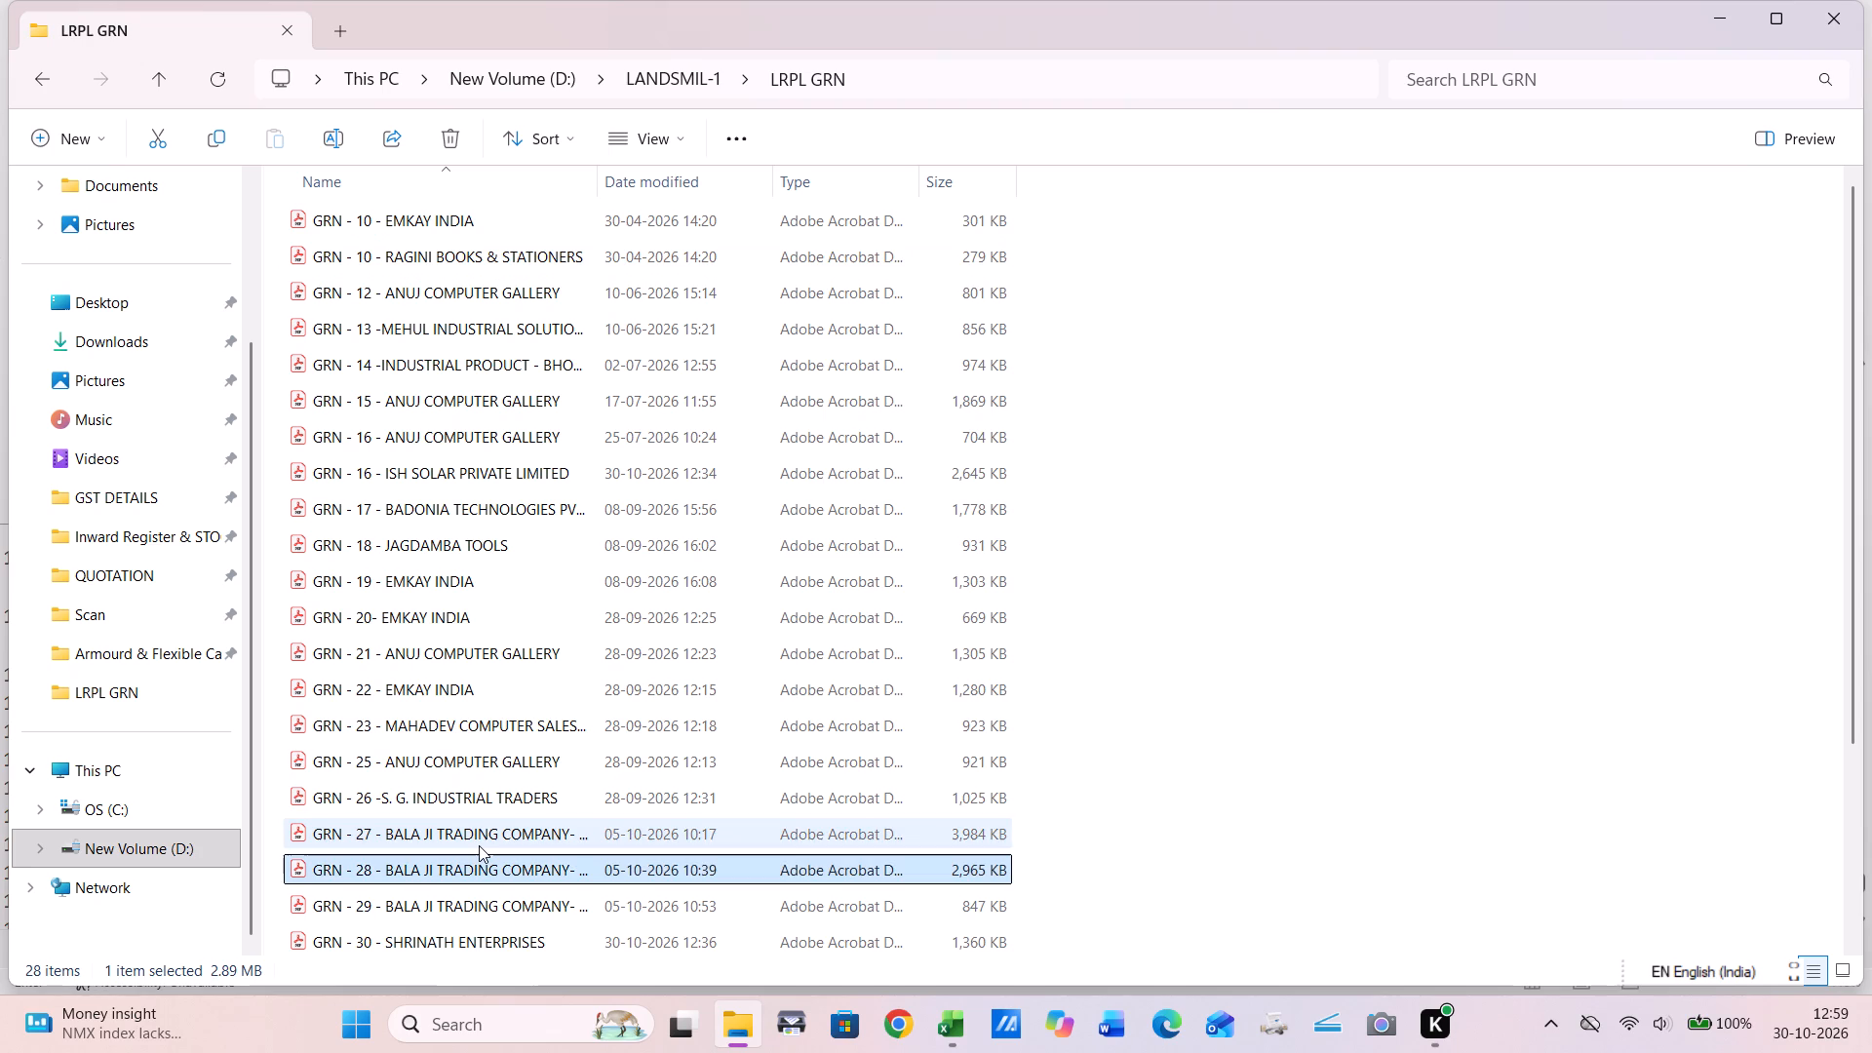
key(Down)
key(Down)
key(Down)
key(Down)
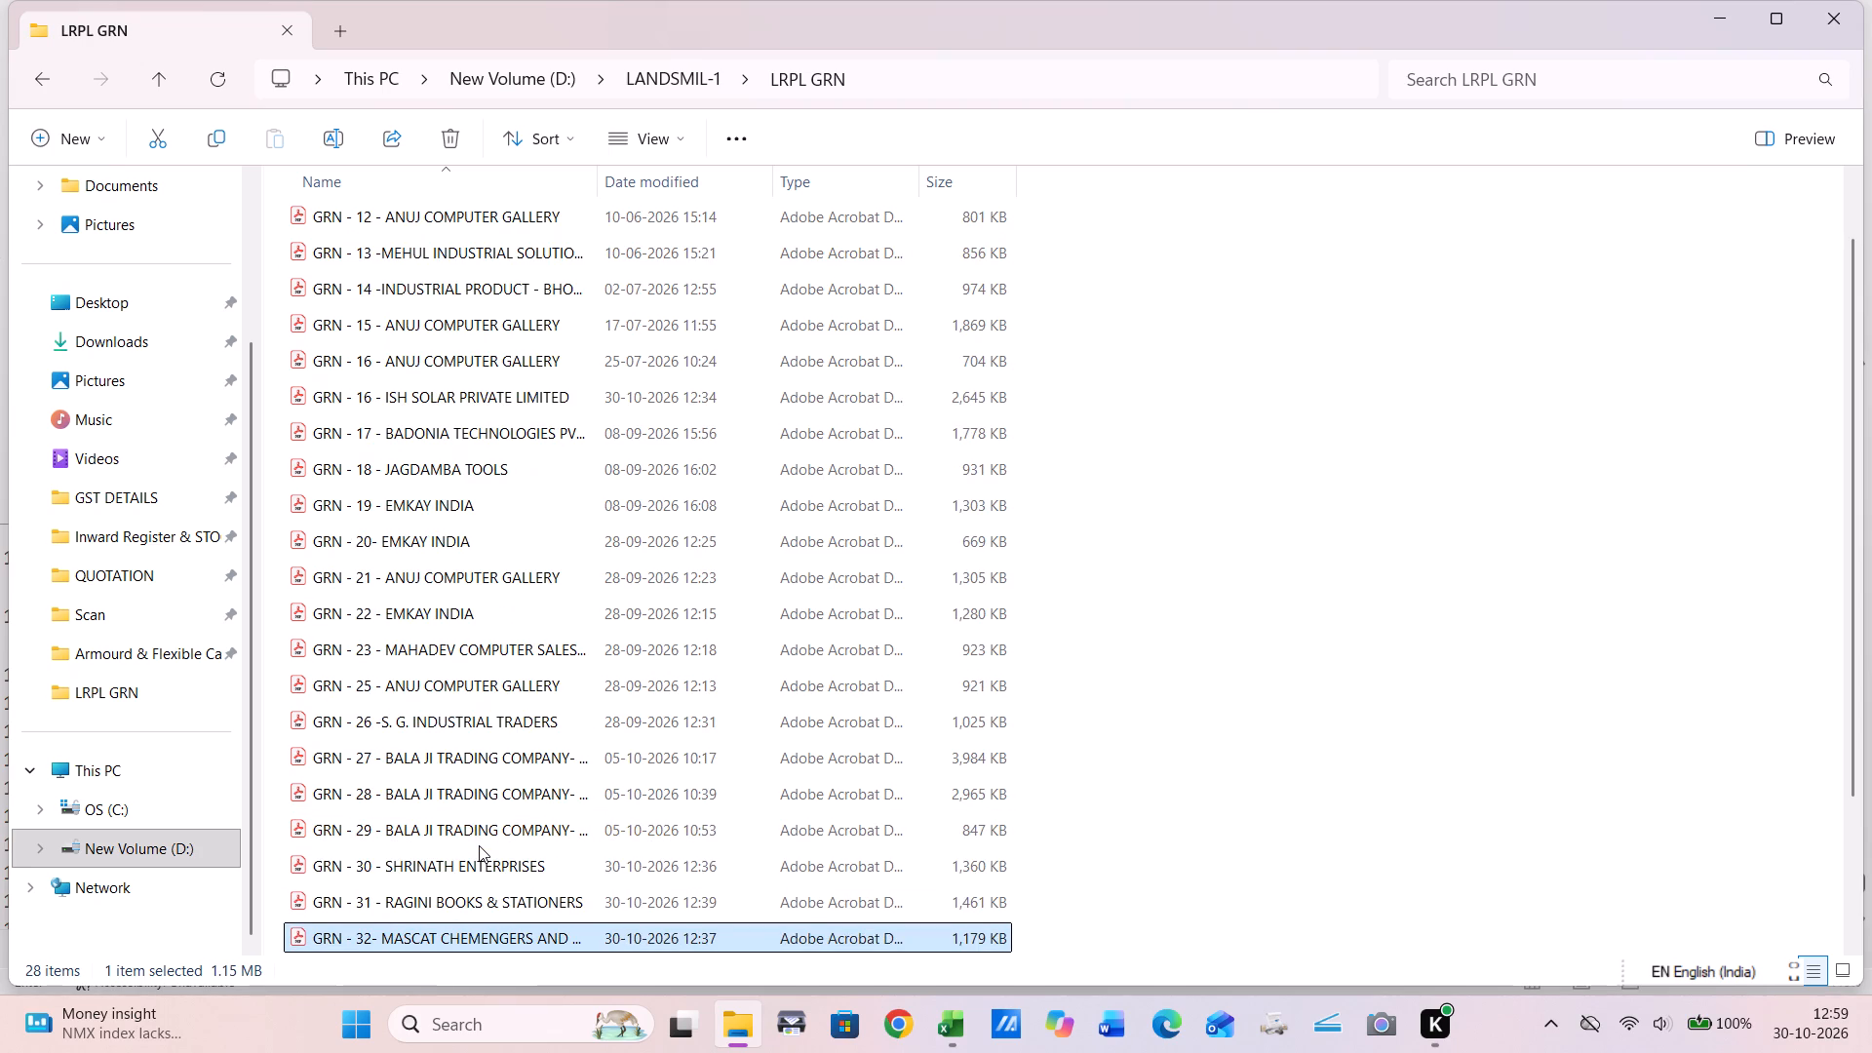
key(alt+Tab)
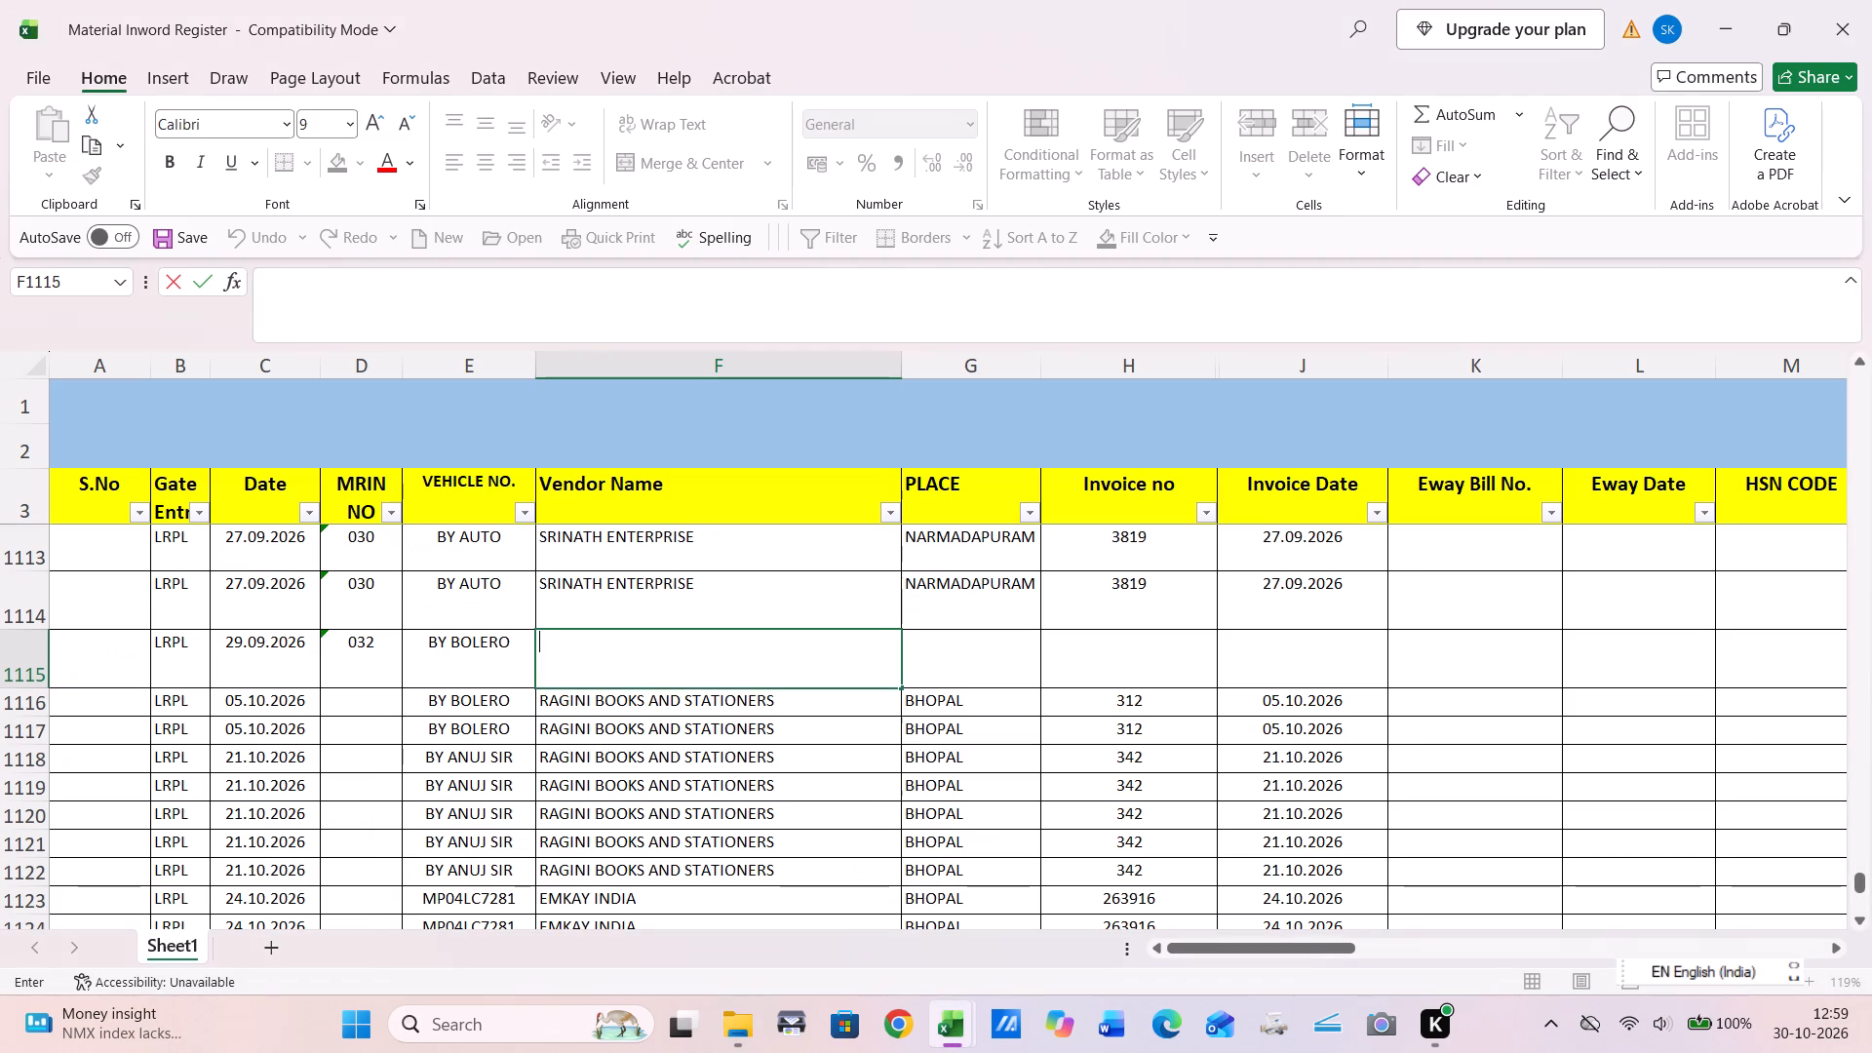
key(alt+Tab)
key(Return)
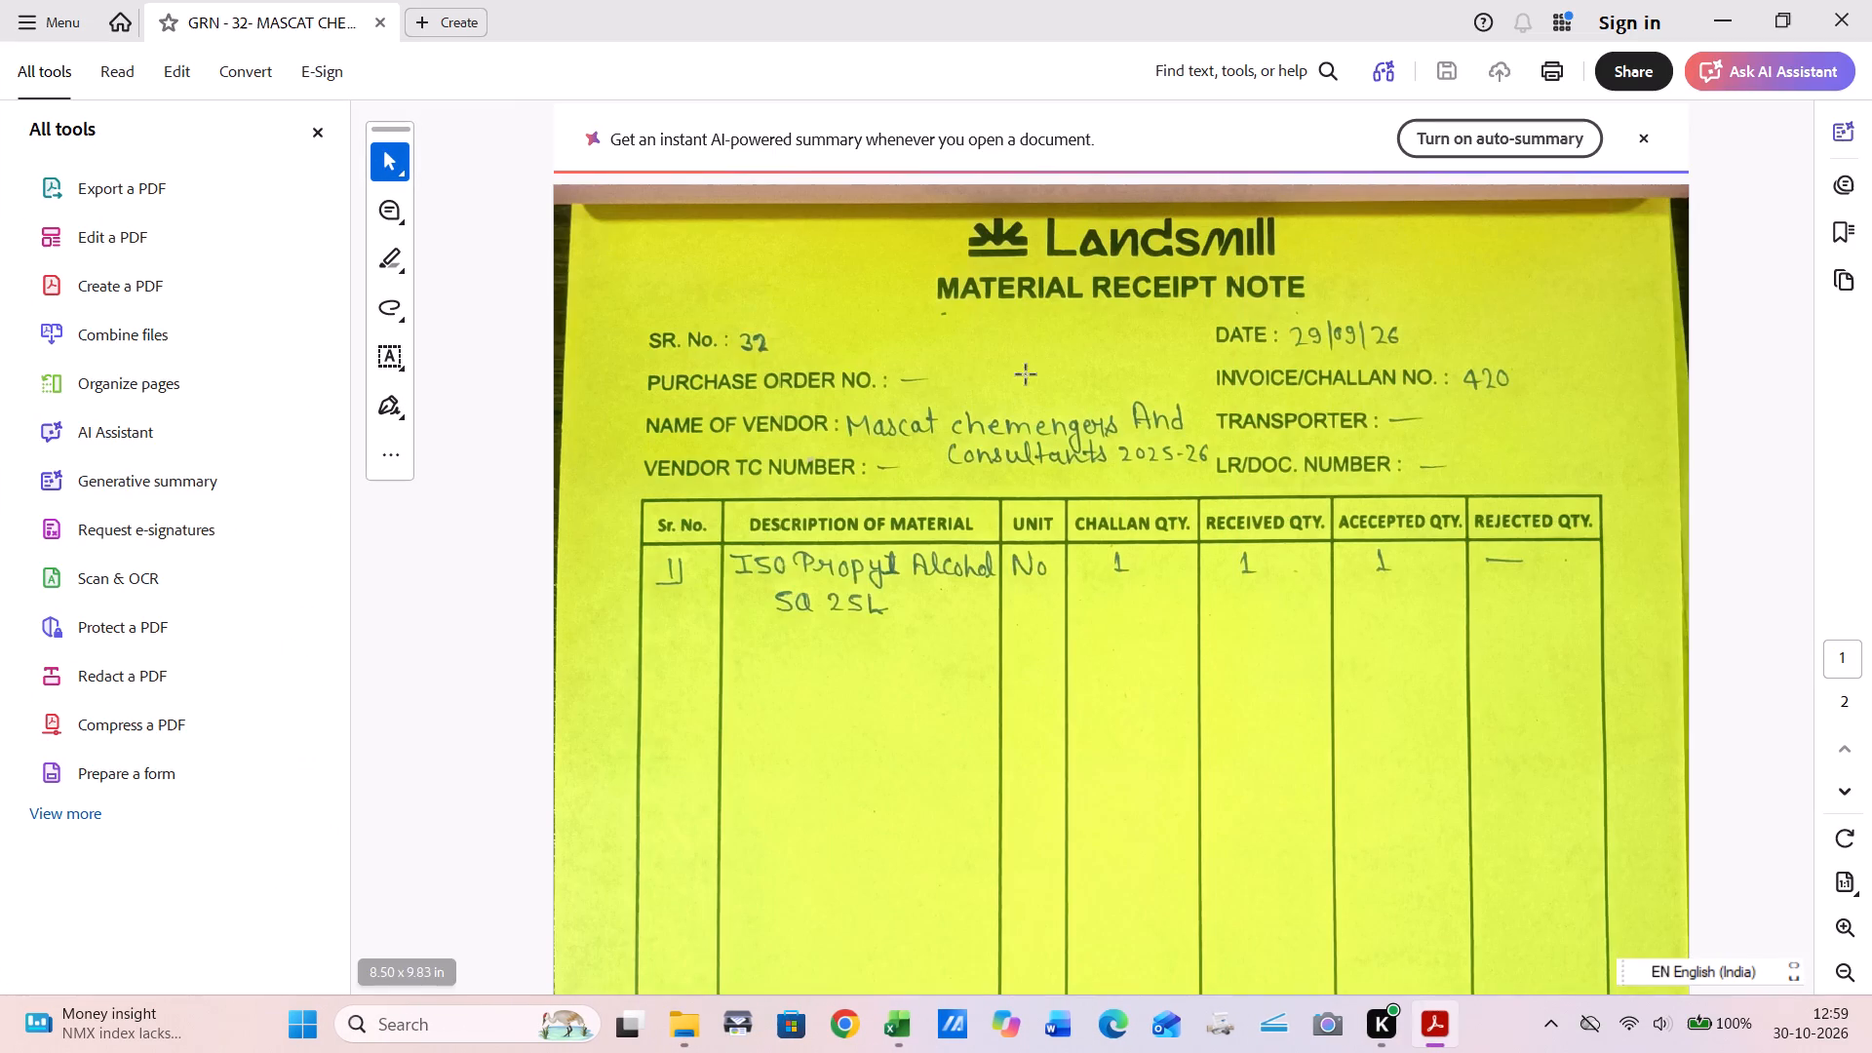
click(1858, 6)
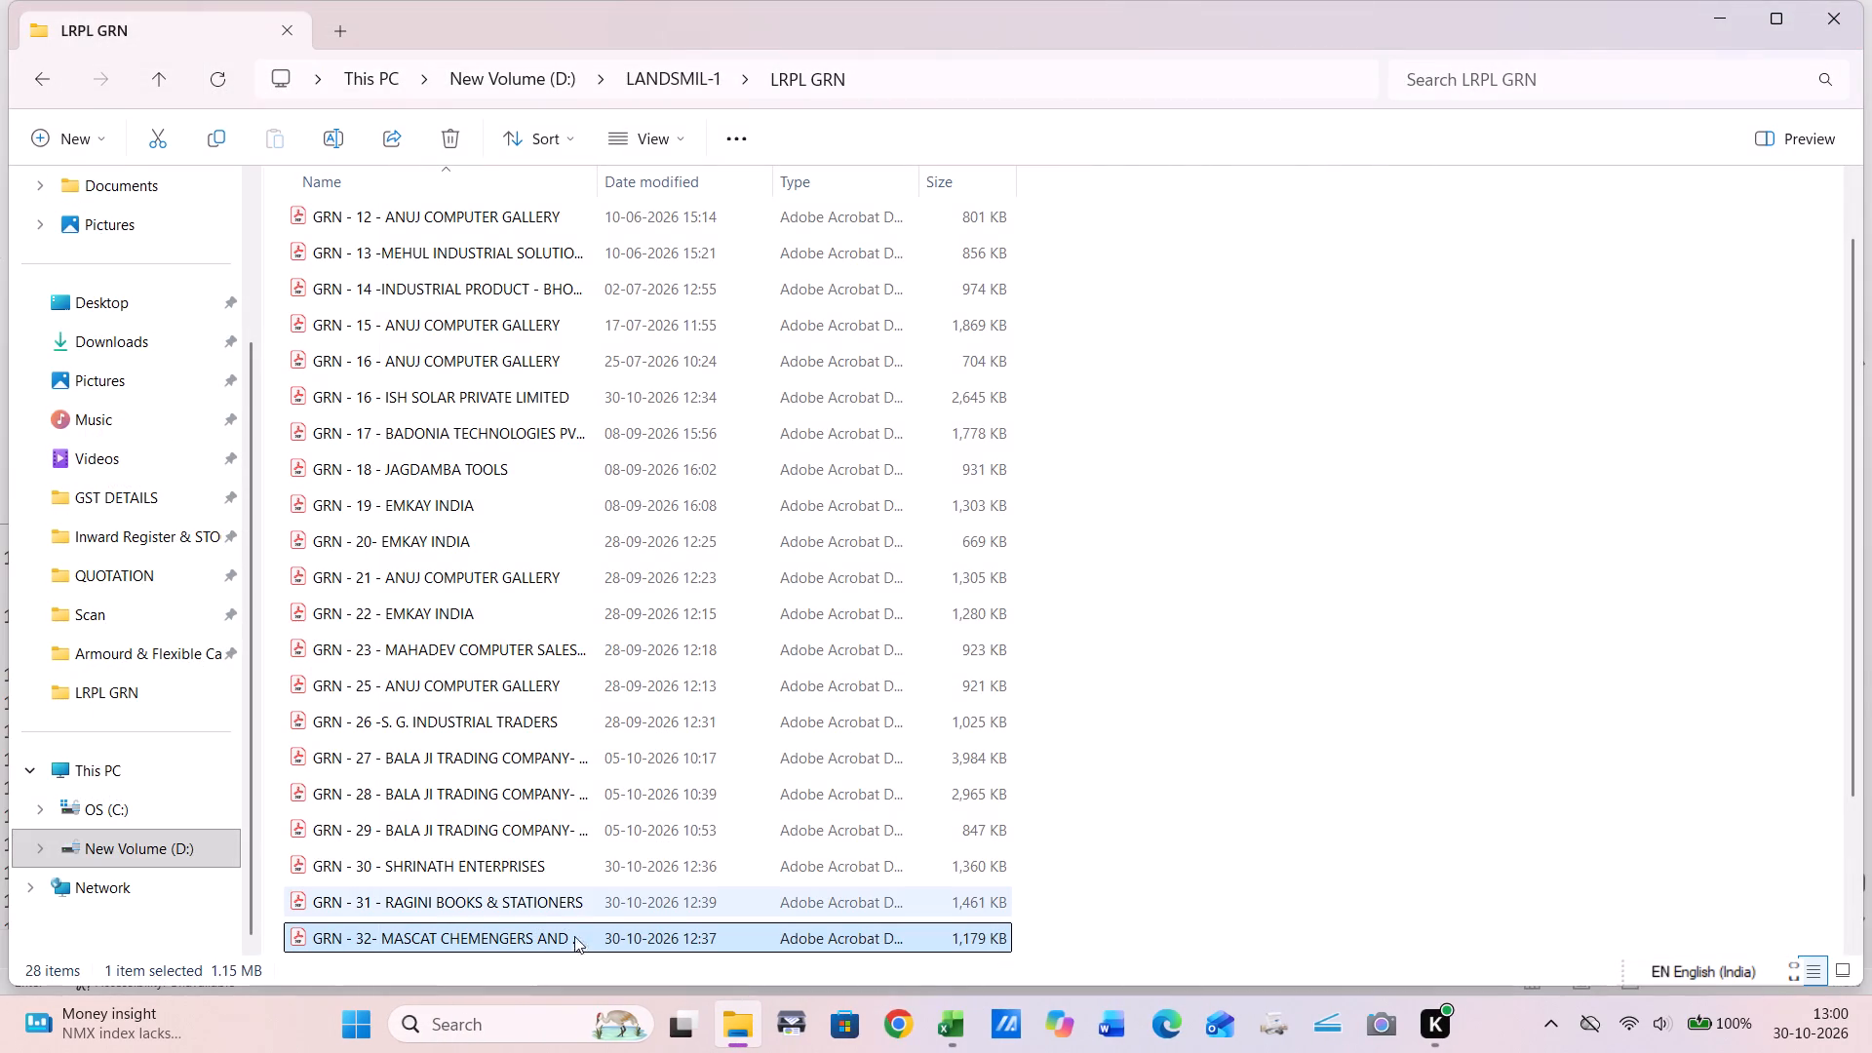
key(alt+Tab)
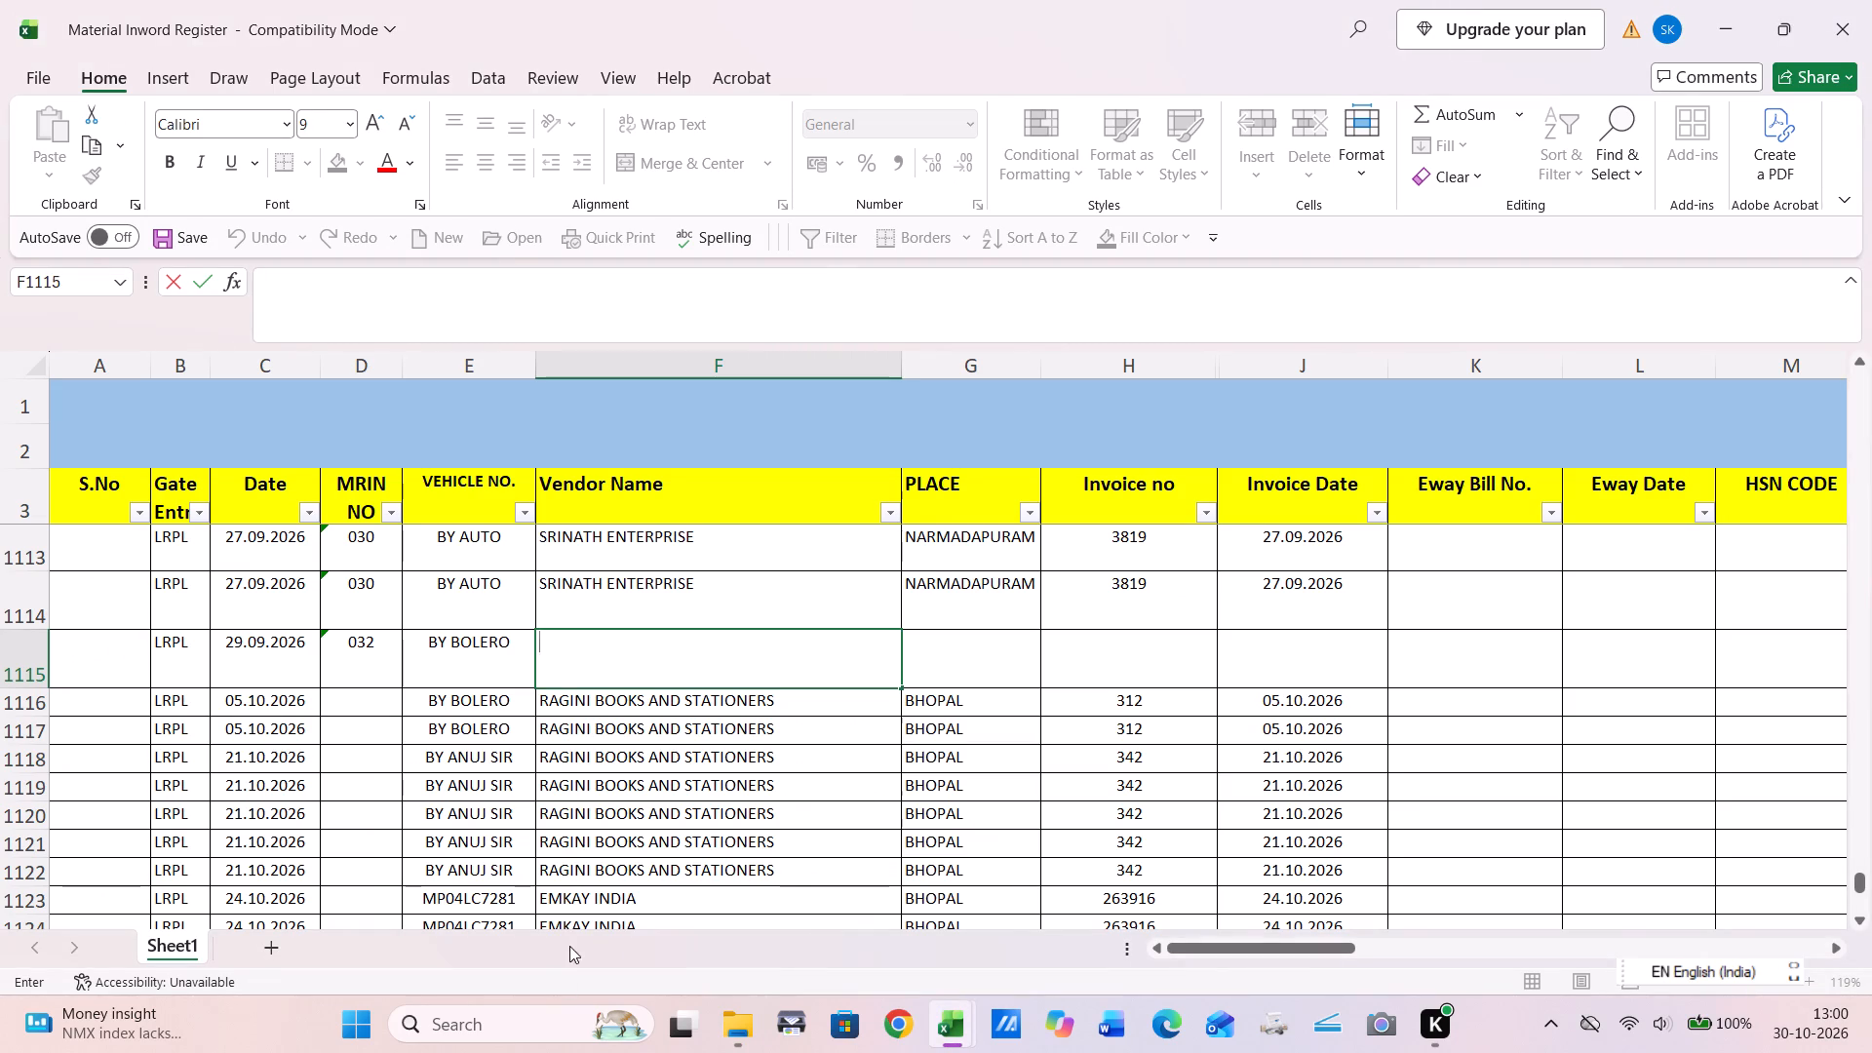
key(alt+Tab)
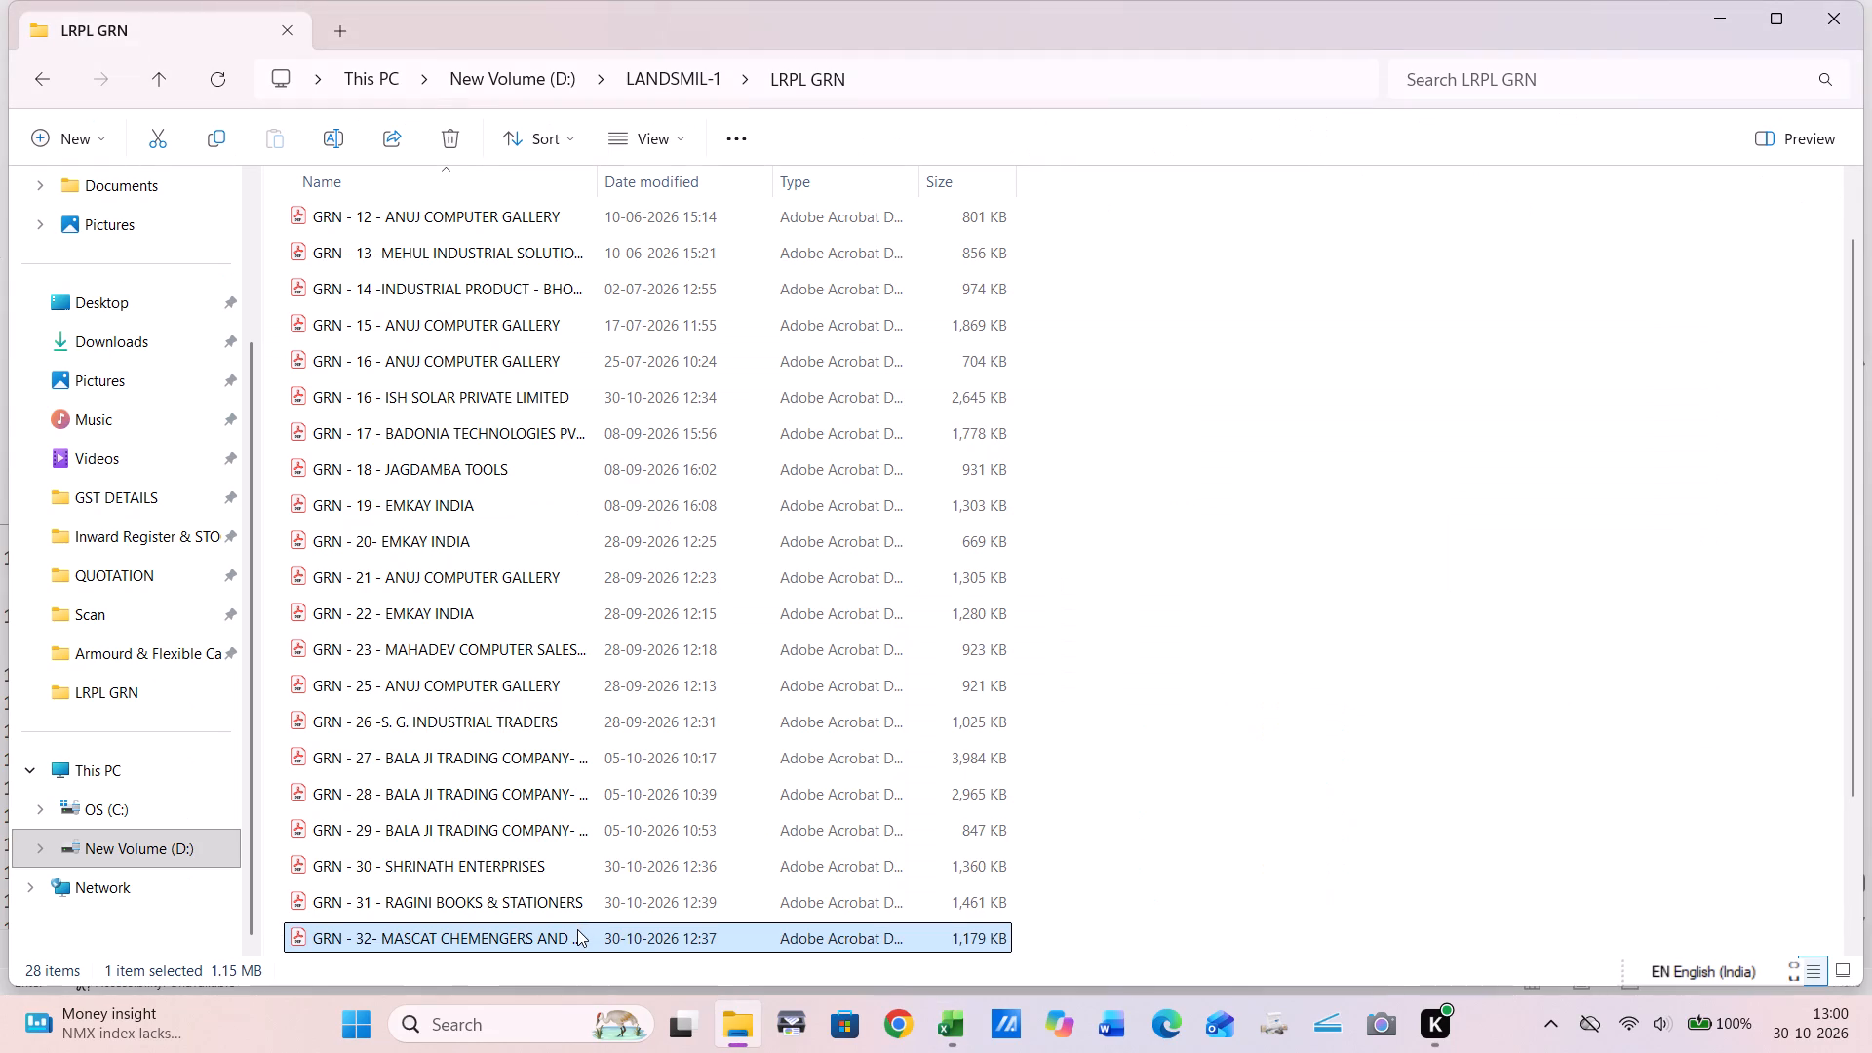
key(Return)
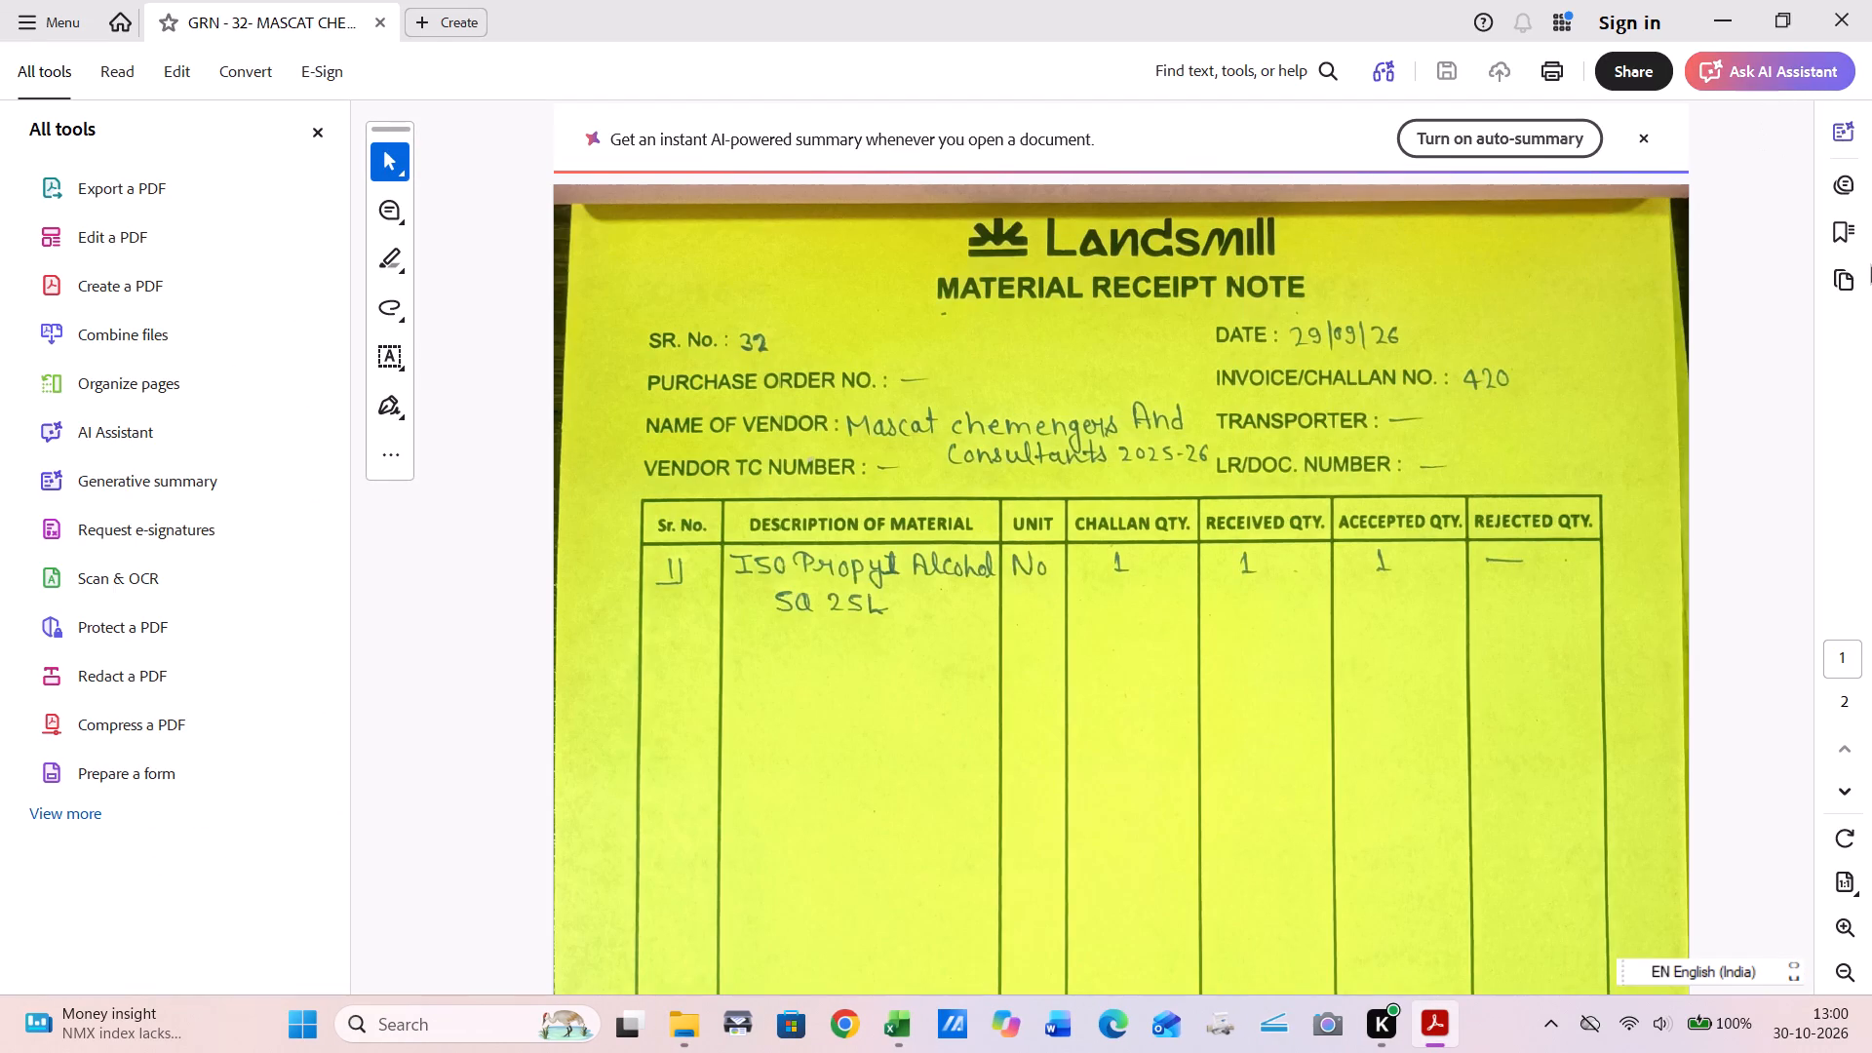
Copy the vendor name Mascat Chemengers And Consultants from the tax invoice into the Vendor Name cell of register row 1115 in Excel.
key(Down)
key(Down)
key(Down)
key(Down)
key(Down)
key(Down)
key(Down)
key(Down)
key(Down)
key(Down)
key(Down)
key(Down)
key(Down)
key(Down)
key(Down)
key(Down)
key(Down)
key(Down)
key(Down)
key(Down)
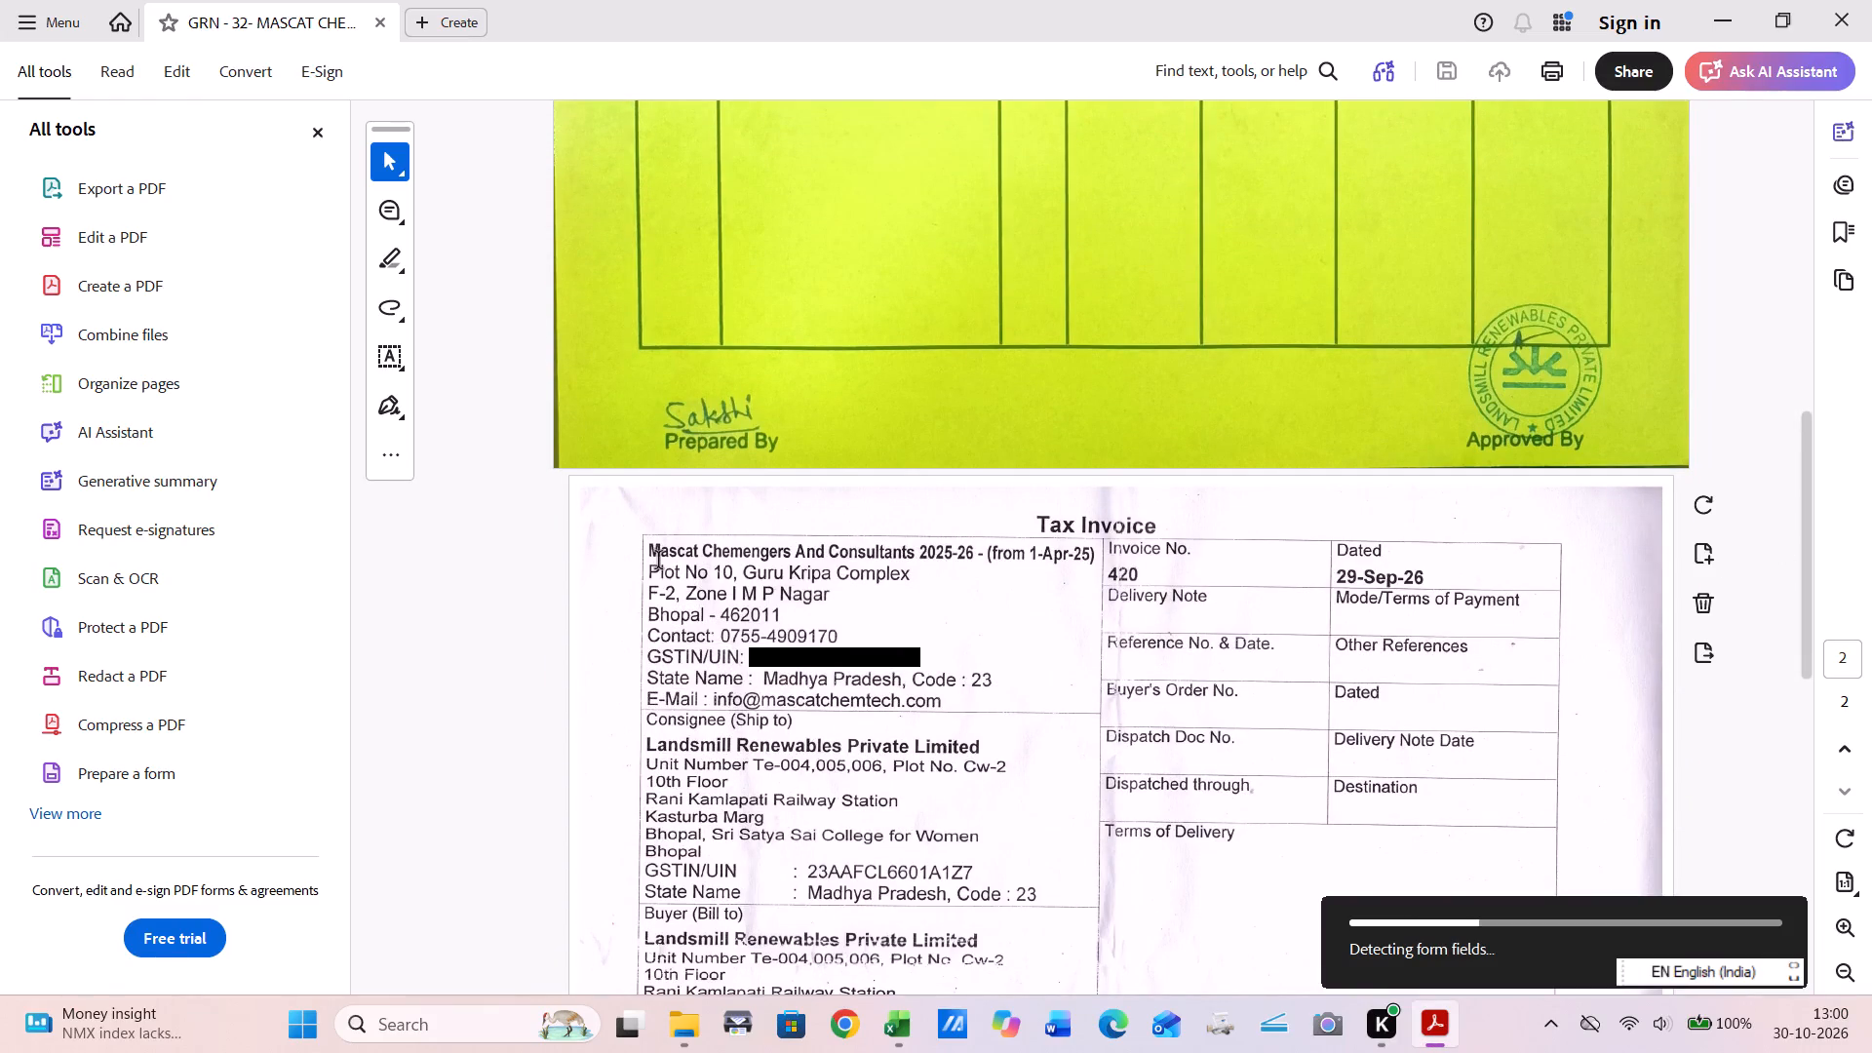
drag(651, 558, 919, 575)
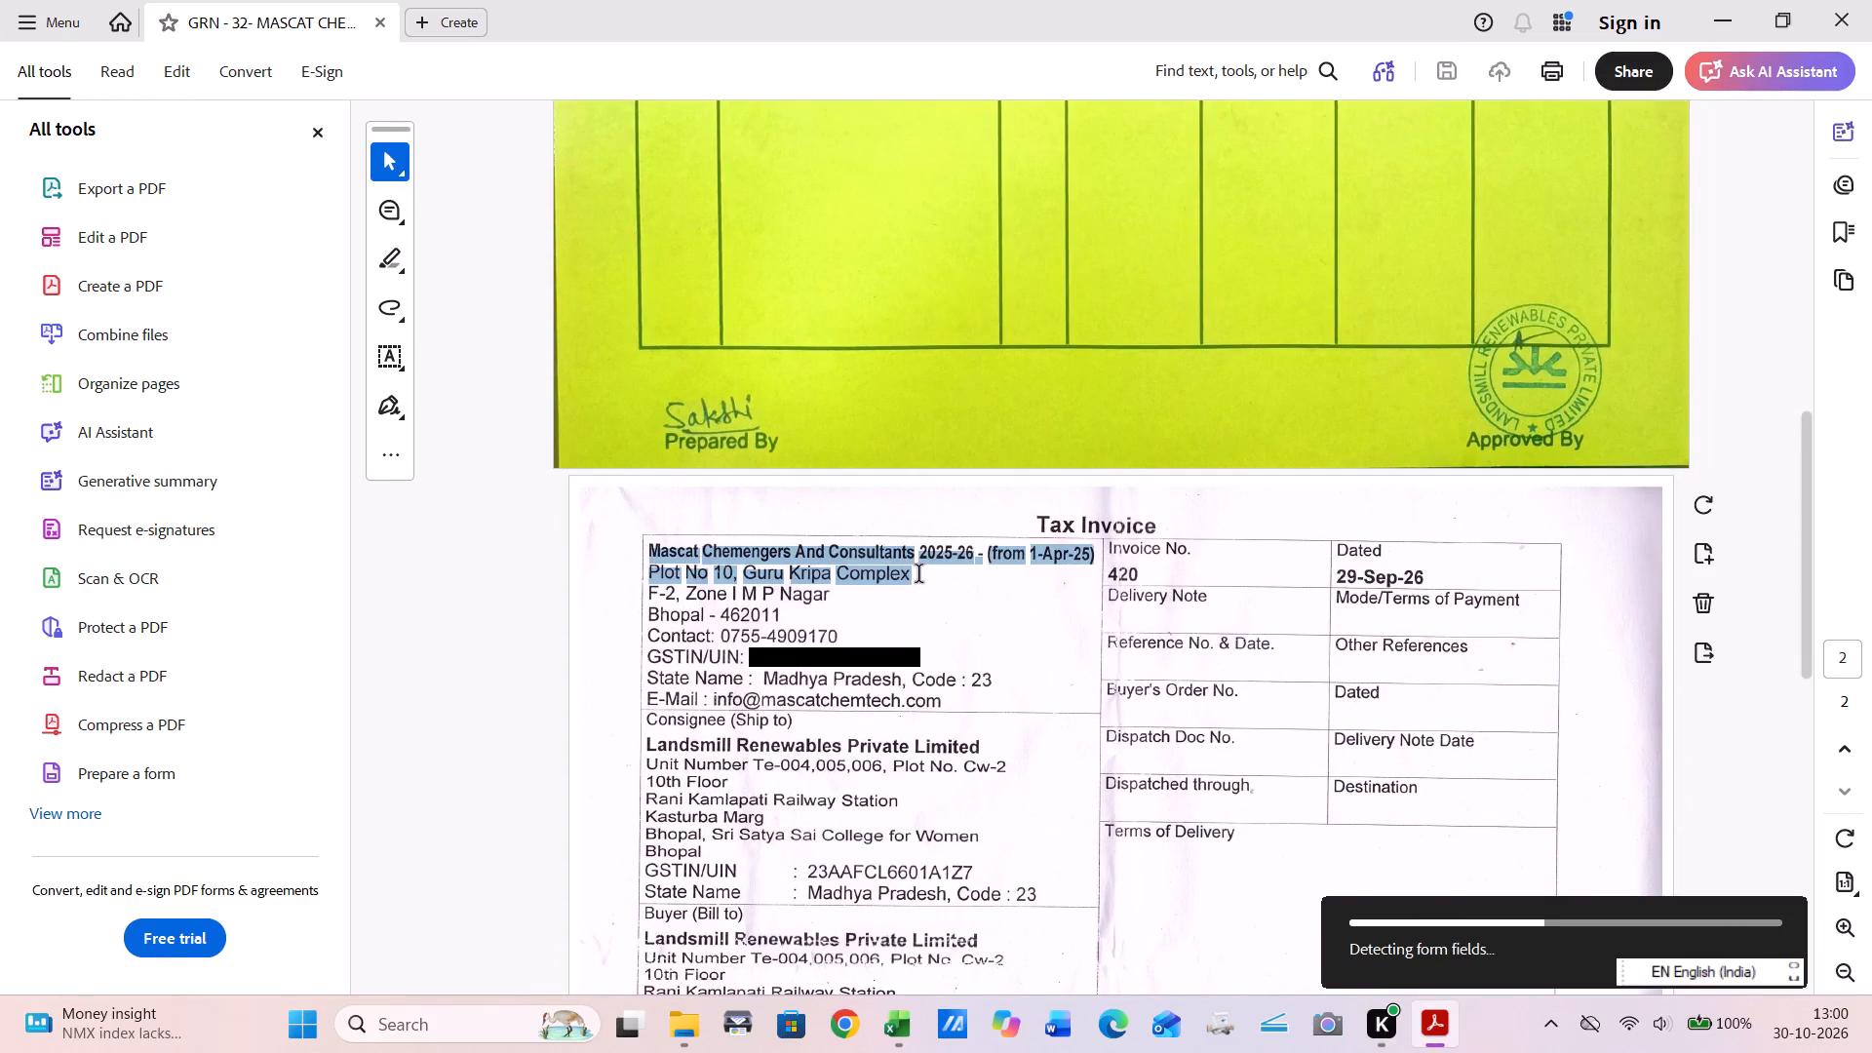
drag(919, 575, 919, 571)
key(ctrl+c)
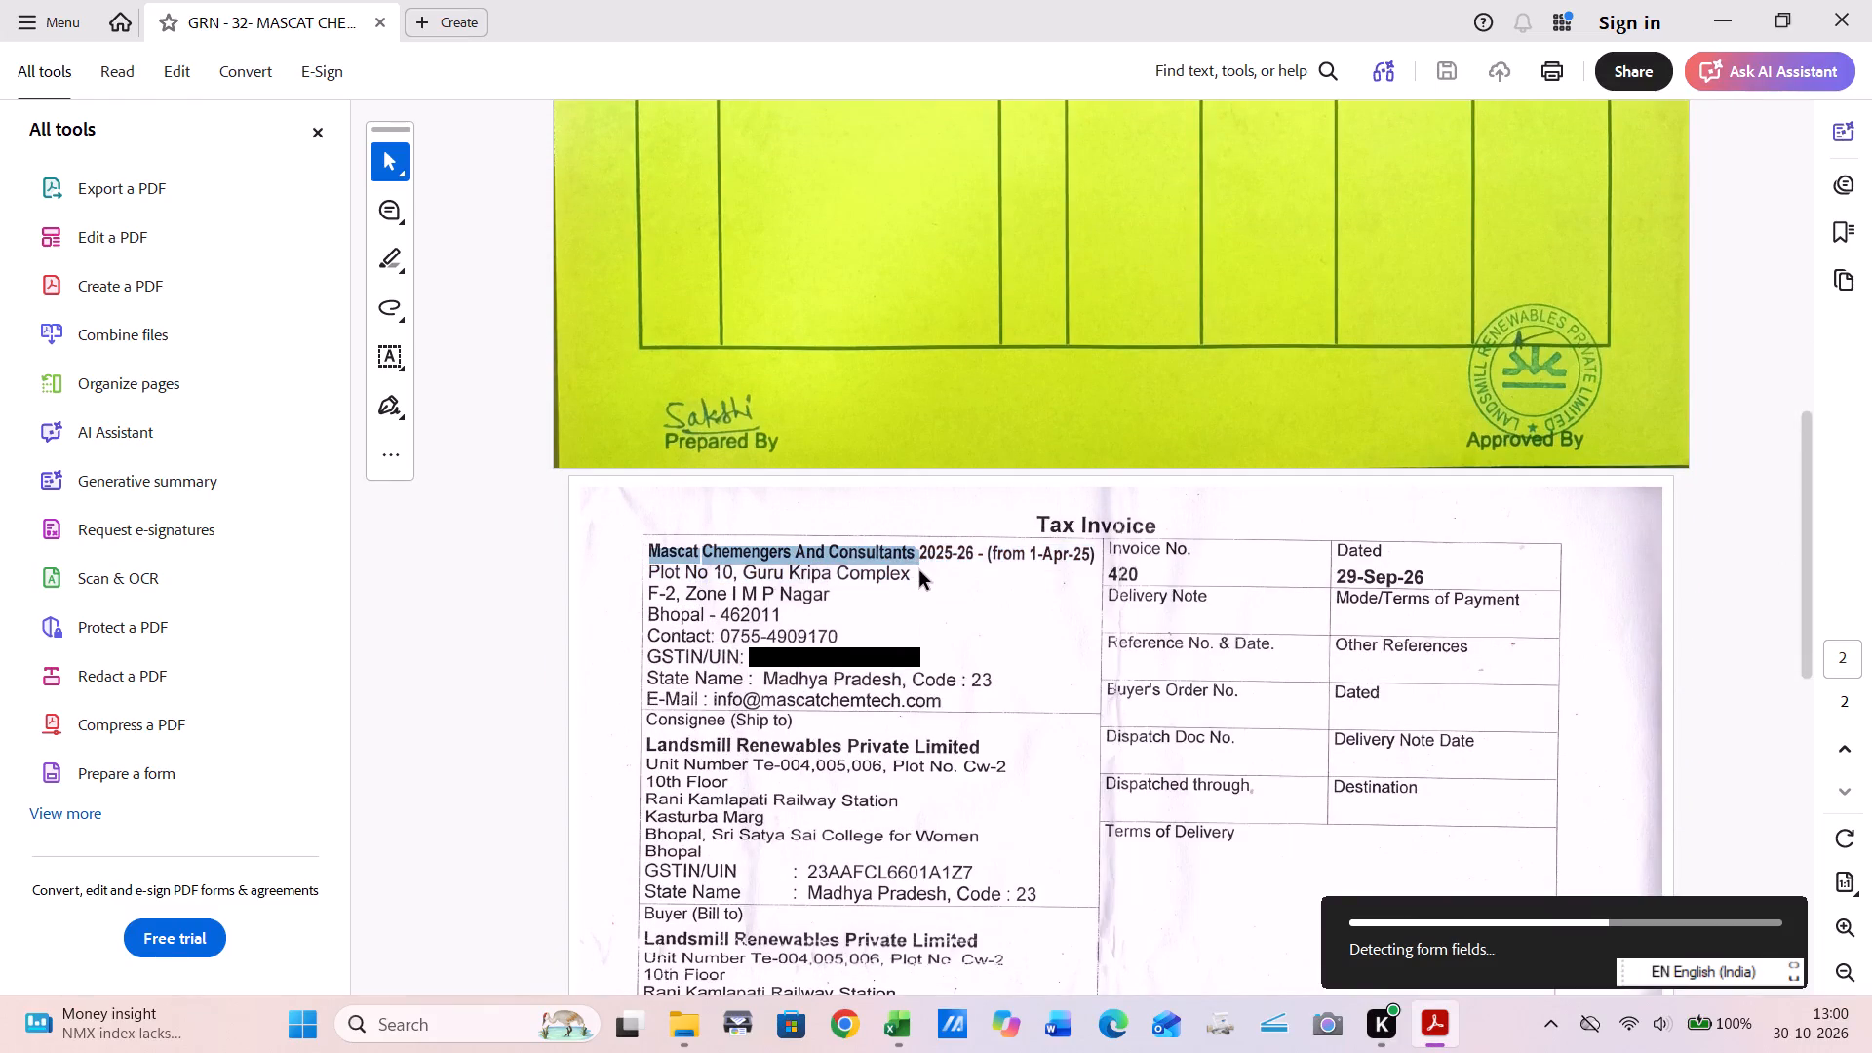
key(alt+Tab)
key(alt+Tab)
key(alt+Tab)
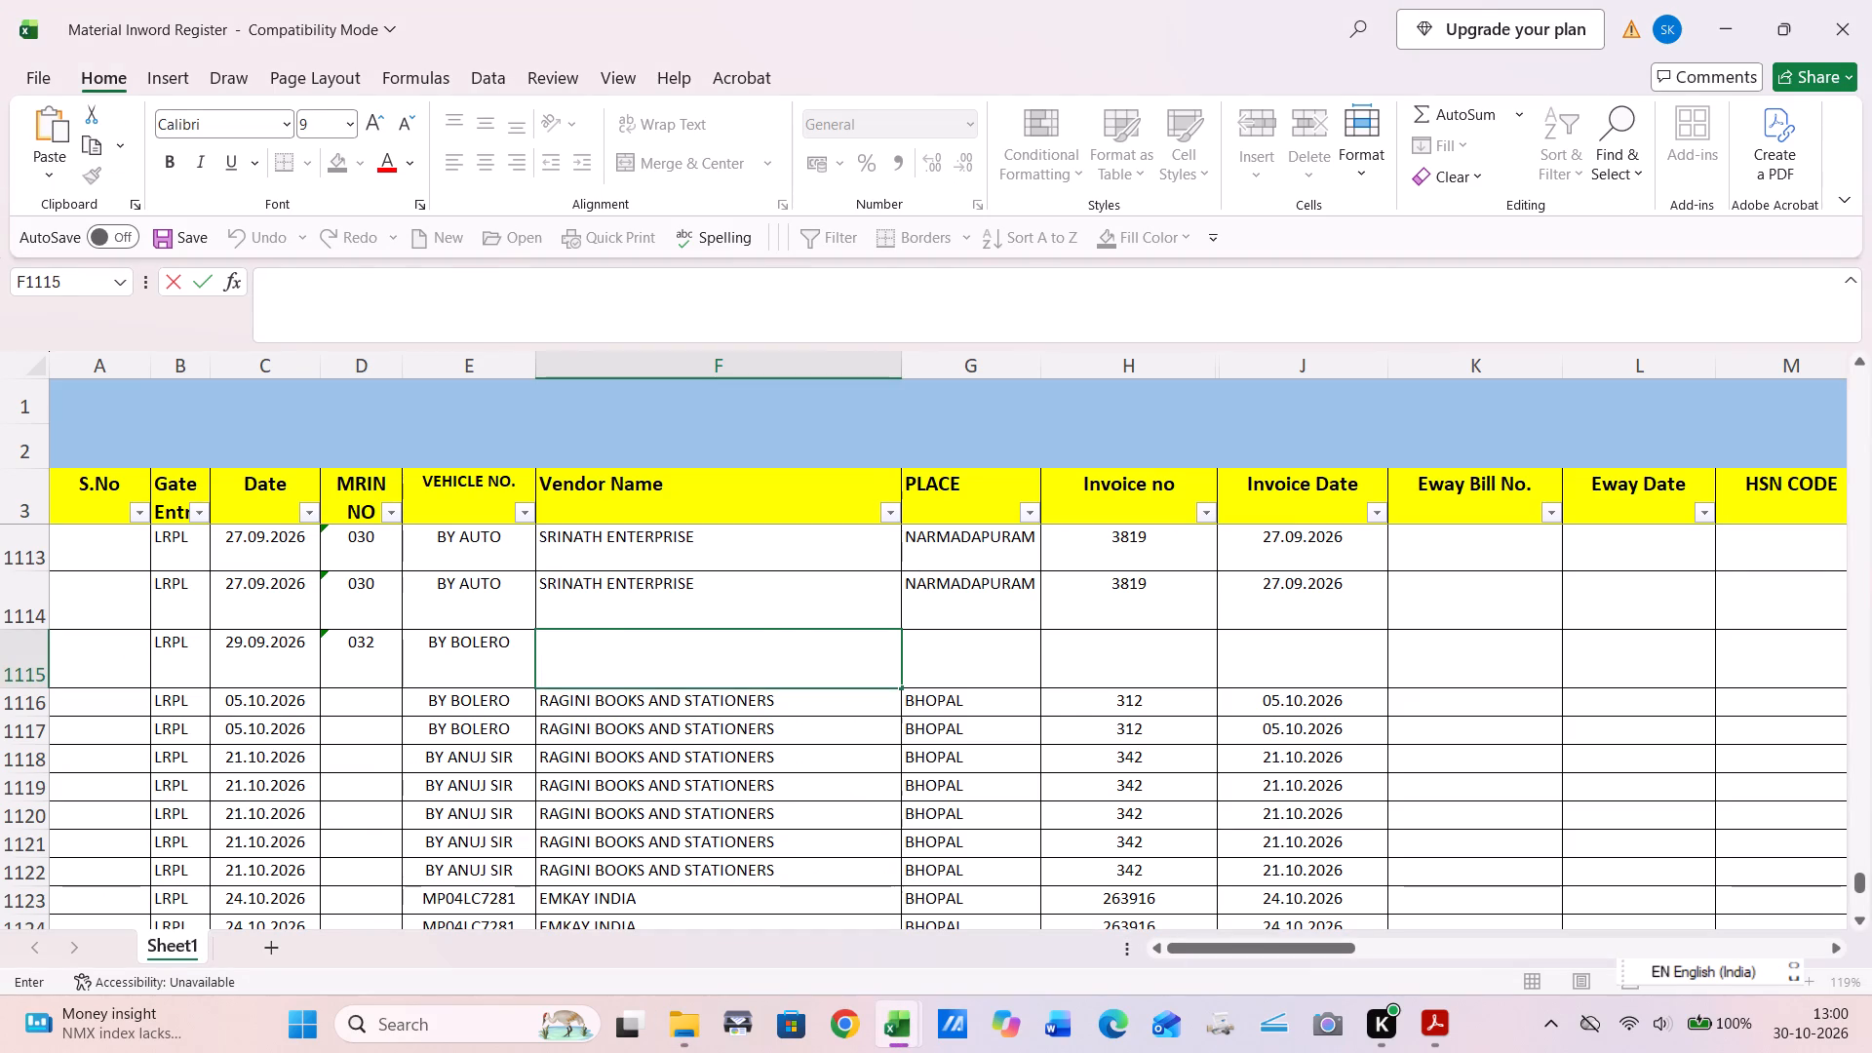
key(ctrl+v)
key(Tab)
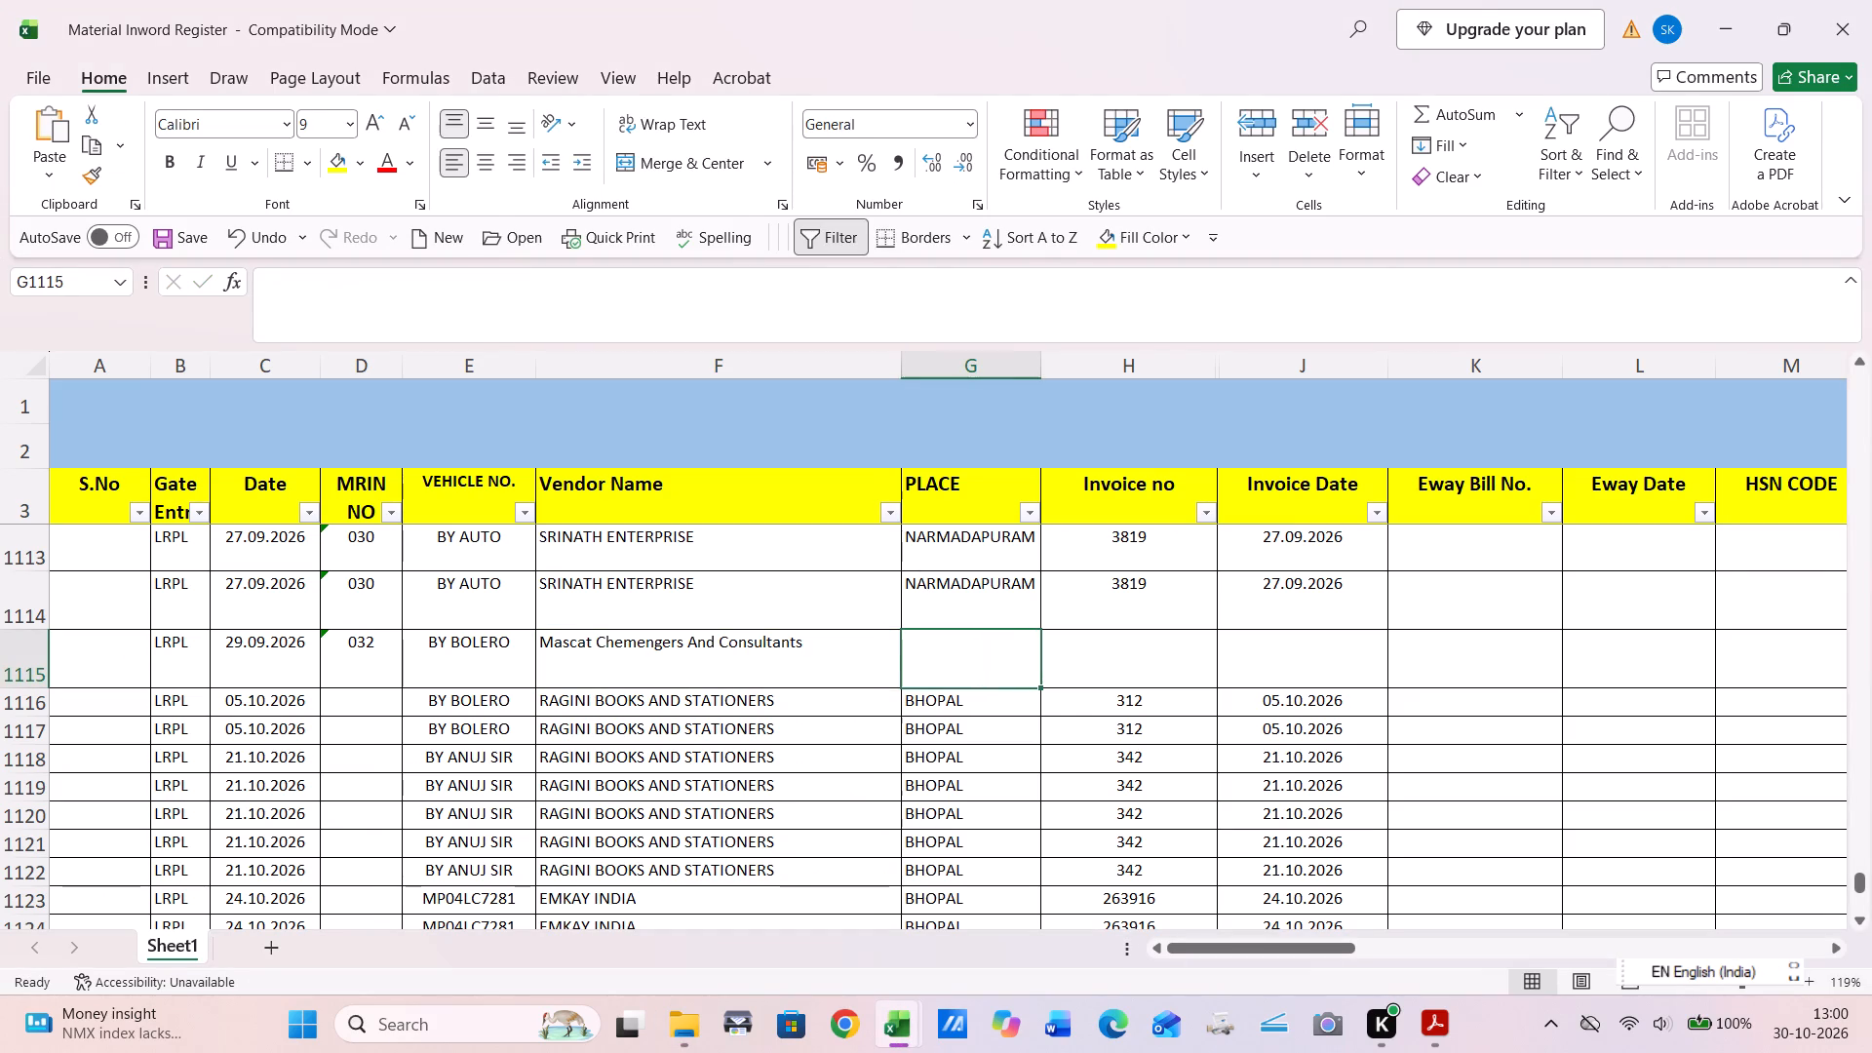
Enter BHOPAL as the place for the Mascat Chemengers entry in row 1115.
text(BH)
key(Right)
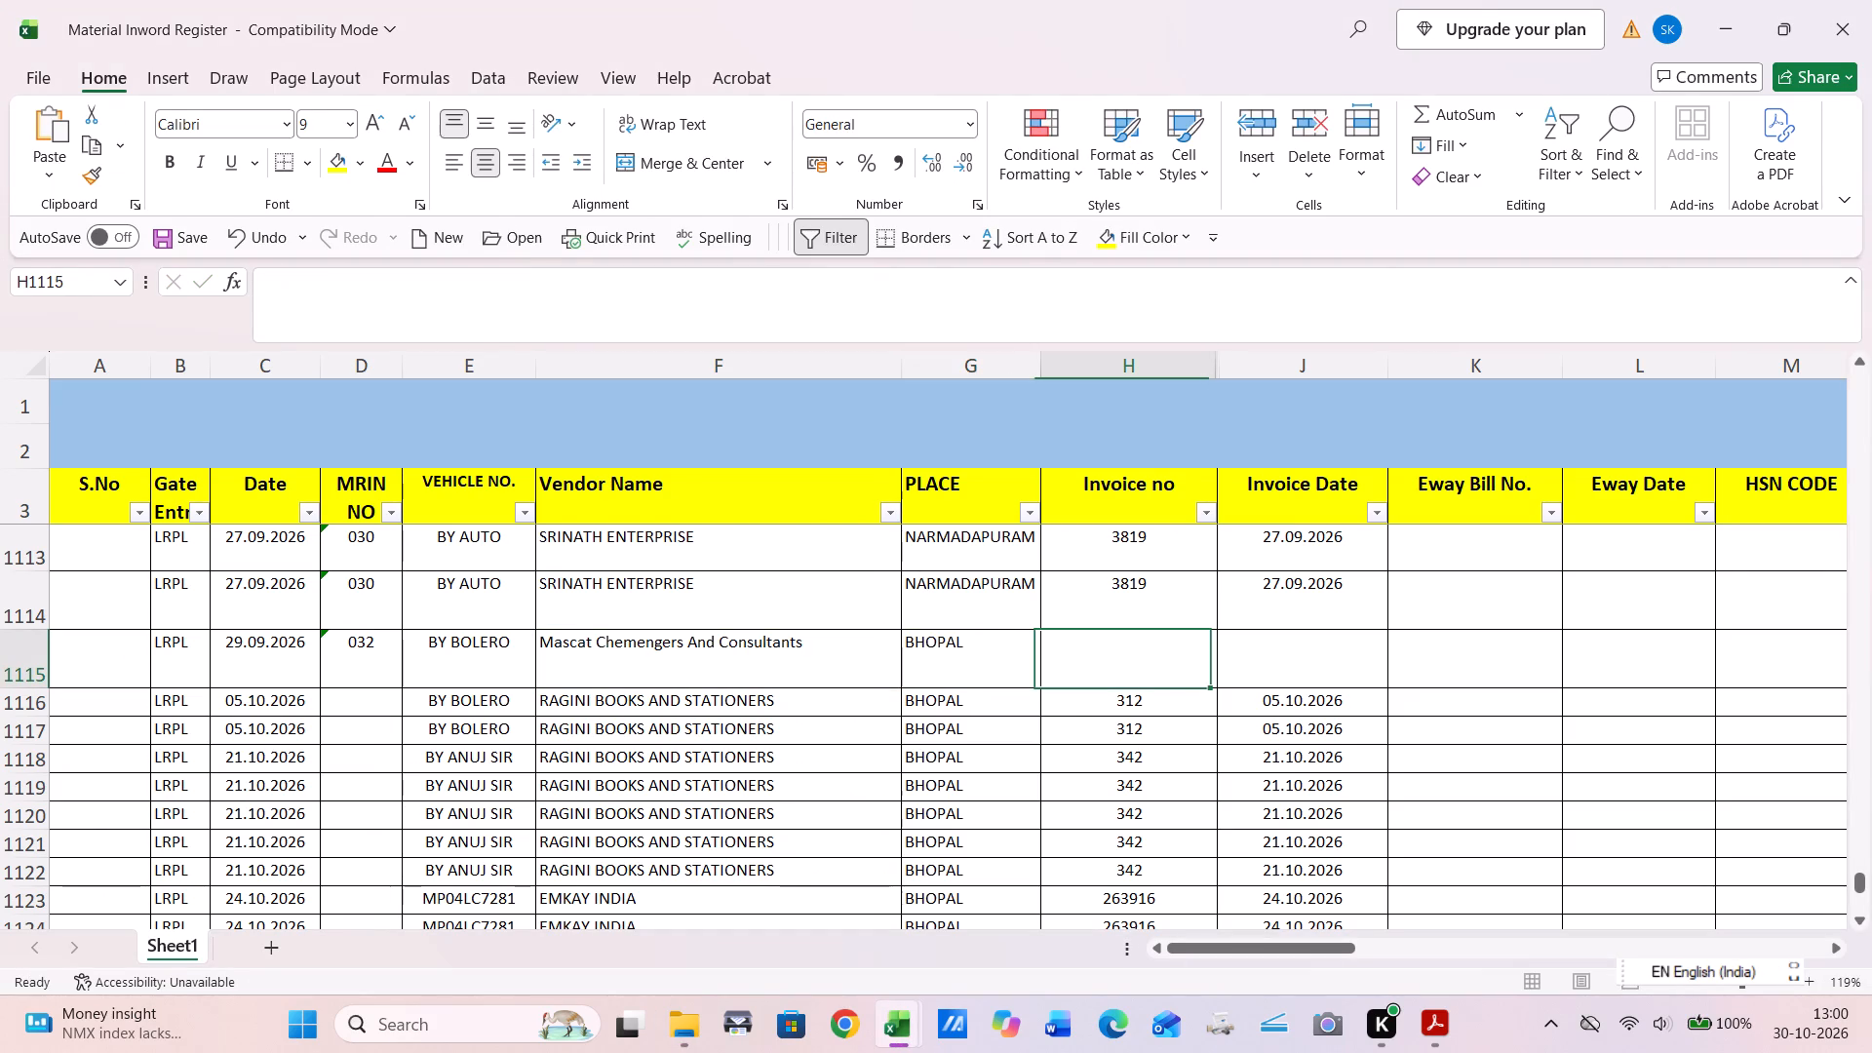
Enter invoice number 420 and invoice date 29.09.2026 from the tax invoice in row 1115 of the register.
key(alt+Tab)
key(alt+Tab)
key(alt+Tab)
key(alt+Tab)
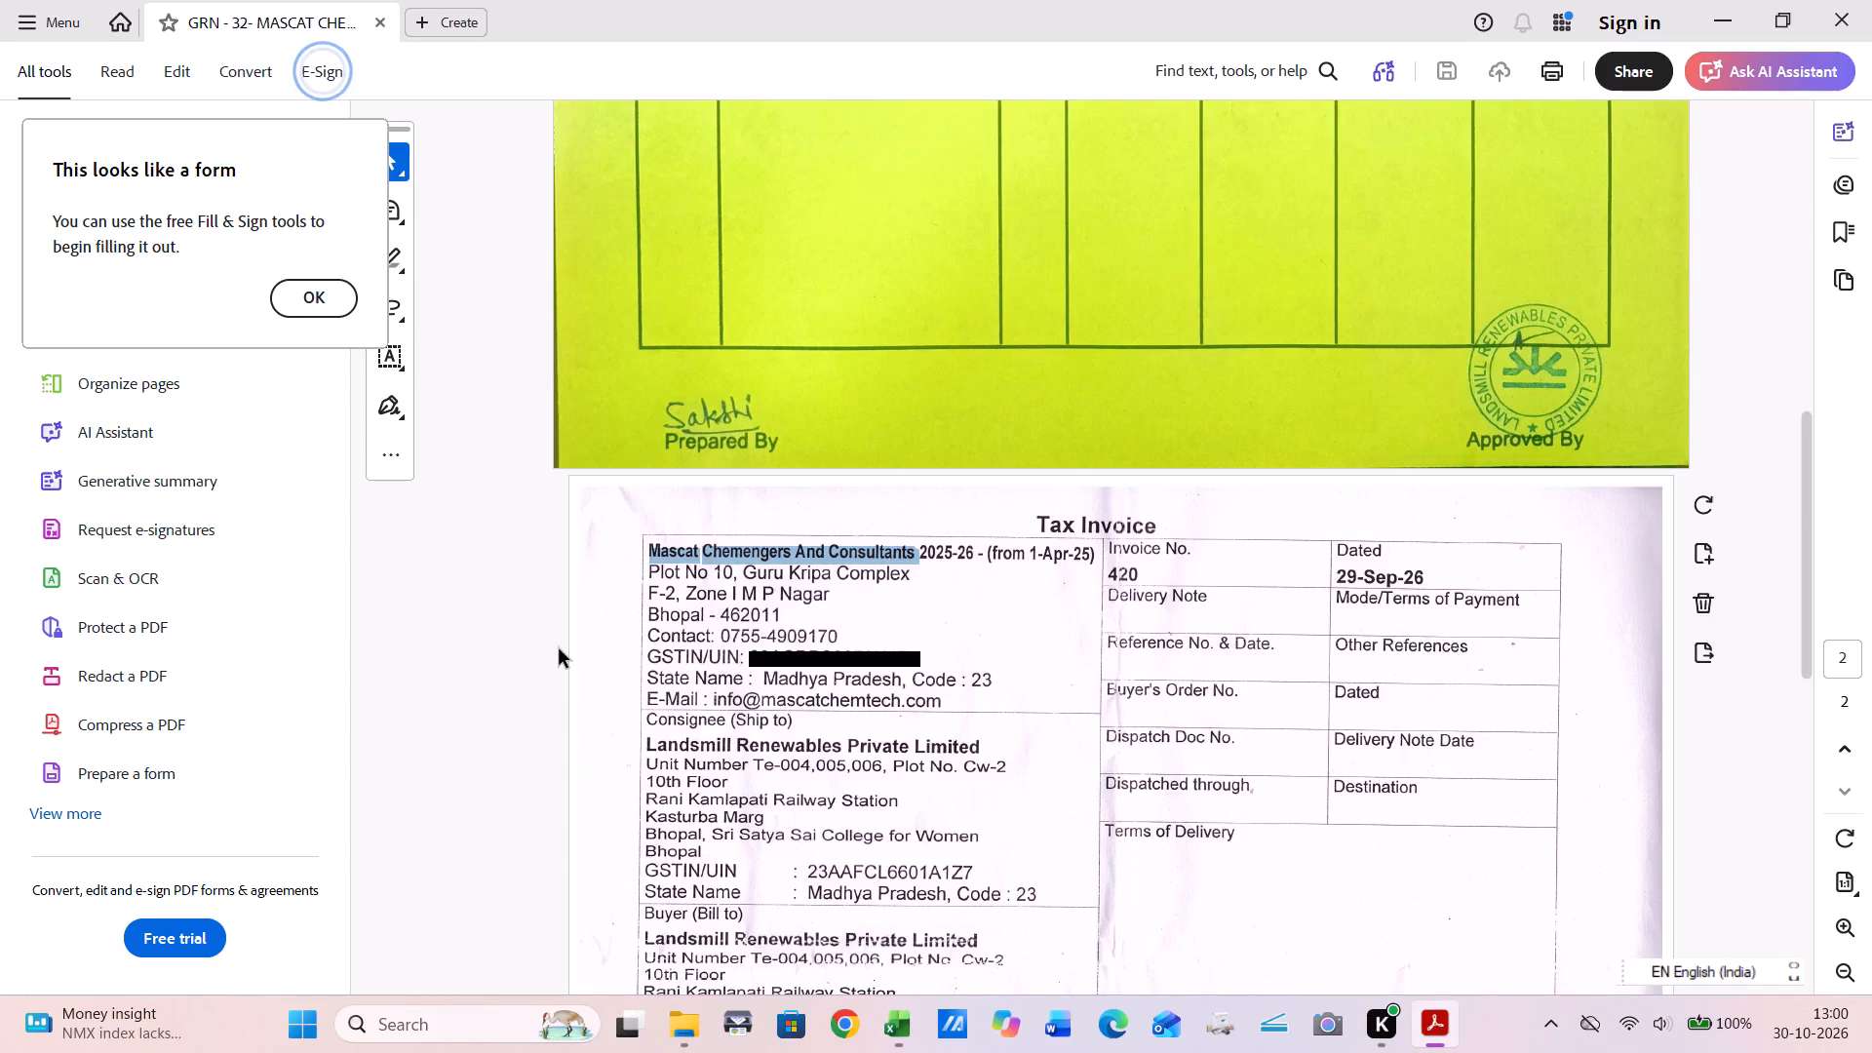
key(alt+Tab)
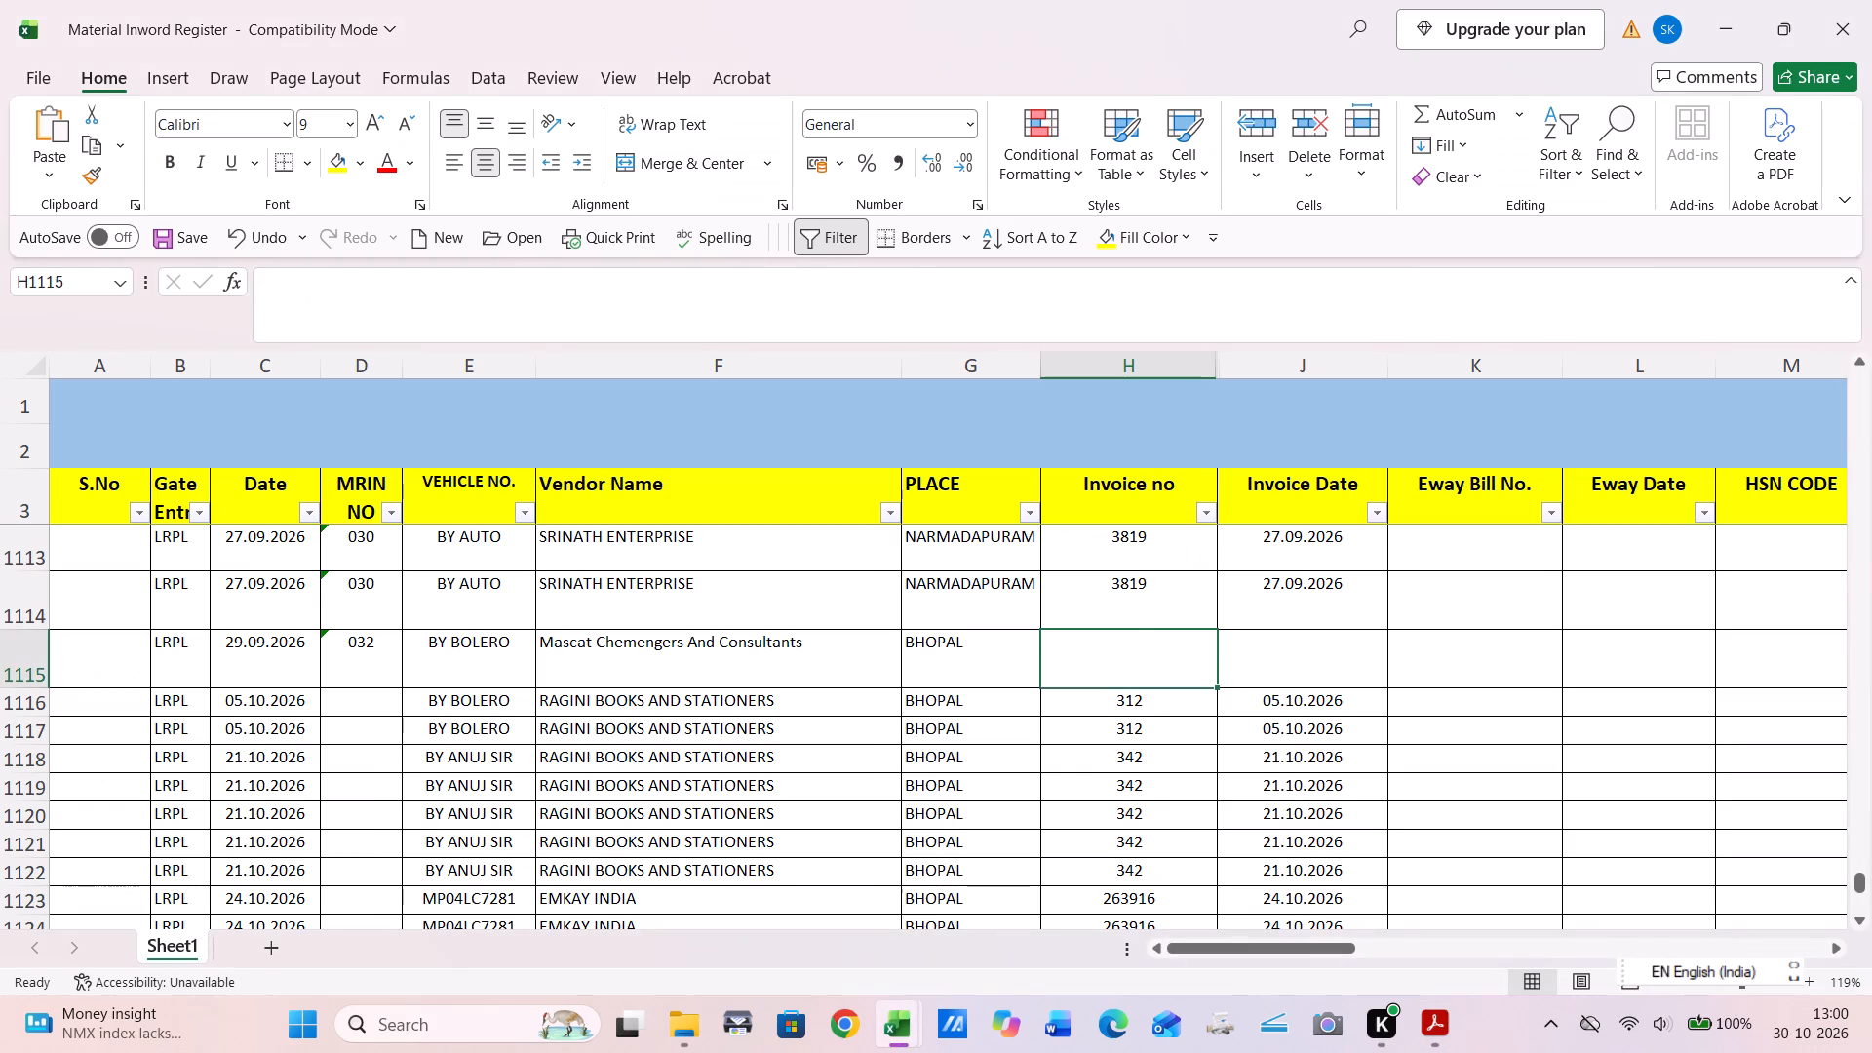
text(420)
key(Tab)
key(alt+Tab)
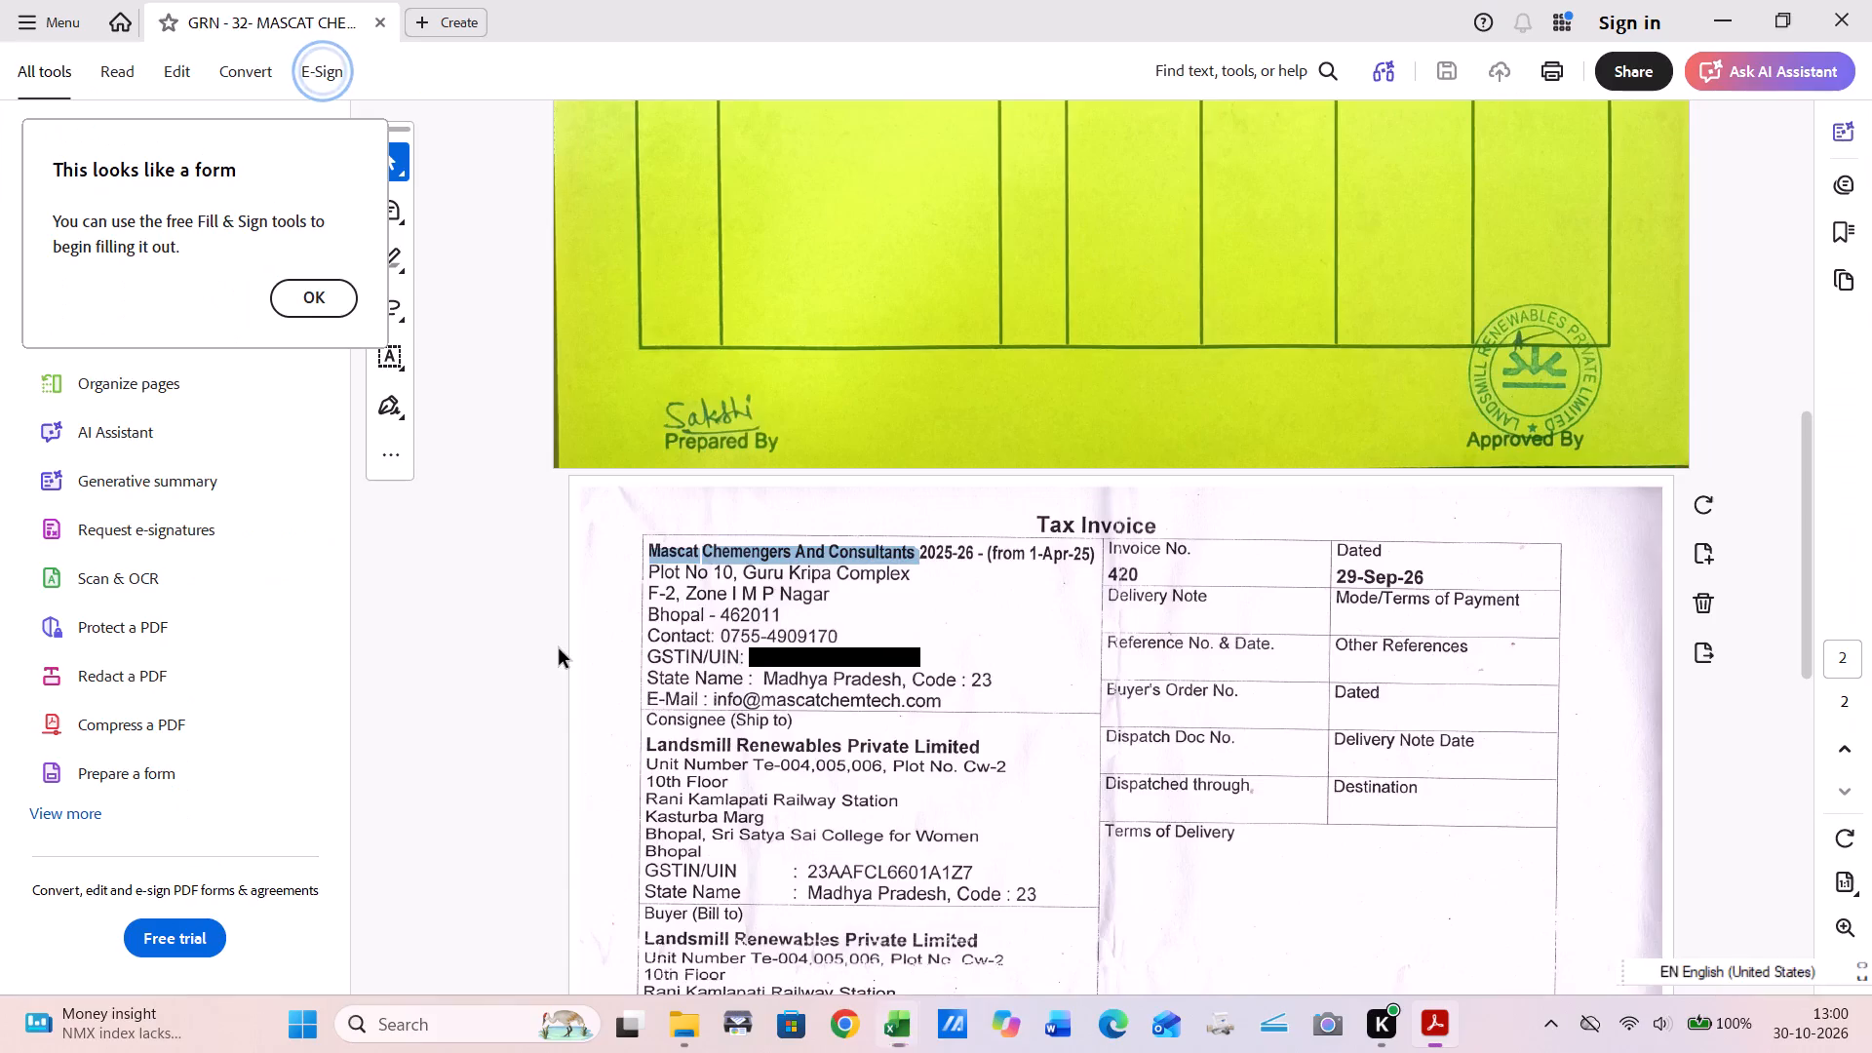
key(alt+Tab)
text(29.09.2026)
key(Tab)
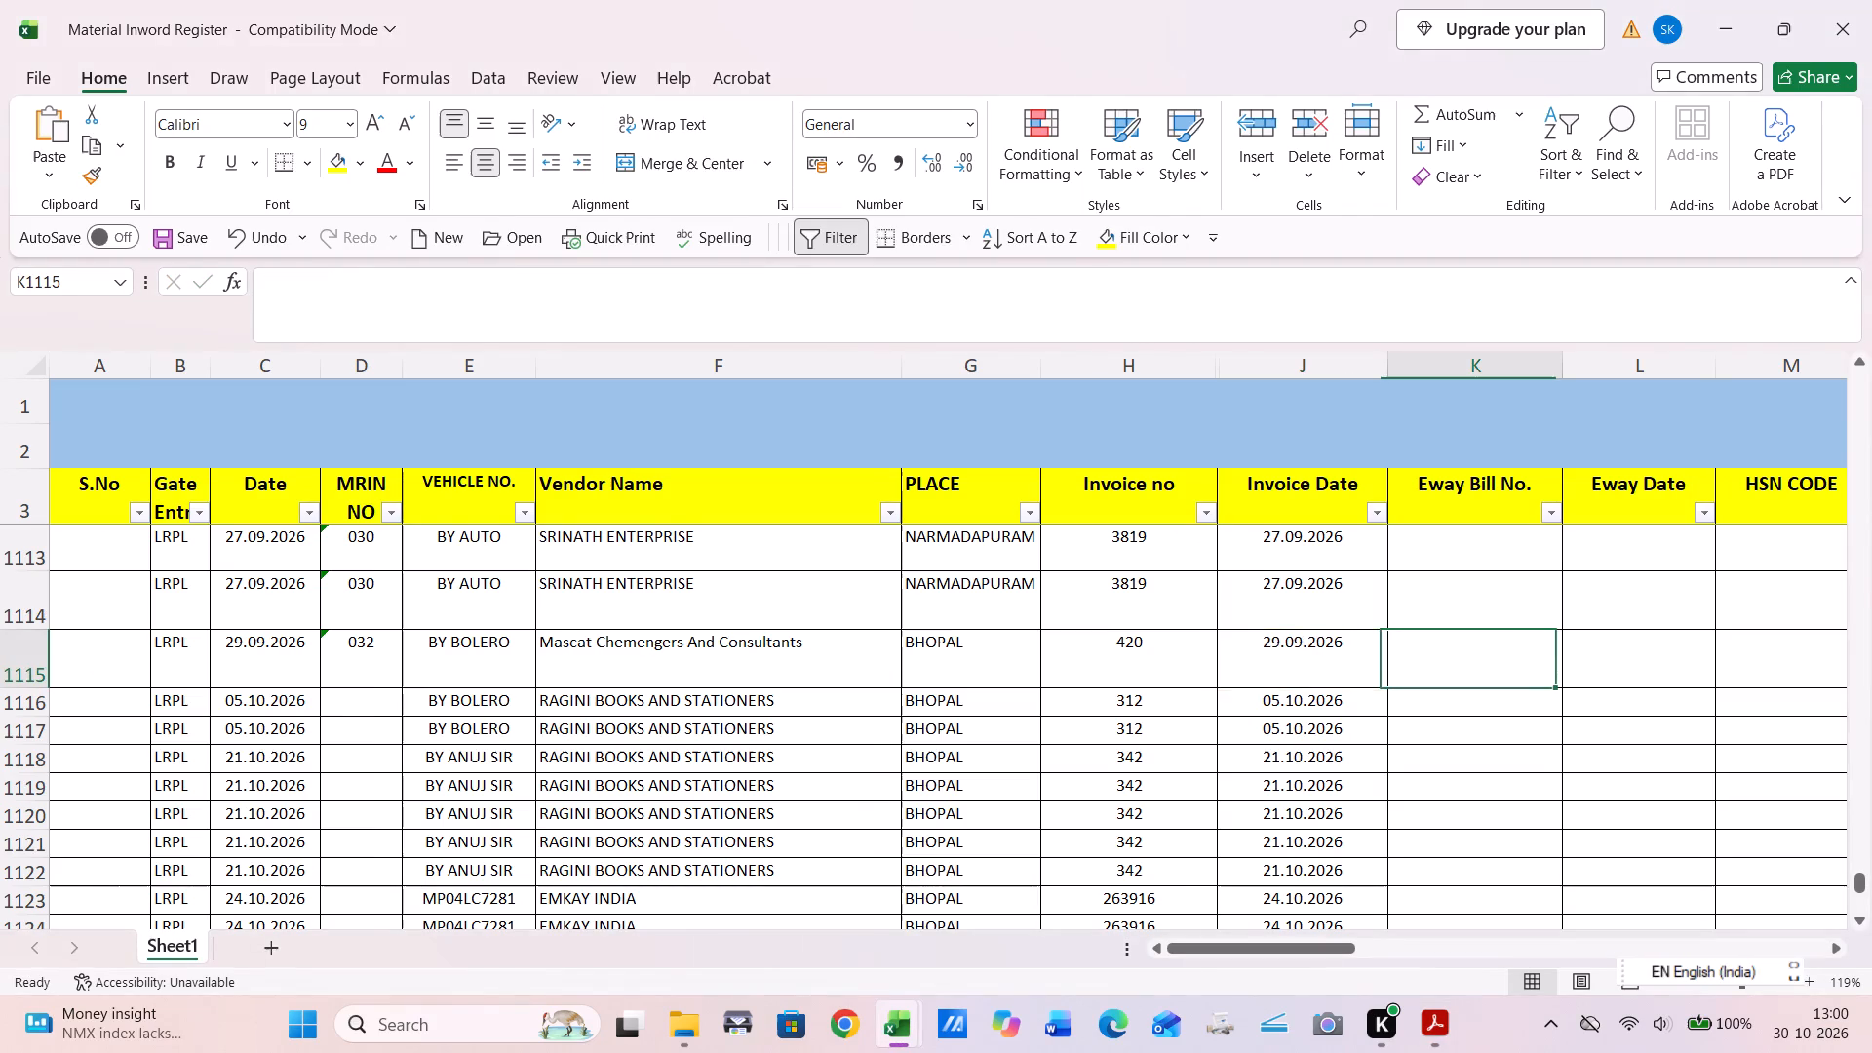
Look up the item's HSN/SAC code on the tax invoice and enter 29051220 as the HSN code in row 1115.
key(Tab)
key(Tab)
key(Tab)
key(Tab)
key(Left)
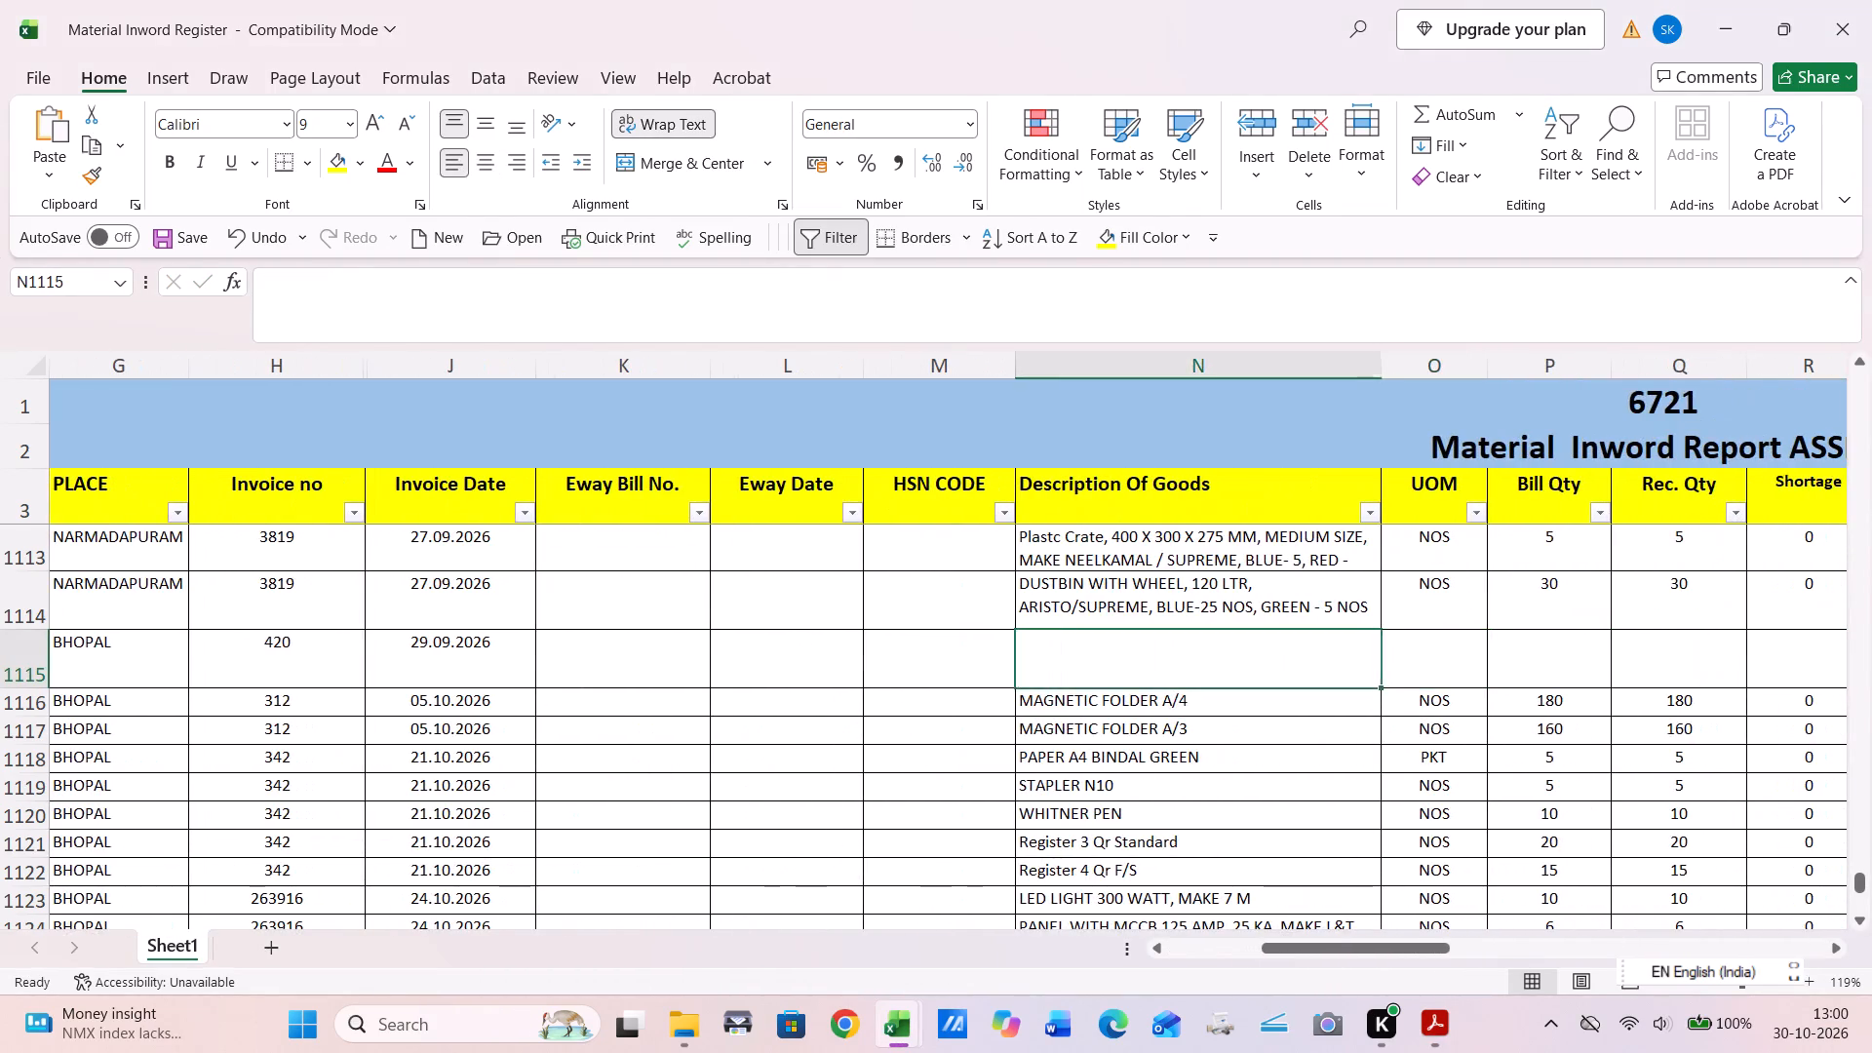
key(Left)
key(alt+Tab)
key(Down)
key(Down)
key(Down)
key(Down)
key(Down)
key(Down)
key(Down)
key(Down)
key(Down)
key(Down)
key(Down)
key(Down)
key(Down)
key(Down)
key(Down)
key(Down)
key(Down)
key(Down)
key(Down)
key(Down)
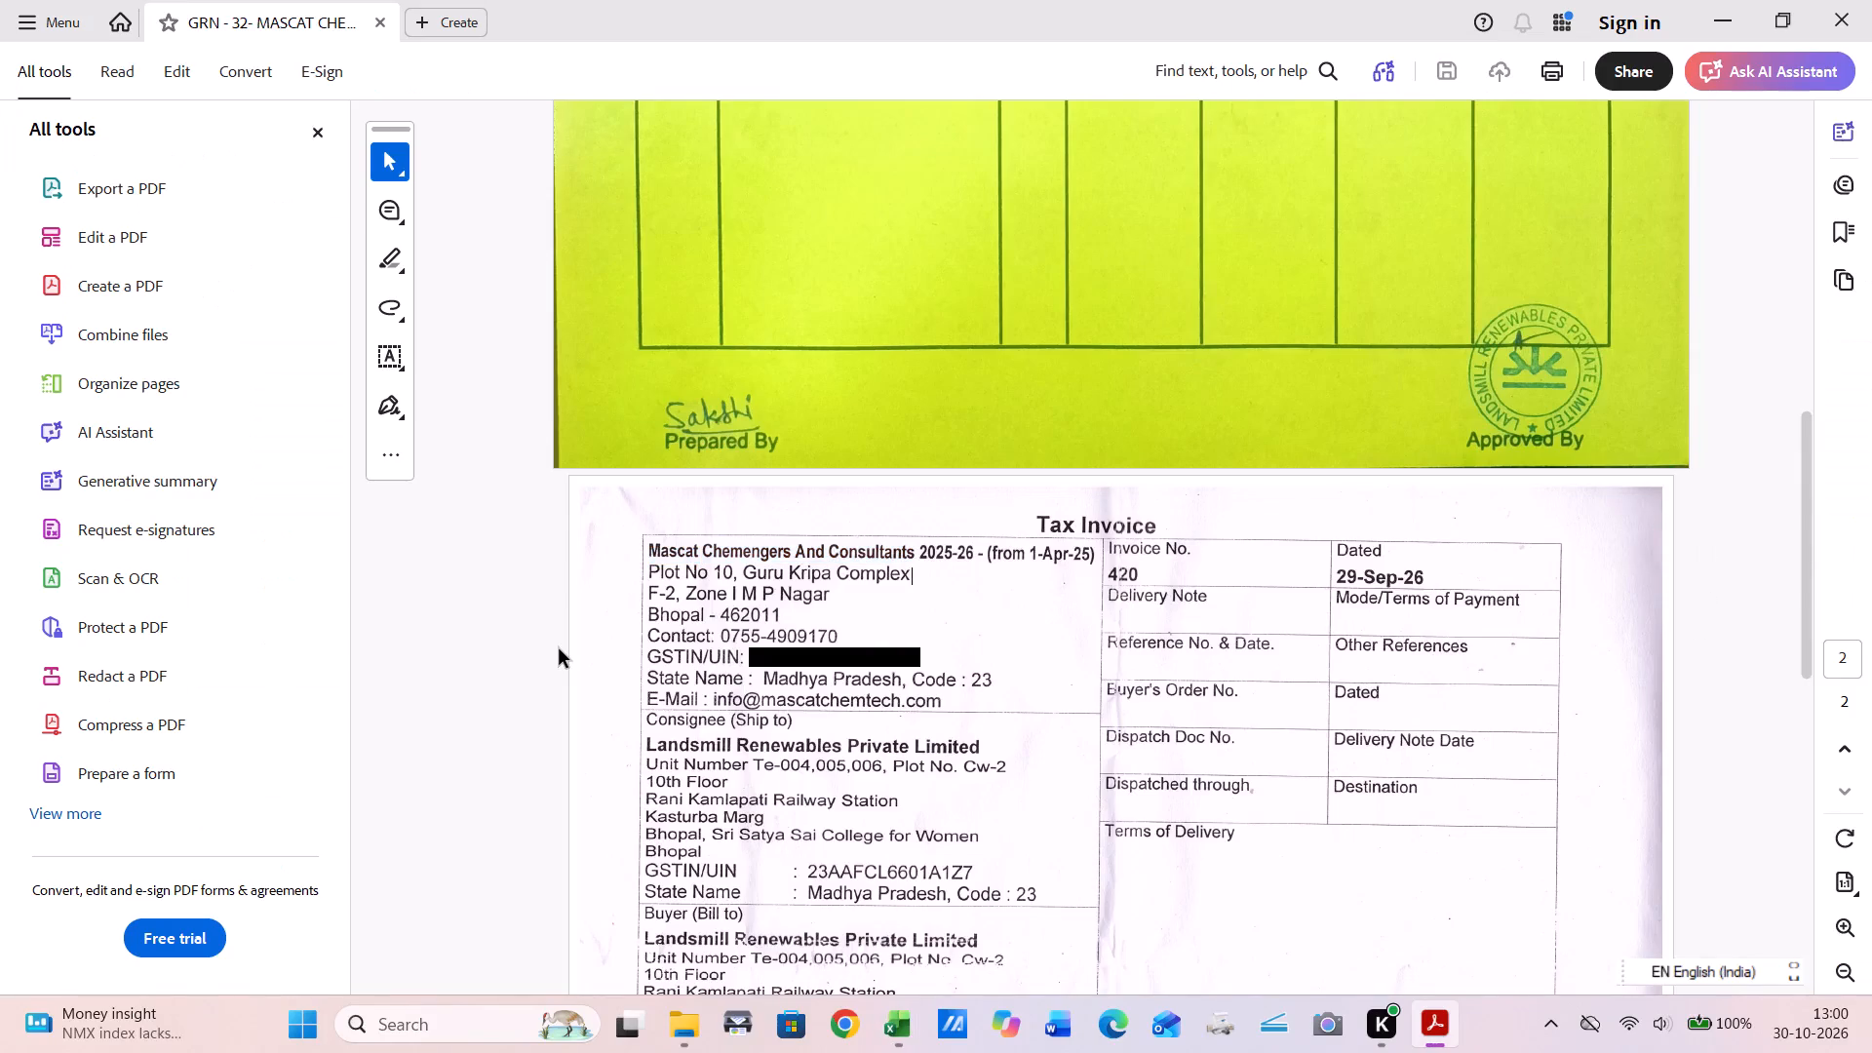
key(Down)
key(Down)
key(Down)
key(Down)
key(Down)
key(Down)
key(Down)
key(Down)
key(Down)
key(Down)
key(Down)
key(Down)
key(Down)
key(Down)
key(Down)
key(Down)
key(Down)
key(Down)
key(Down)
key(Down)
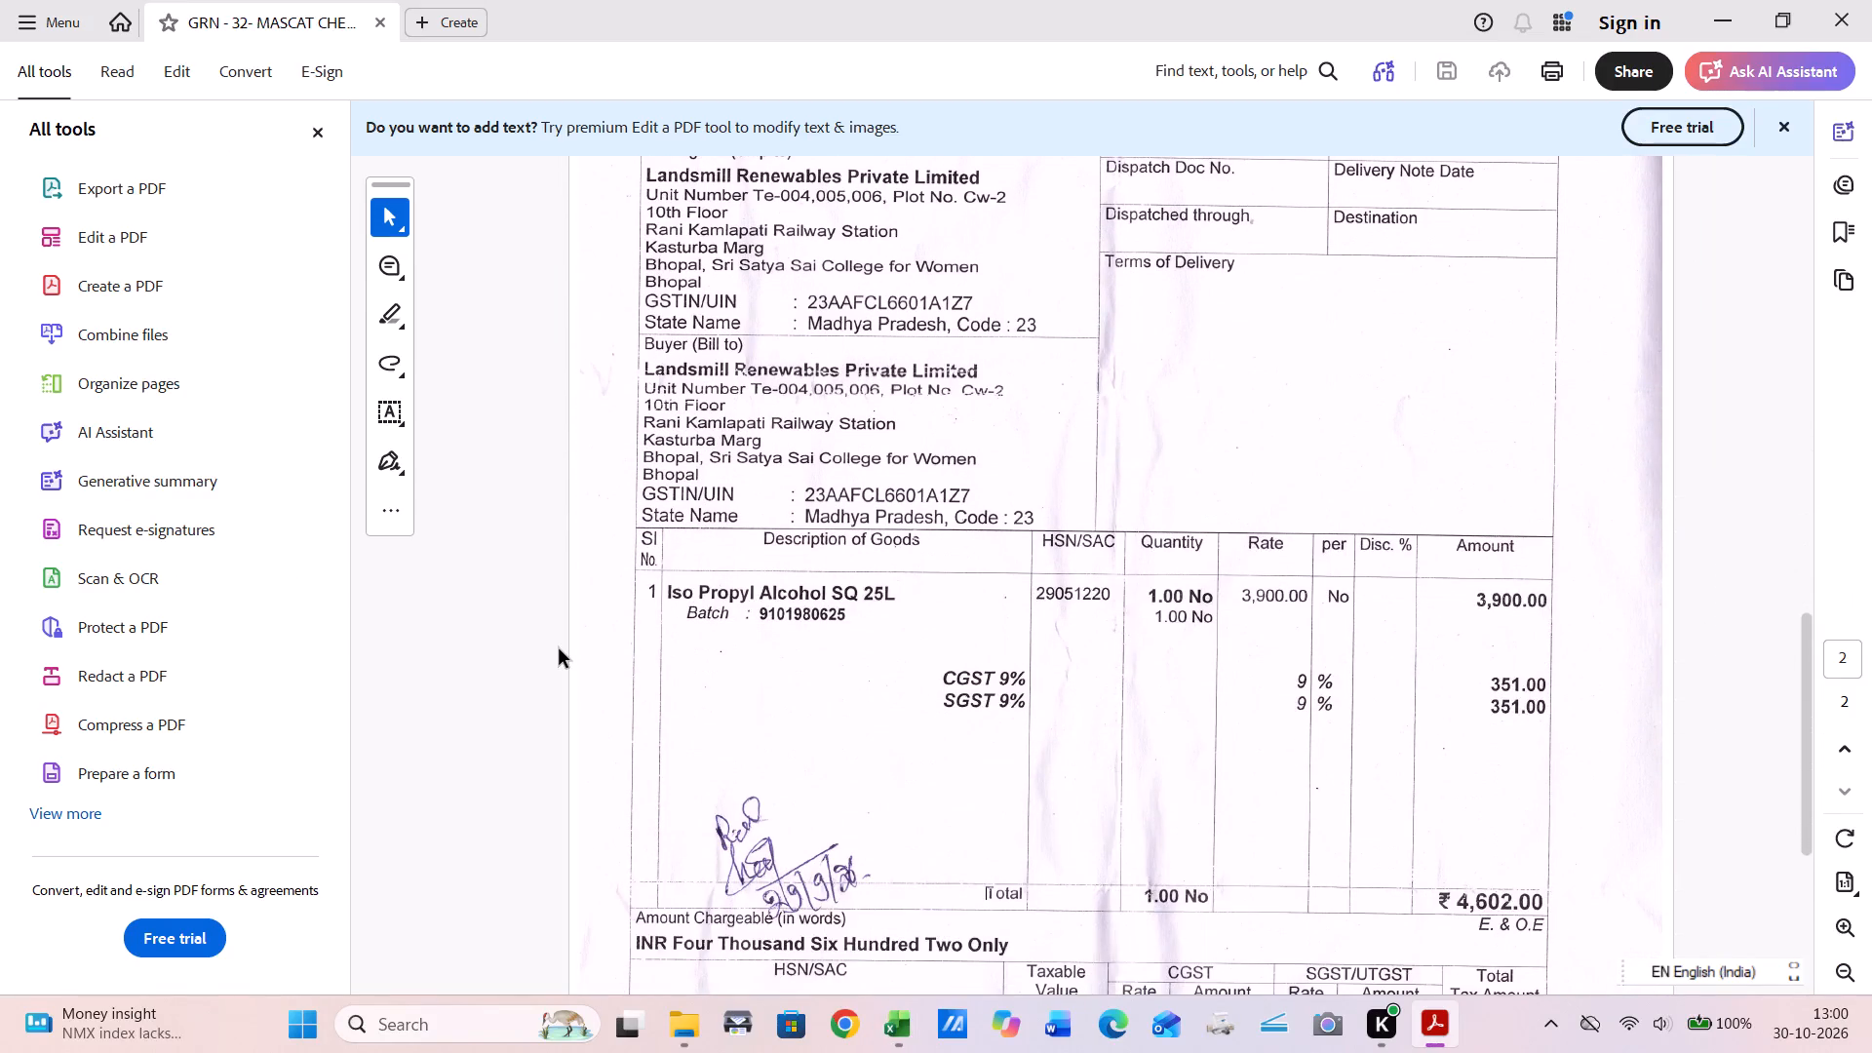
key(alt+Tab)
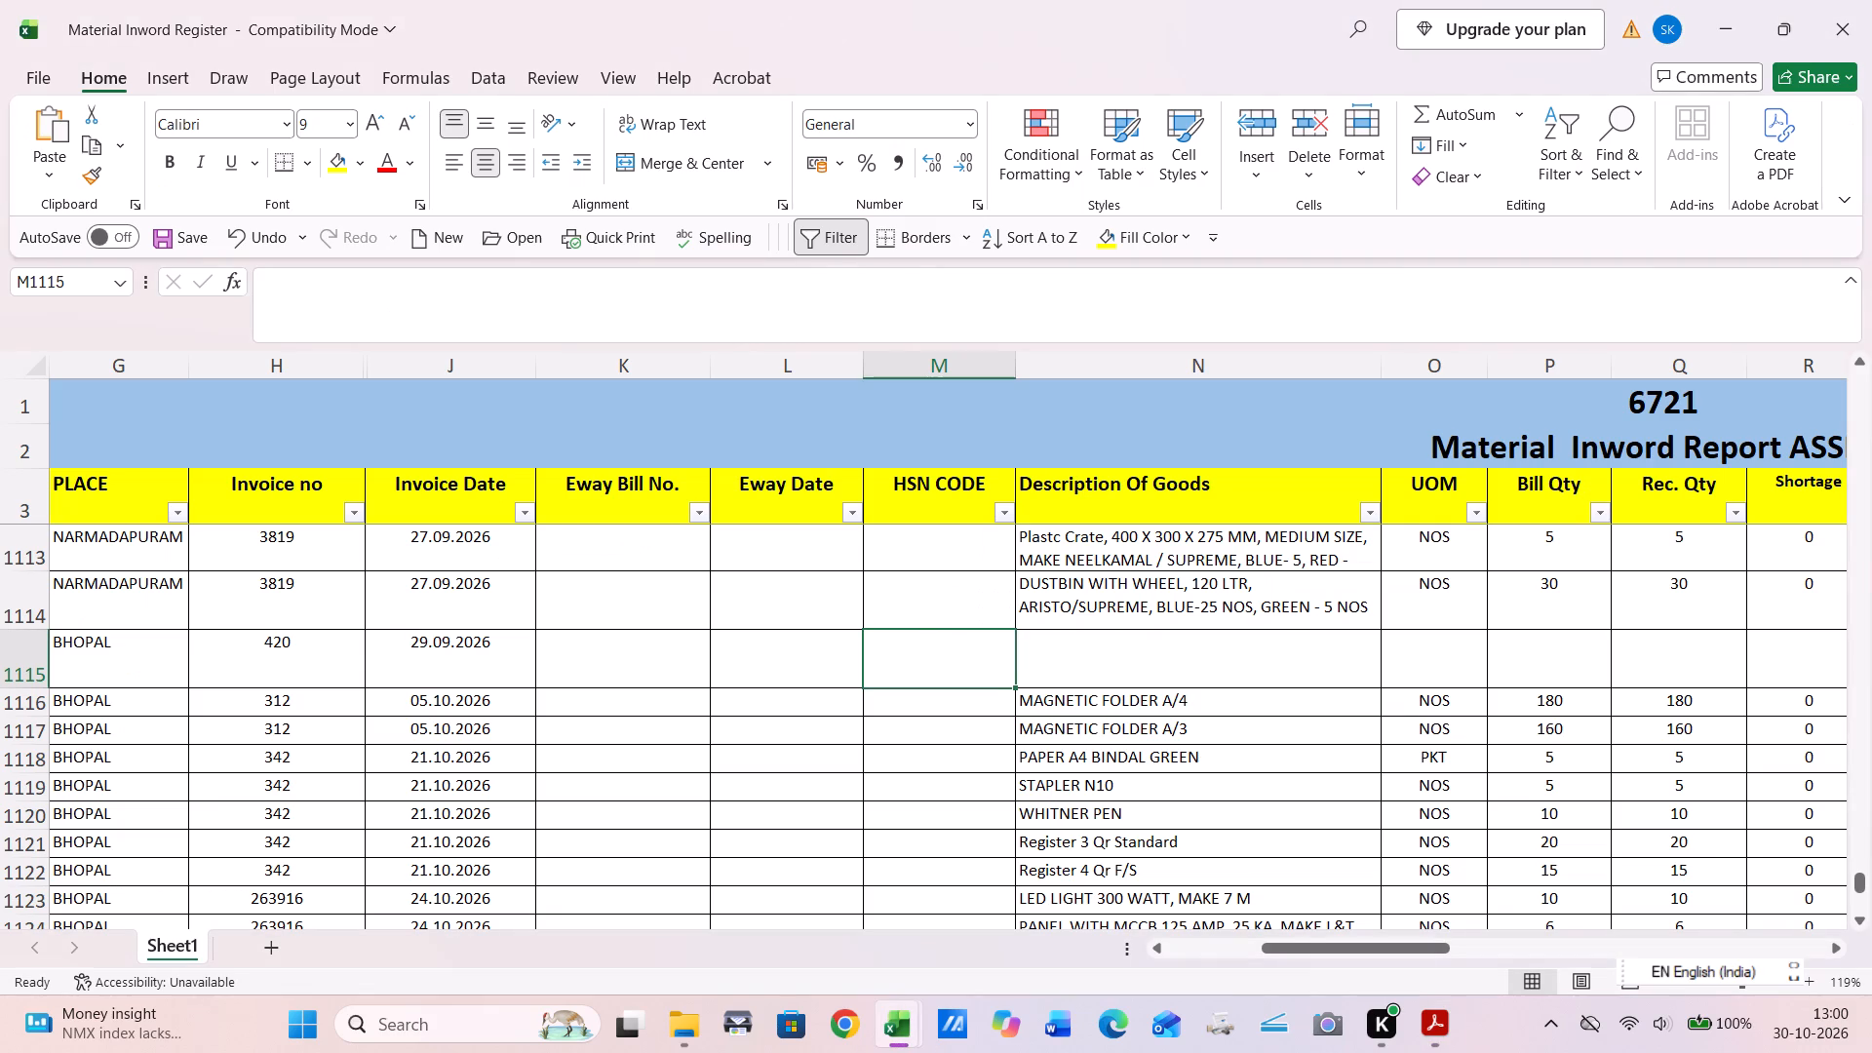
text(2905)
key(Tab)
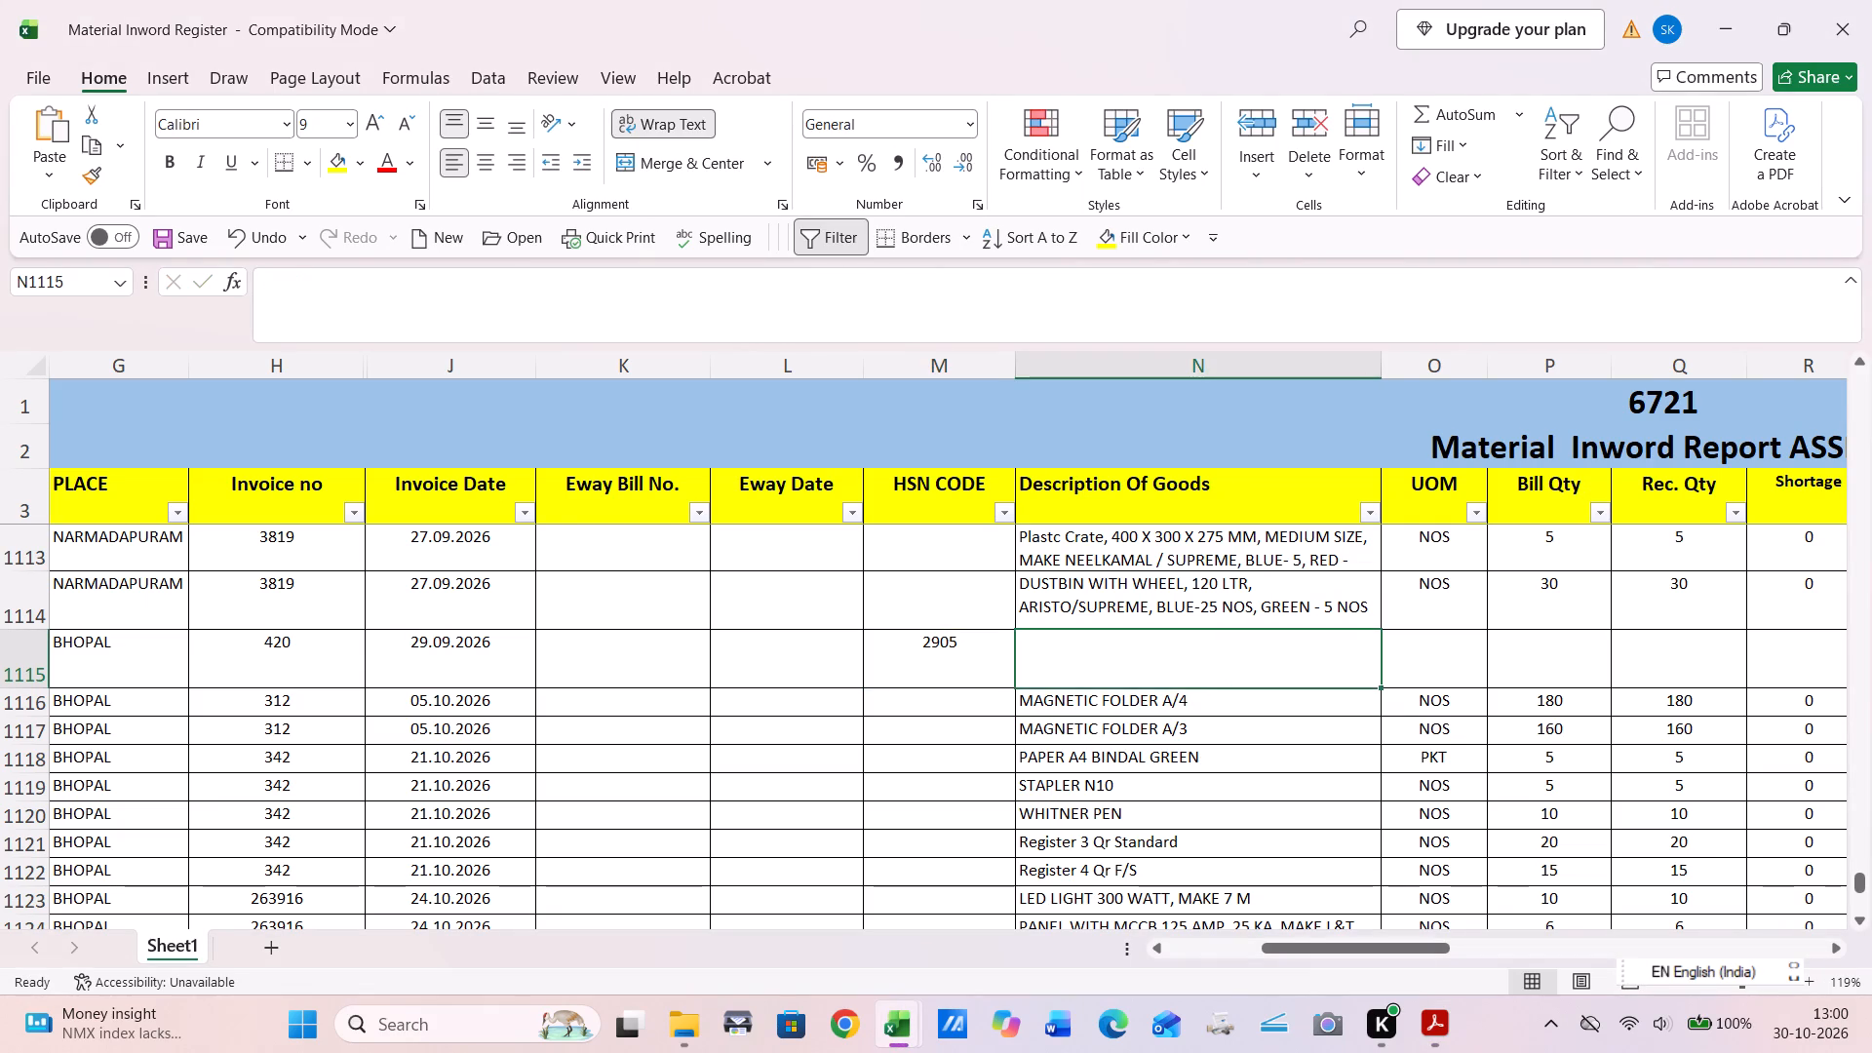
key(Left)
key(F2)
key(2)
key(BackSpace)
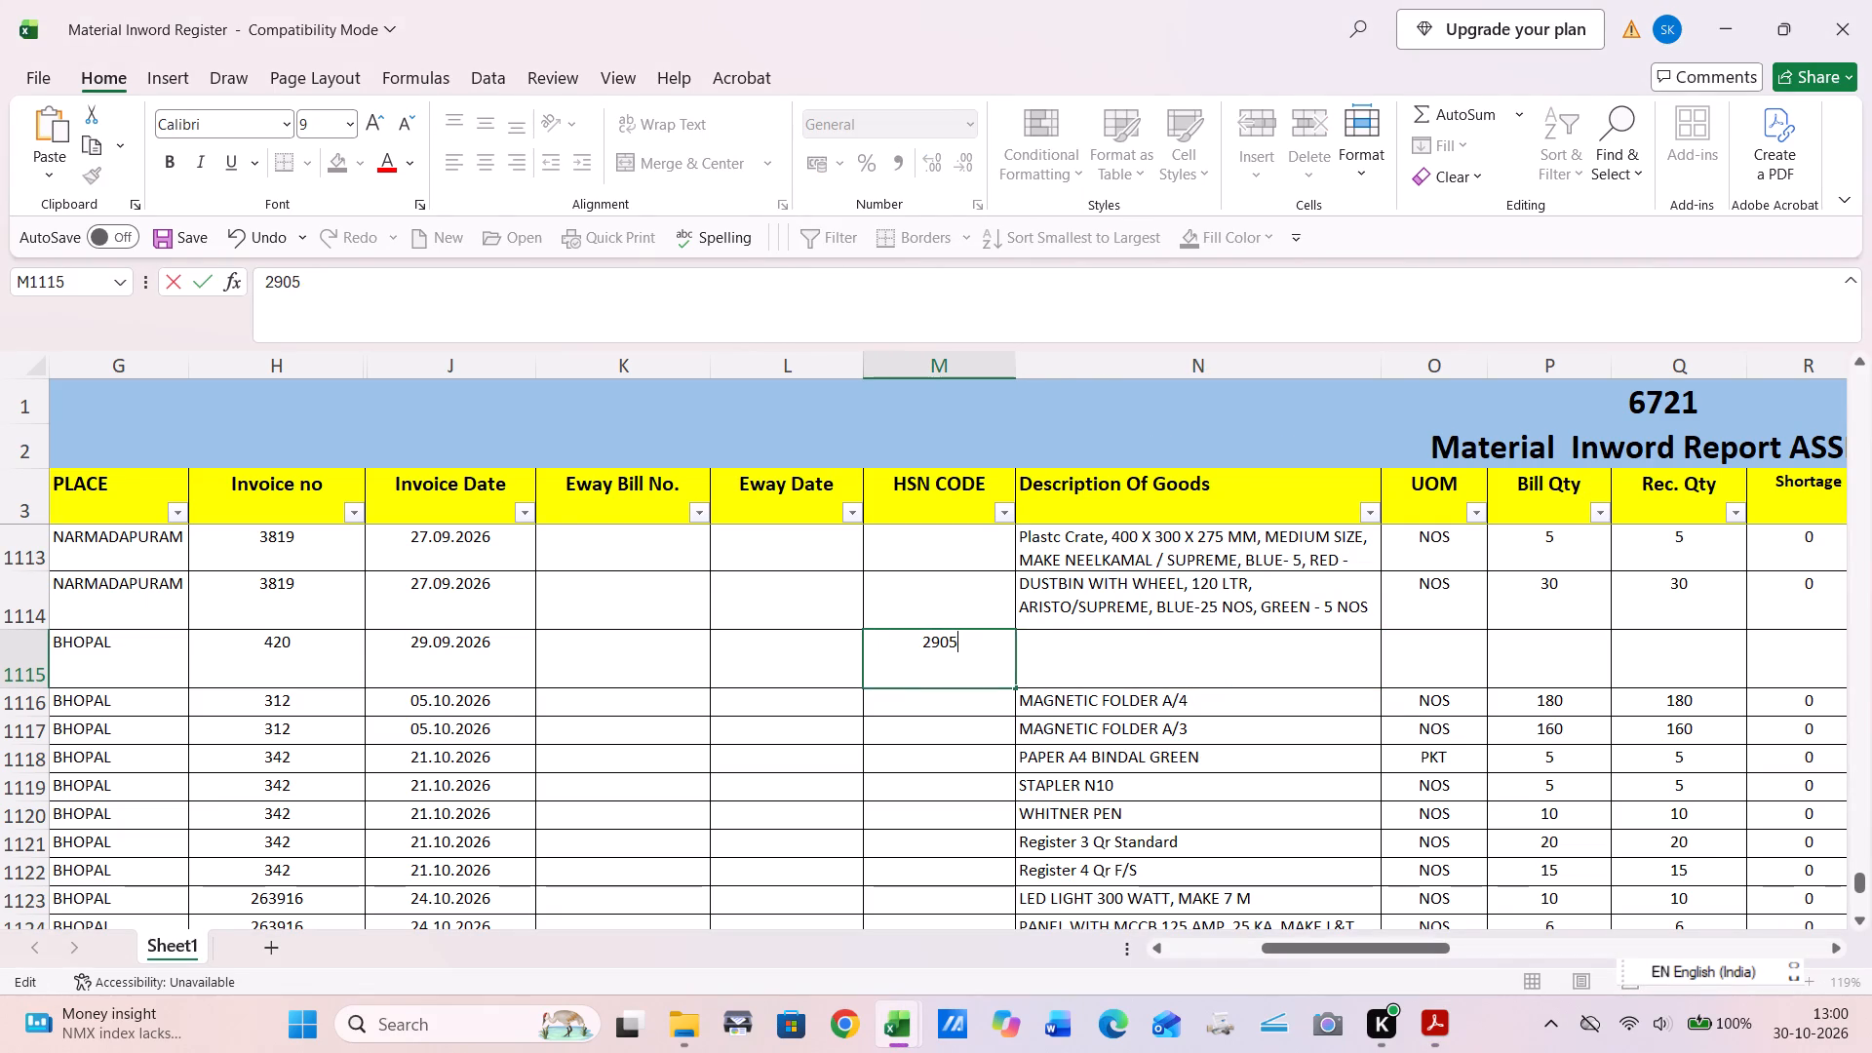
key(alt+Tab)
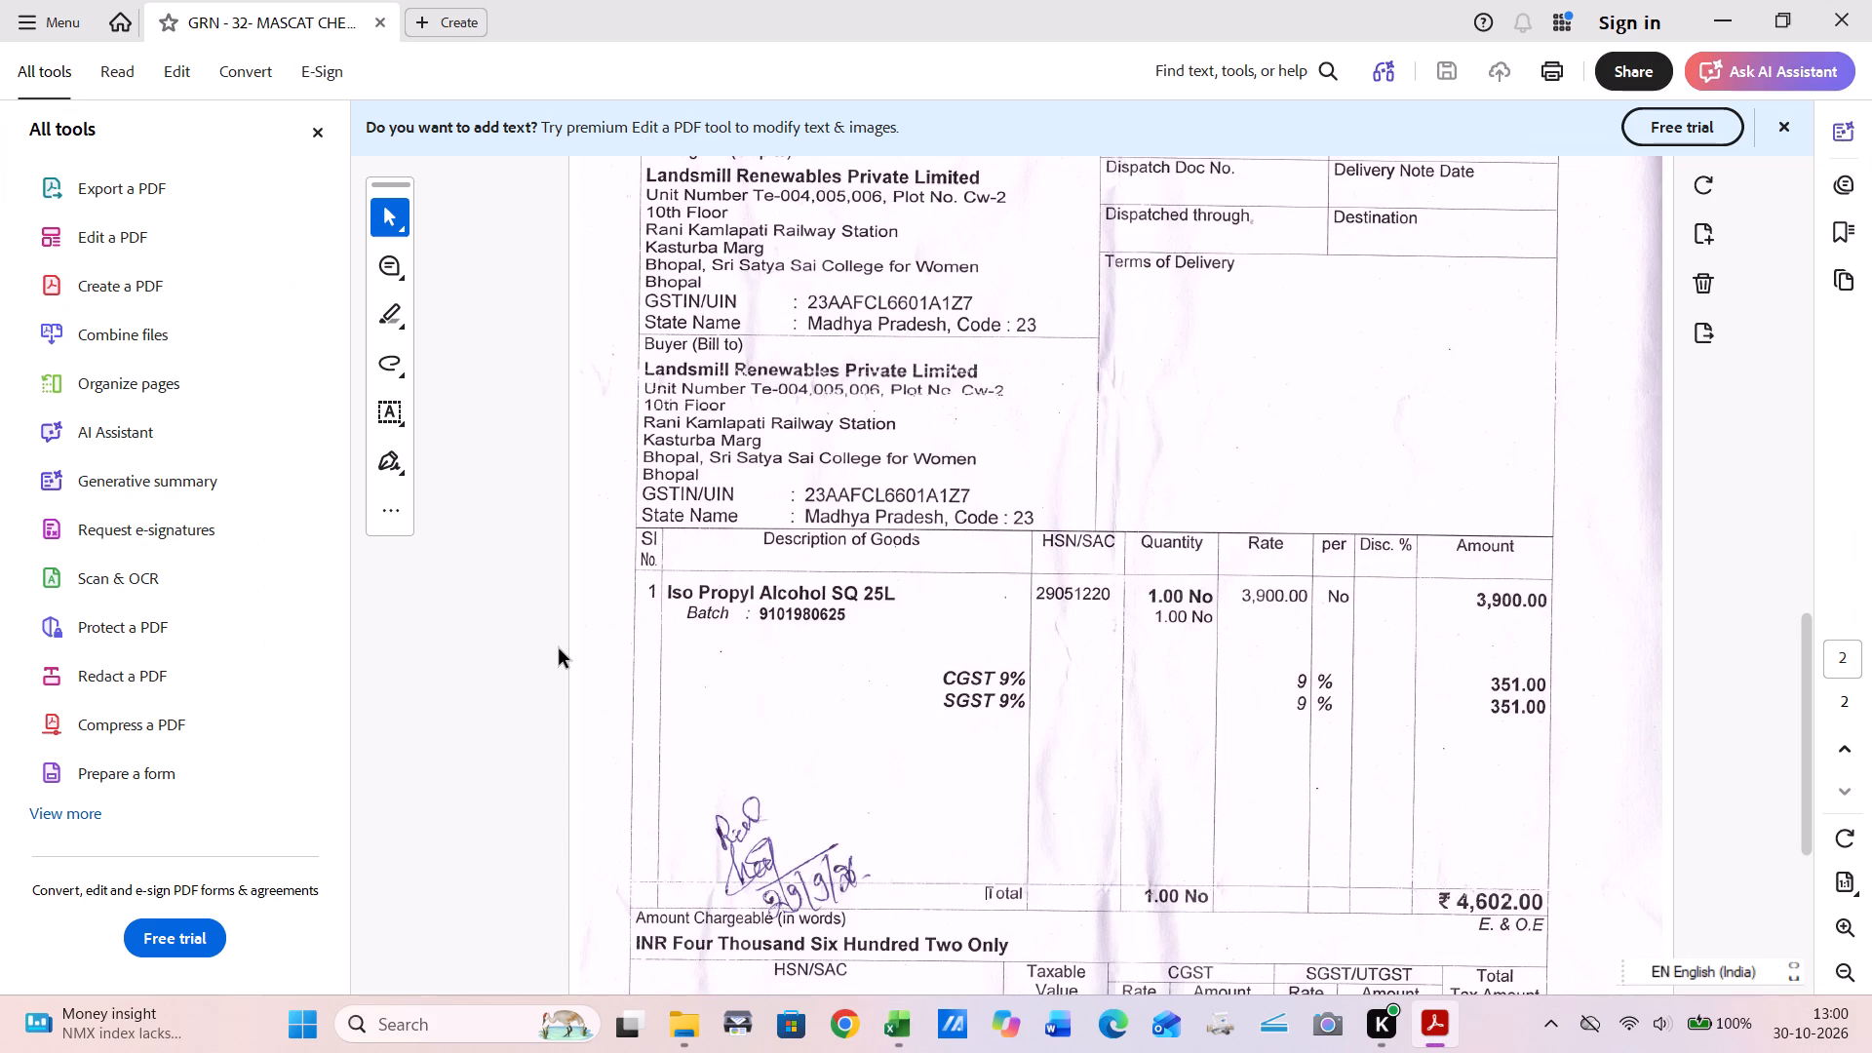
key(alt+Tab)
text(1220)
key(Tab)
Copy the goods description Iso Propyl Alcohol SQ 25L from the tax invoice into the Description Of Goods cell of row 1115.
key(alt+Tab)
drag(668, 596, 851, 597)
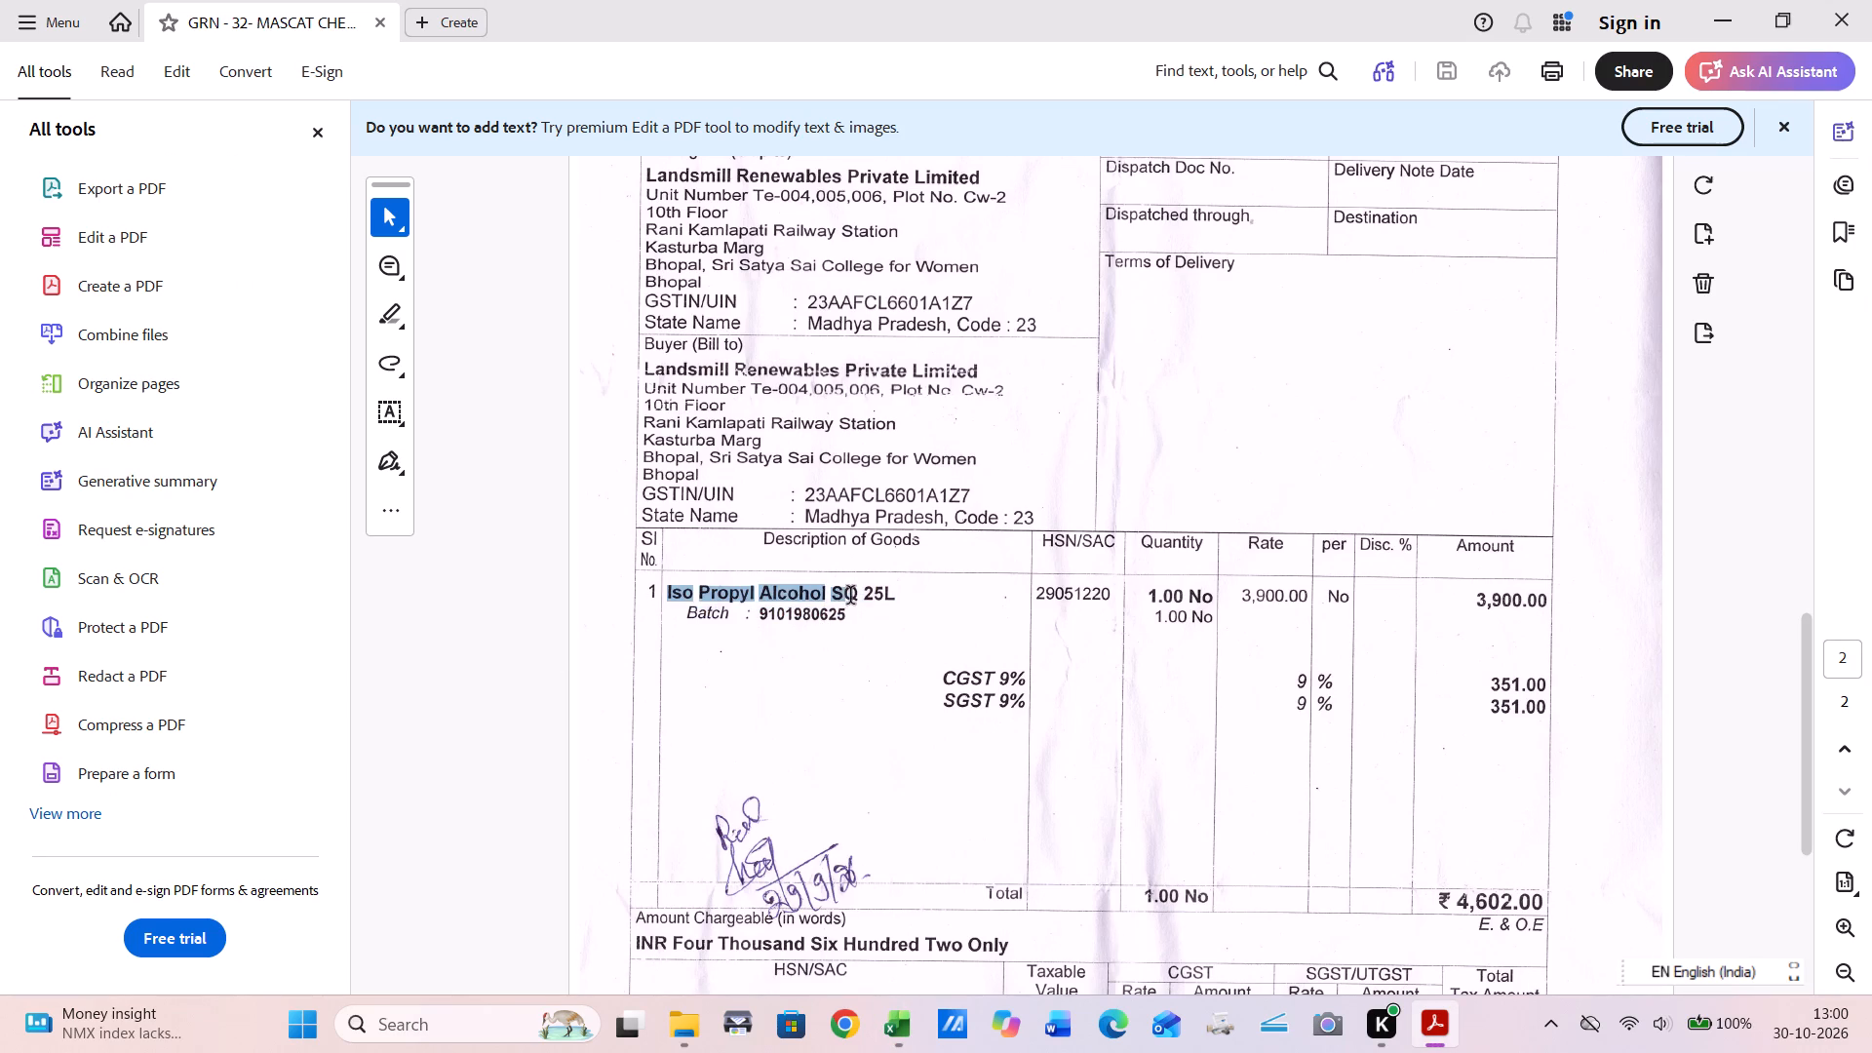
drag(851, 597, 893, 594)
key(ctrl+c)
key(alt+Tab)
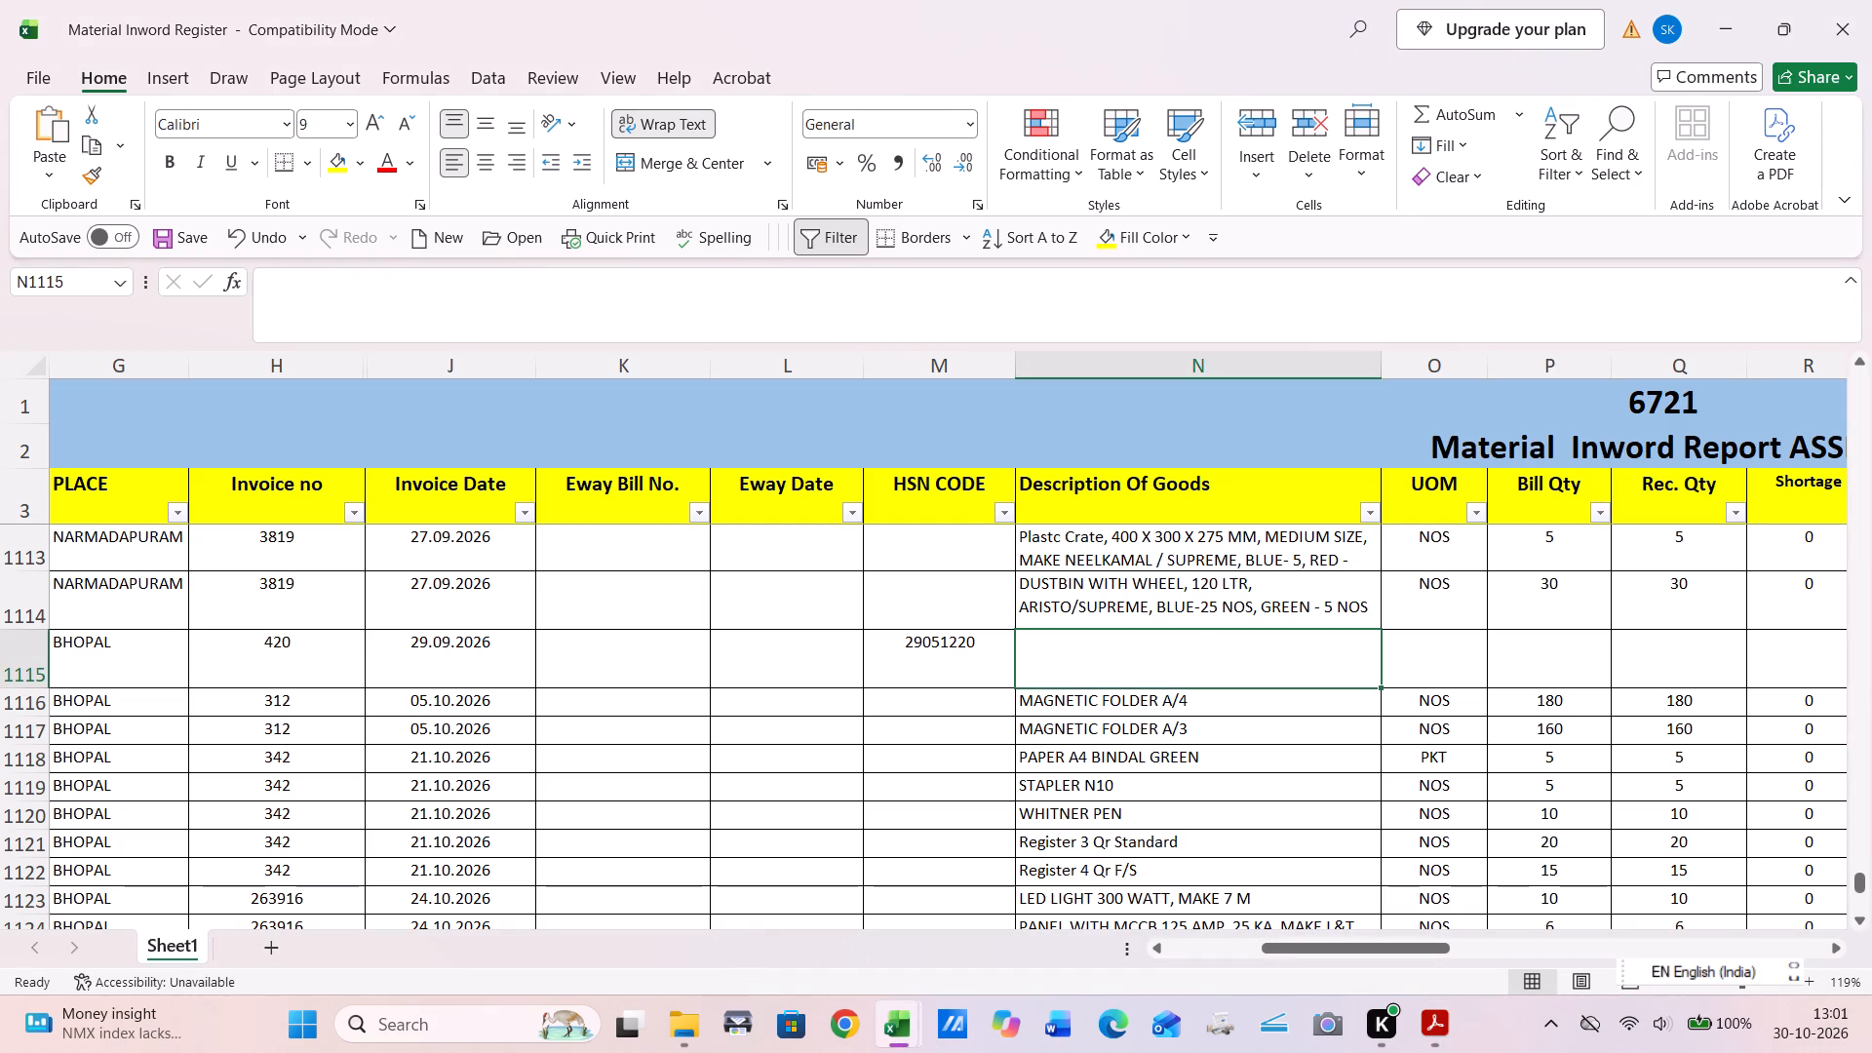
double_click(1054, 660)
key(ctrl+v)
key(Tab)
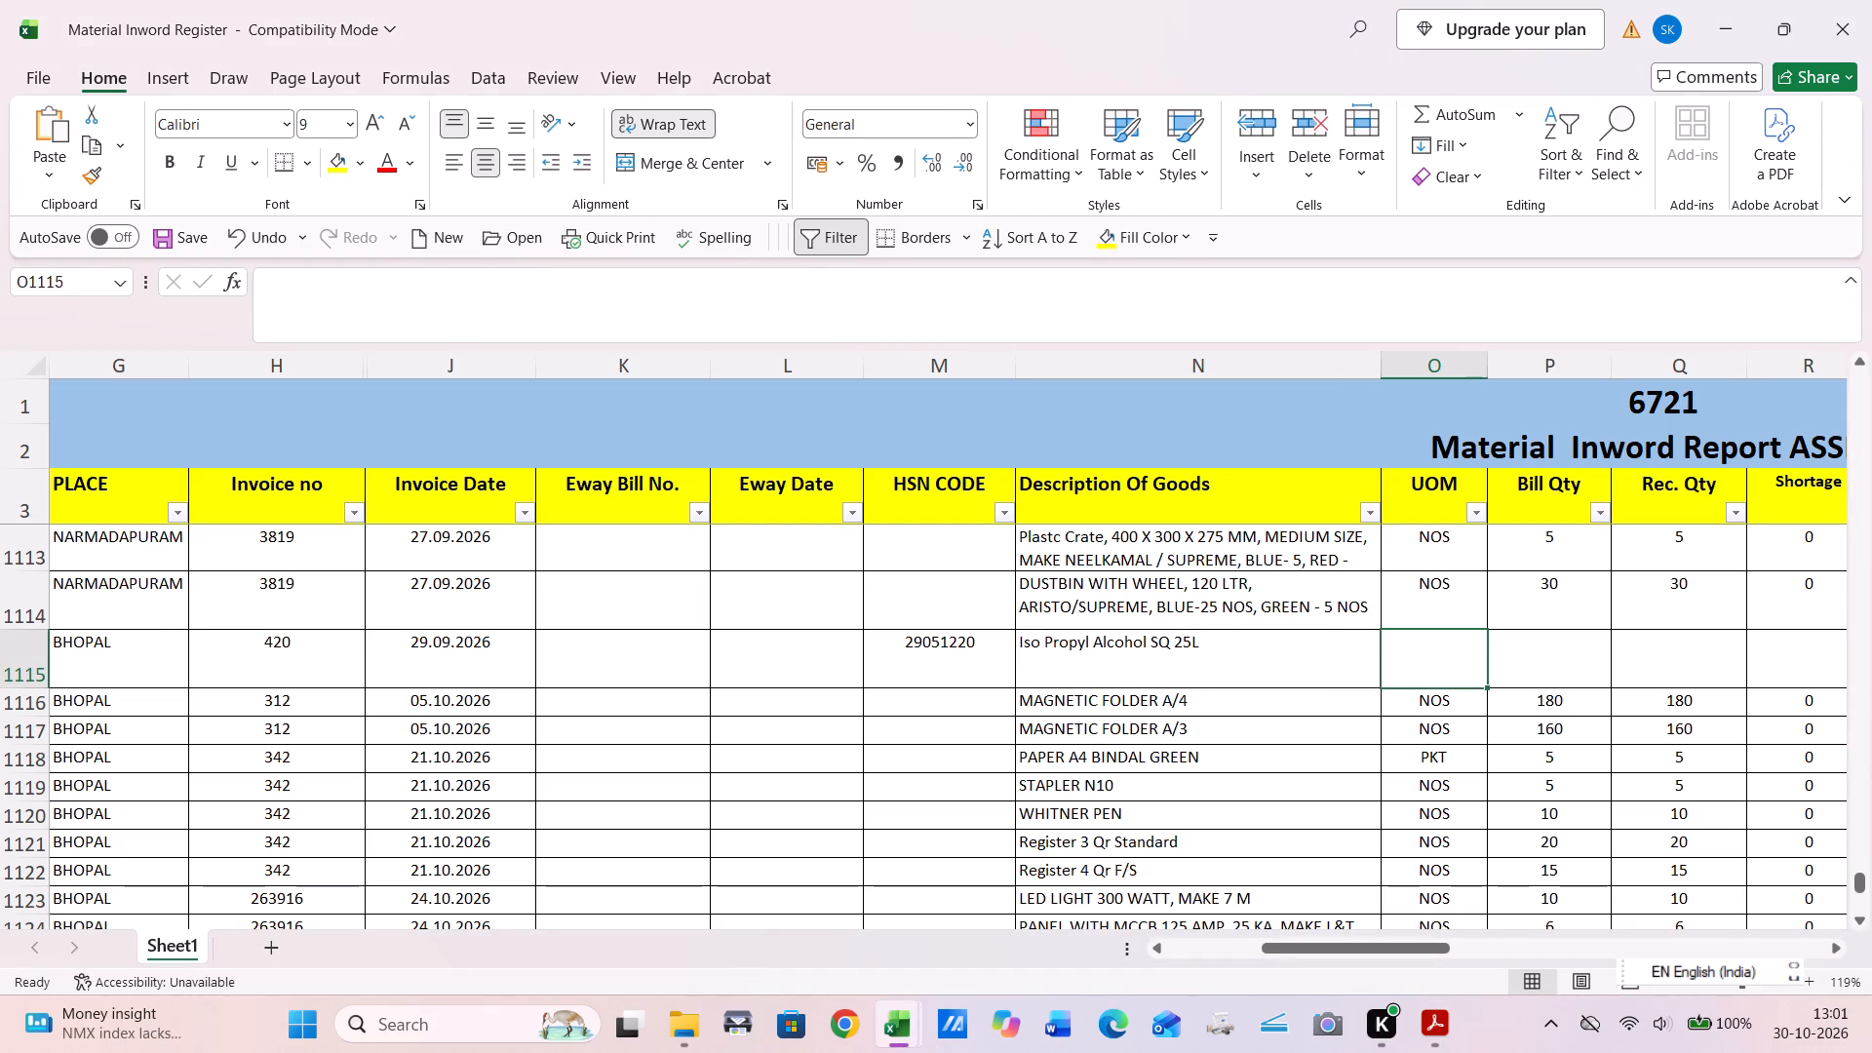
Enter LTR as the UOM and 25 as both the Bill Qty and Rec. Qty in row 1115.
text(LTR)
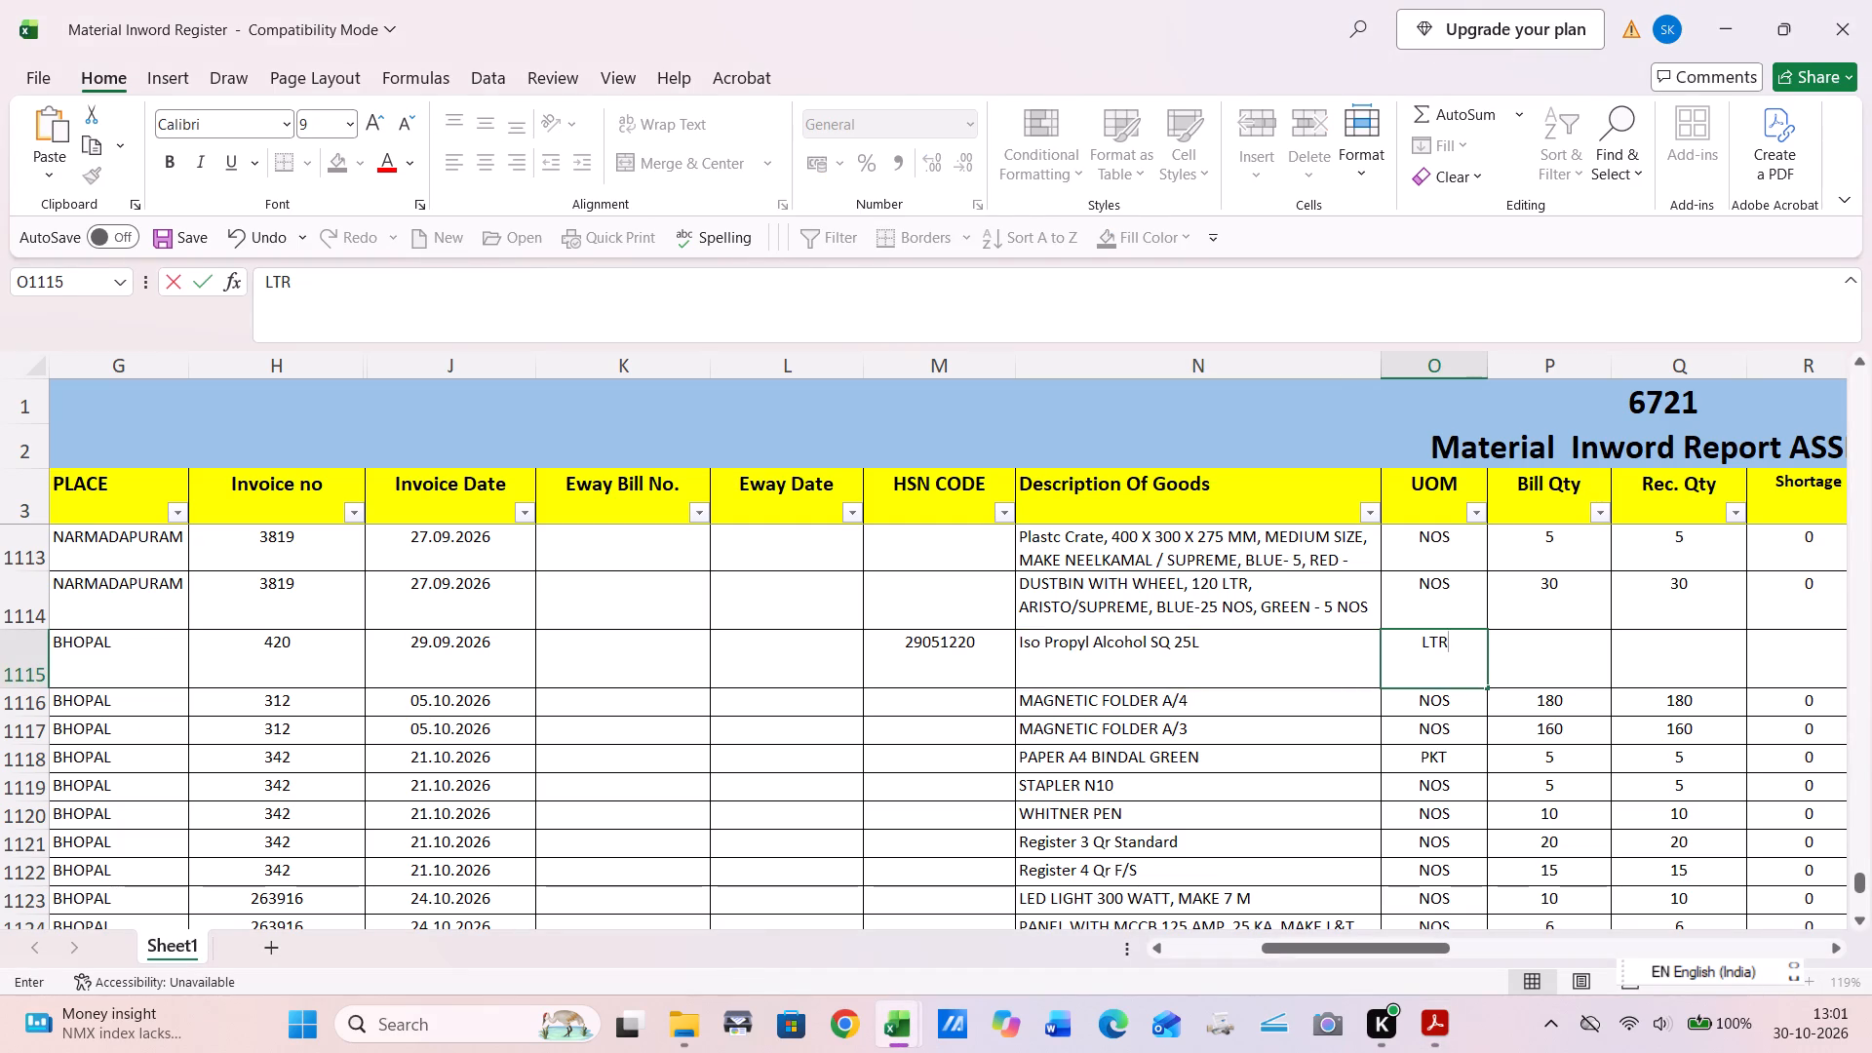
key(Right)
text(25)
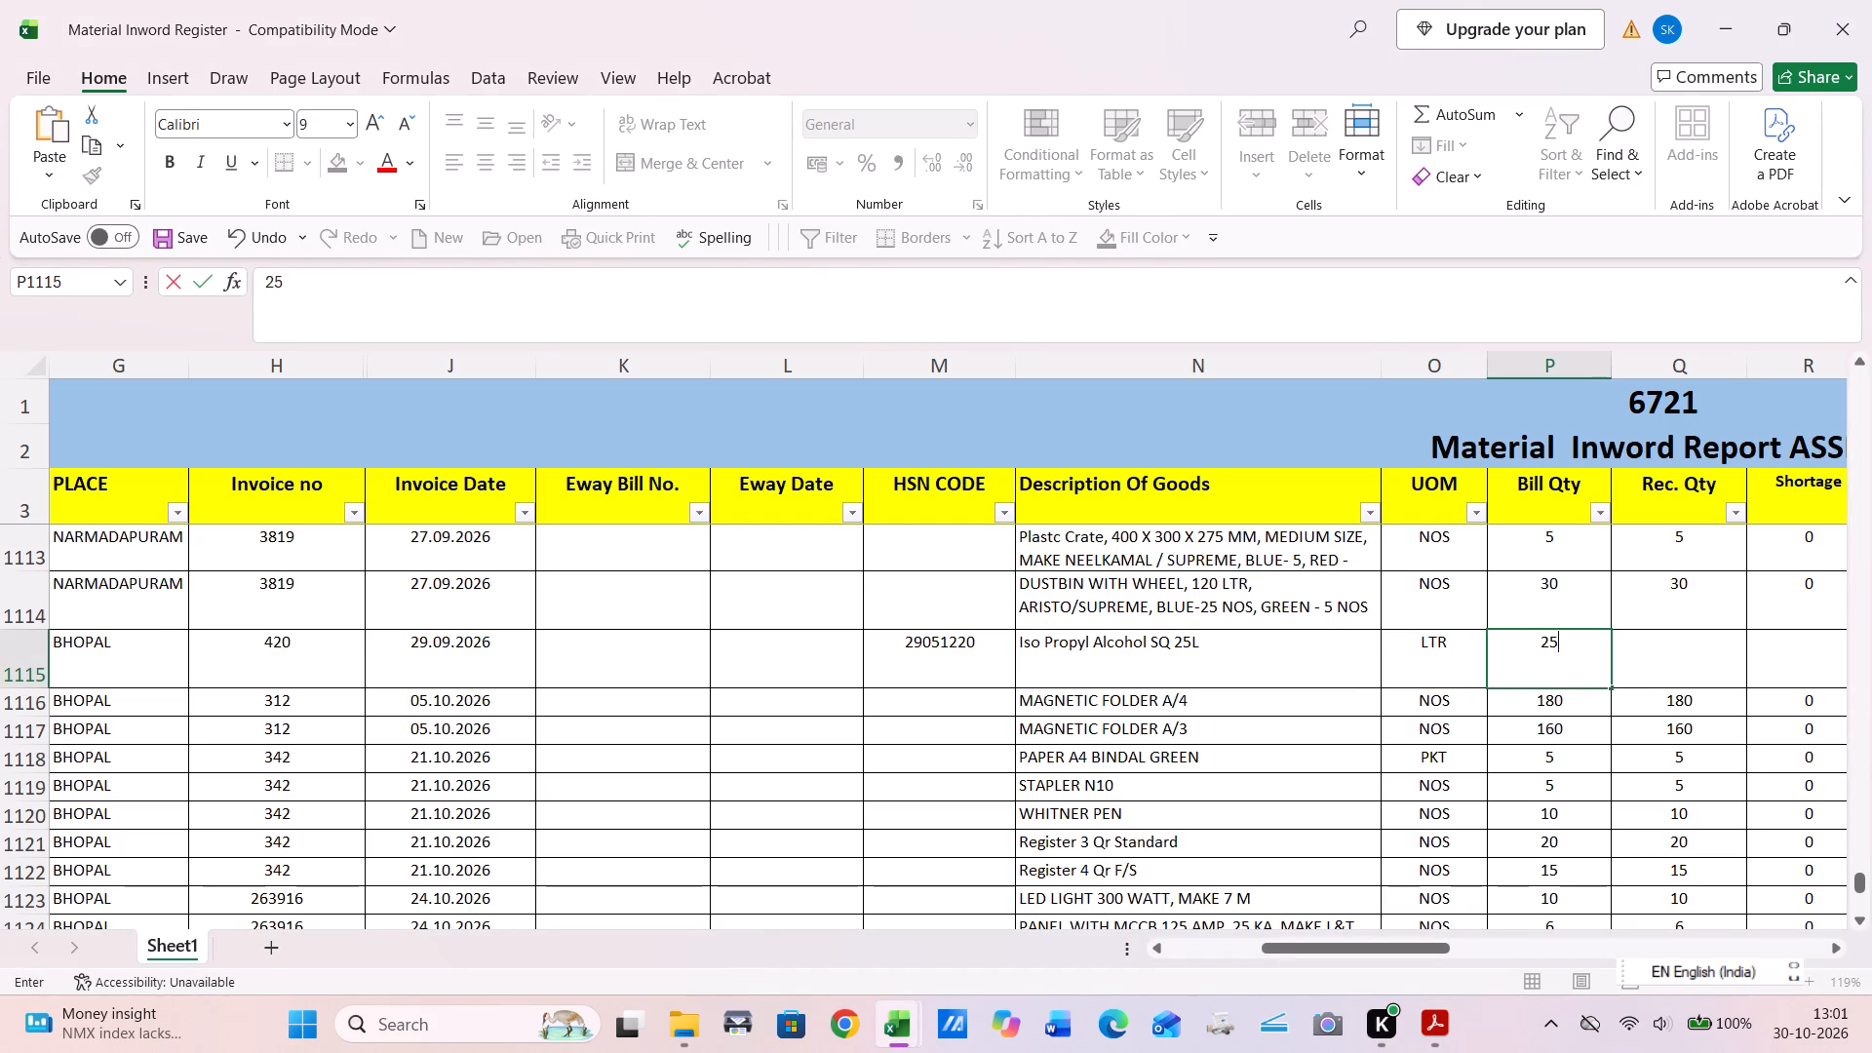
key(Right)
text(25)
key(Right)
key(Right)
Check the tax invoice, work out the unit rate as 3900/25, and enter 156 as the Rate value in row 1115.
key(alt+Tab)
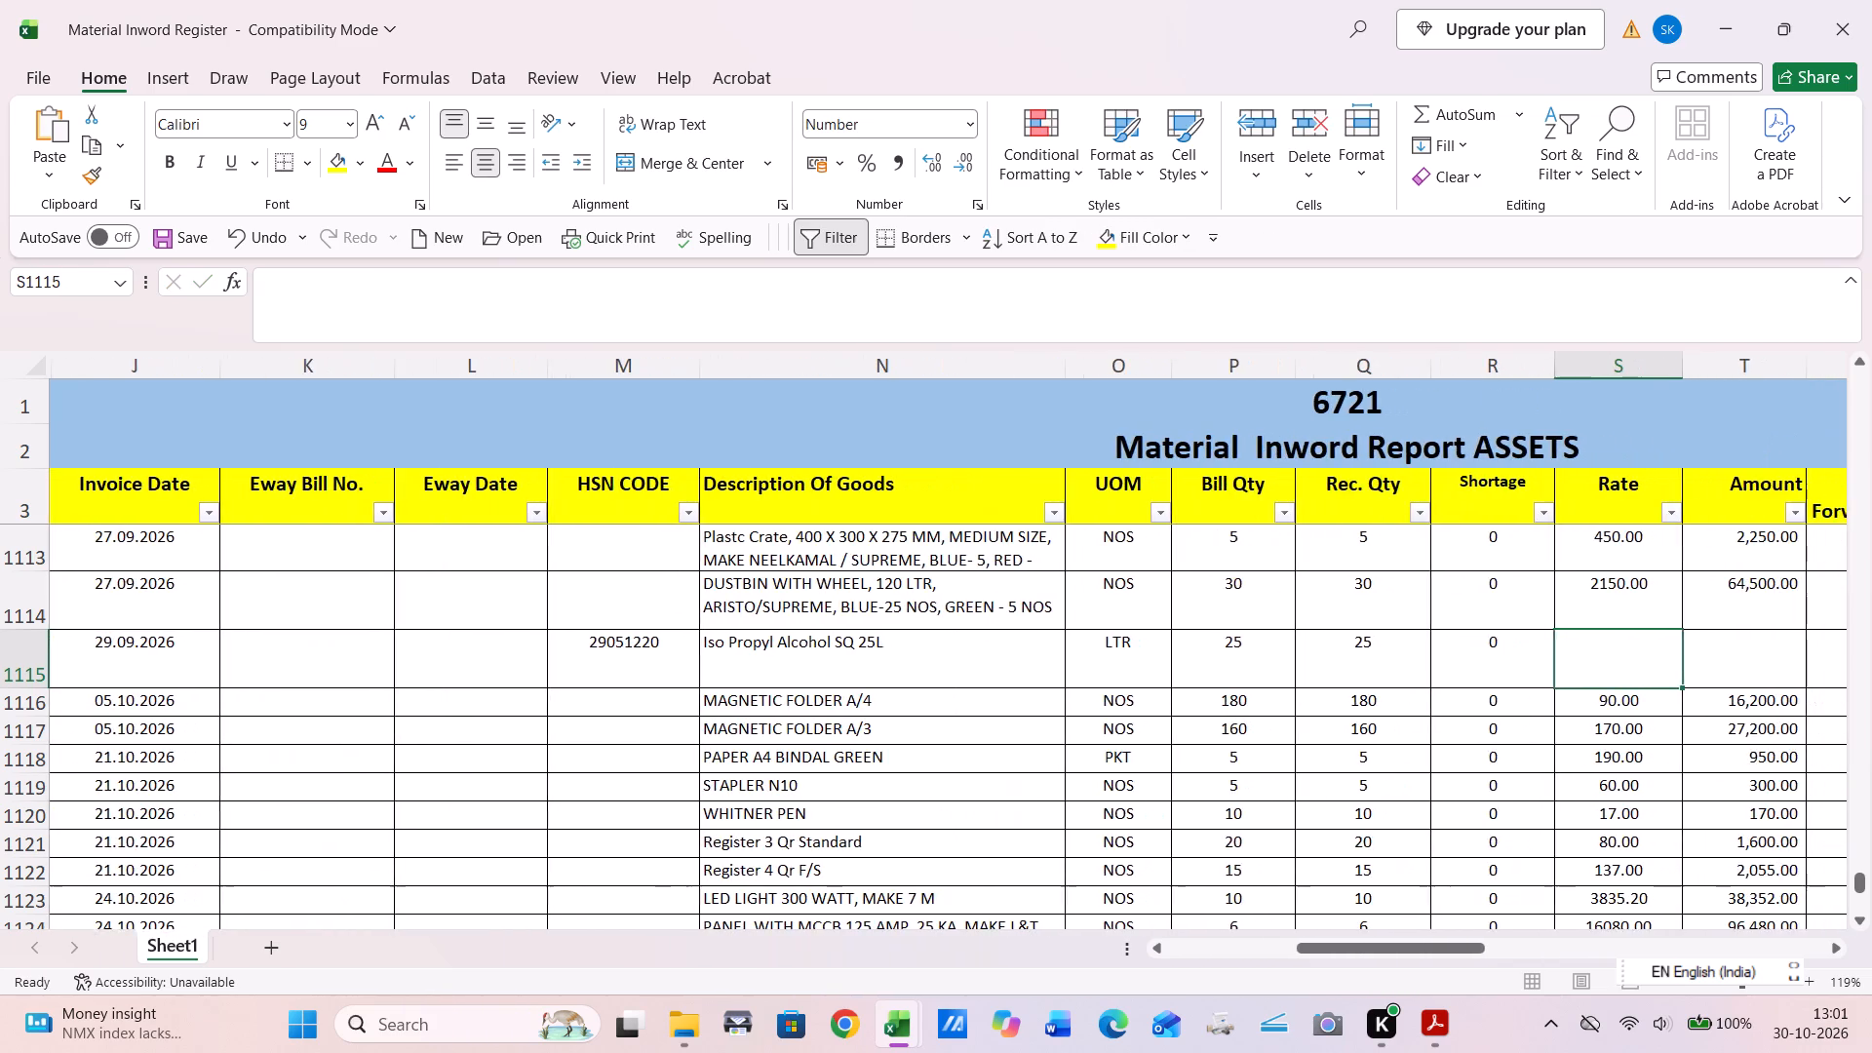
key(alt+Tab)
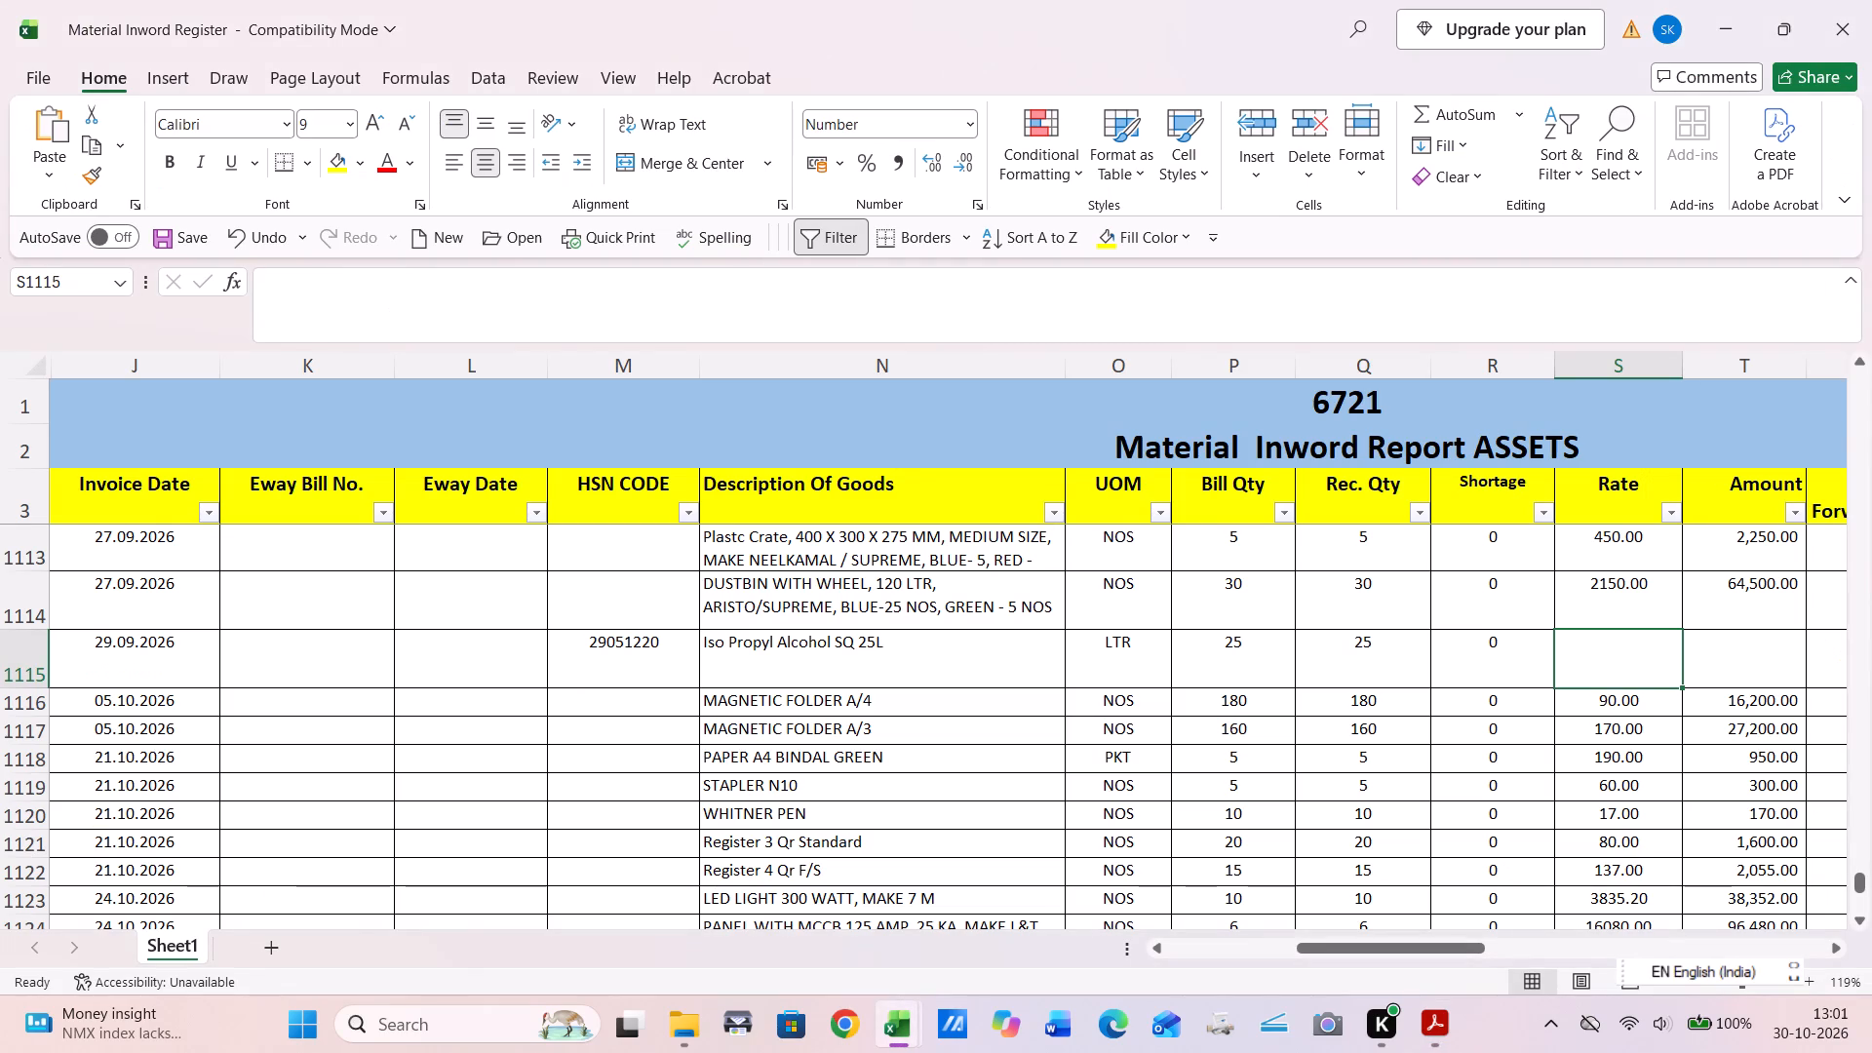
key(equal)
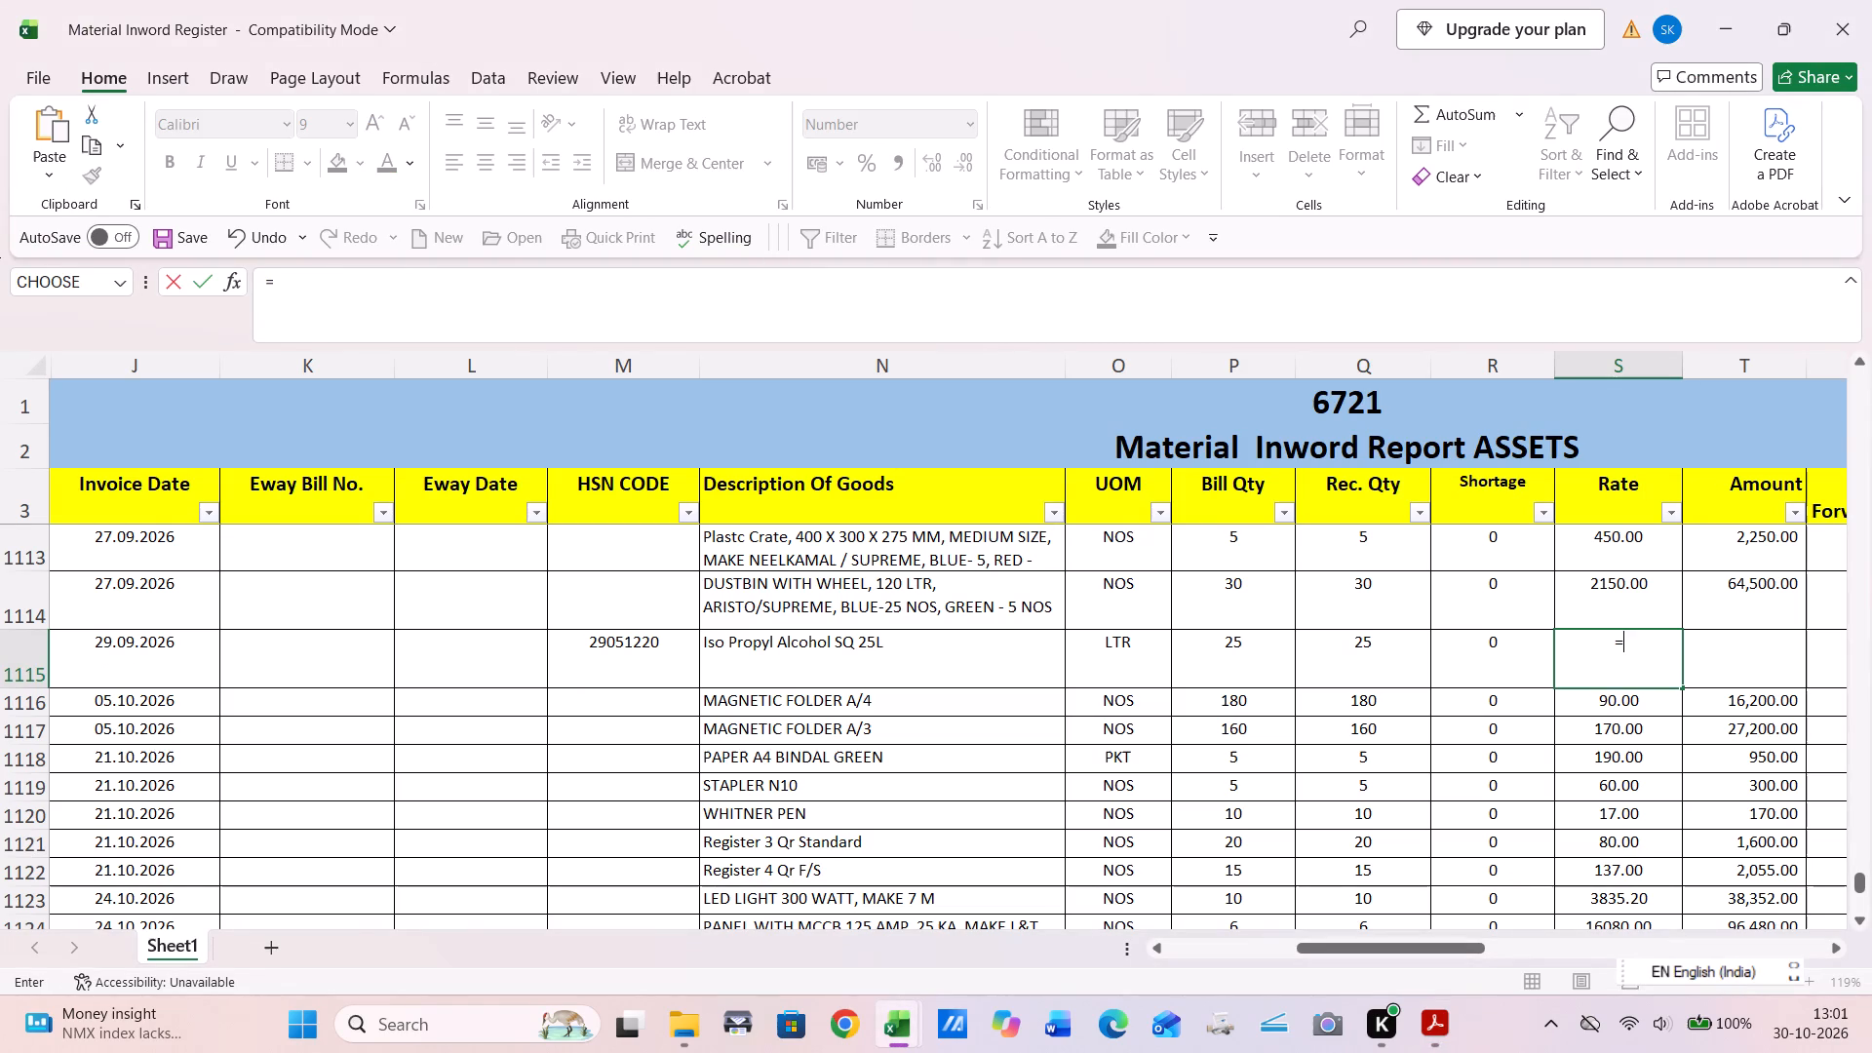
text(3900/25)
key(Tab)
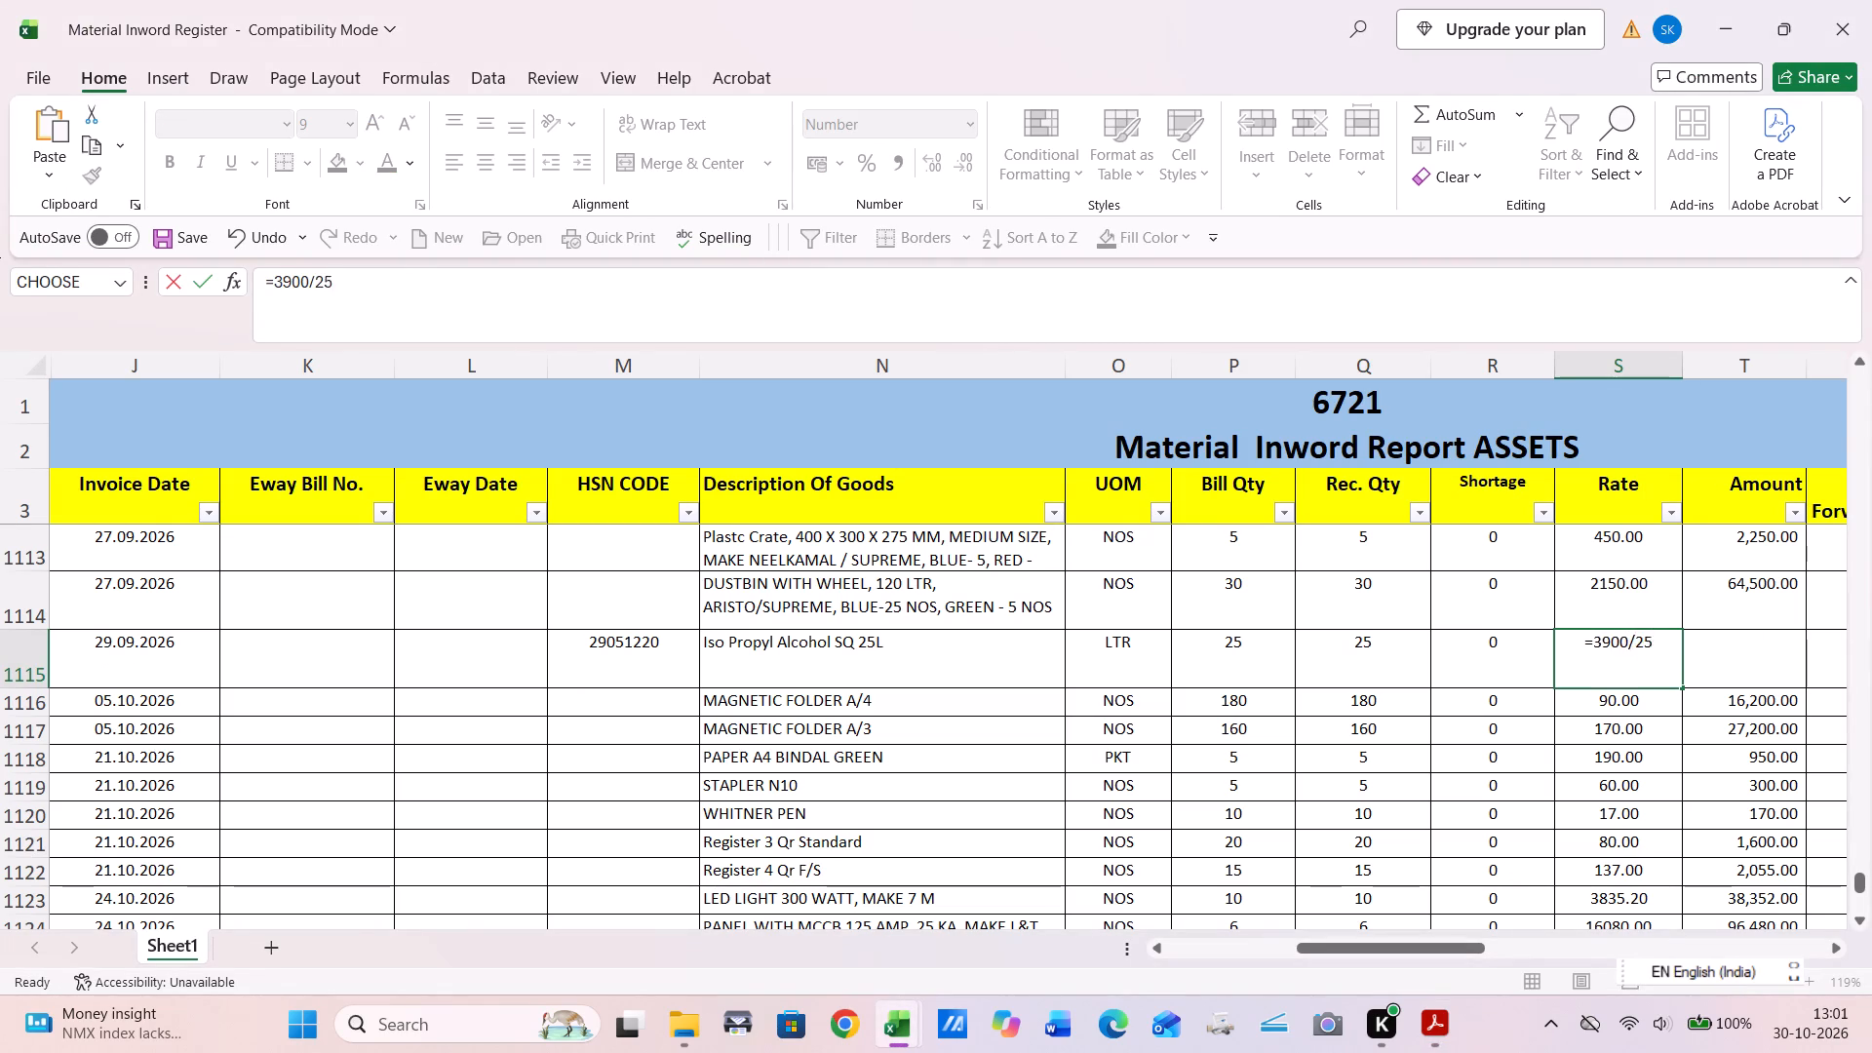
click(1592, 634)
text(156)
key(Right)
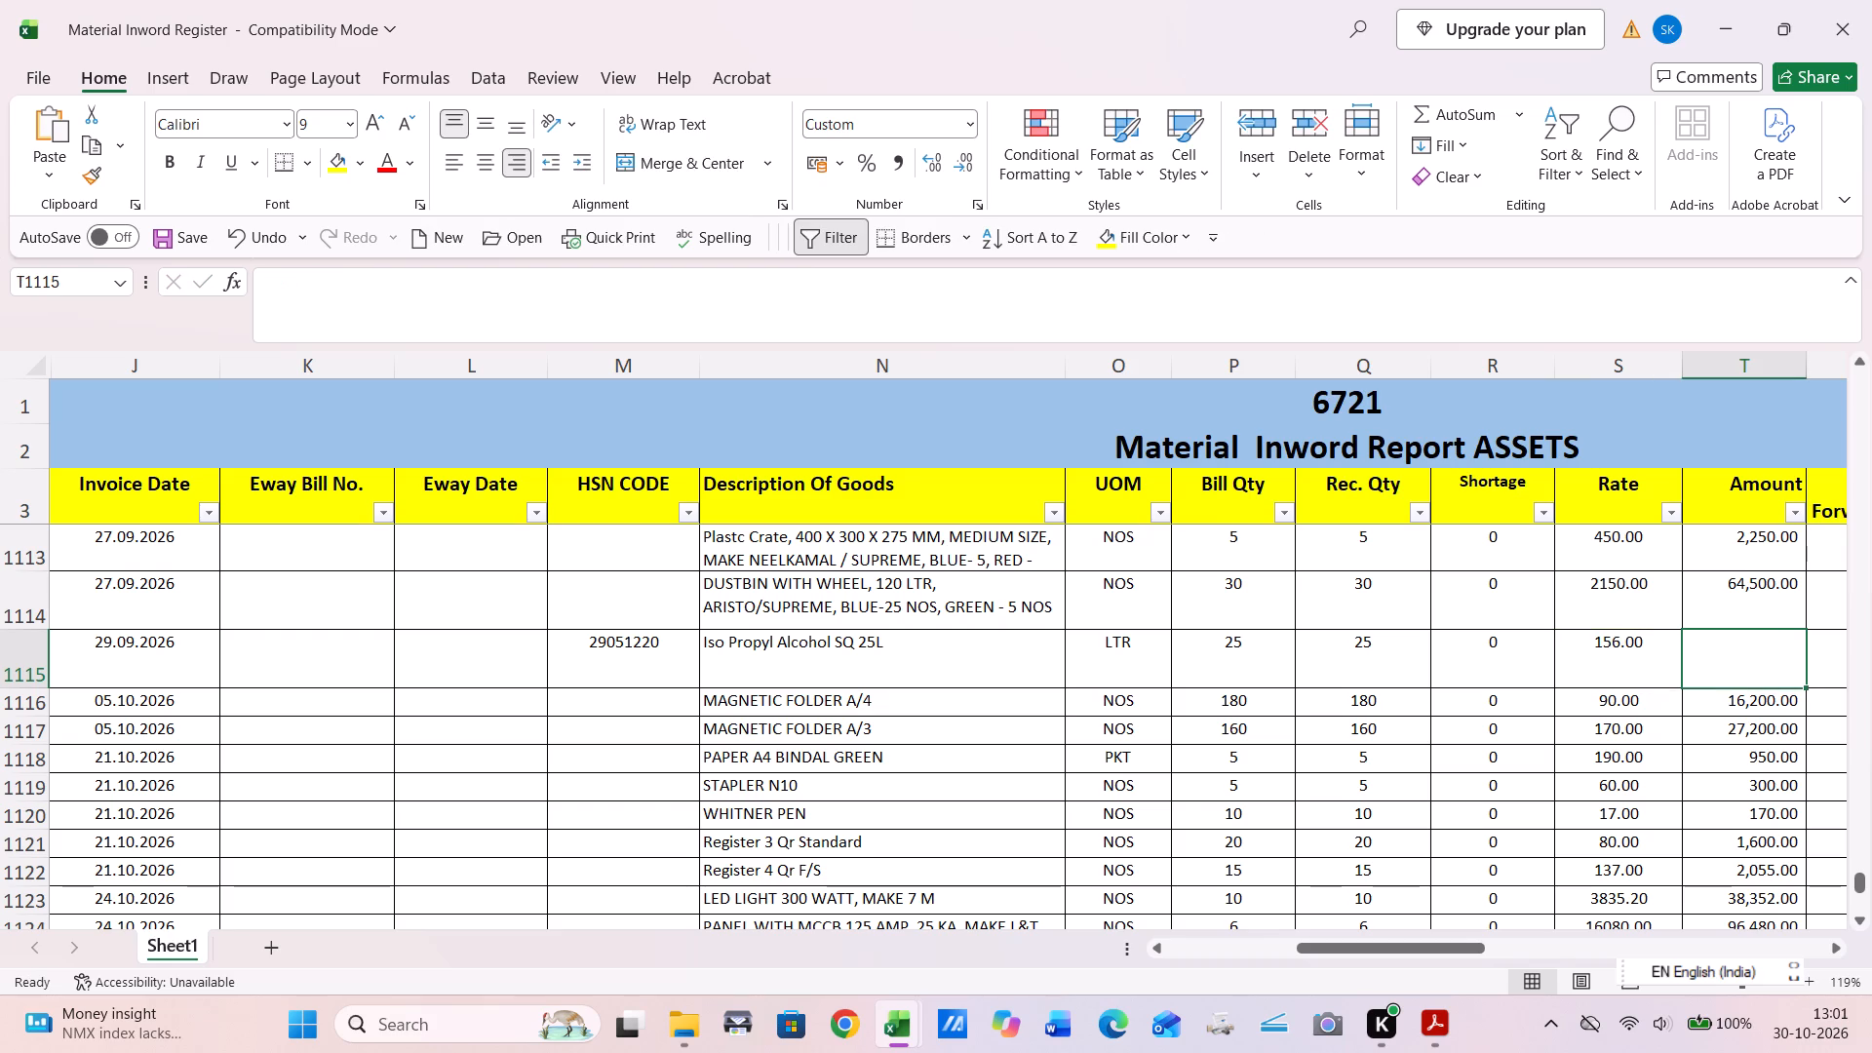
Copy the Amount through TRANSPORT cells of row 1114, including their formulas, into row 1115.
key(Up)
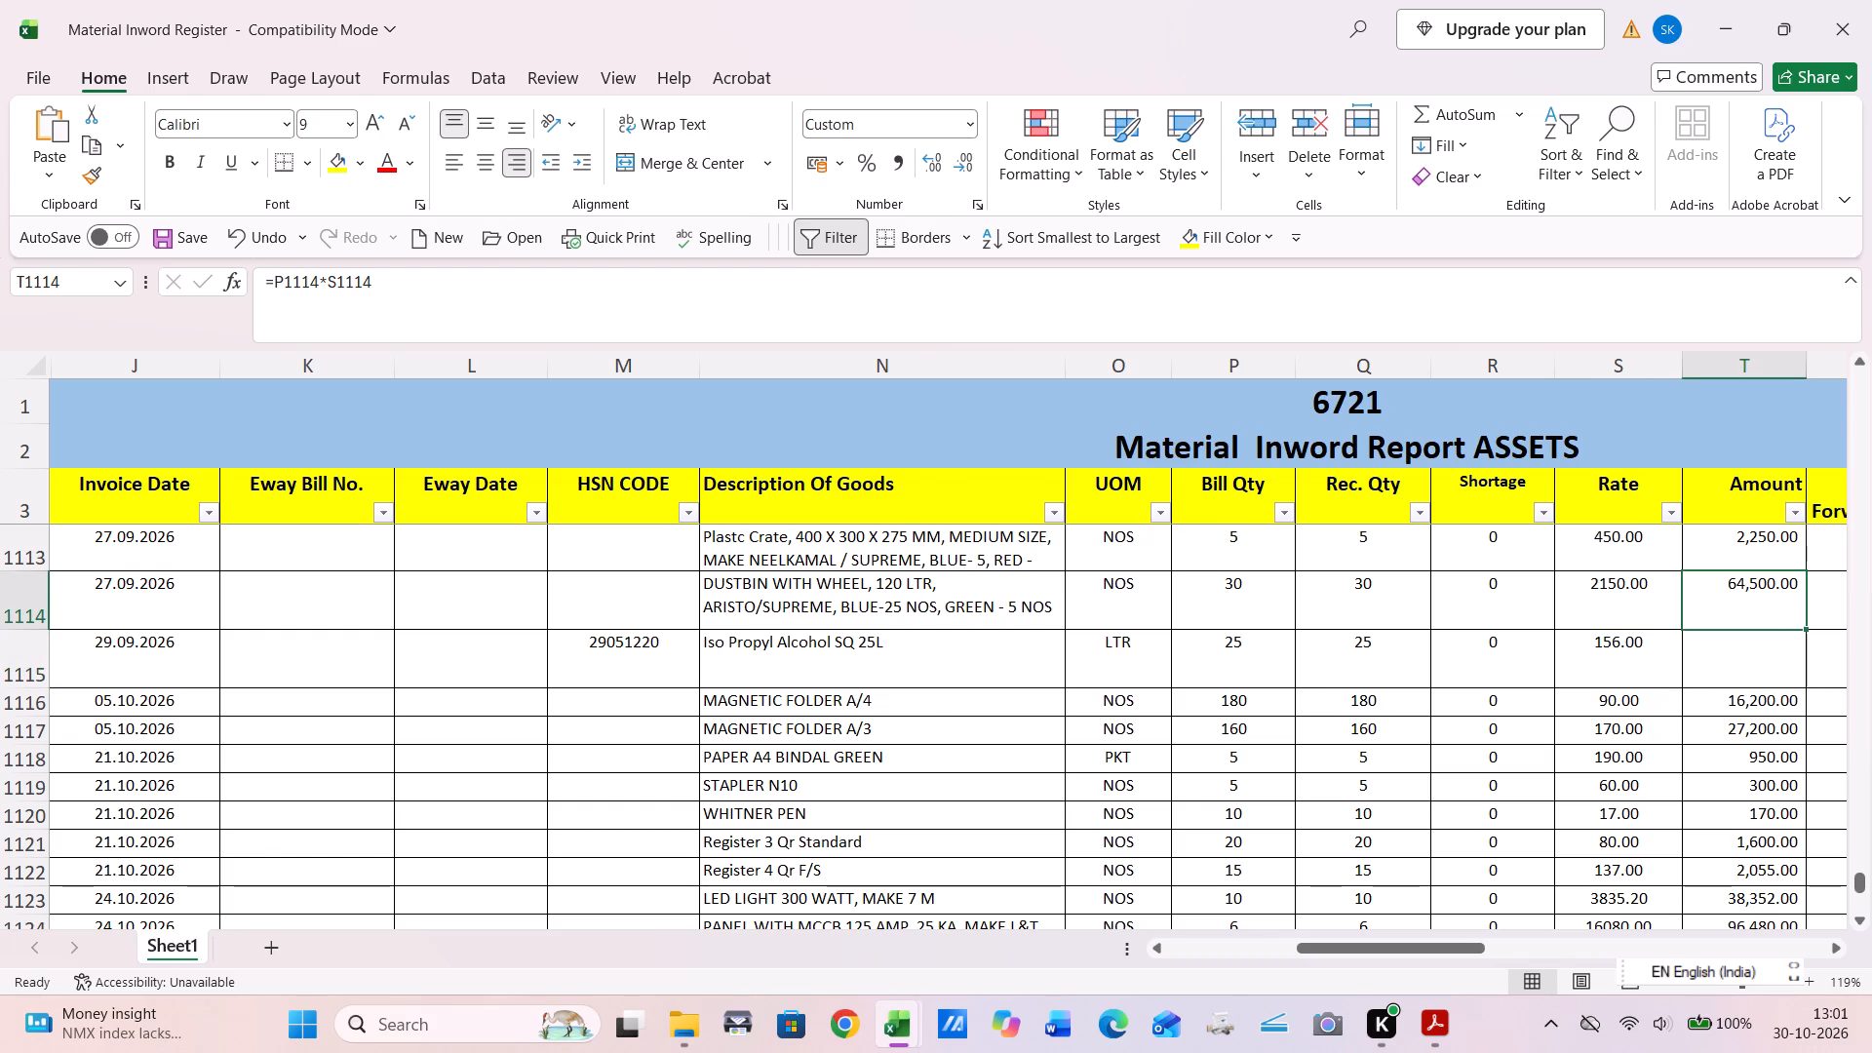
key(shift+Right)
key(shift+Right)
key(shift+Right)
key(shift+Right)
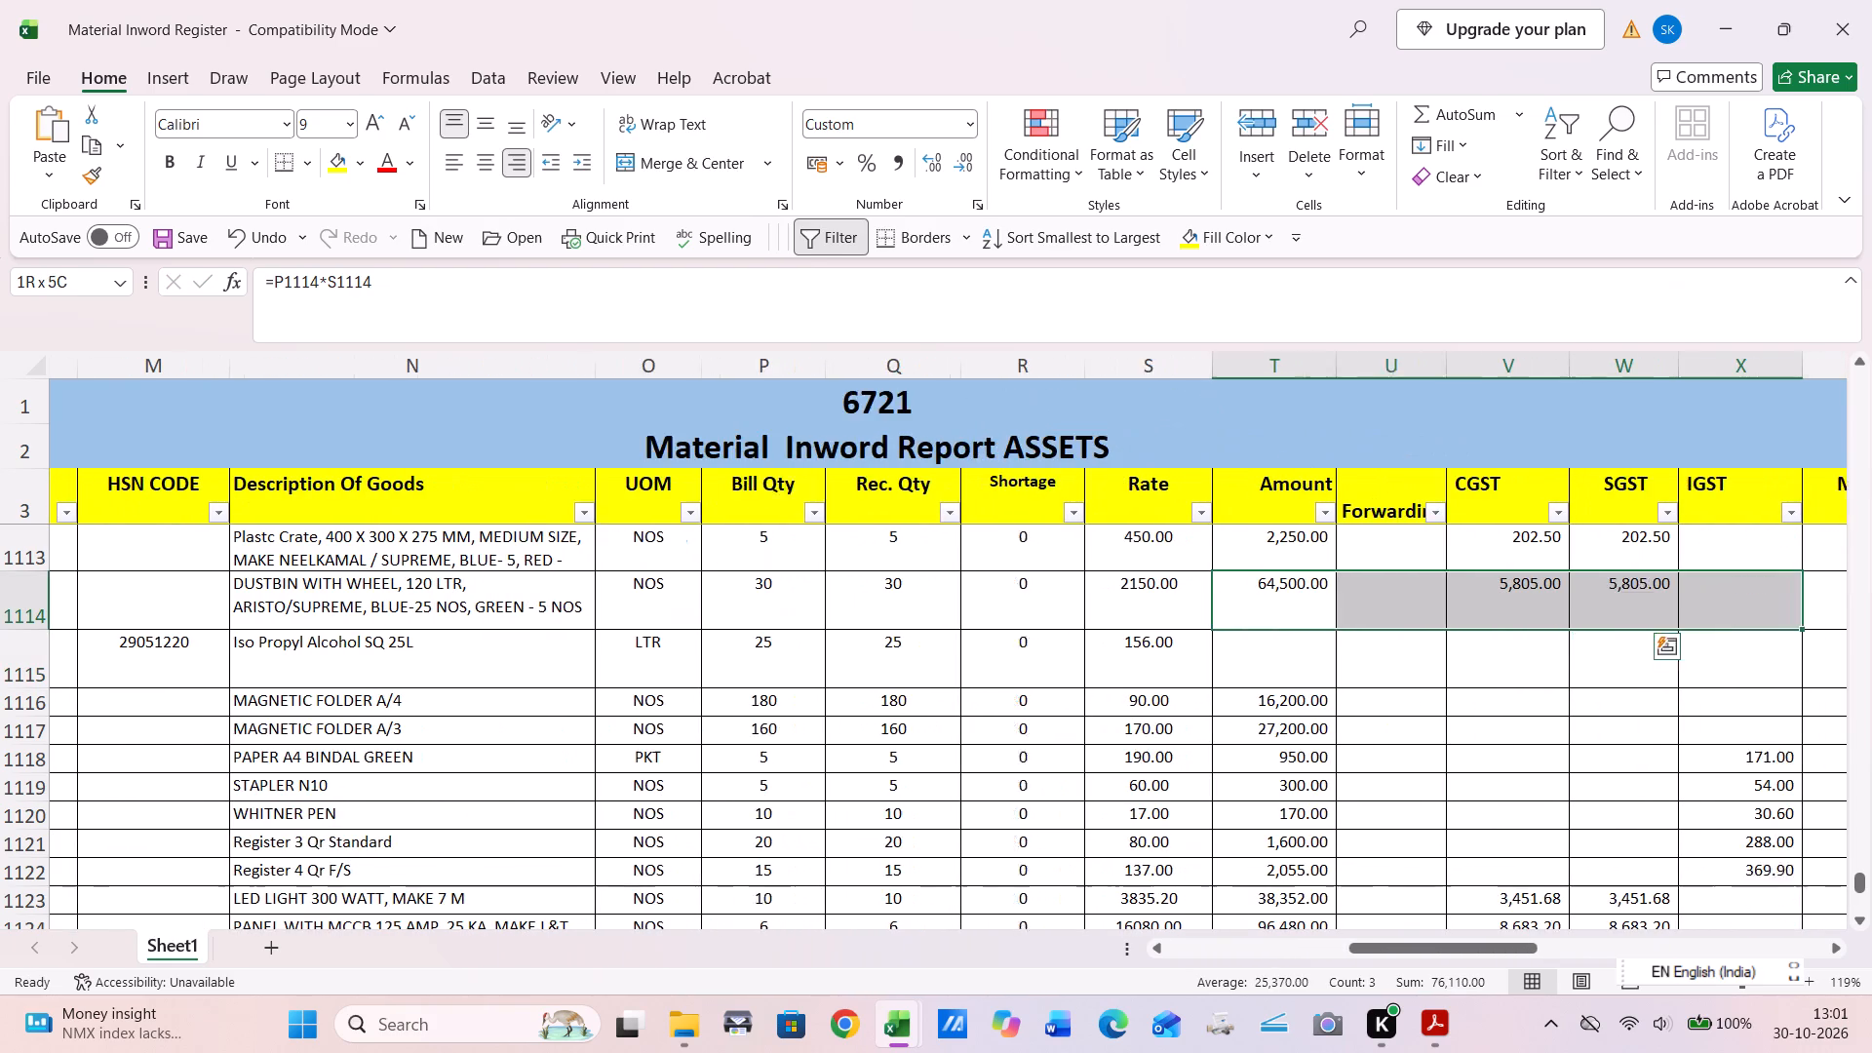
key(shift+Right)
key(shift+Right)
key(shift+Right)
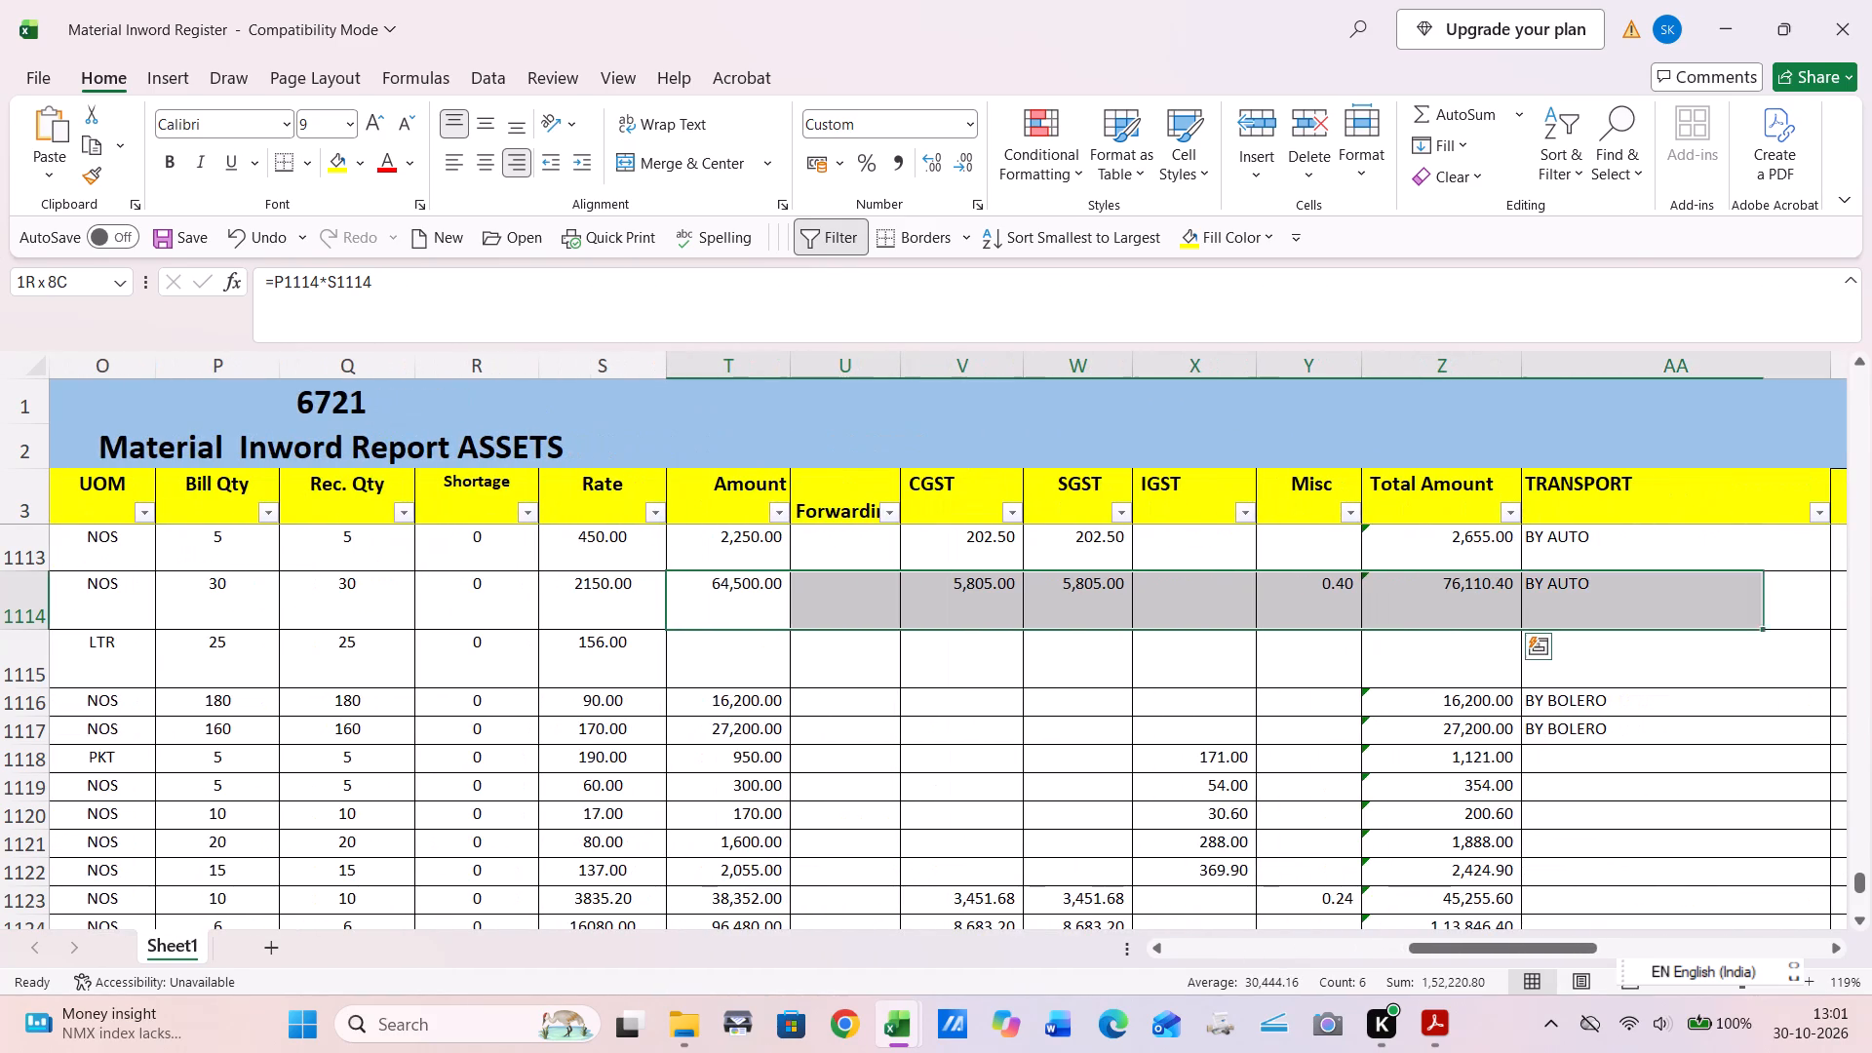
key(ctrl+c)
key(Down)
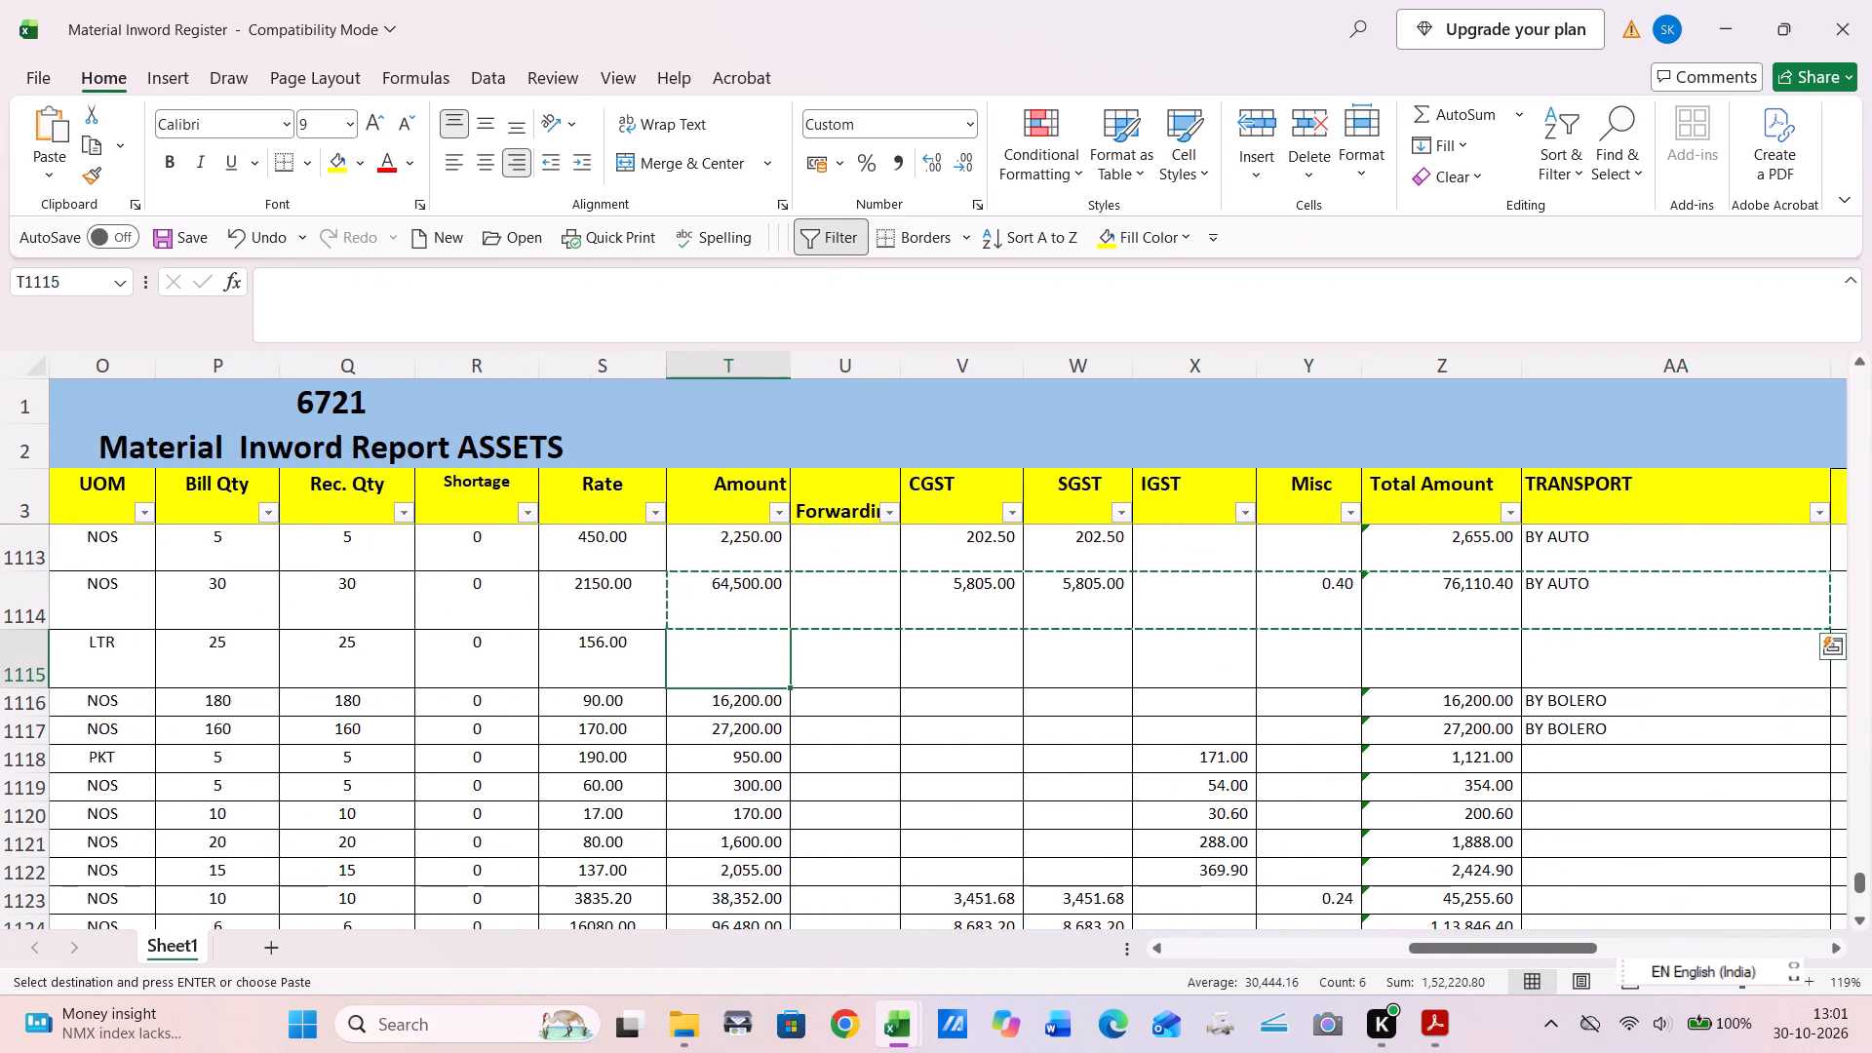
key(Return)
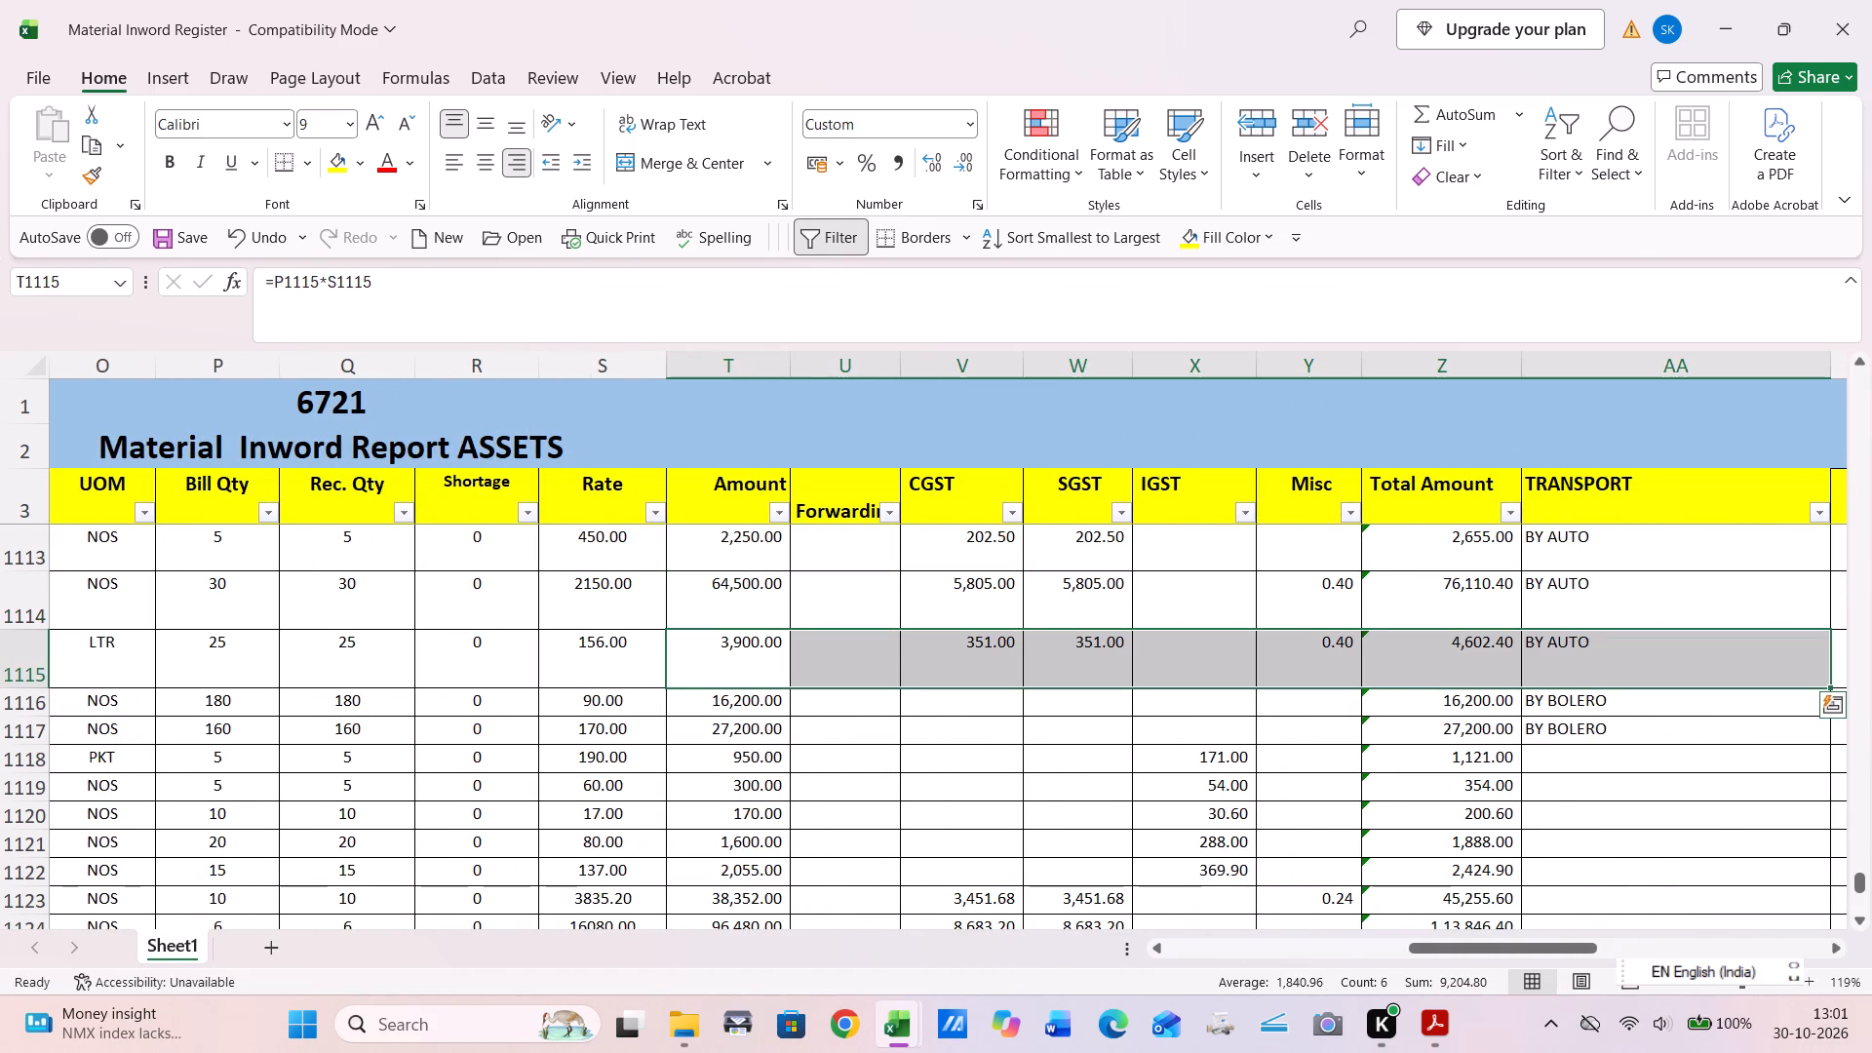
Check the tax invoice for miscellaneous charges and clear the copied Misc value in row 1115.
key(Right)
key(Right)
key(Right)
key(Right)
key(Right)
key(alt+Tab)
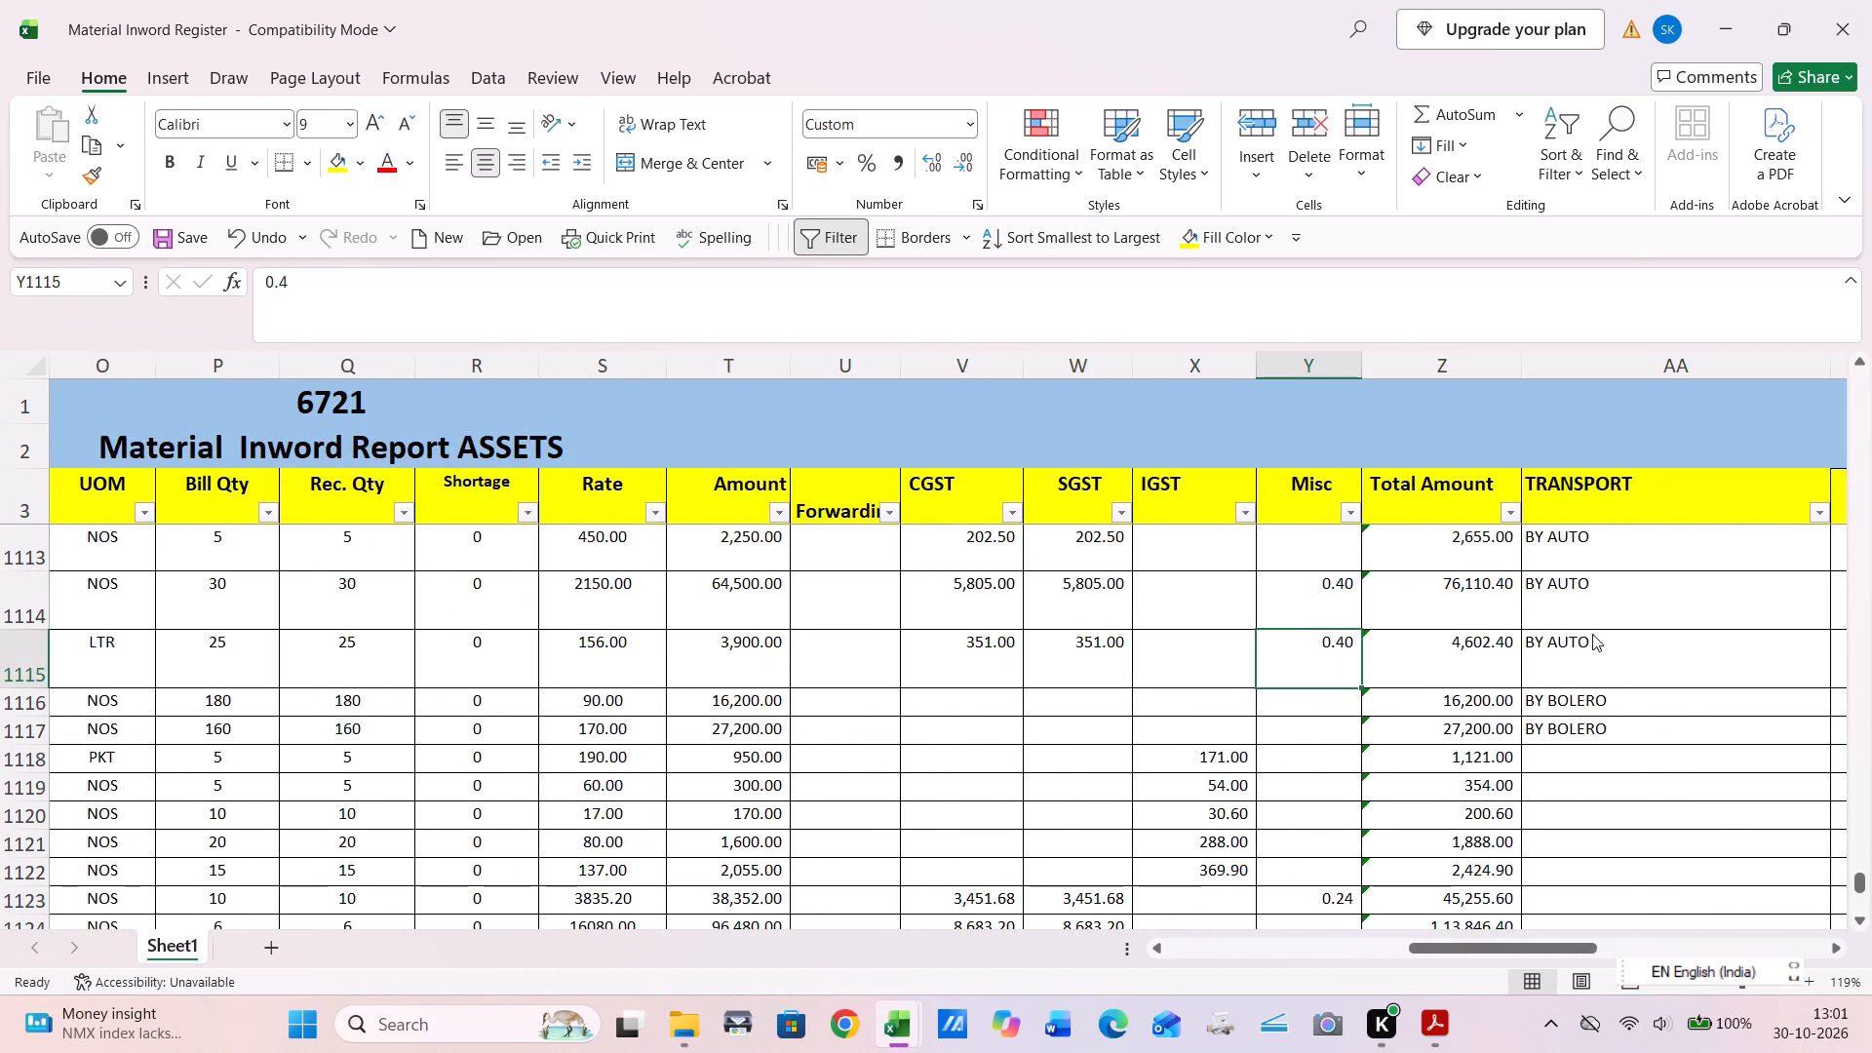
key(alt+Tab)
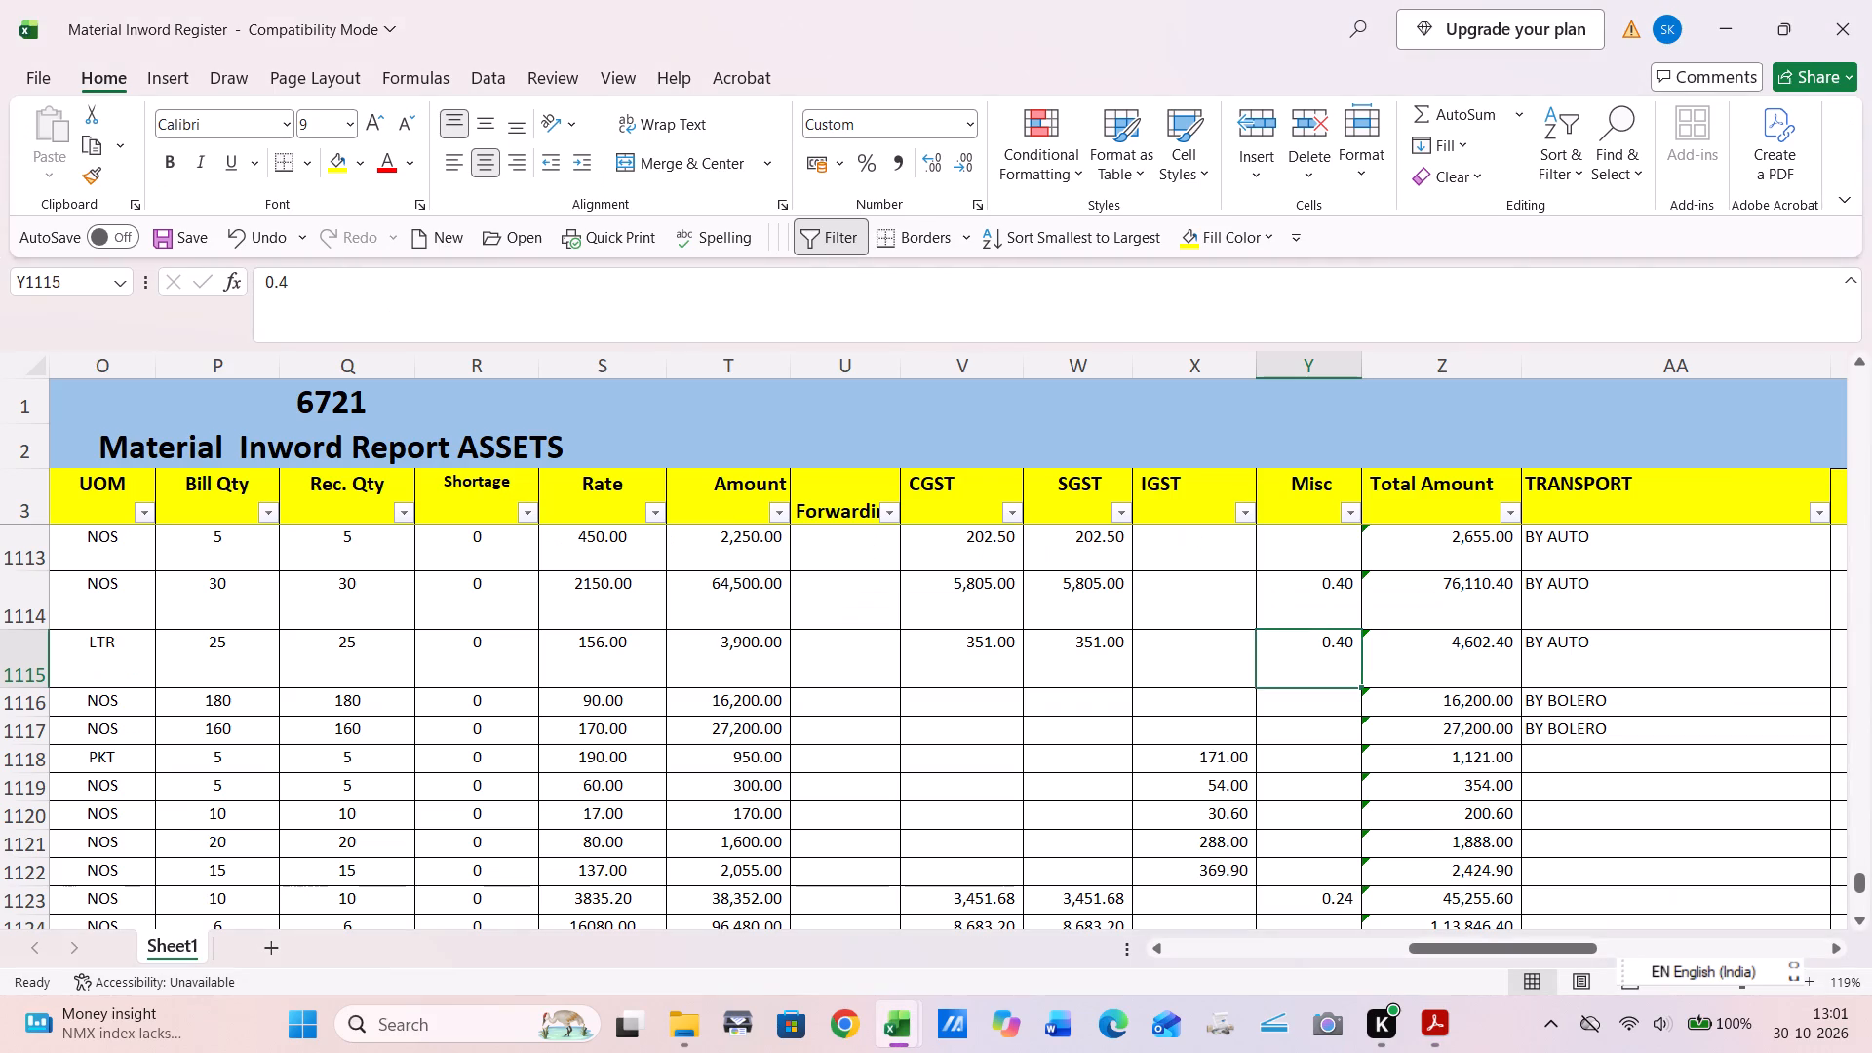
key(Delete)
Change the TRANSPORT entry in row 1115 to BY BOLERO.
key(Right)
key(Right)
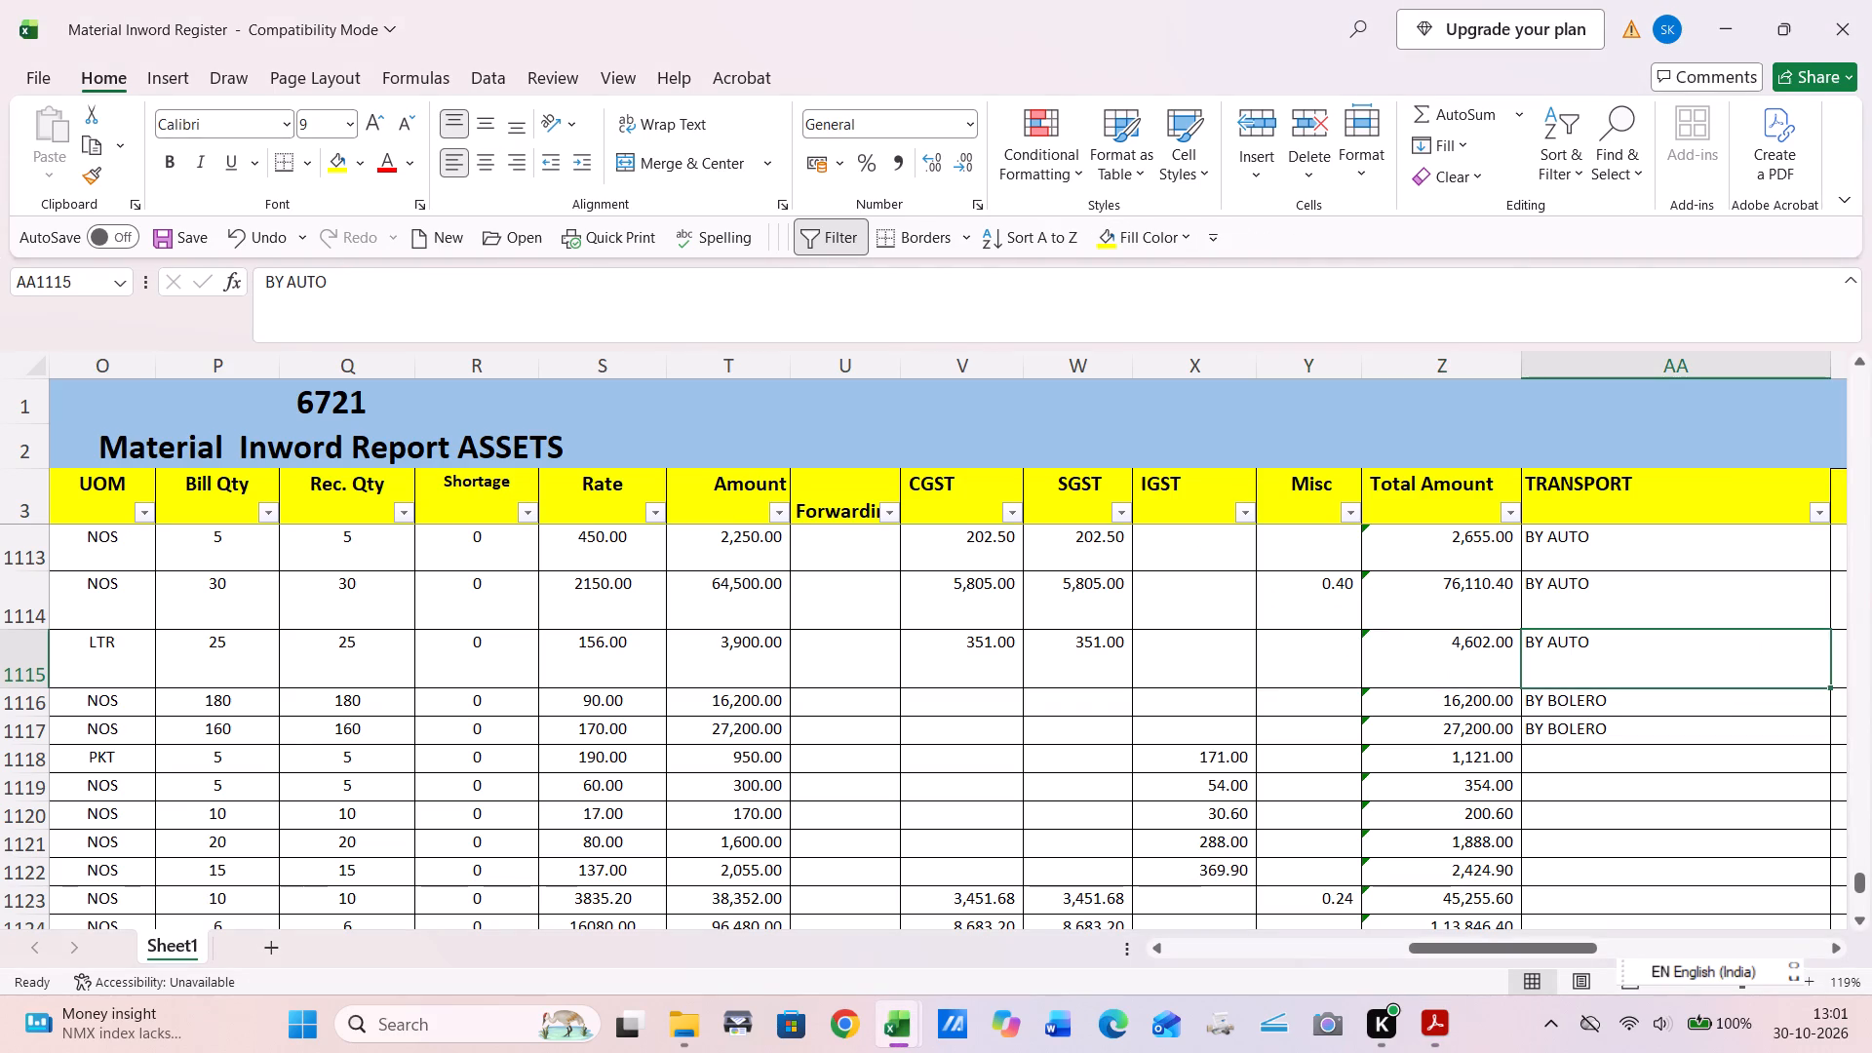
key(F2)
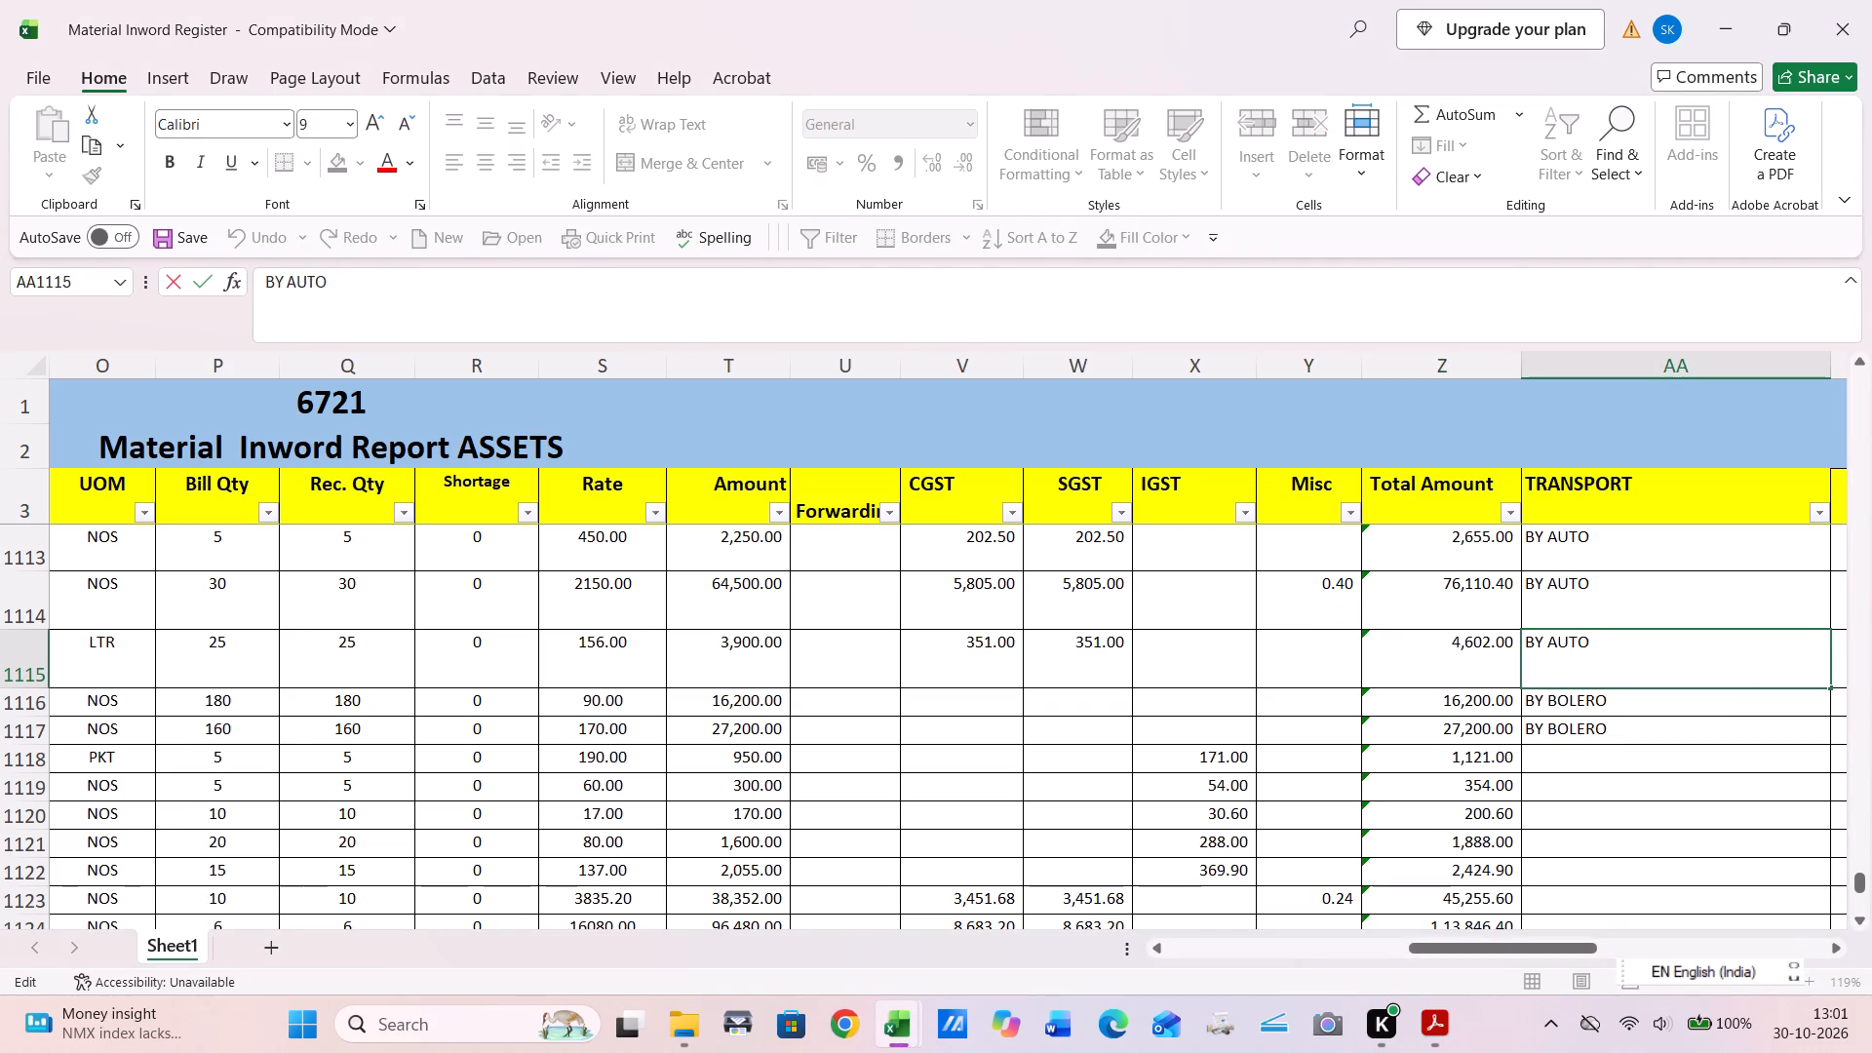
key(BackSpace)
key(BackSpace)
key(BackSpace)
key(BackSpace)
text(BOLERO)
key(Return)
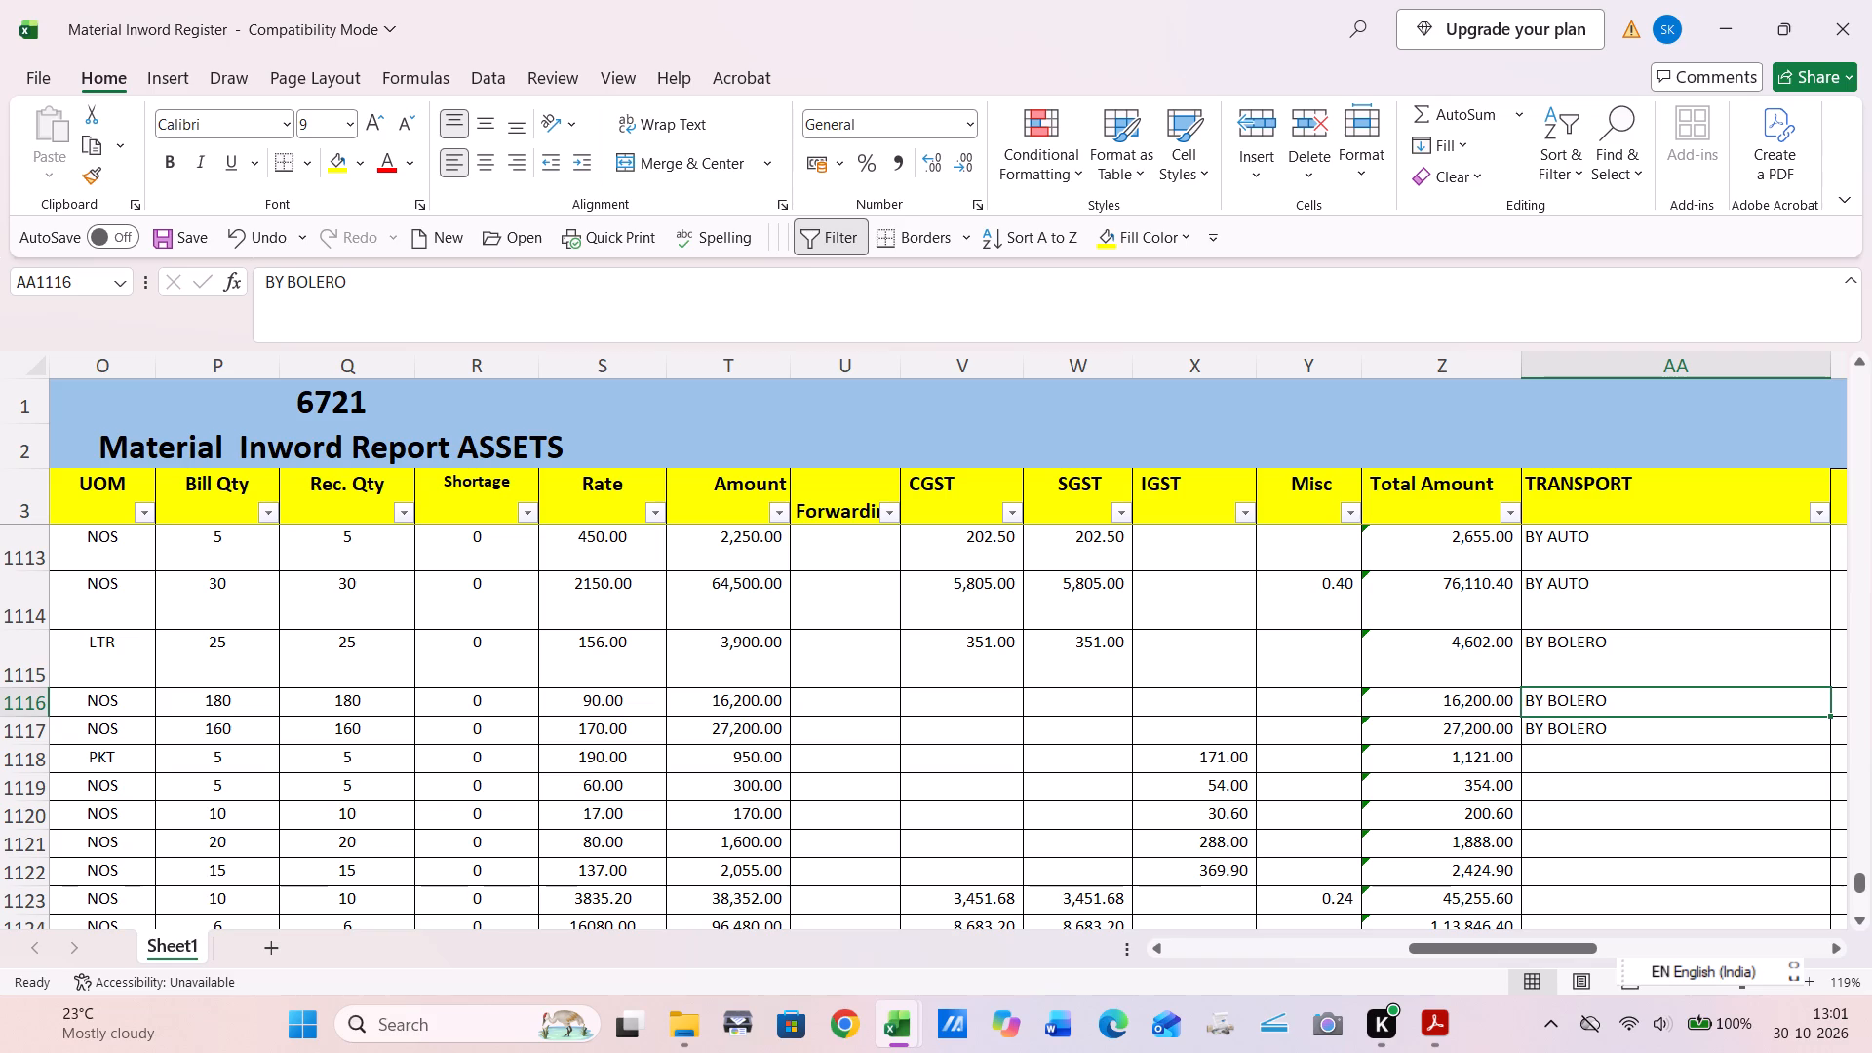
Return to the S.No cell of row 1116 and save the Material Inword Register.
key(Left)
key(Left)
key(Left)
key(Left)
key(Left)
key(Left)
key(Left)
key(Left)
key(Left)
key(Left)
key(Left)
key(Left)
key(Left)
key(Left)
key(Left)
key(Left)
key(Left)
key(Left)
key(Left)
key(Left)
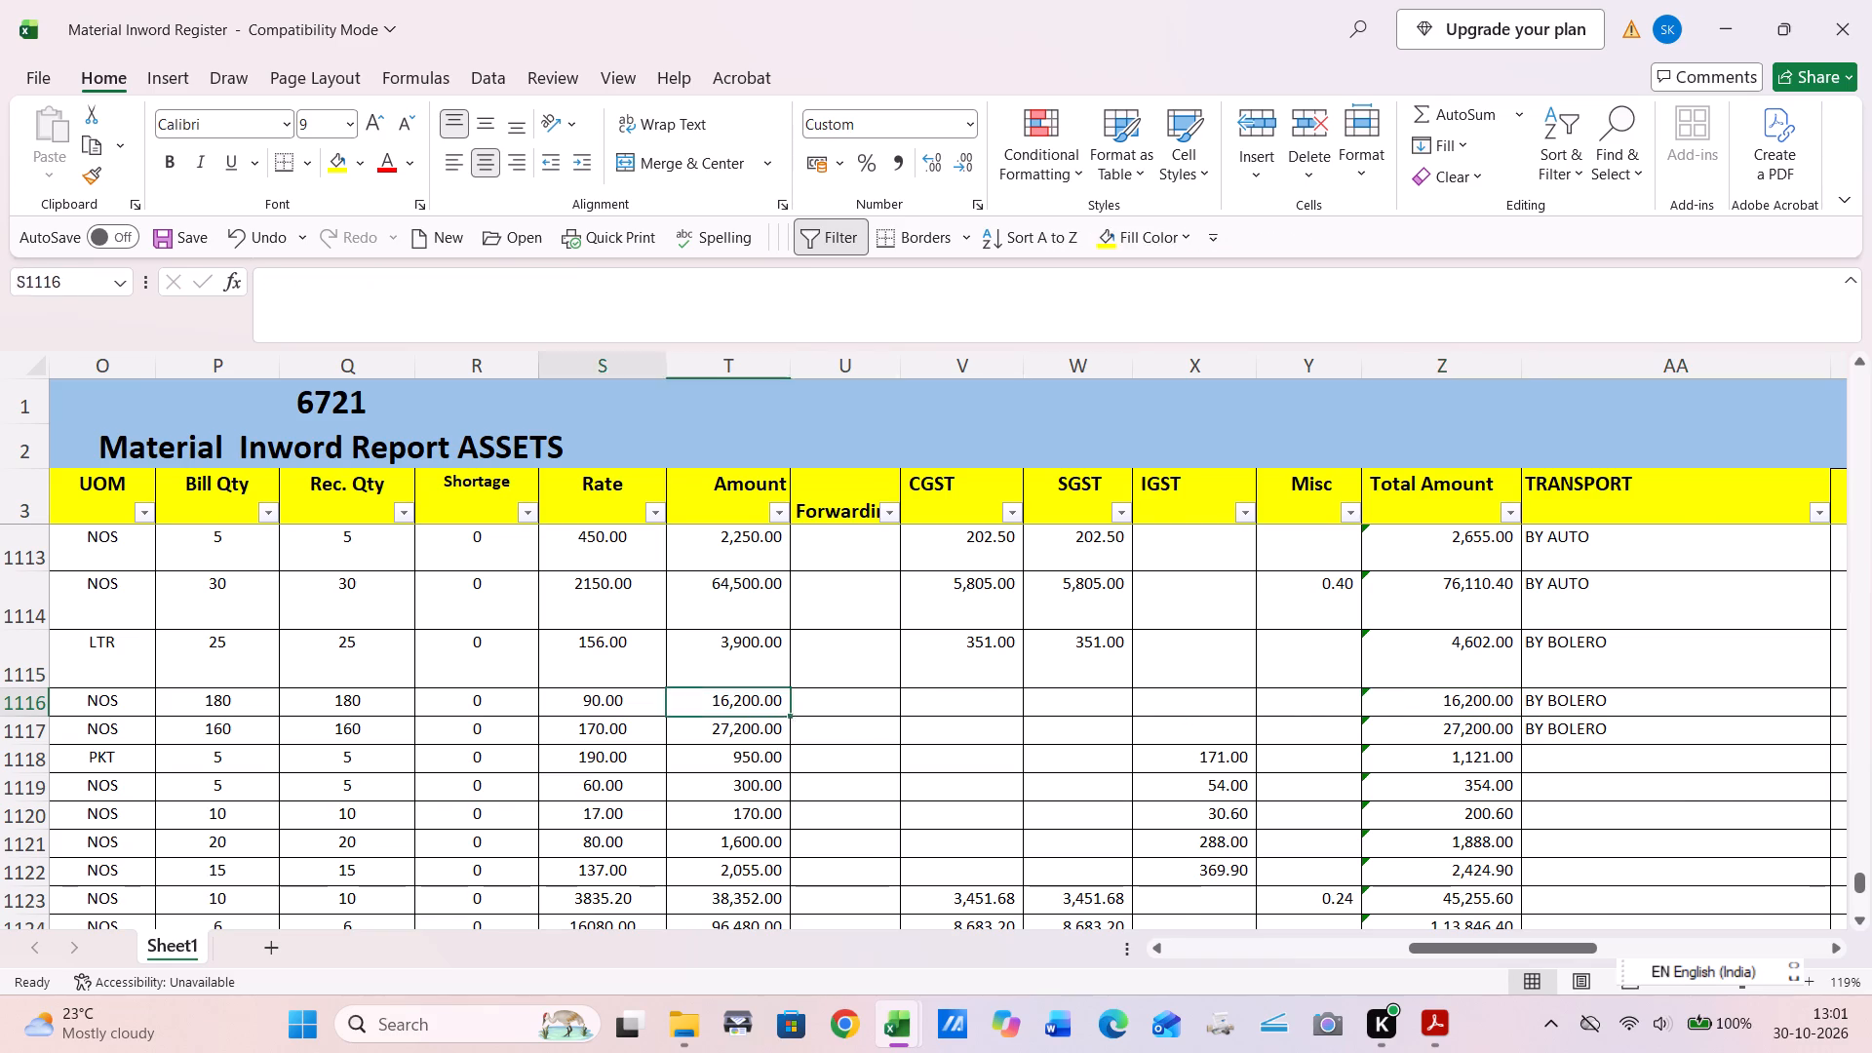
key(ctrl+s)
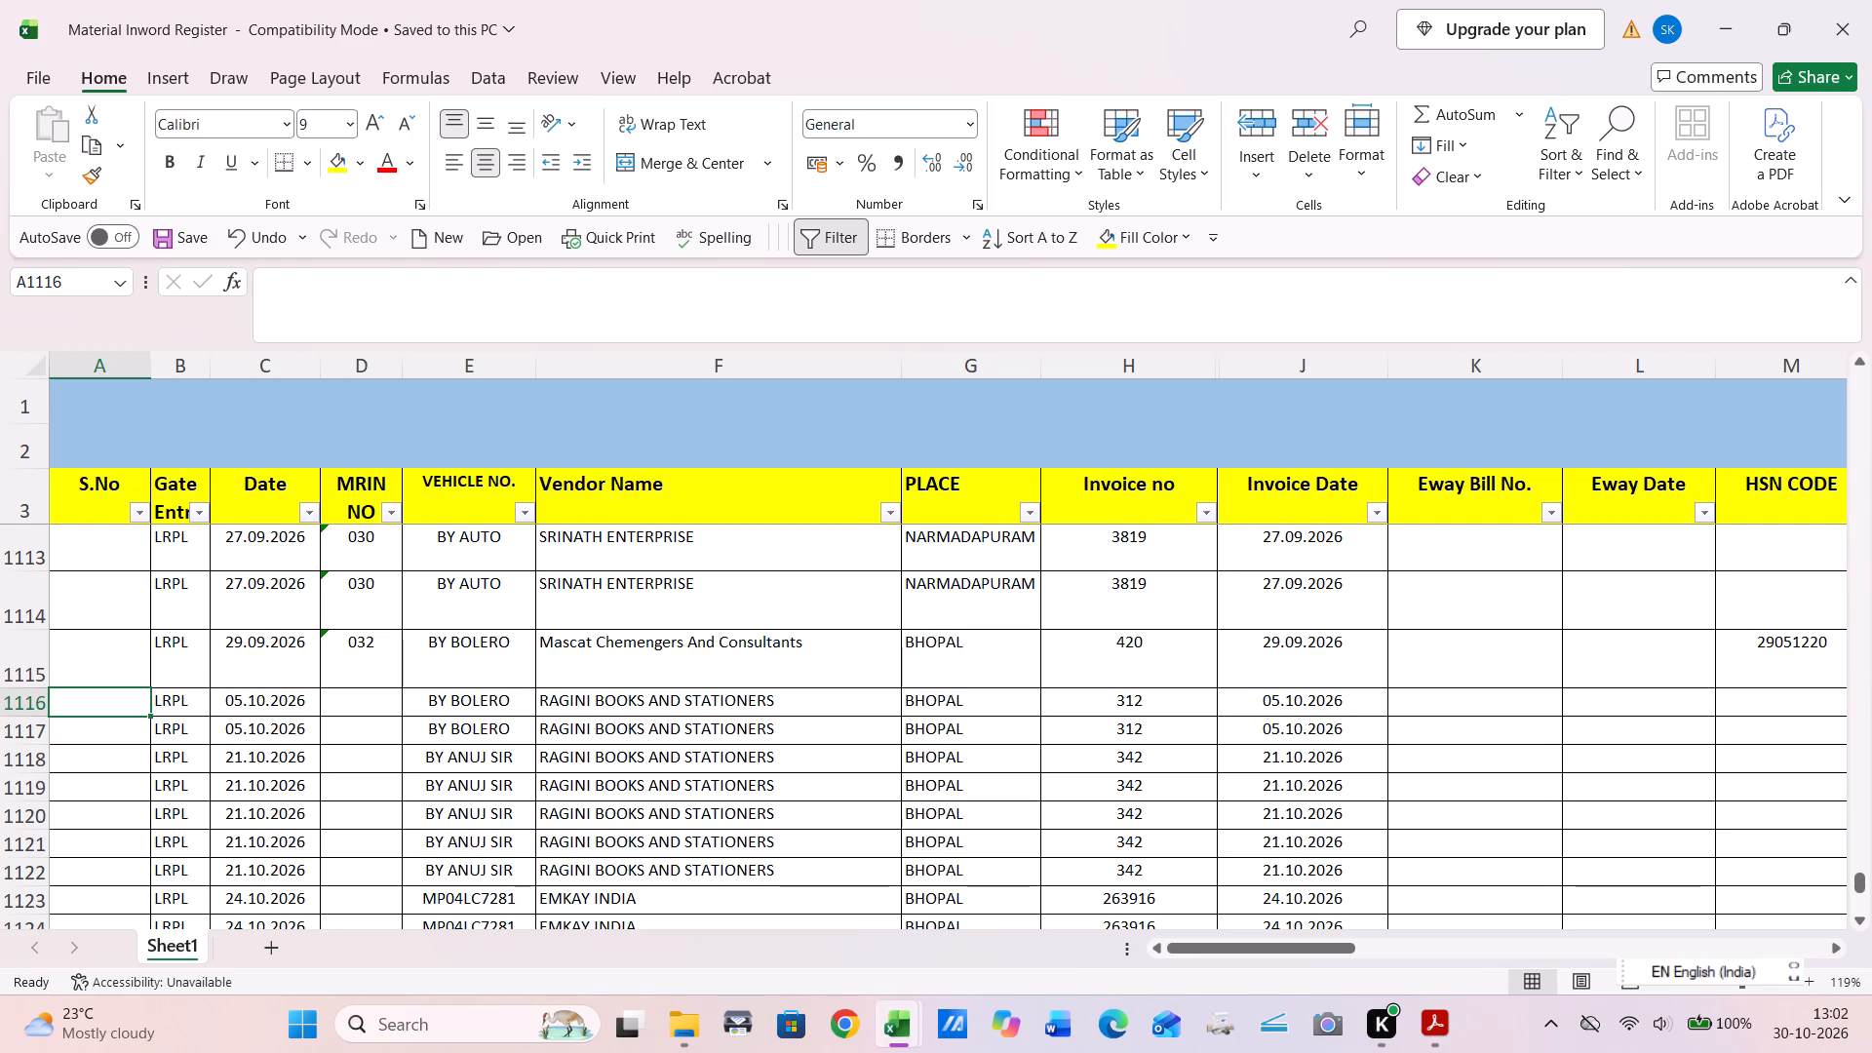
key(Left)
key(Left)
key(Left)
key(Left)
key(Left)
key(Left)
key(Left)
key(Left)
key(Left)
key(Left)
key(Left)
key(Left)
key(Left)
key(Left)
key(Left)
key(Left)
key(Left)
key(Left)
key(Left)
key(Left)
key(ctrl+s)
Lock the computer session.
key(super+l)
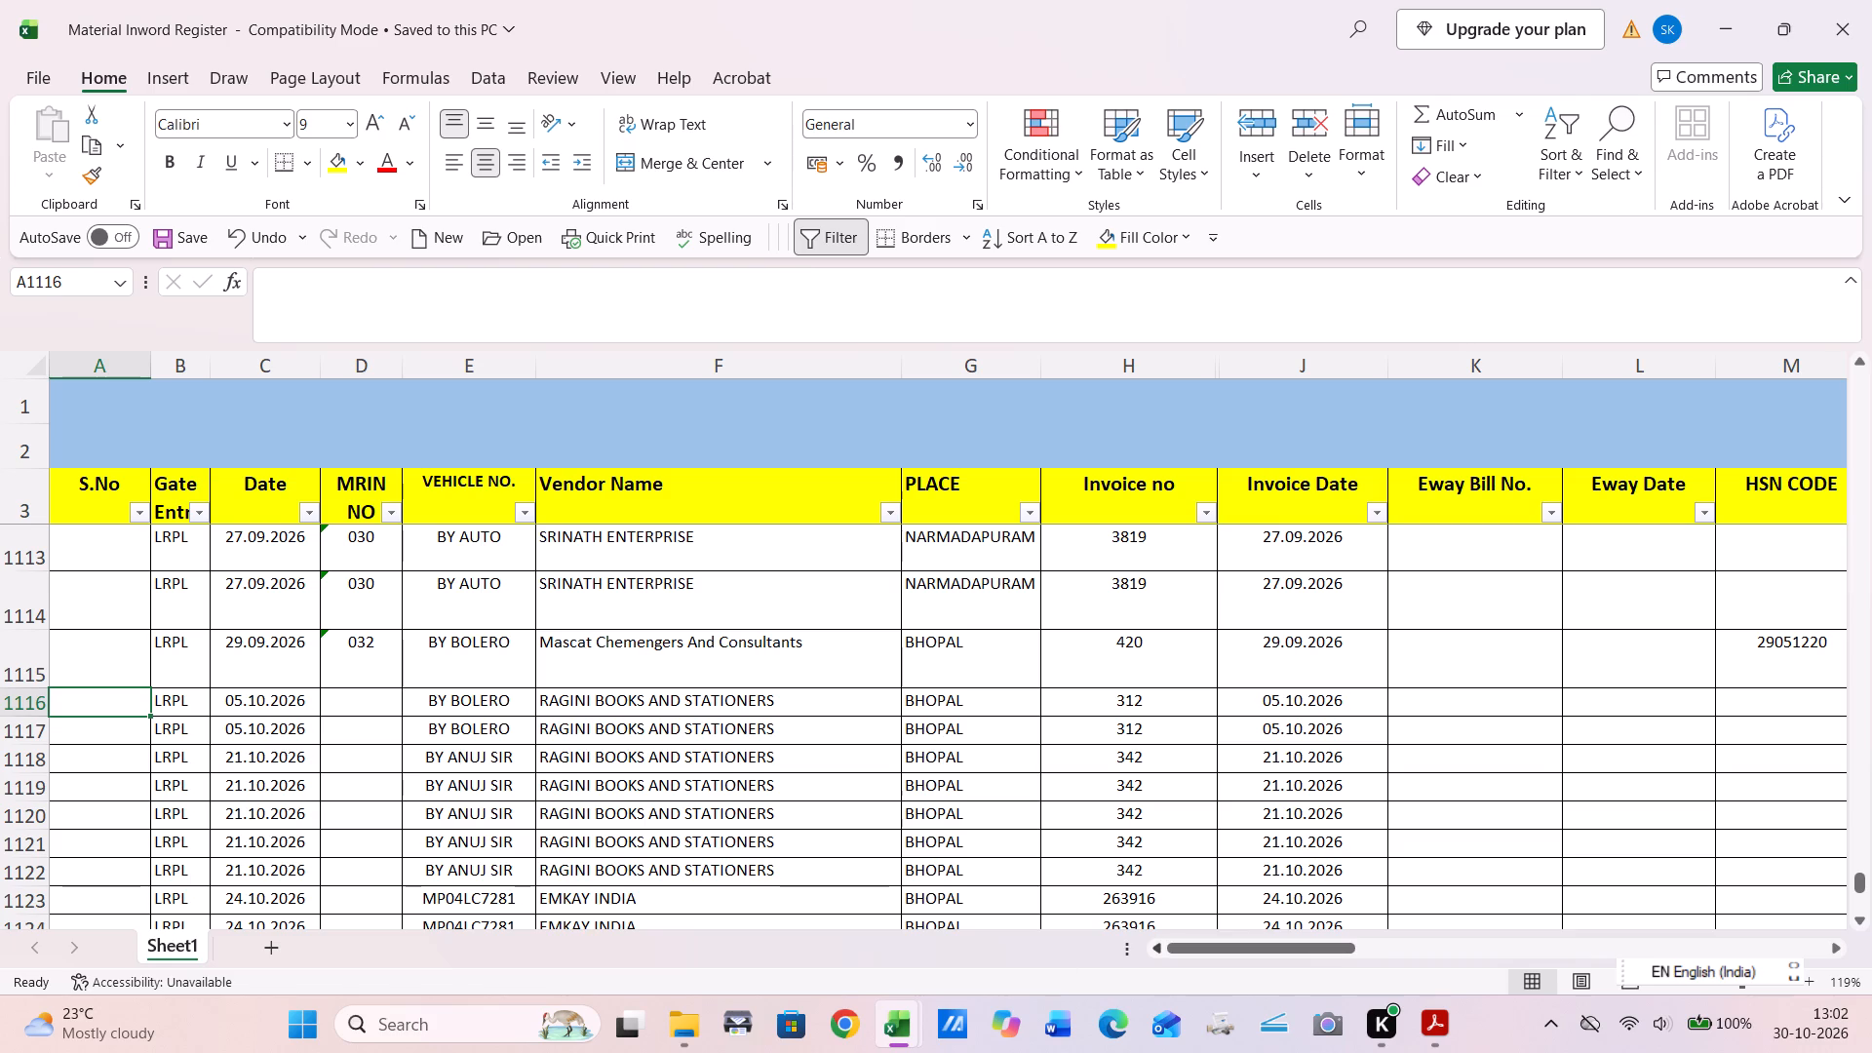
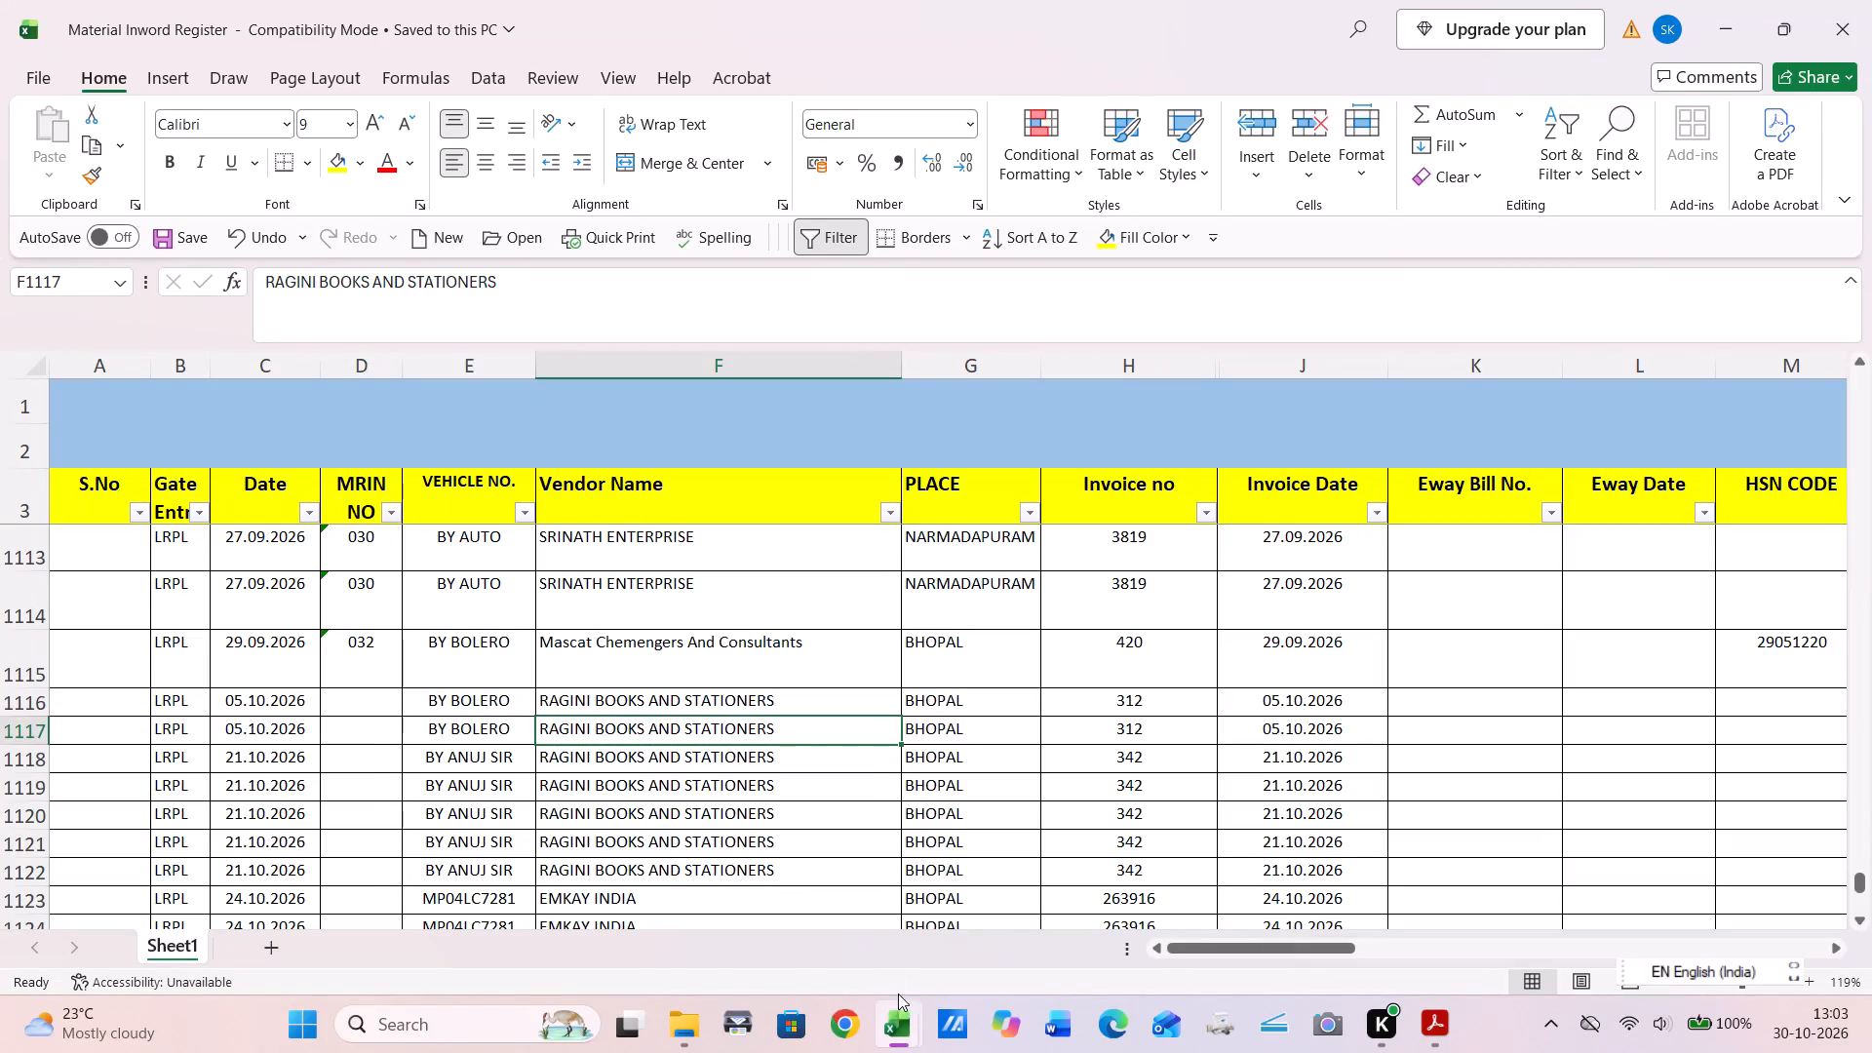
Open the GRN - 245 - EMKAY INDIA file from the LRPL GRN folder, check its receipt note serial number, and close all open PDFs.
click(687, 1035)
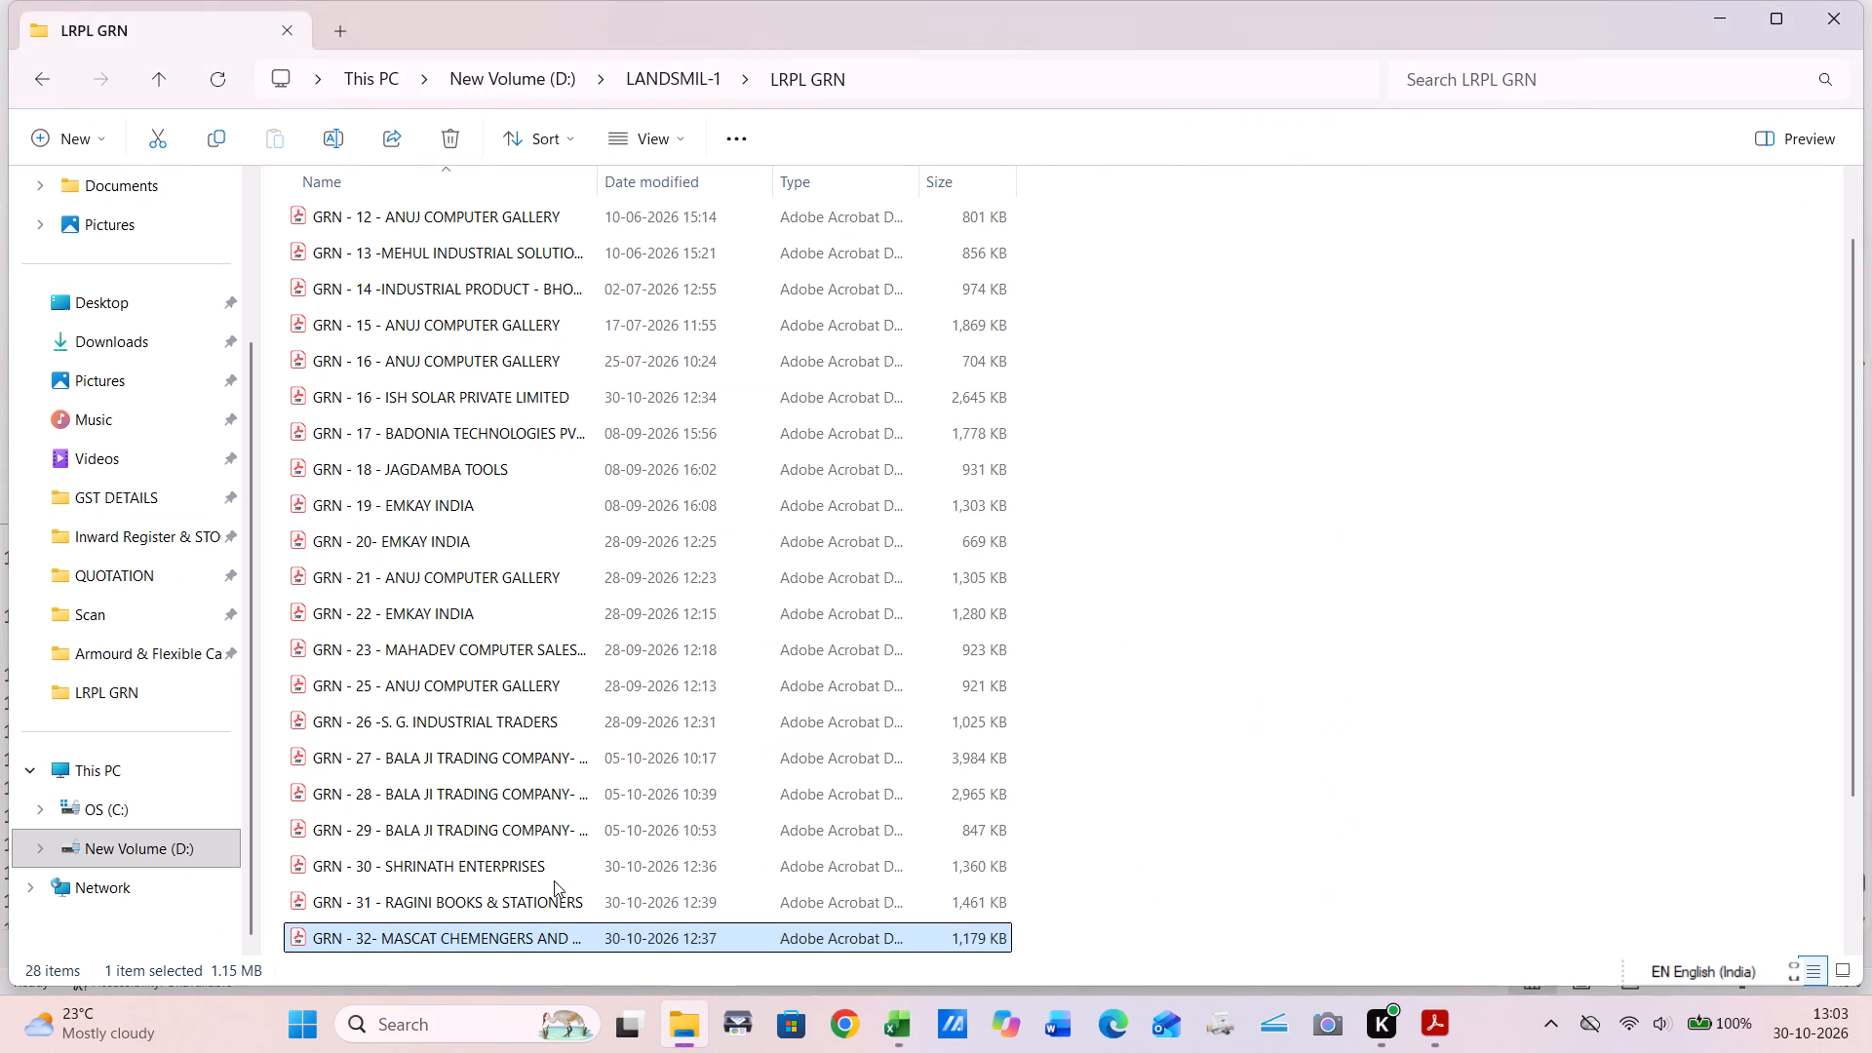
key(Down)
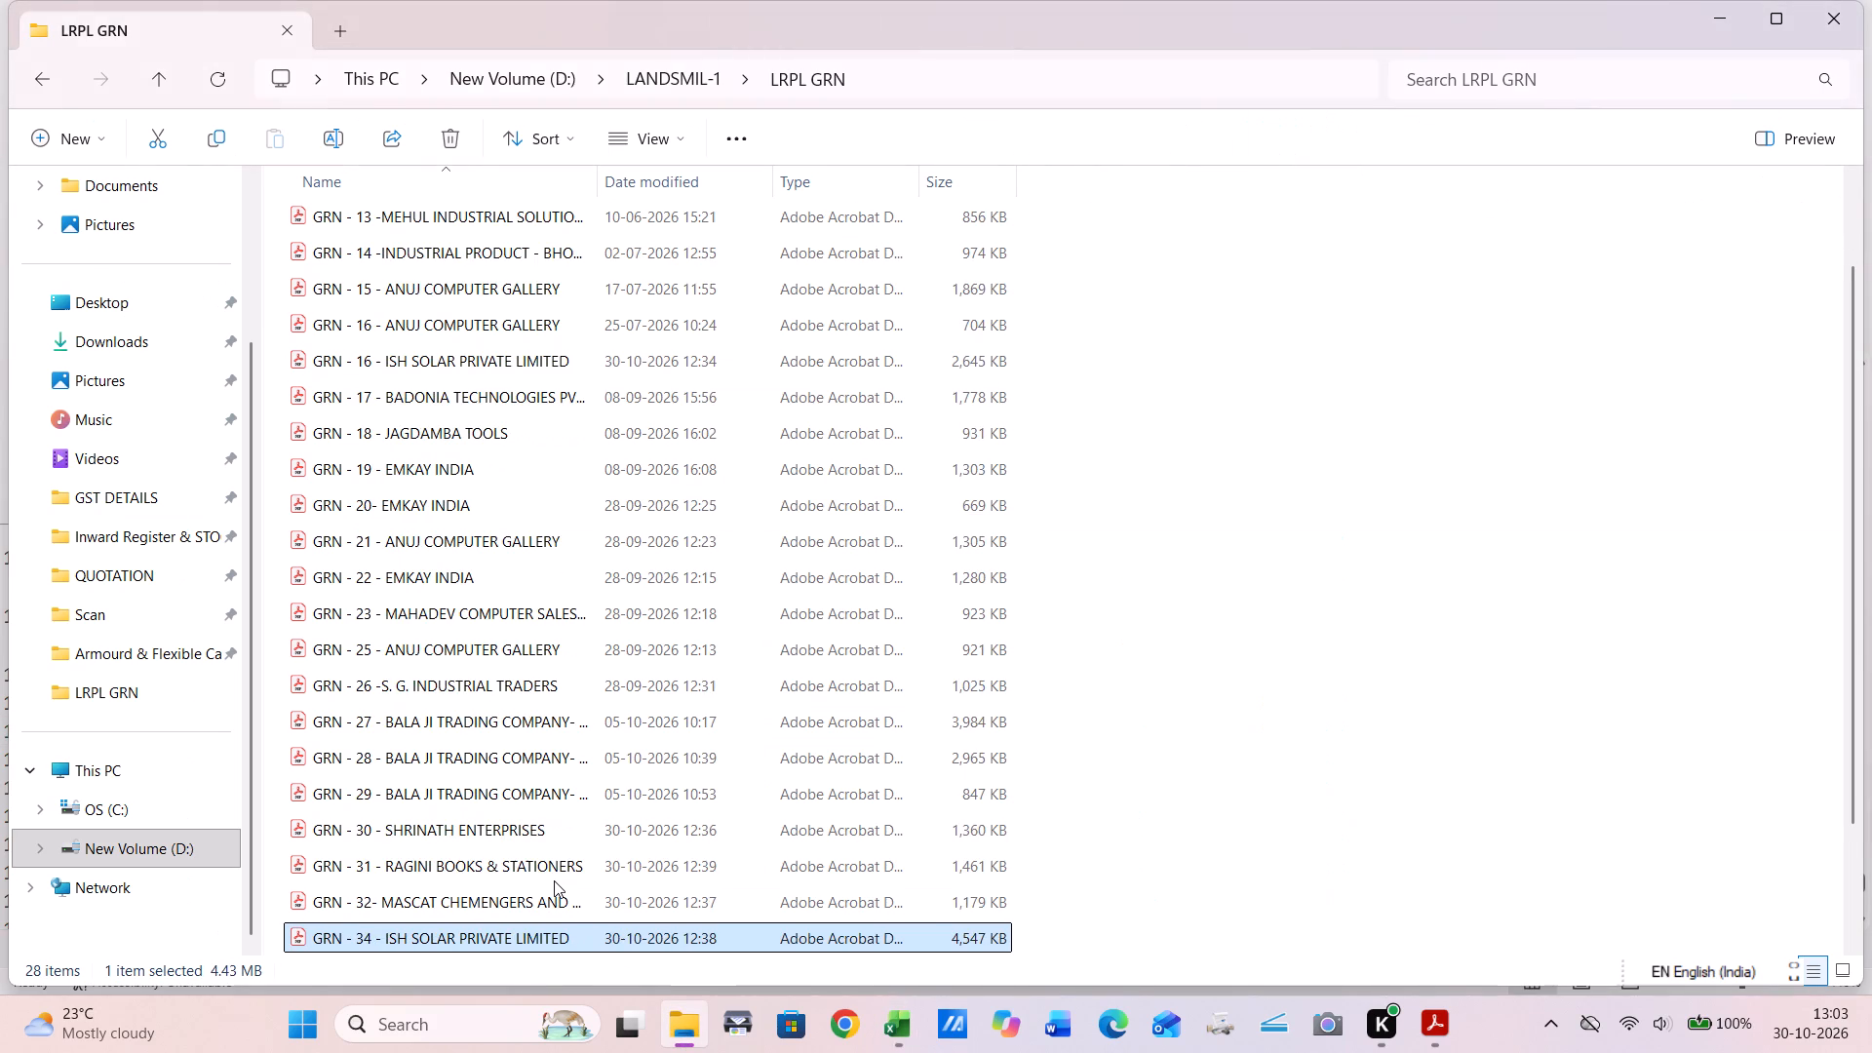
key(Down)
key(Down)
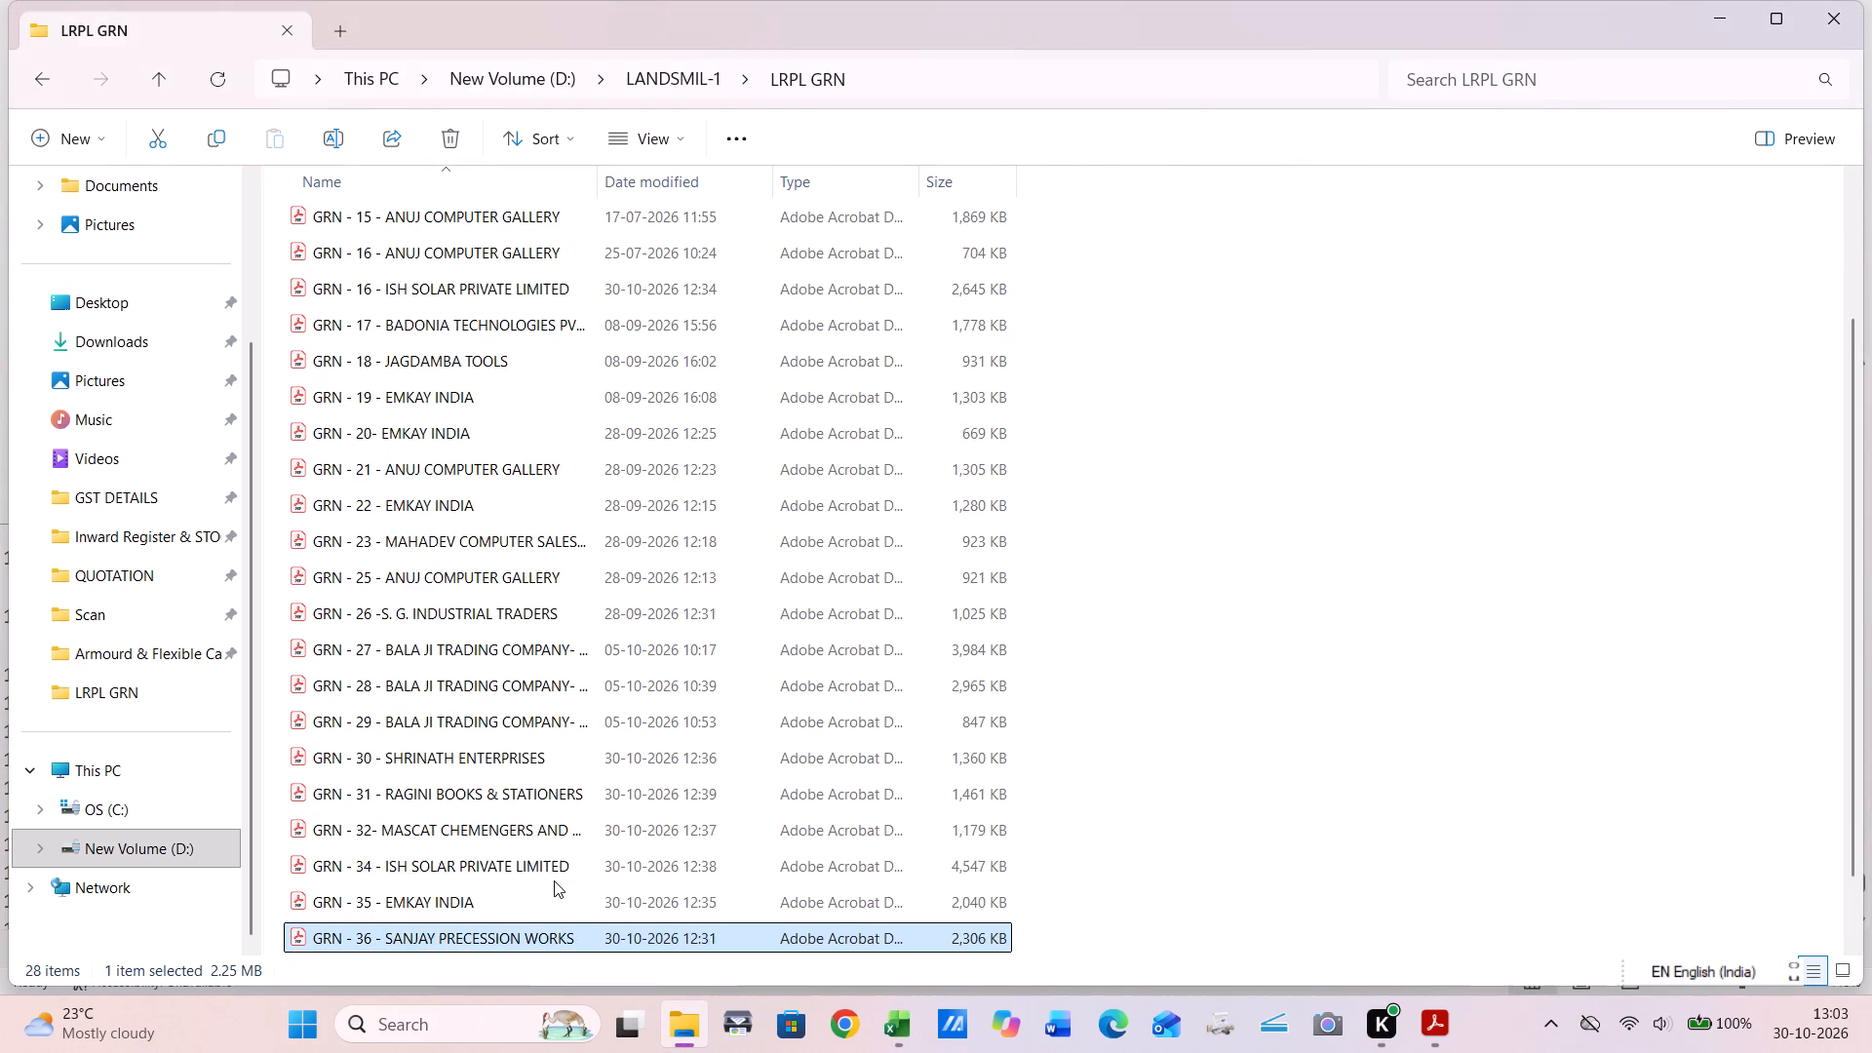
key(Down)
key(Down)
key(Down)
key(Down)
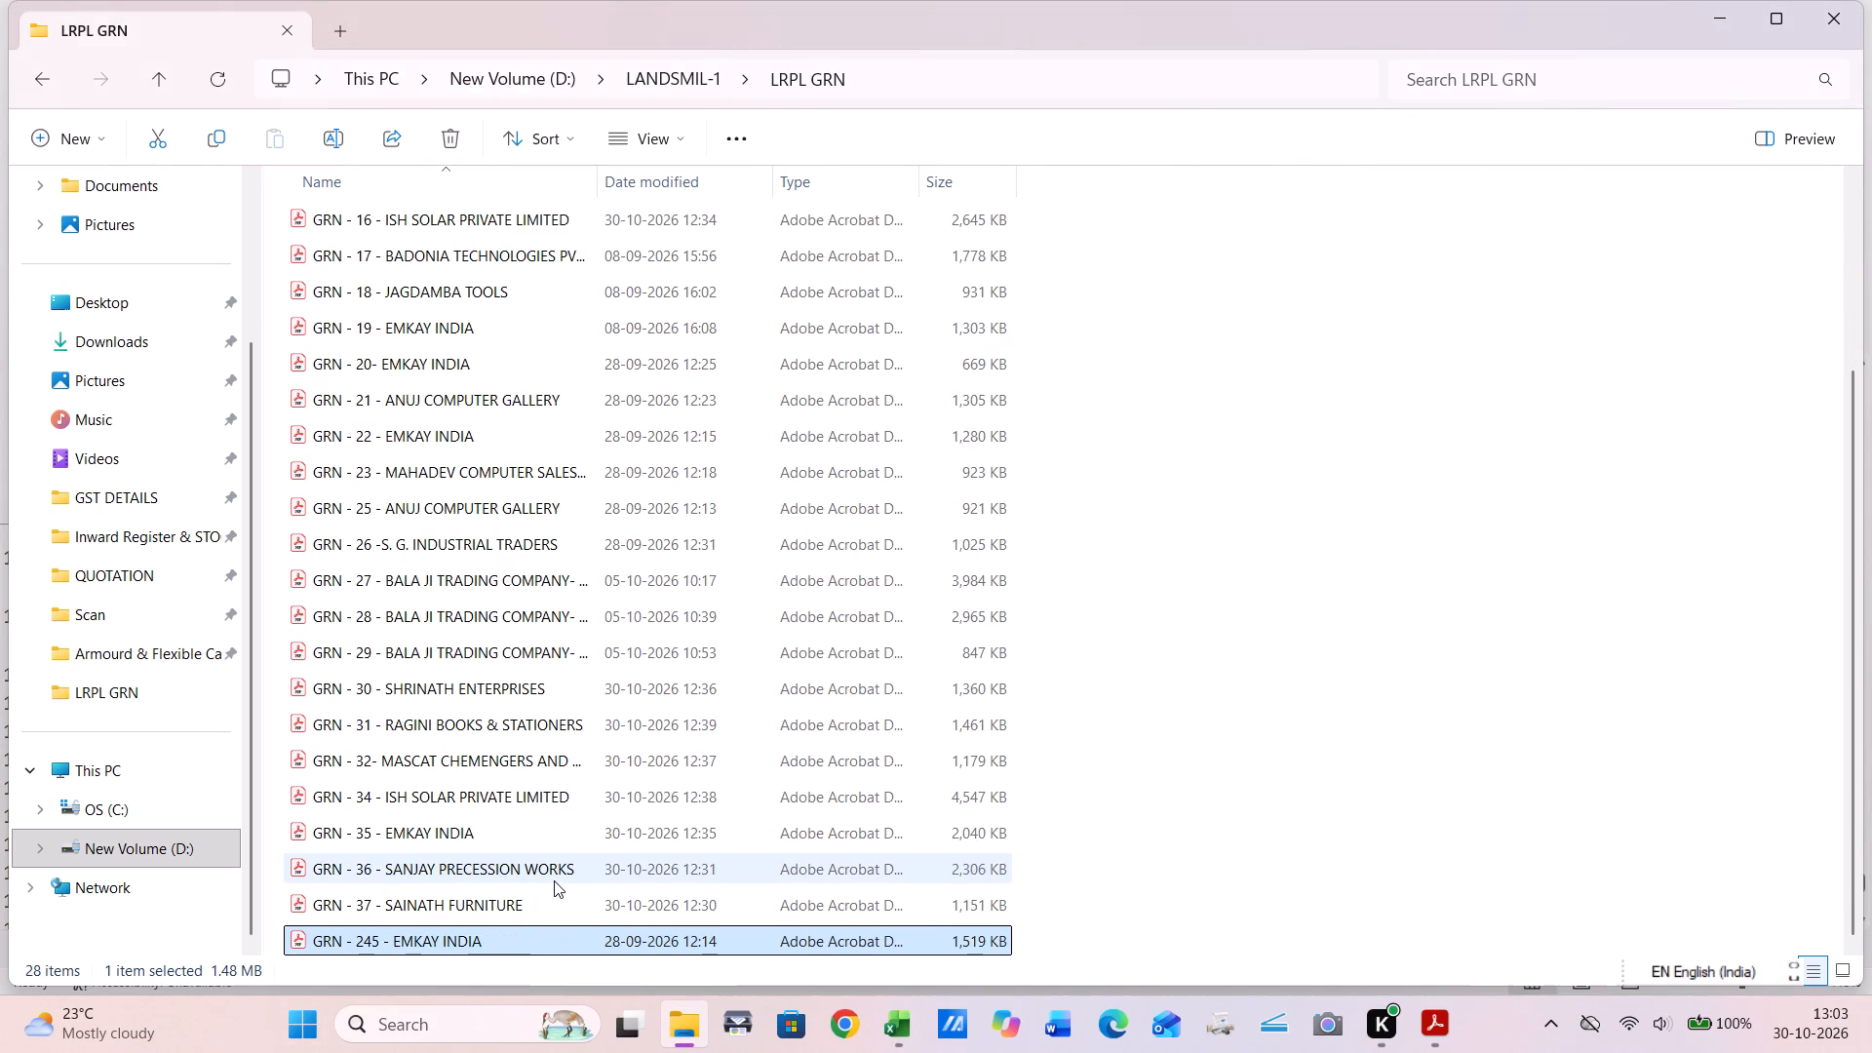
key(Up)
key(Down)
key(Return)
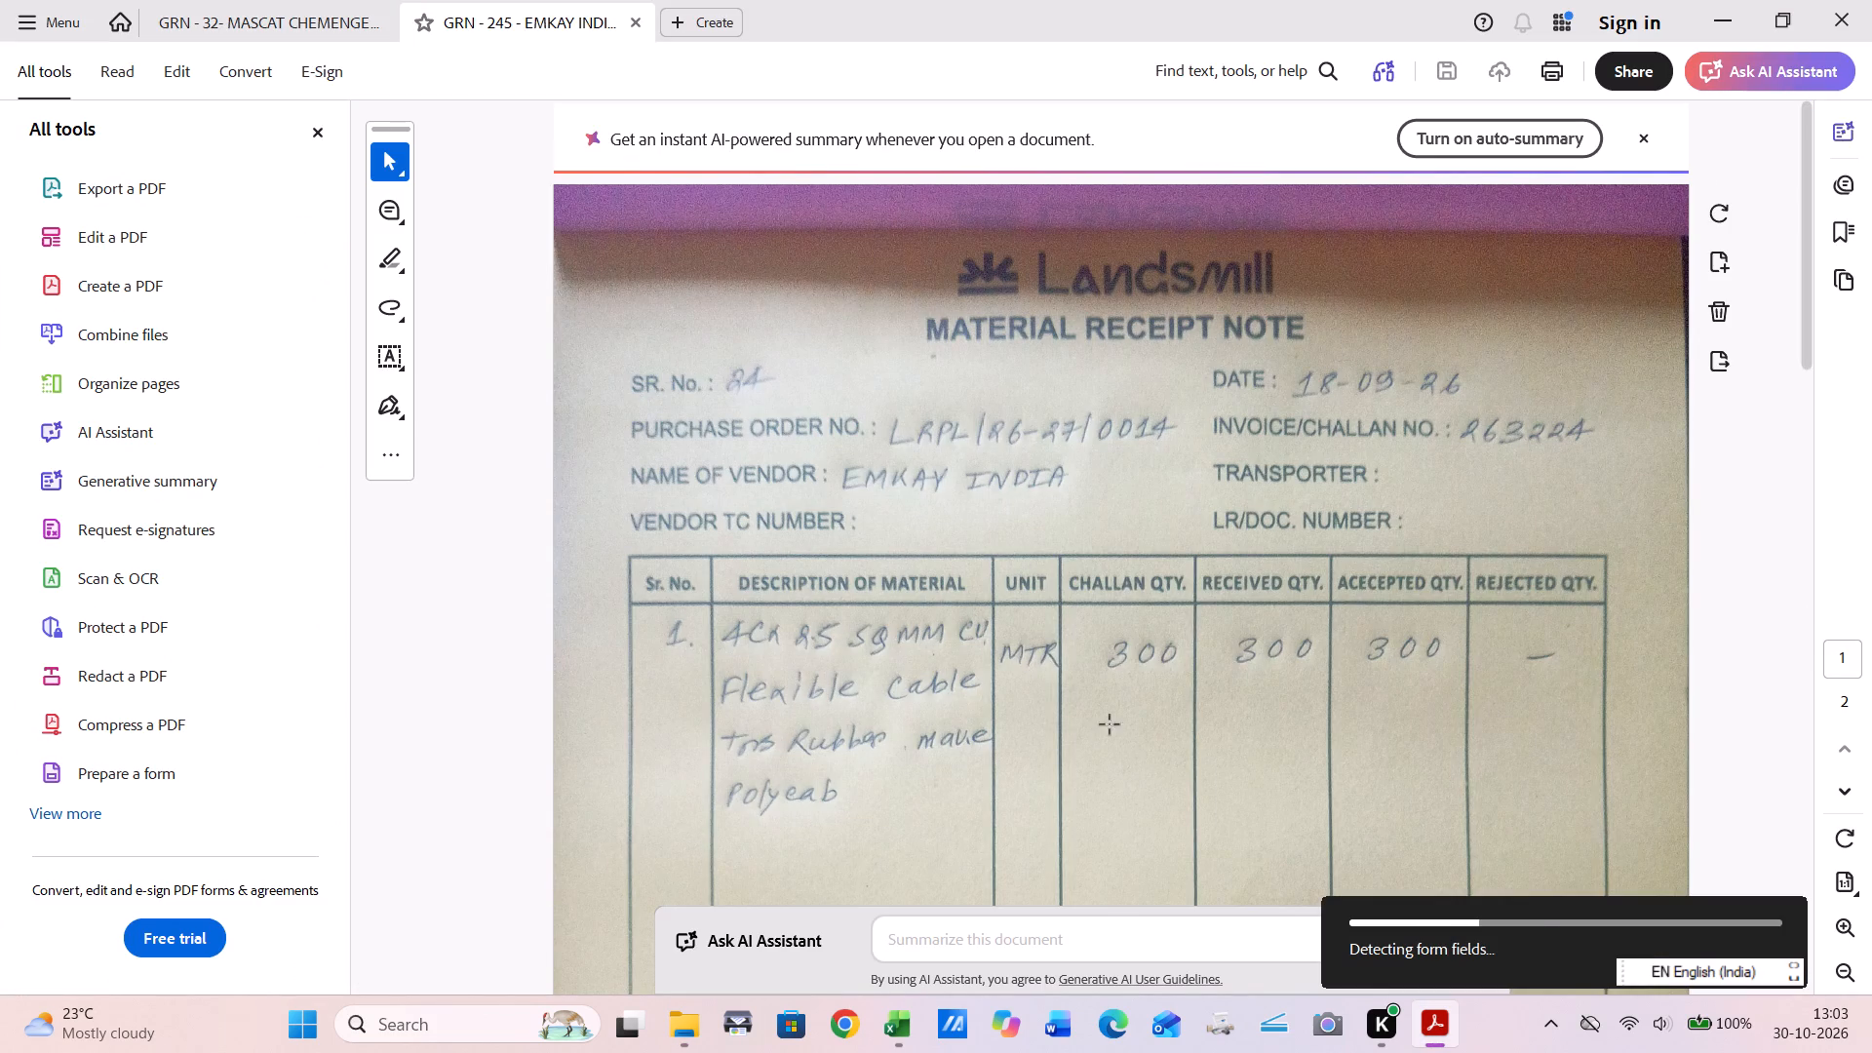
click(1847, 2)
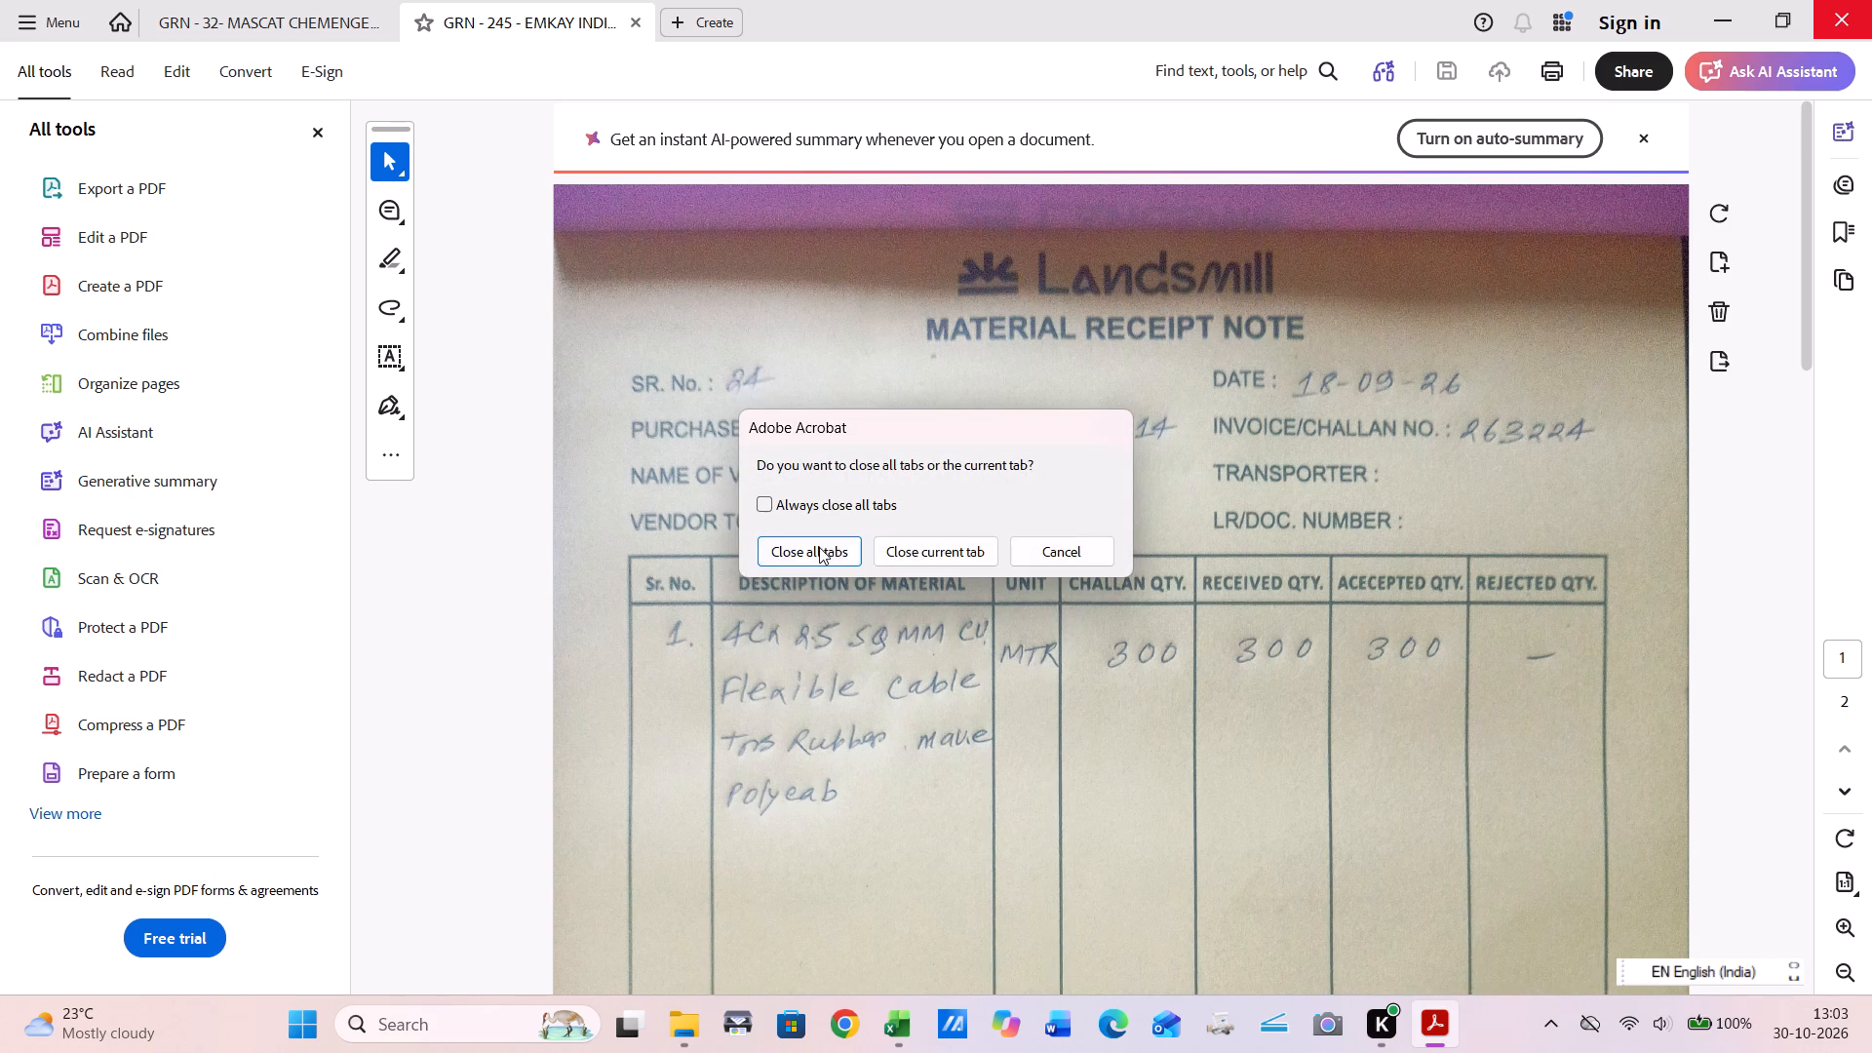
click(819, 547)
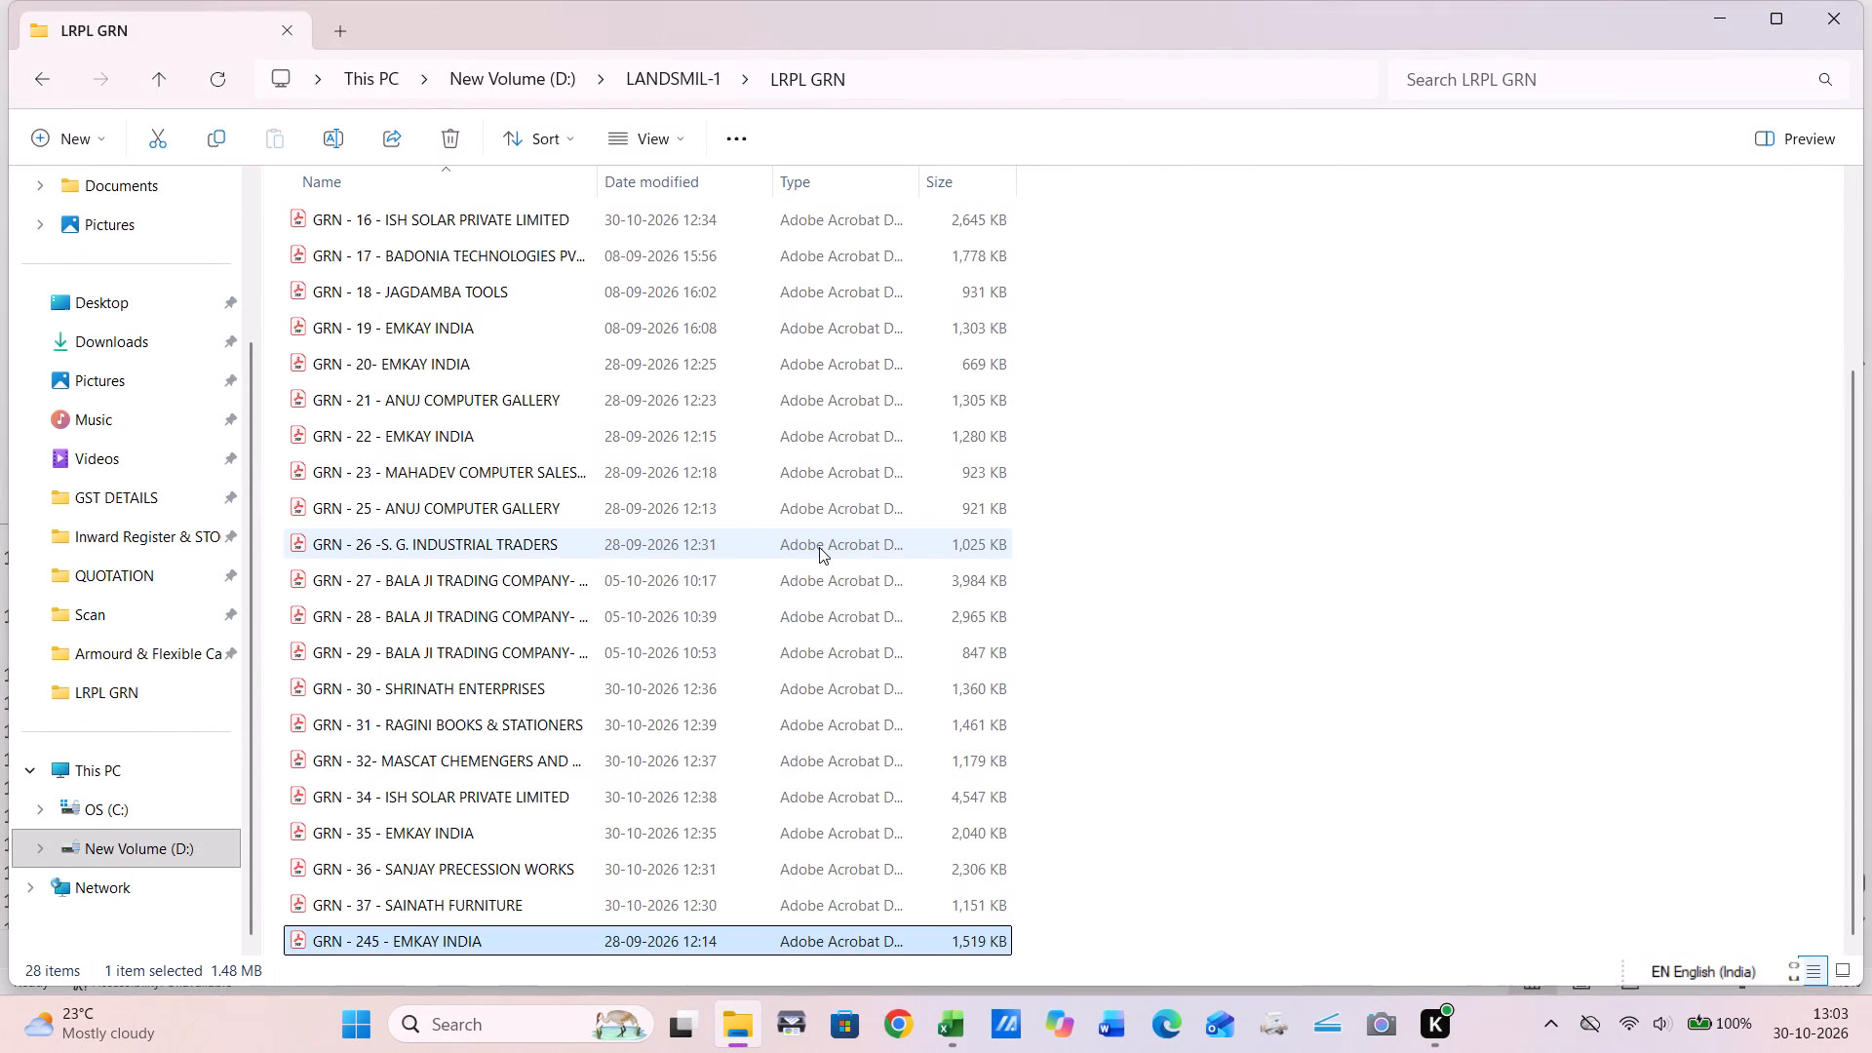
Rename the GRN - 245 - EMKAY INDIA file as GRN - 24 - EMKAY INDIA.
right_click(410, 947)
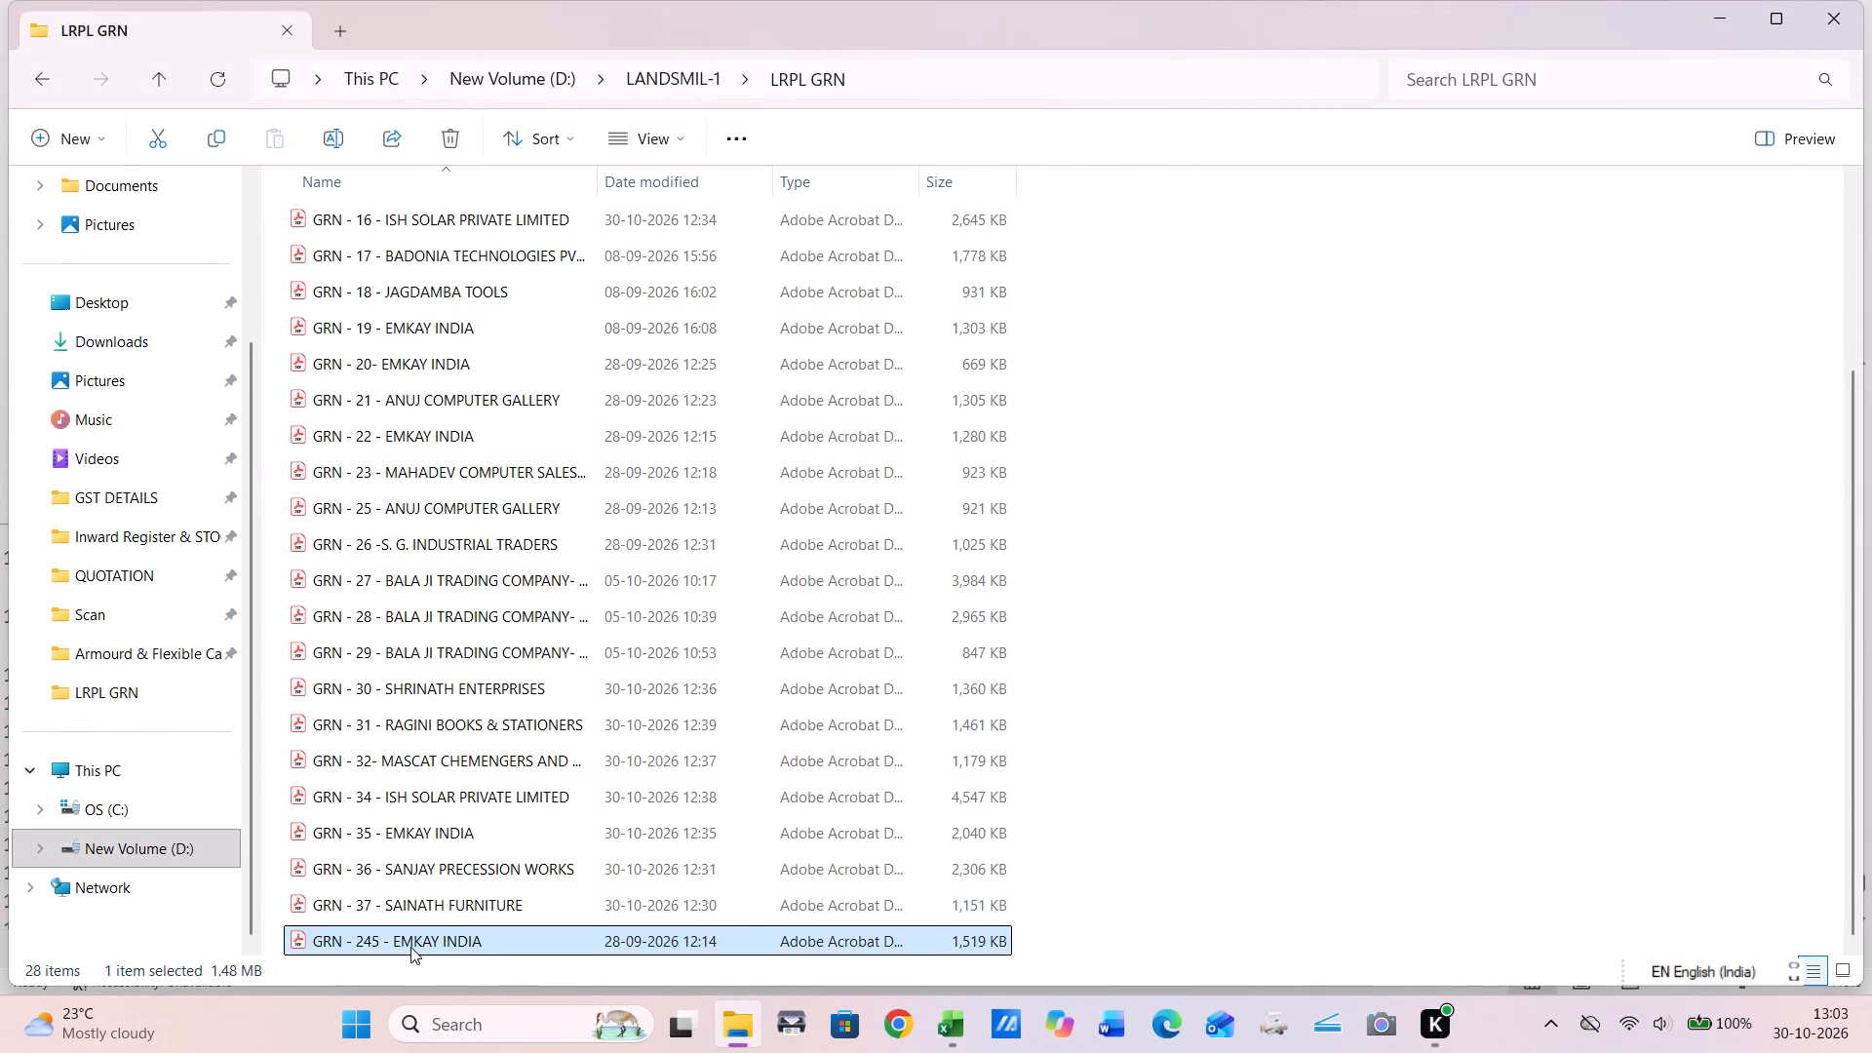
click(595, 920)
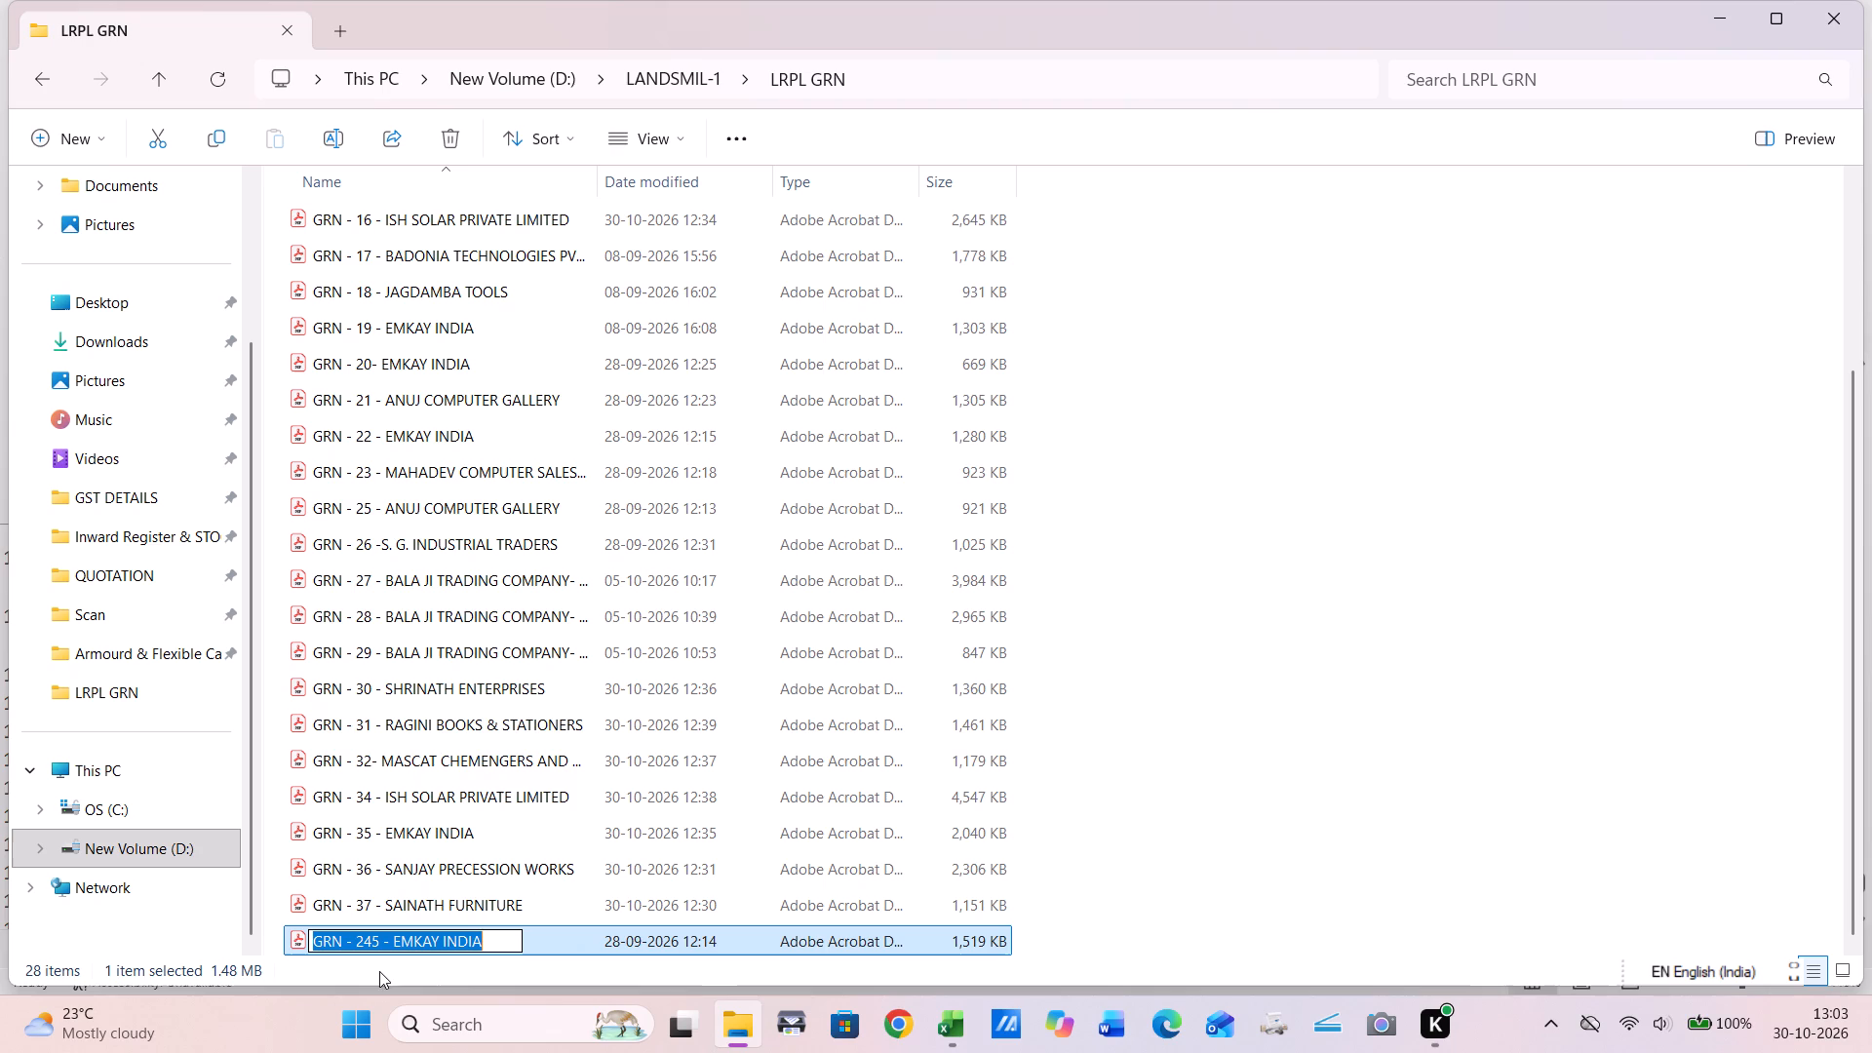
click(378, 946)
key(BackSpace)
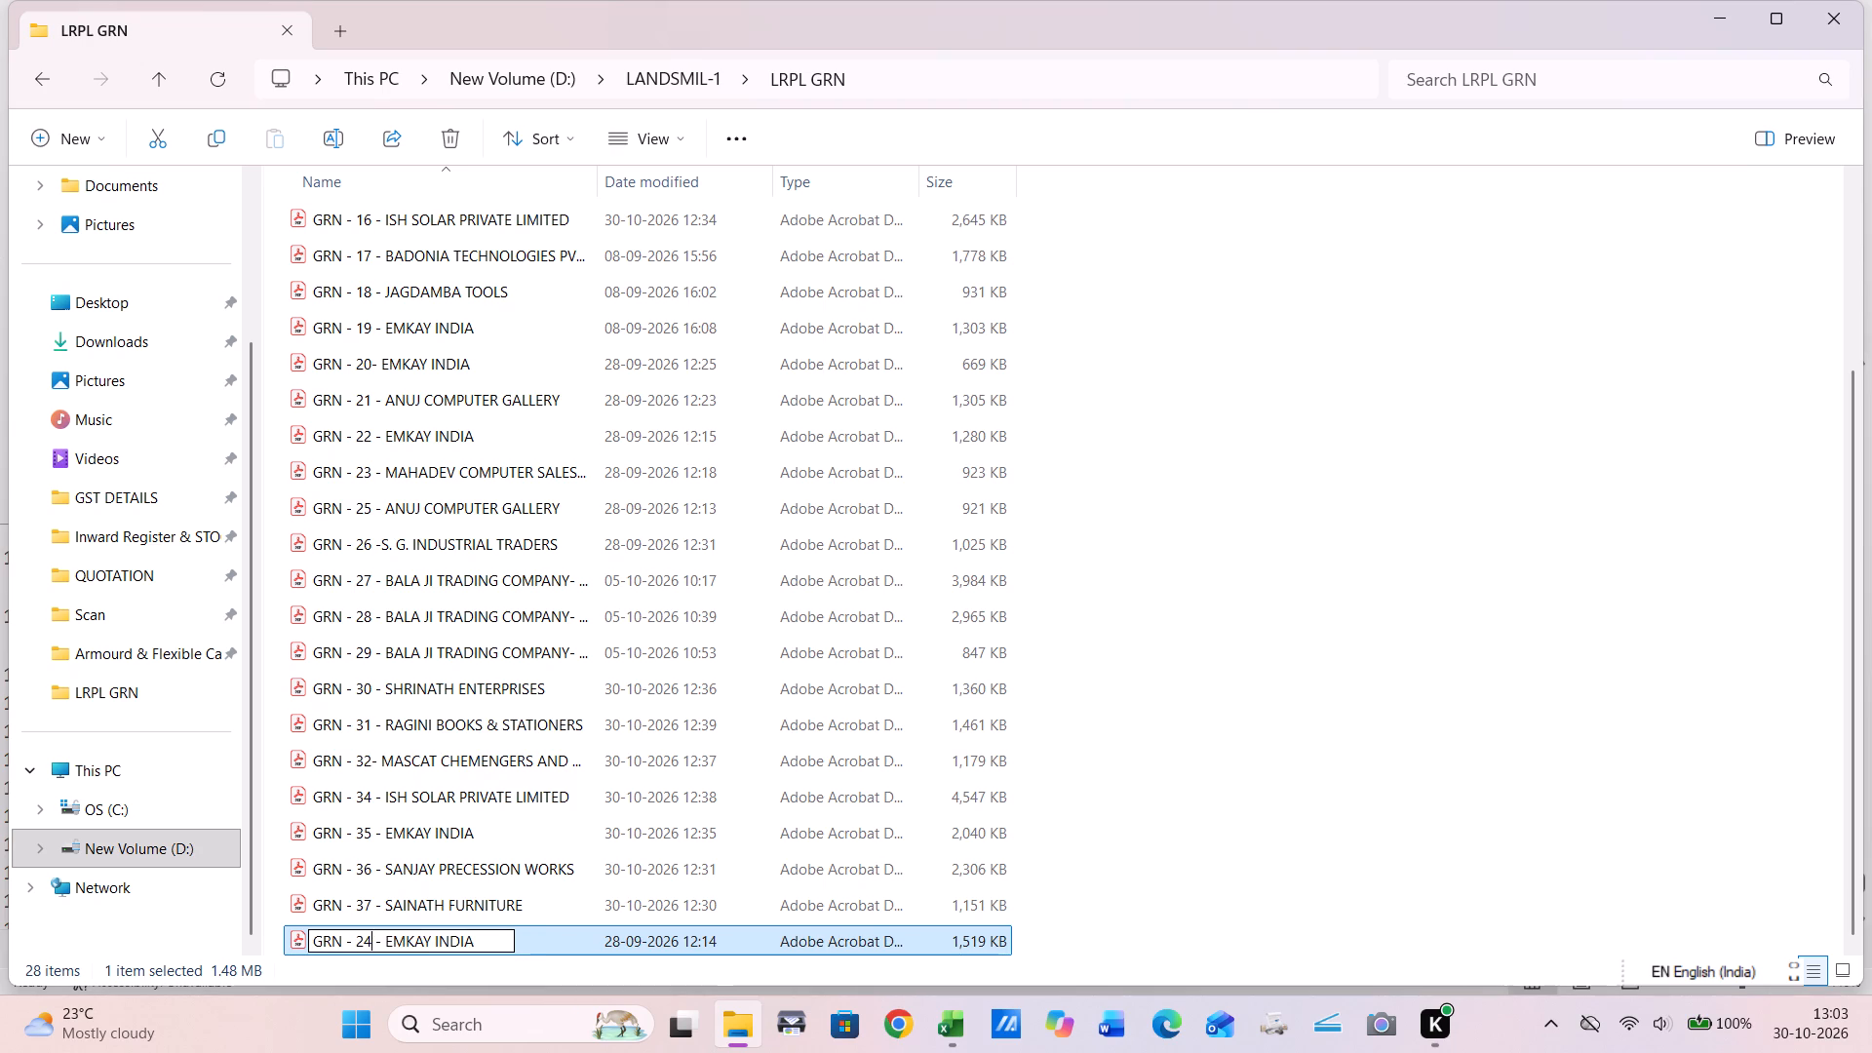
key(Return)
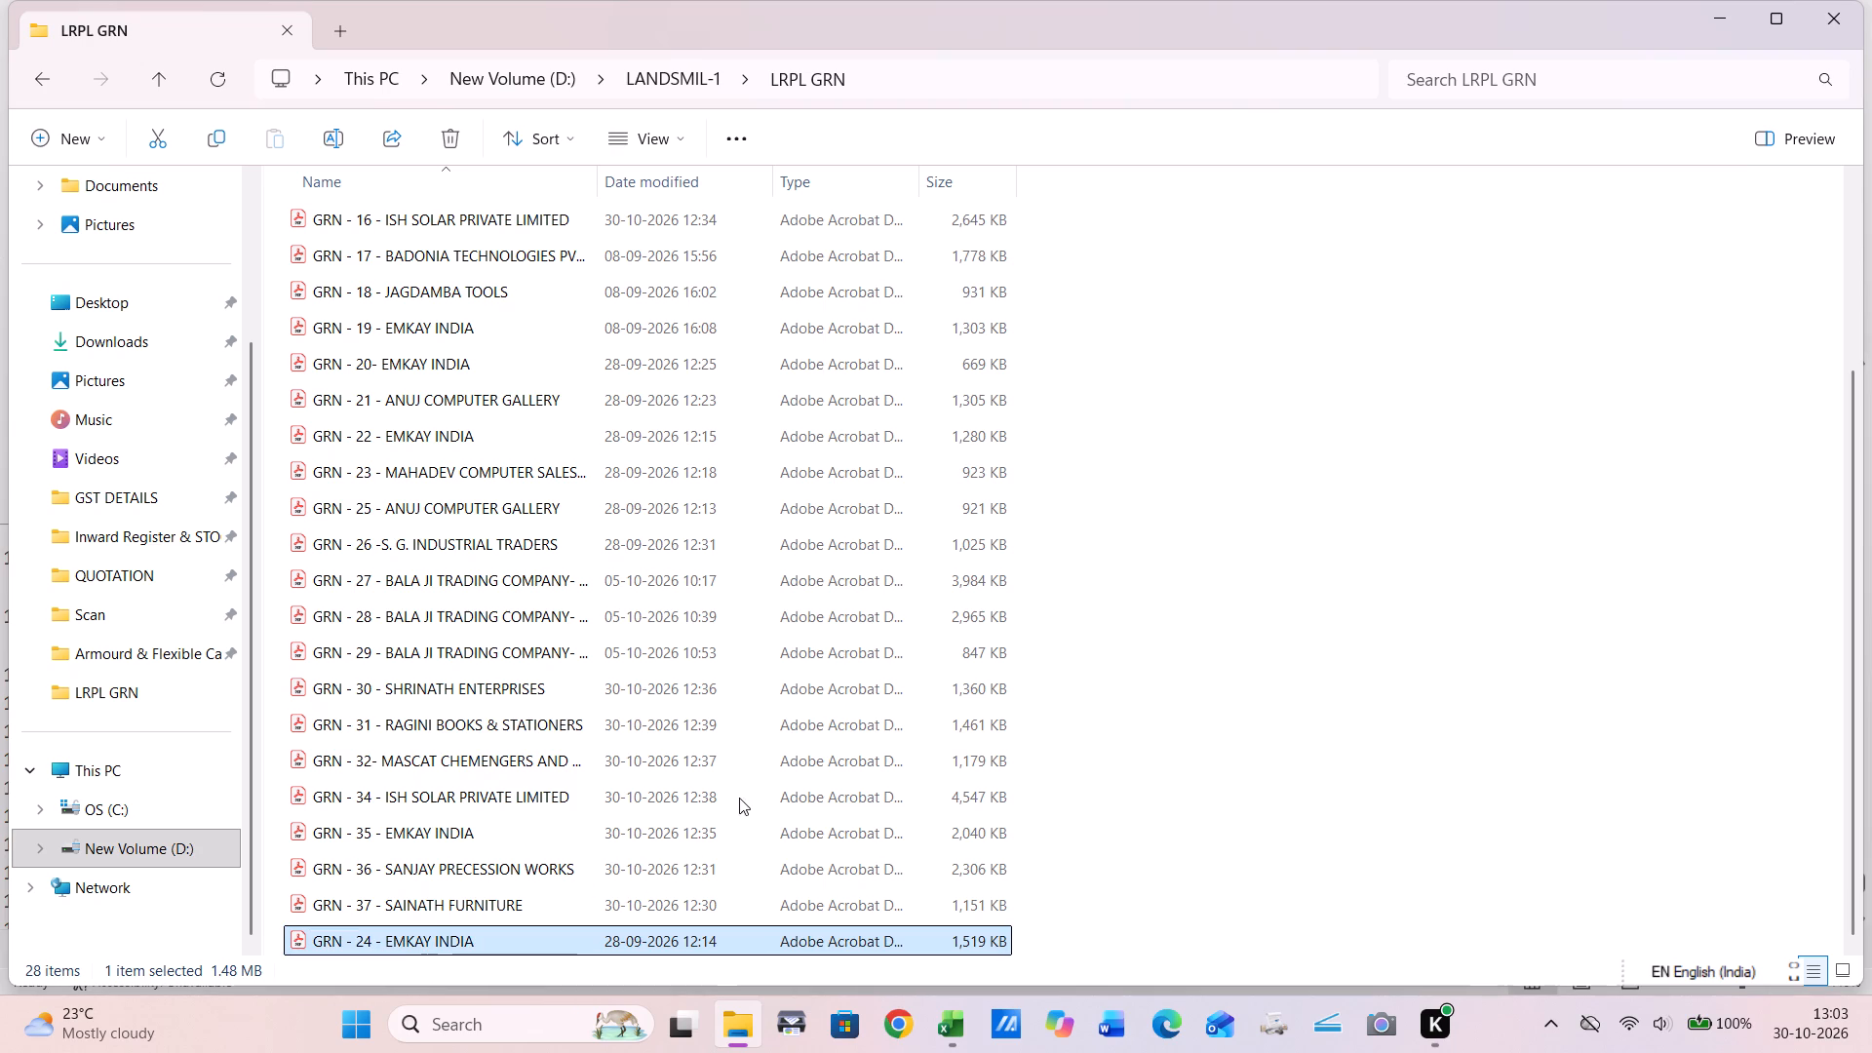
Refresh the LRPL GRN folder listing and select the GRN - 24 - EMKAY INDIA file.
right_click(1294, 669)
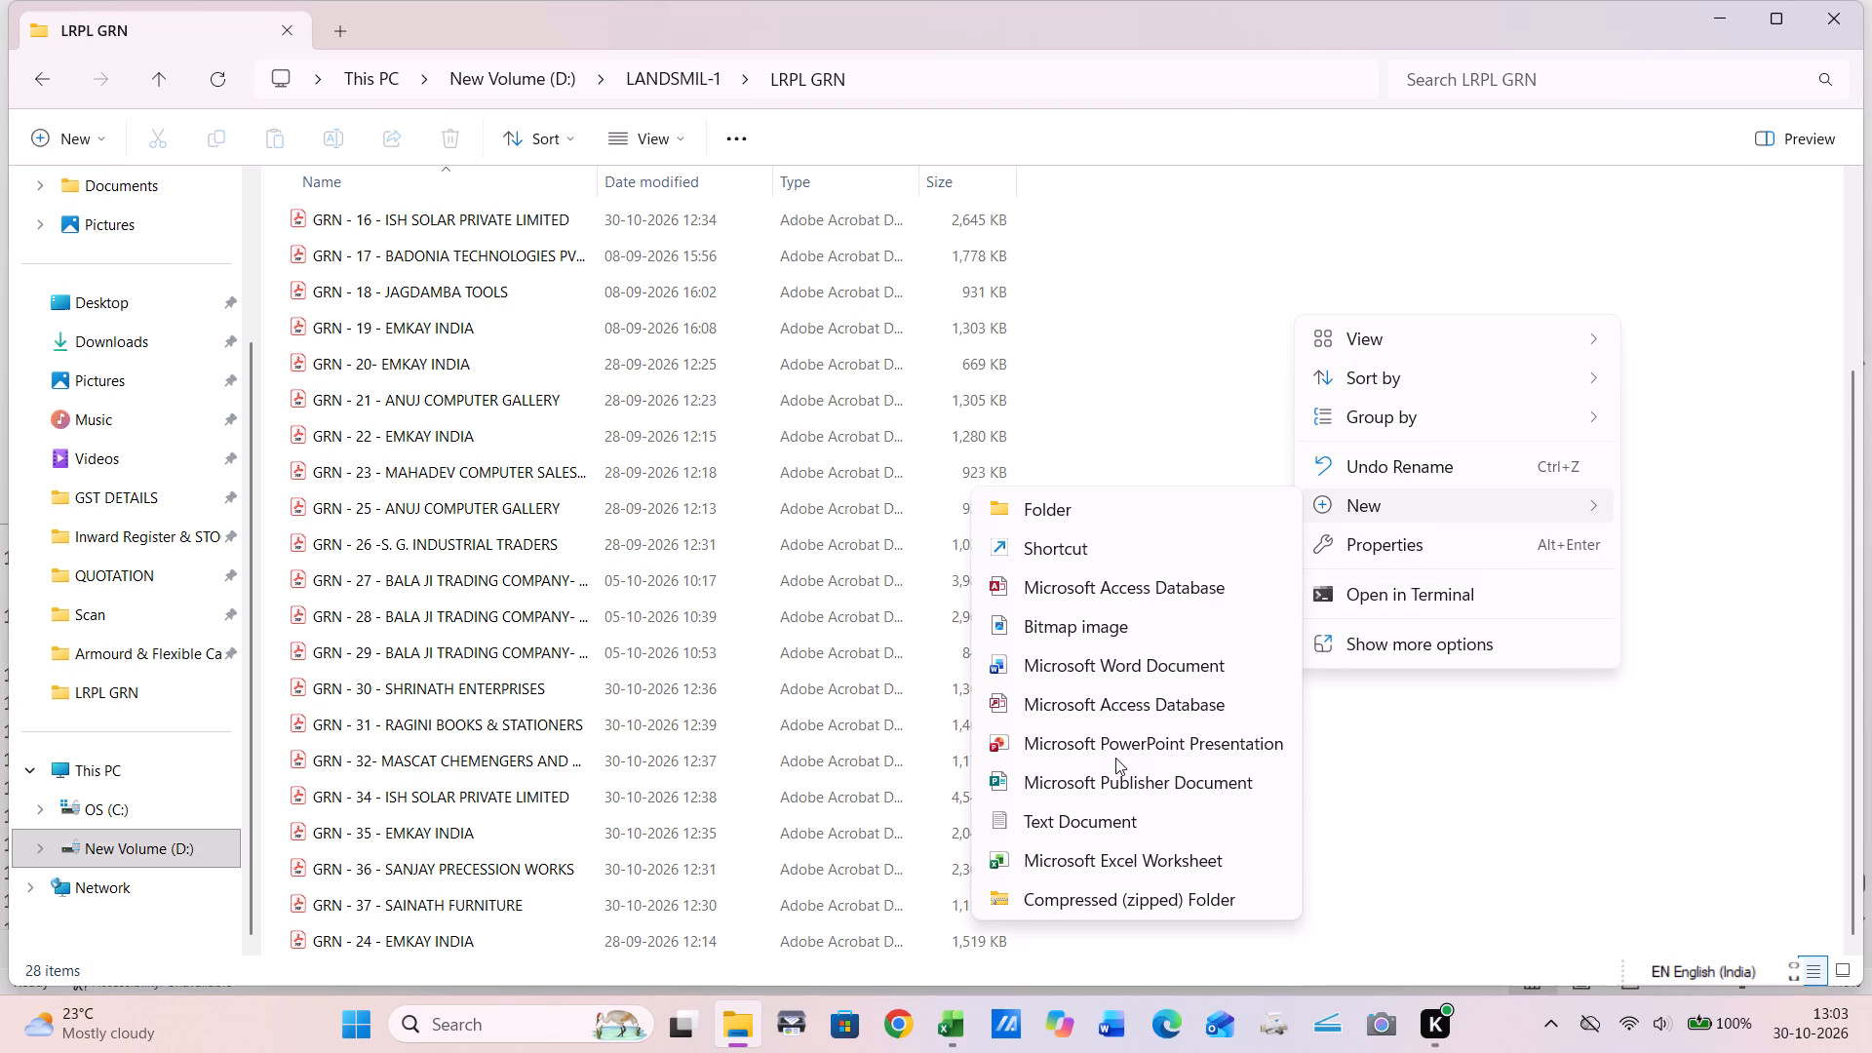
right_click(1394, 816)
click(1476, 795)
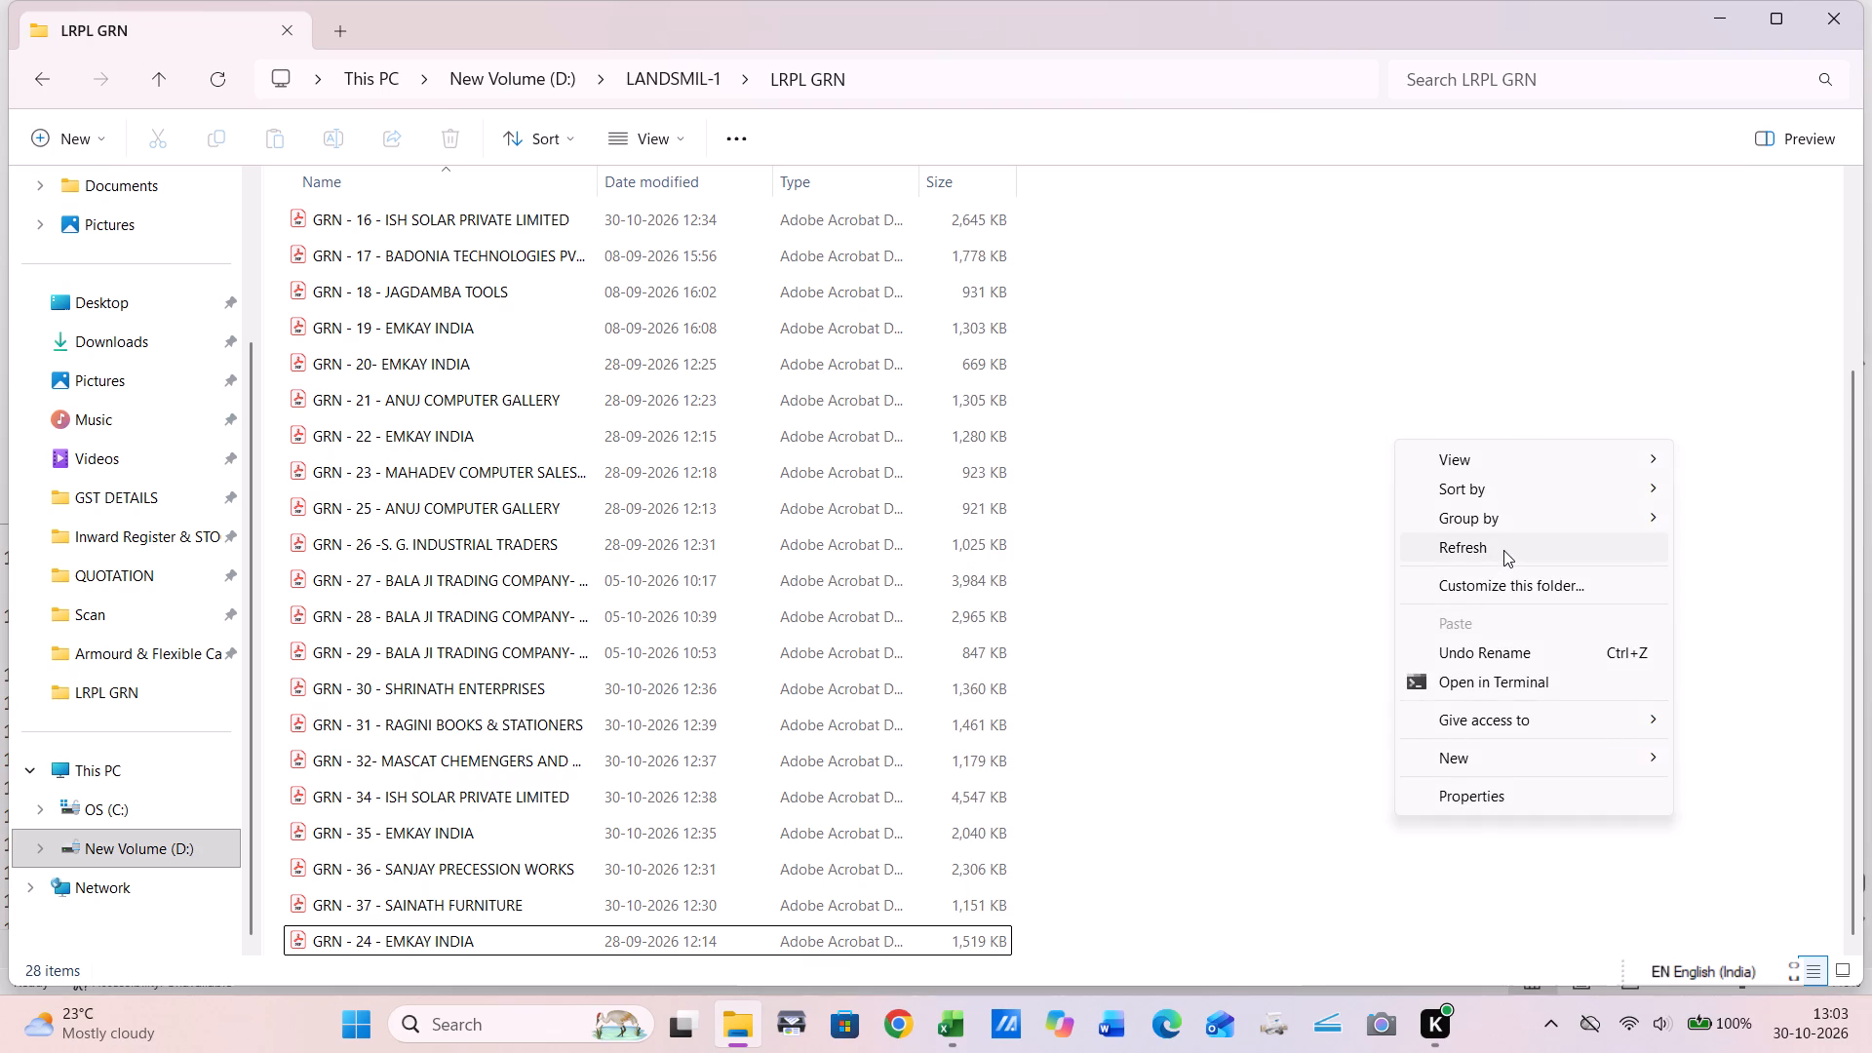
click(1503, 550)
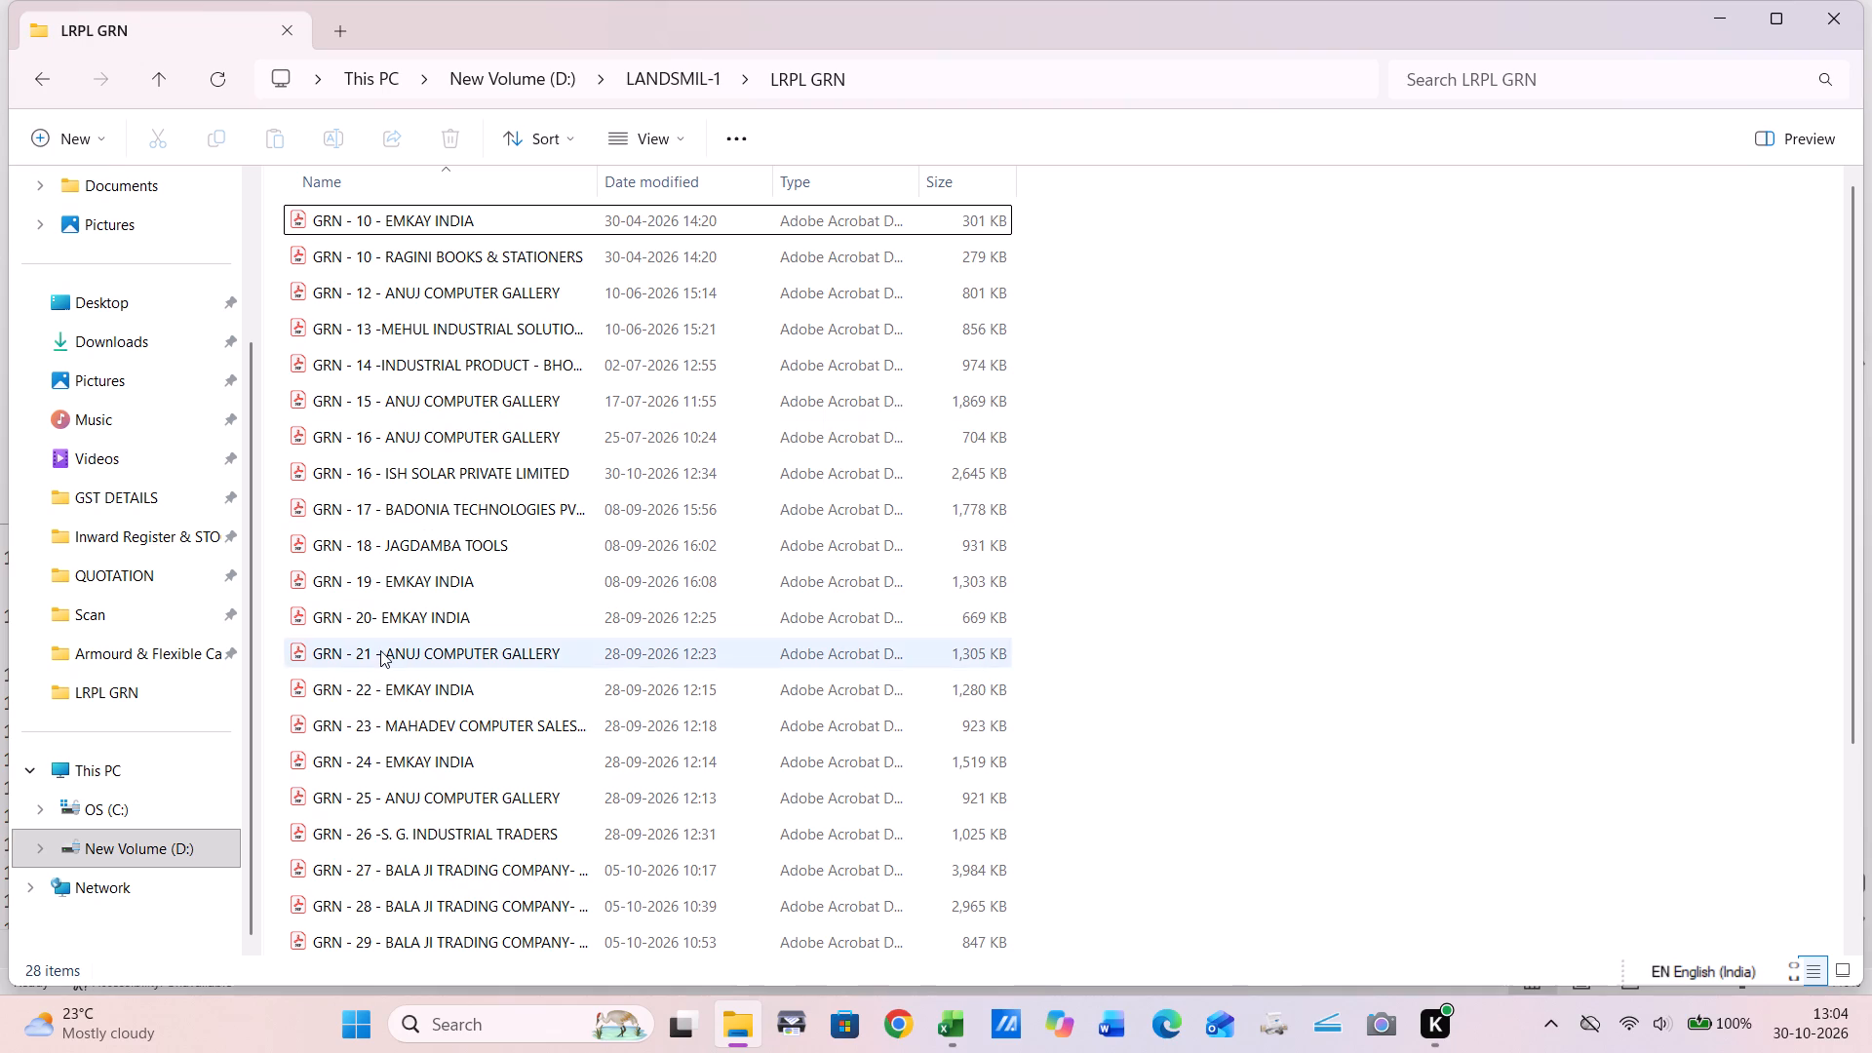
click(395, 760)
Switch to the Material Inword Register in Excel and look through the entries matching FRLS.
key(alt+Tab)
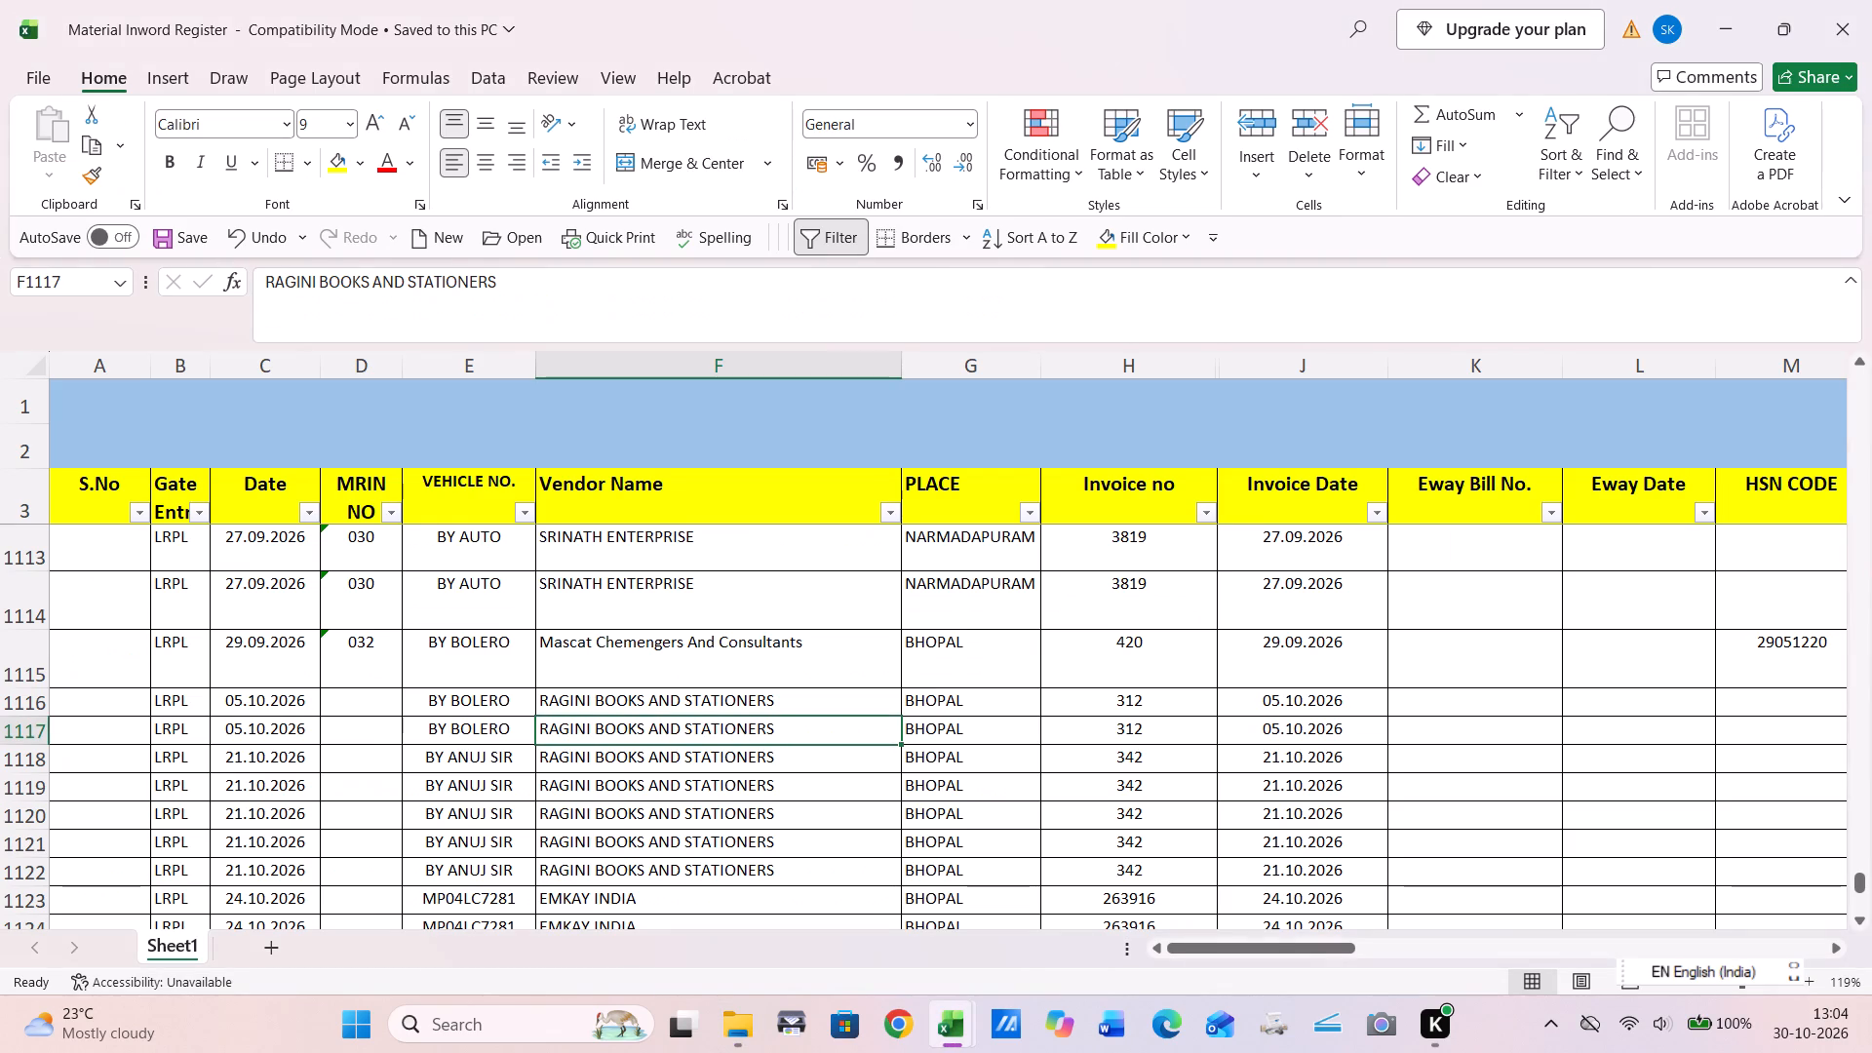
key(ctrl+f)
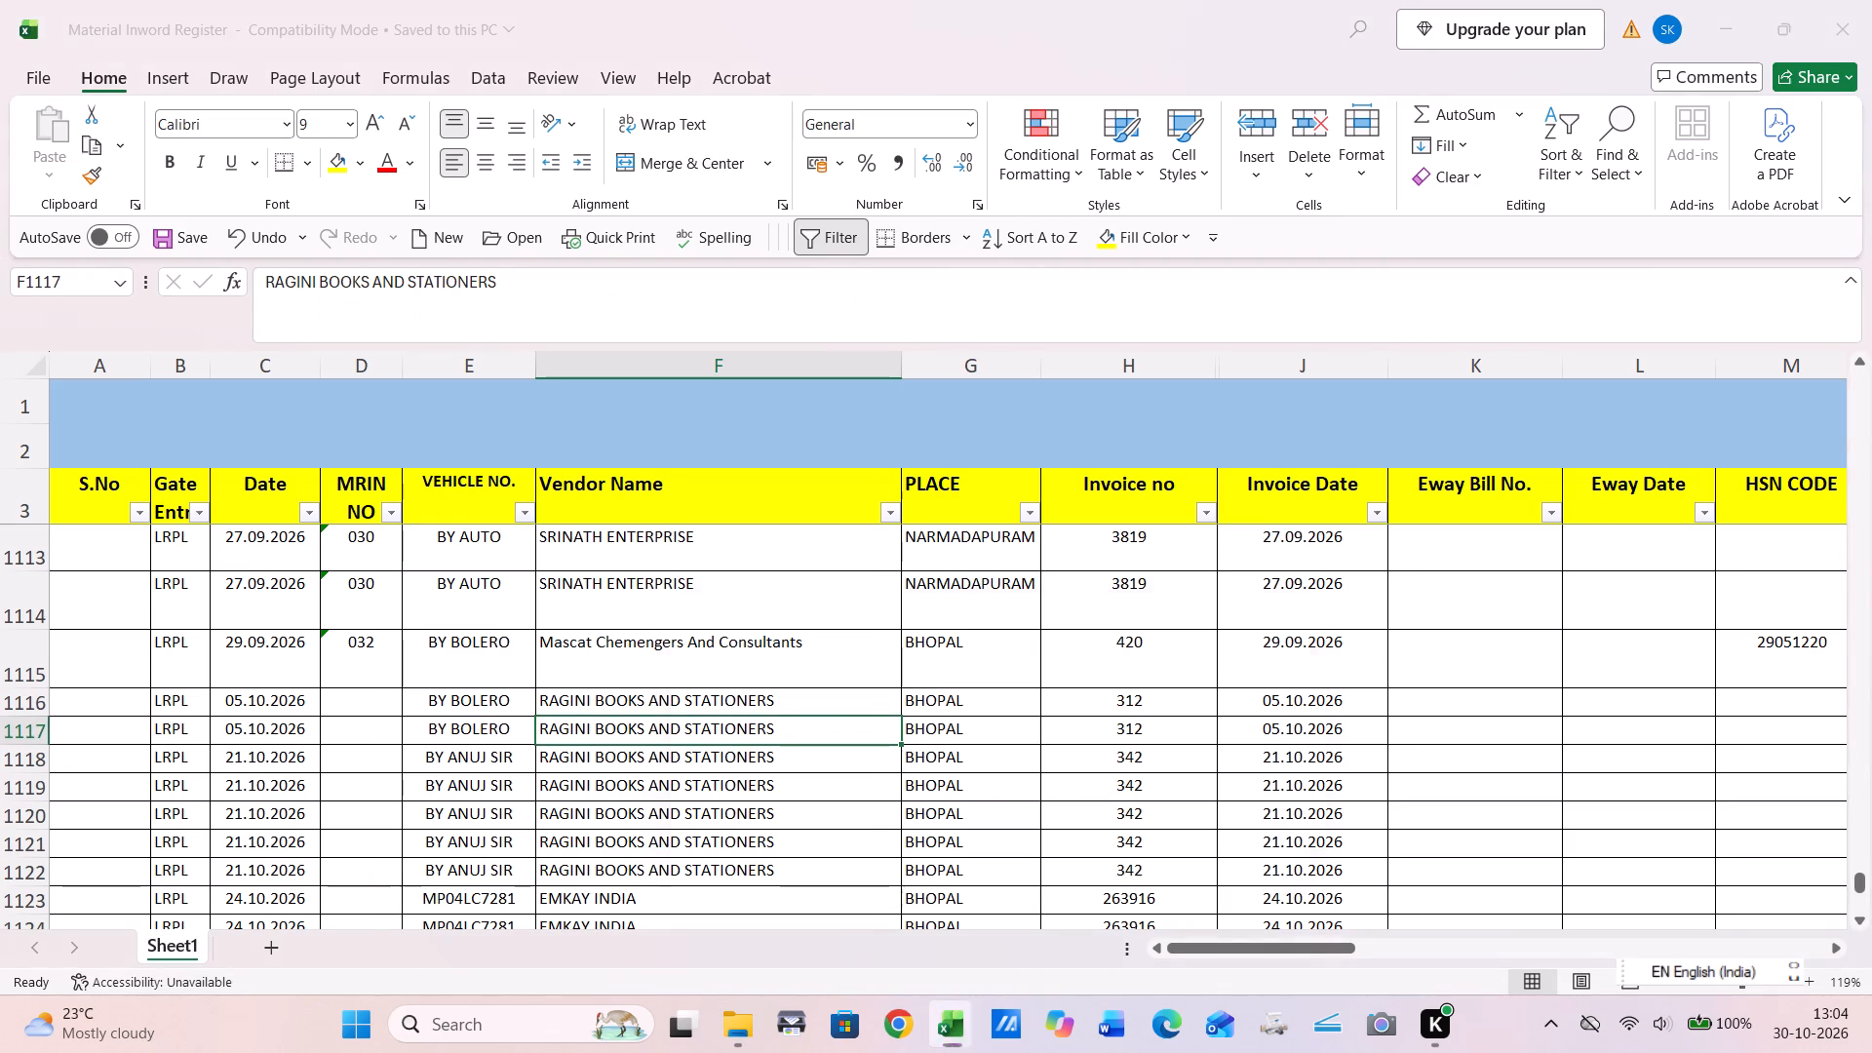
text(FRLS)
key(Return)
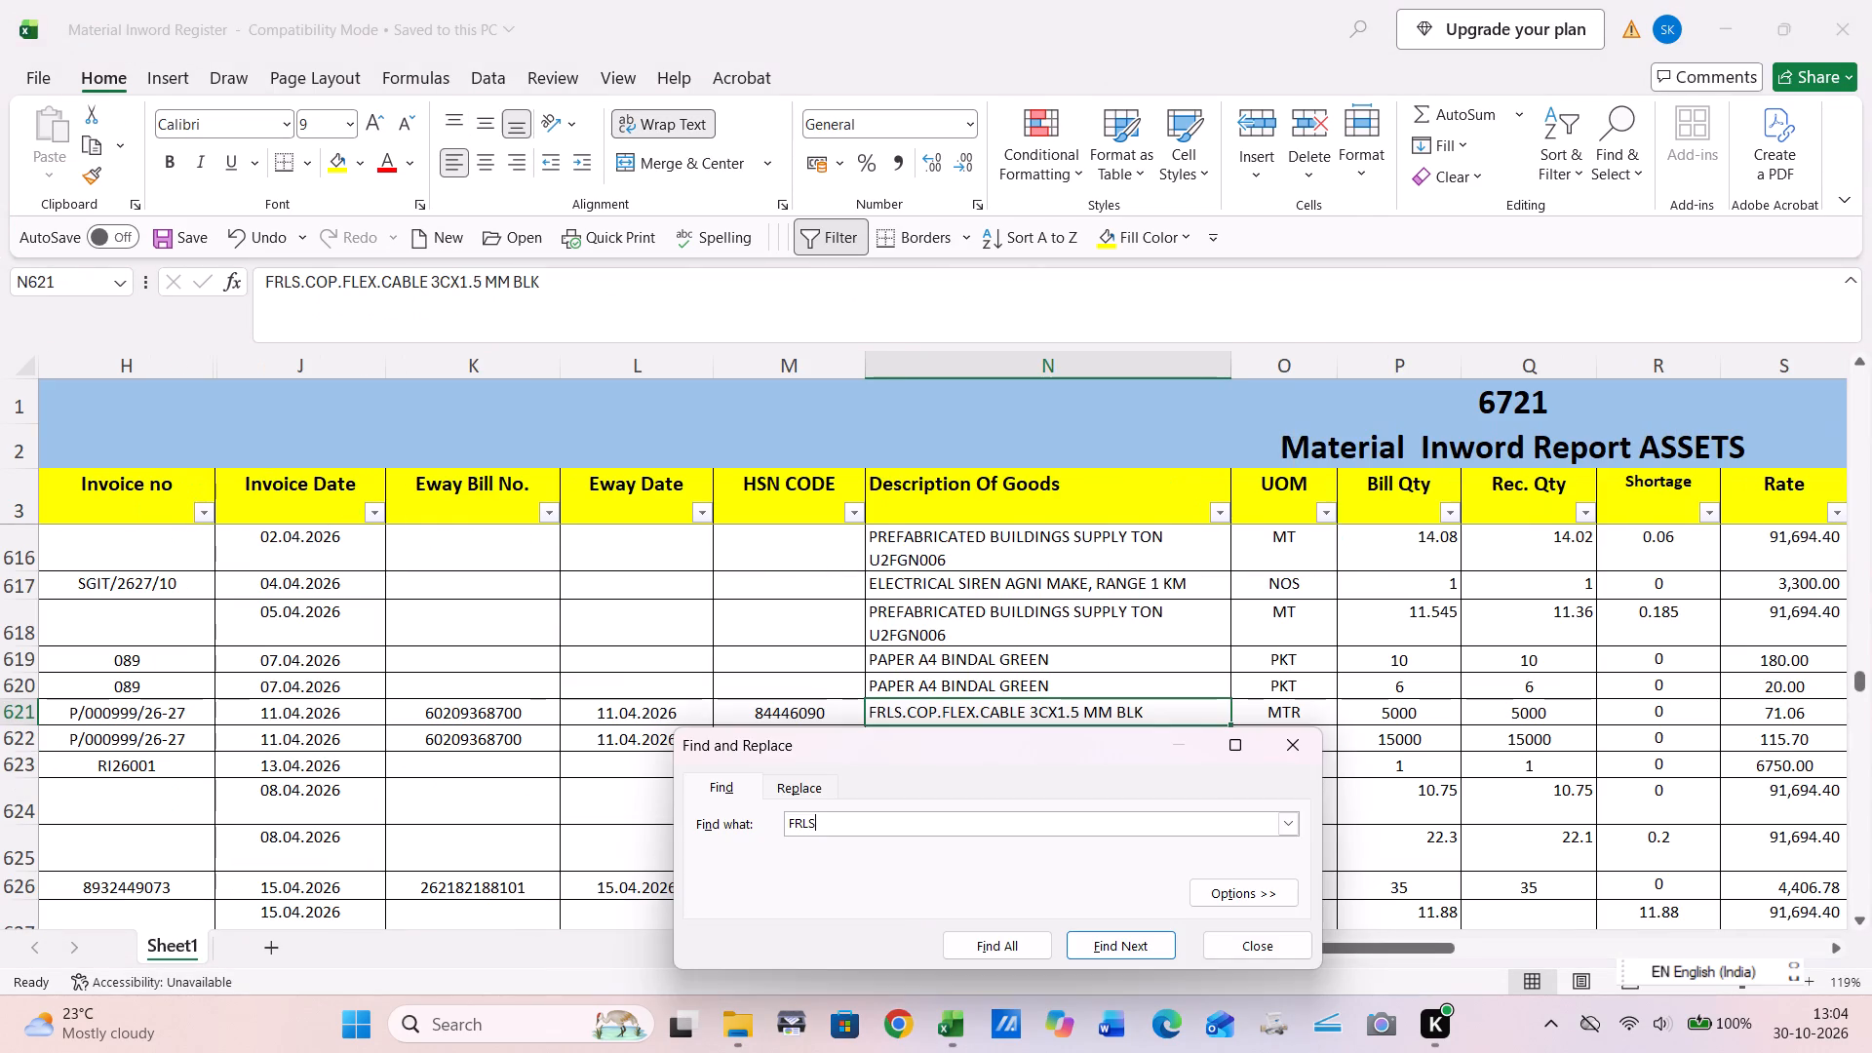
key(grave)
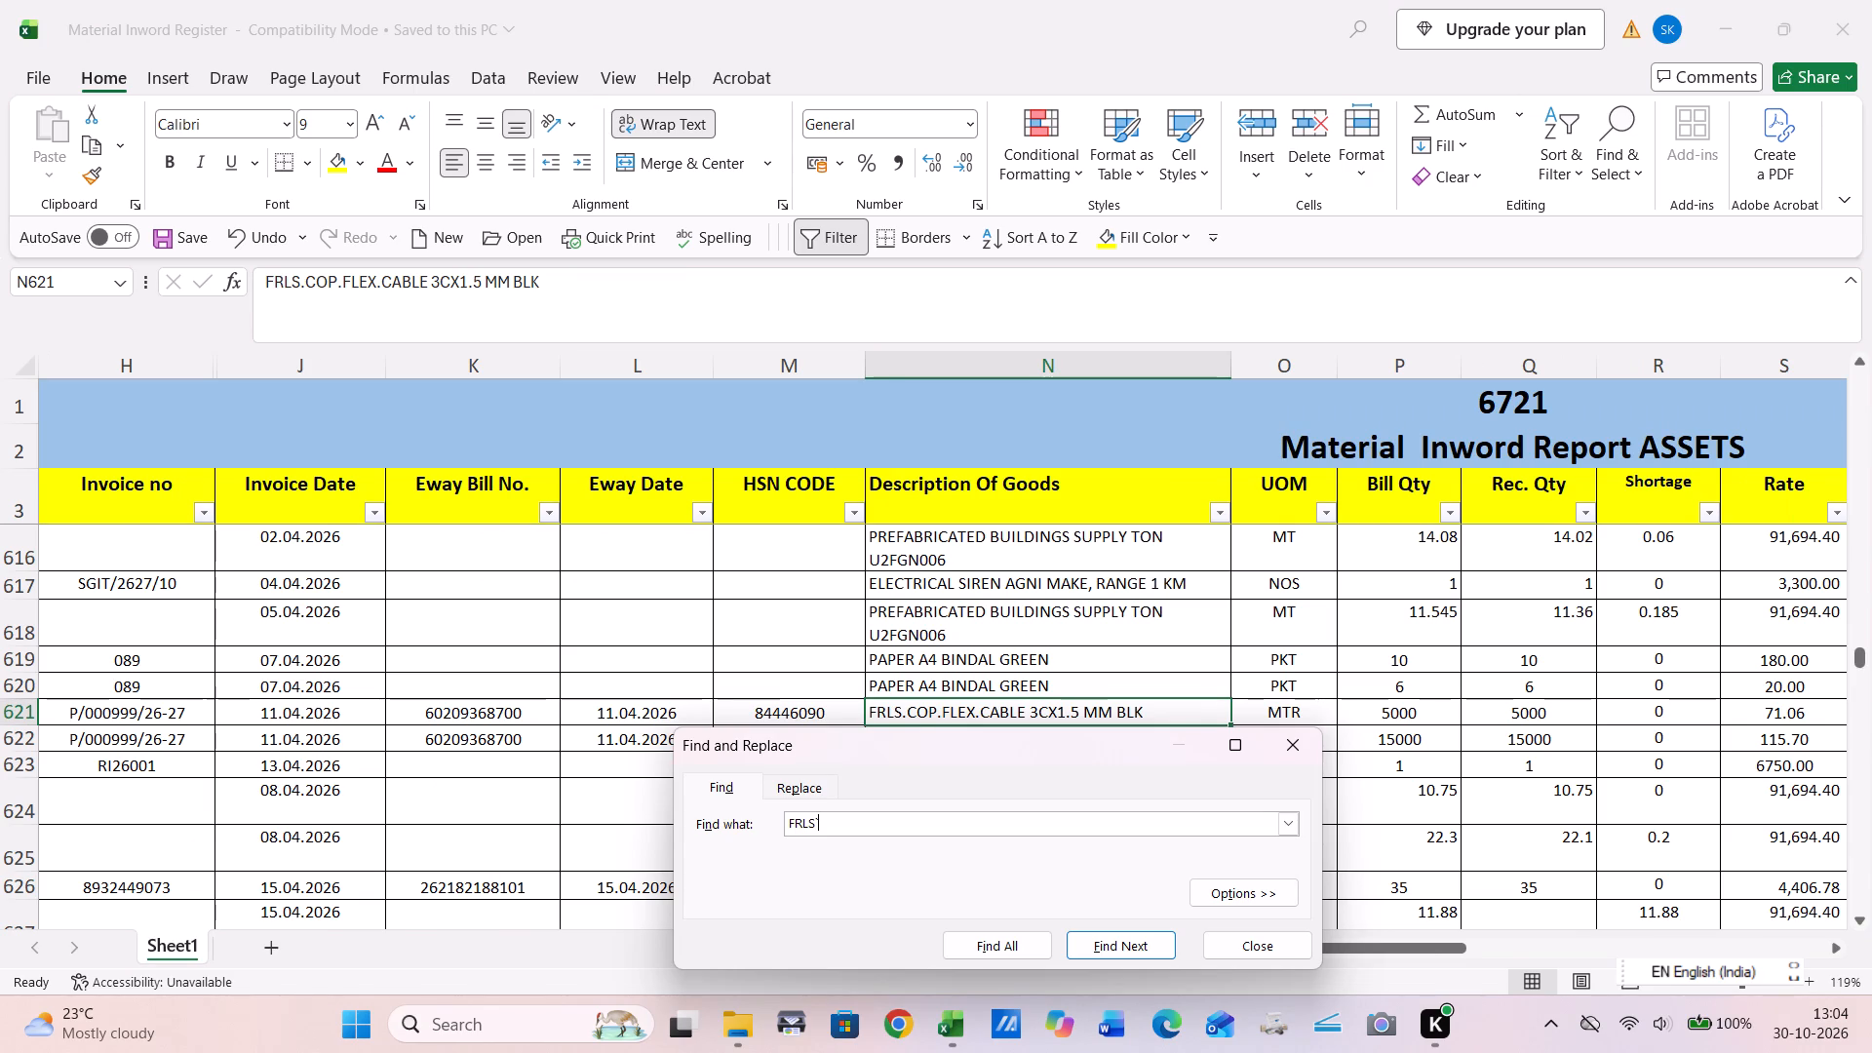
key(Return)
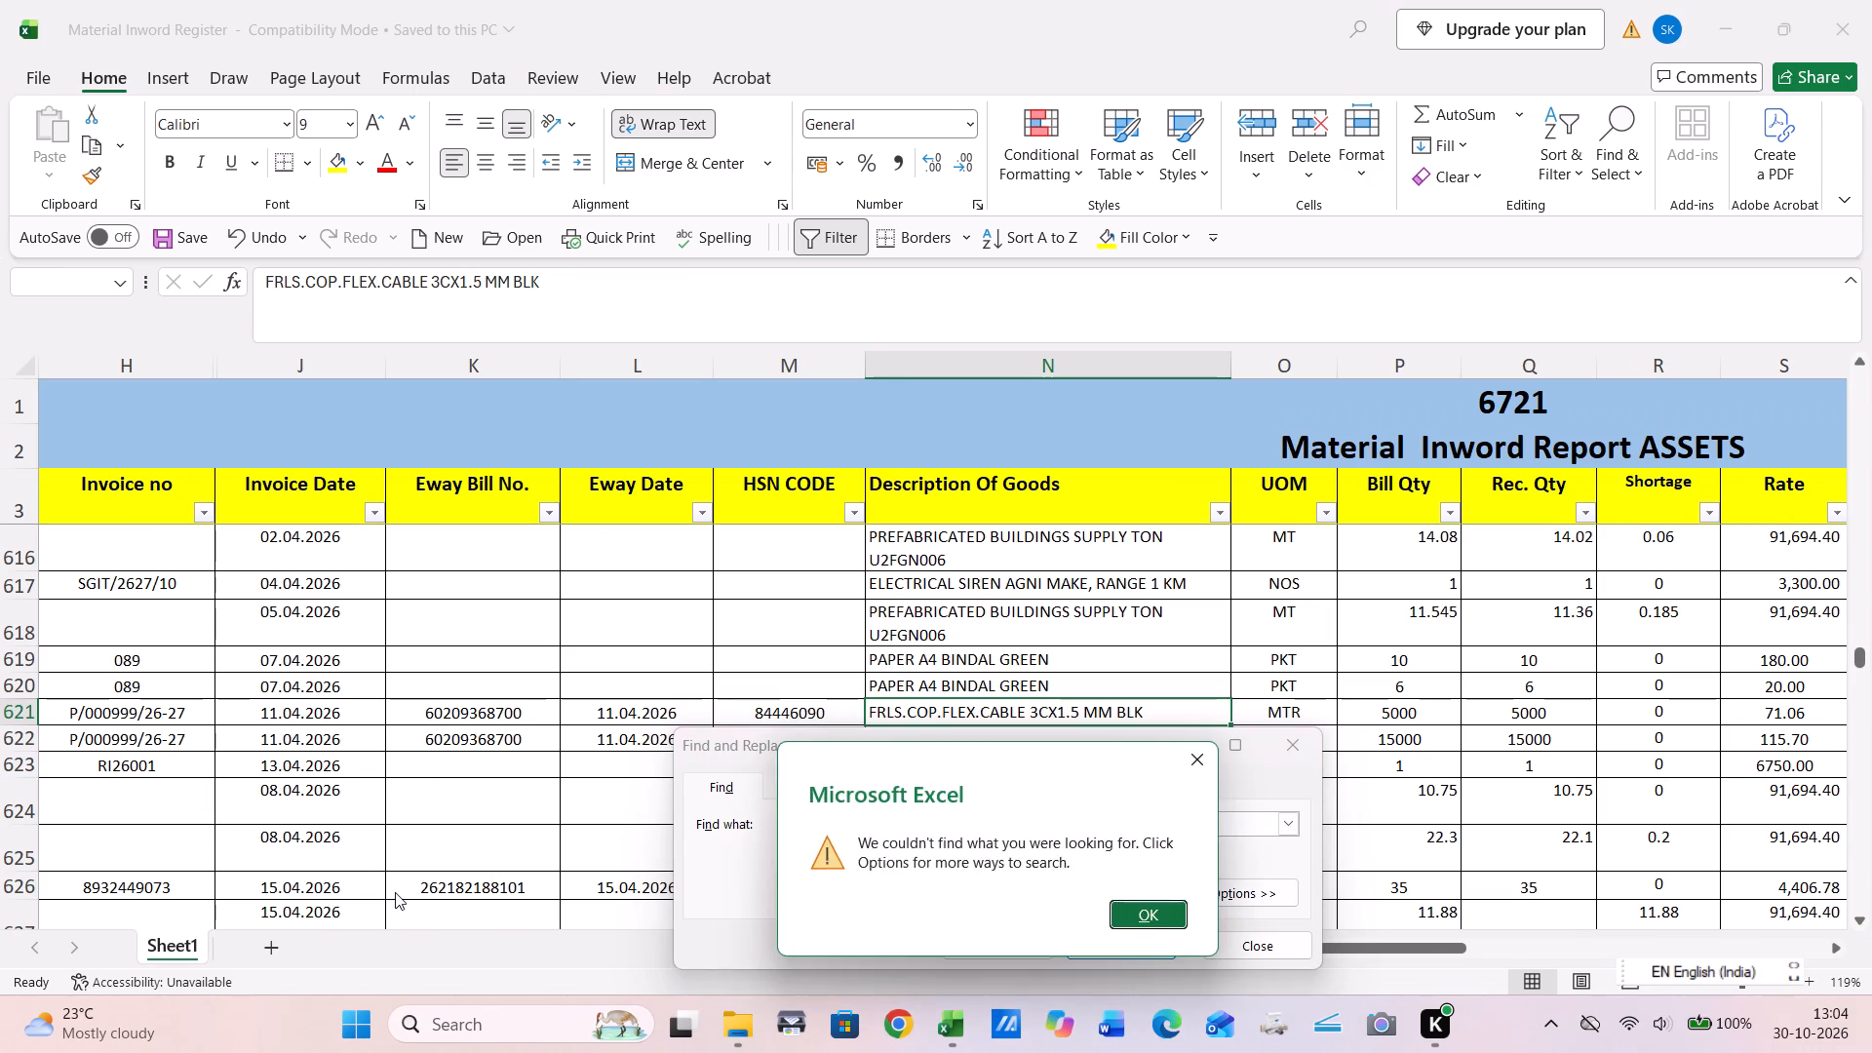
key(Return)
key(BackSpace)
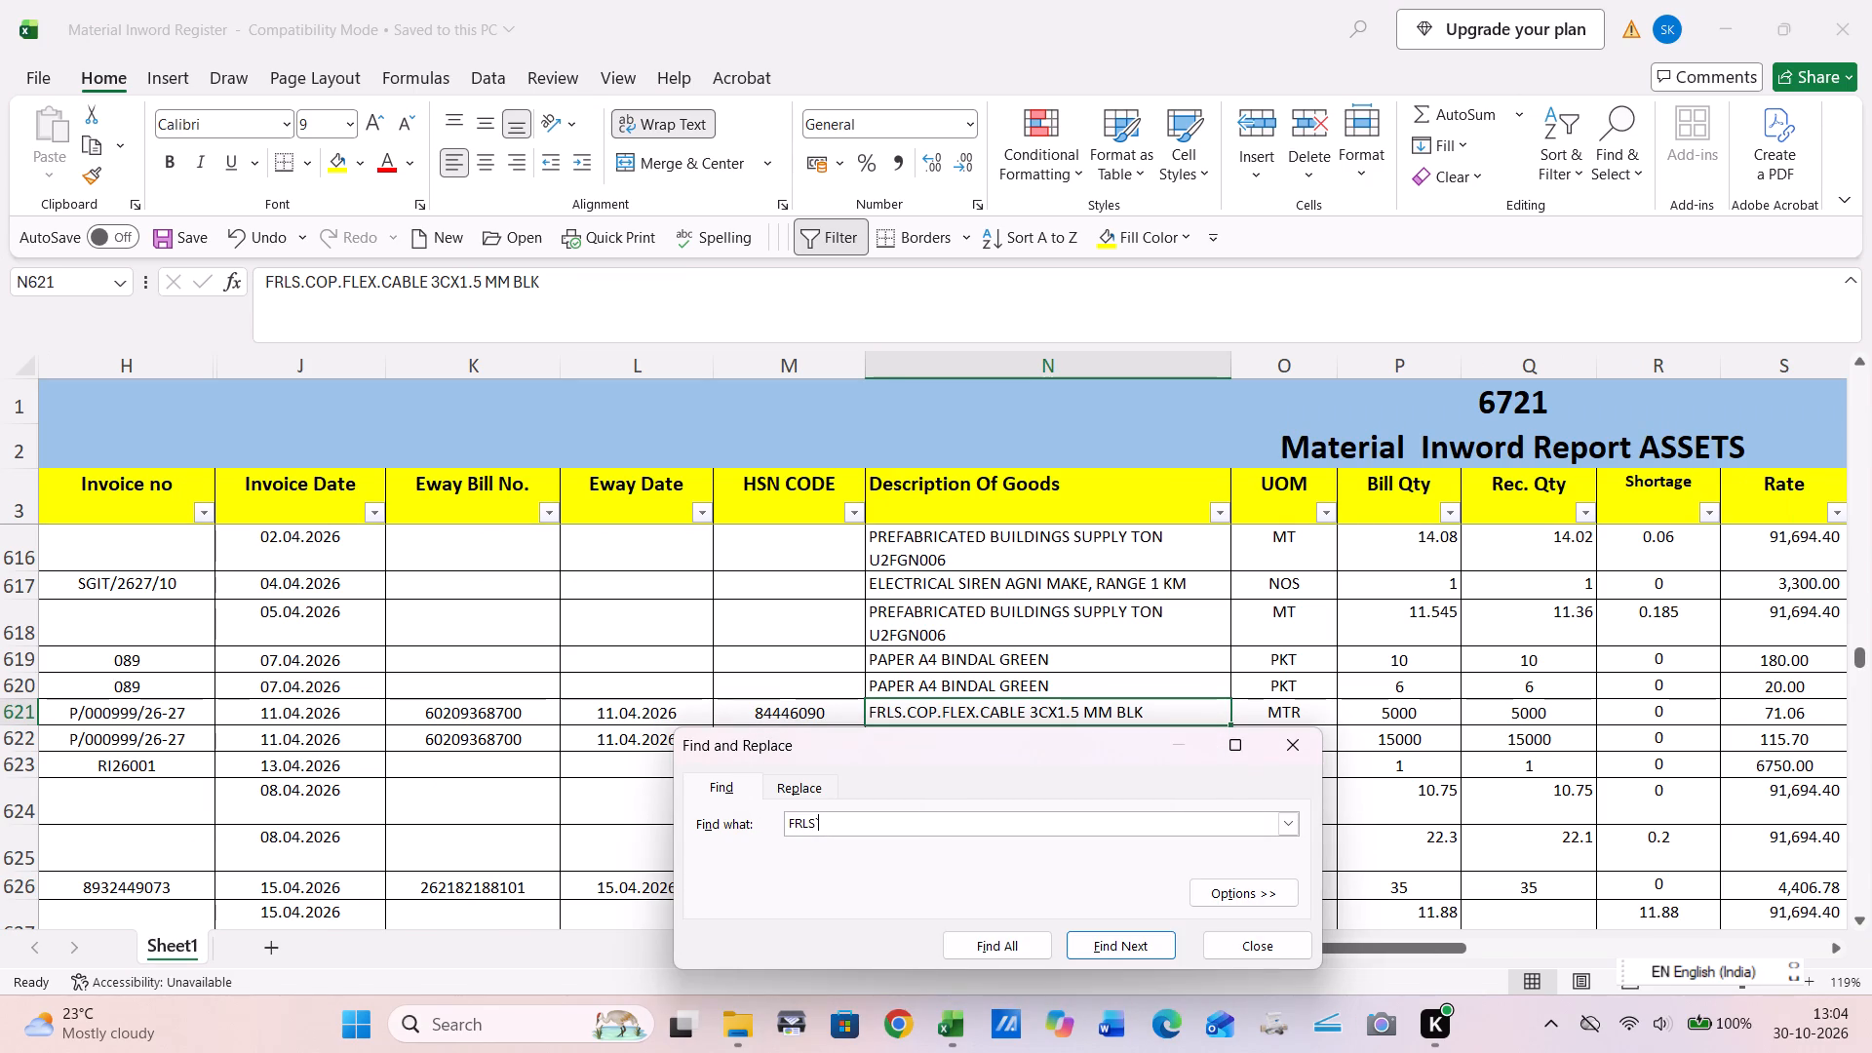
key(Return)
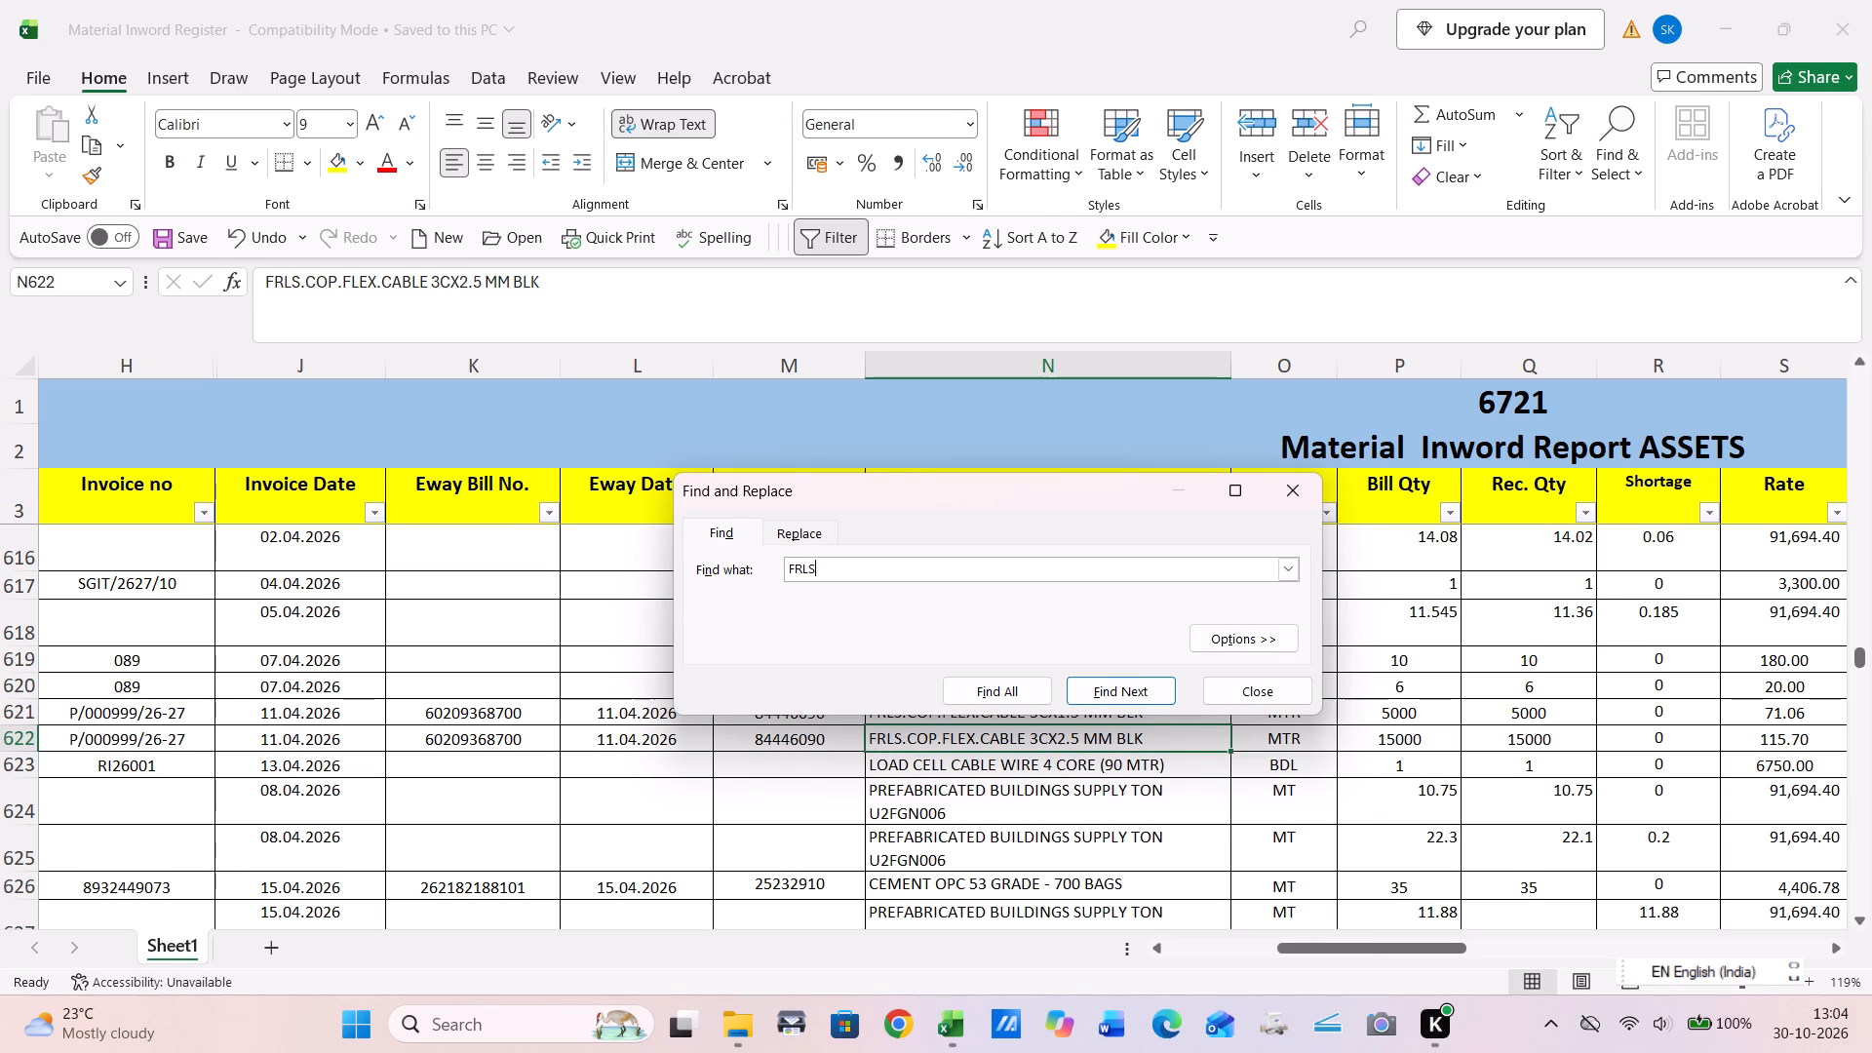
key(Return)
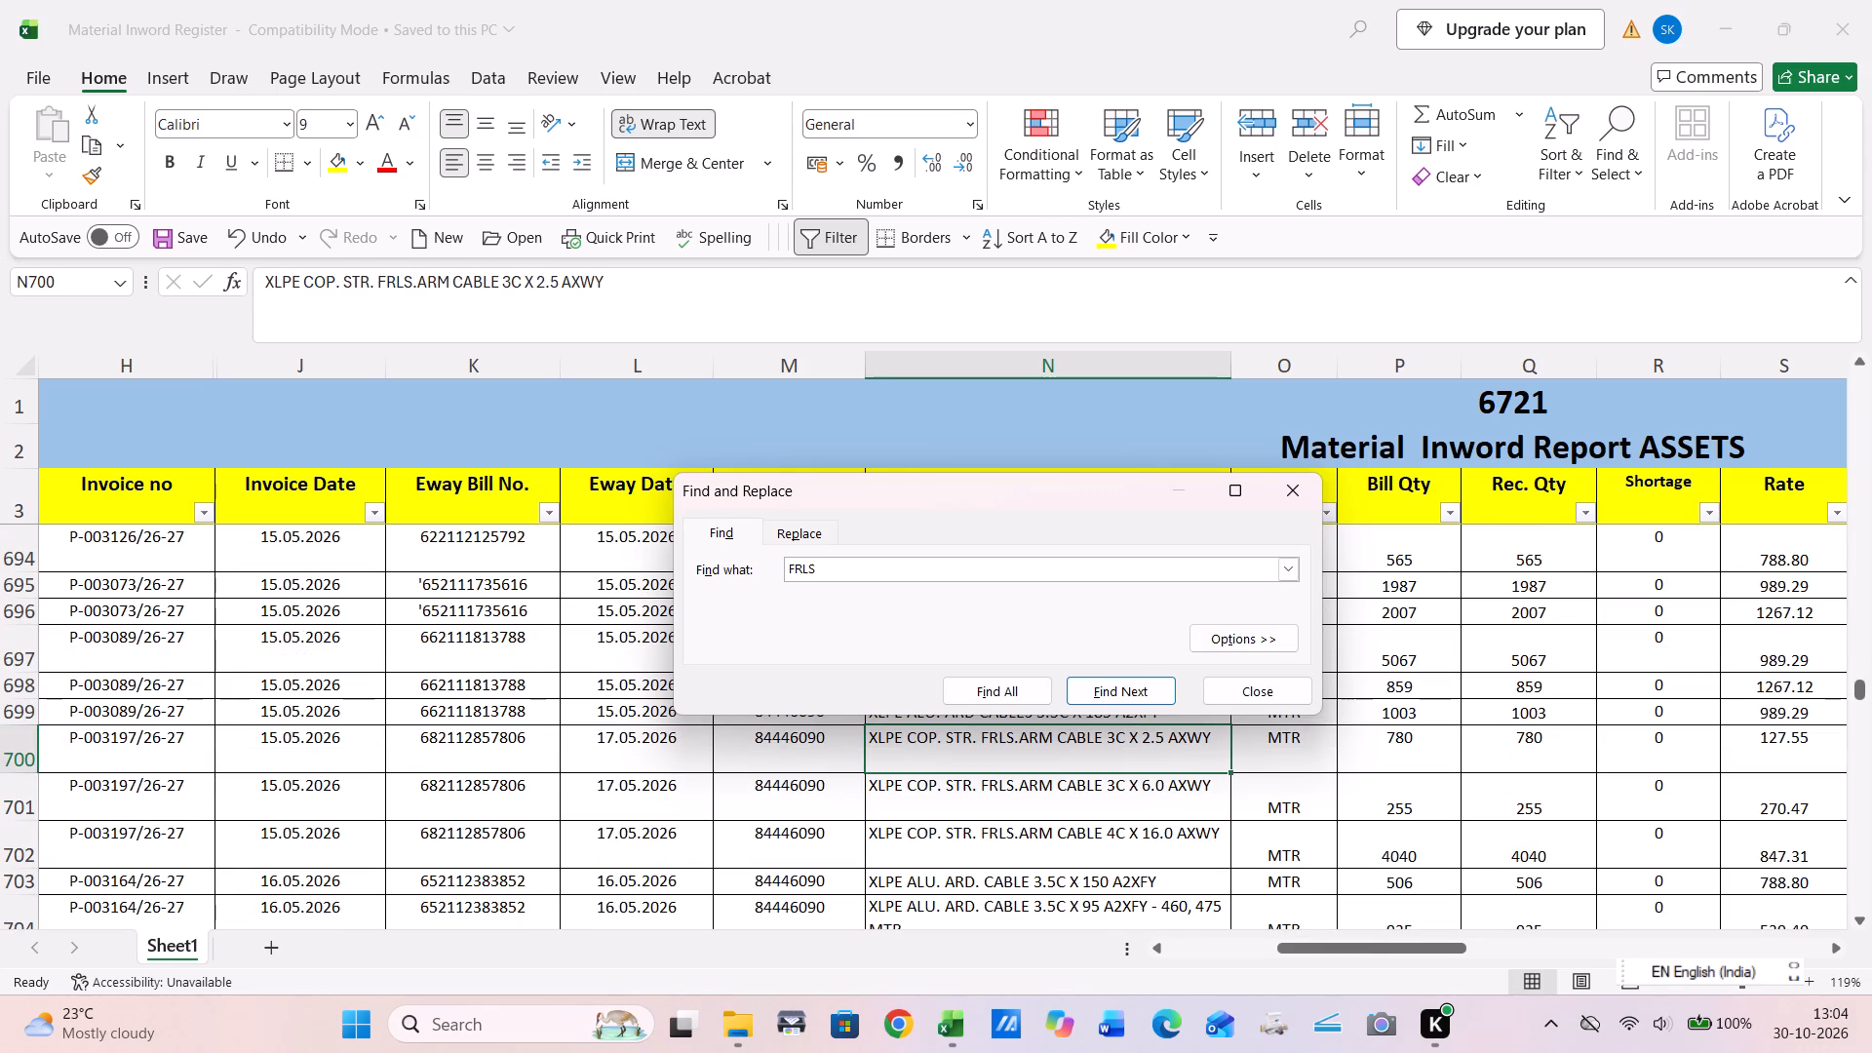
key(Return)
key(Return)
key(Return)
key(Return)
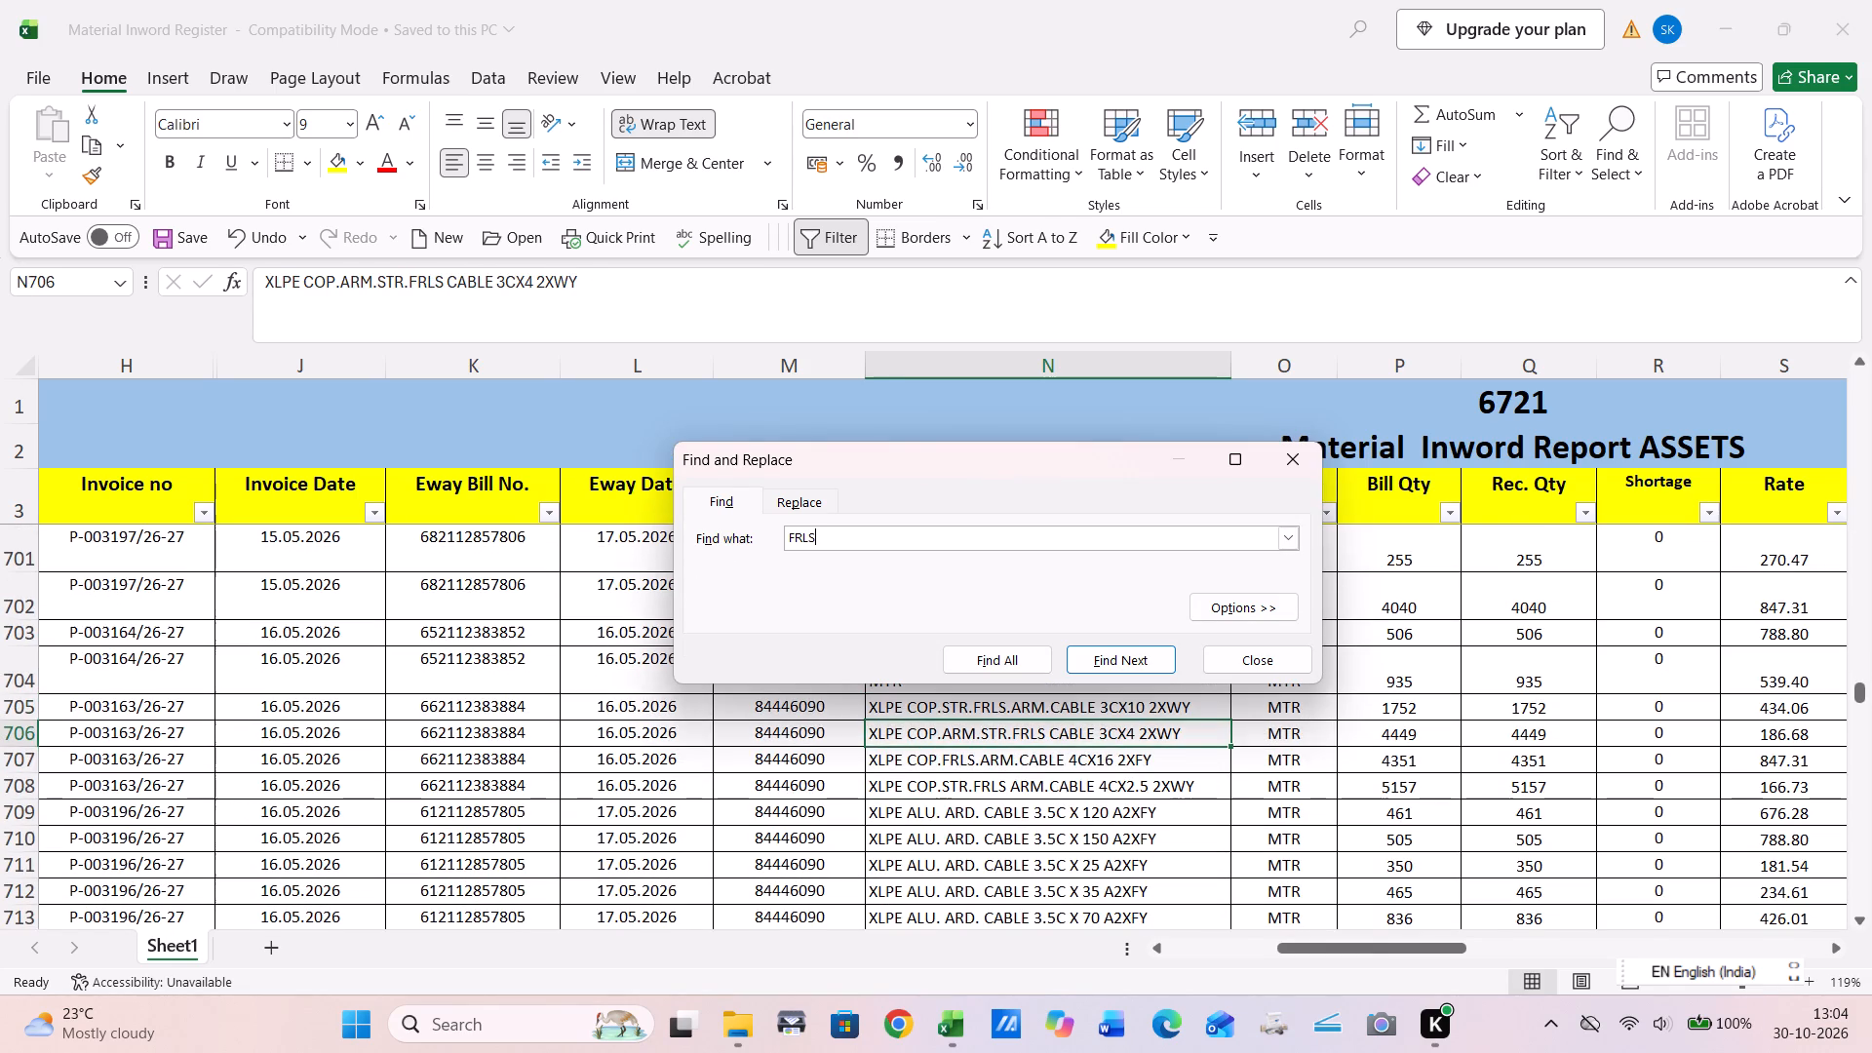
key(Return)
key(Return)
key(Return)
key(Return)
key(Return)
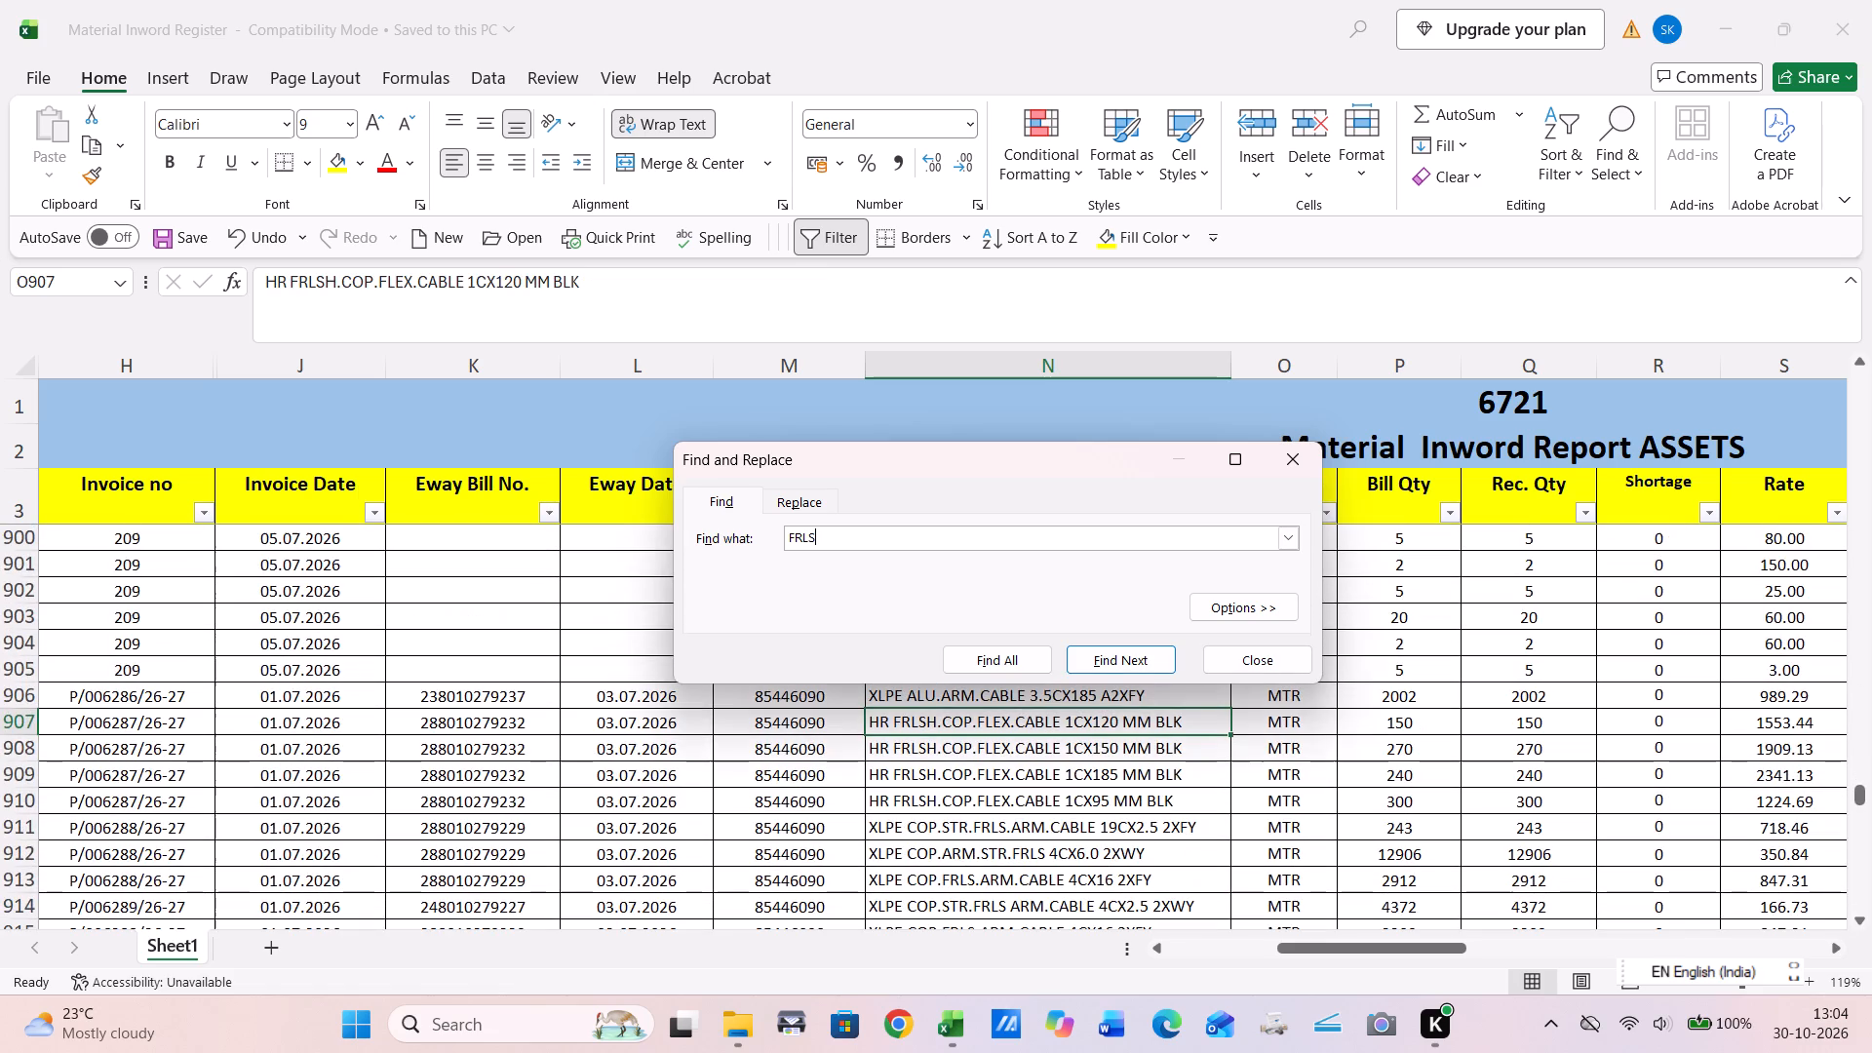
key(Escape)
Search the register for EMKay vendor entries.
key(ctrl+f)
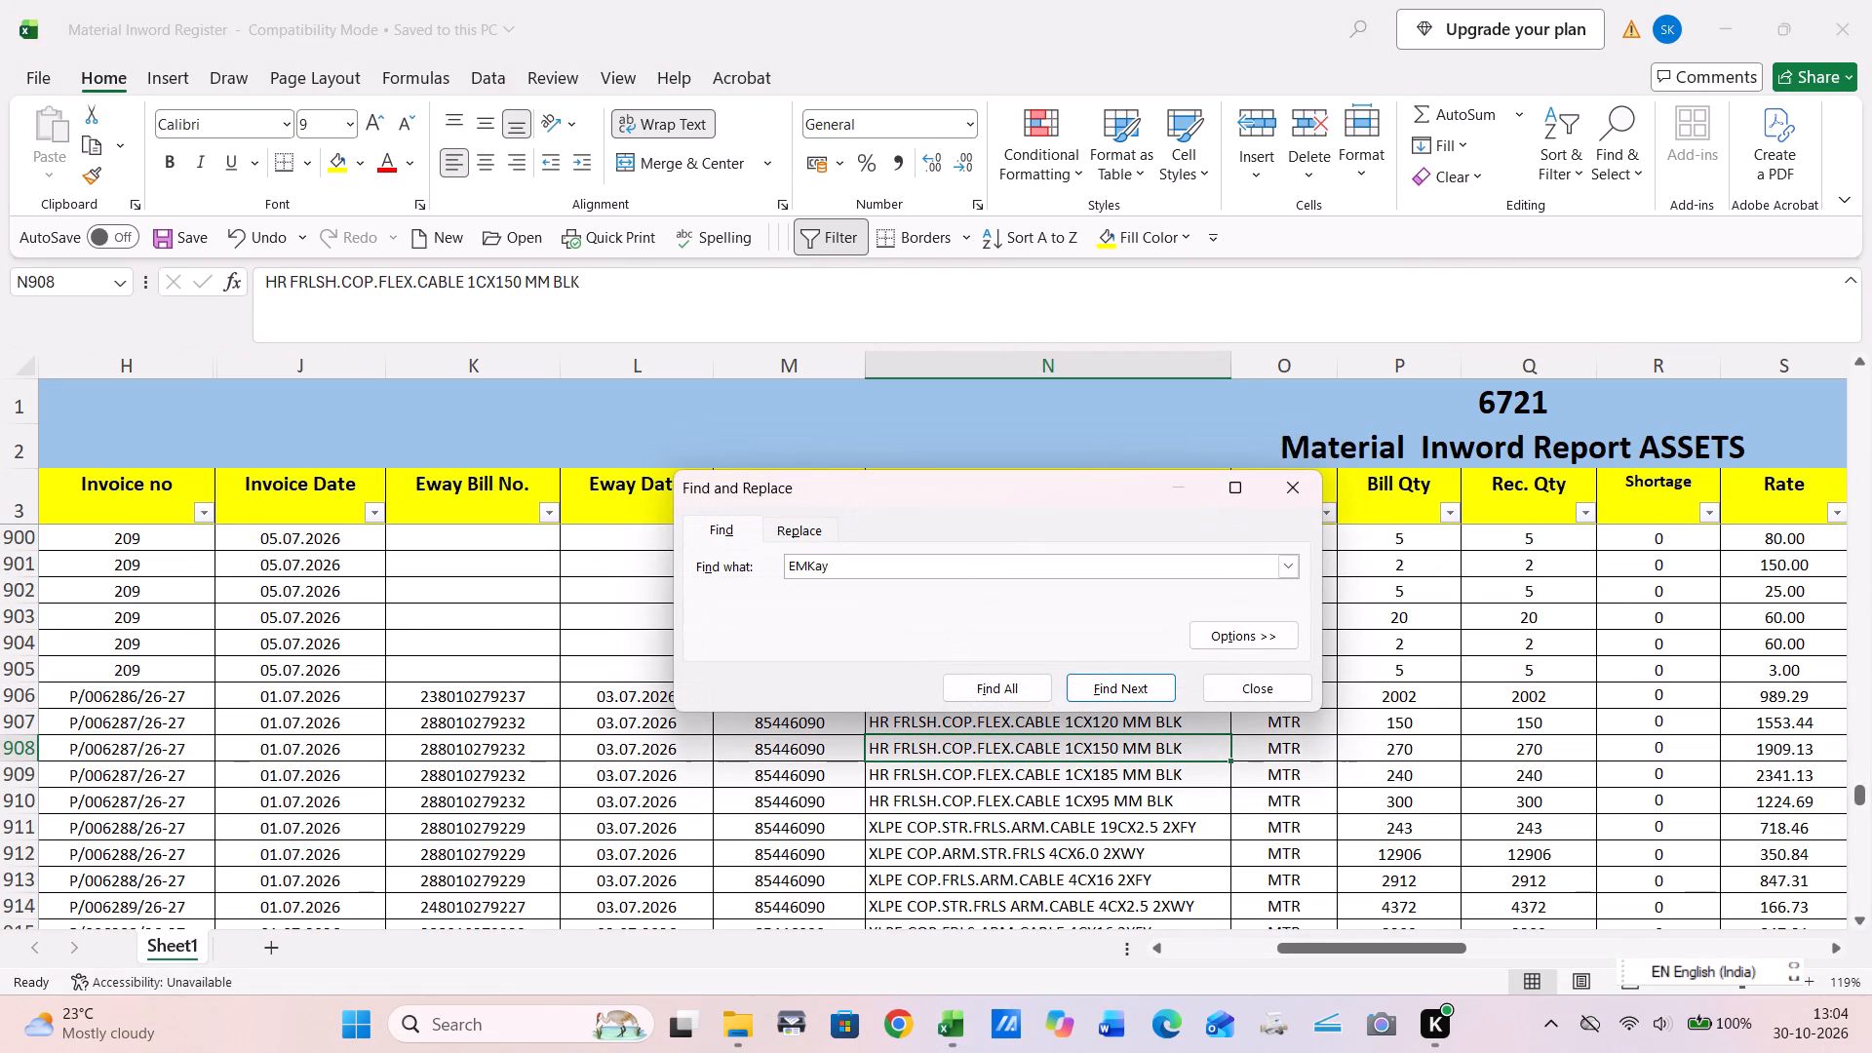
key(Return)
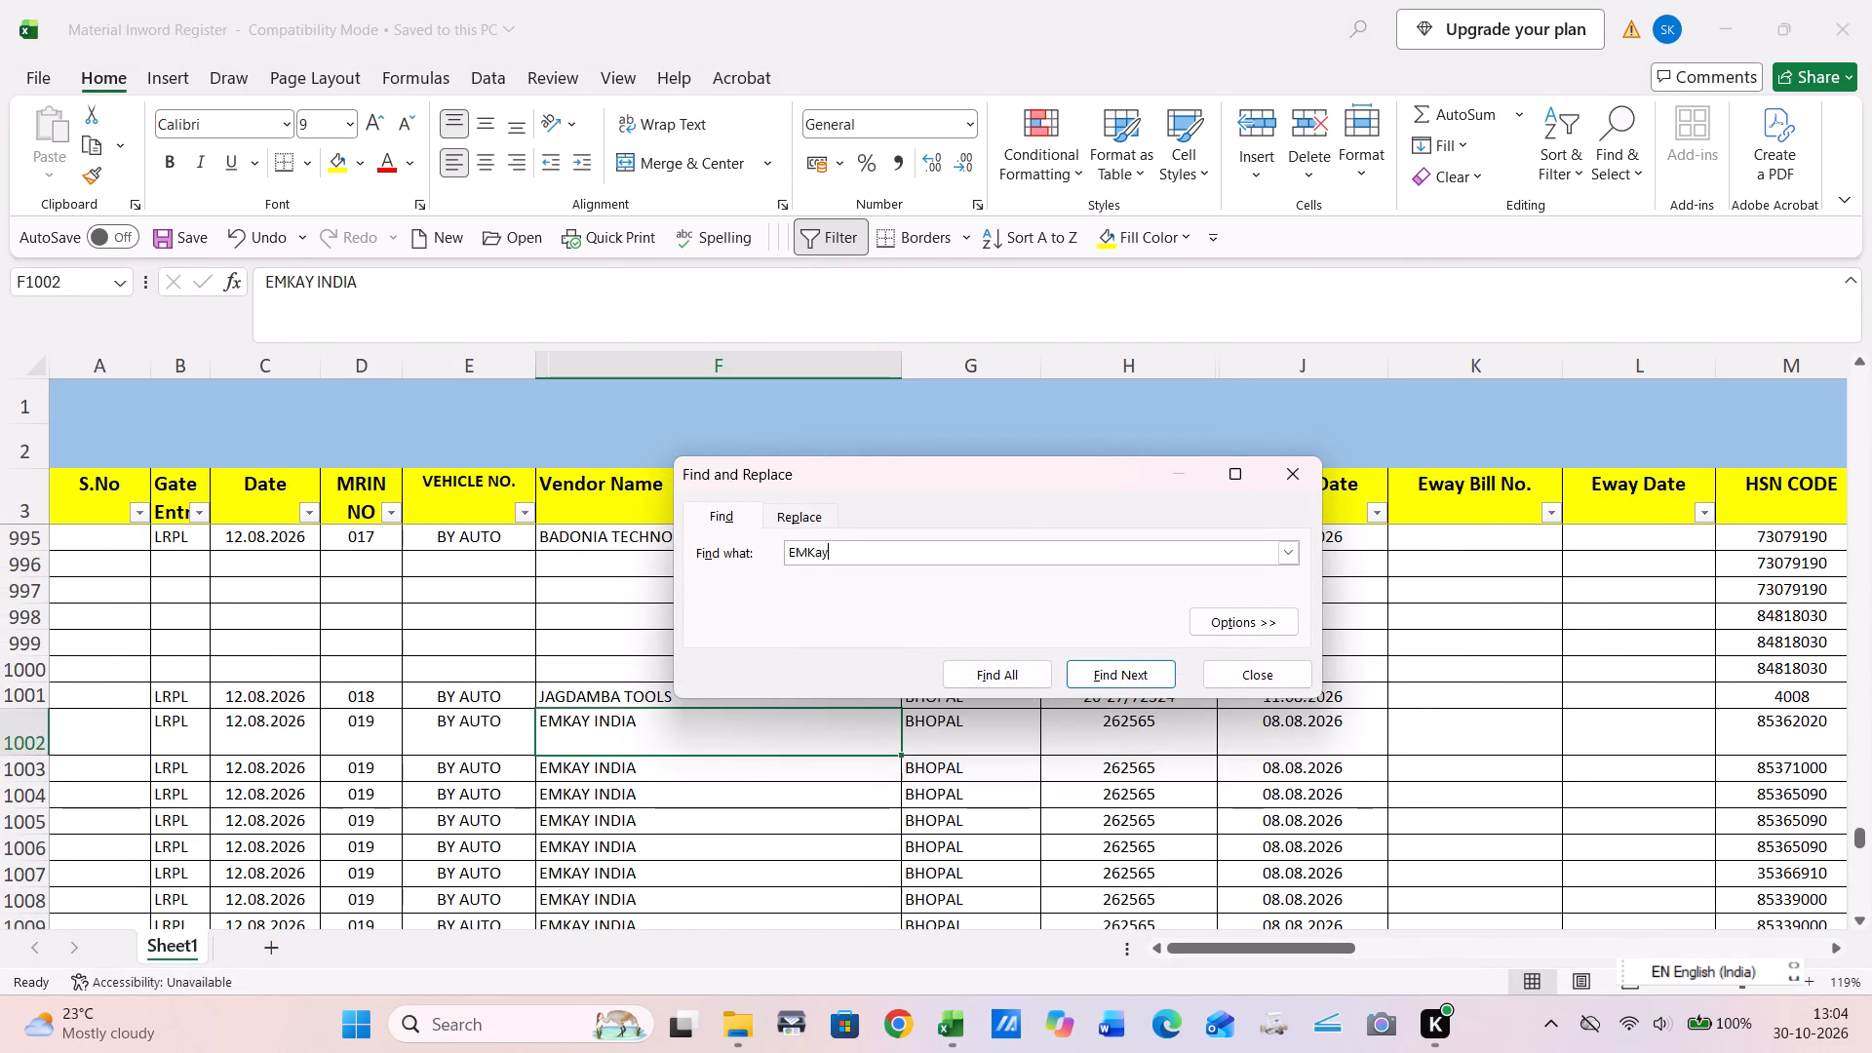
key(Return)
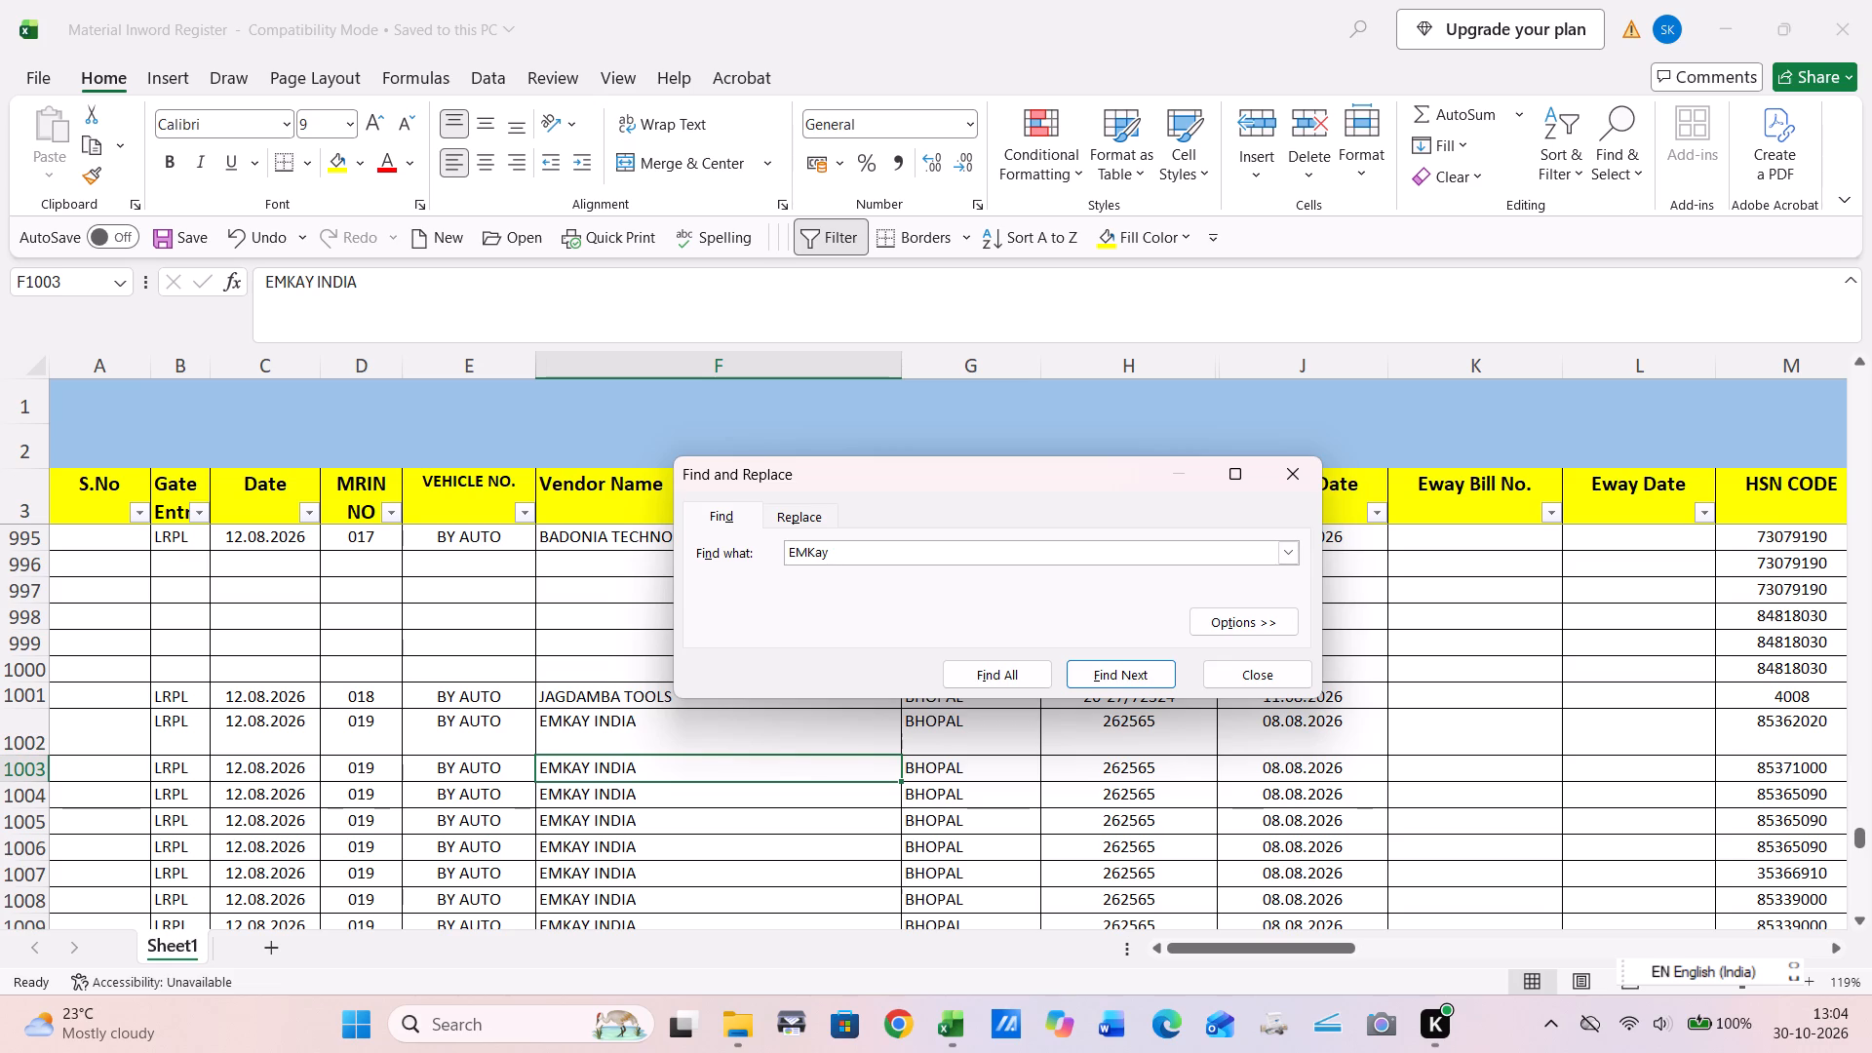
key(Escape)
Return to the LRPL GRN folder and open GRN - 24 - EMKAY INDIA to check its invoice number.
key(alt+Tab)
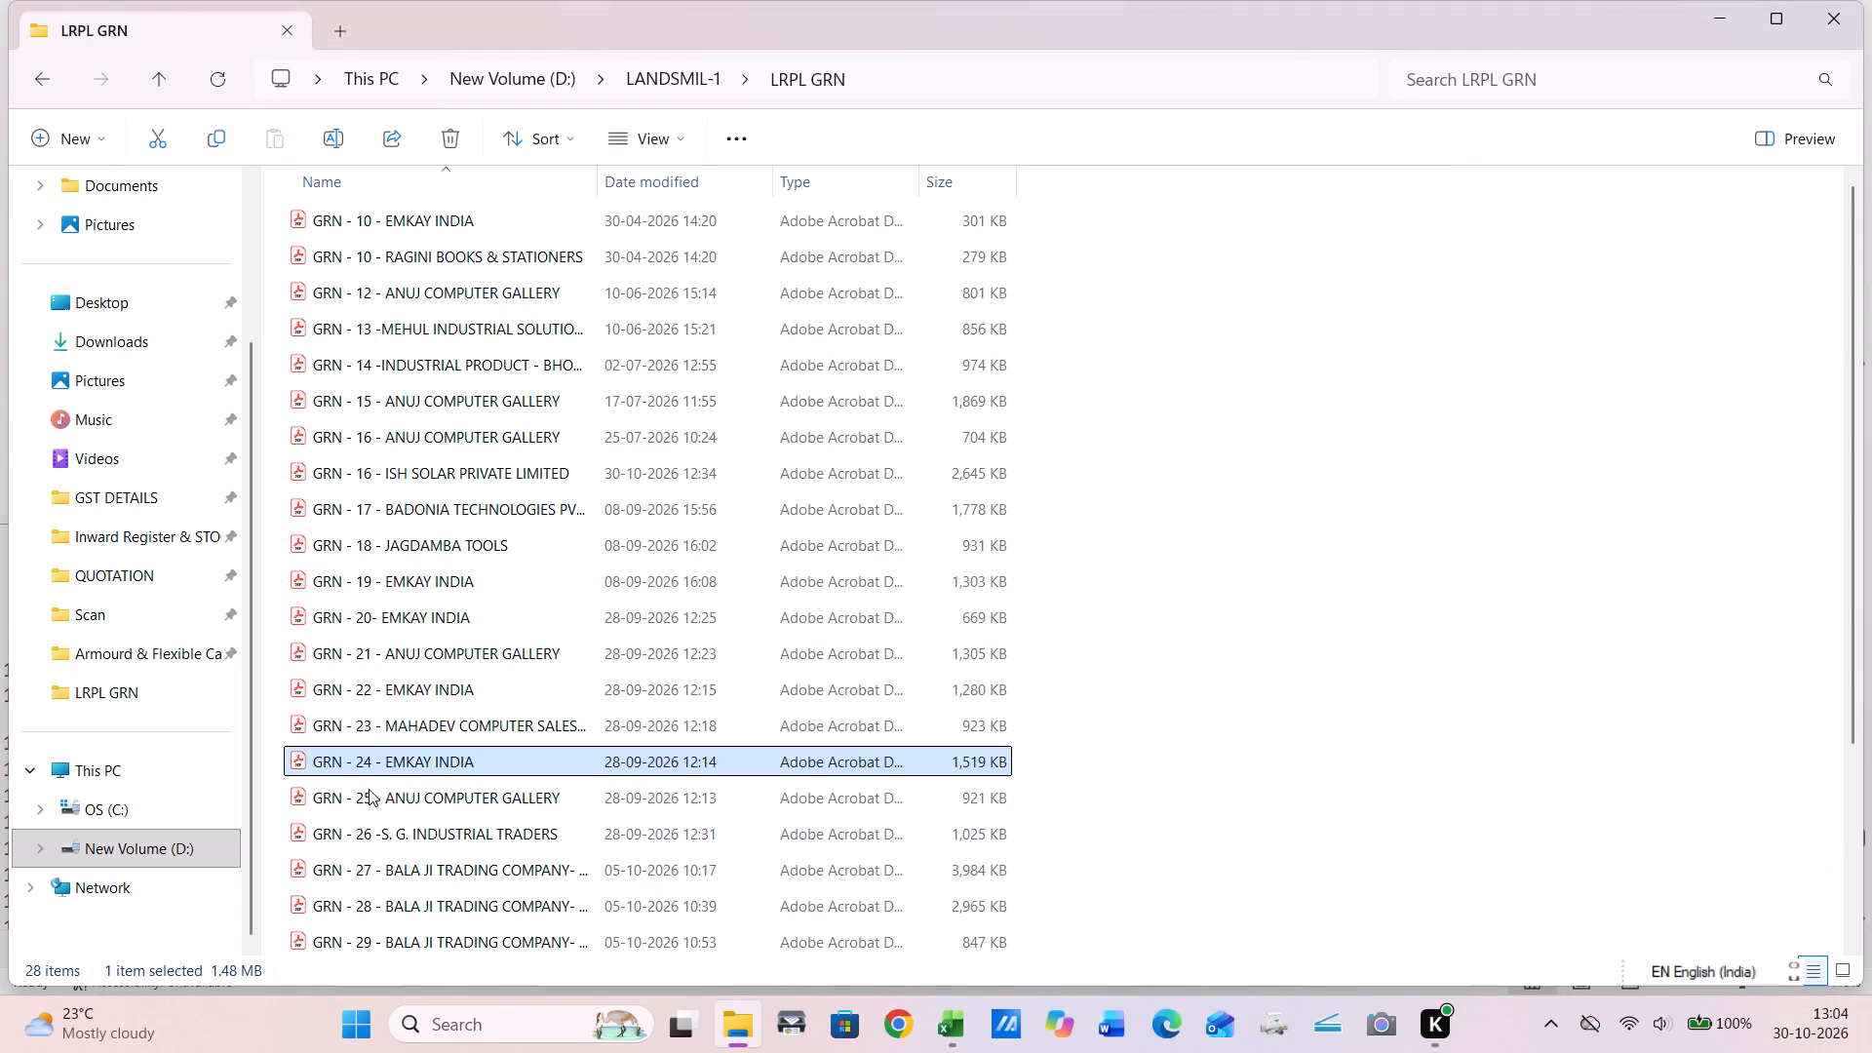
double_click(400, 760)
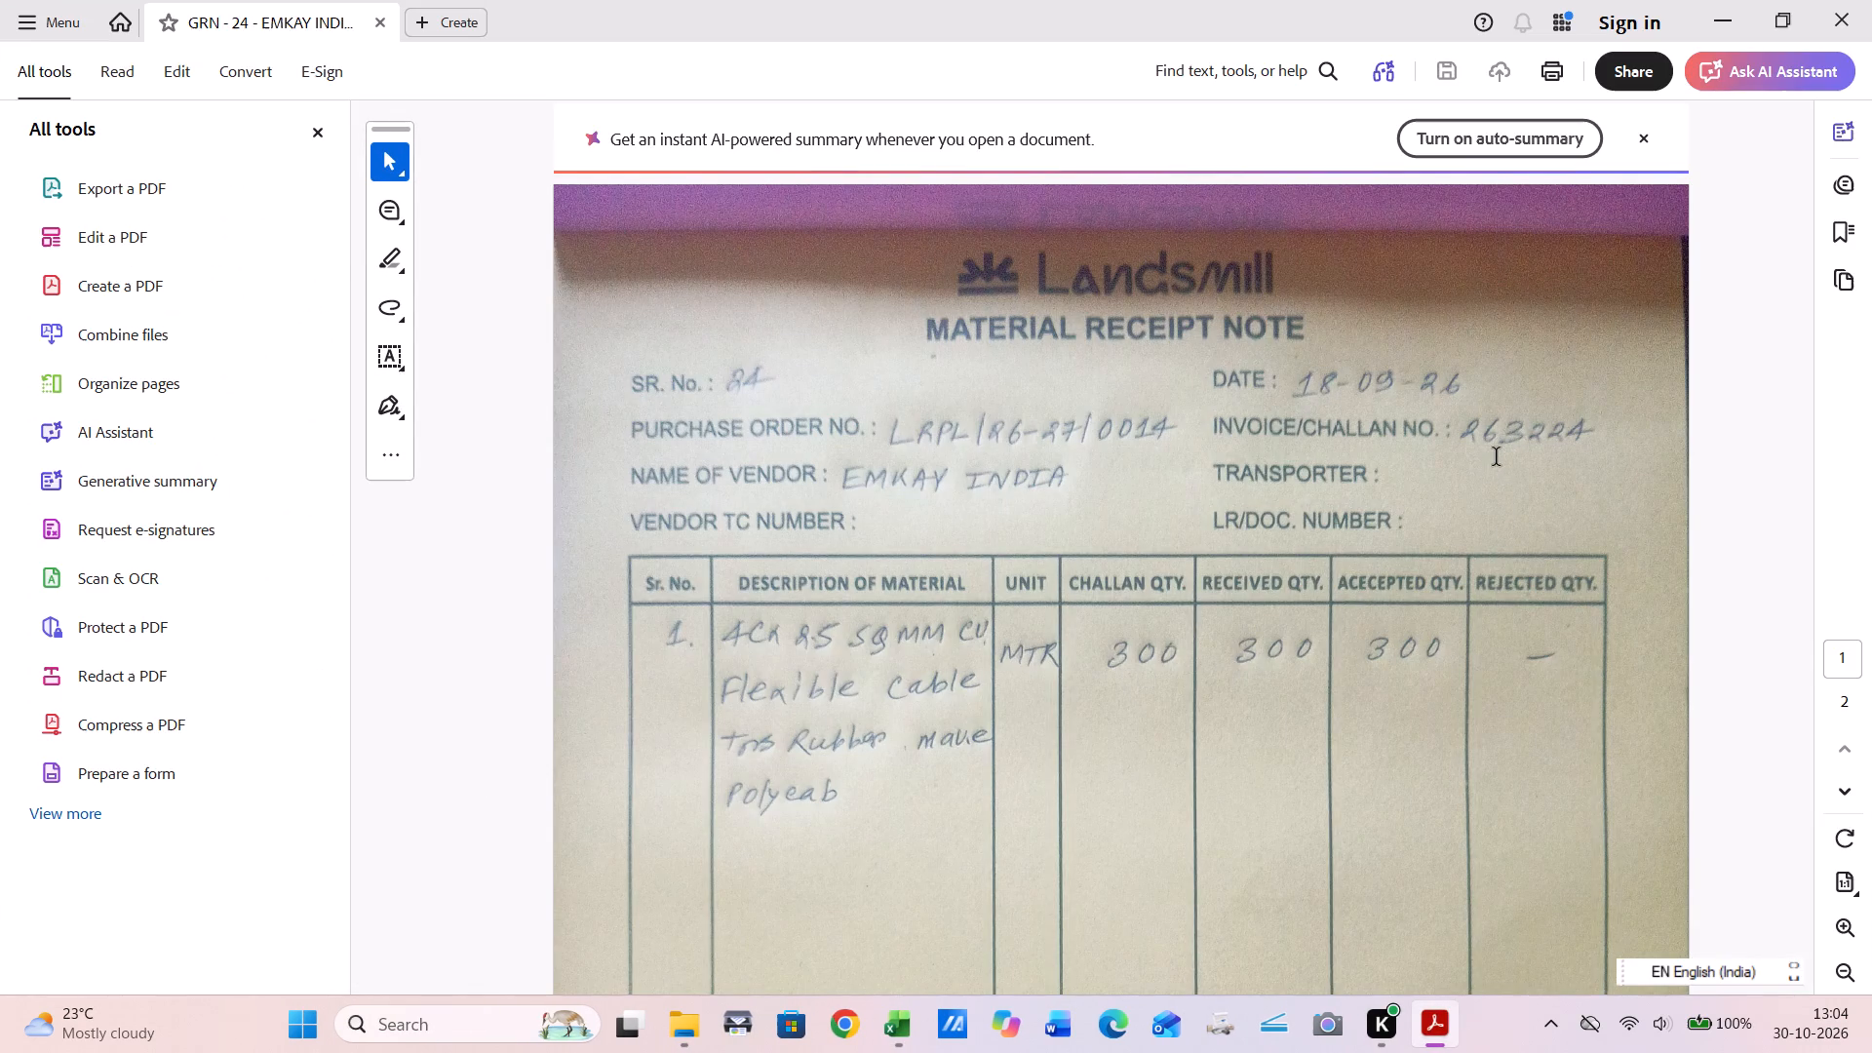
Switch back to the Material Inword Register and search for invoice number 263224.
key(alt+Tab)
key(alt+Tab)
key(alt+Tab)
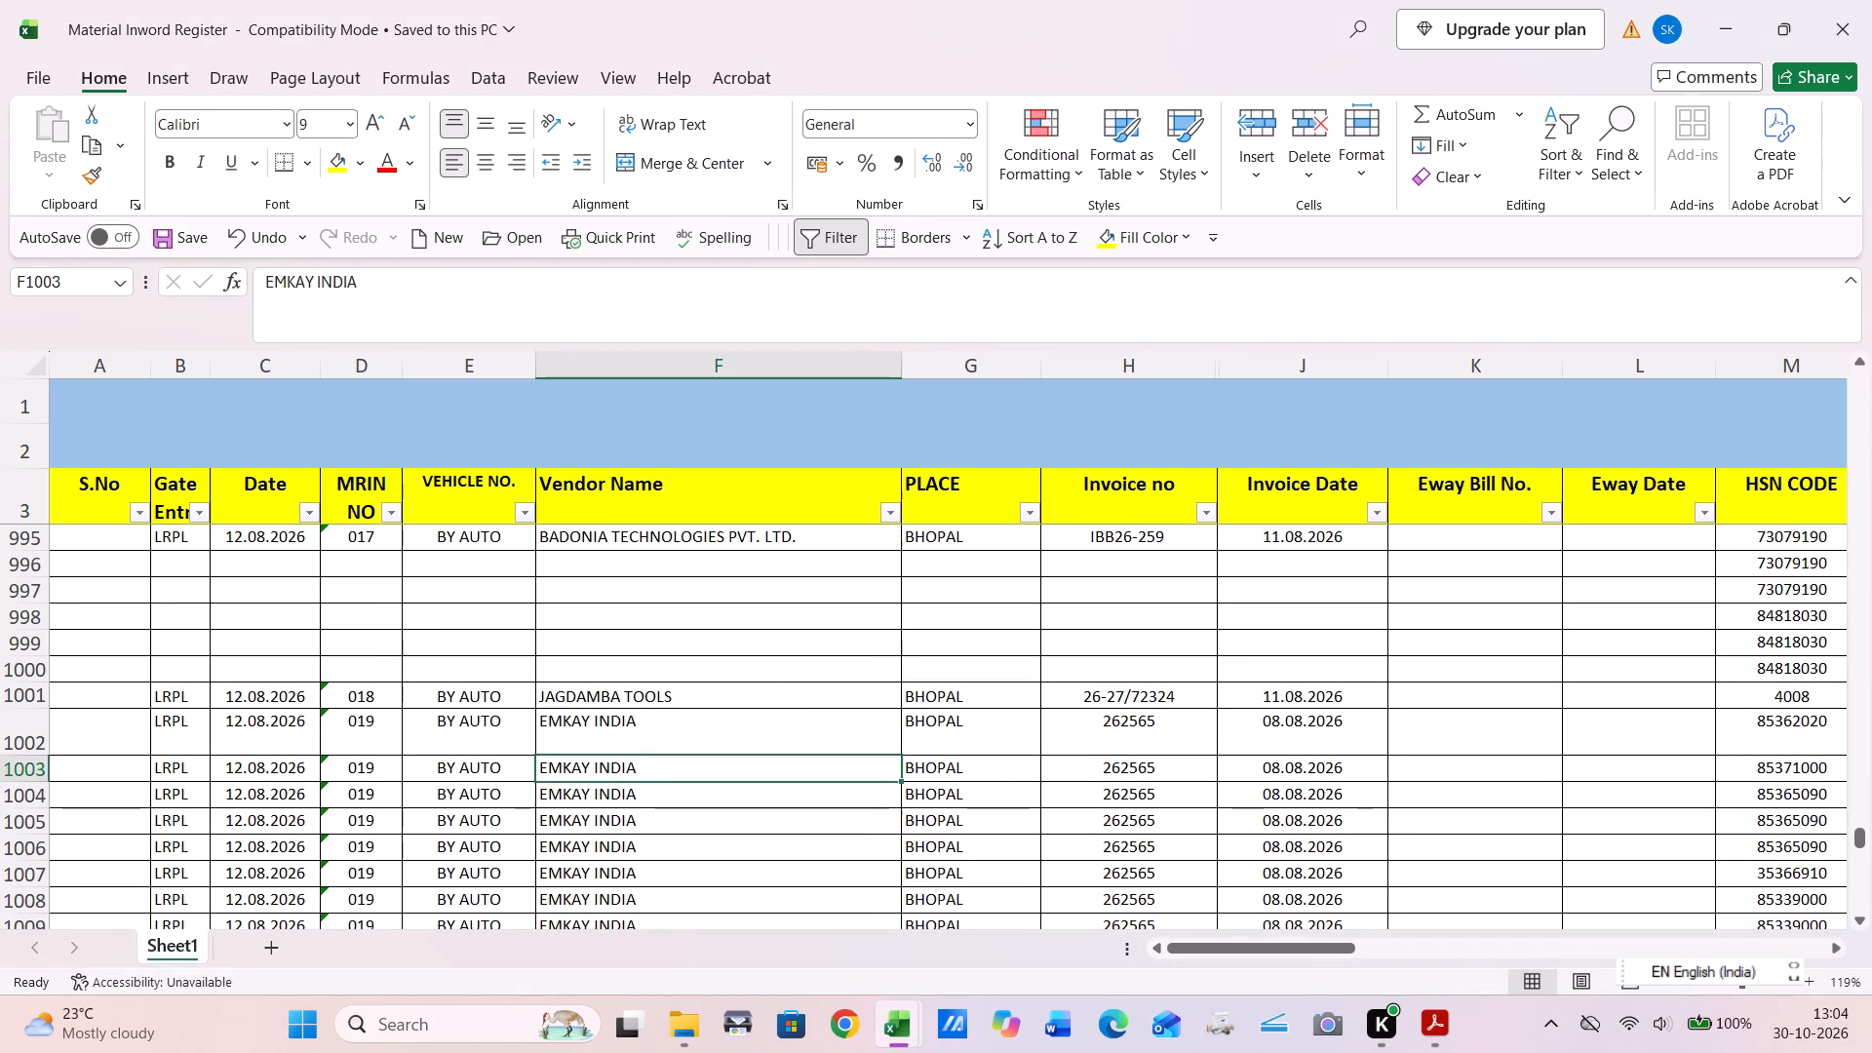
key(ctrl+f)
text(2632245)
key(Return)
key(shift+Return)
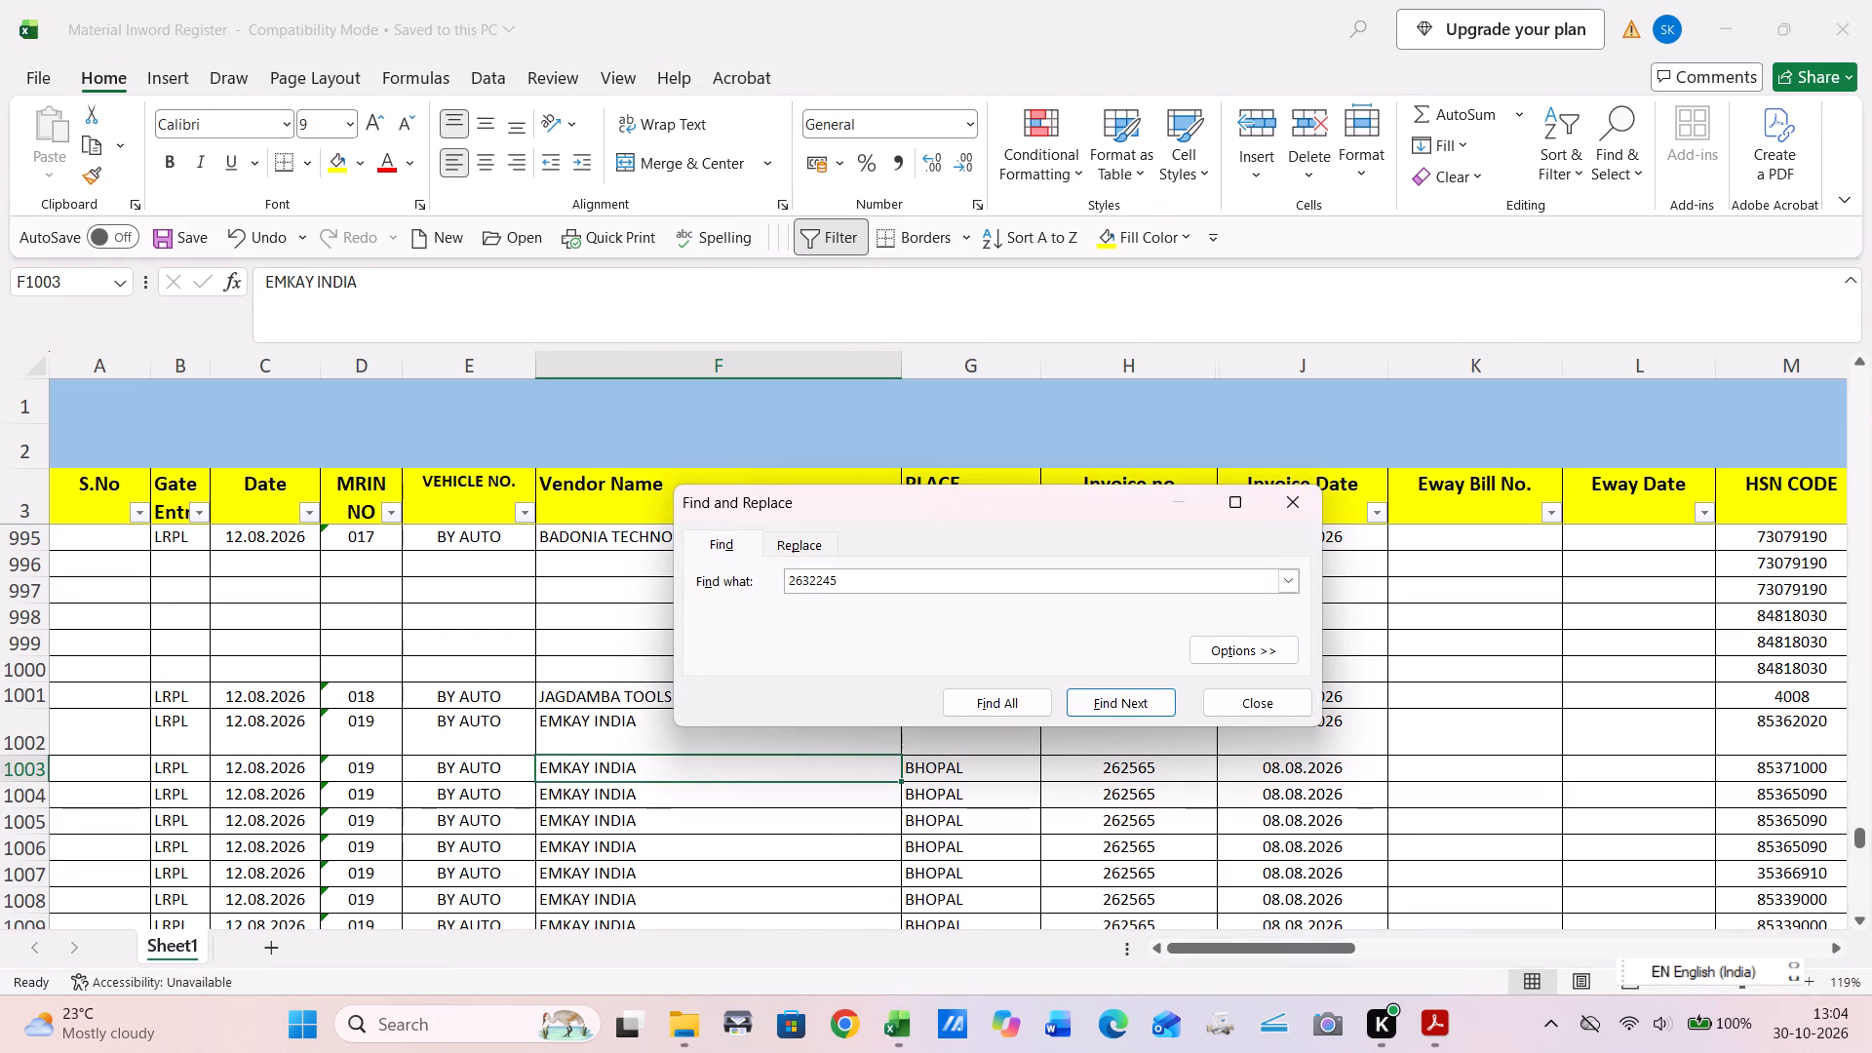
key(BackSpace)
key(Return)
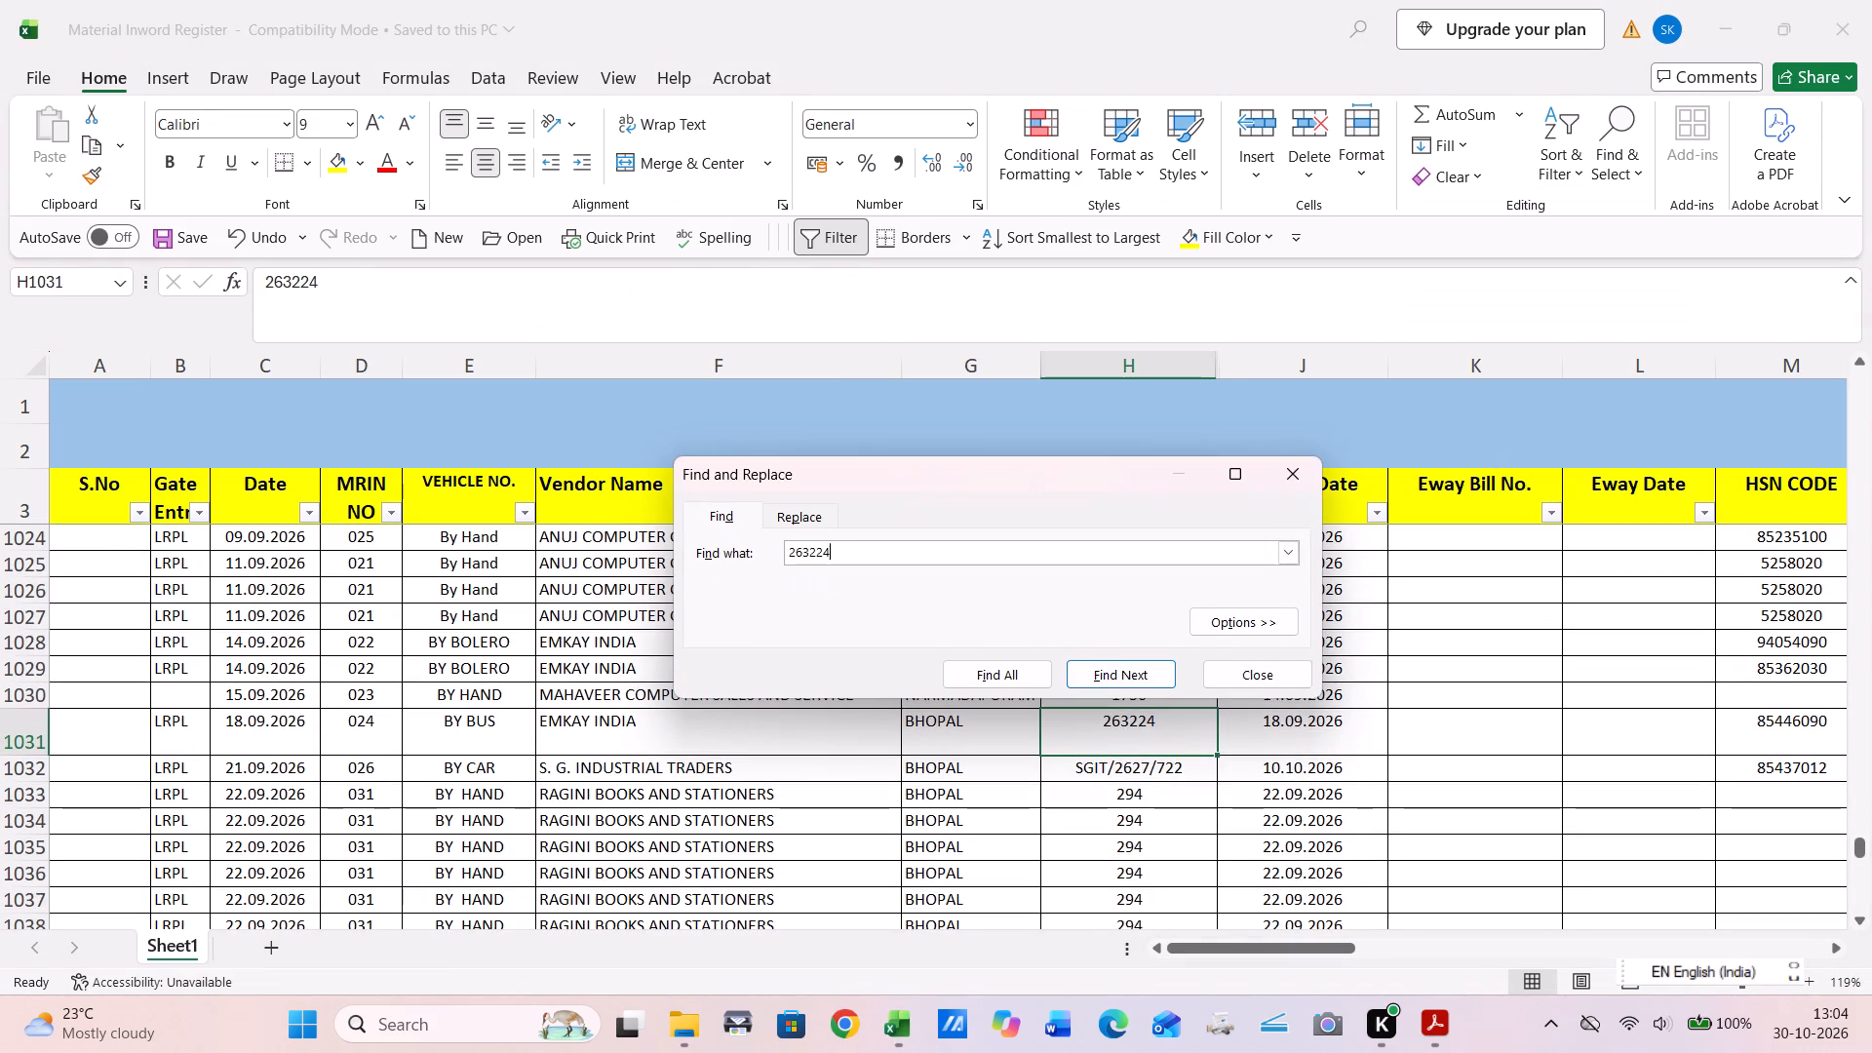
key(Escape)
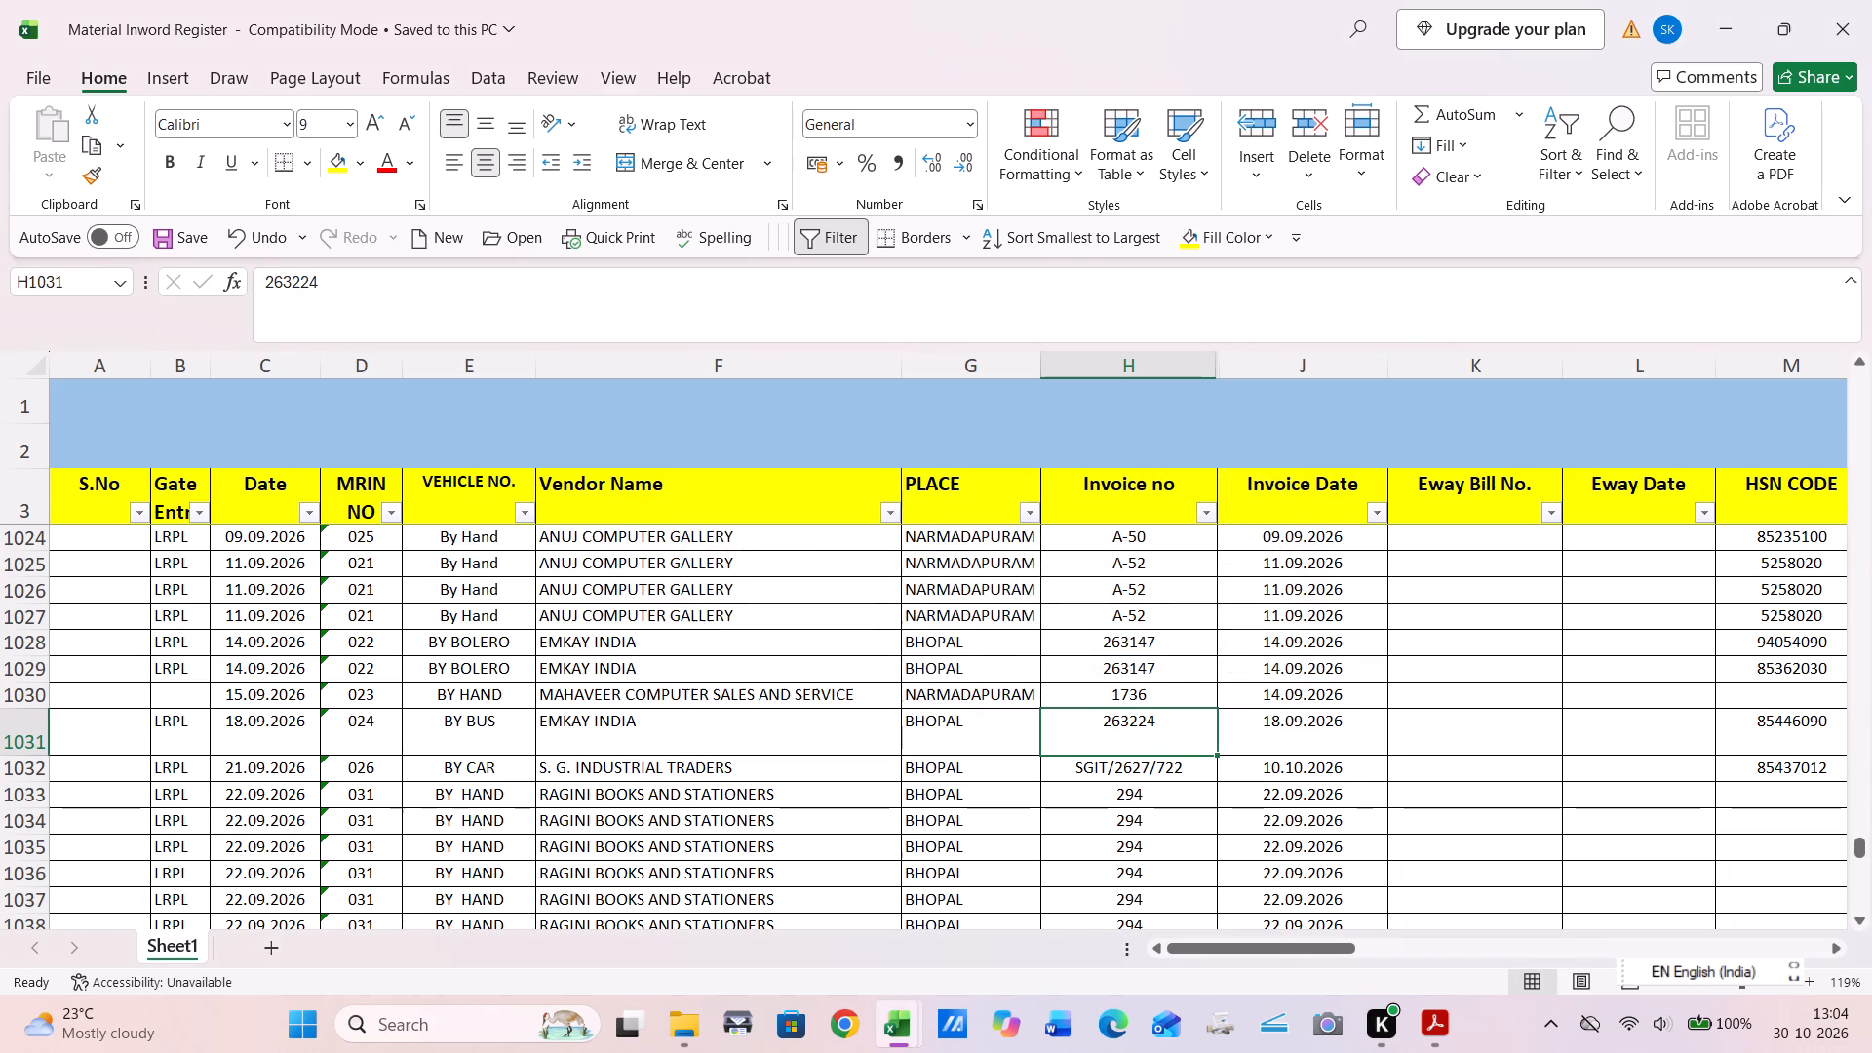
Switch back to the GRN - 24 - EMKAY INDIA receipt and close it.
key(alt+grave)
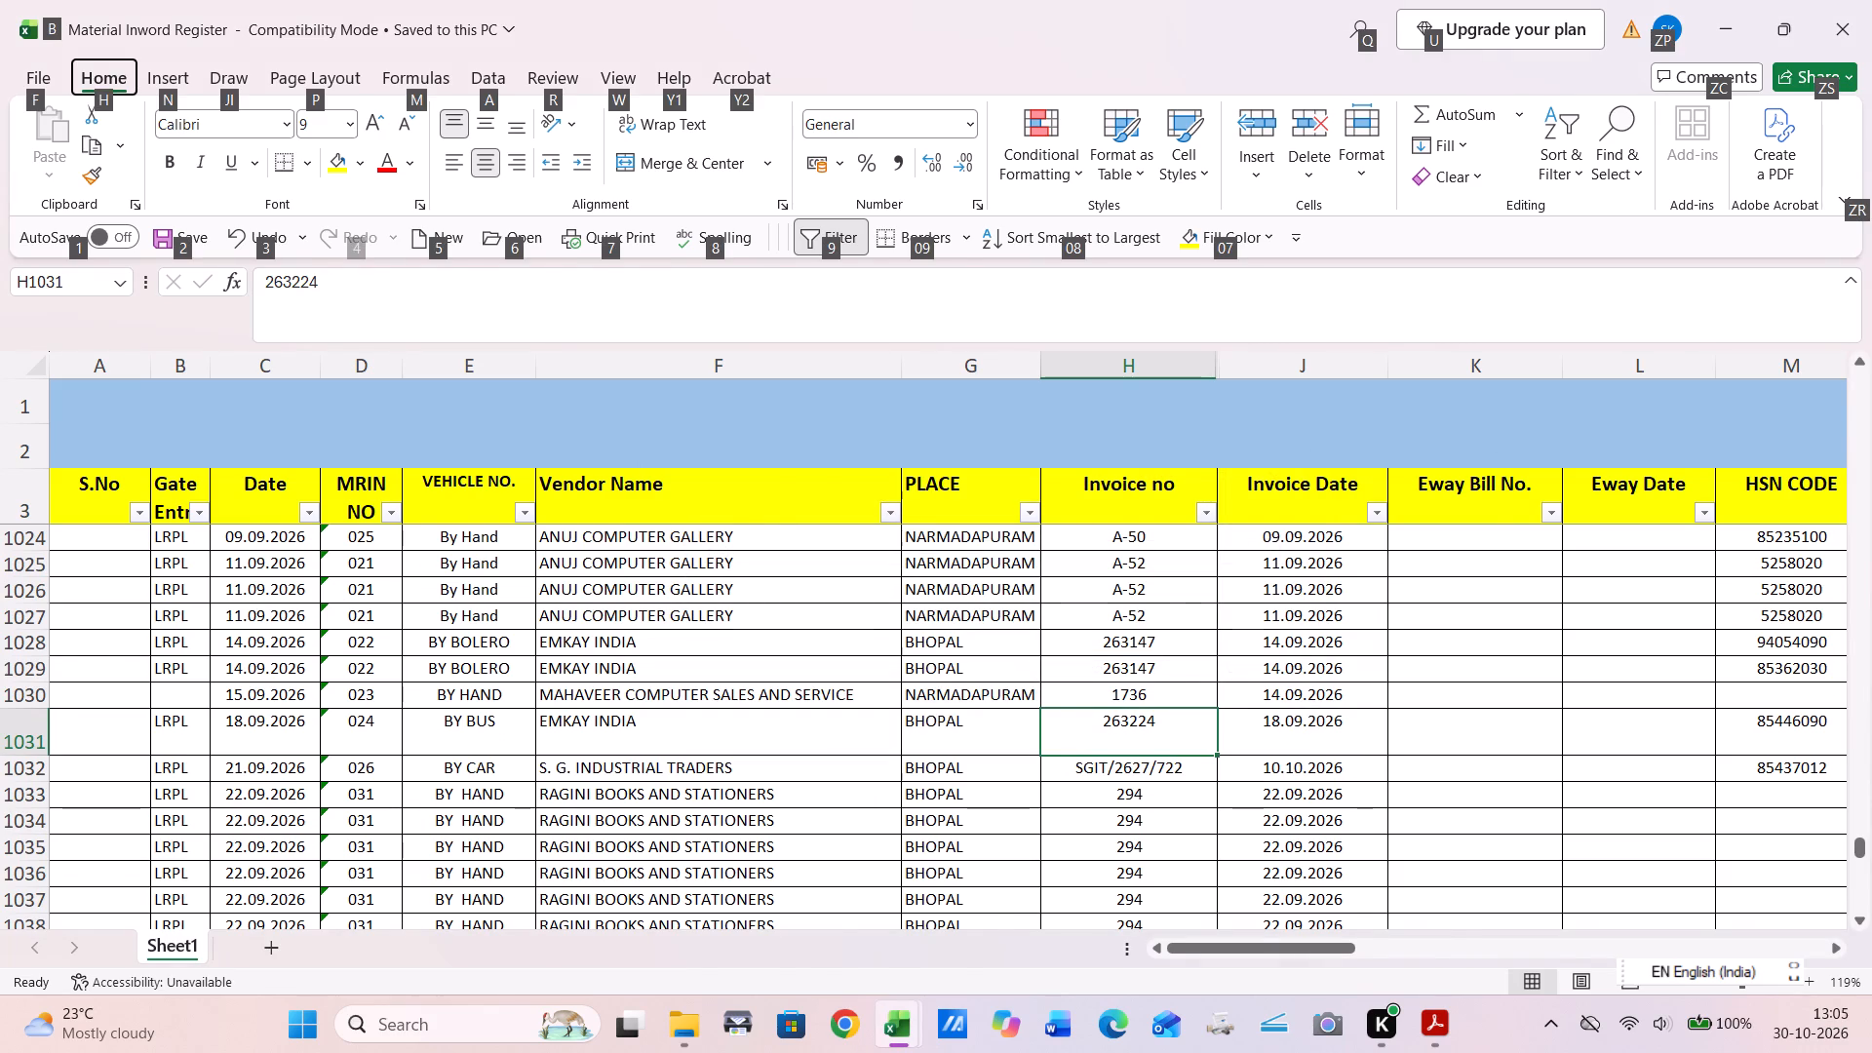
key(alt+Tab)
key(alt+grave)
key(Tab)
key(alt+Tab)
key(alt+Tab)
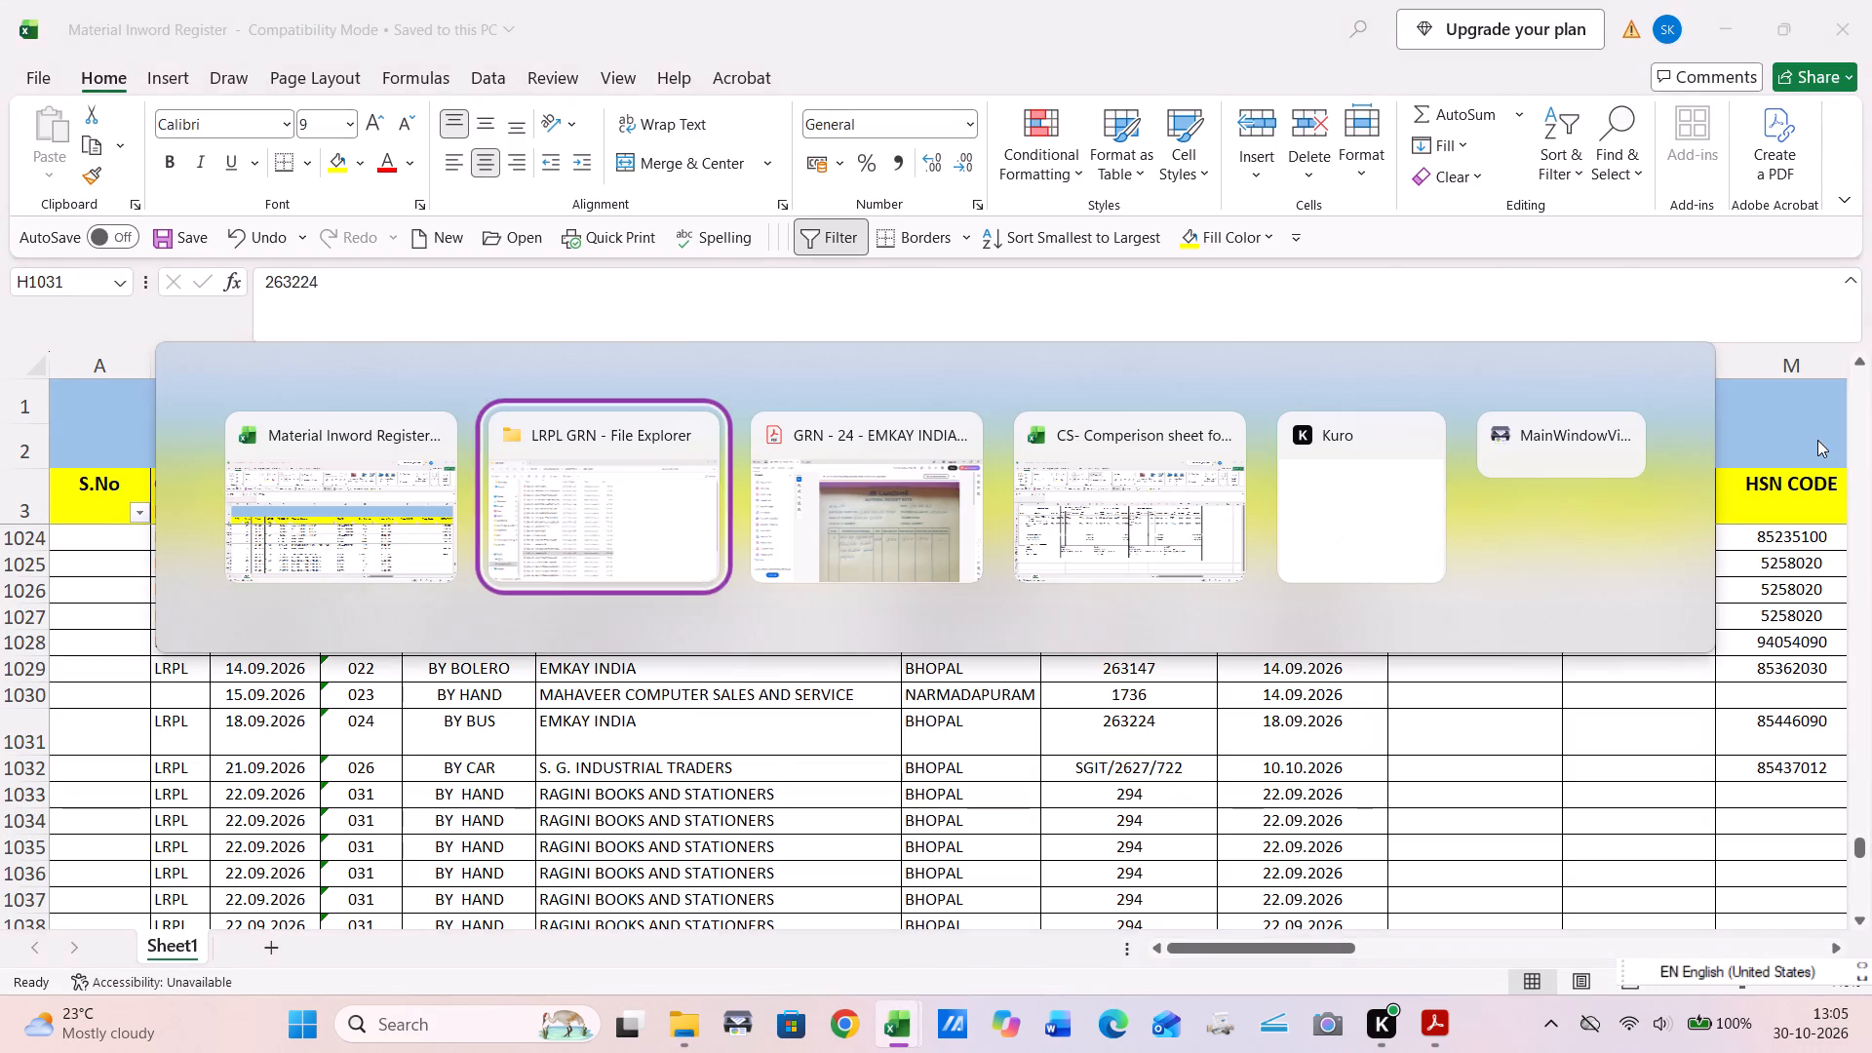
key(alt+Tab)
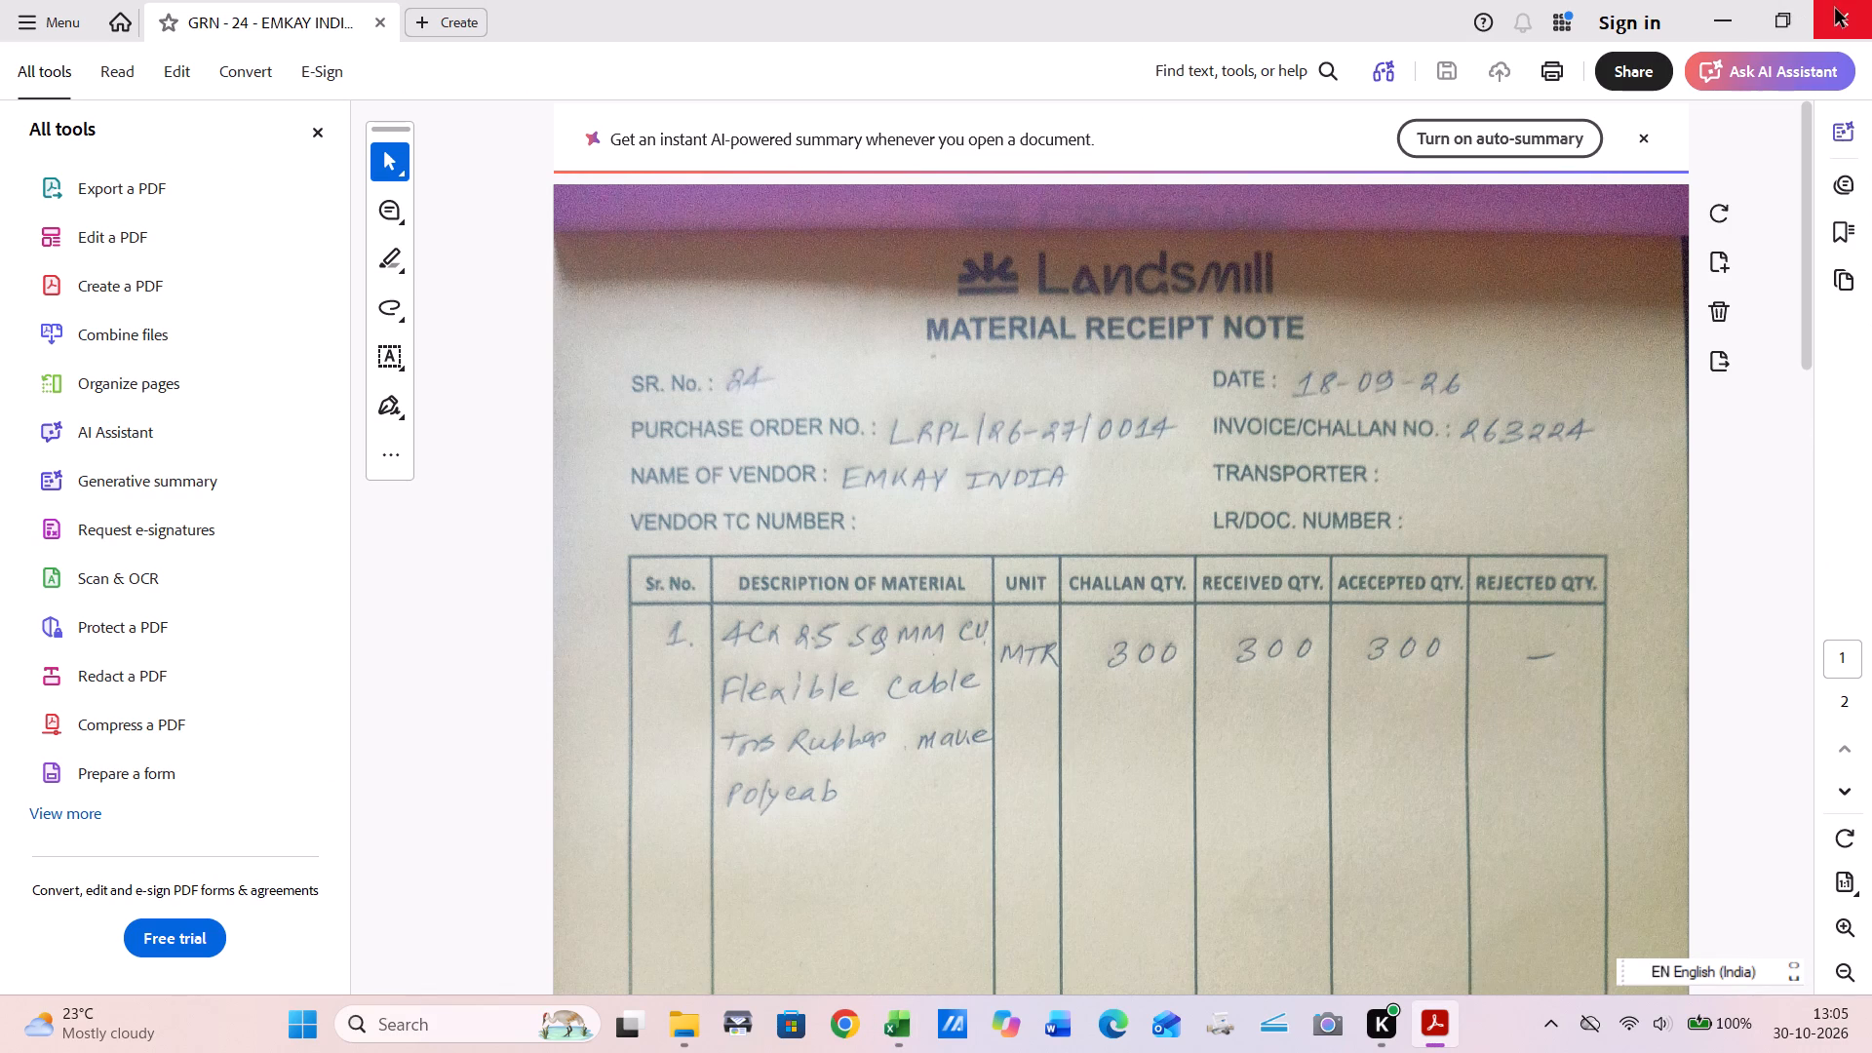
click(1835, 9)
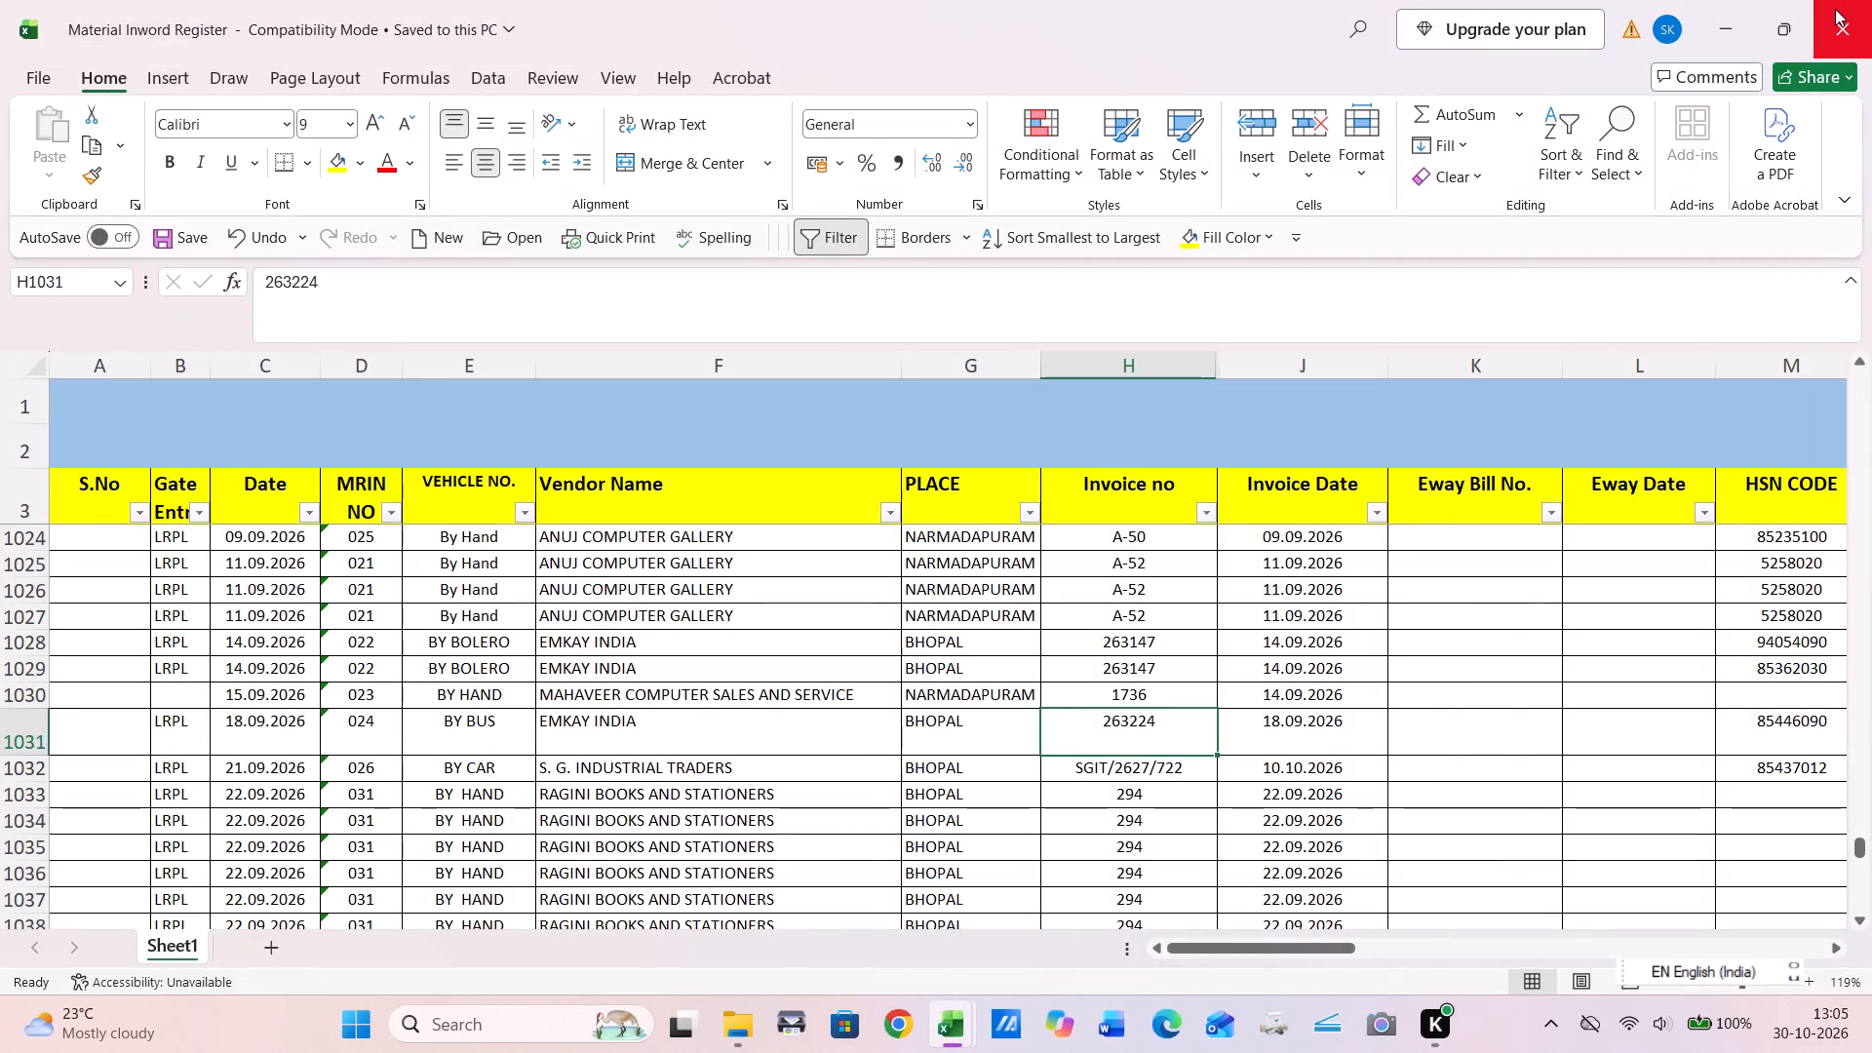
Look through the latest LRPL entries in the Material Inword Register for rows with a blank MRIN NO.
key(Left)
key(Left)
key(Left)
key(Left)
key(Left)
key(Left)
key(Left)
key(Left)
key(Left)
key(Left)
key(Left)
key(Left)
key(Left)
key(Left)
key(Left)
key(Left)
key(Left)
key(Down)
key(Down)
key(Down)
key(Down)
key(Down)
key(Down)
key(Down)
key(Down)
key(Down)
key(Down)
key(Down)
key(Down)
key(Down)
key(Down)
key(Down)
key(Down)
key(Down)
key(Down)
key(Down)
key(Down)
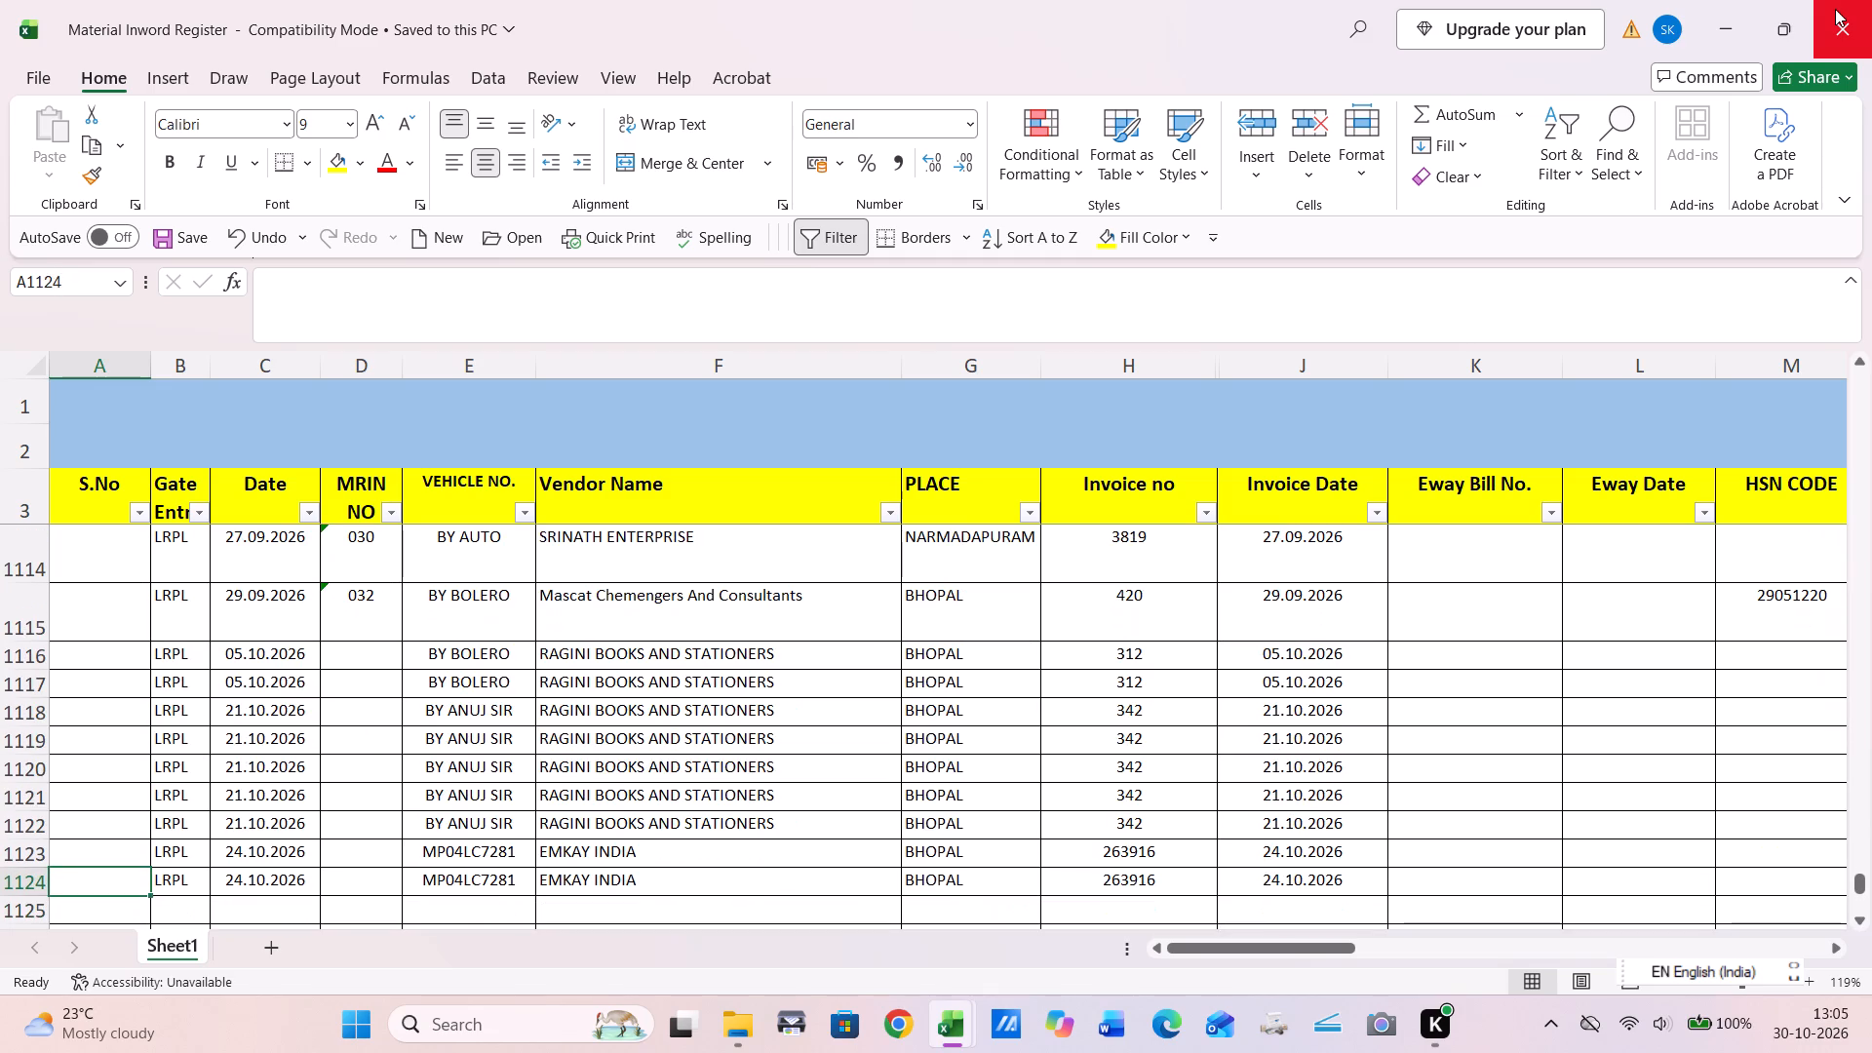
key(Up)
key(Up)
key(Up)
key(Up)
key(Up)
key(Up)
key(Up)
key(Up)
key(Up)
key(Up)
key(Up)
key(Up)
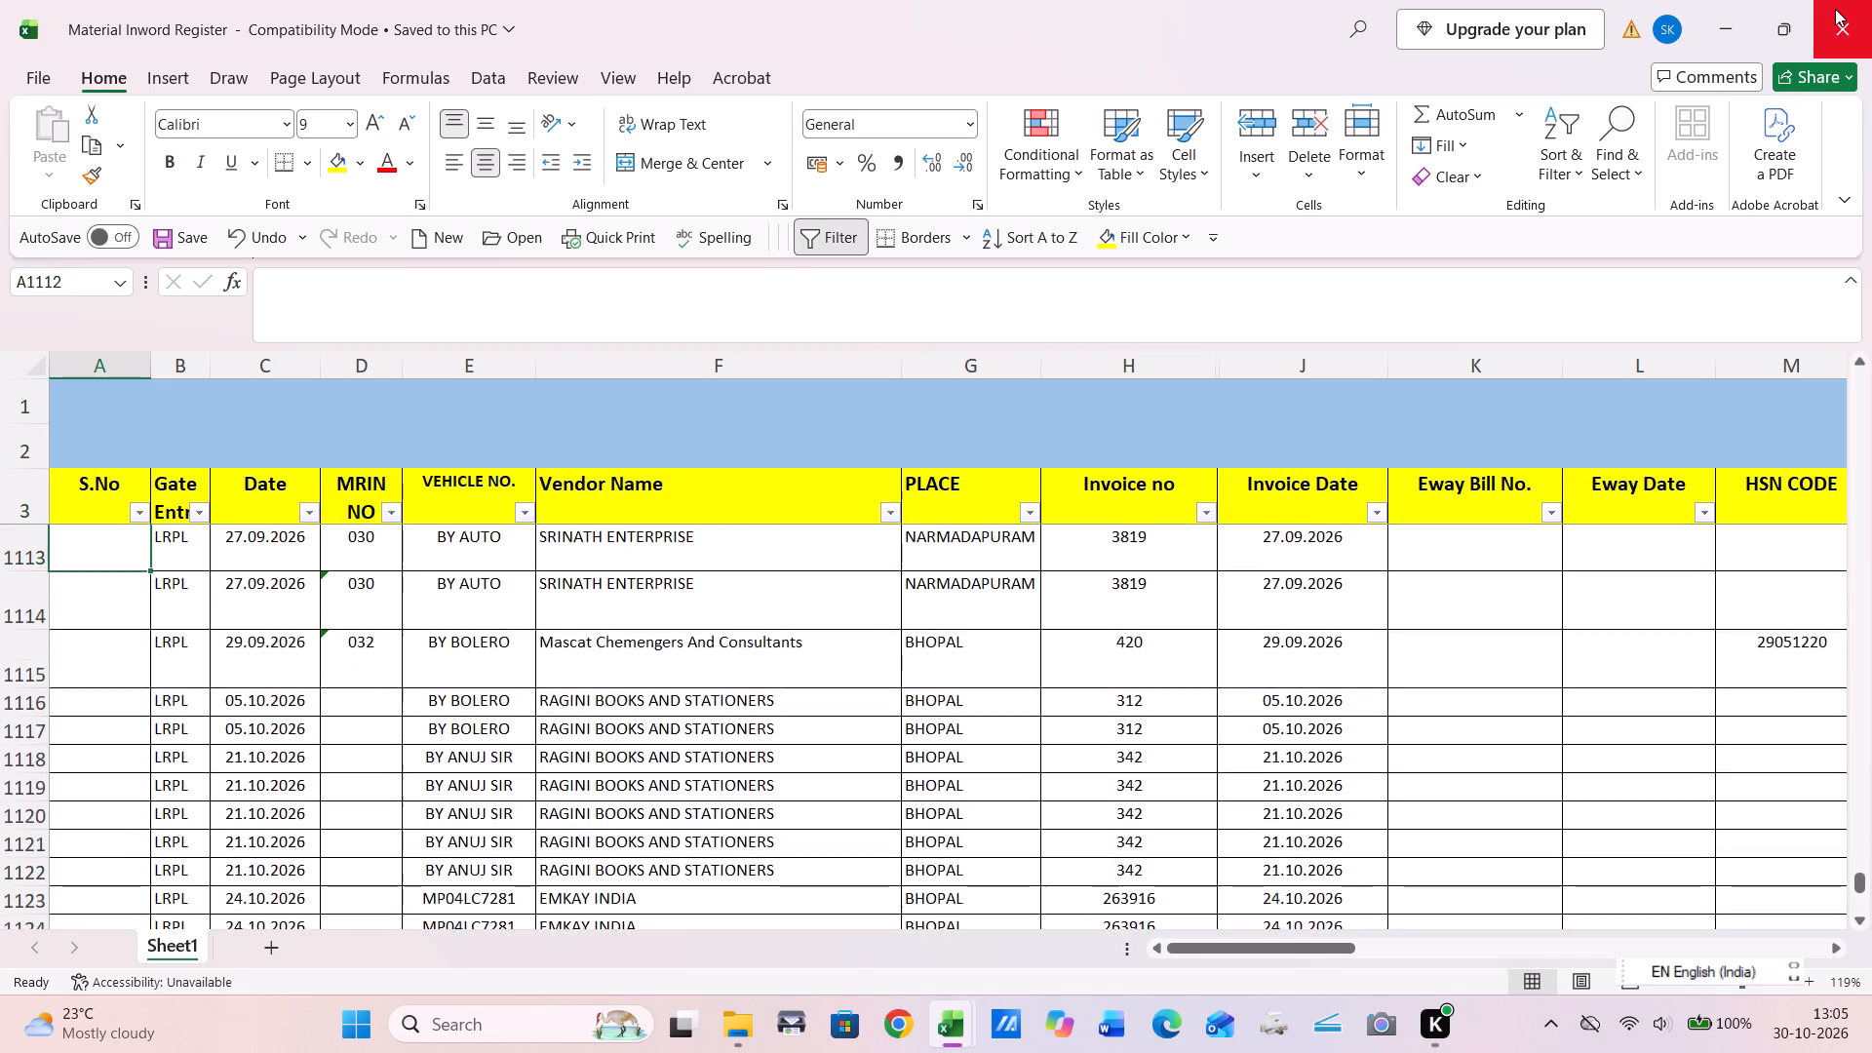
key(Up)
key(Down)
key(Down)
key(Down)
key(Down)
key(Down)
key(Down)
key(Right)
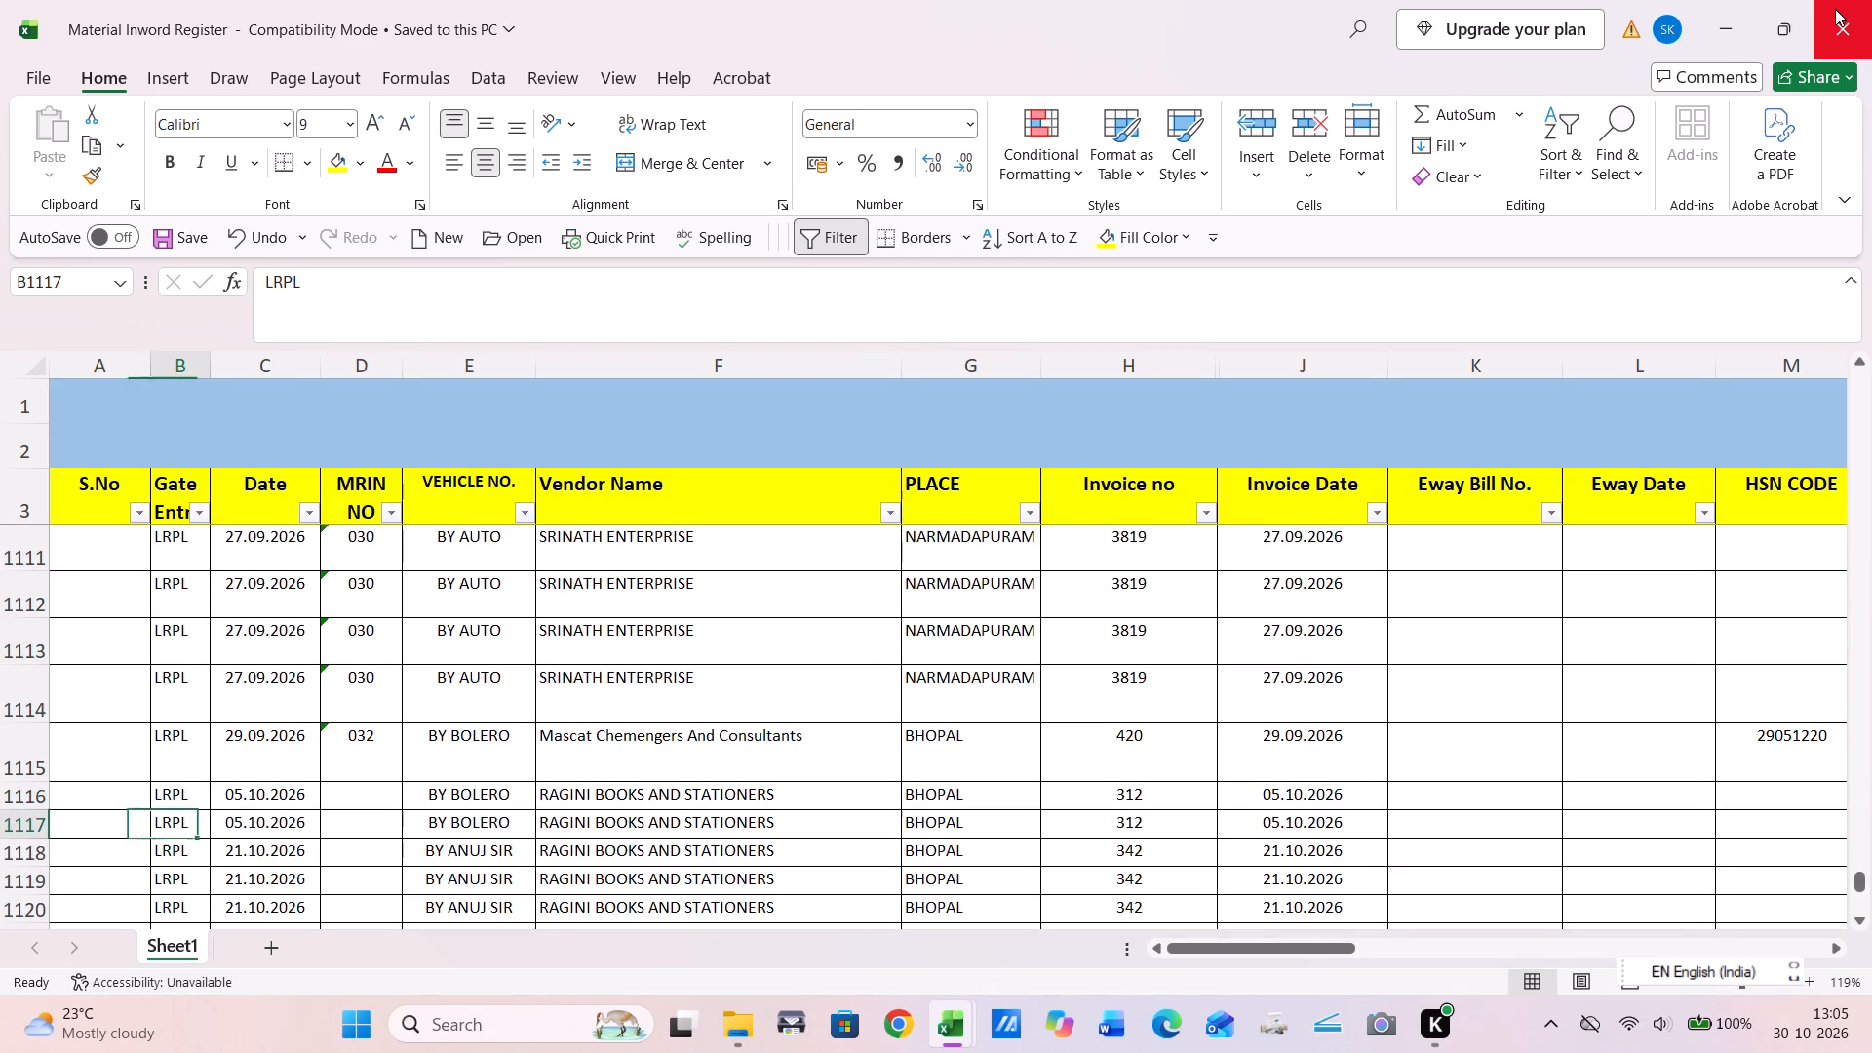
key(Up)
key(Right)
key(Right)
Open GRN - 31 - RAGINI BOOKS & STATIONERS from the LRPL GRN folder, check its date and invoice number, and close it.
key(alt+Tab)
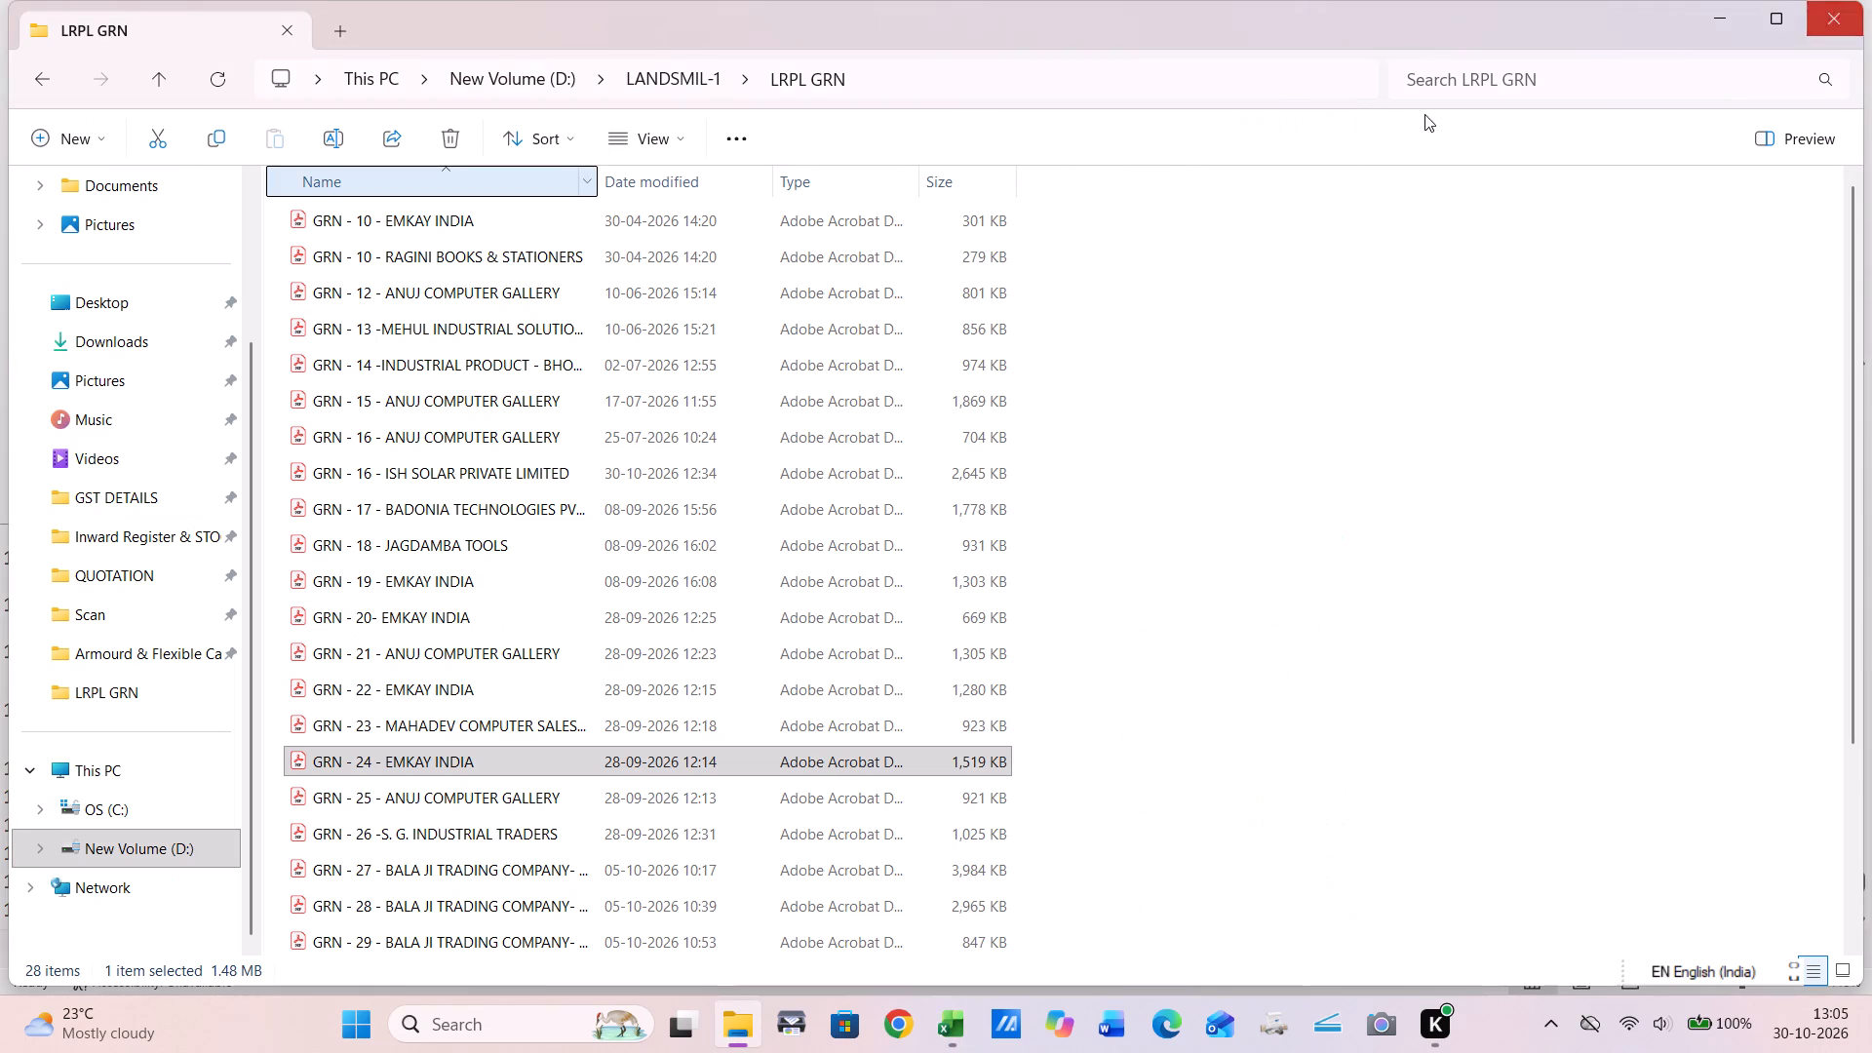
key(alt+Tab)
key(alt+Tab)
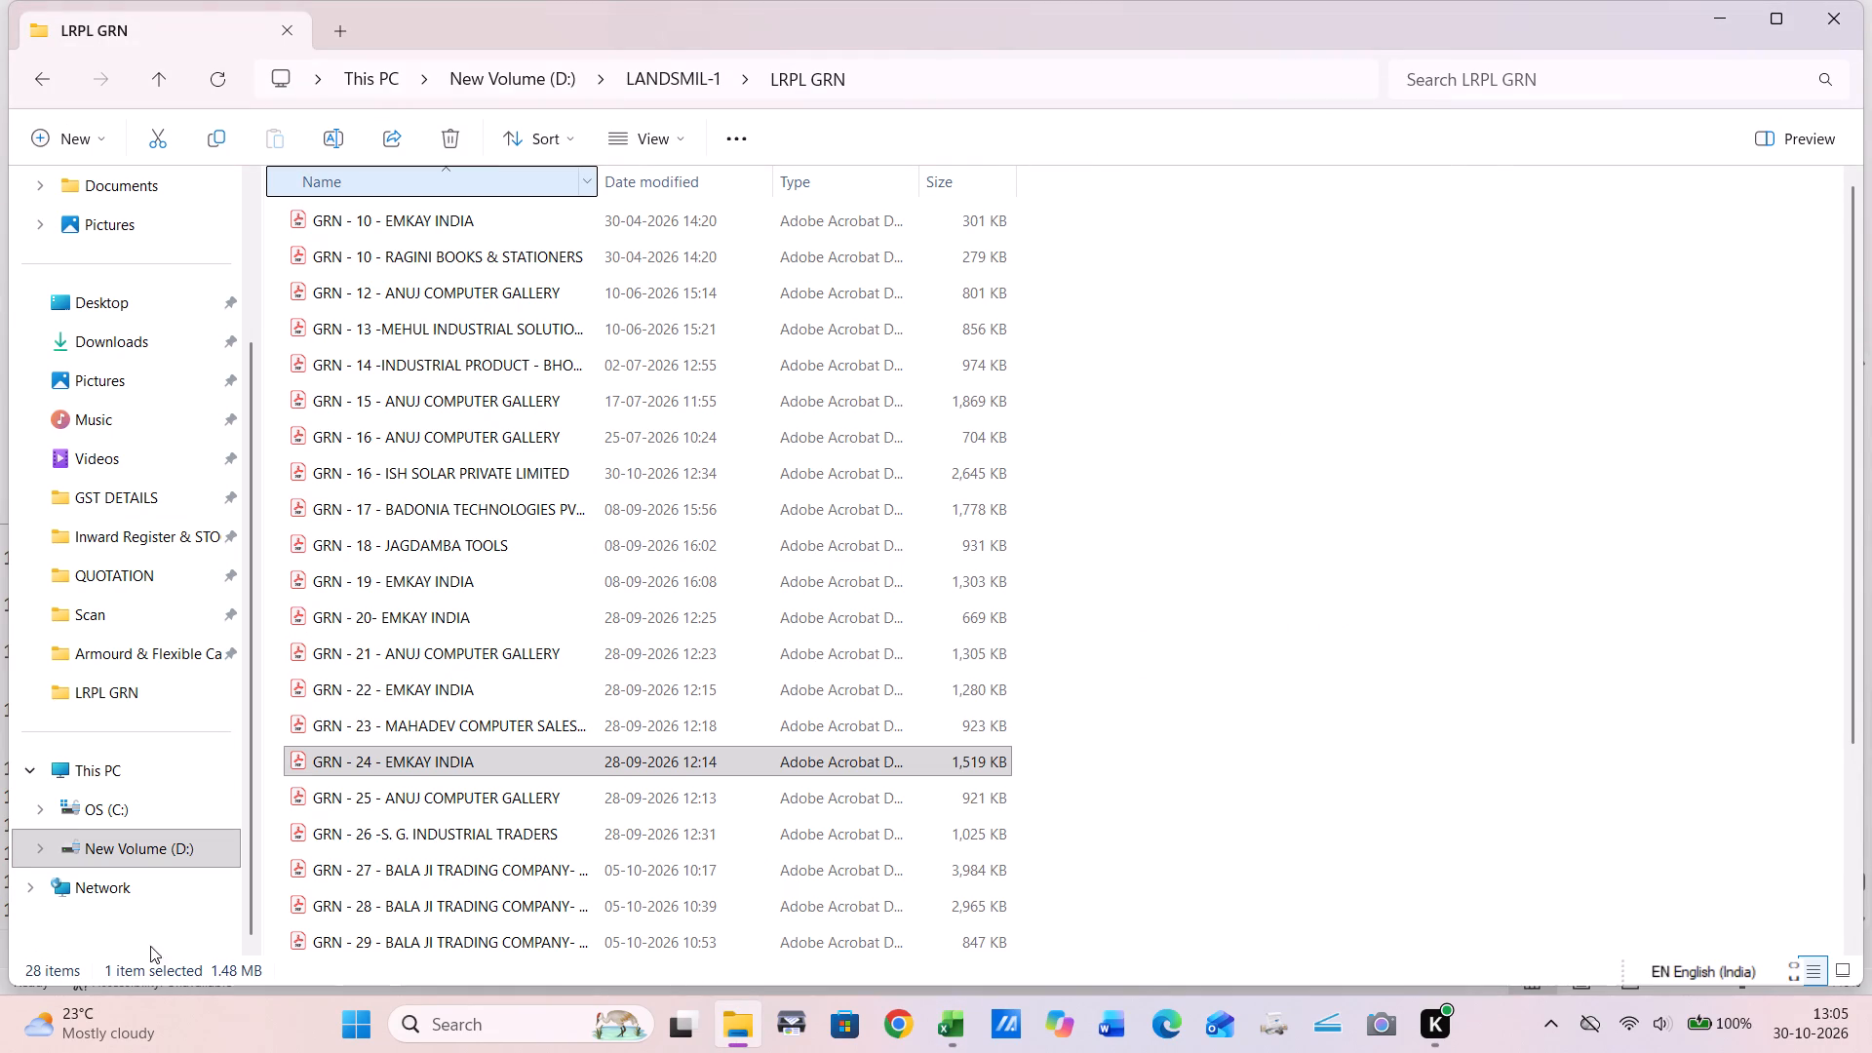
key(Down)
key(Down)
key(Down)
key(Down)
key(Down)
key(Down)
key(Down)
key(Down)
key(Down)
key(Down)
key(Down)
key(Down)
key(Down)
key(Down)
key(Down)
key(Down)
key(Down)
key(Down)
key(Down)
key(Down)
key(Down)
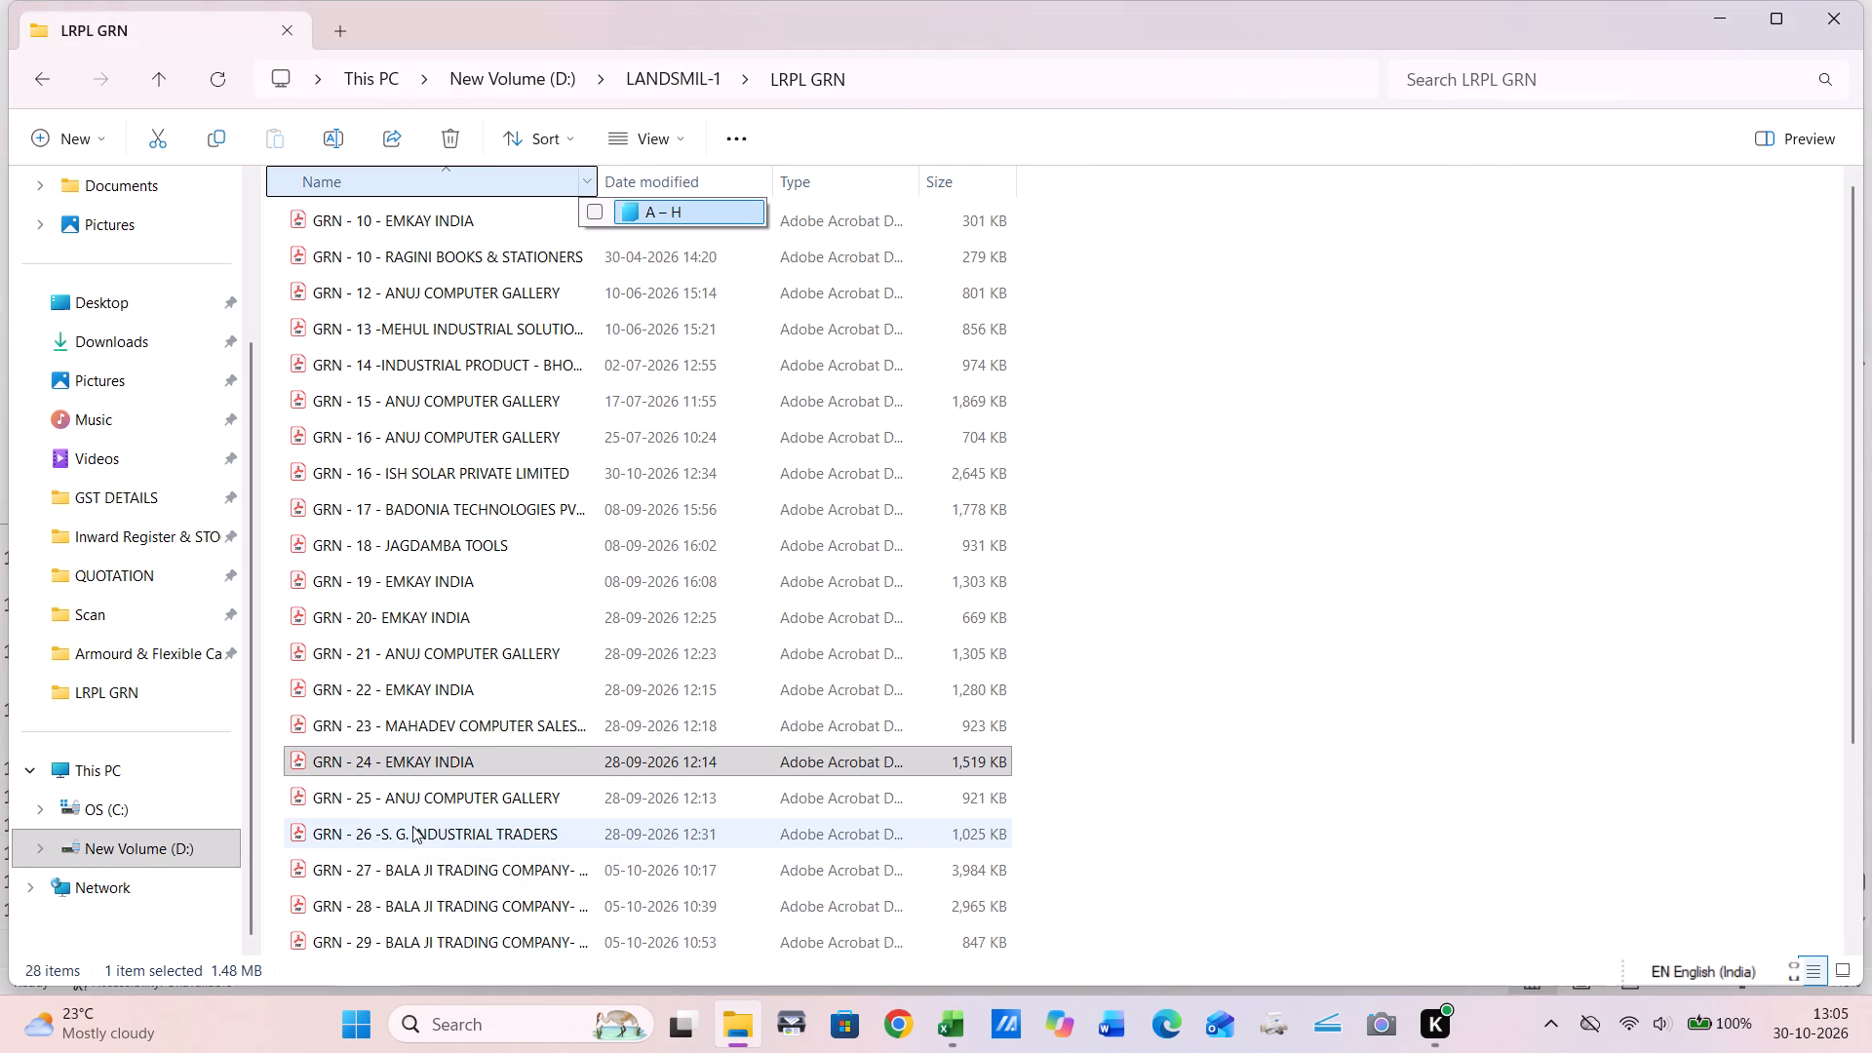
click(412, 826)
key(Down)
key(Down)
key(Down)
key(Down)
key(Down)
key(Down)
key(Down)
key(Down)
key(Down)
key(Down)
key(Down)
key(Down)
key(Down)
key(Down)
key(Down)
key(Down)
key(Down)
key(Down)
key(Down)
key(Down)
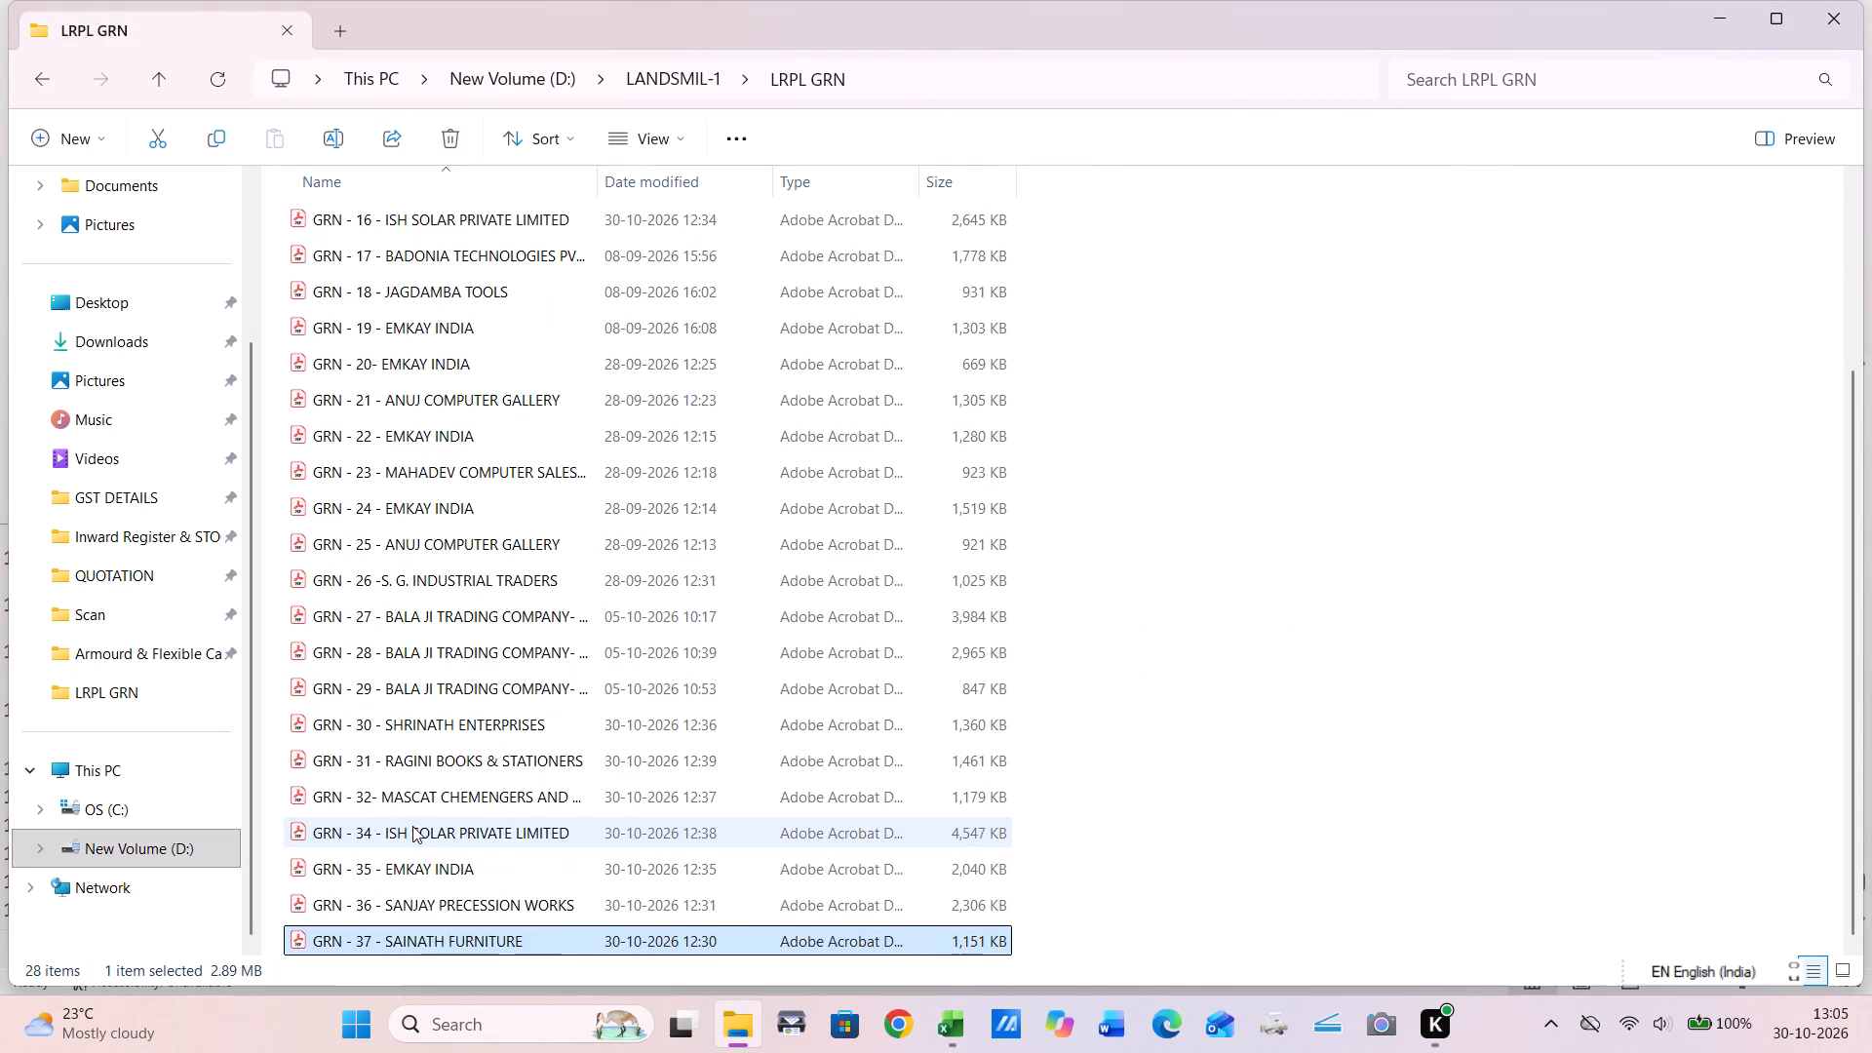
key(Up)
key(Up)
key(Up)
key(Up)
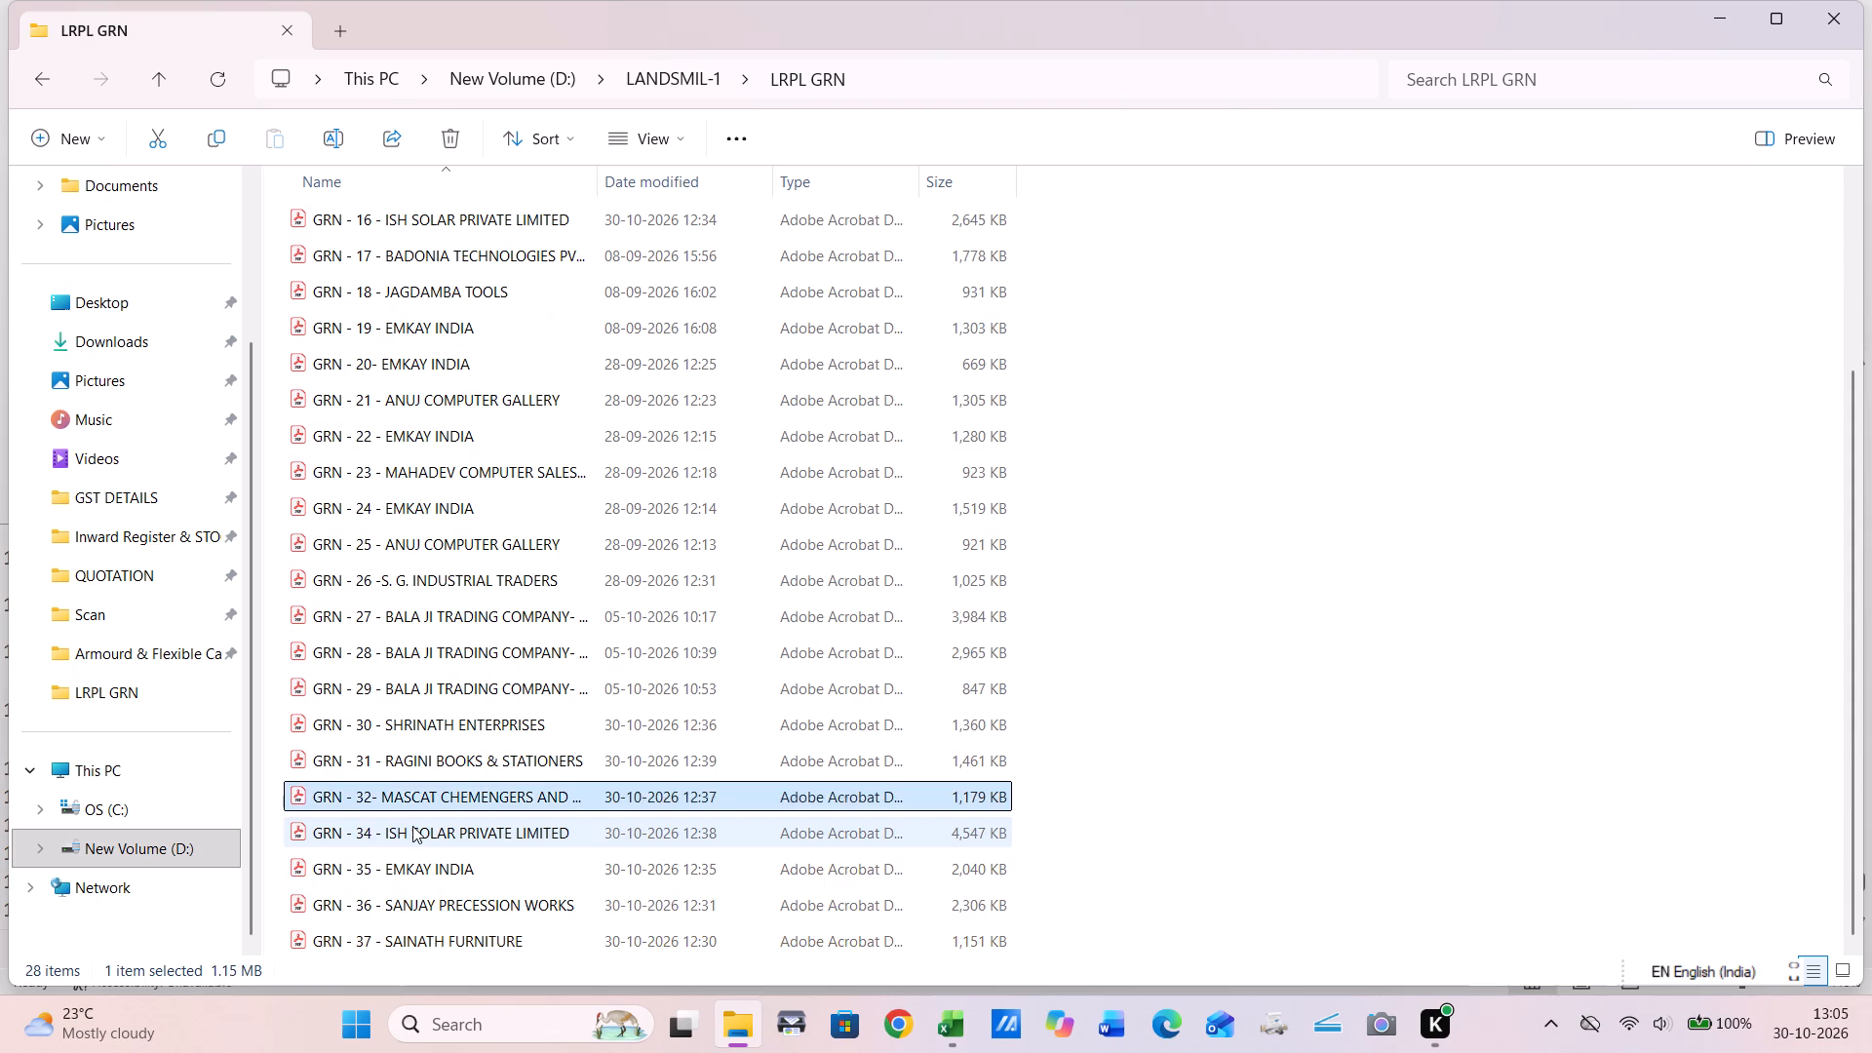
key(Up)
key(Return)
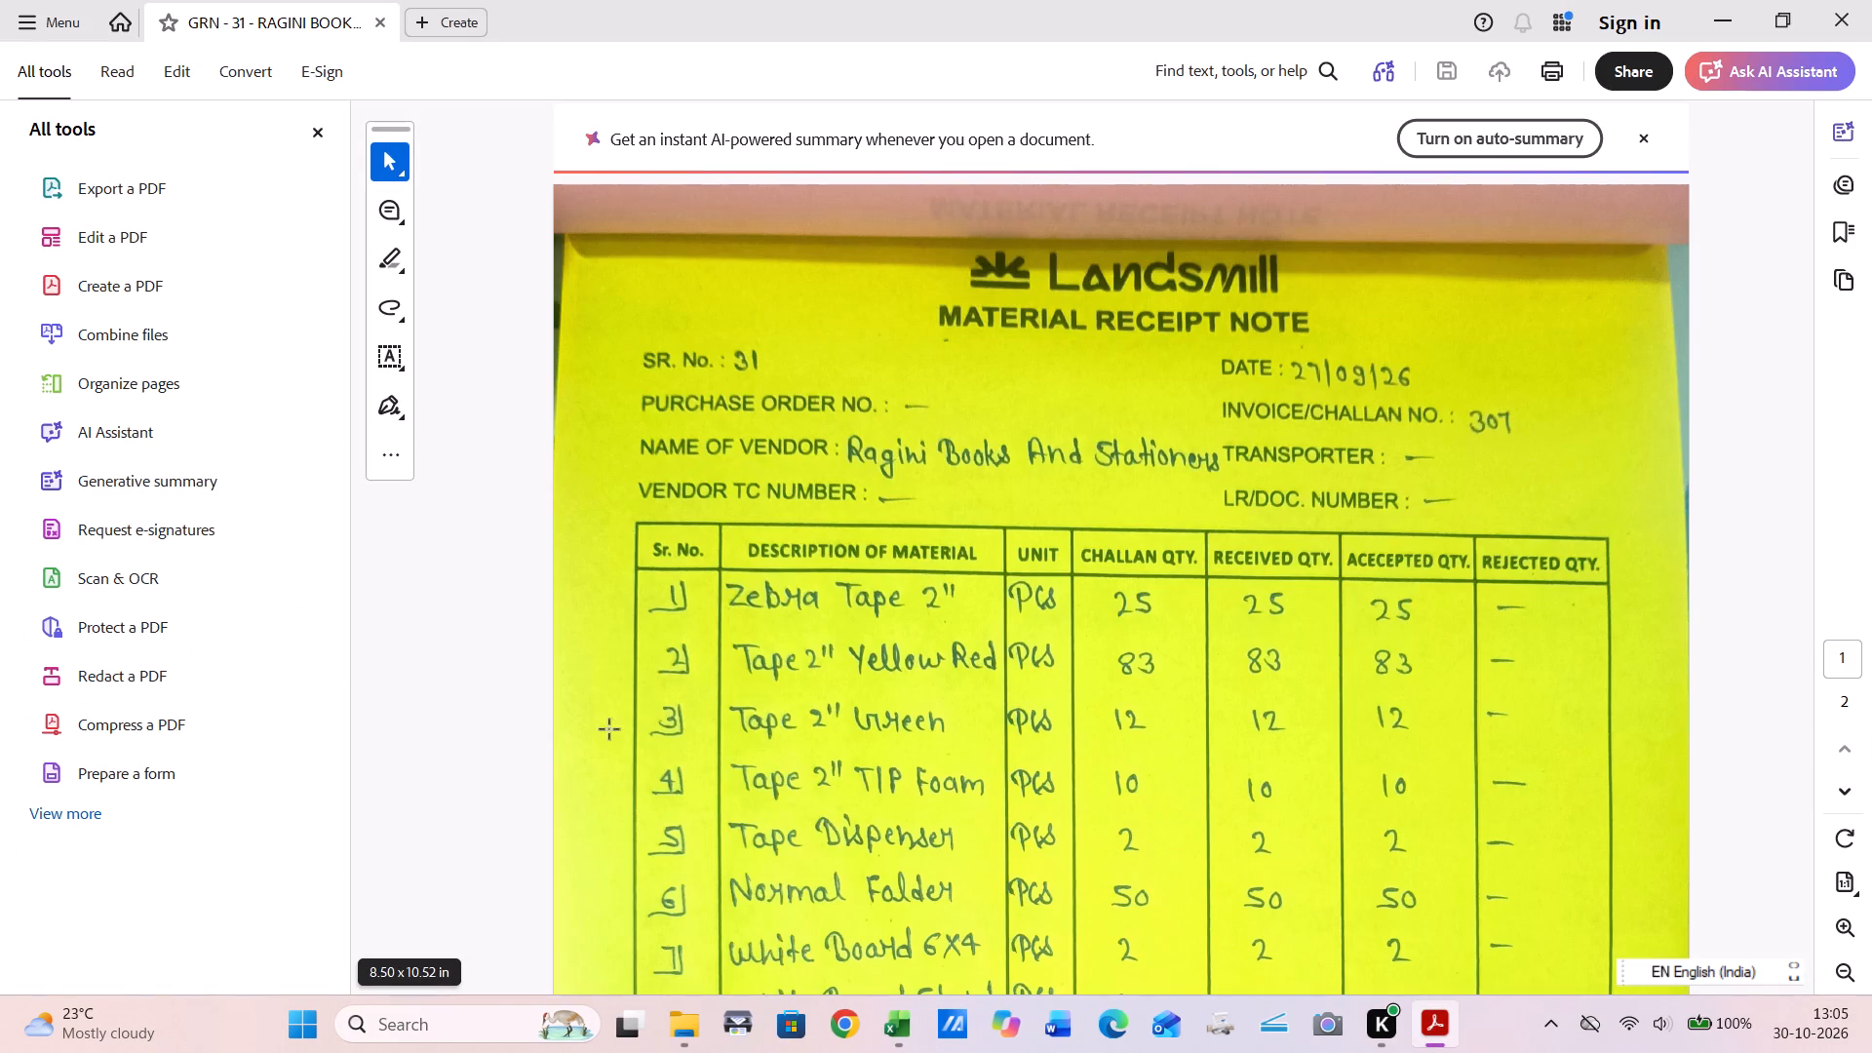
key(alt+Tab)
key(alt+Tab)
key(alt+Tab)
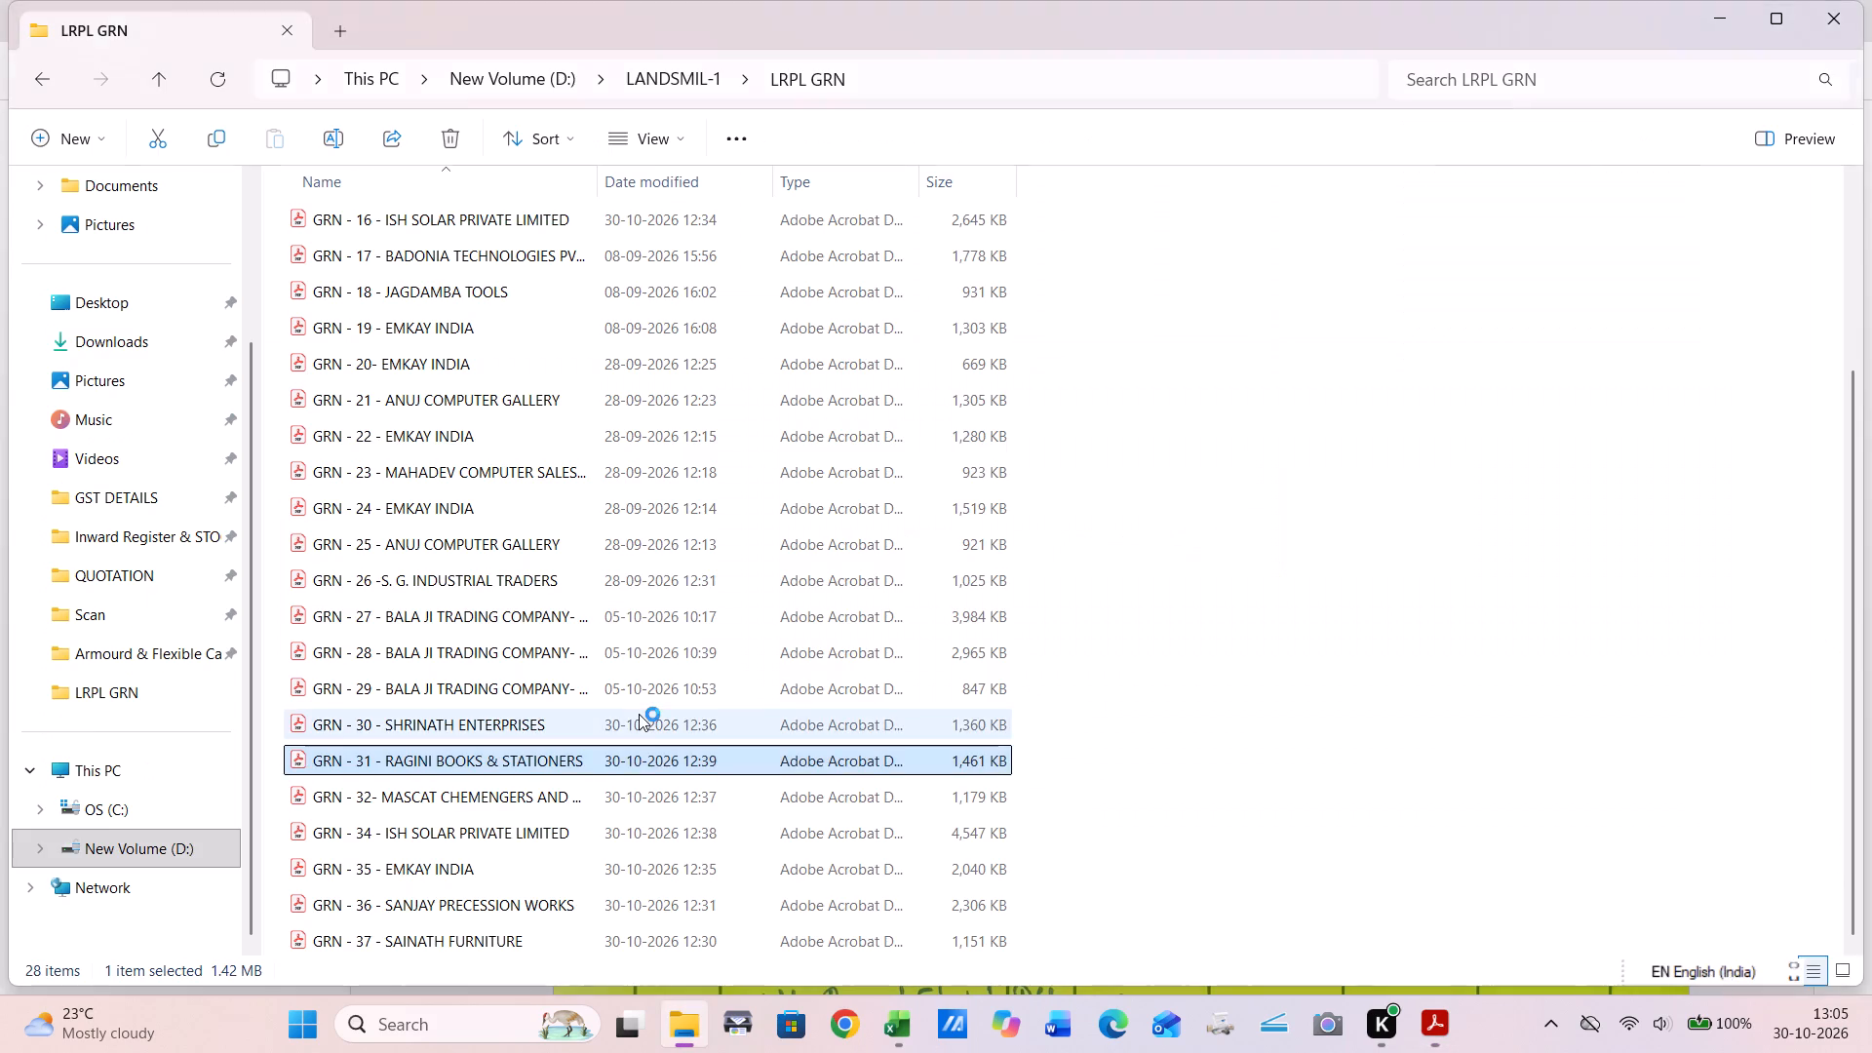
key(alt+Tab)
key(alt+Tab)
key(alt+Tab)
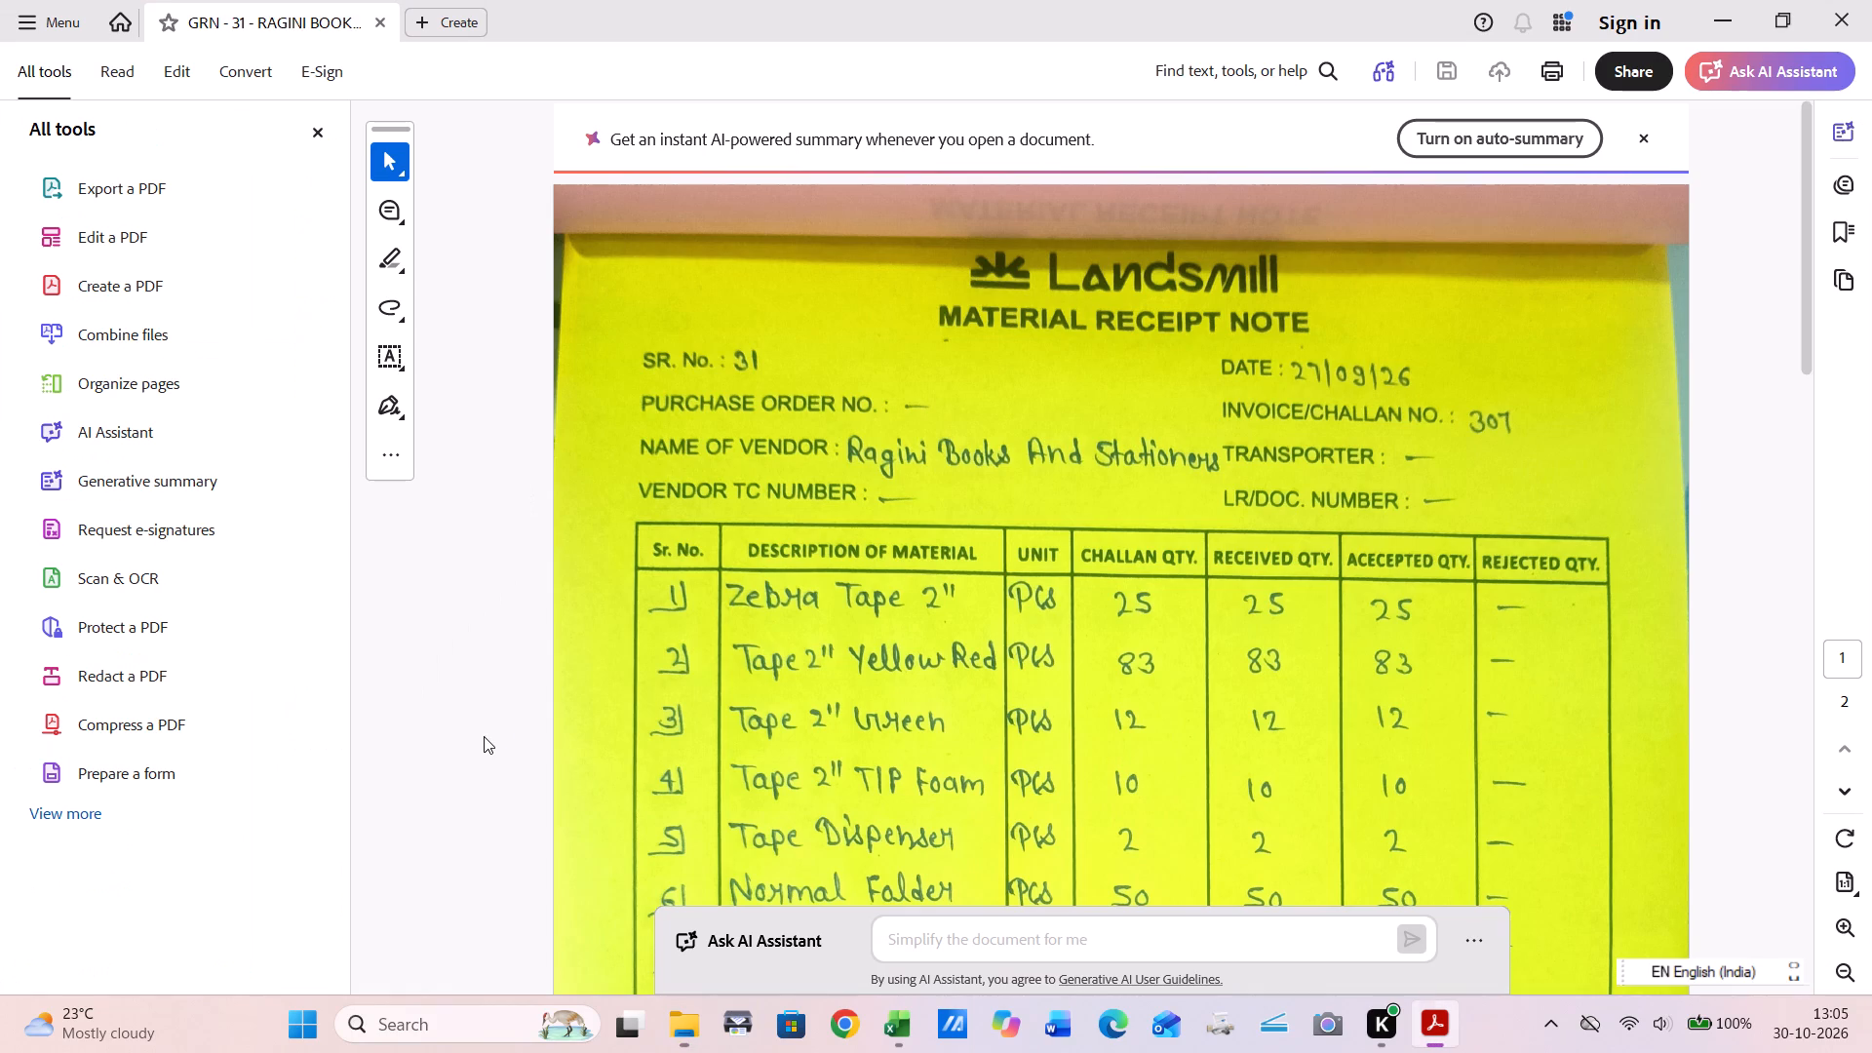
click(1852, 26)
Return to the Material Inword Register and examine the goods details and MRIN NO of the RAGINI BOOKS AND STATIONERS entry for invoice 312.
key(alt+Tab)
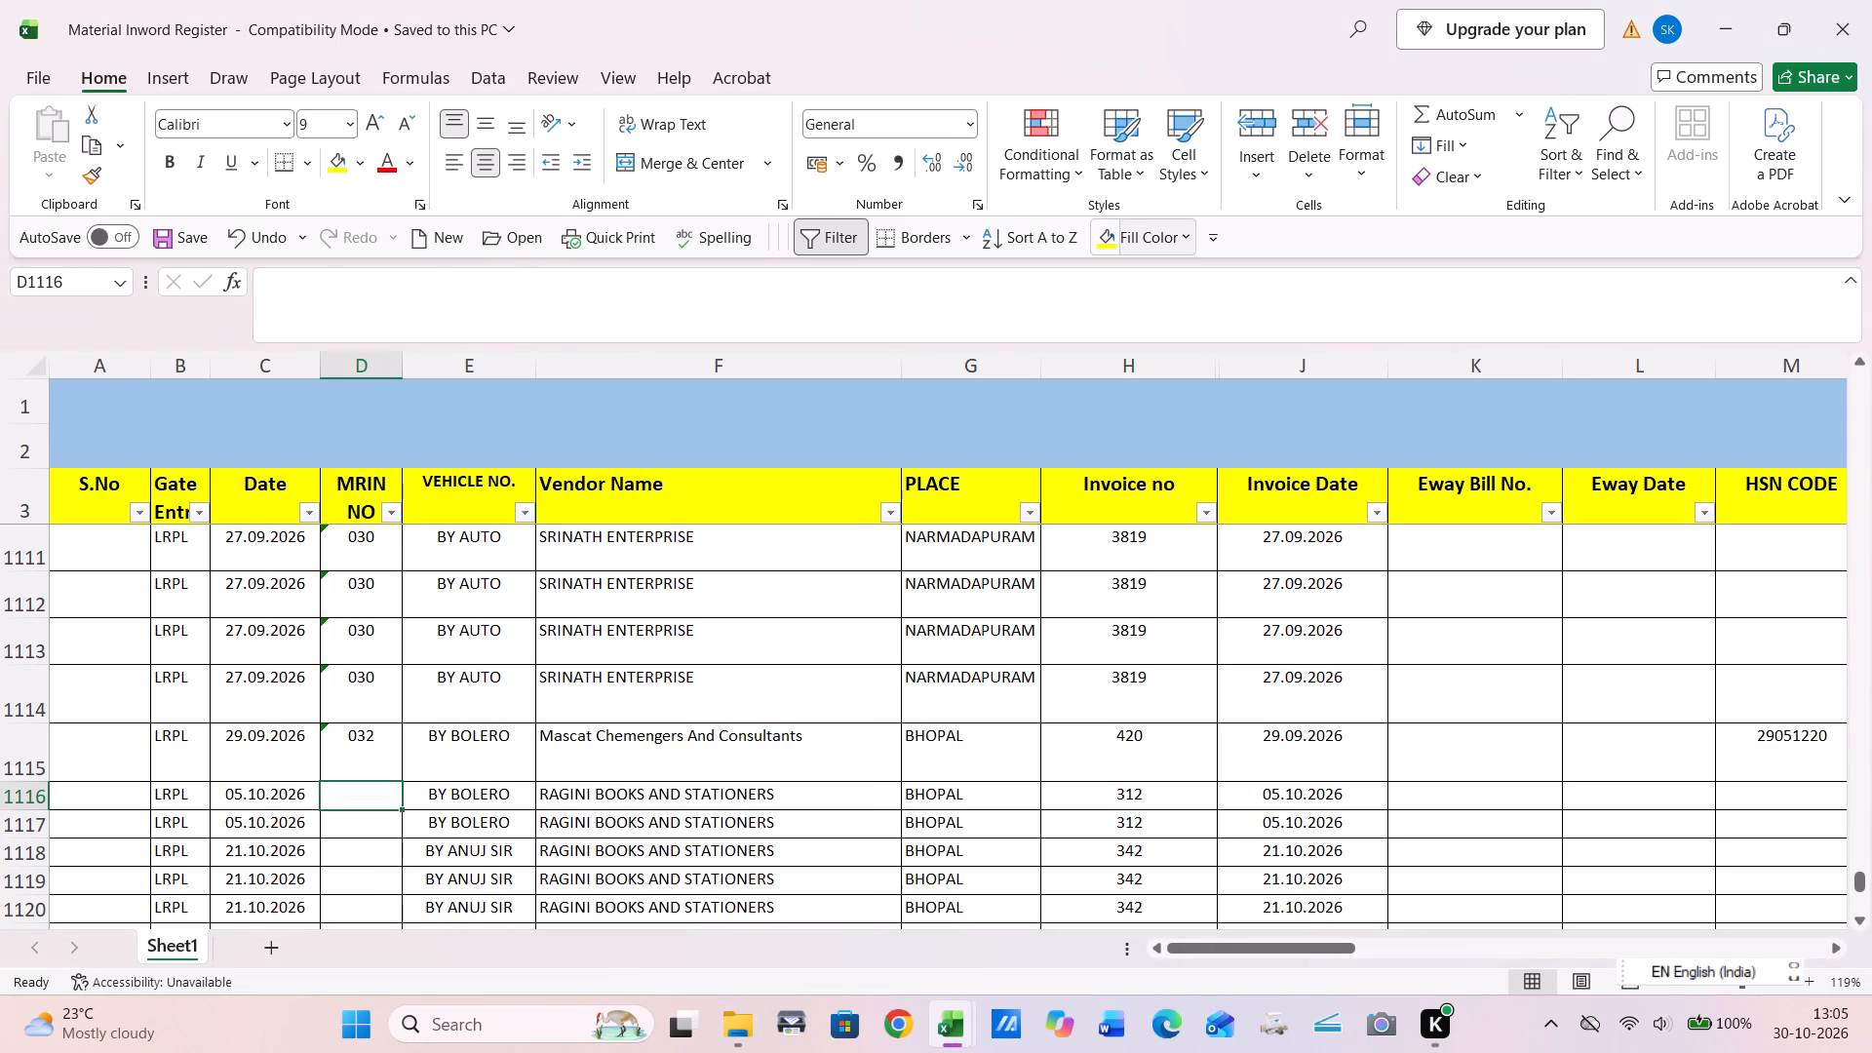
key(Right)
key(Right)
key(Right)
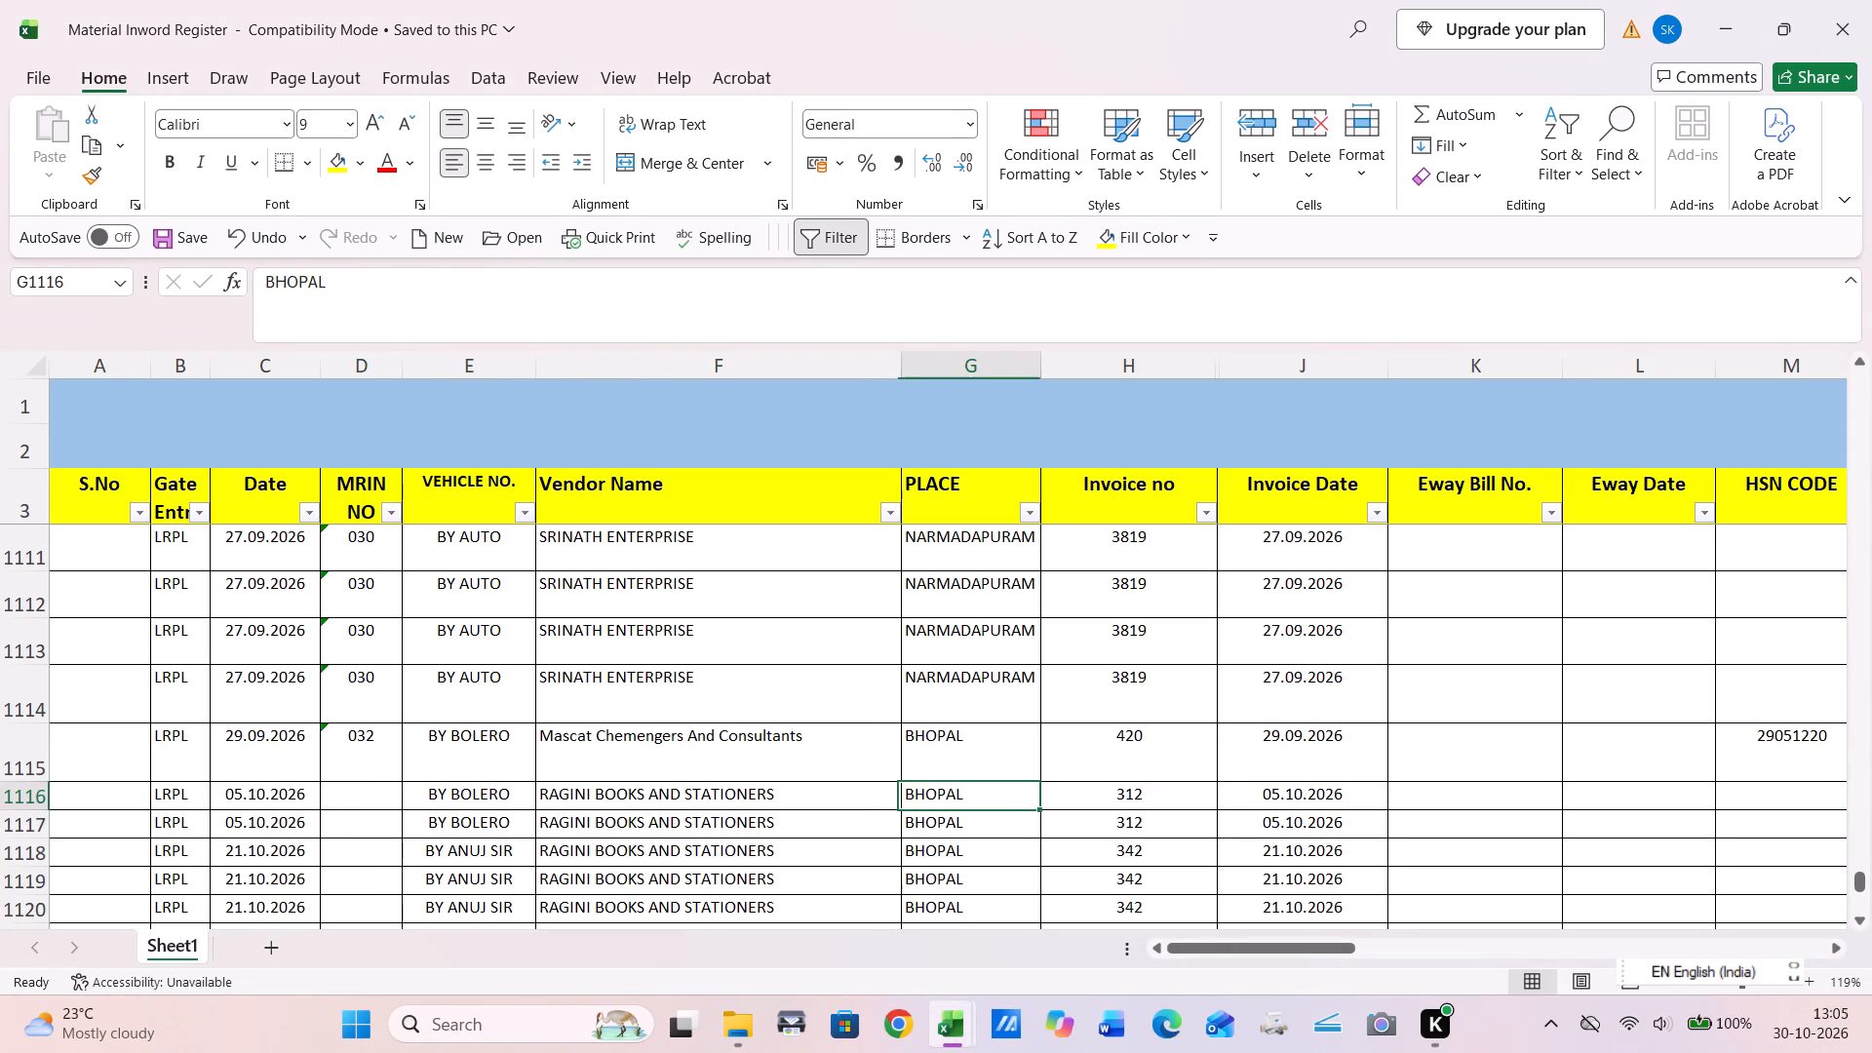
key(Right)
key(Right)
key(Right)
key(Right)
key(Right)
key(Right)
key(Right)
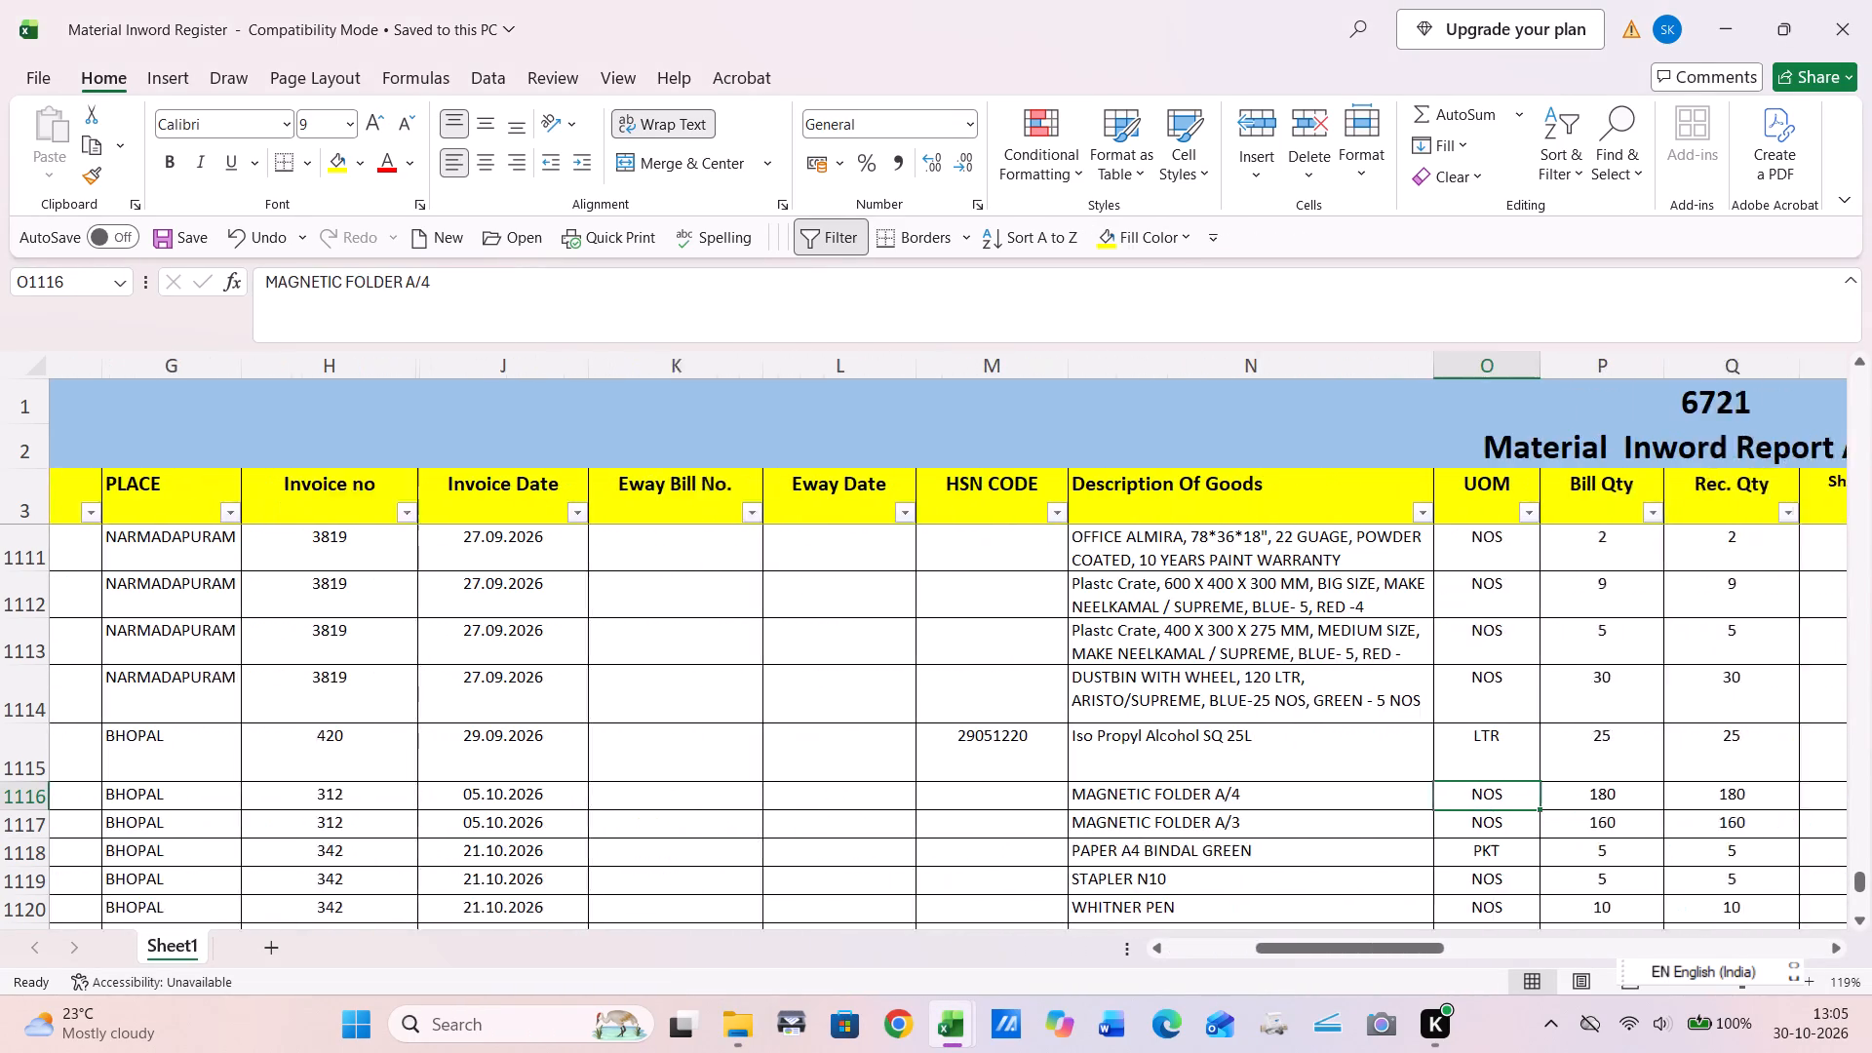
key(Left)
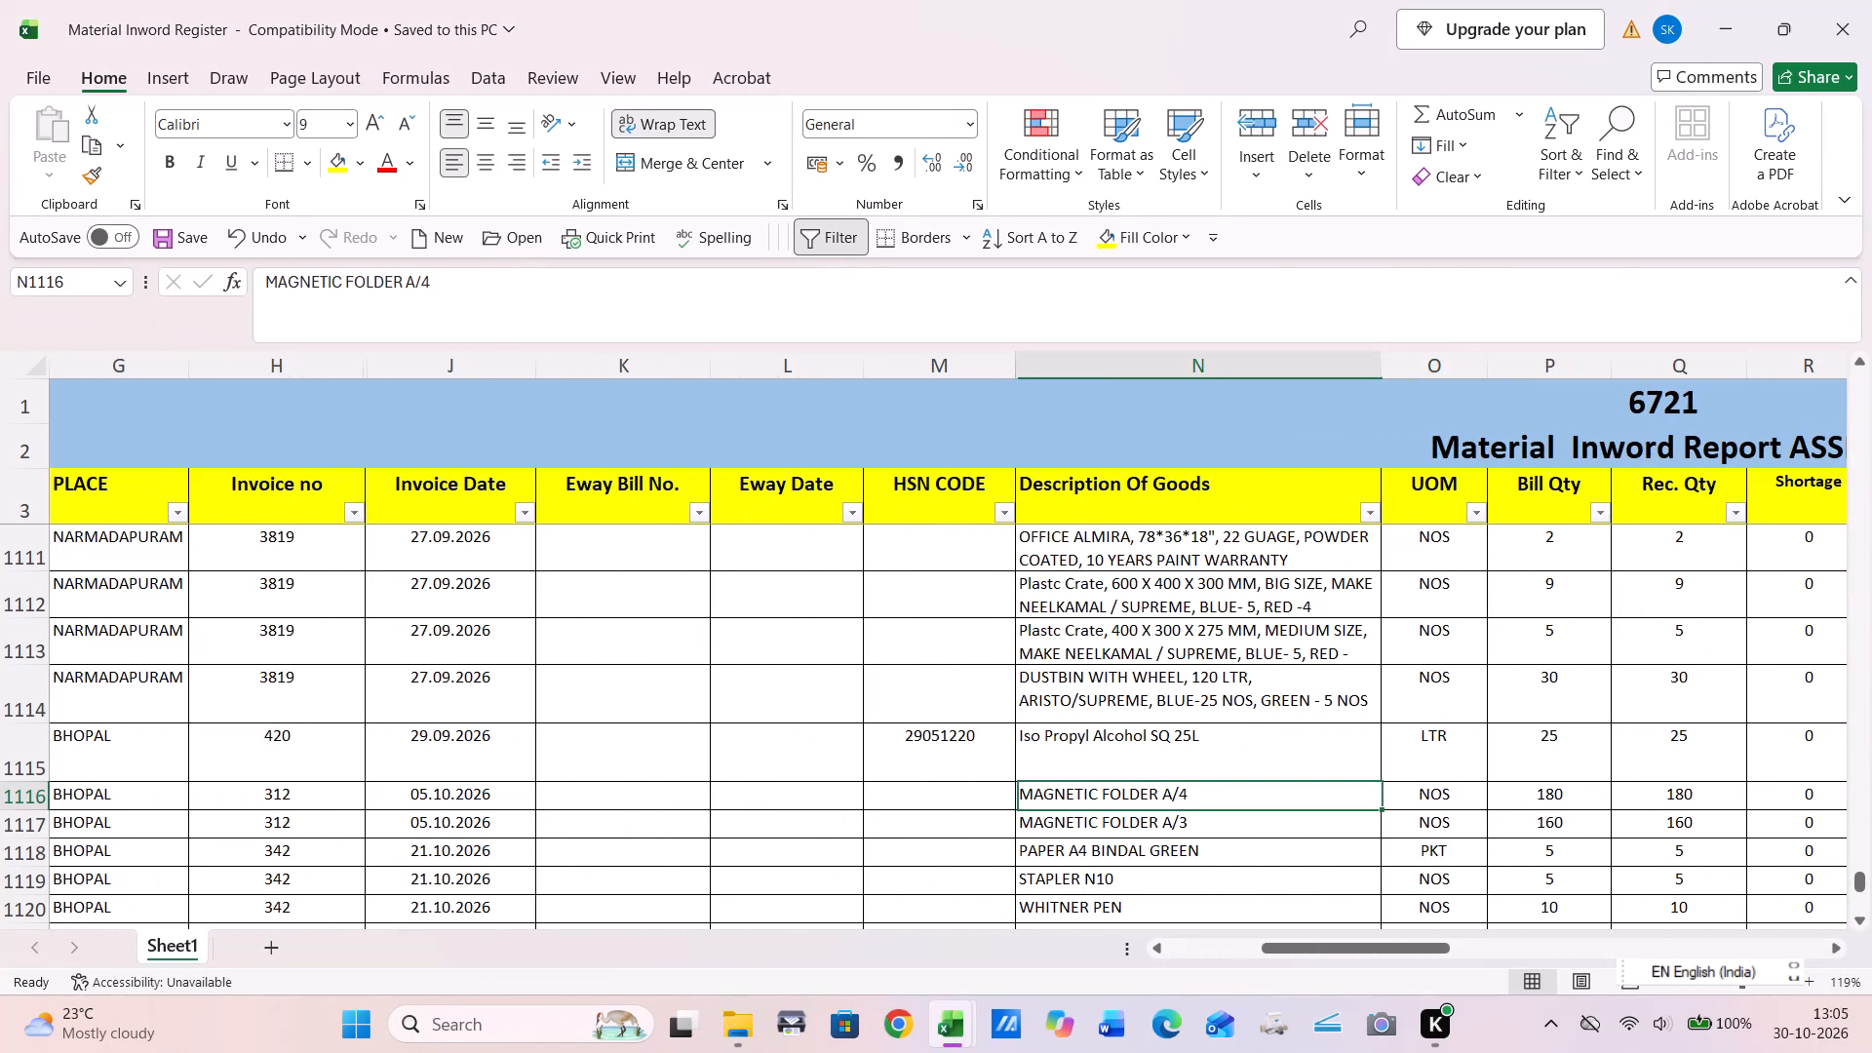
key(Left)
key(Left)
key(Left)
key(Left)
key(Left)
key(Left)
key(Left)
key(Left)
key(Left)
key(Left)
key(Left)
key(Left)
key(Left)
key(Left)
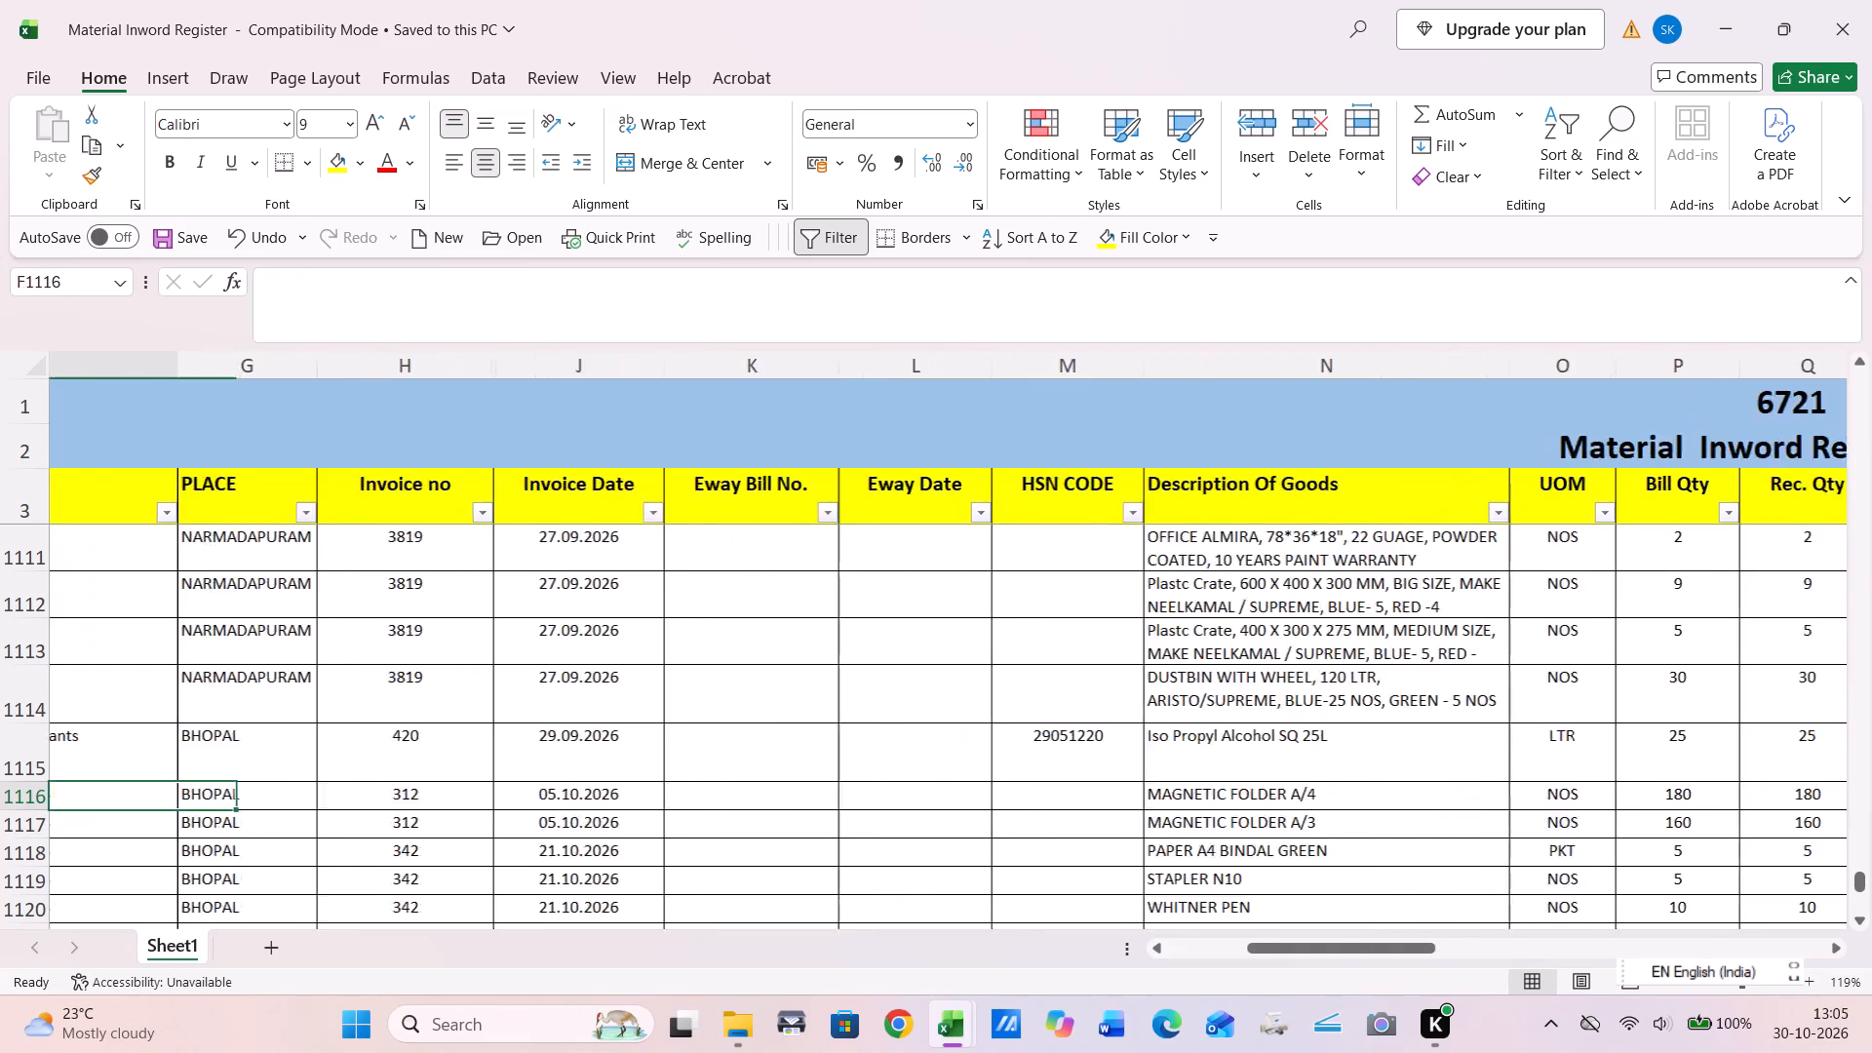
key(Right)
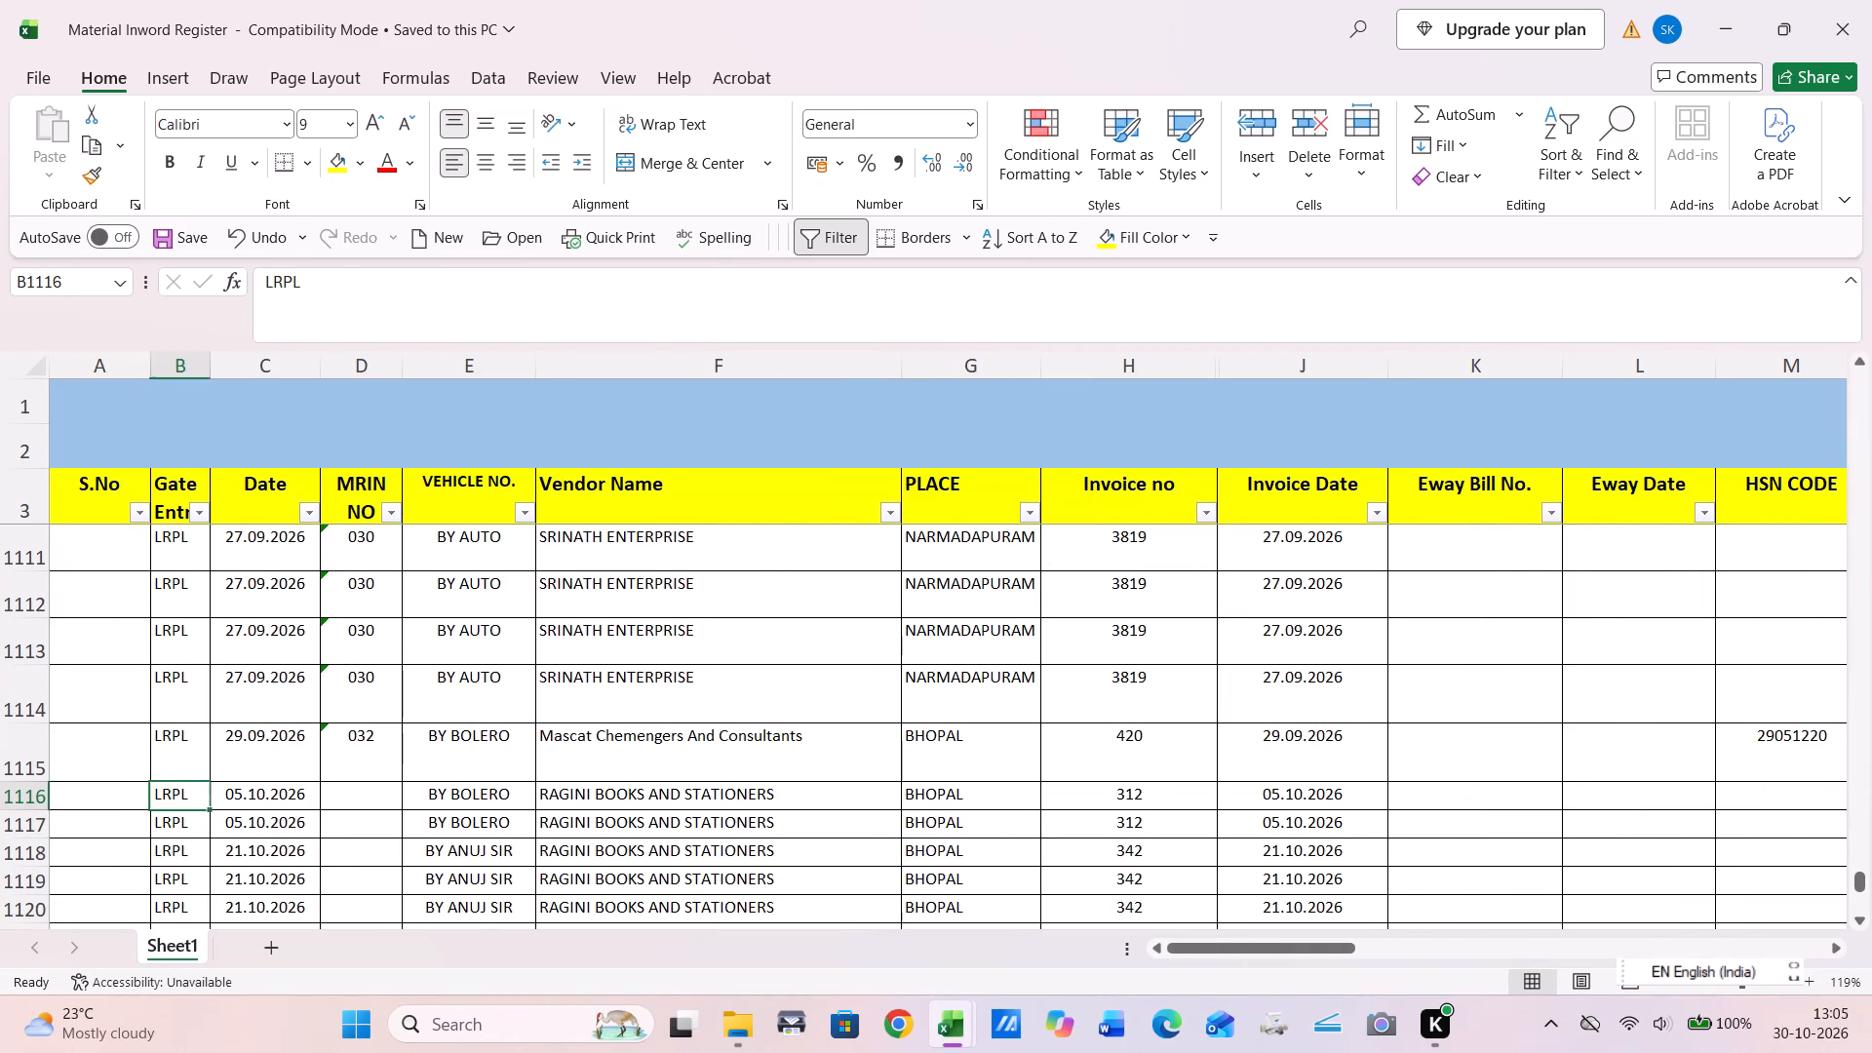
key(Right)
key(Right)
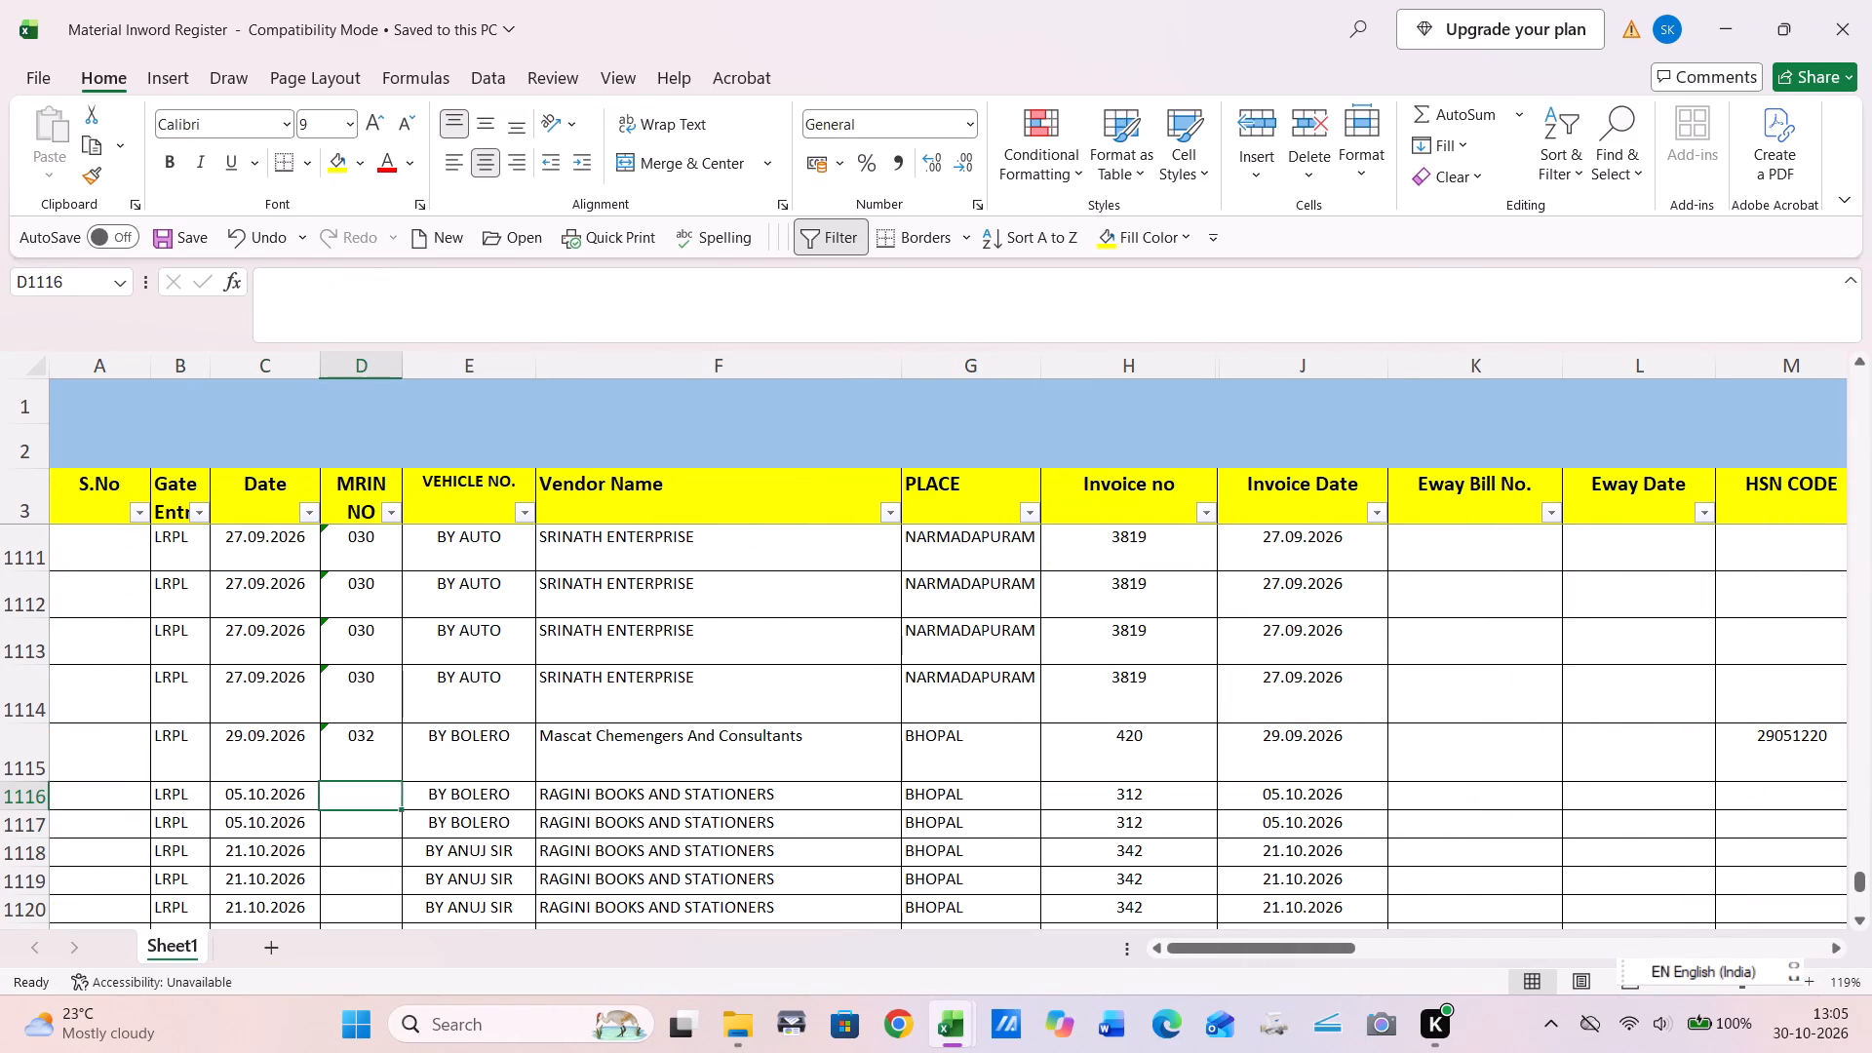
Return to the LRPL GRN folder and open GRN - 35 - EMKAY INDIA to check its invoice number.
key(alt+Tab)
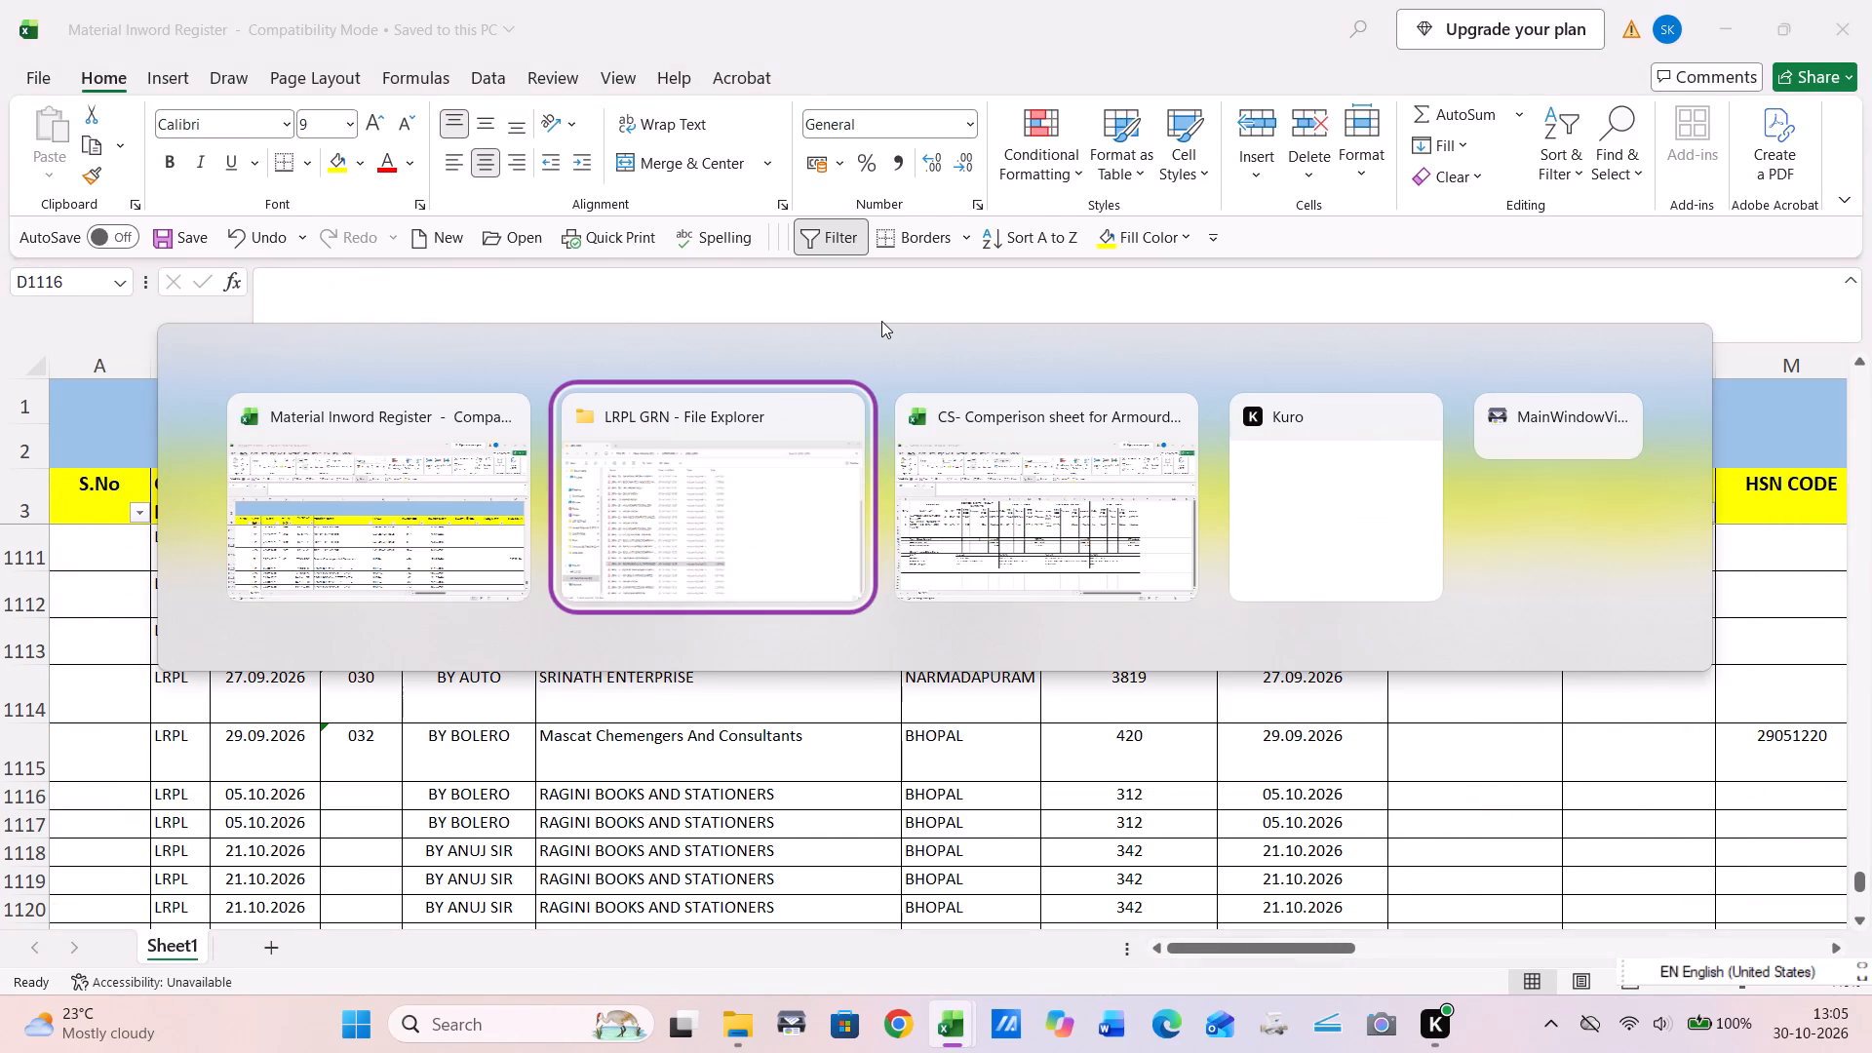
key(Down)
key(Down)
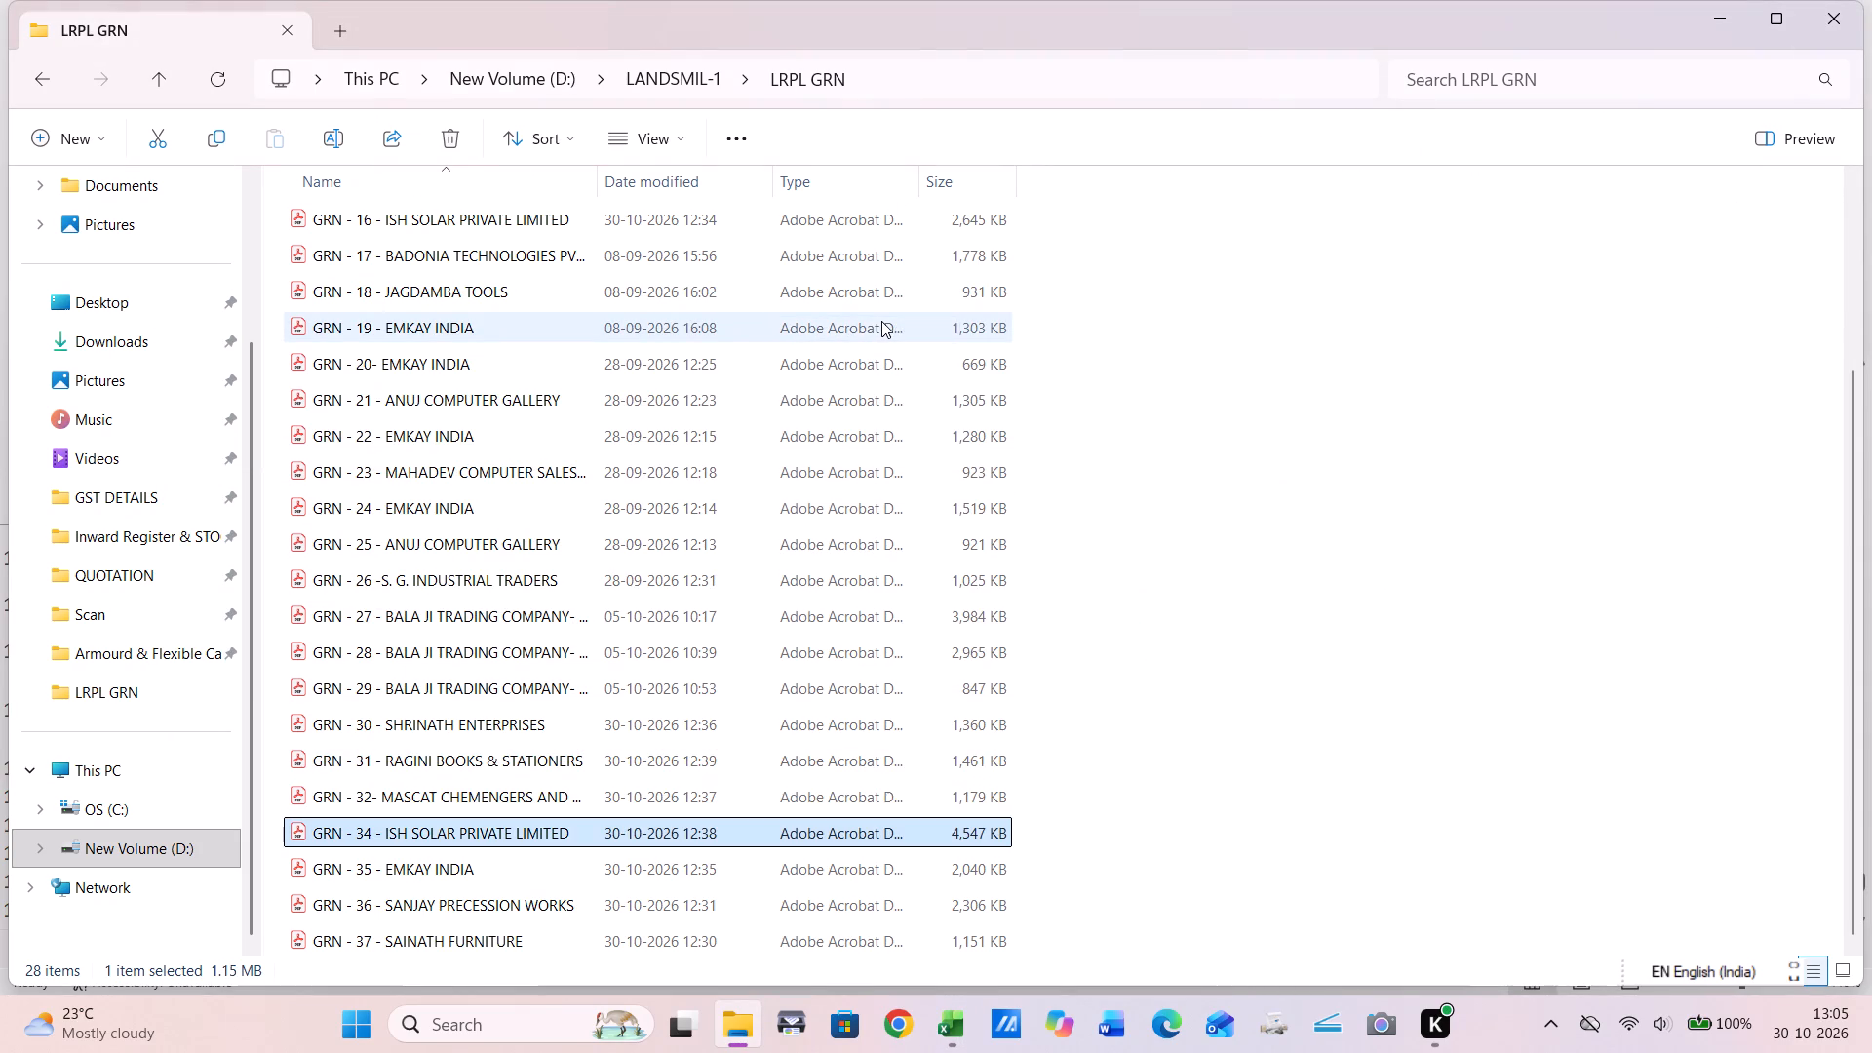
key(Down)
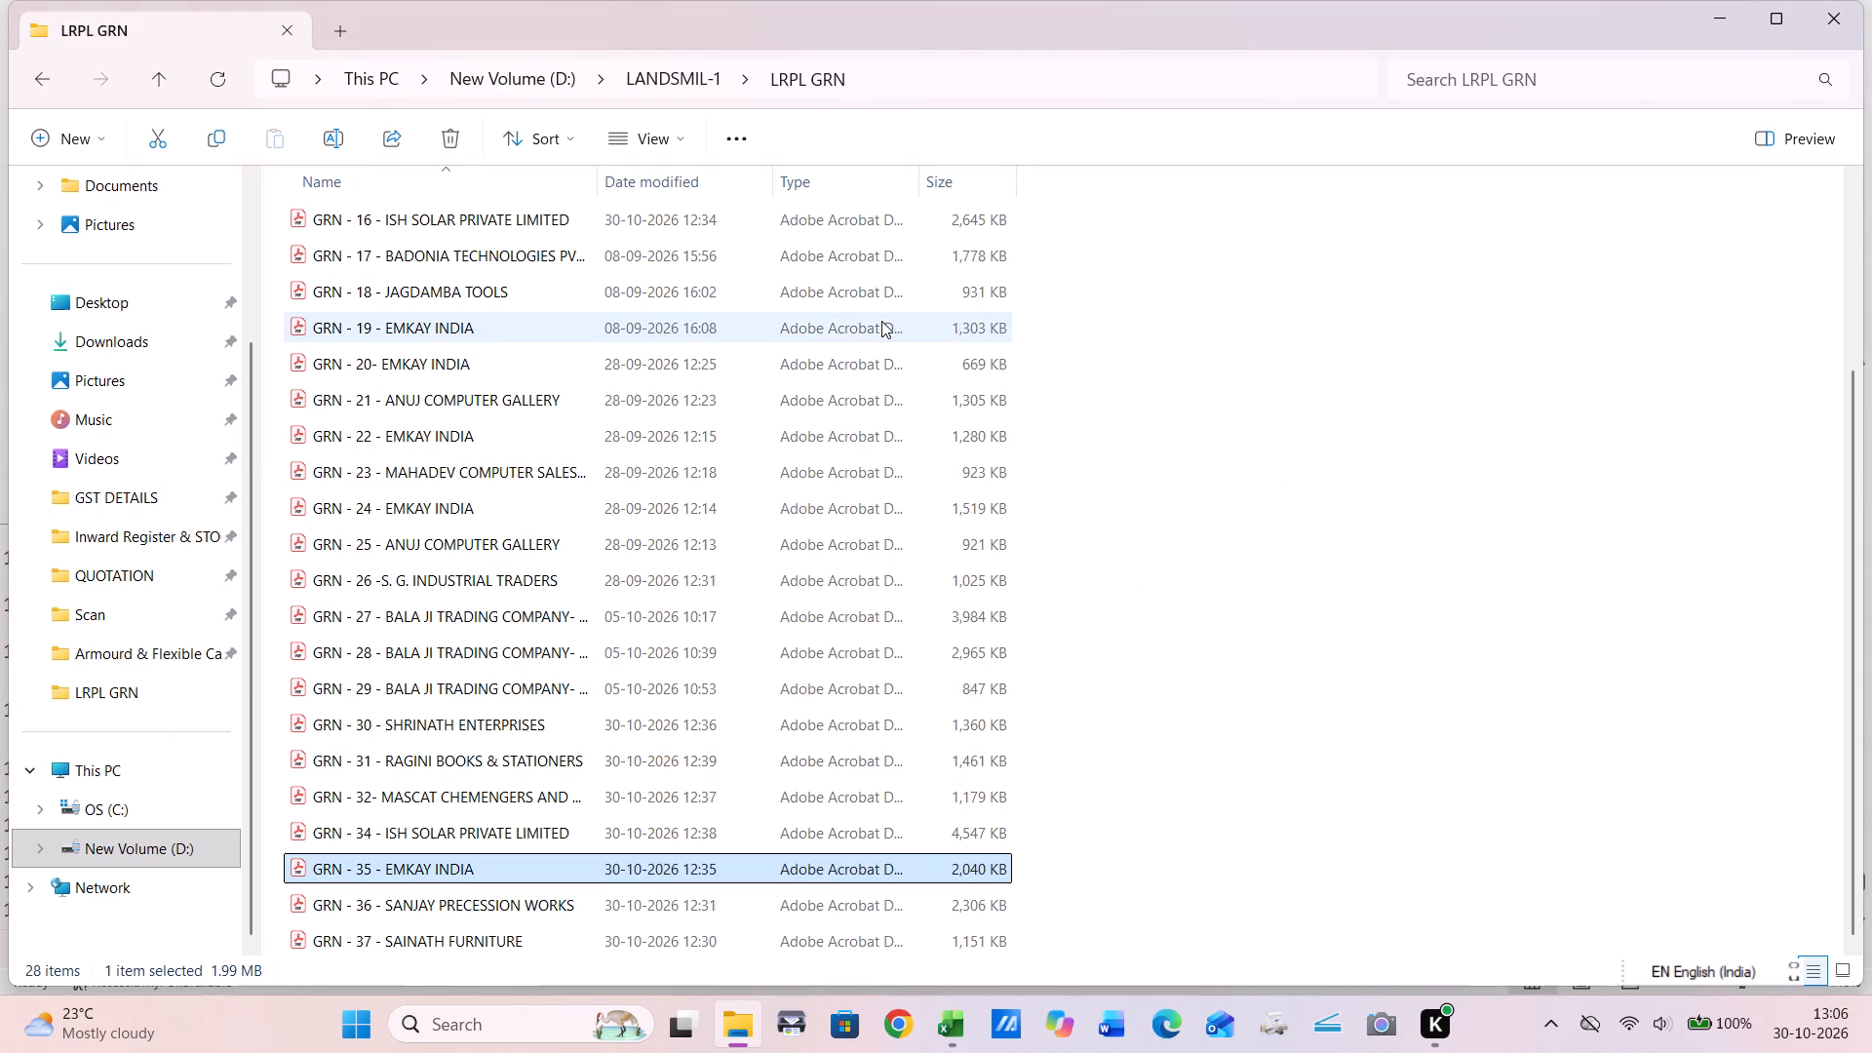
key(Return)
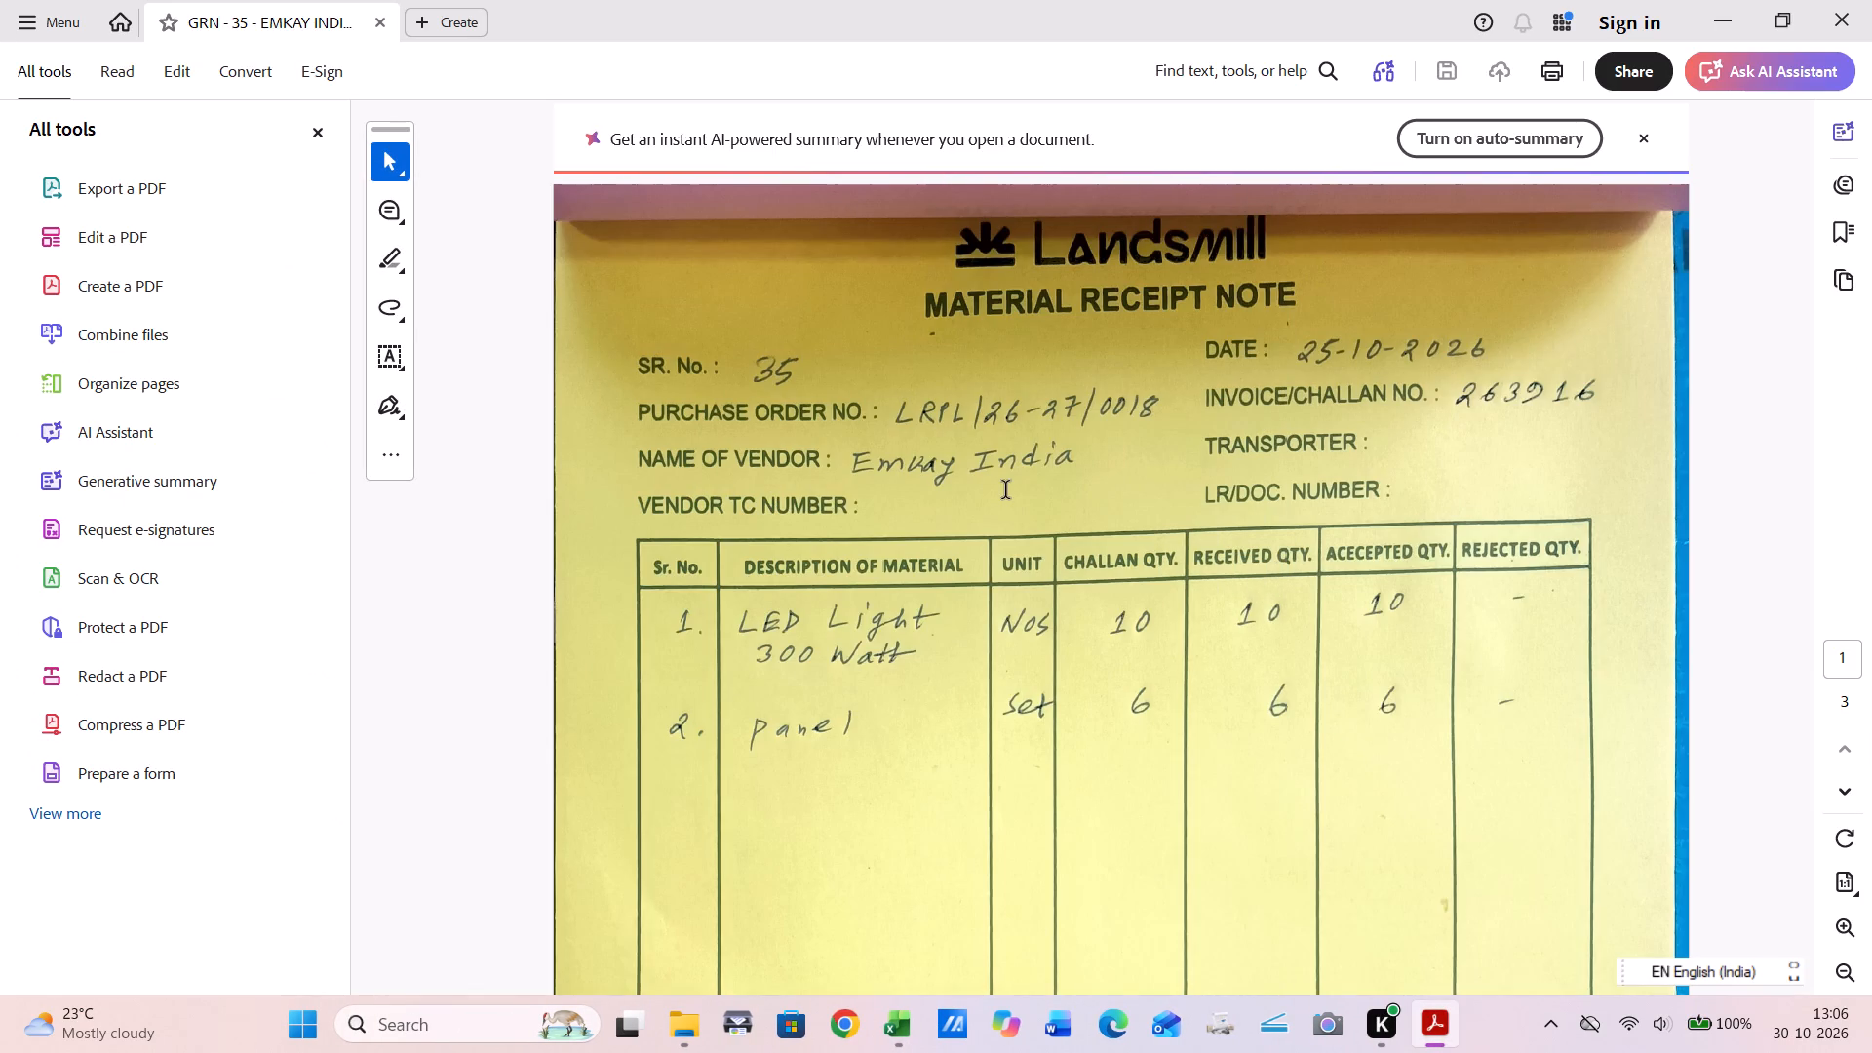
Switch to the Material Inword Register and check the EMKAY INDIA entry for invoice 263916 against GRN 35's goods and quantities.
key(alt+Tab)
key(alt+Tab)
key(alt+Tab)
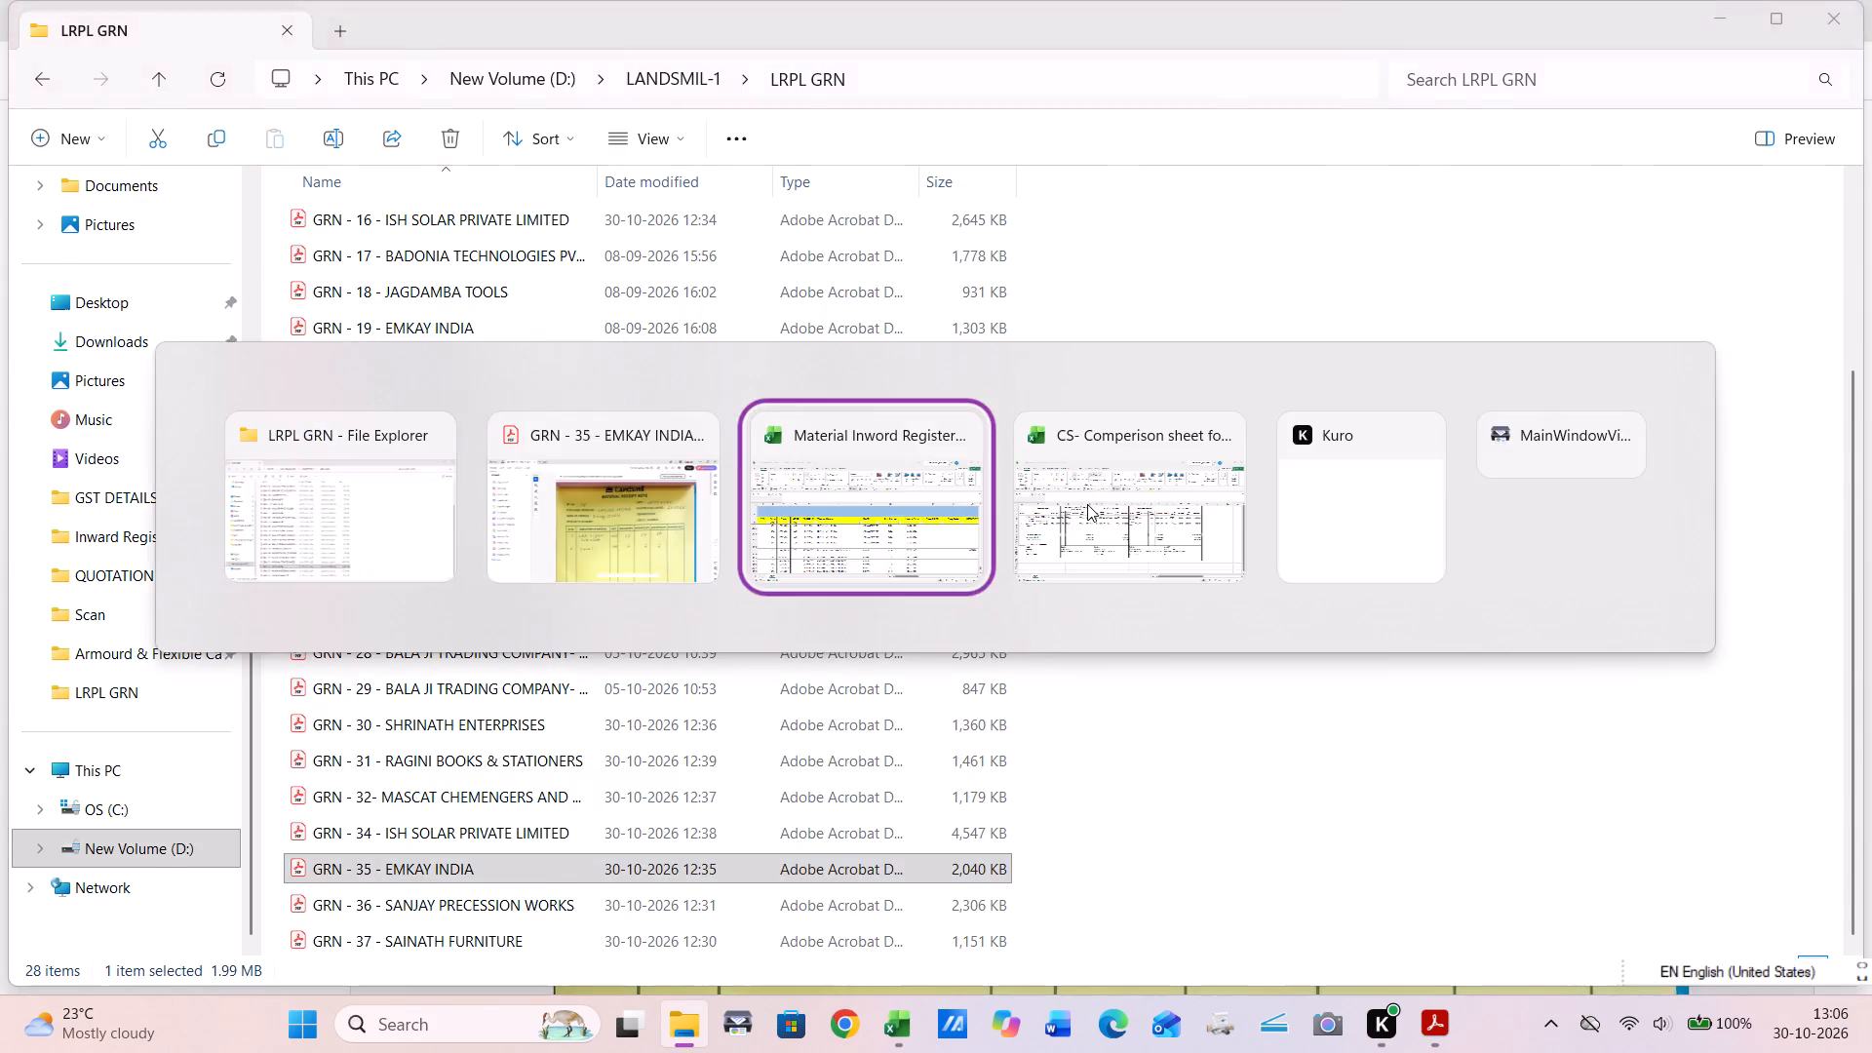
click(618, 816)
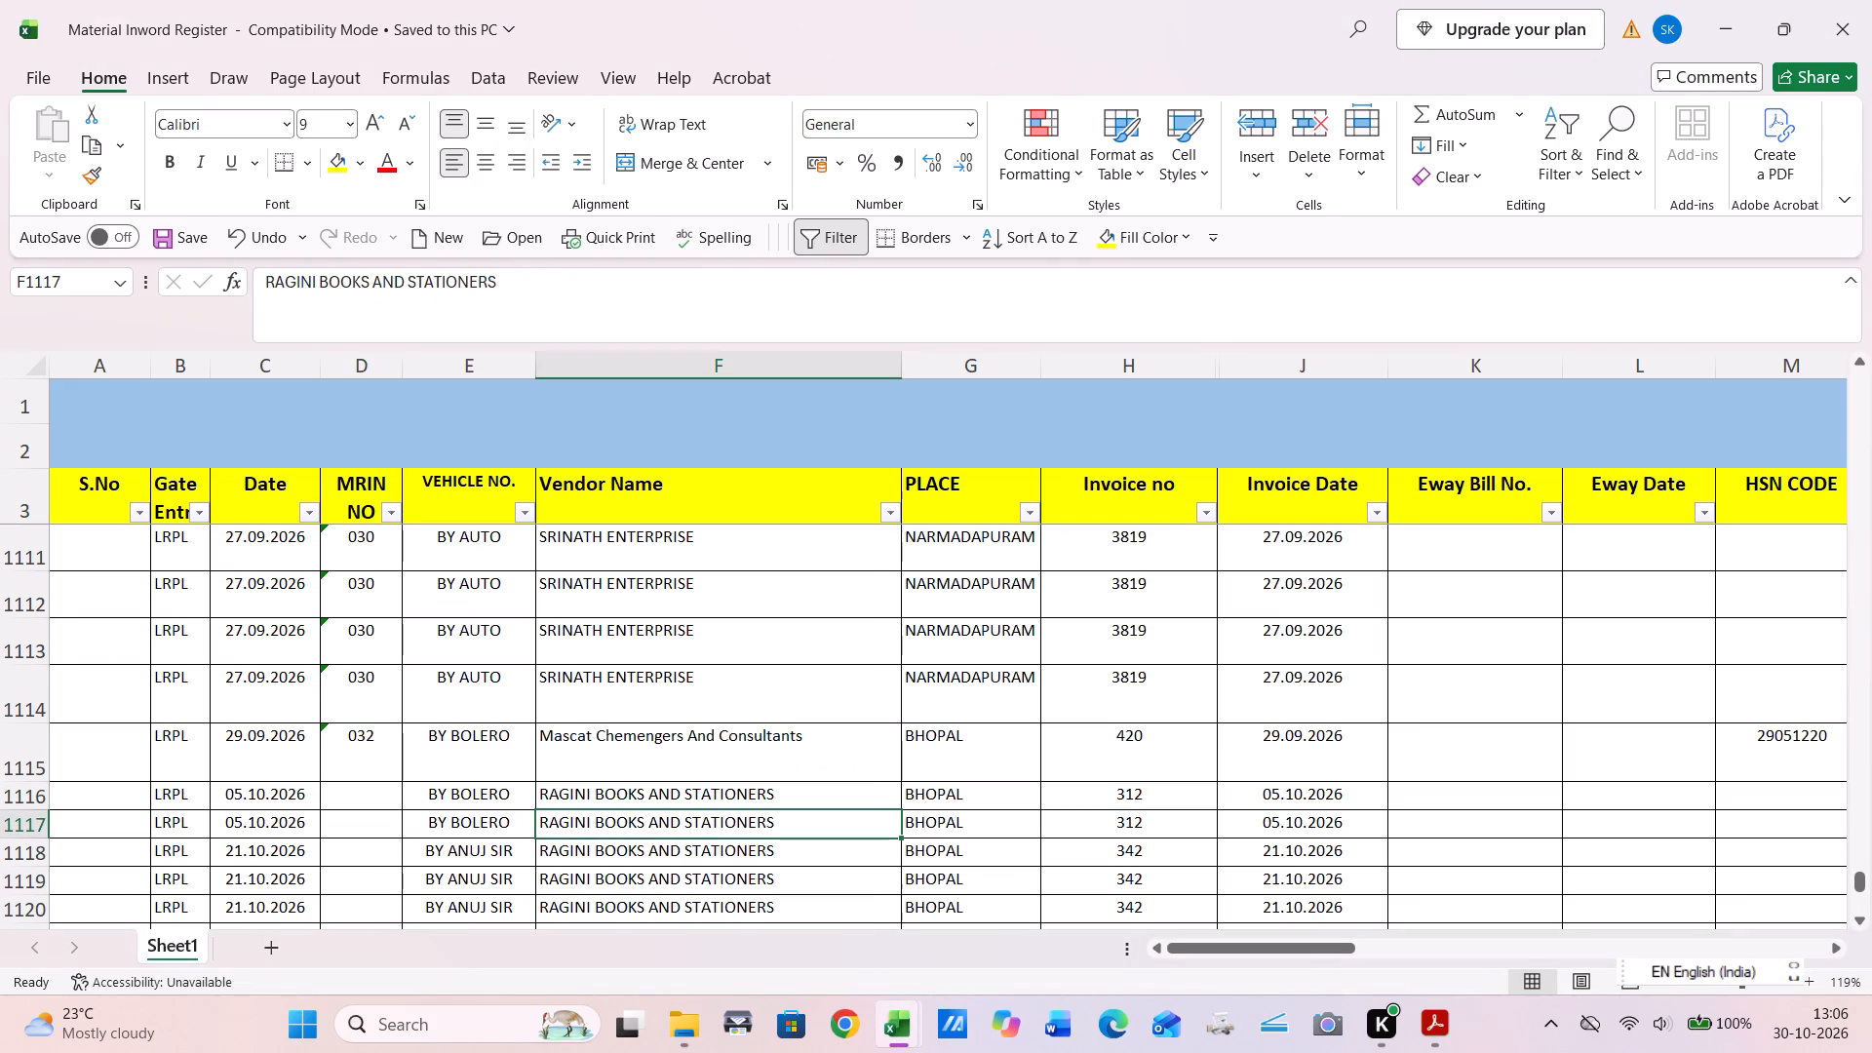
key(Down)
key(Down)
key(Down)
key(Down)
key(Down)
key(Down)
key(Down)
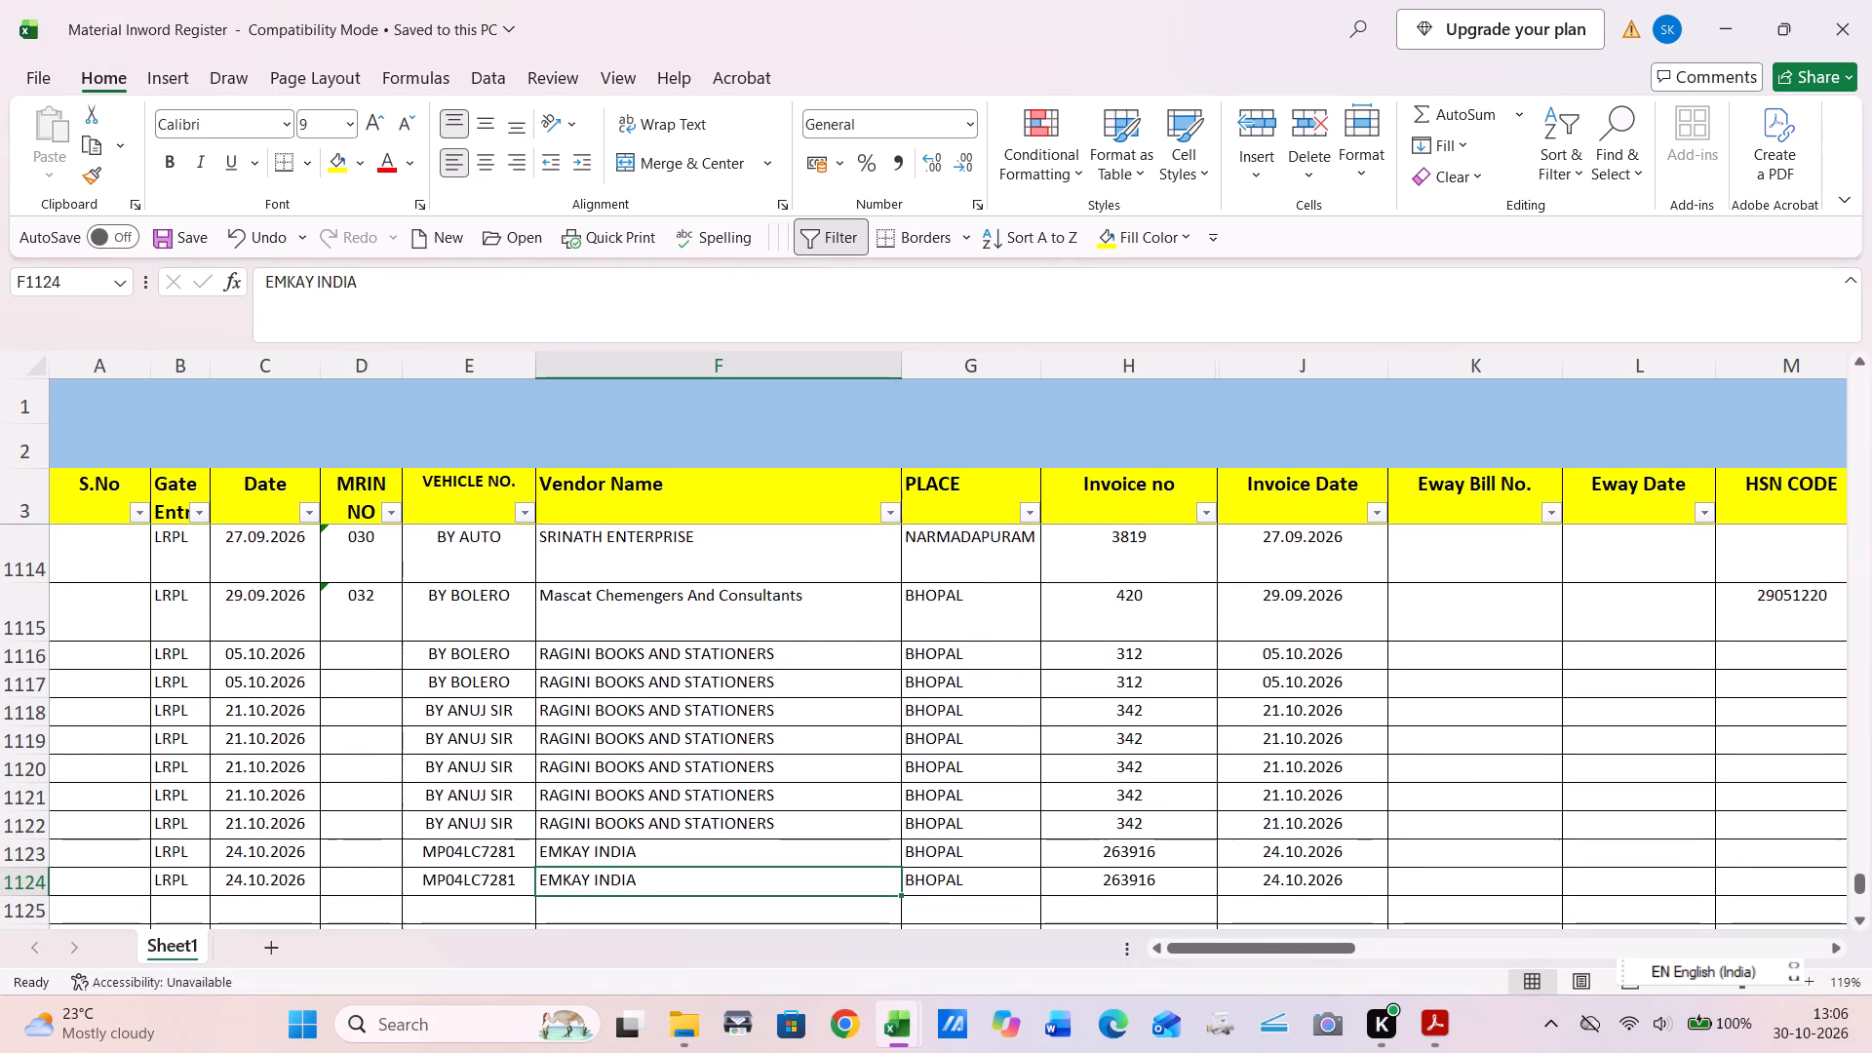
key(Up)
key(Right)
key(Right)
key(Right)
key(Right)
key(Right)
key(Right)
key(Right)
key(Right)
key(Right)
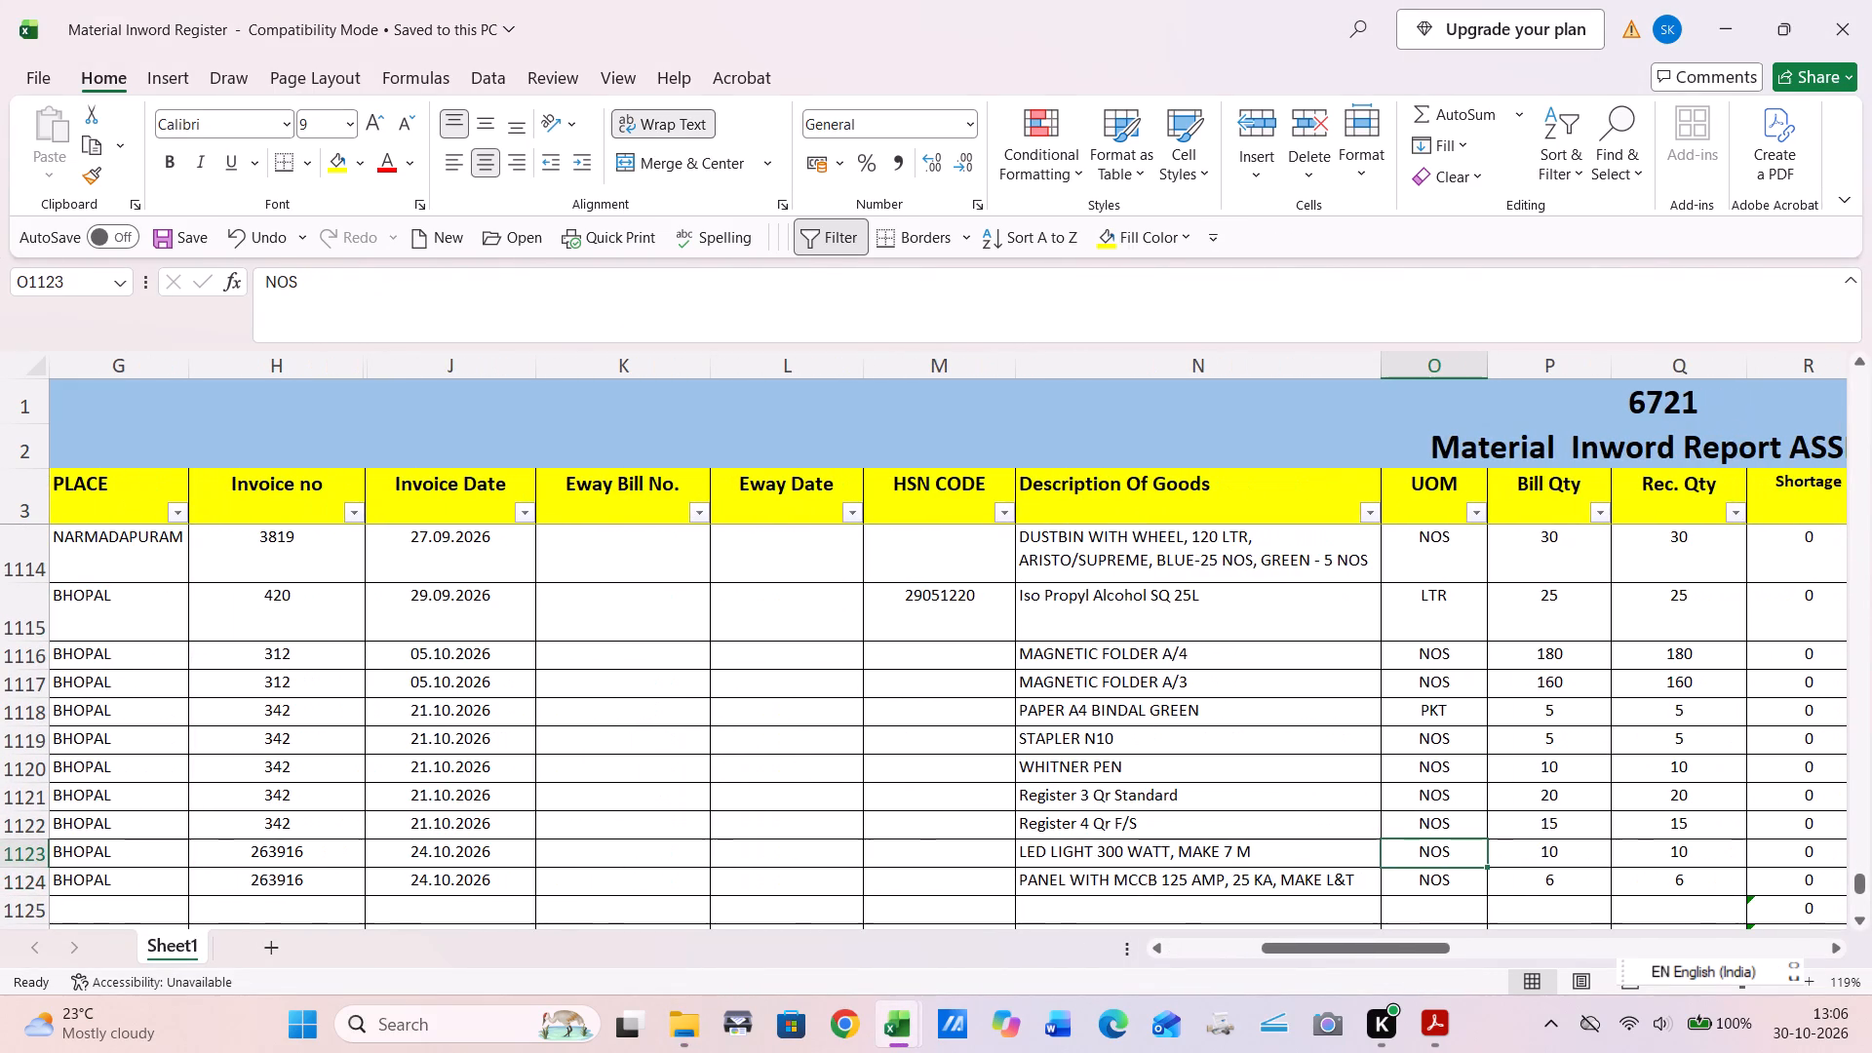
Enter 035 as text in the MRIN NO of the first EMKAY INDIA row for invoice 263916.
key(Left)
key(Left)
key(Left)
key(Left)
key(Left)
key(Left)
key(Left)
key(Left)
key(Left)
key(Left)
key(Left)
key(Left)
key(Left)
key(Left)
key(Left)
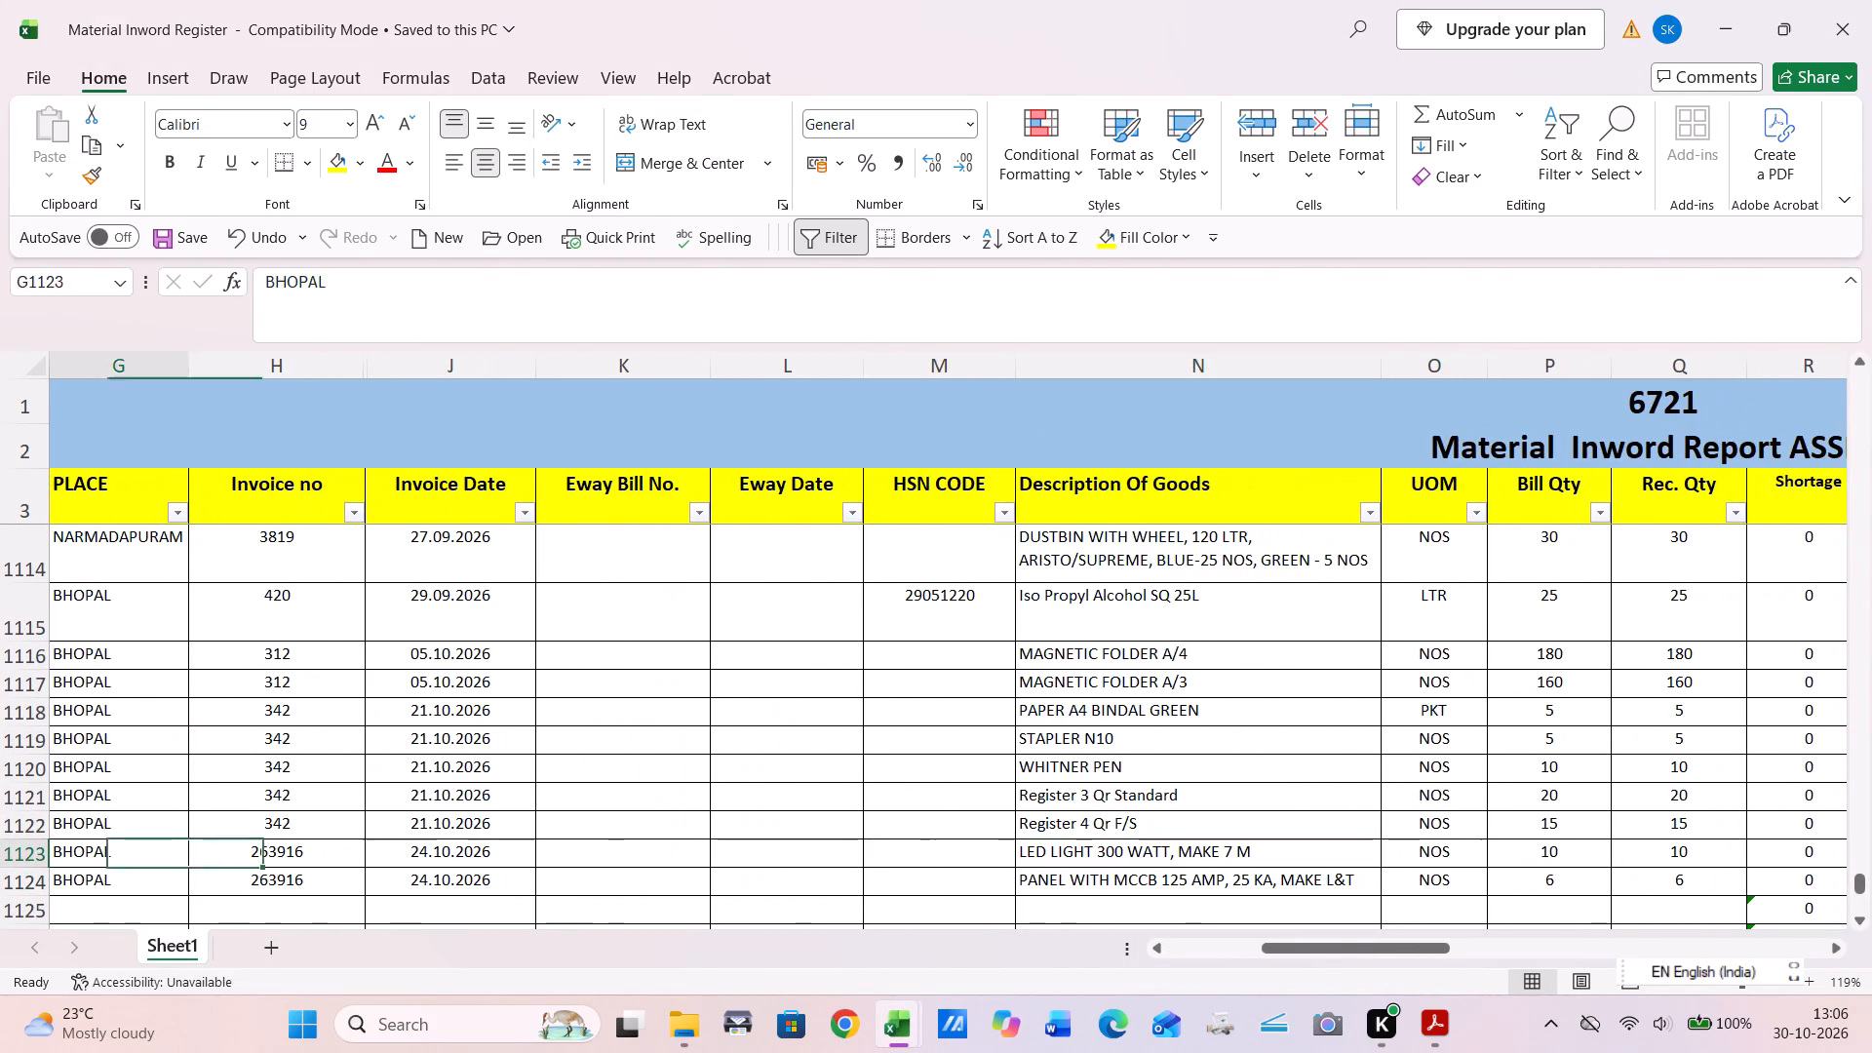
key(Right)
key(Right)
key(Right)
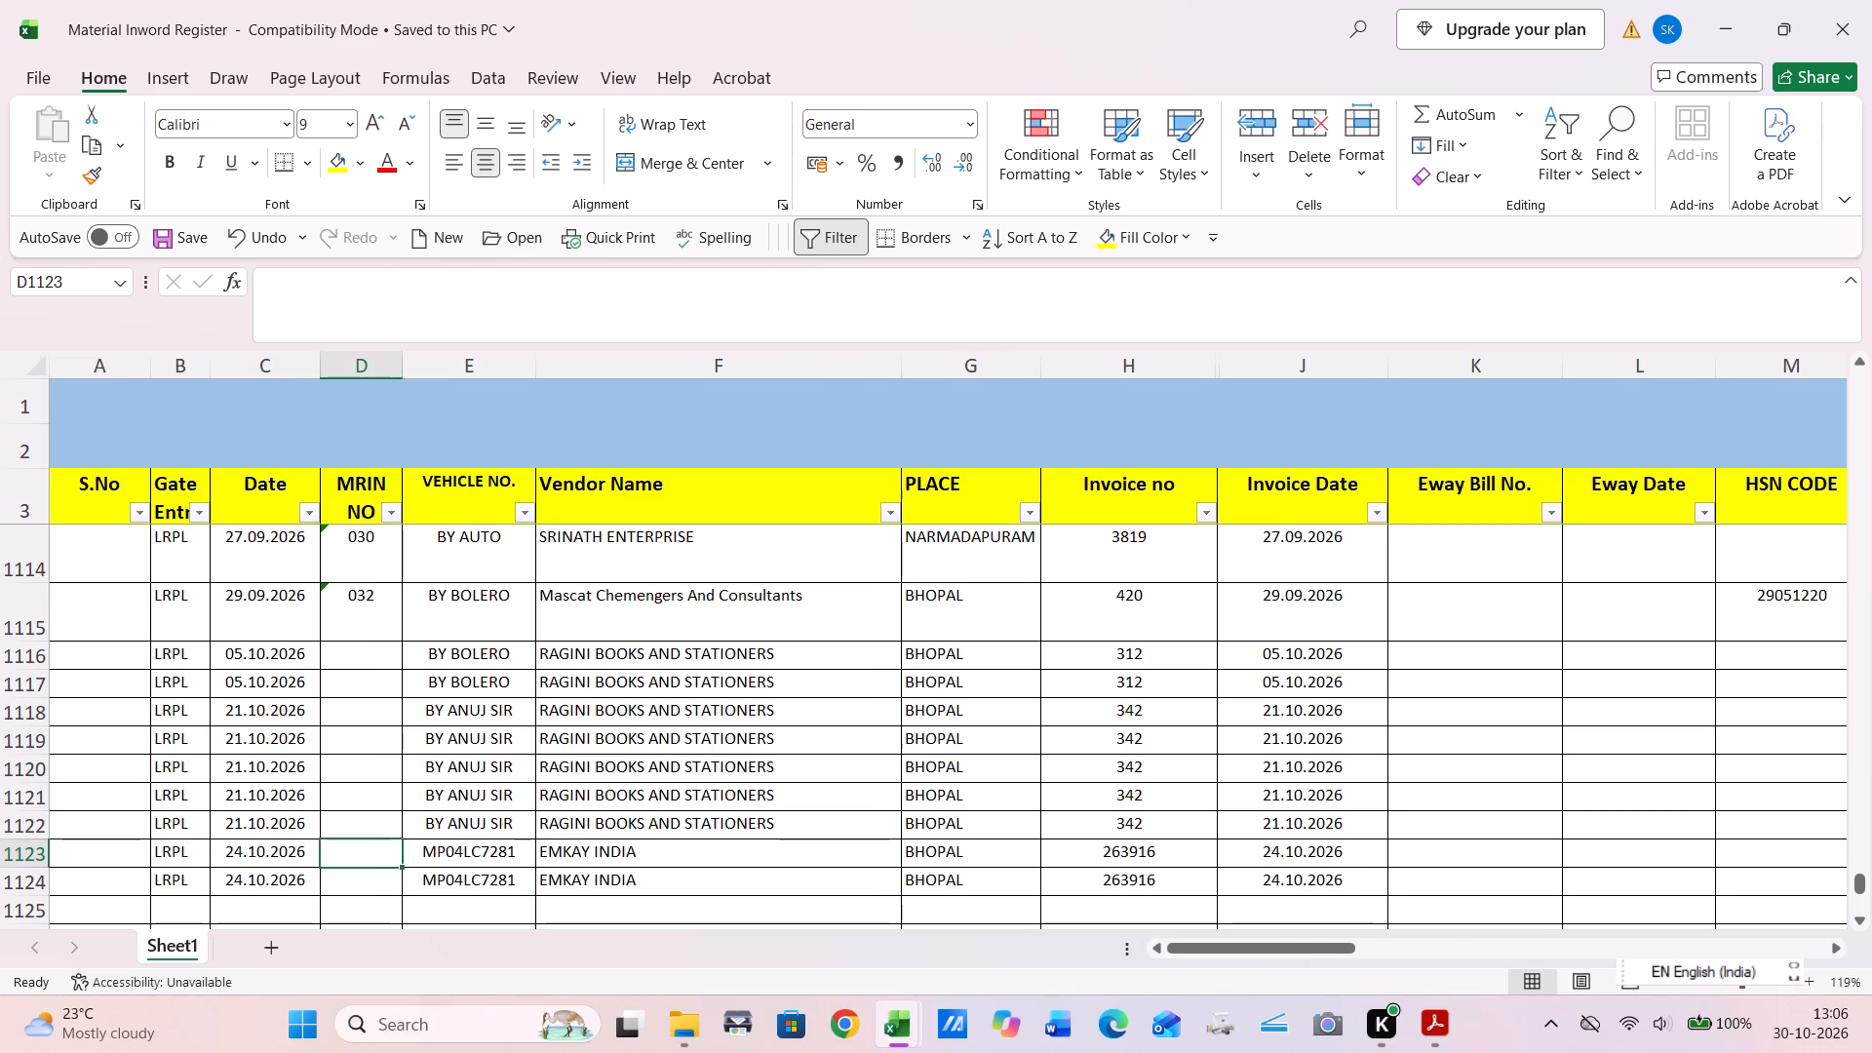
key(alt+Tab)
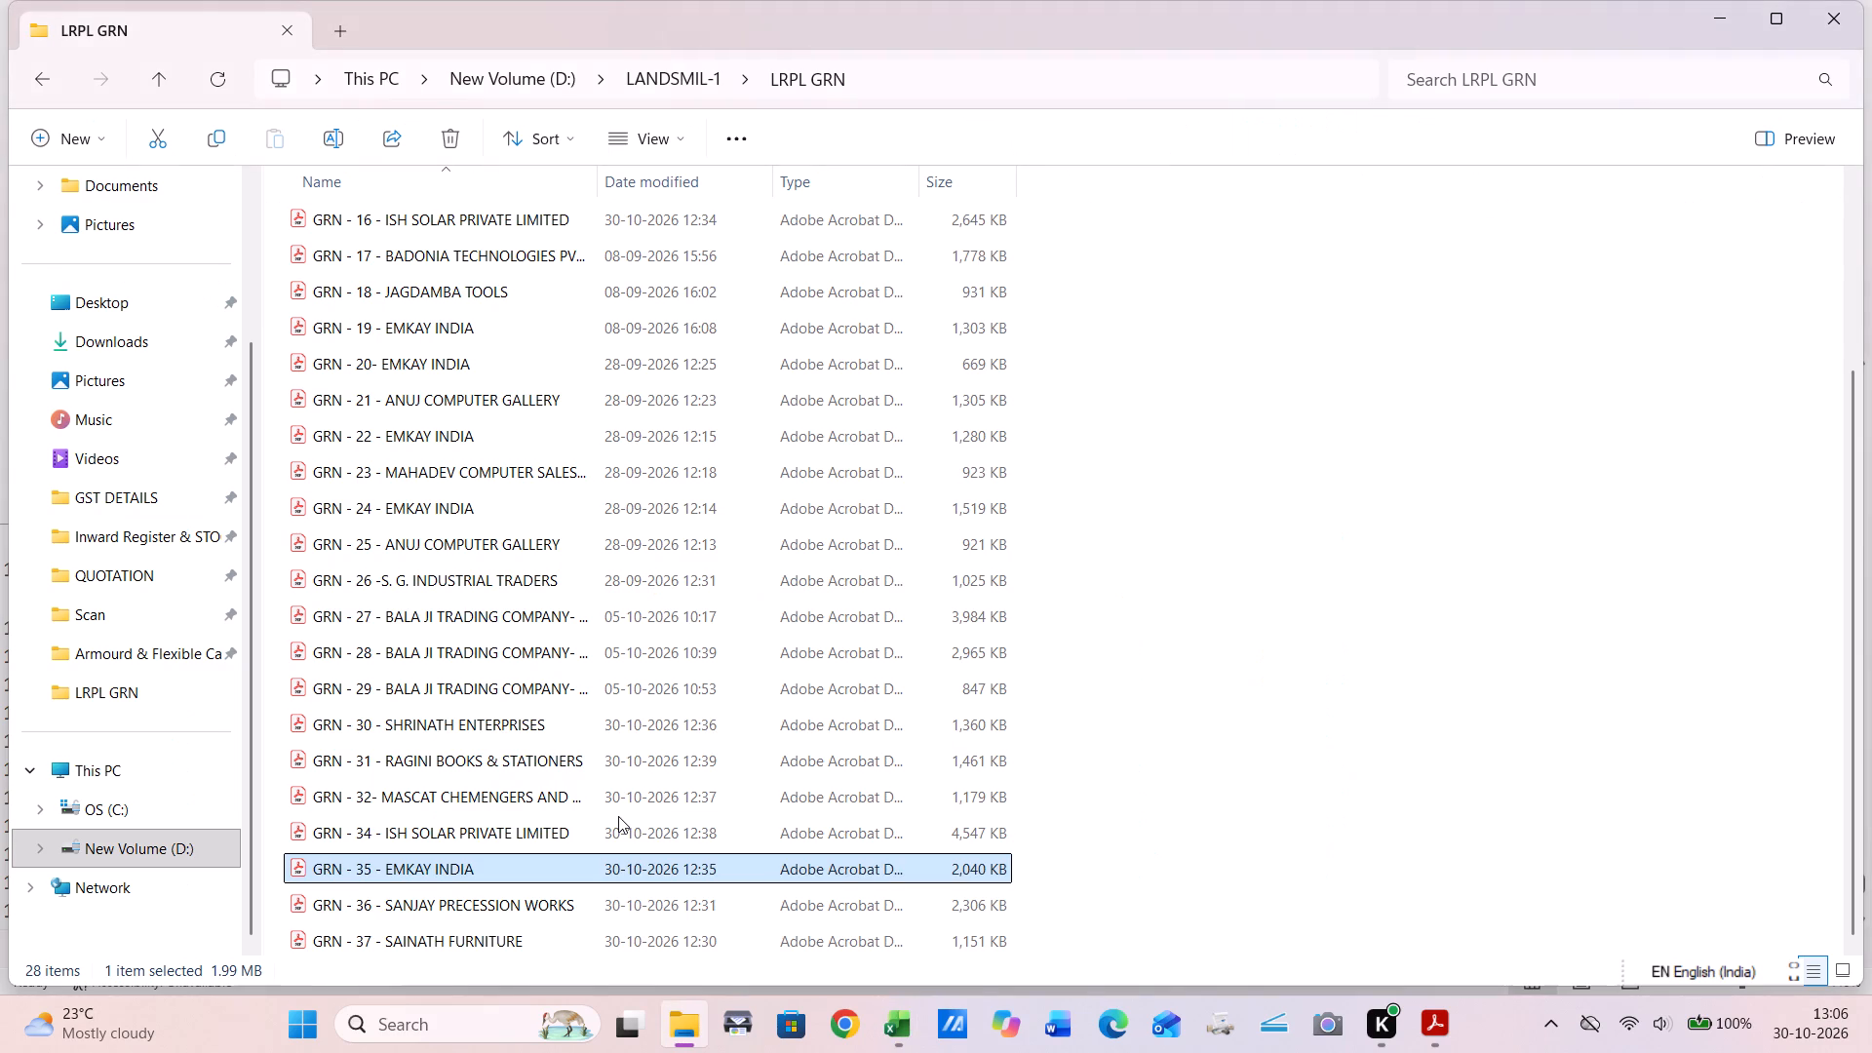
key(alt+Tab)
text('035)
key(Return)
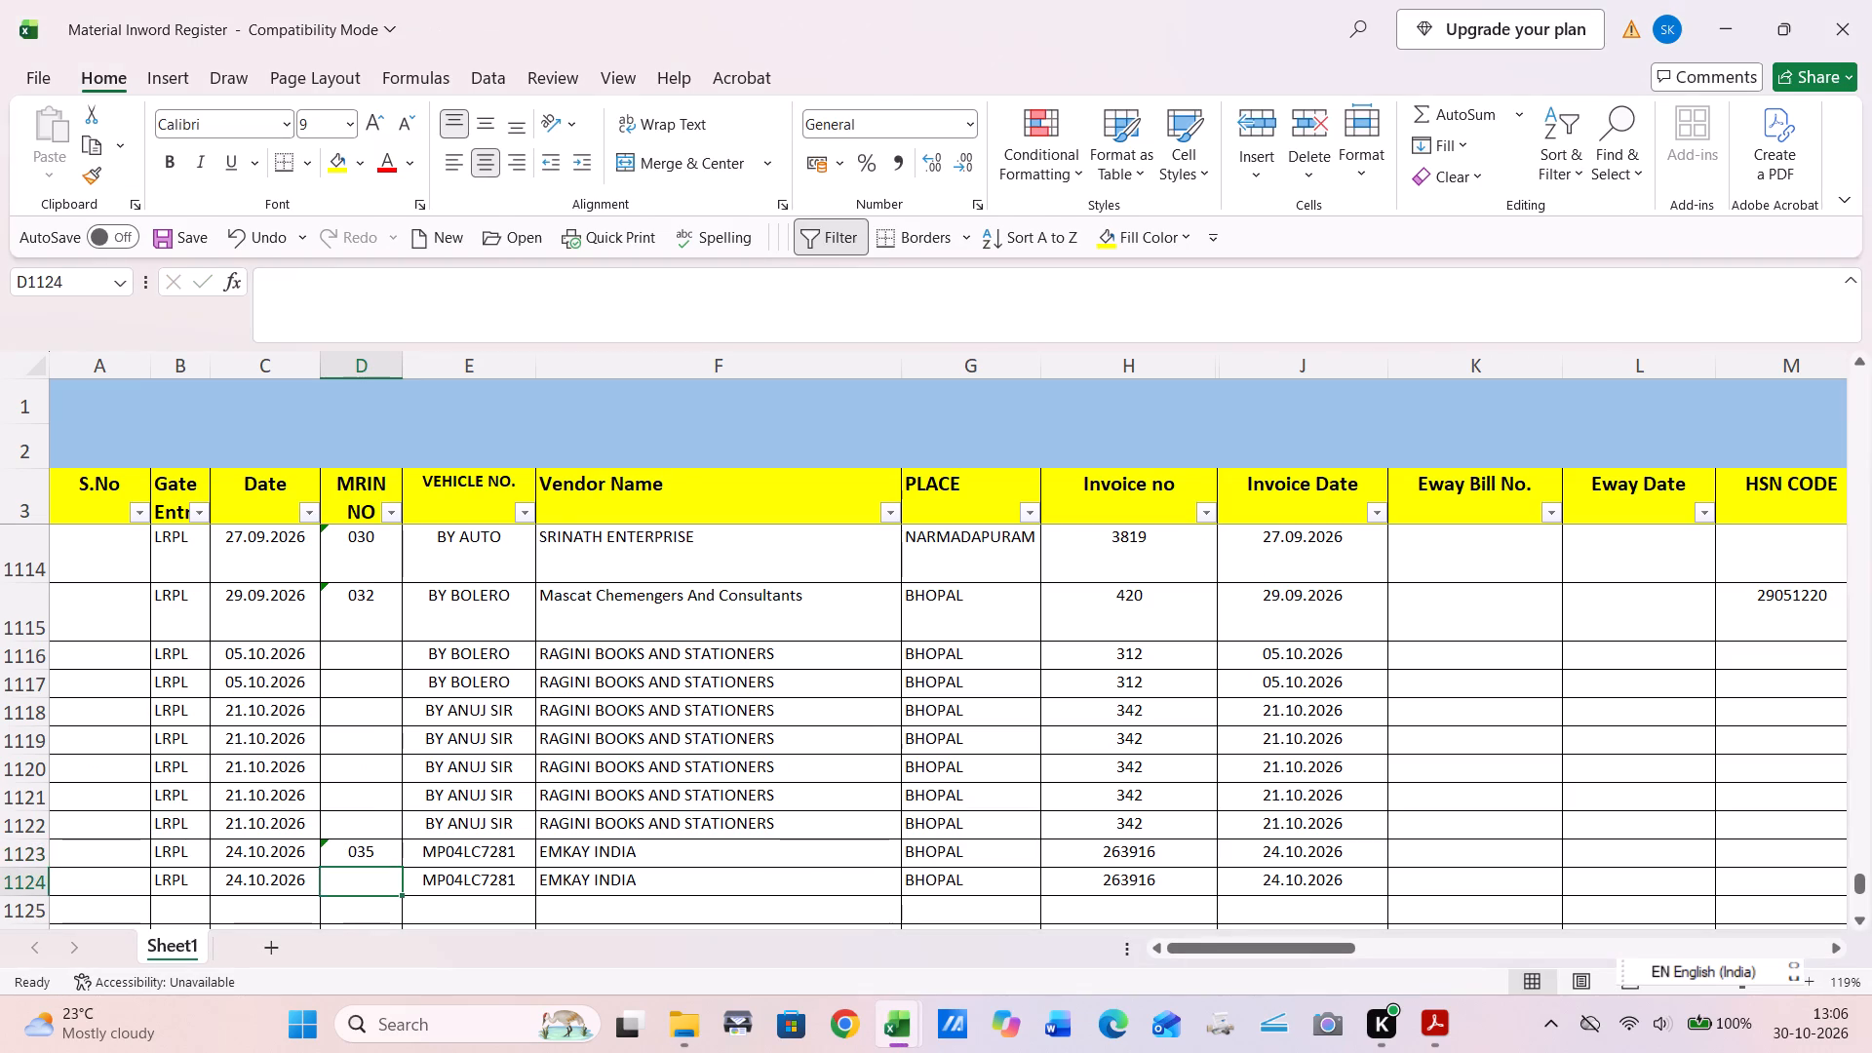
Copy MRIN NO 035 to the second EMKAY INDIA row for invoice 263916 and save the register.
key(Up)
key(ctrl+c)
key(Down)
key(v)
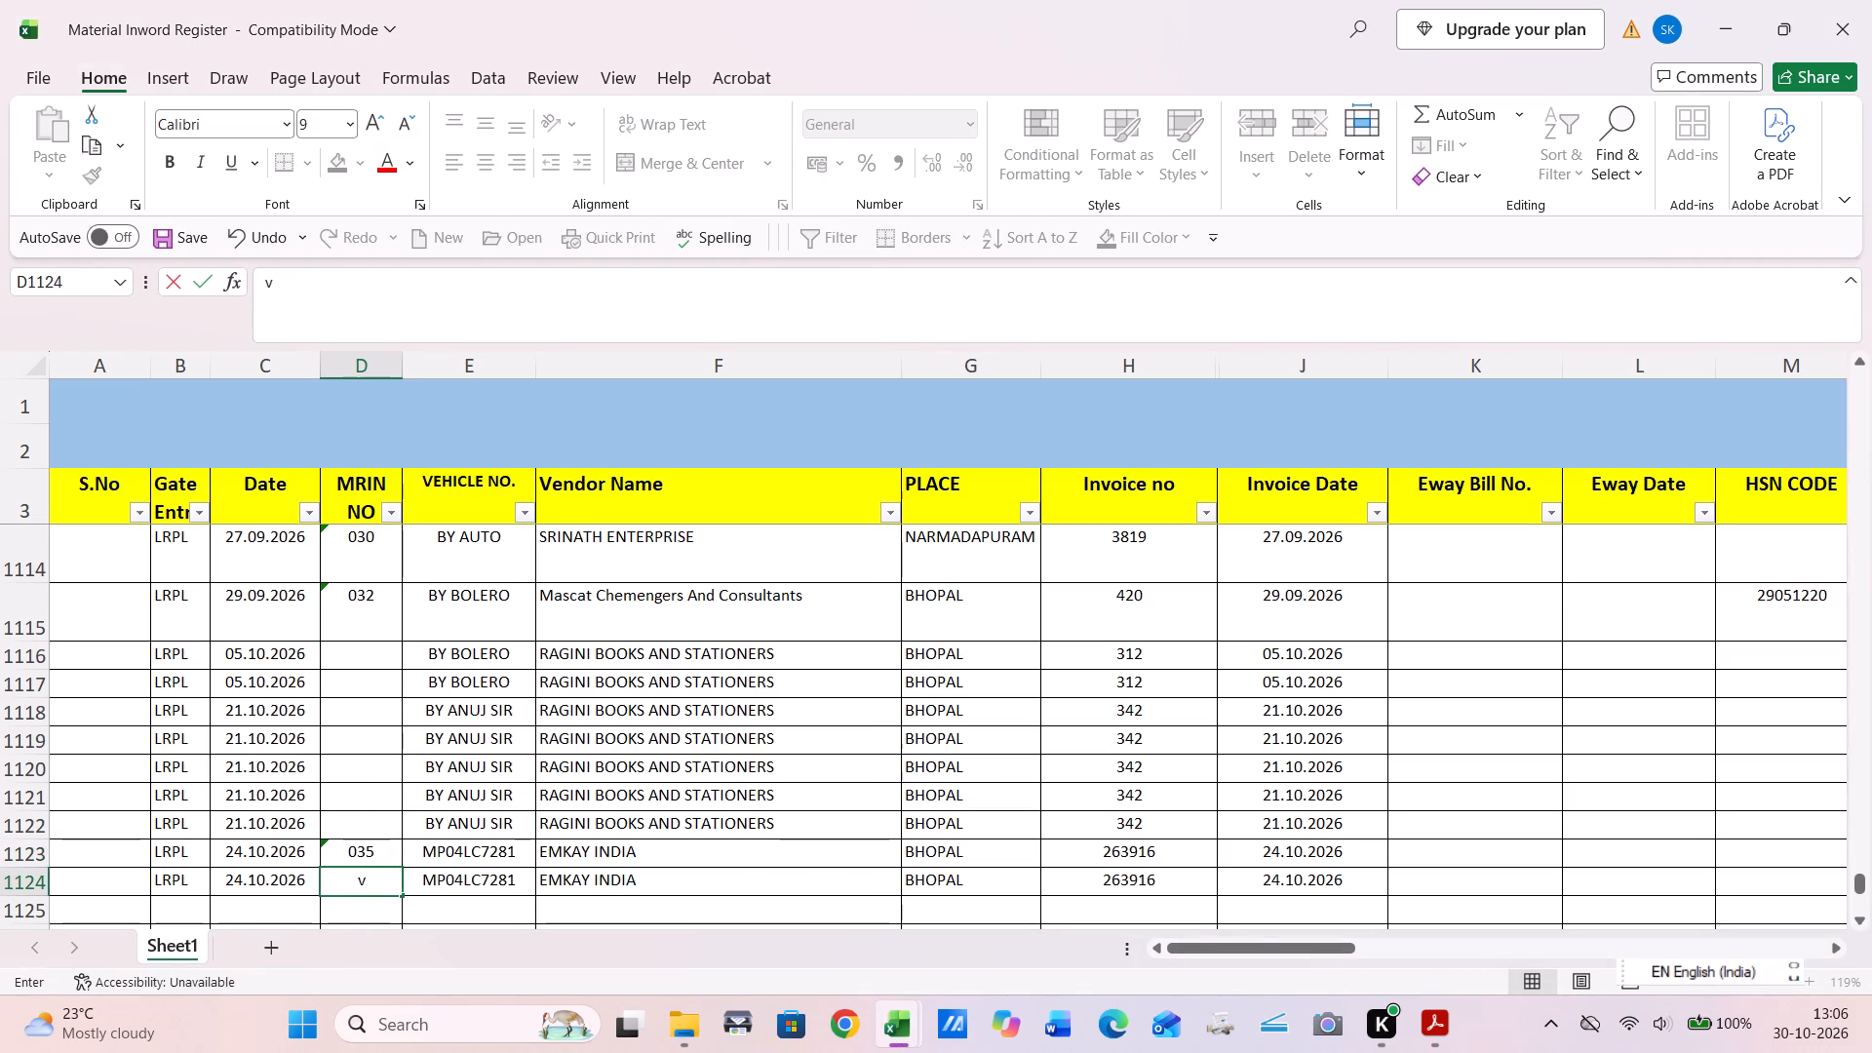
key(Up)
key(ctrl+c)
key(Down)
key(ctrl+v)
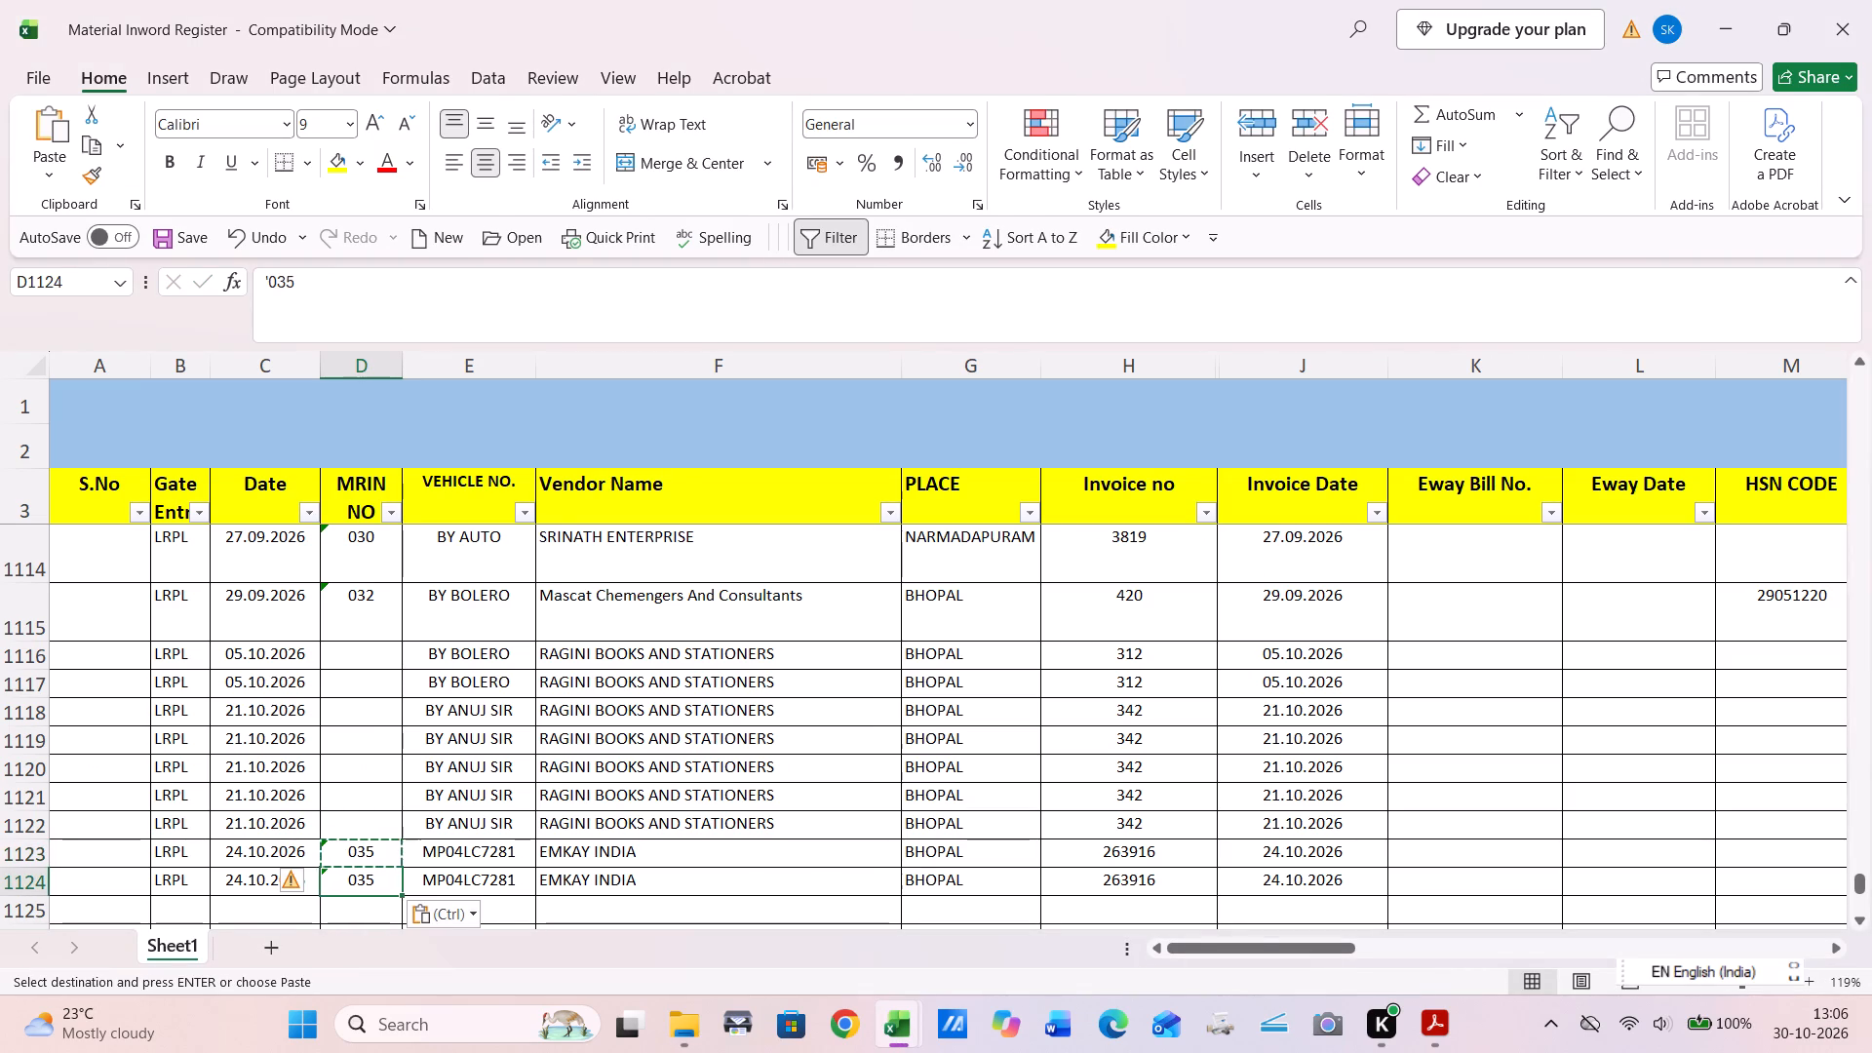
key(ctrl+s)
Close the GRN - 35 PDF and open GRN - 36 - SANJAY PRECESSION WORKS at its tax invoice page.
key(alt+Tab)
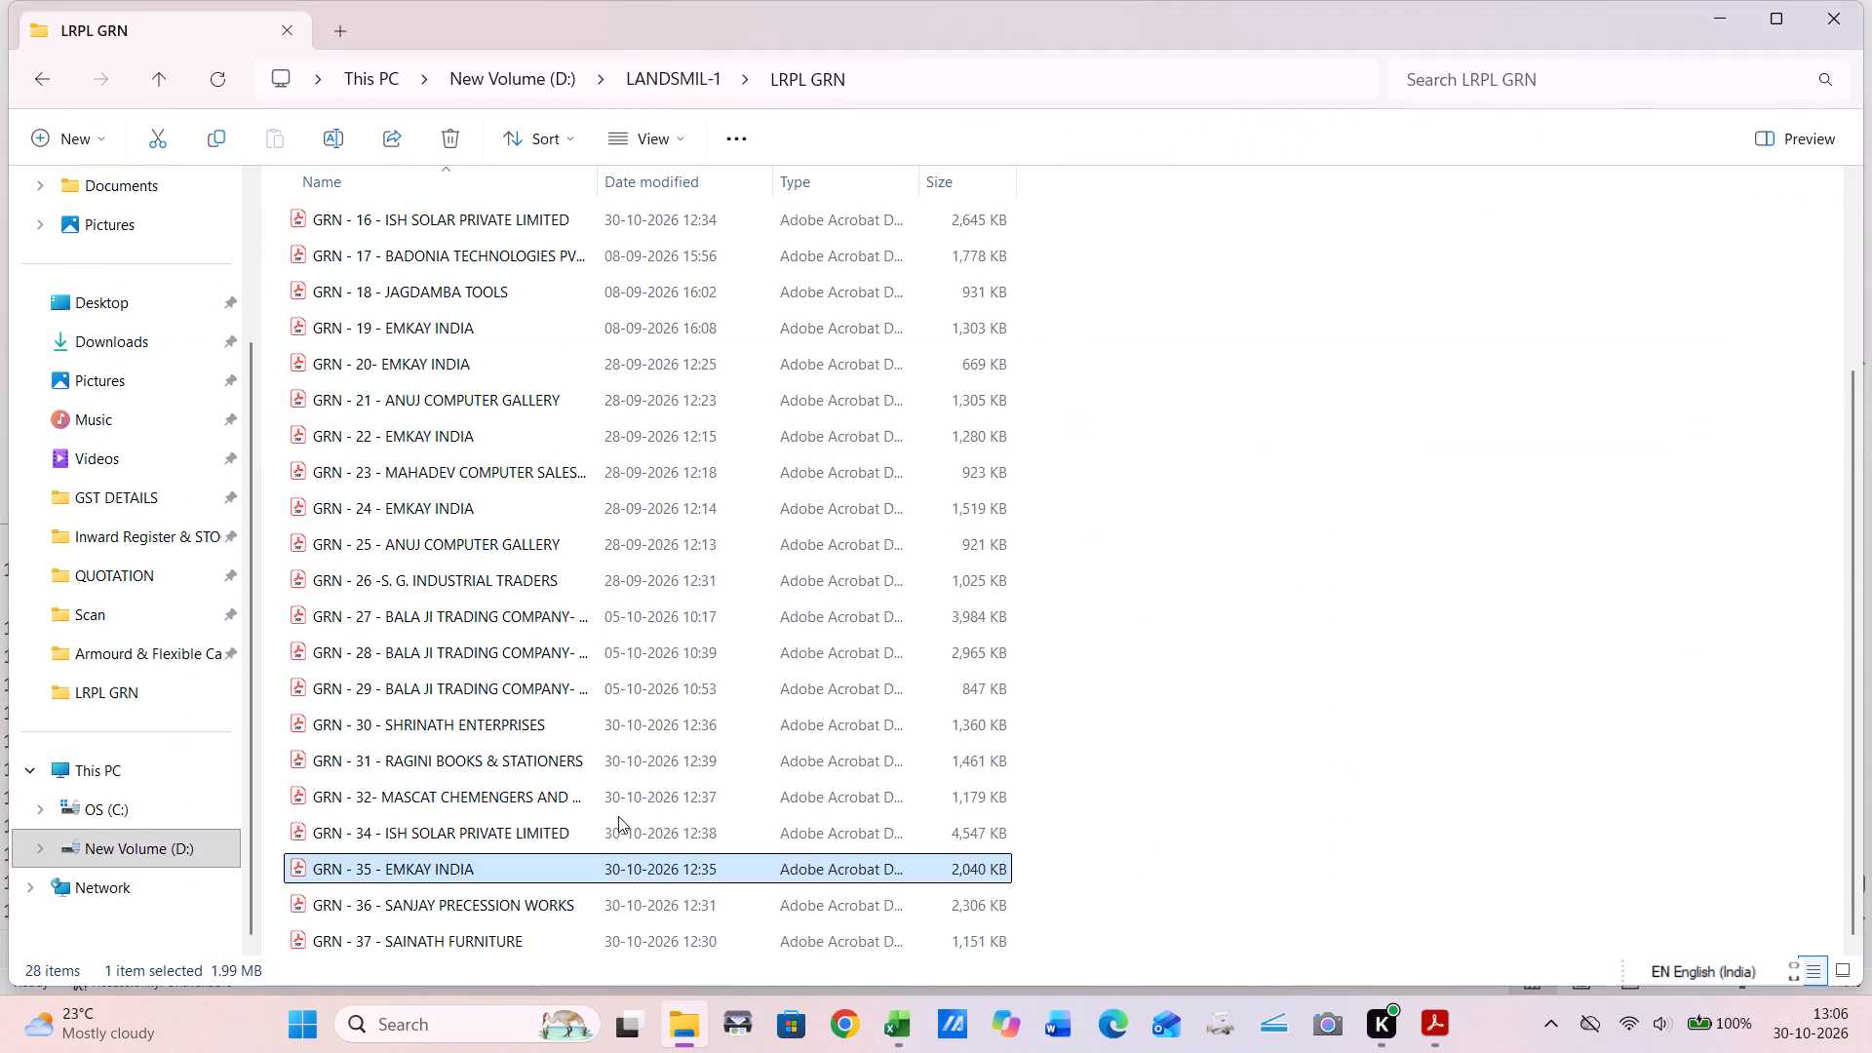
key(alt+Tab)
key(alt+Tab)
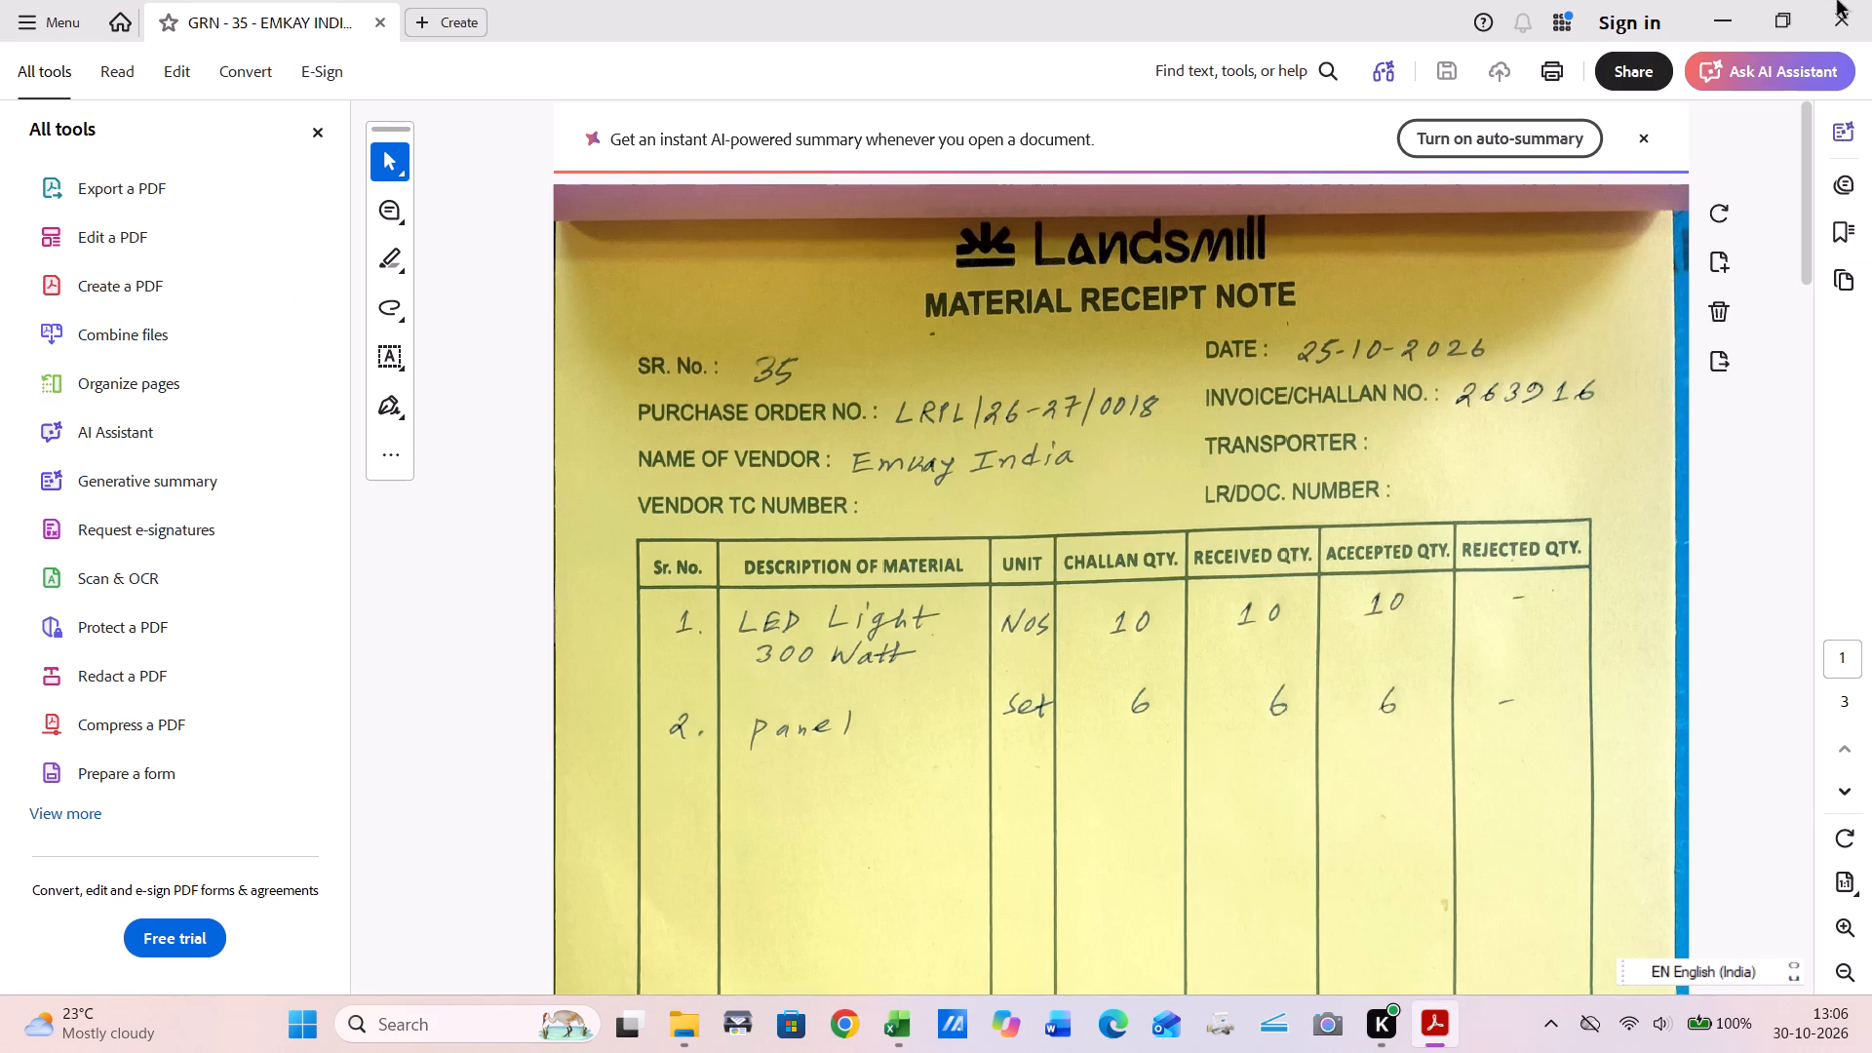
click(1834, 0)
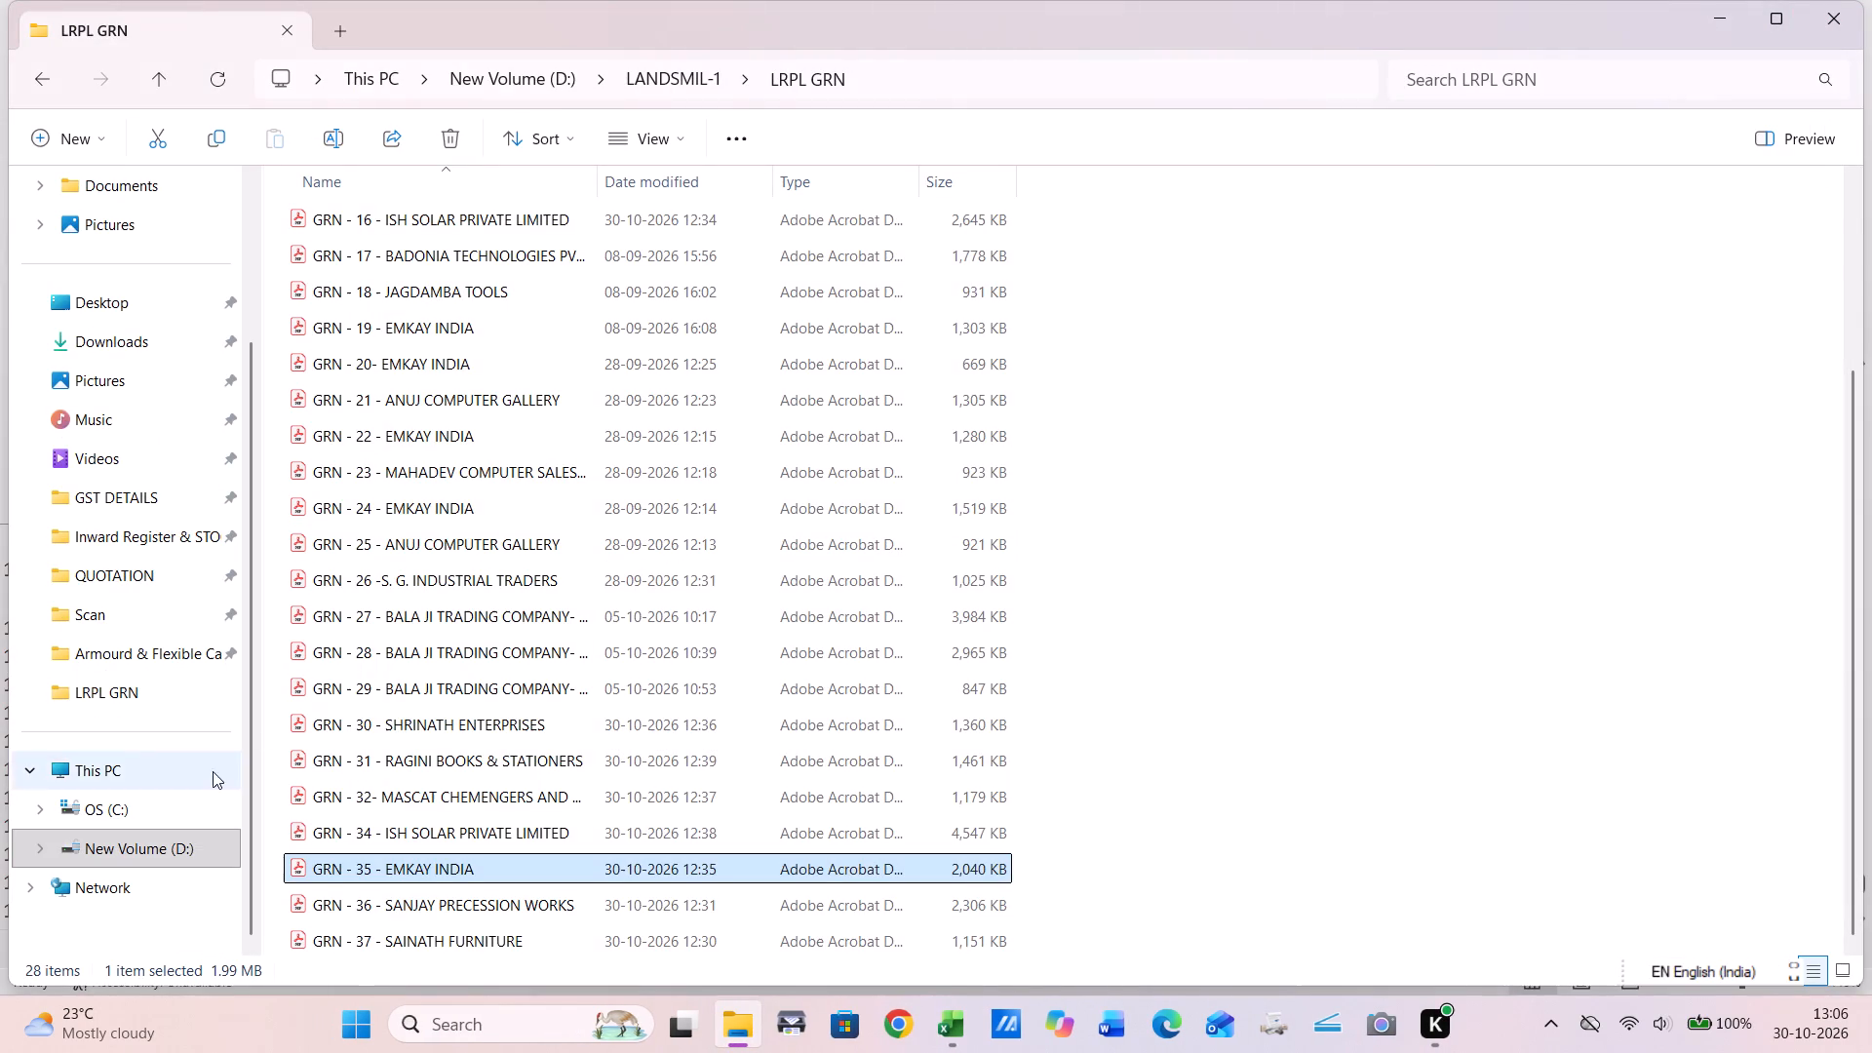
double_click(379, 901)
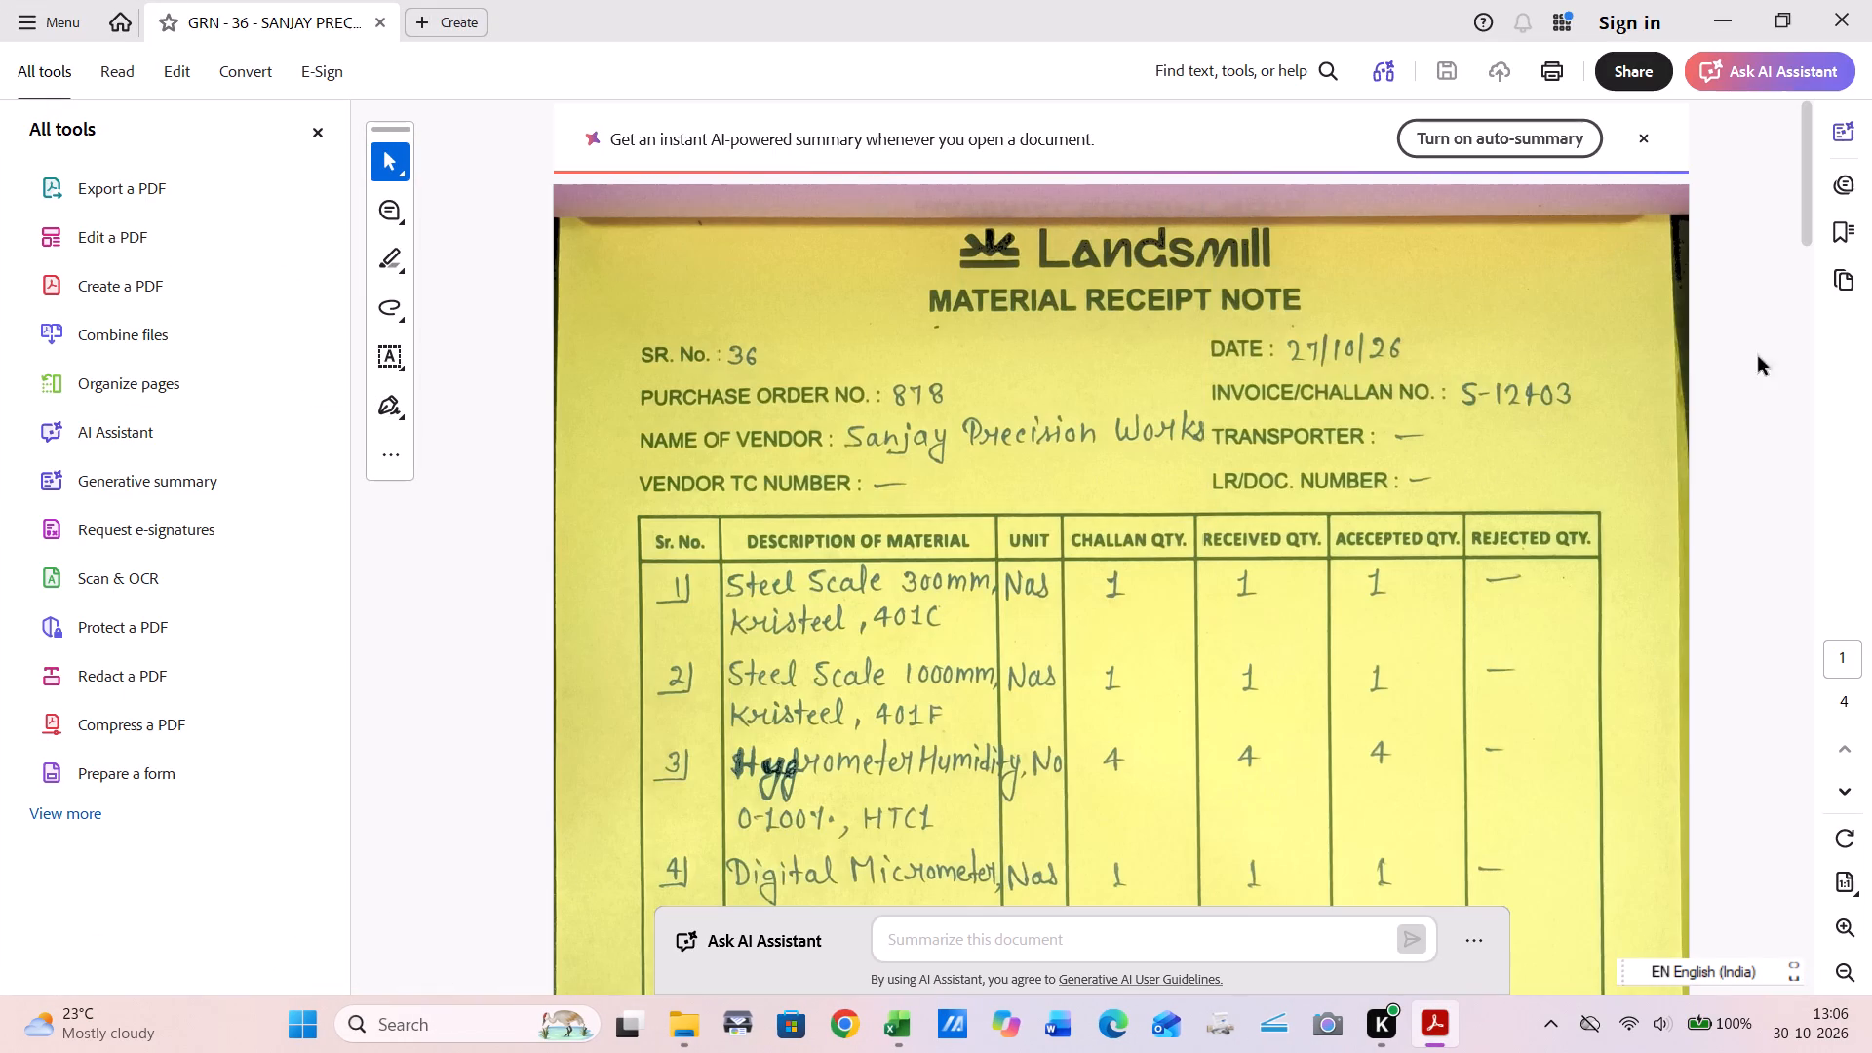
drag(1810, 187, 1855, 612)
Start a new entry in the Material Inword Register's first empty row below EMKAY INDIA with LRPL as the gate entry.
key(alt+Tab)
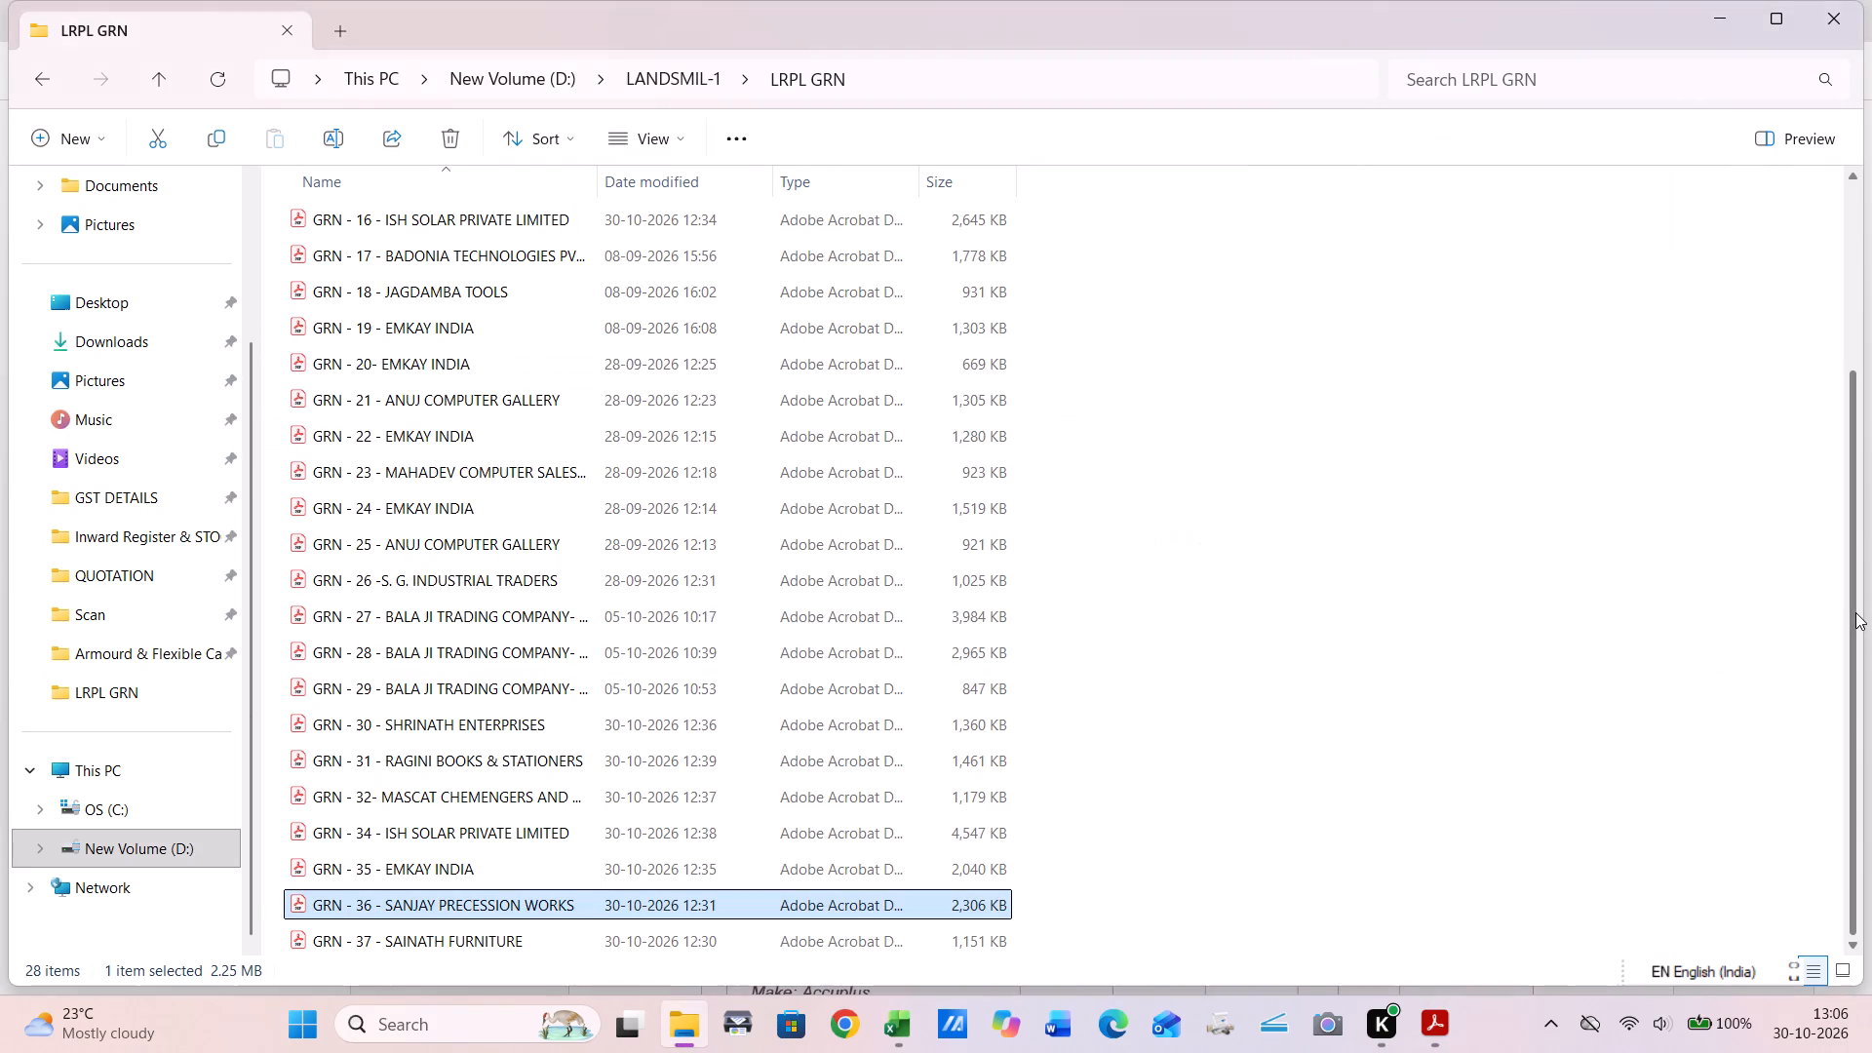
key(alt+Tab)
key(alt+Tab)
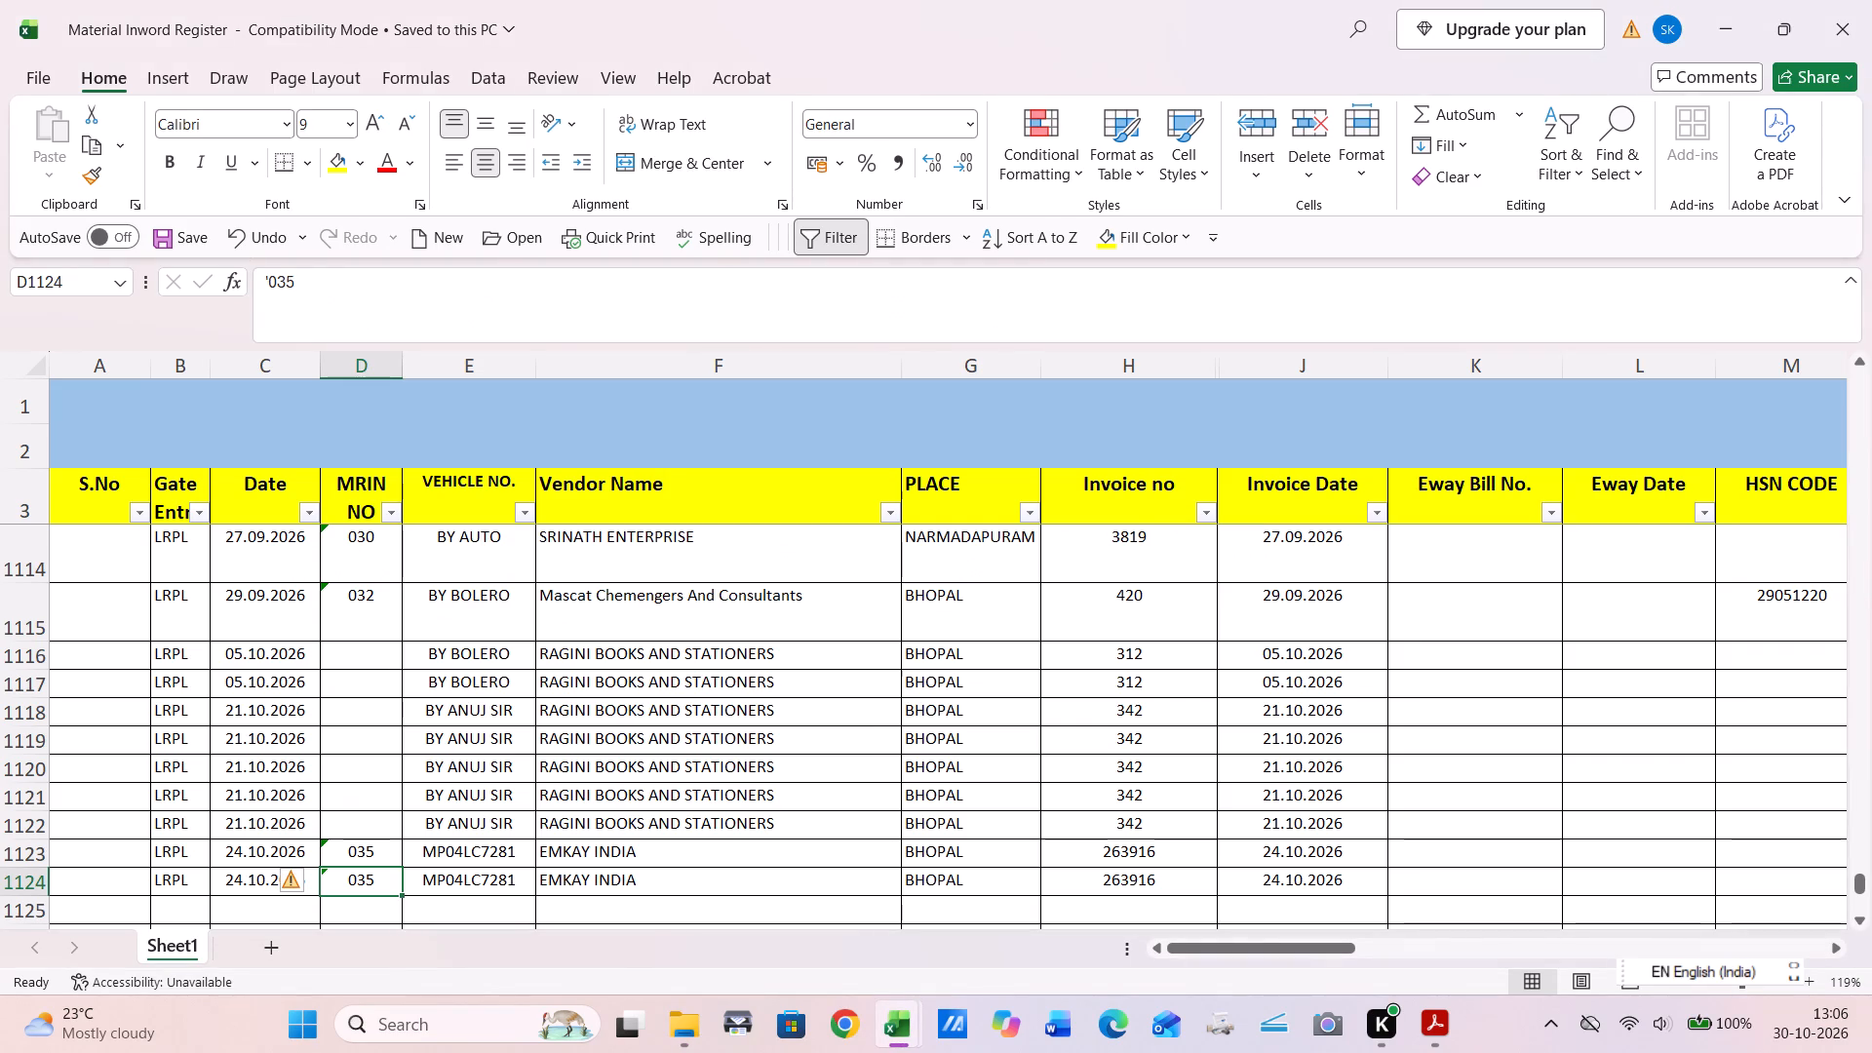
click(183, 920)
key(Down)
key(Down)
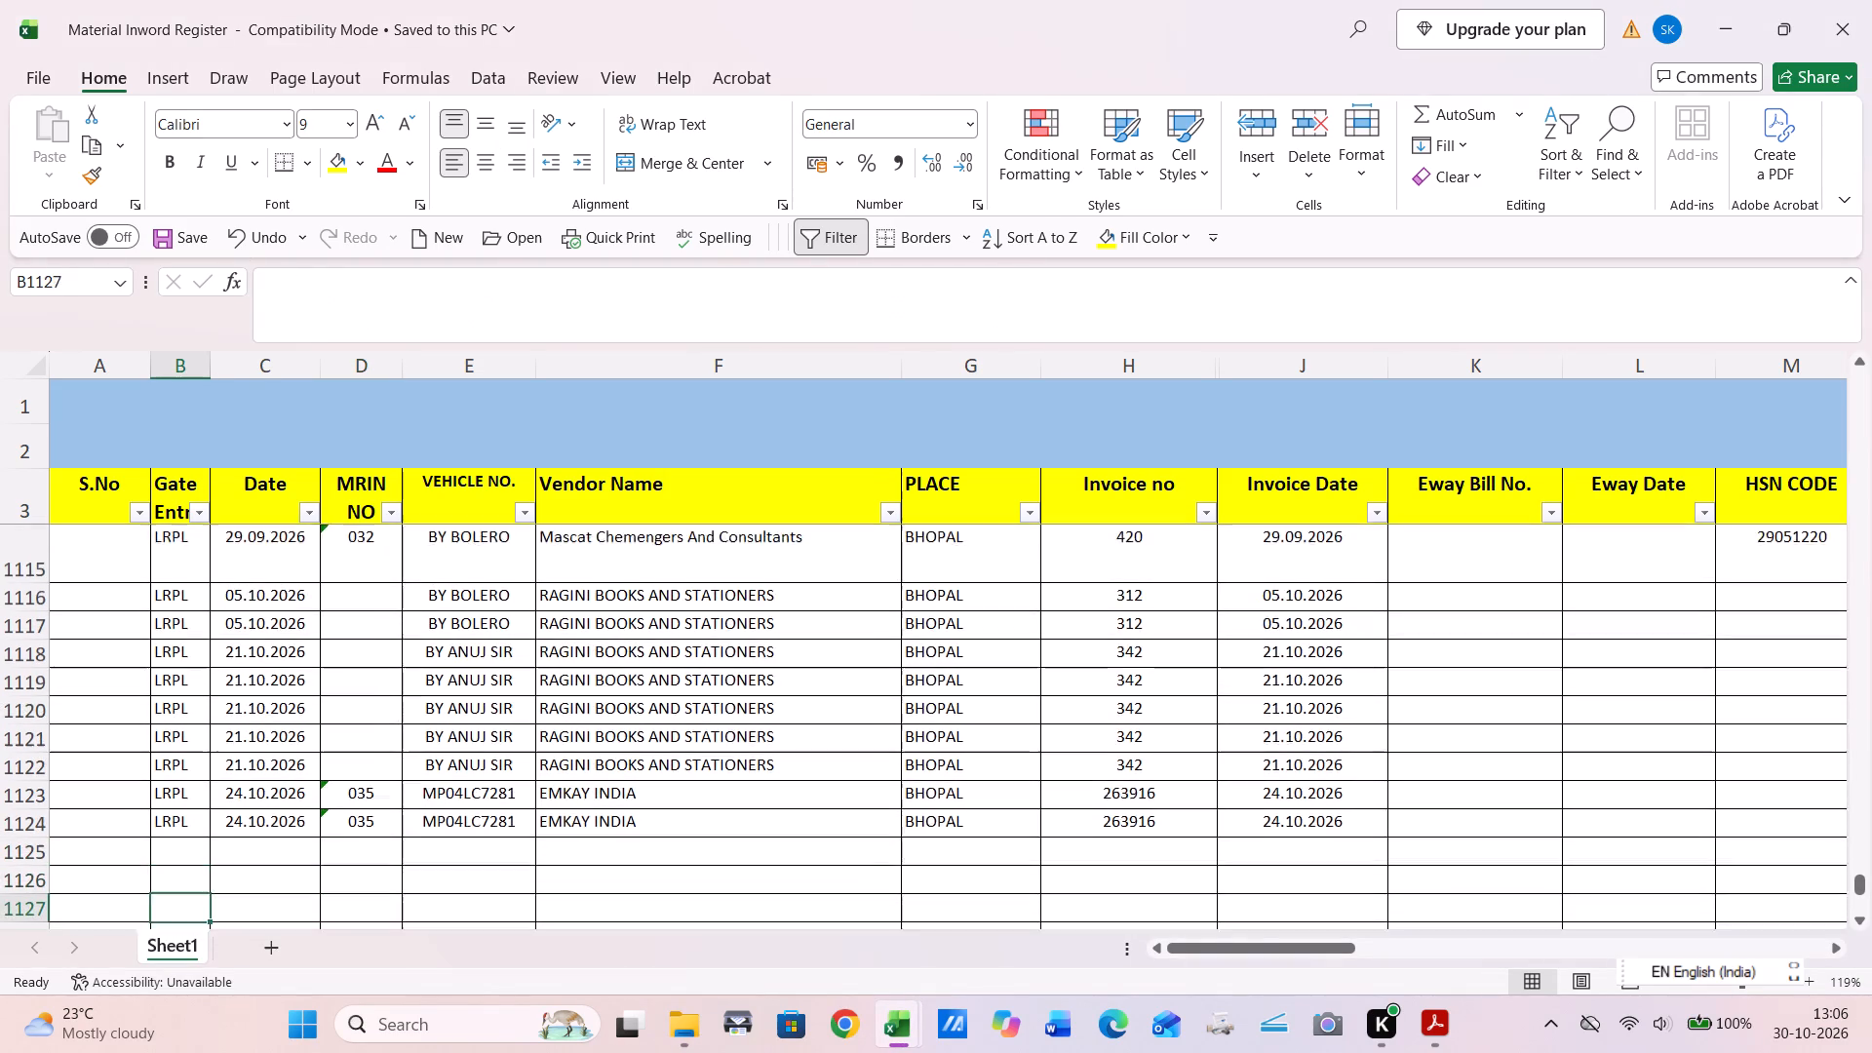
key(Down)
key(Up)
key(Up)
key(Up)
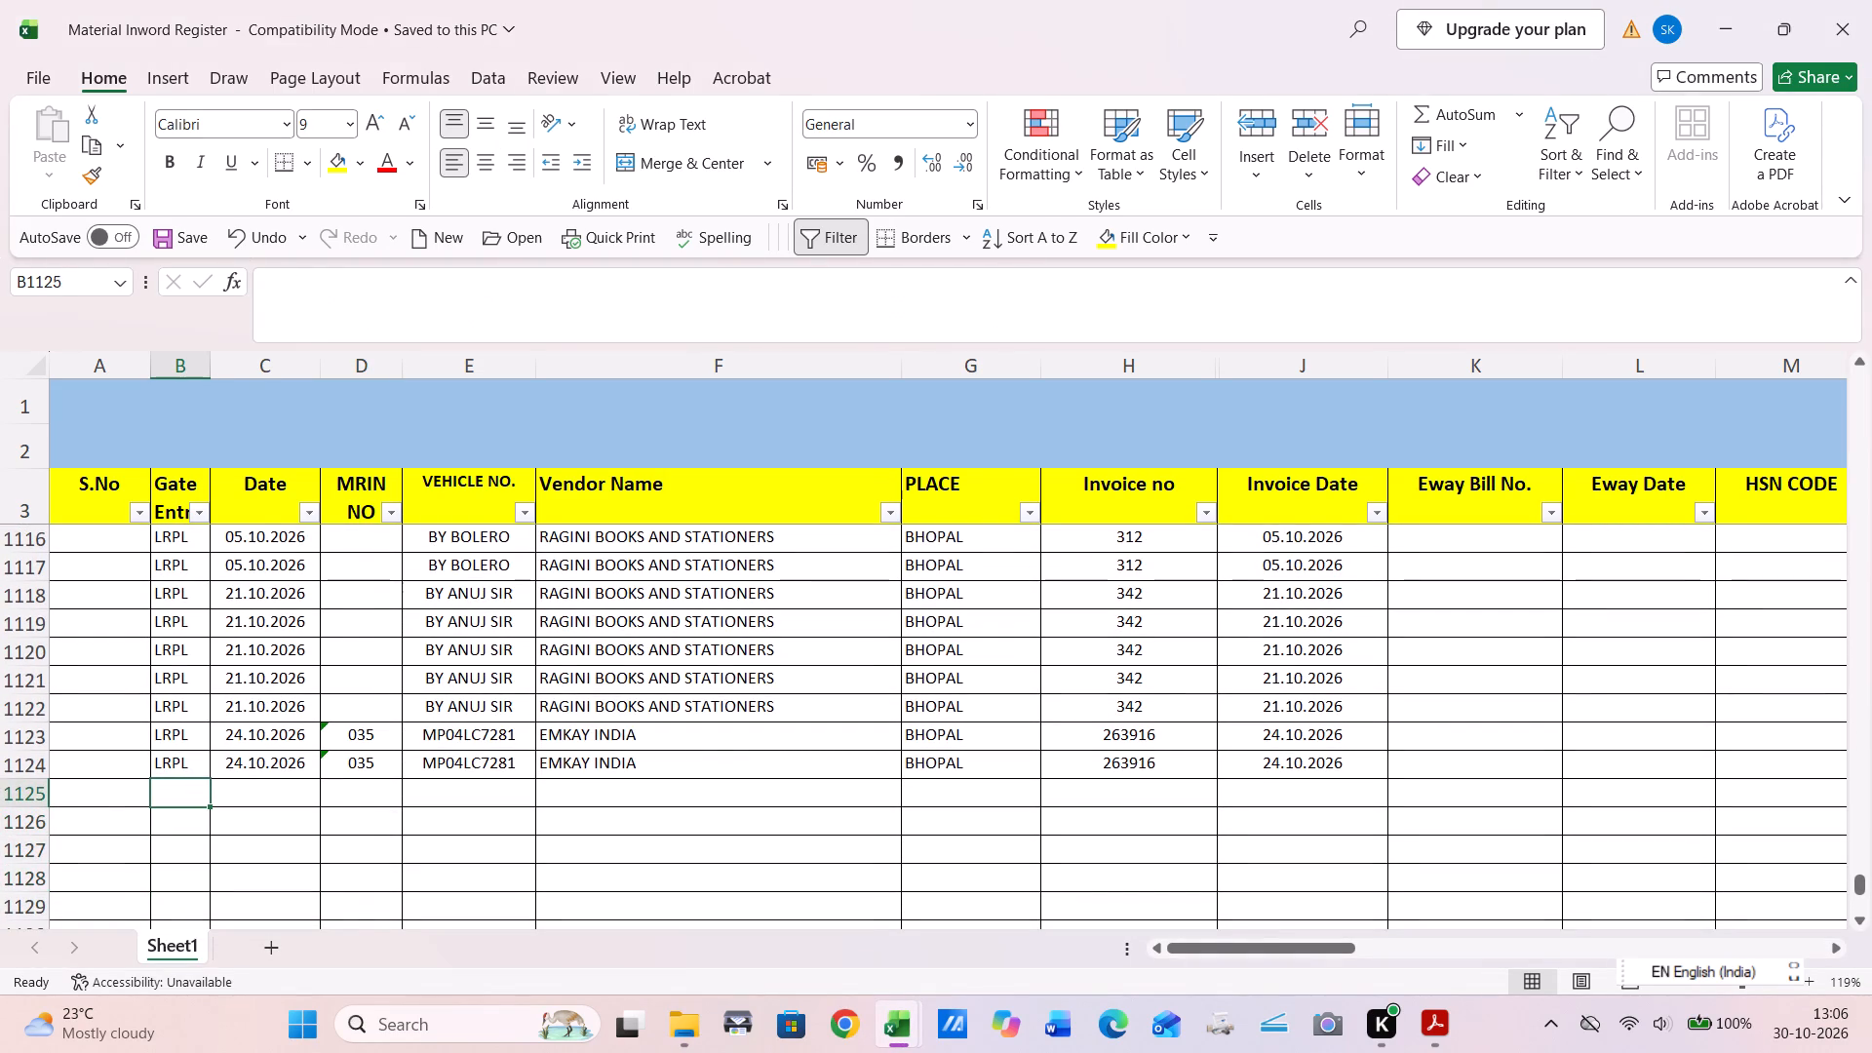
text(lrp)
key(Right)
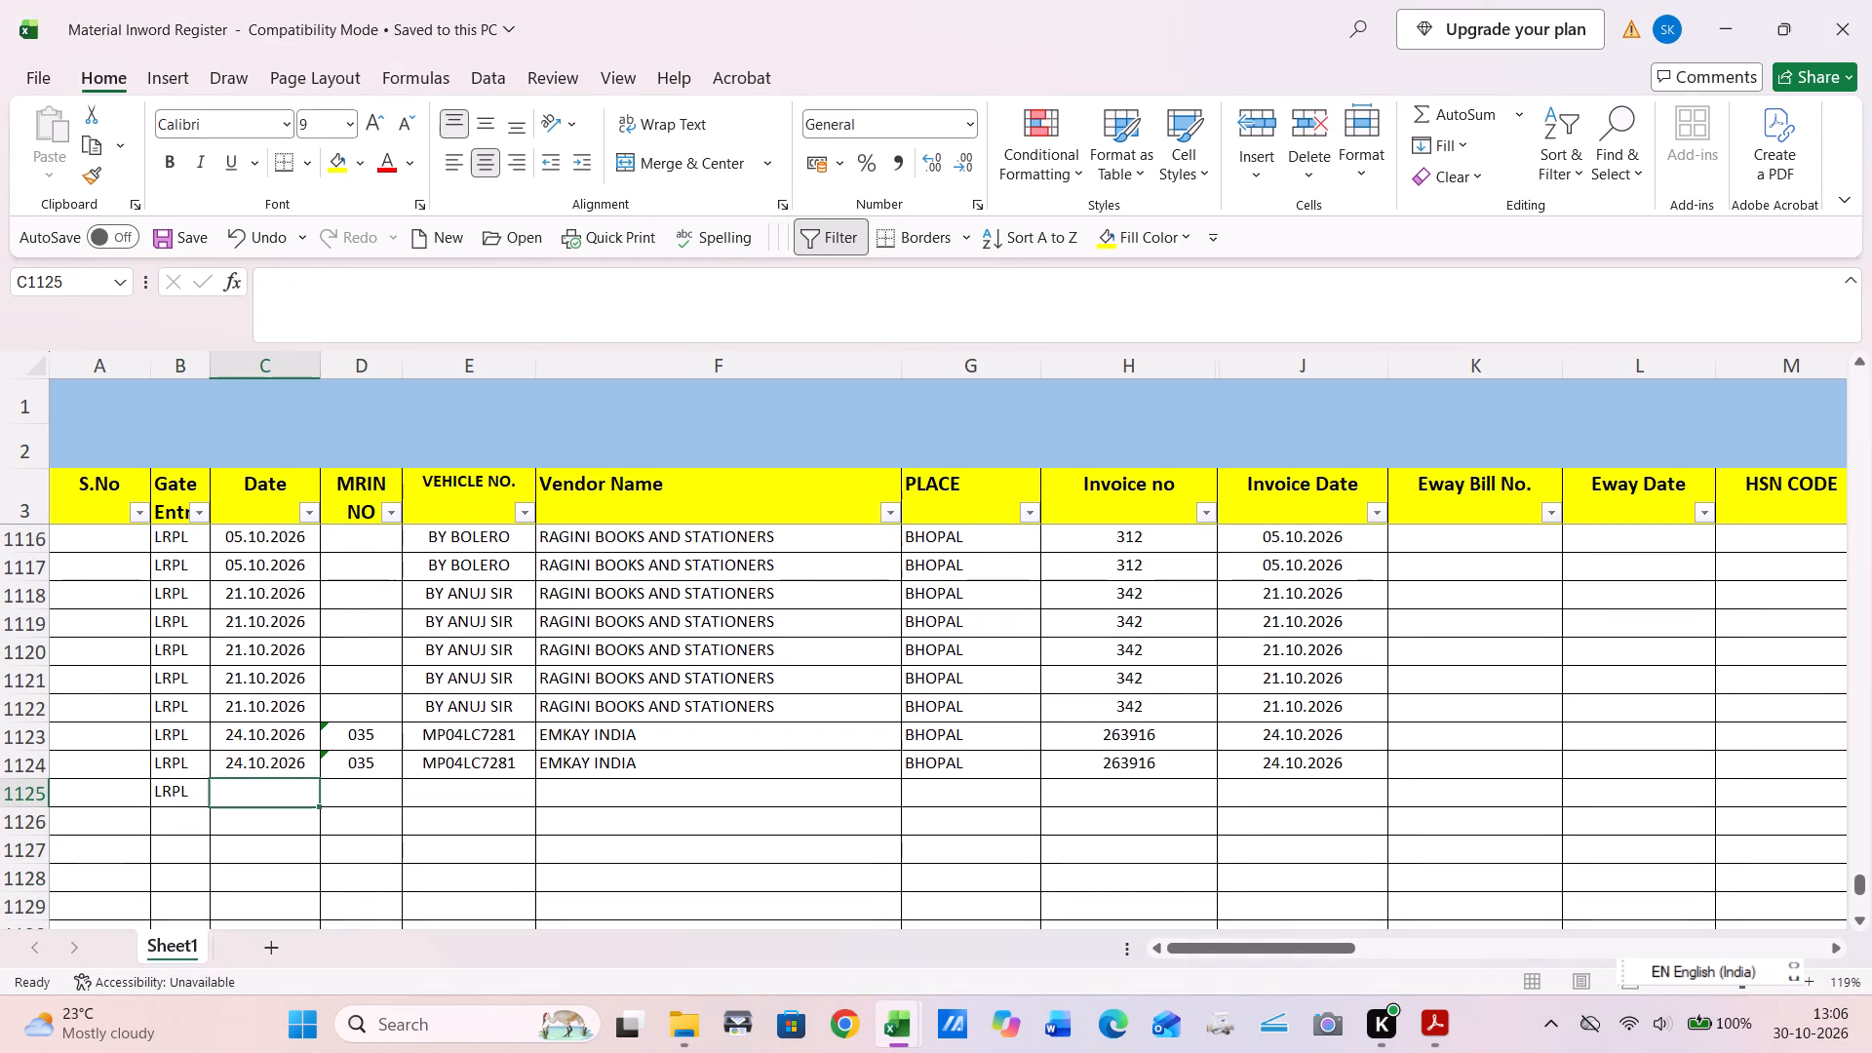
Enter 26.10.2026 as the Date of the new LRPL row.
key(alt+Tab)
key(alt+Tab)
key(alt+Tab)
key(alt+Tab)
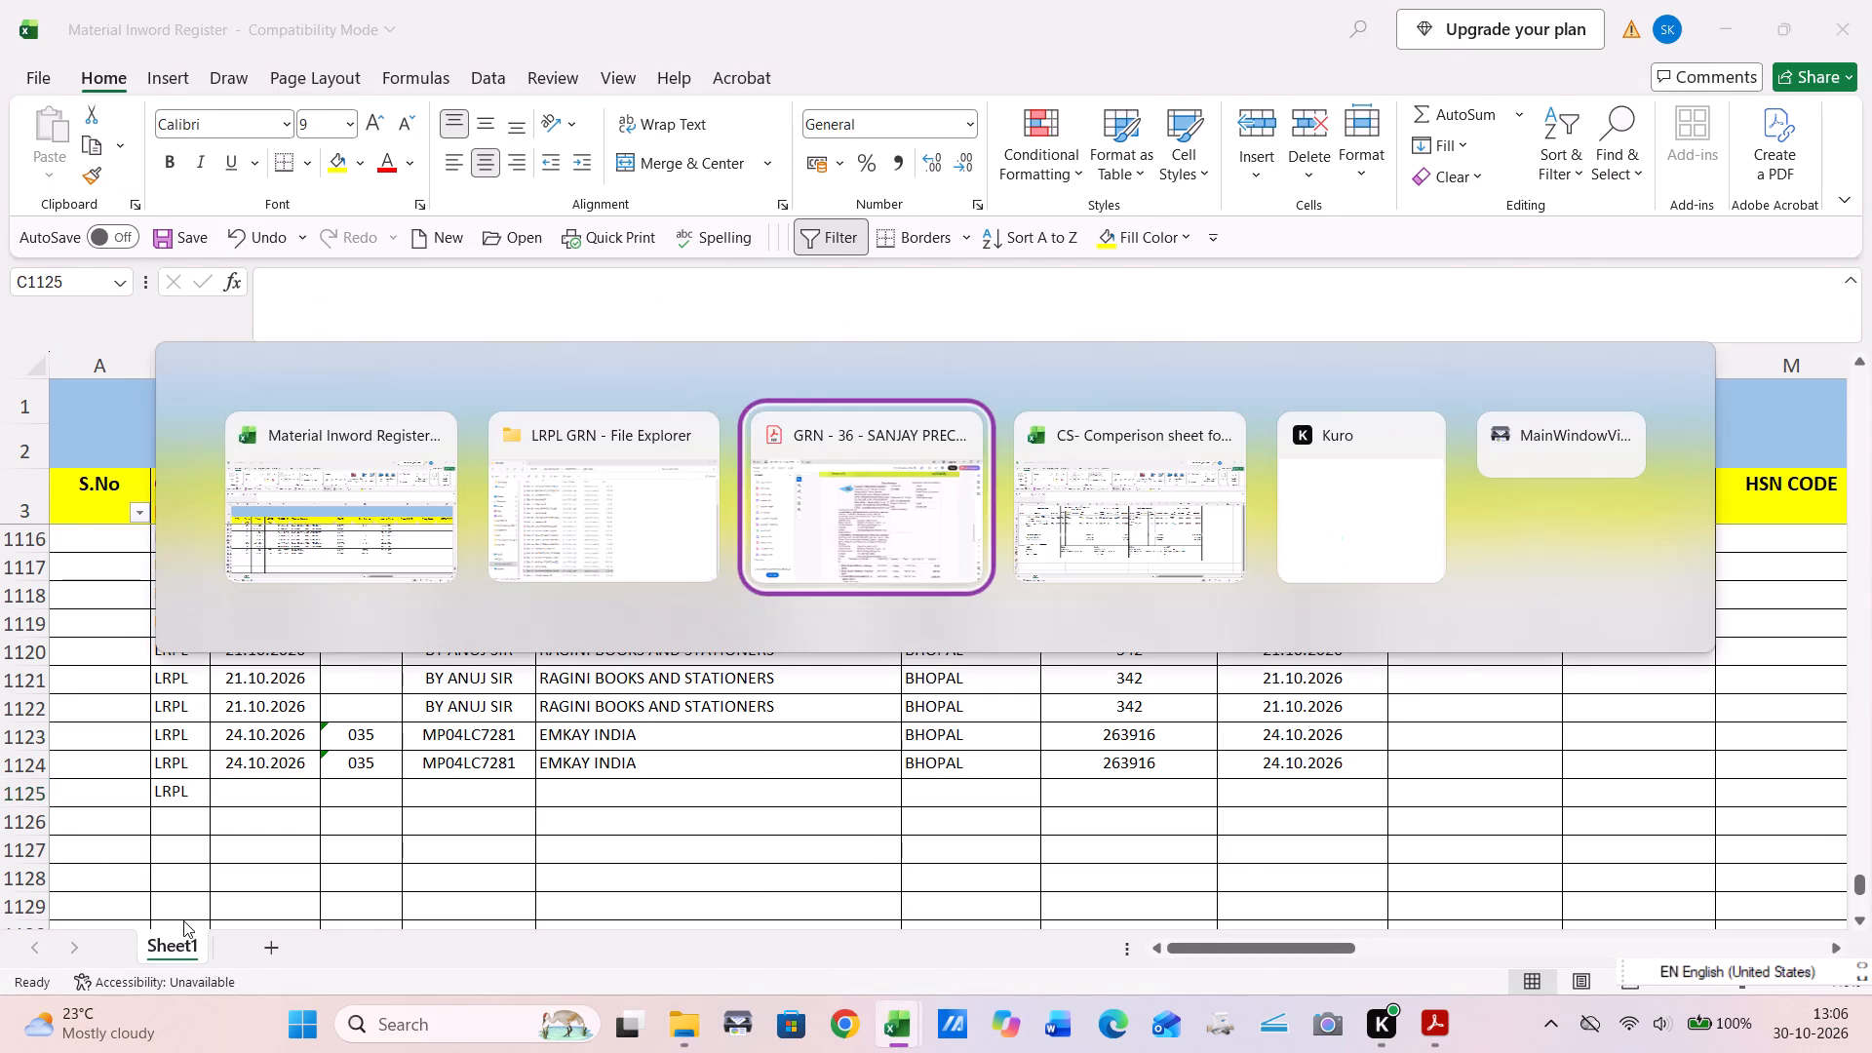
key(alt+Tab)
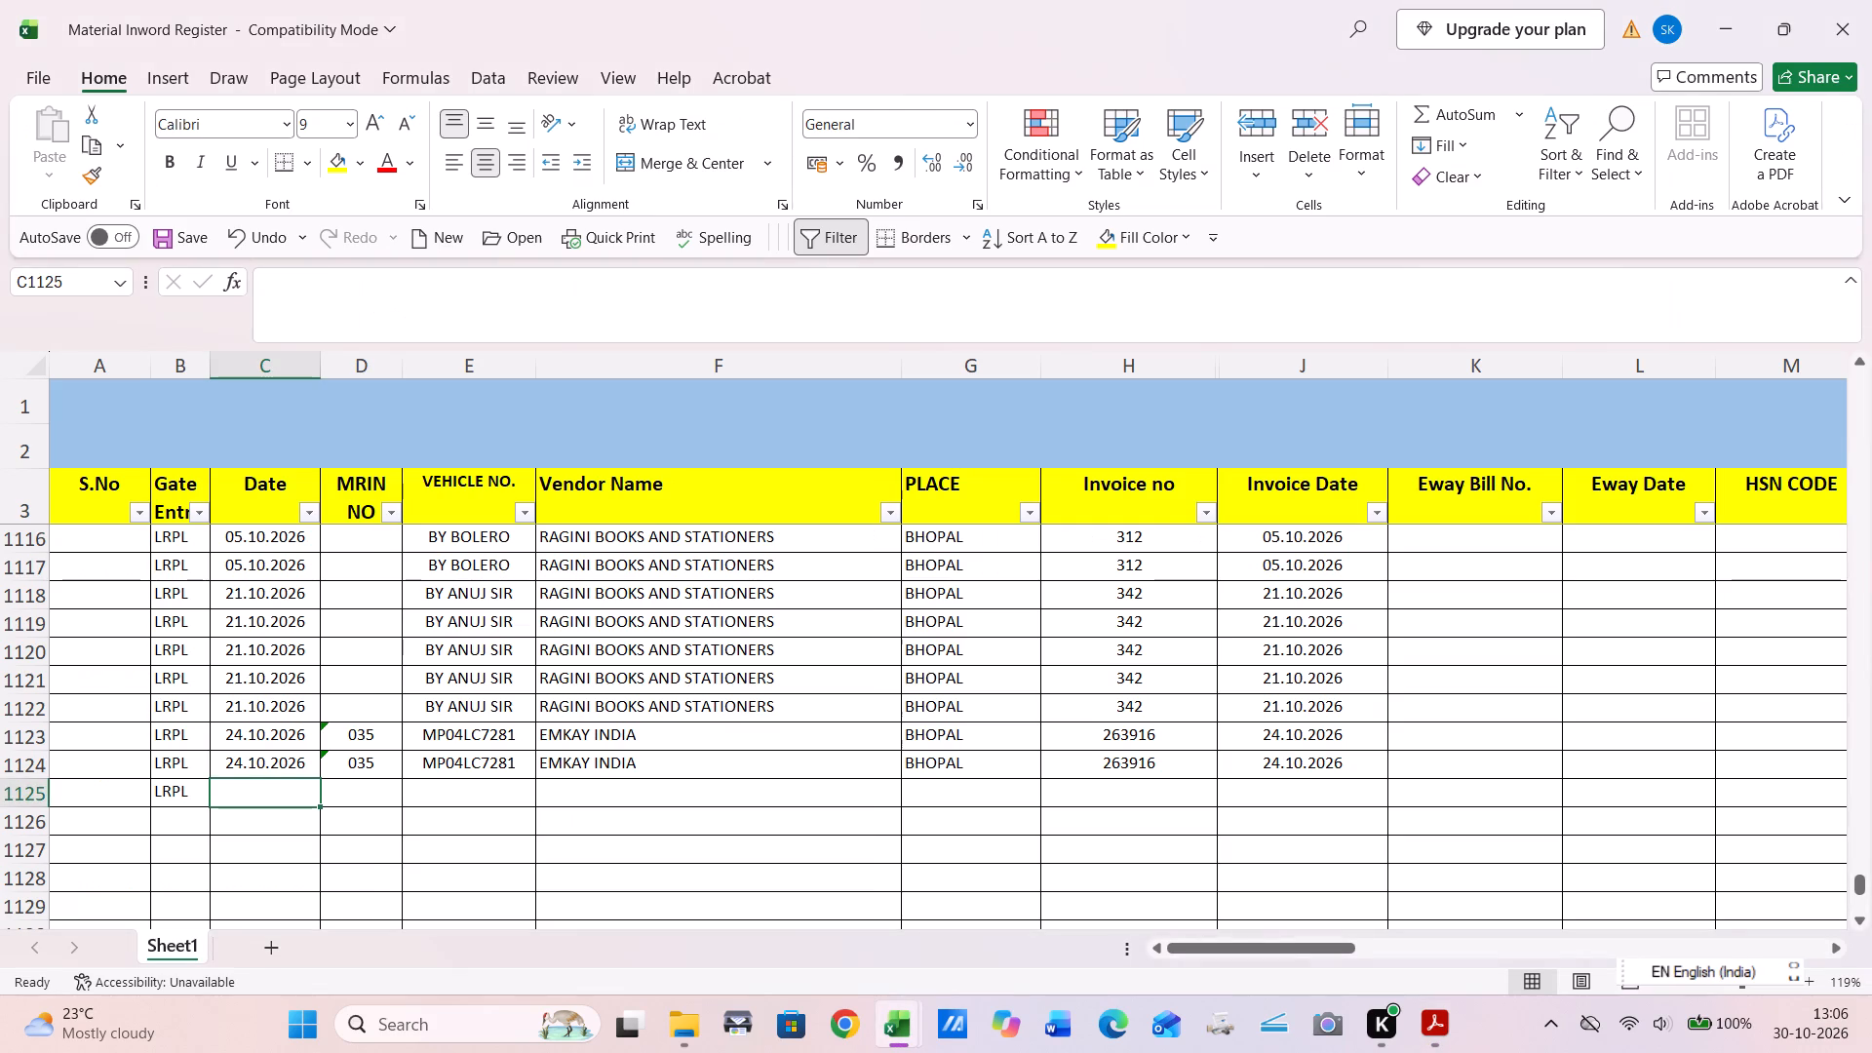
text(26.10.2026)
key(Tab)
Look over the GRN - 36 PDF again and enter 036 as text in the new row's MRIN NO.
key(alt+Tab)
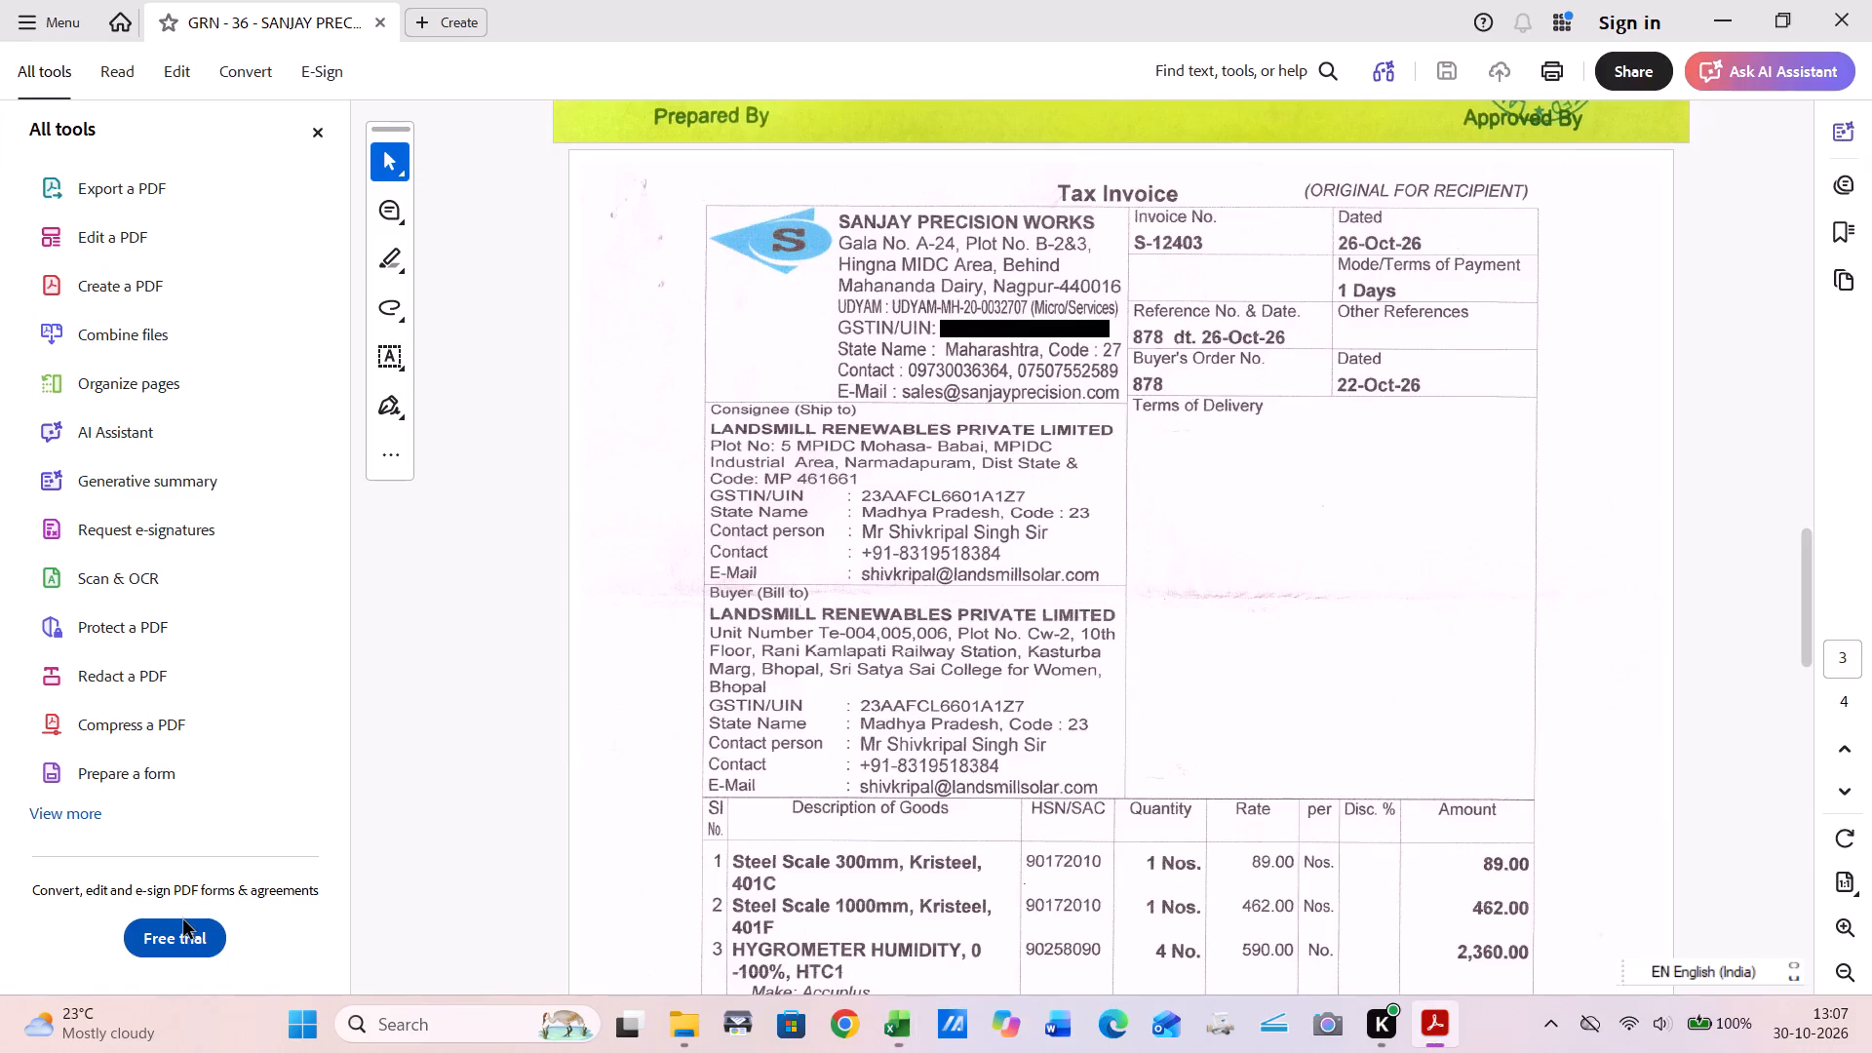
key(Up)
key(Up)
key(Up)
key(Up)
key(Up)
key(Up)
key(Up)
key(Up)
key(Up)
key(Up)
key(Up)
key(Up)
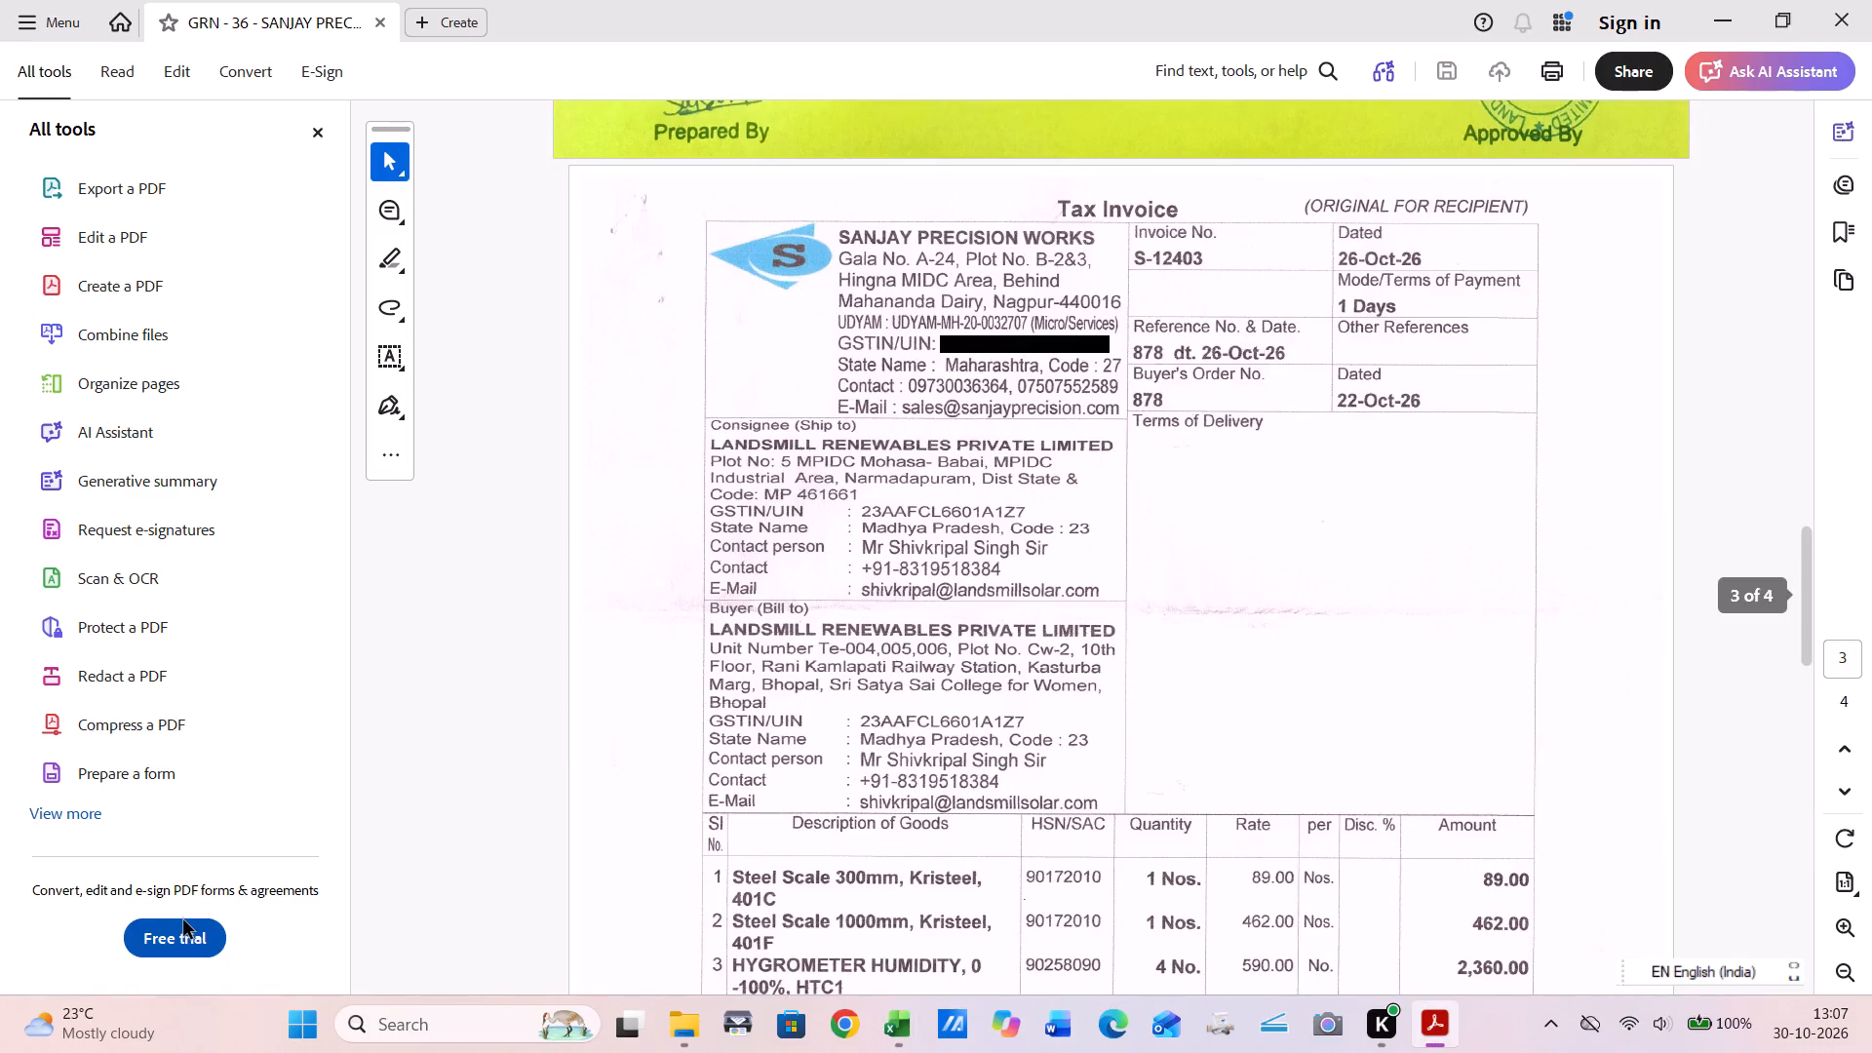
key(alt+Tab)
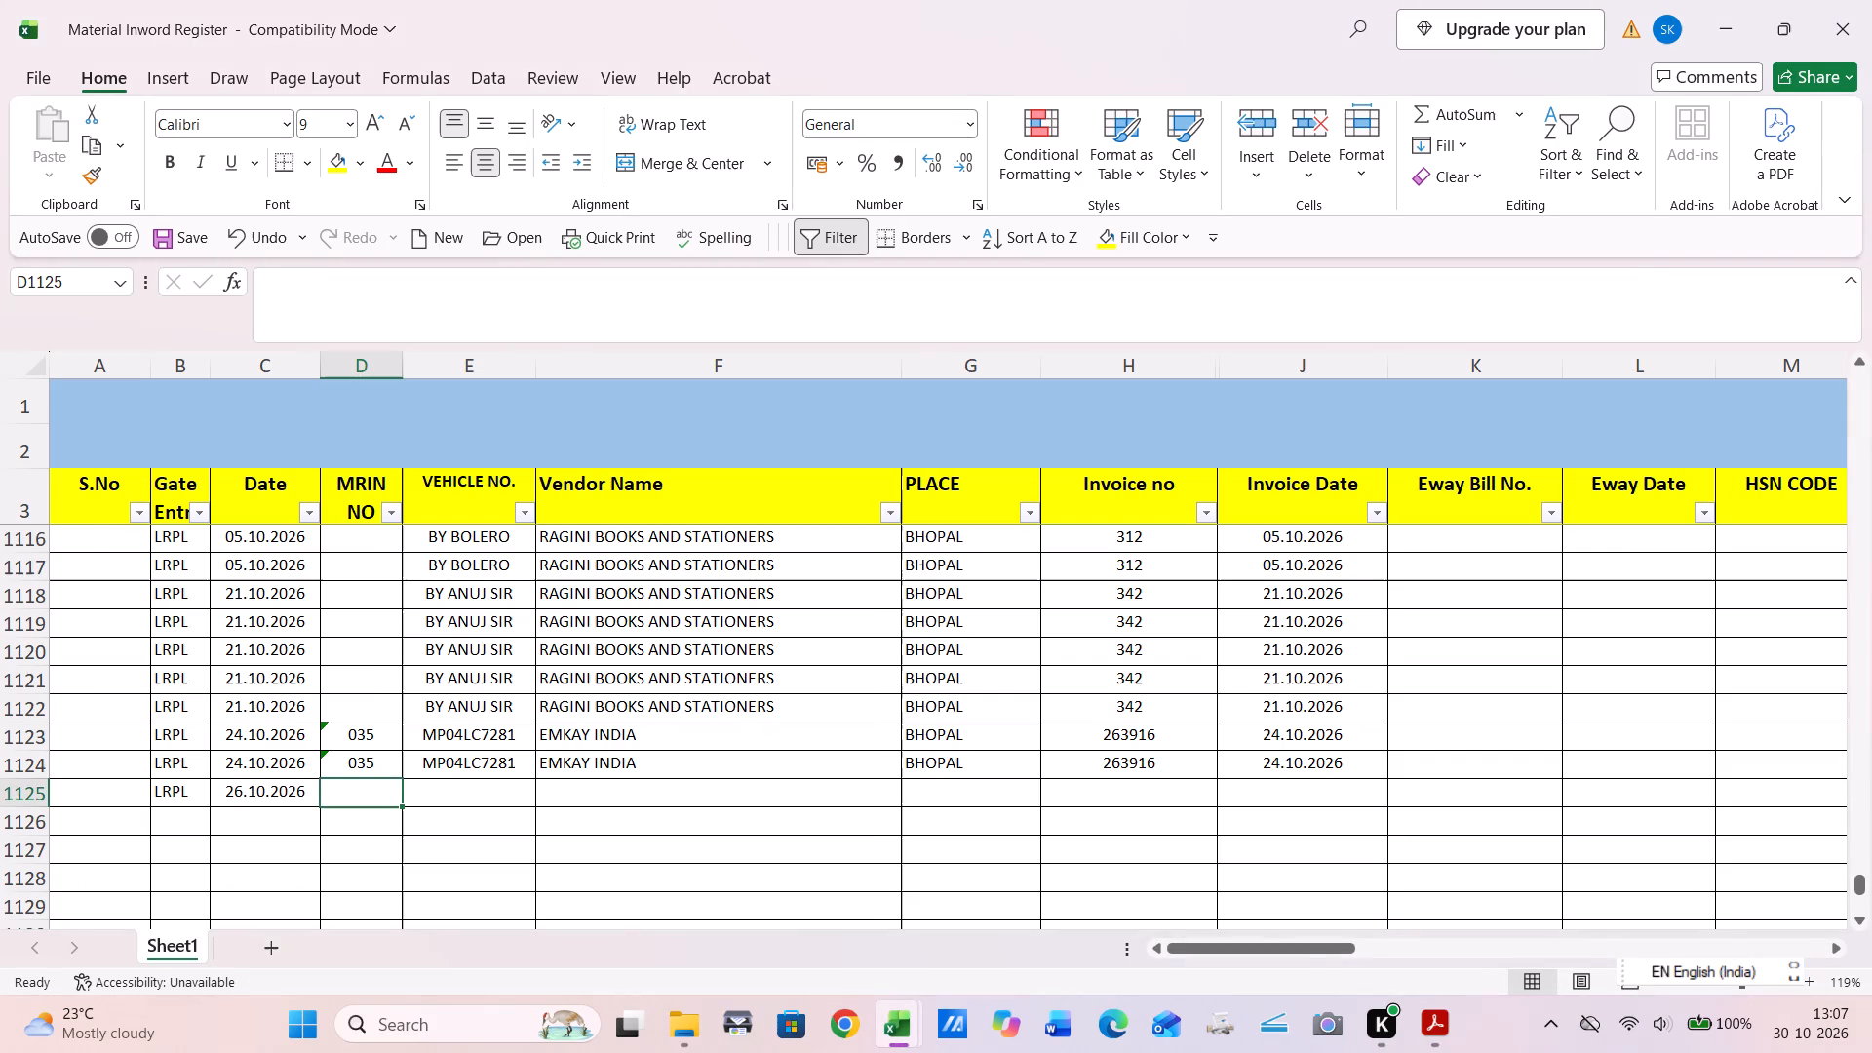
key(apostrophe)
text(036)
key(Tab)
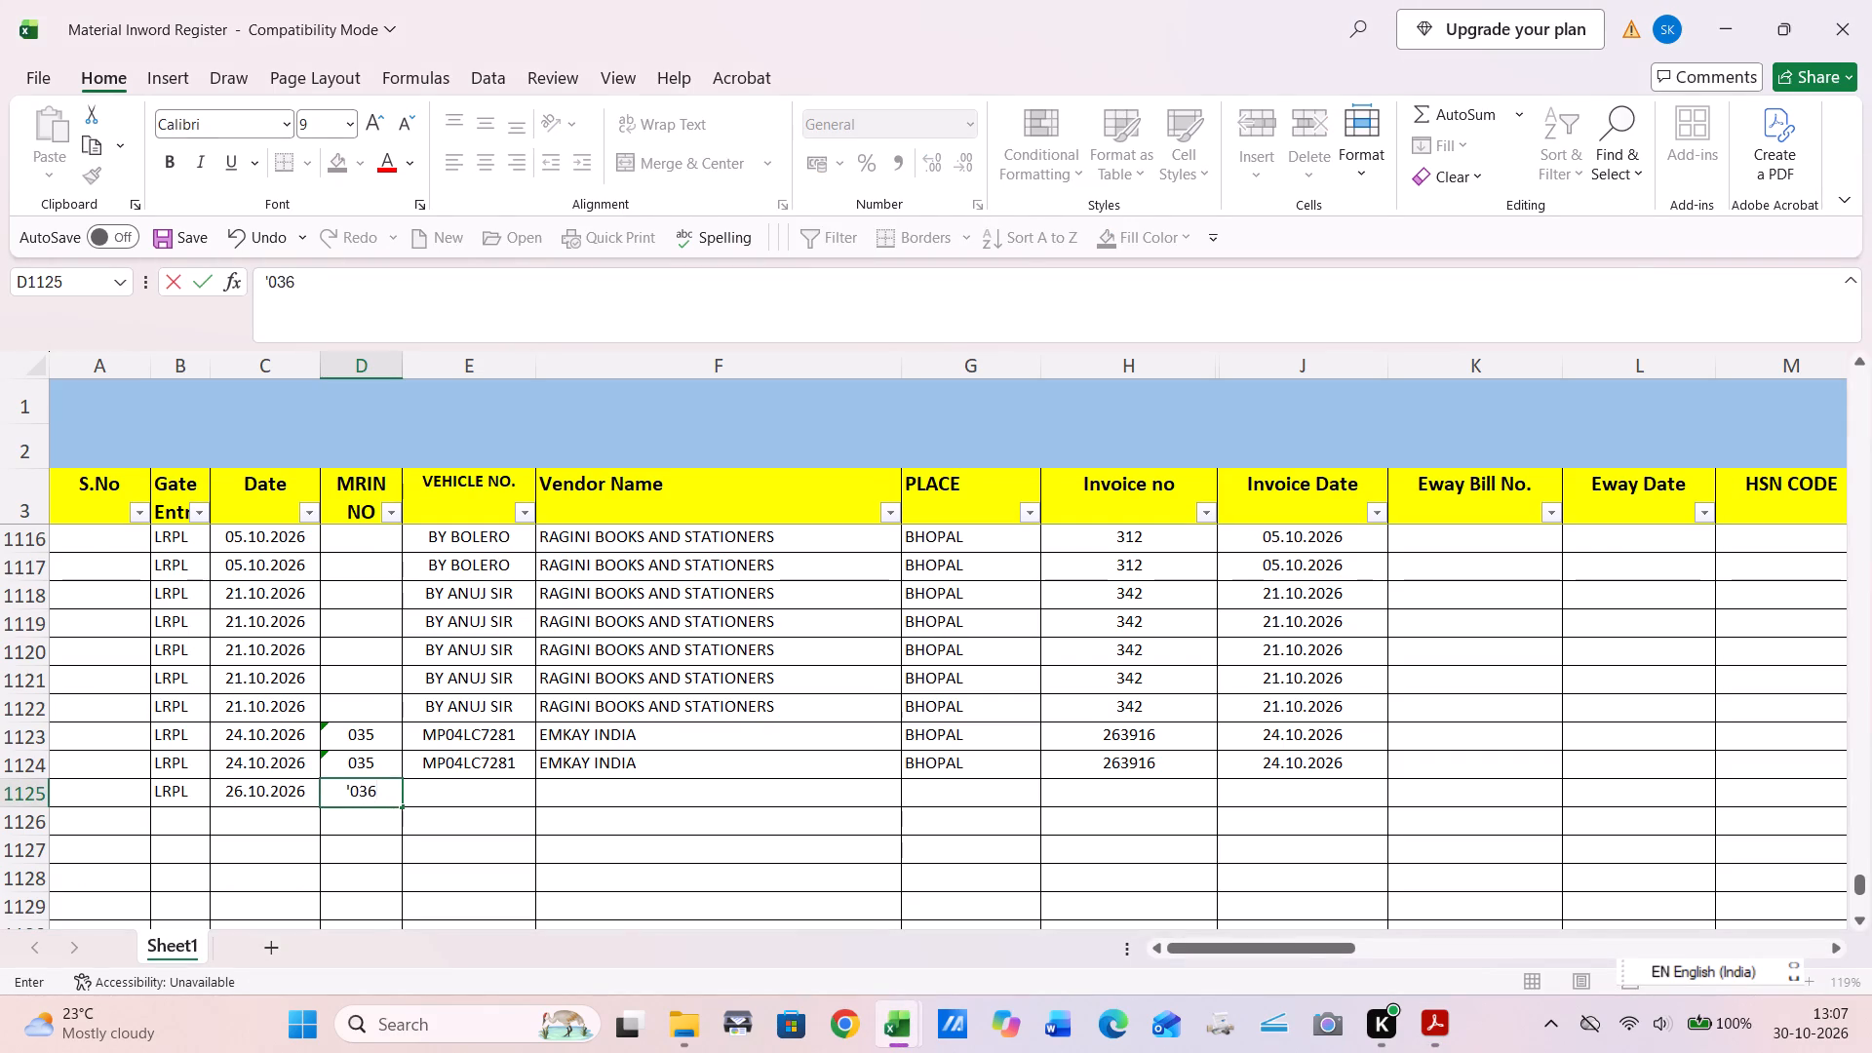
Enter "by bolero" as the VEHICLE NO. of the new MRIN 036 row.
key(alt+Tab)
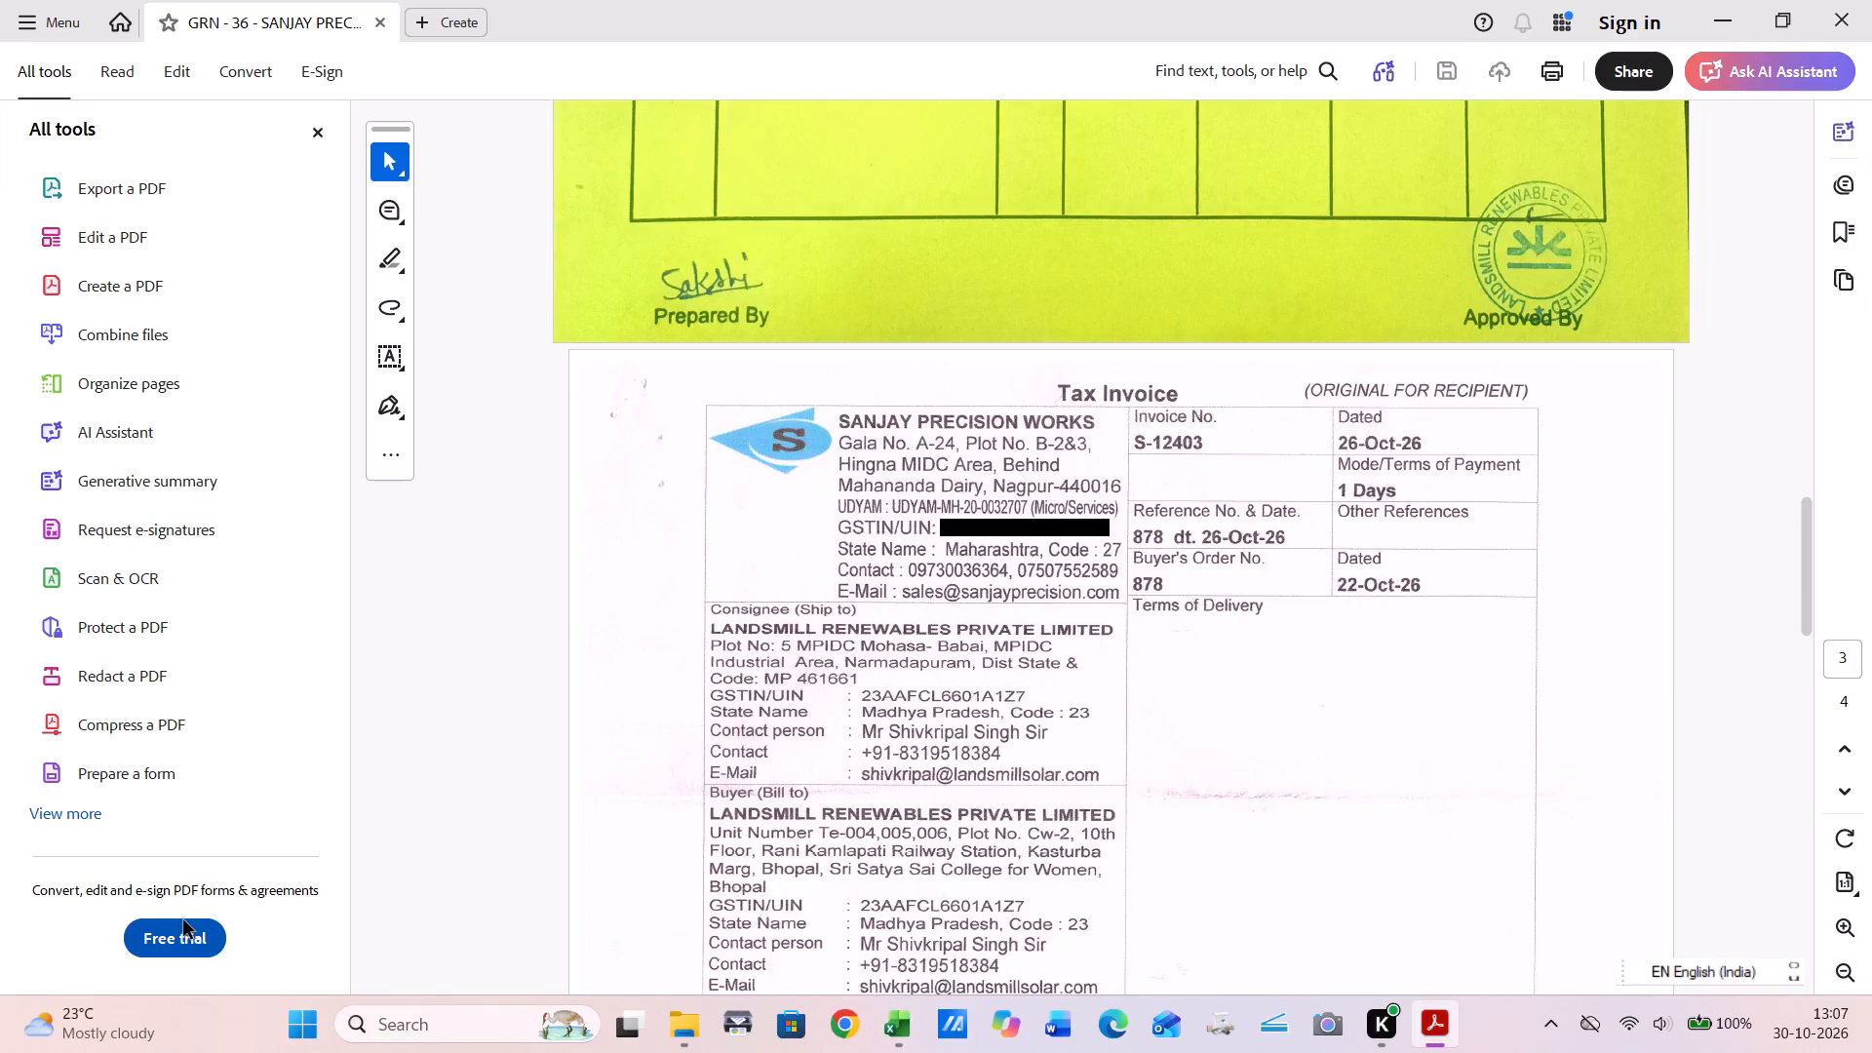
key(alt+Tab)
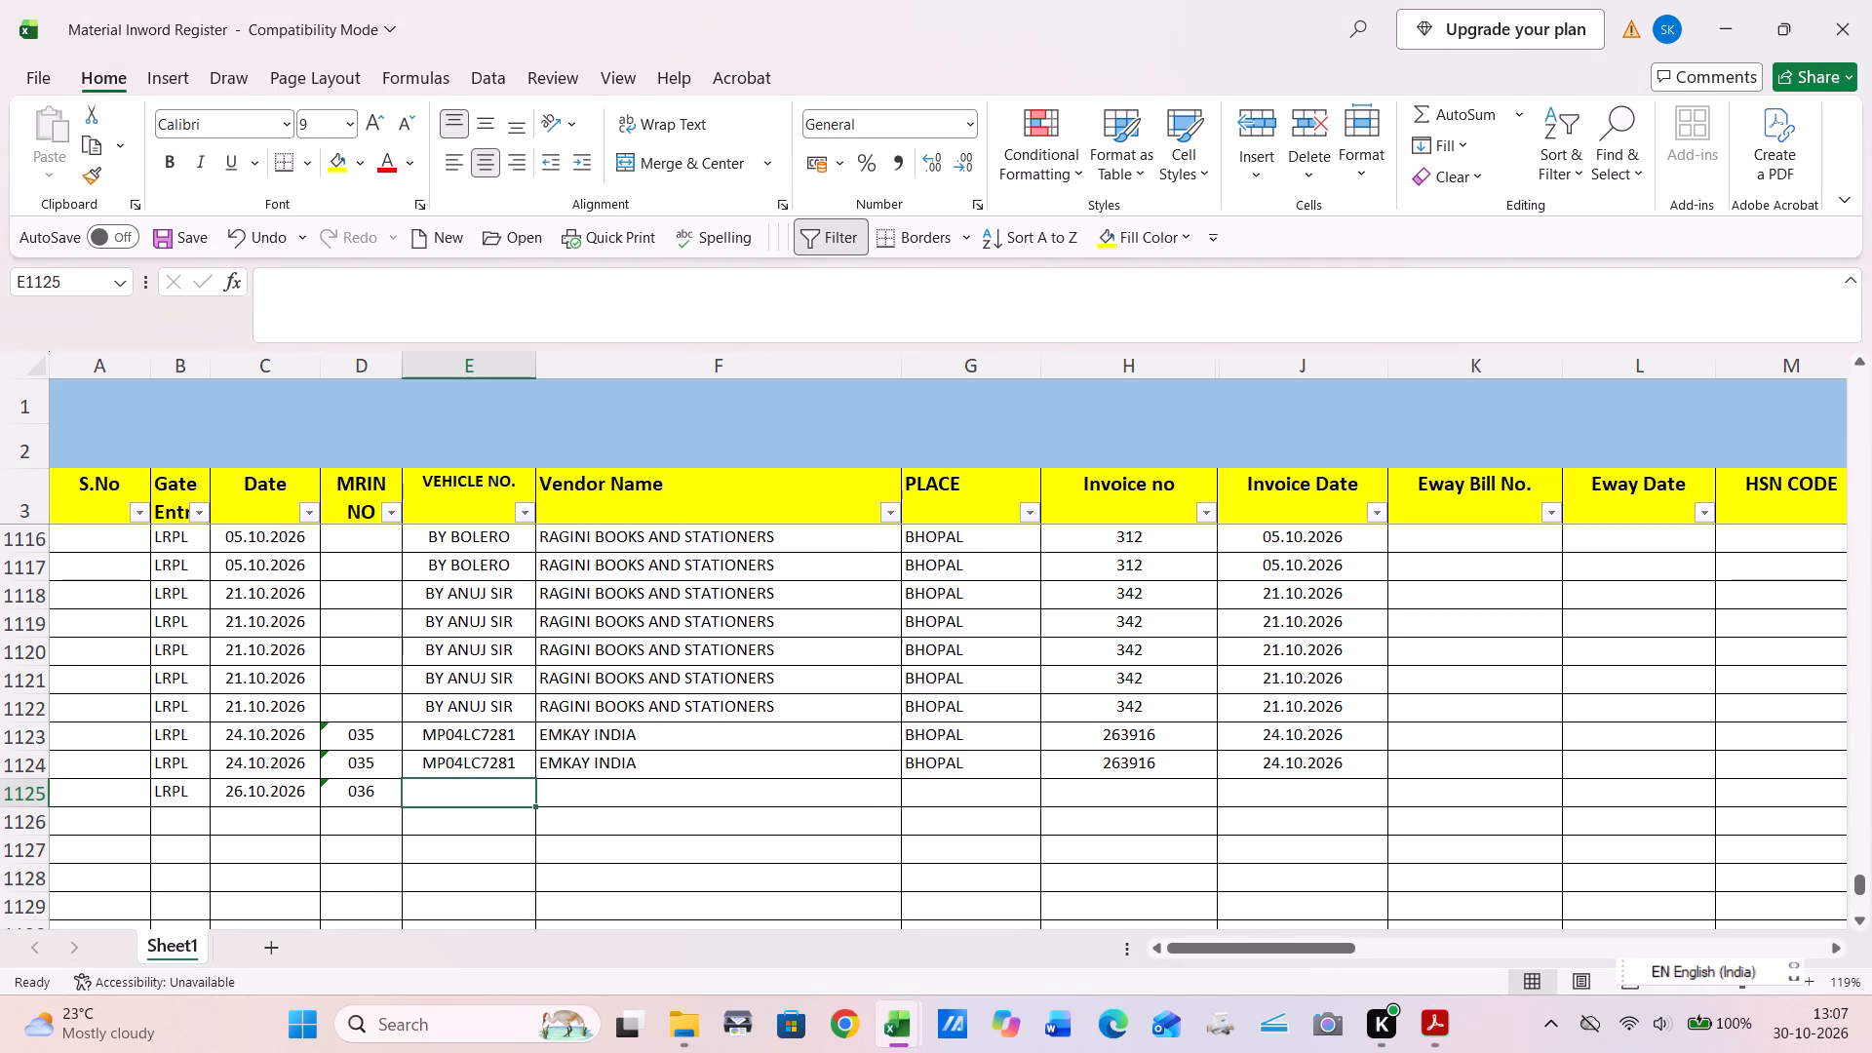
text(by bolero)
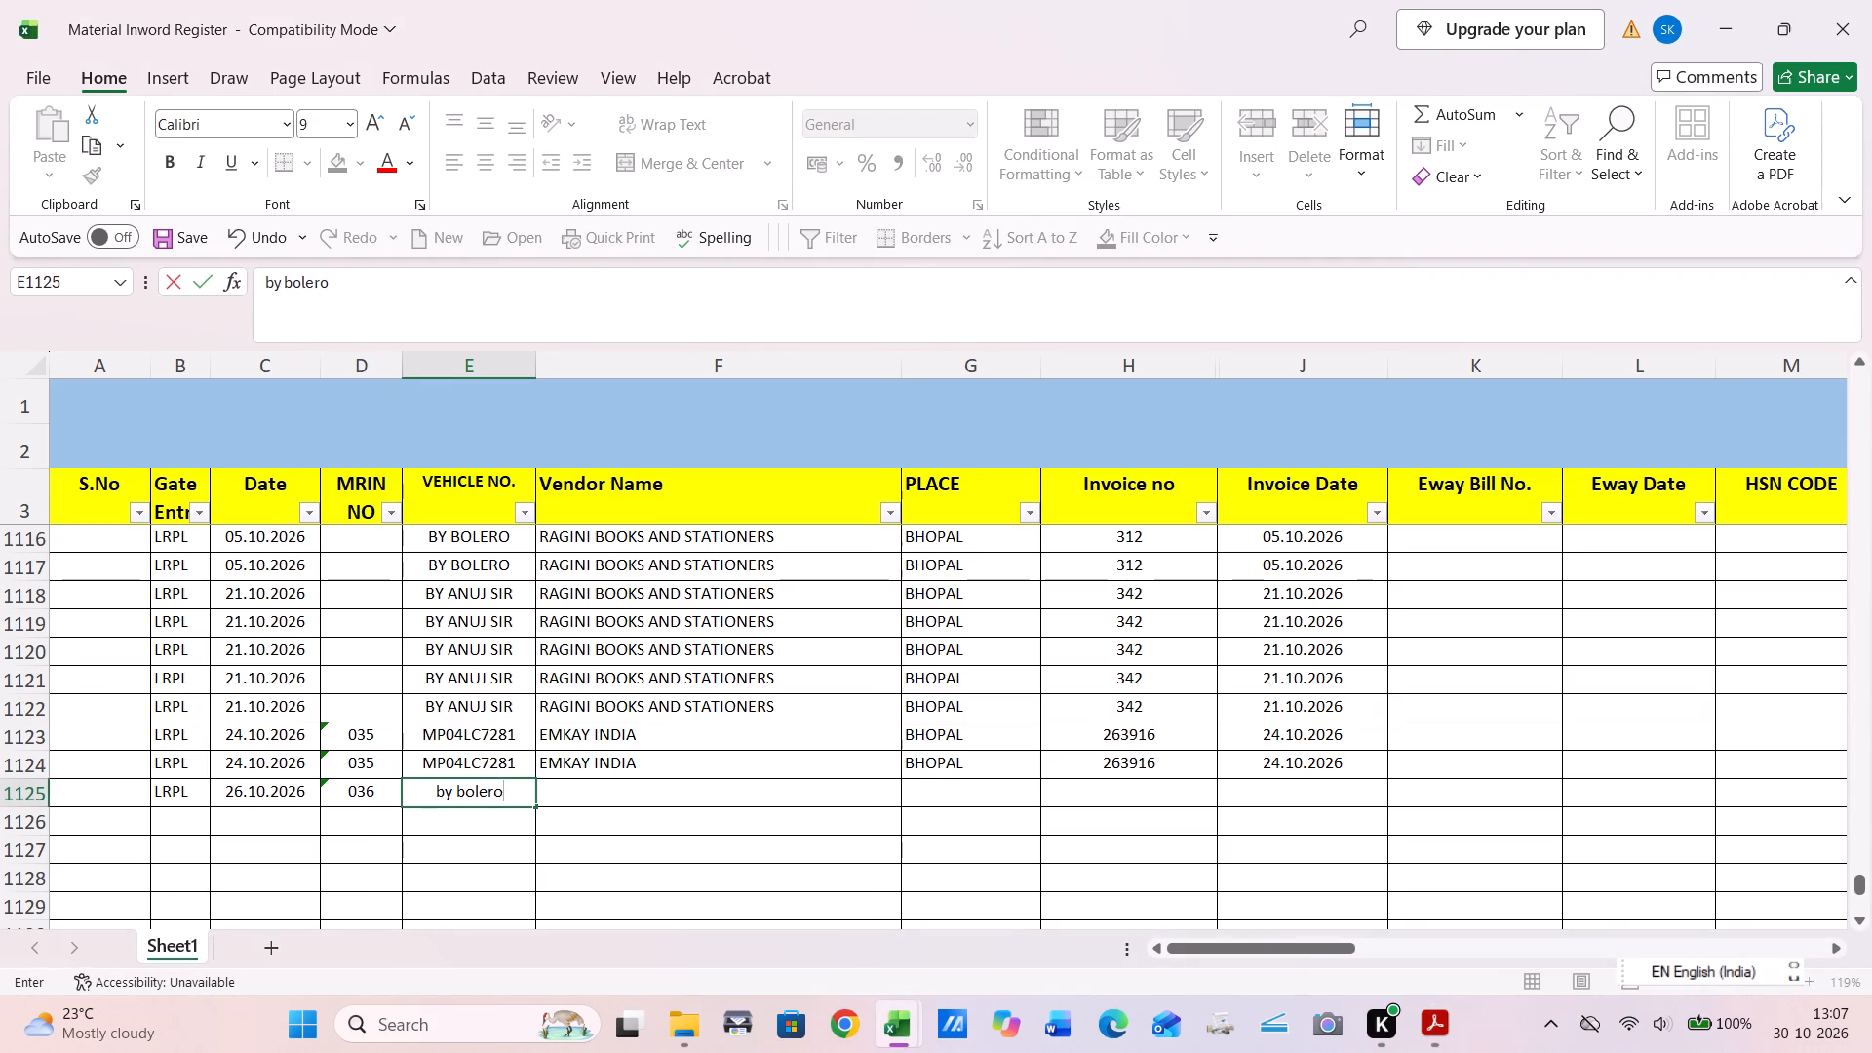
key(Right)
Copy the vendor name SANJAY PRECISION WORKS from the GRN - 36 tax invoice into the new row's Vendor Name.
key(alt+Tab)
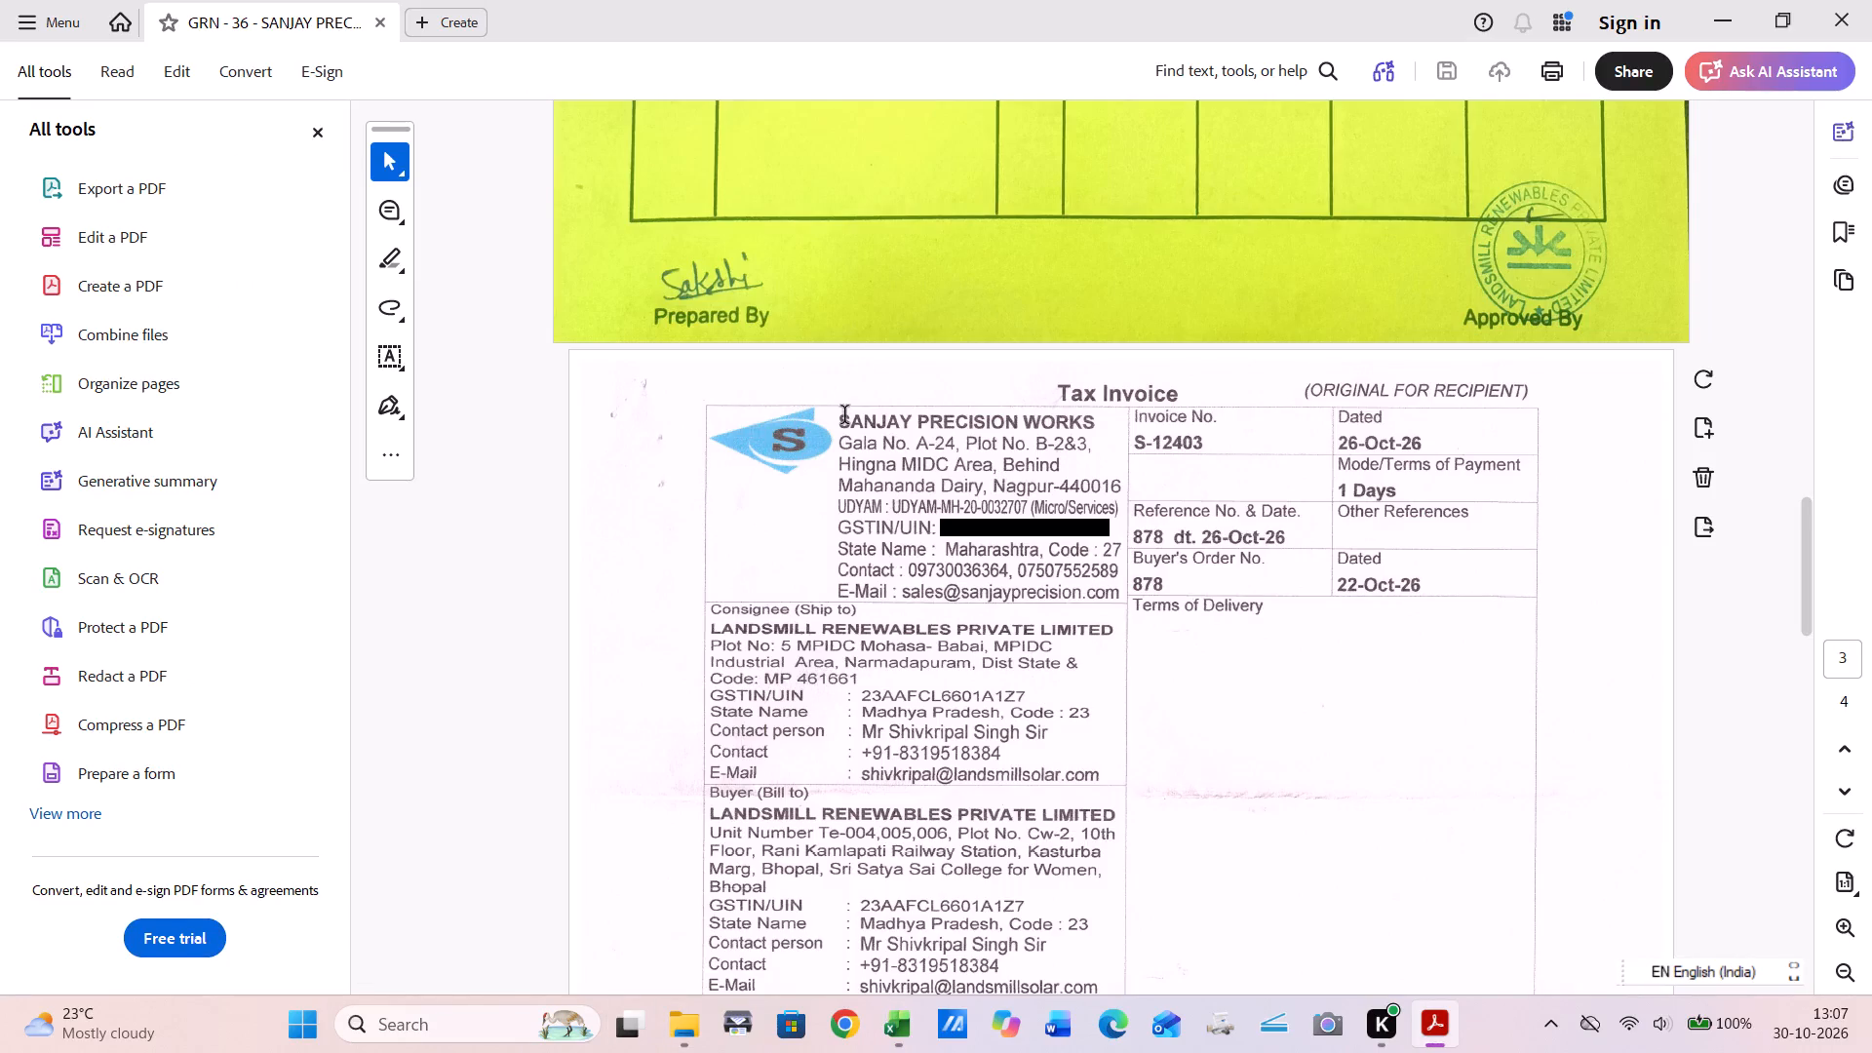
drag(844, 419, 1059, 422)
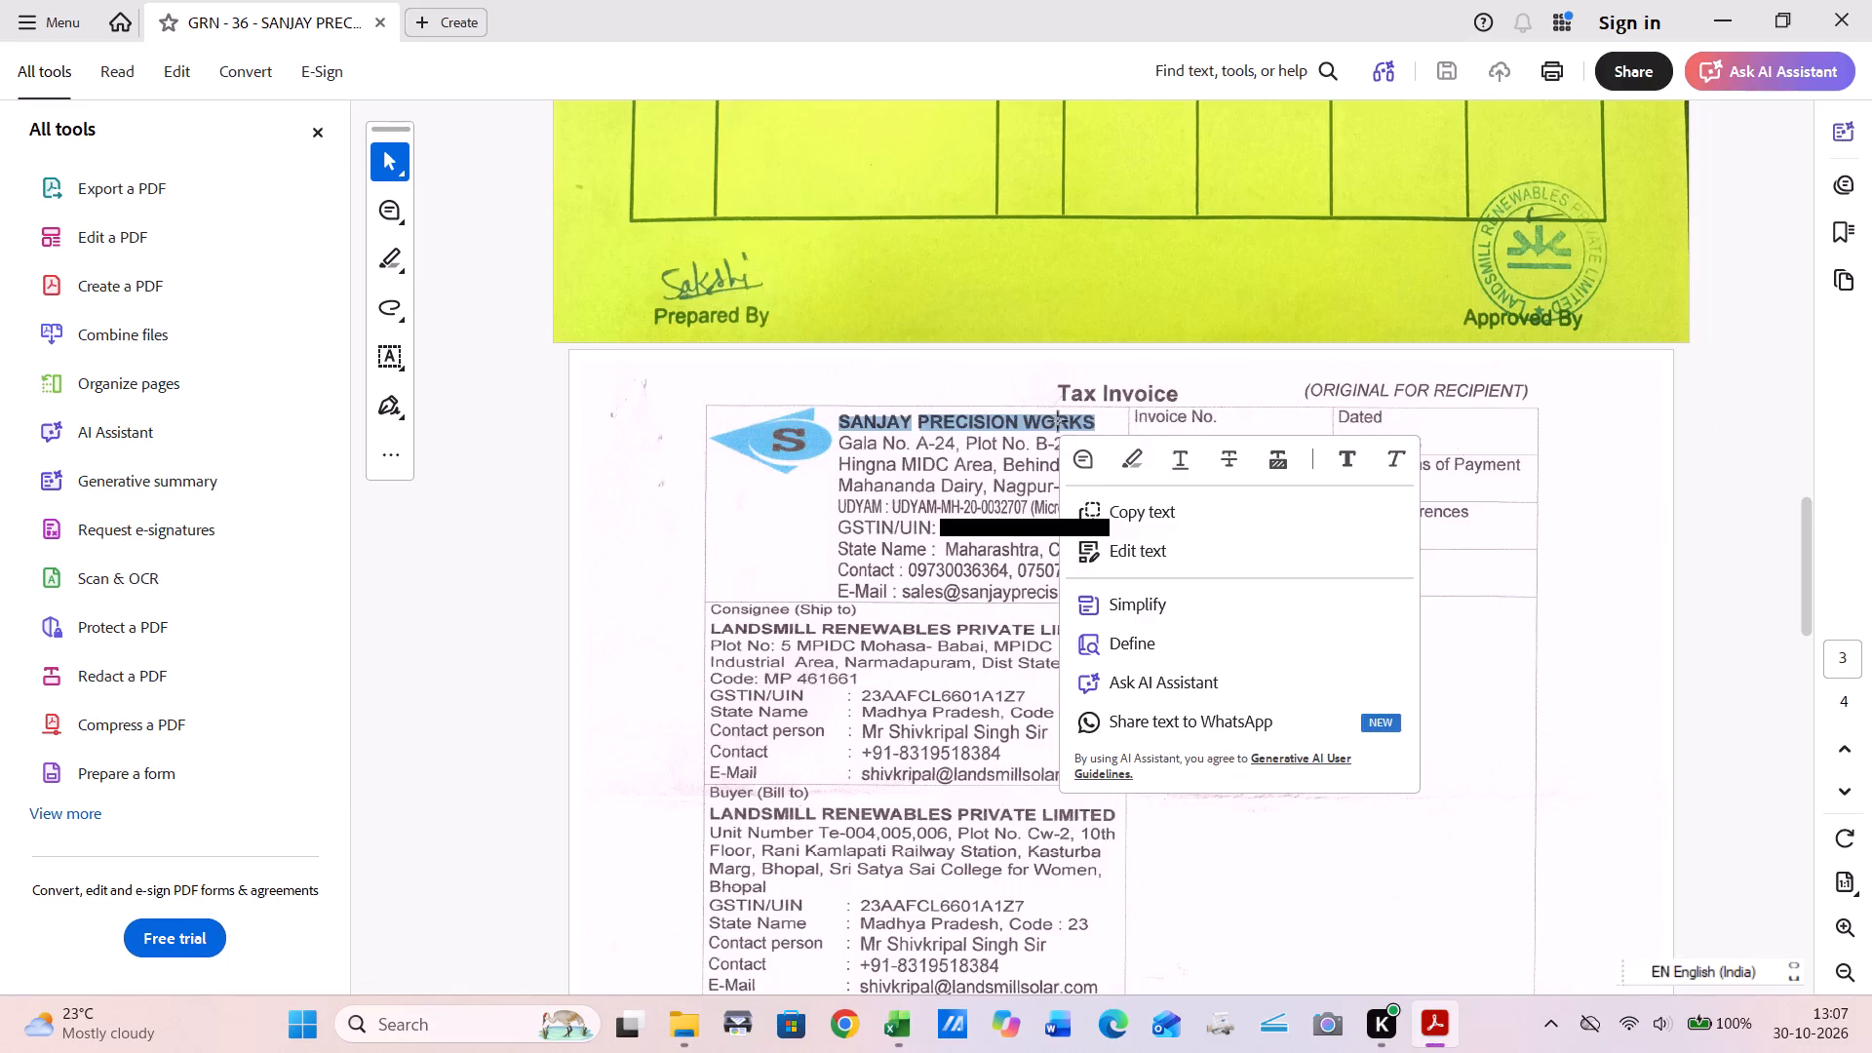
key(ctrl+c)
key(alt+Tab)
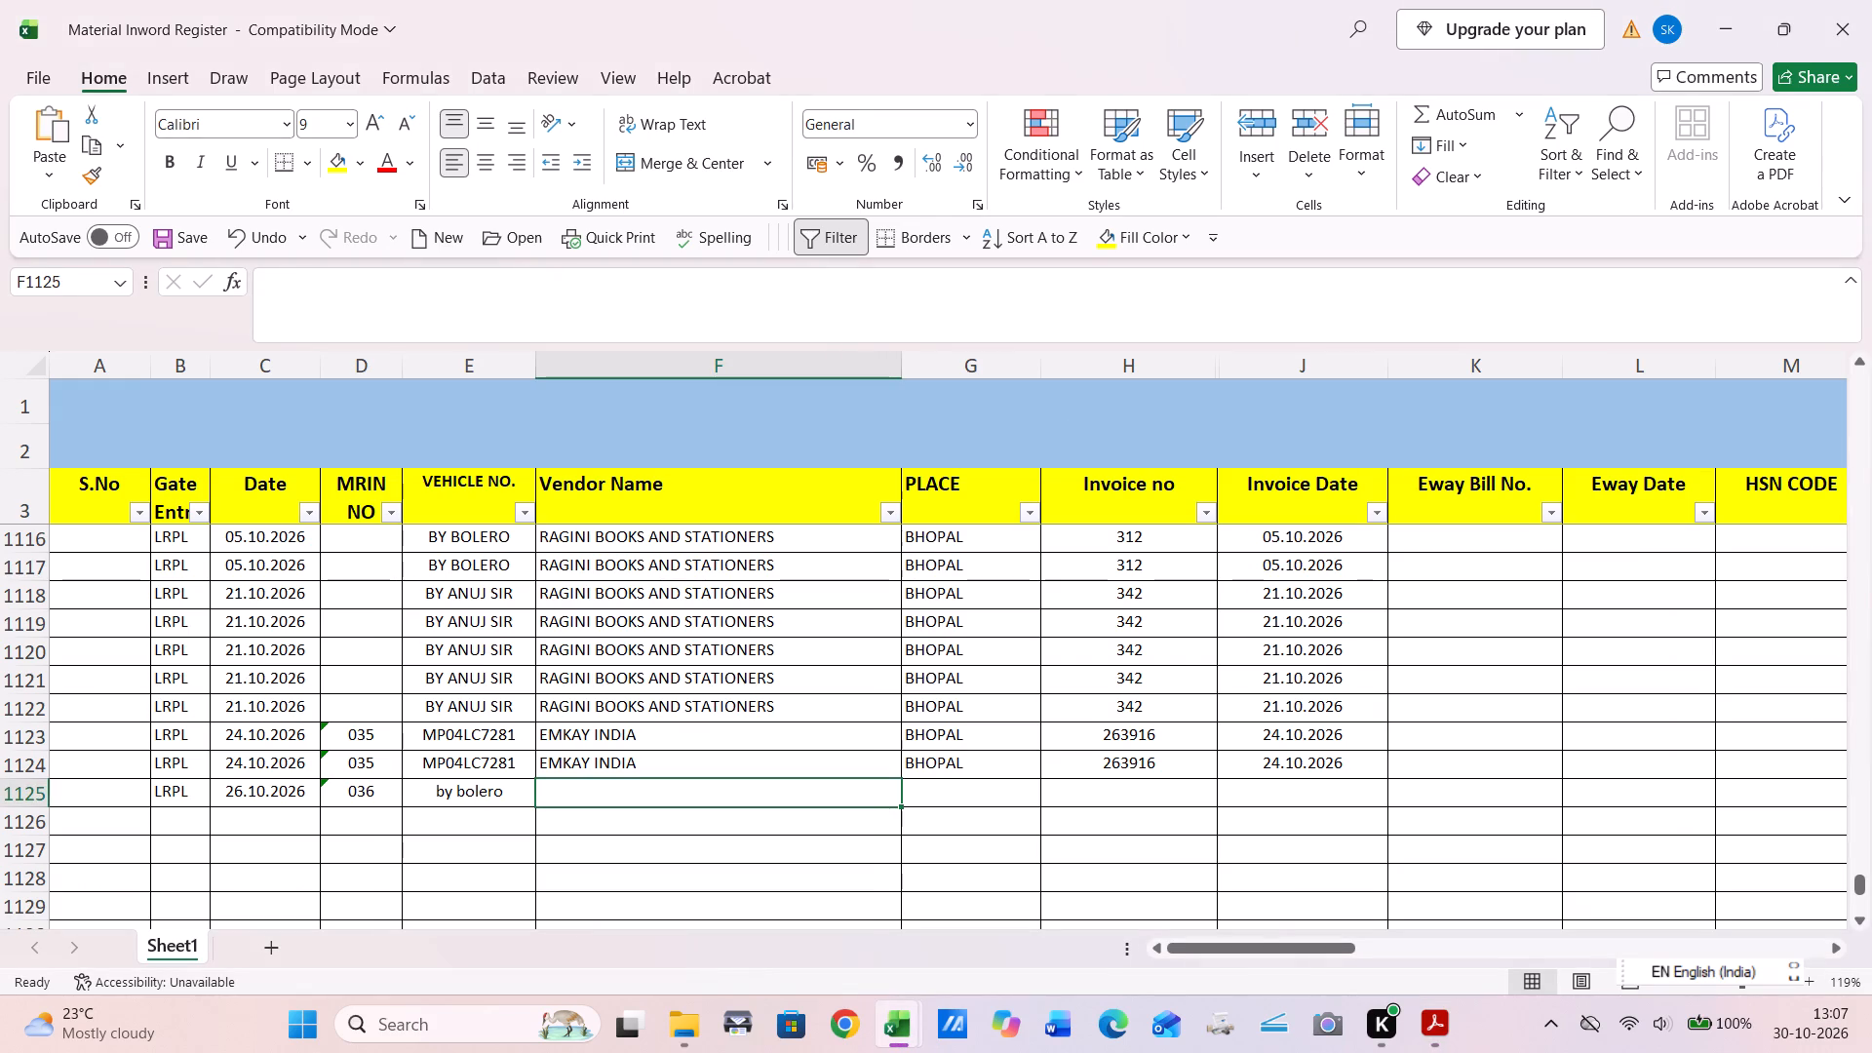
double_click(648, 796)
key(ctrl+v)
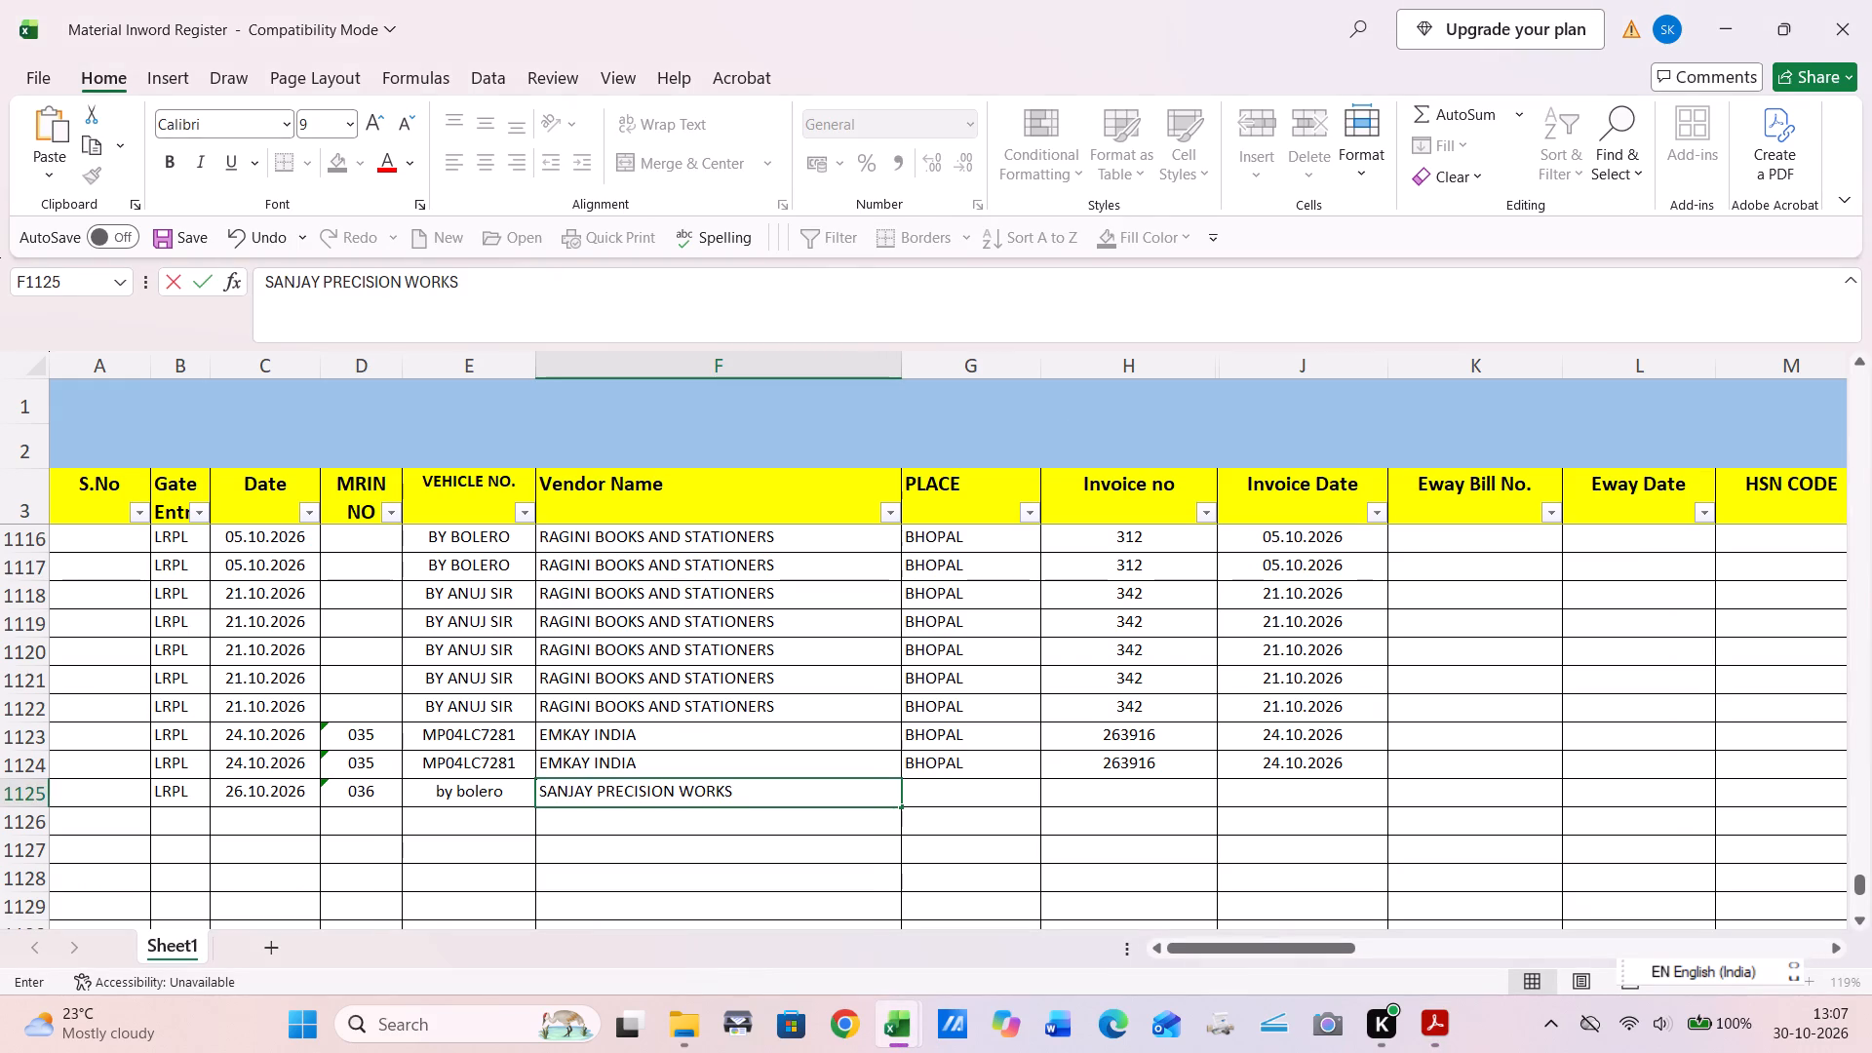
Re-enter the new row's VEHICLE NO. in capitals as BY BOLERO.
click(442, 790)
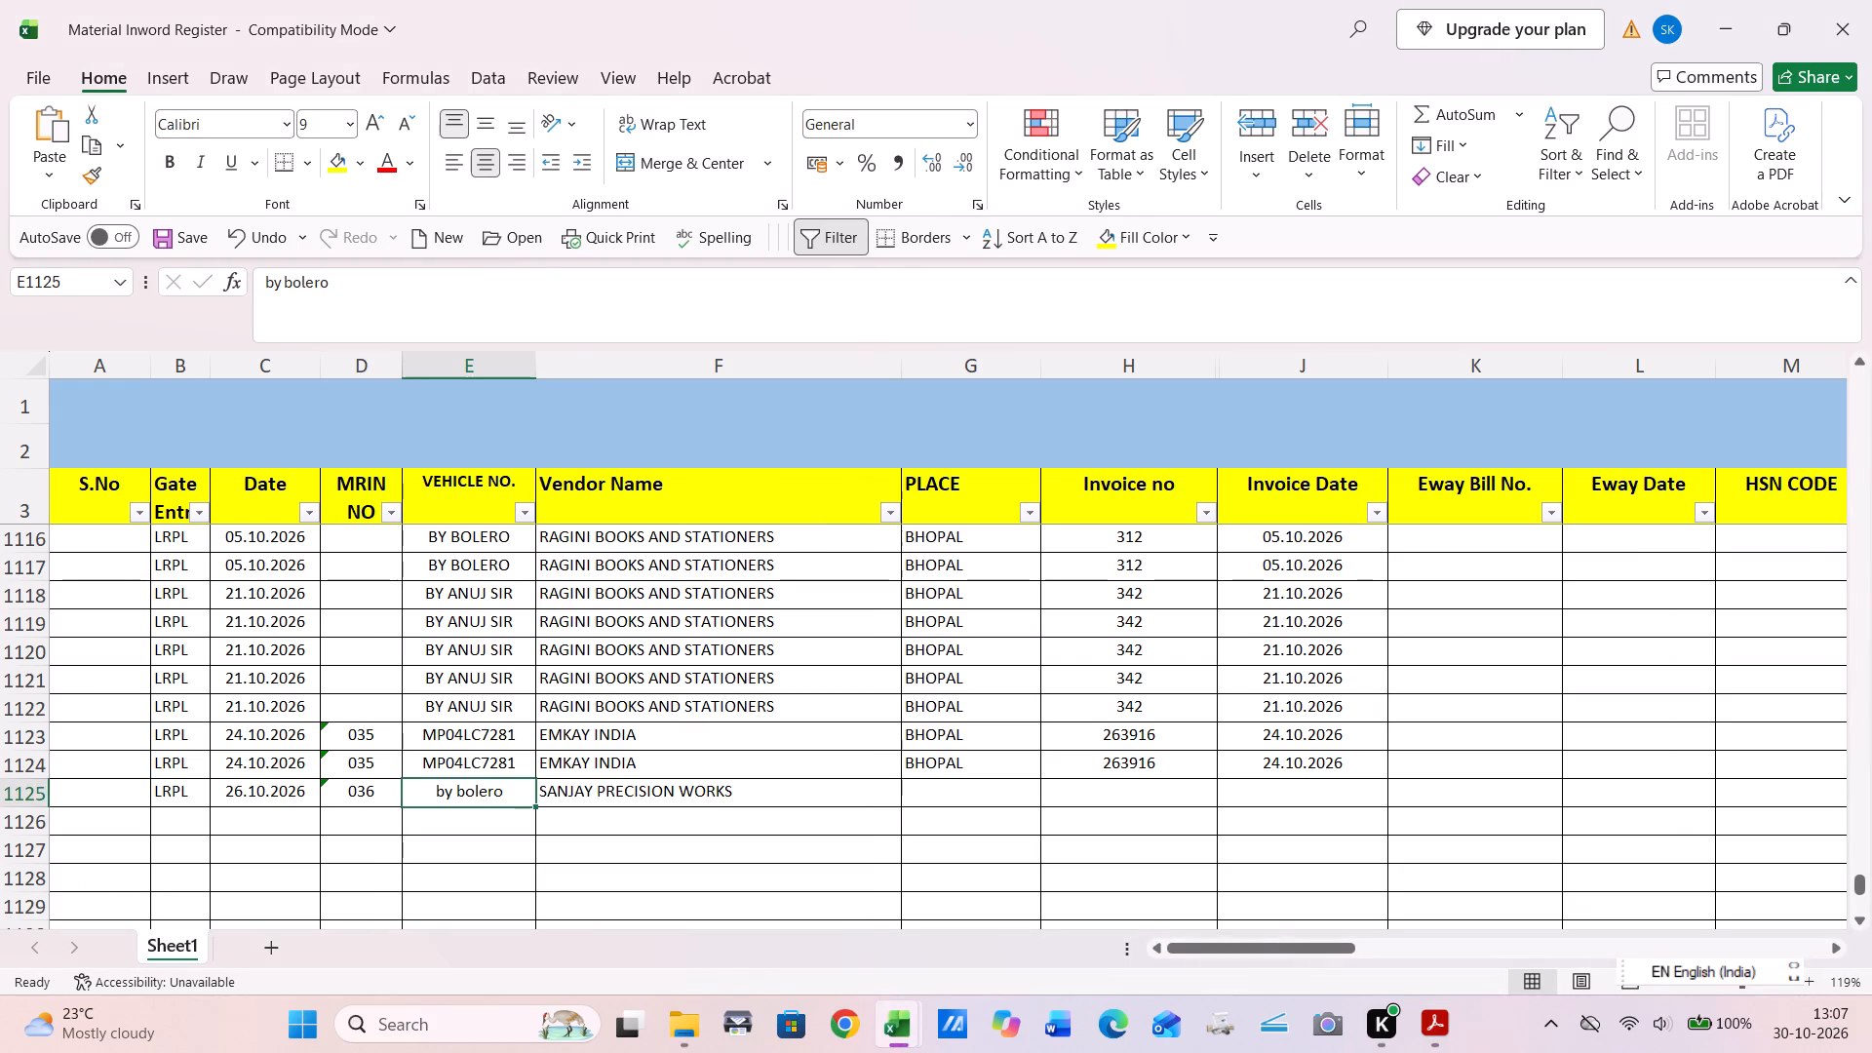
text(BY BOL)
key(Tab)
Enter NAGPUR as the PLACE in the MRIN 036 row.
key(Tab)
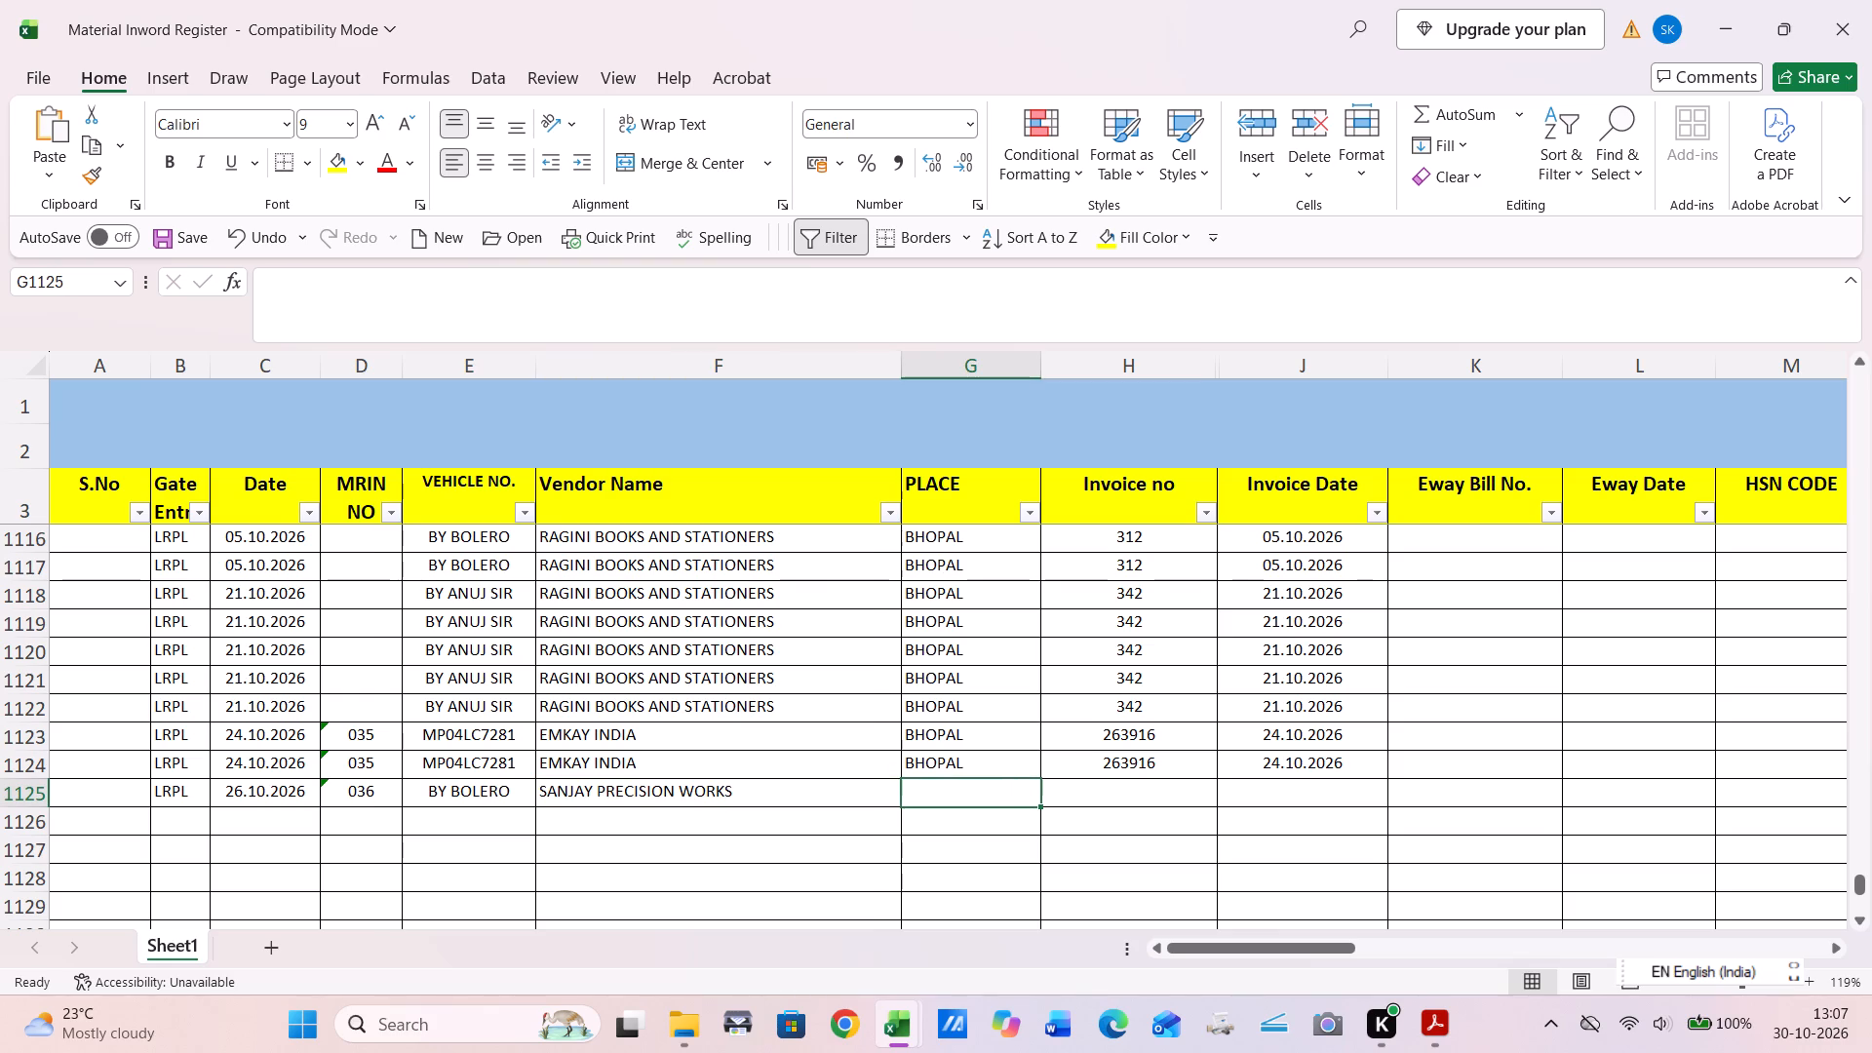
text(NAGP)
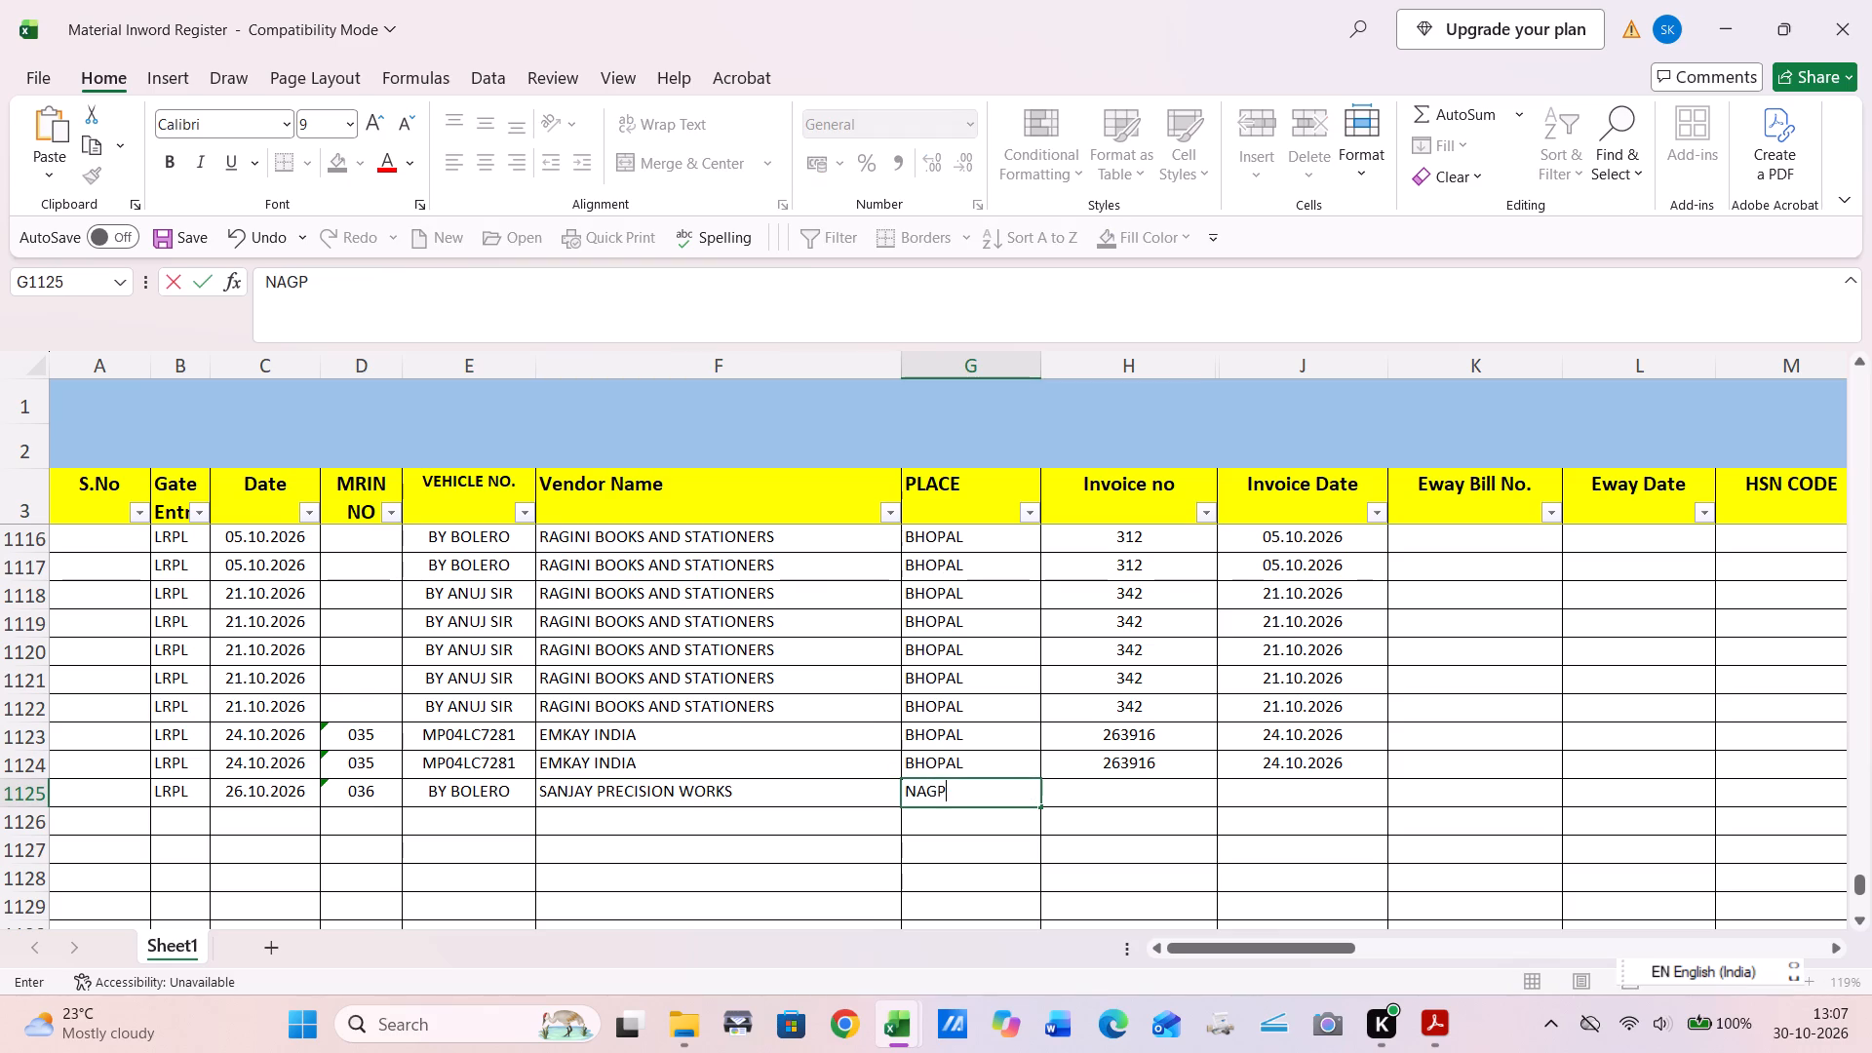
text(UR)
key(Right)
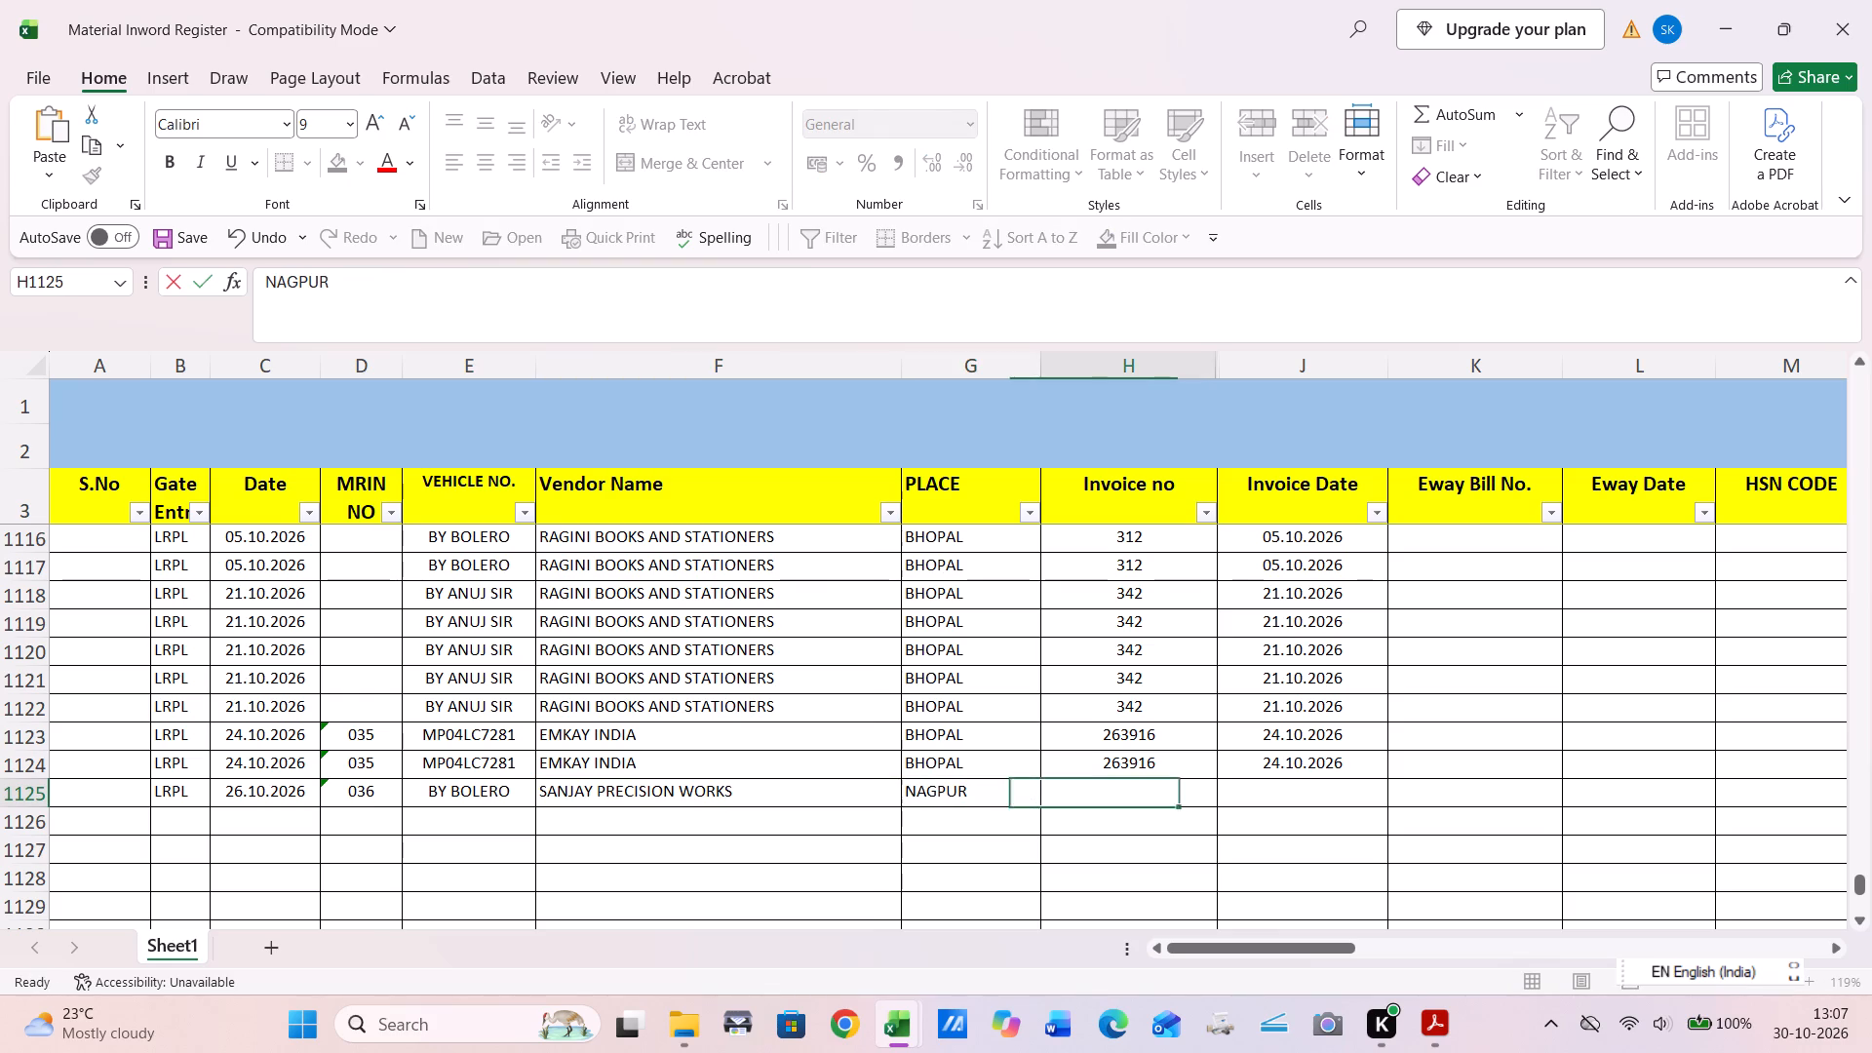
Copy the first item, Steel Scale 300mm, Kristeel, from the GRN - 36 tax invoice into the MRIN 036 row's Description Of Goods.
key(alt+Tab)
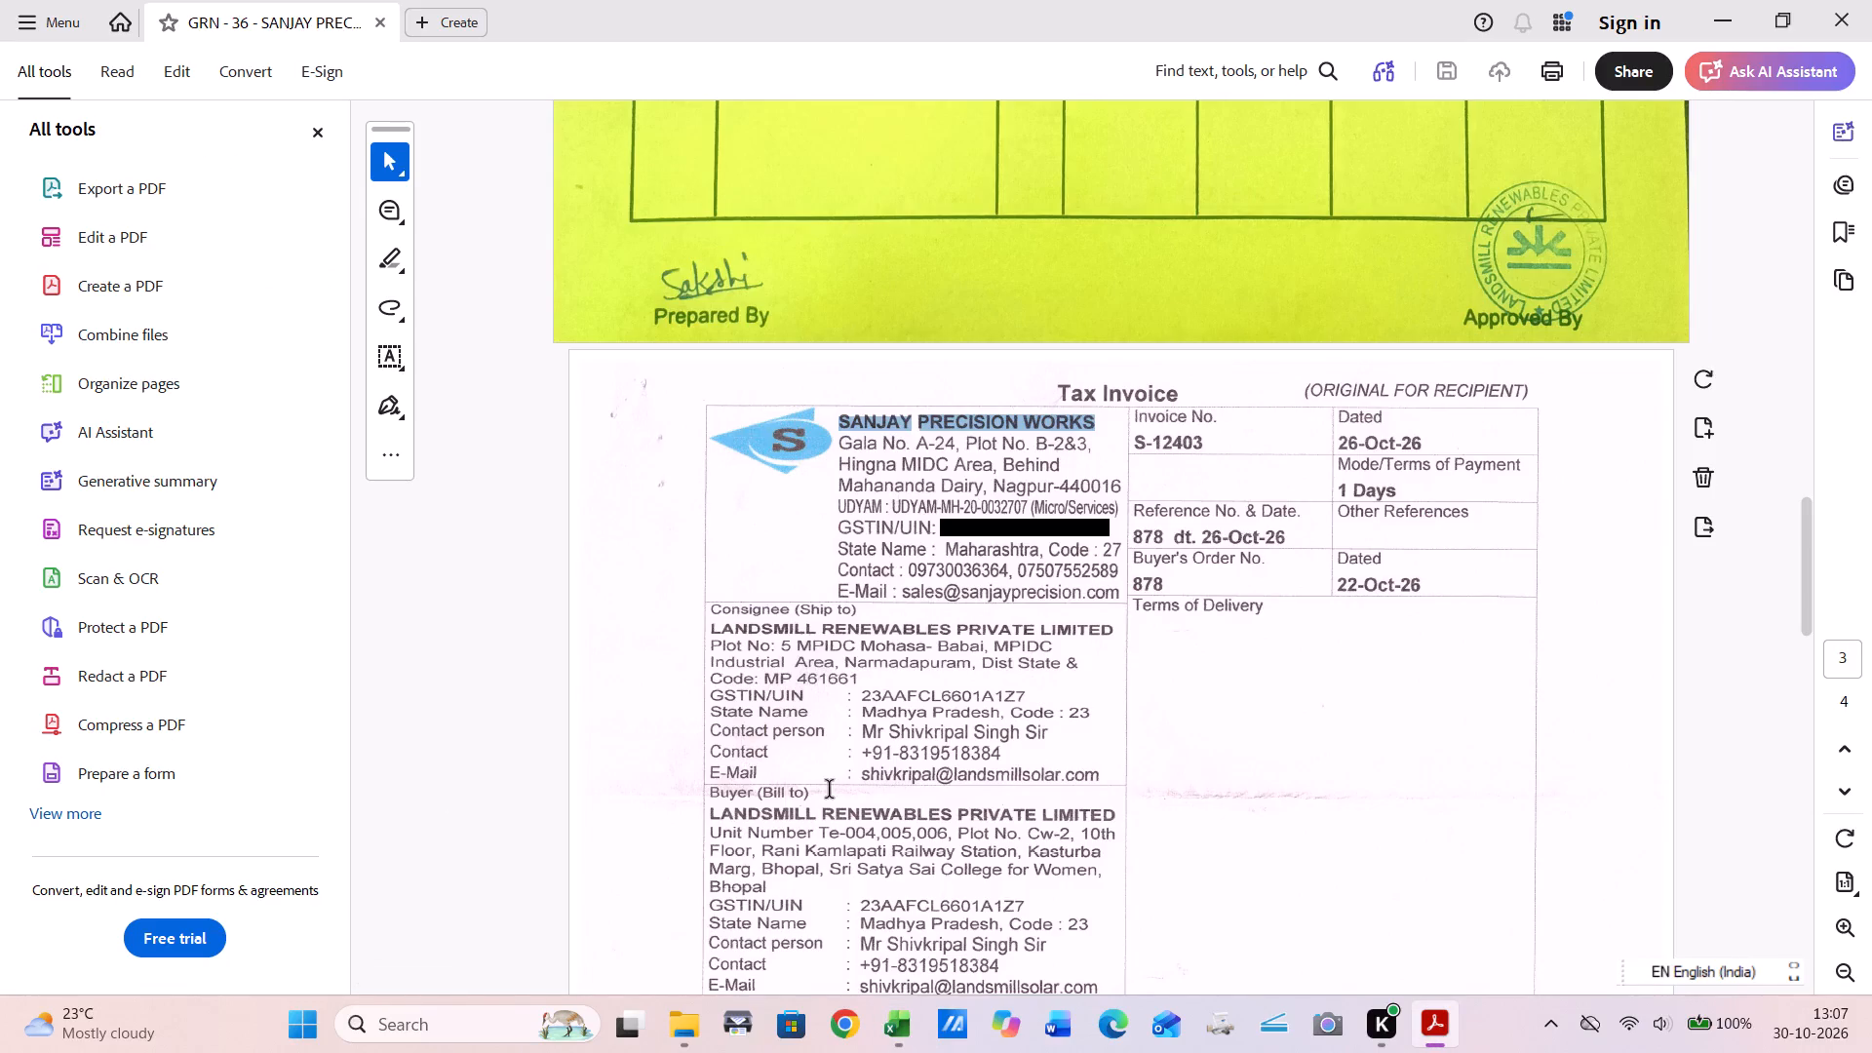
drag(1806, 565, 1820, 666)
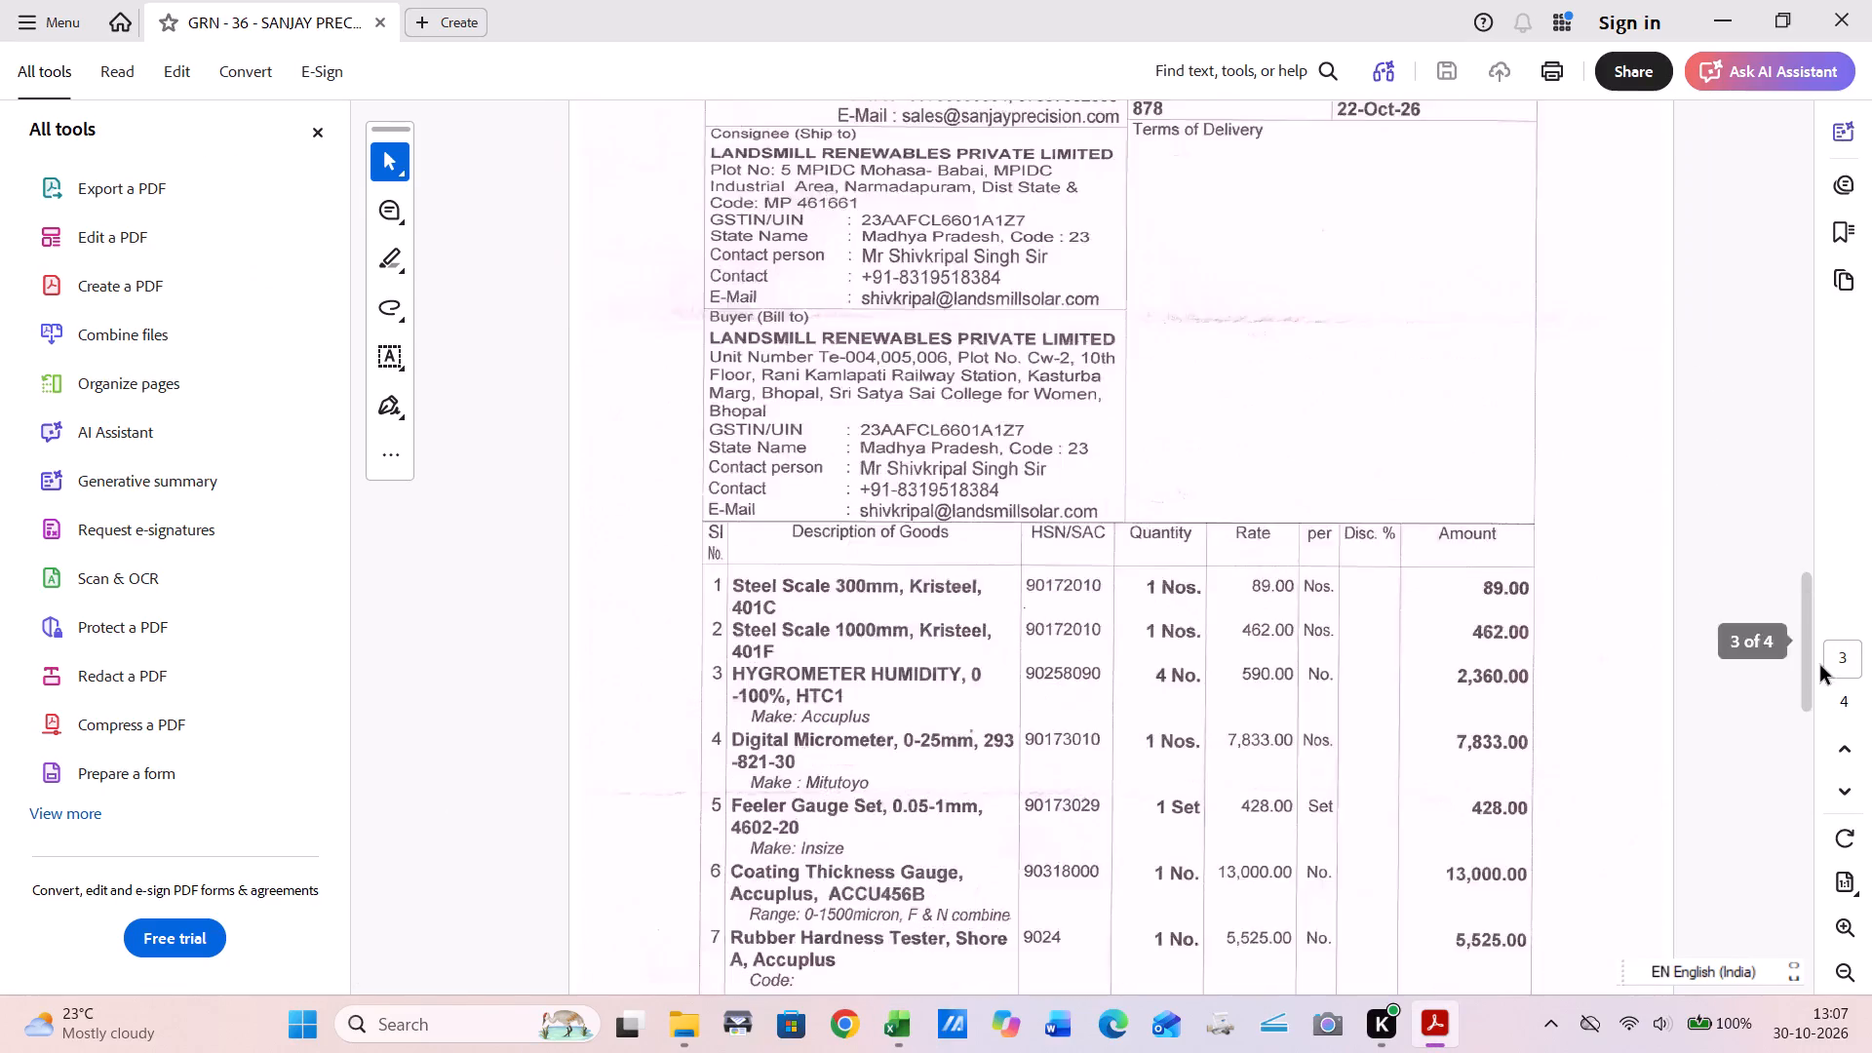
drag(1820, 666, 1820, 680)
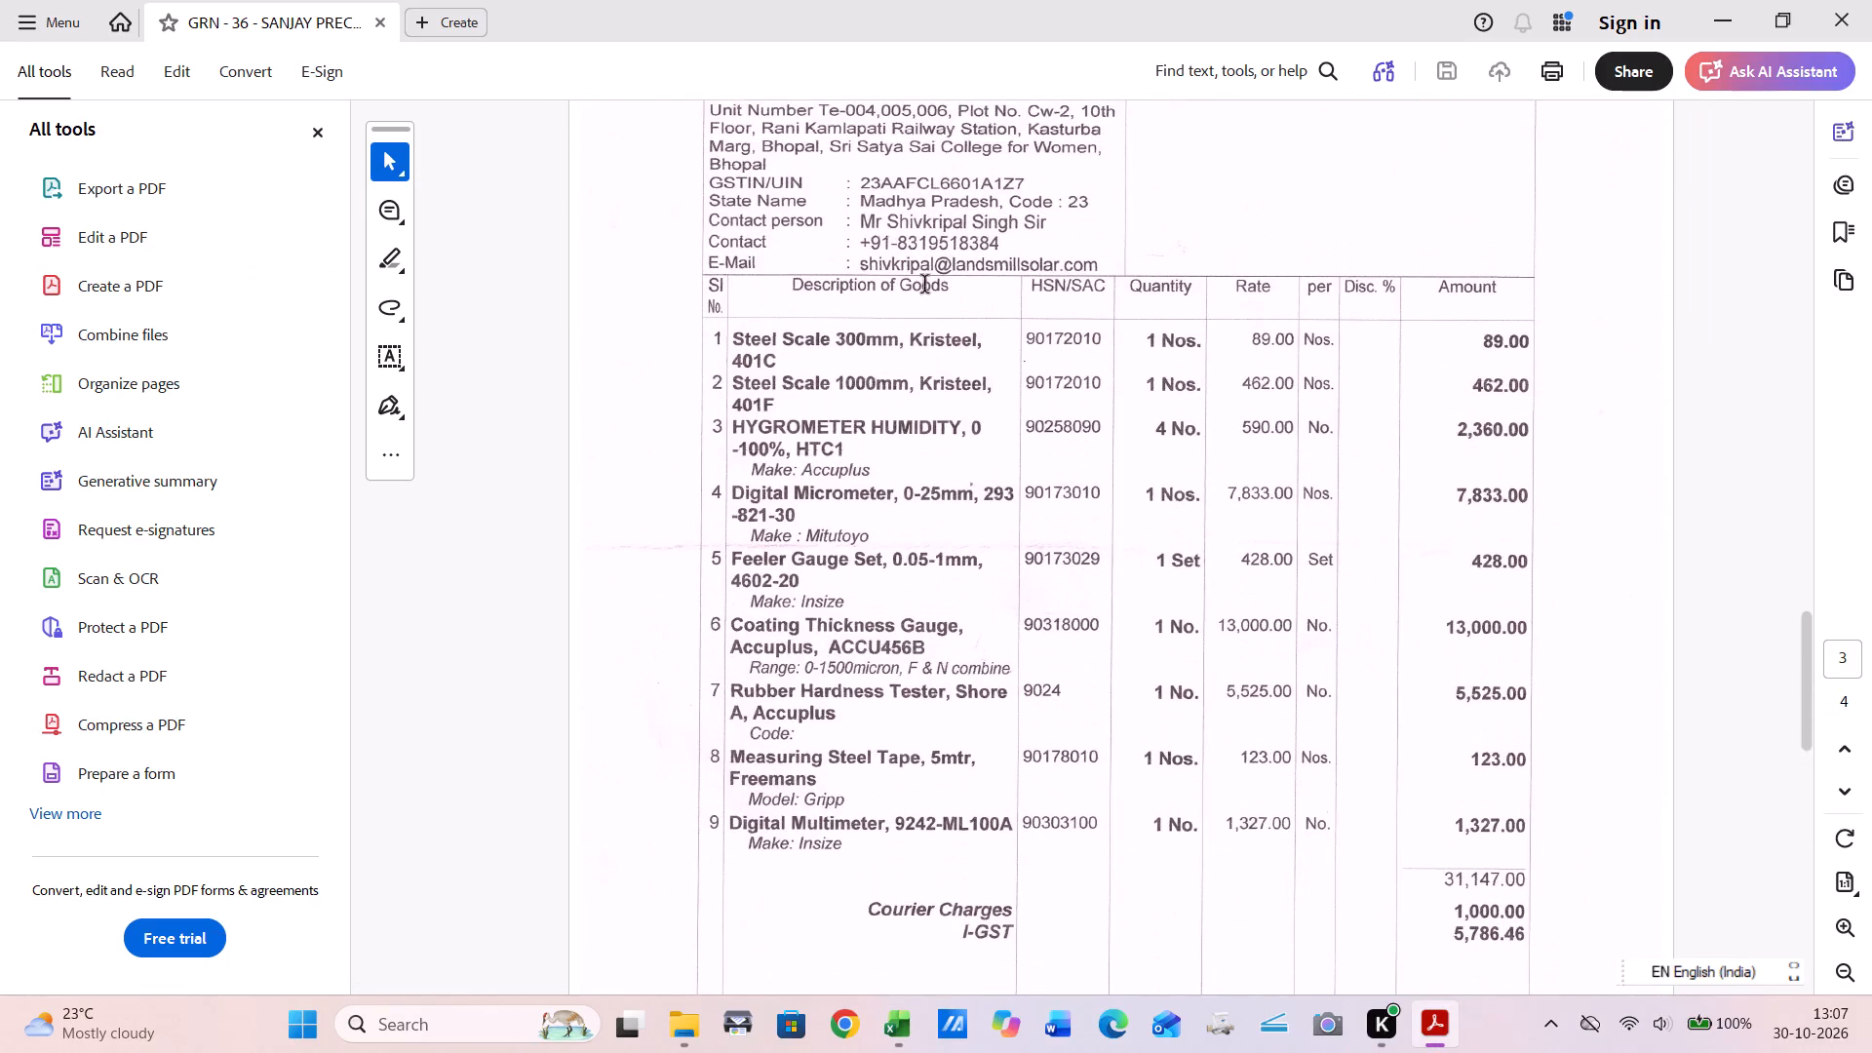
drag(735, 346, 876, 347)
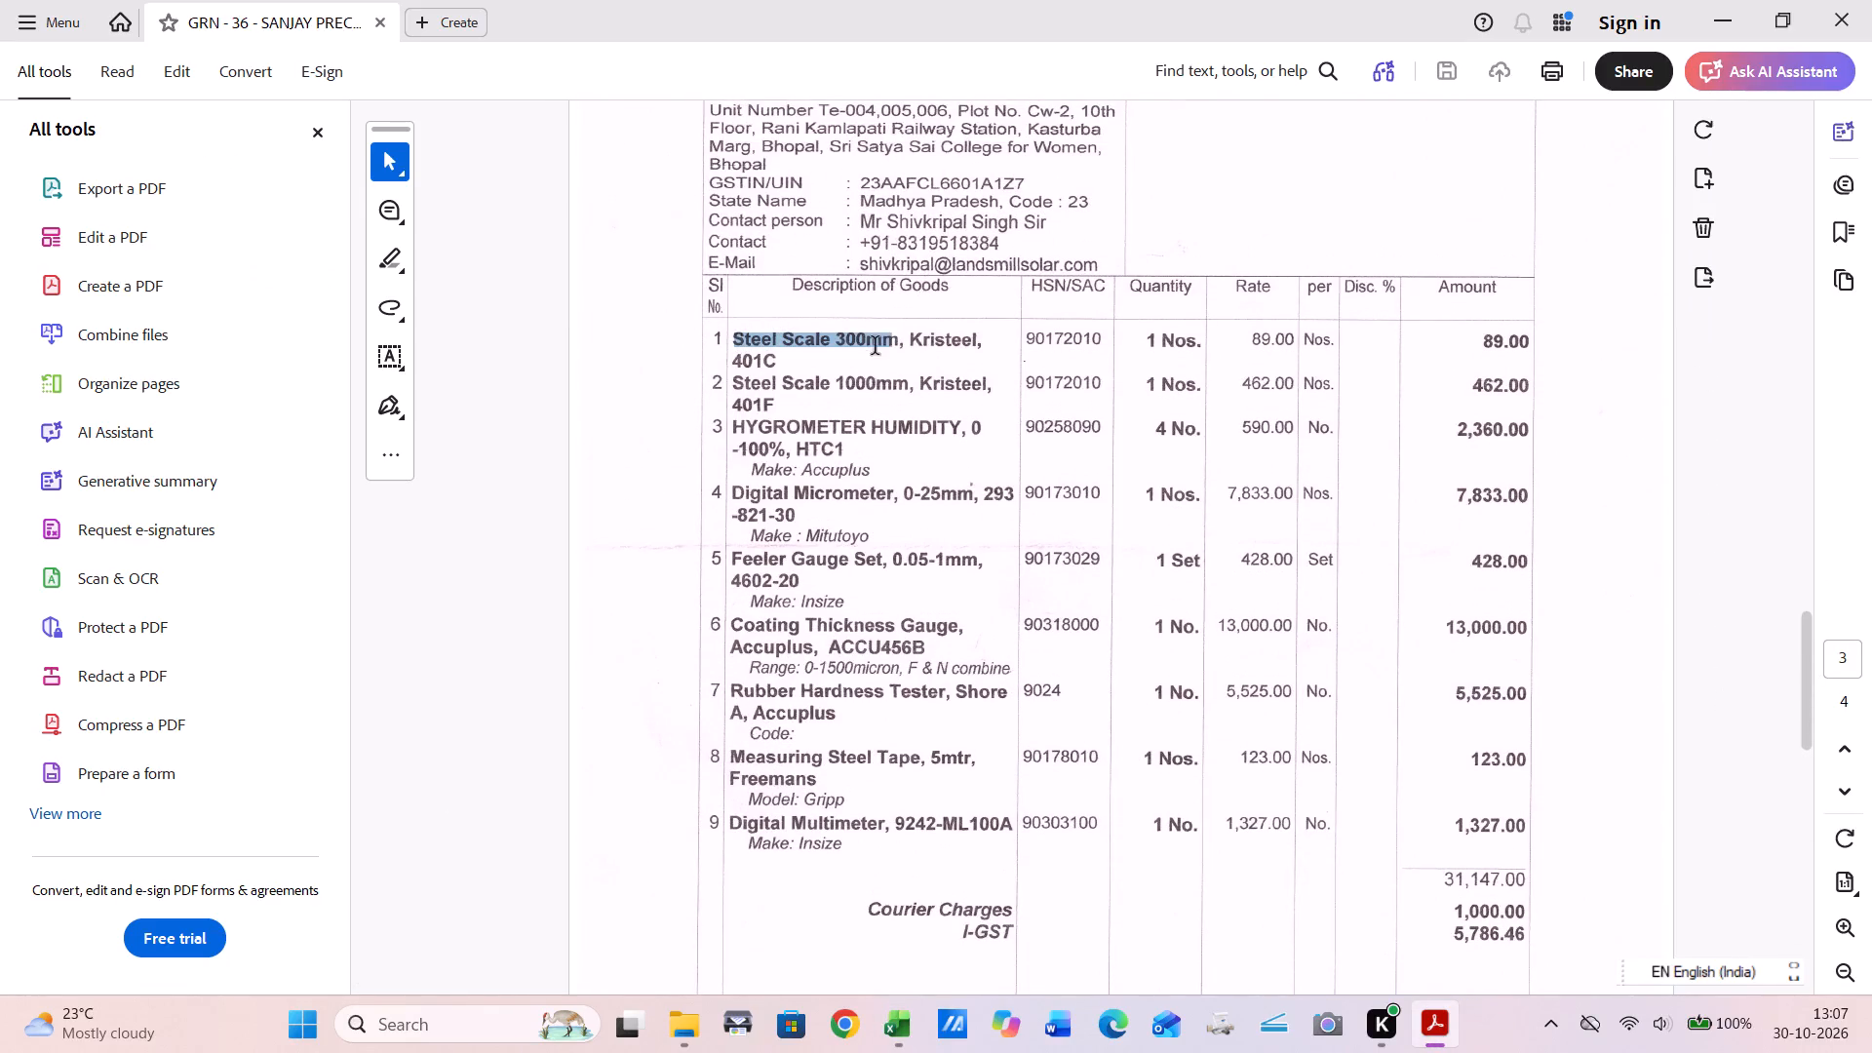
drag(876, 347, 978, 352)
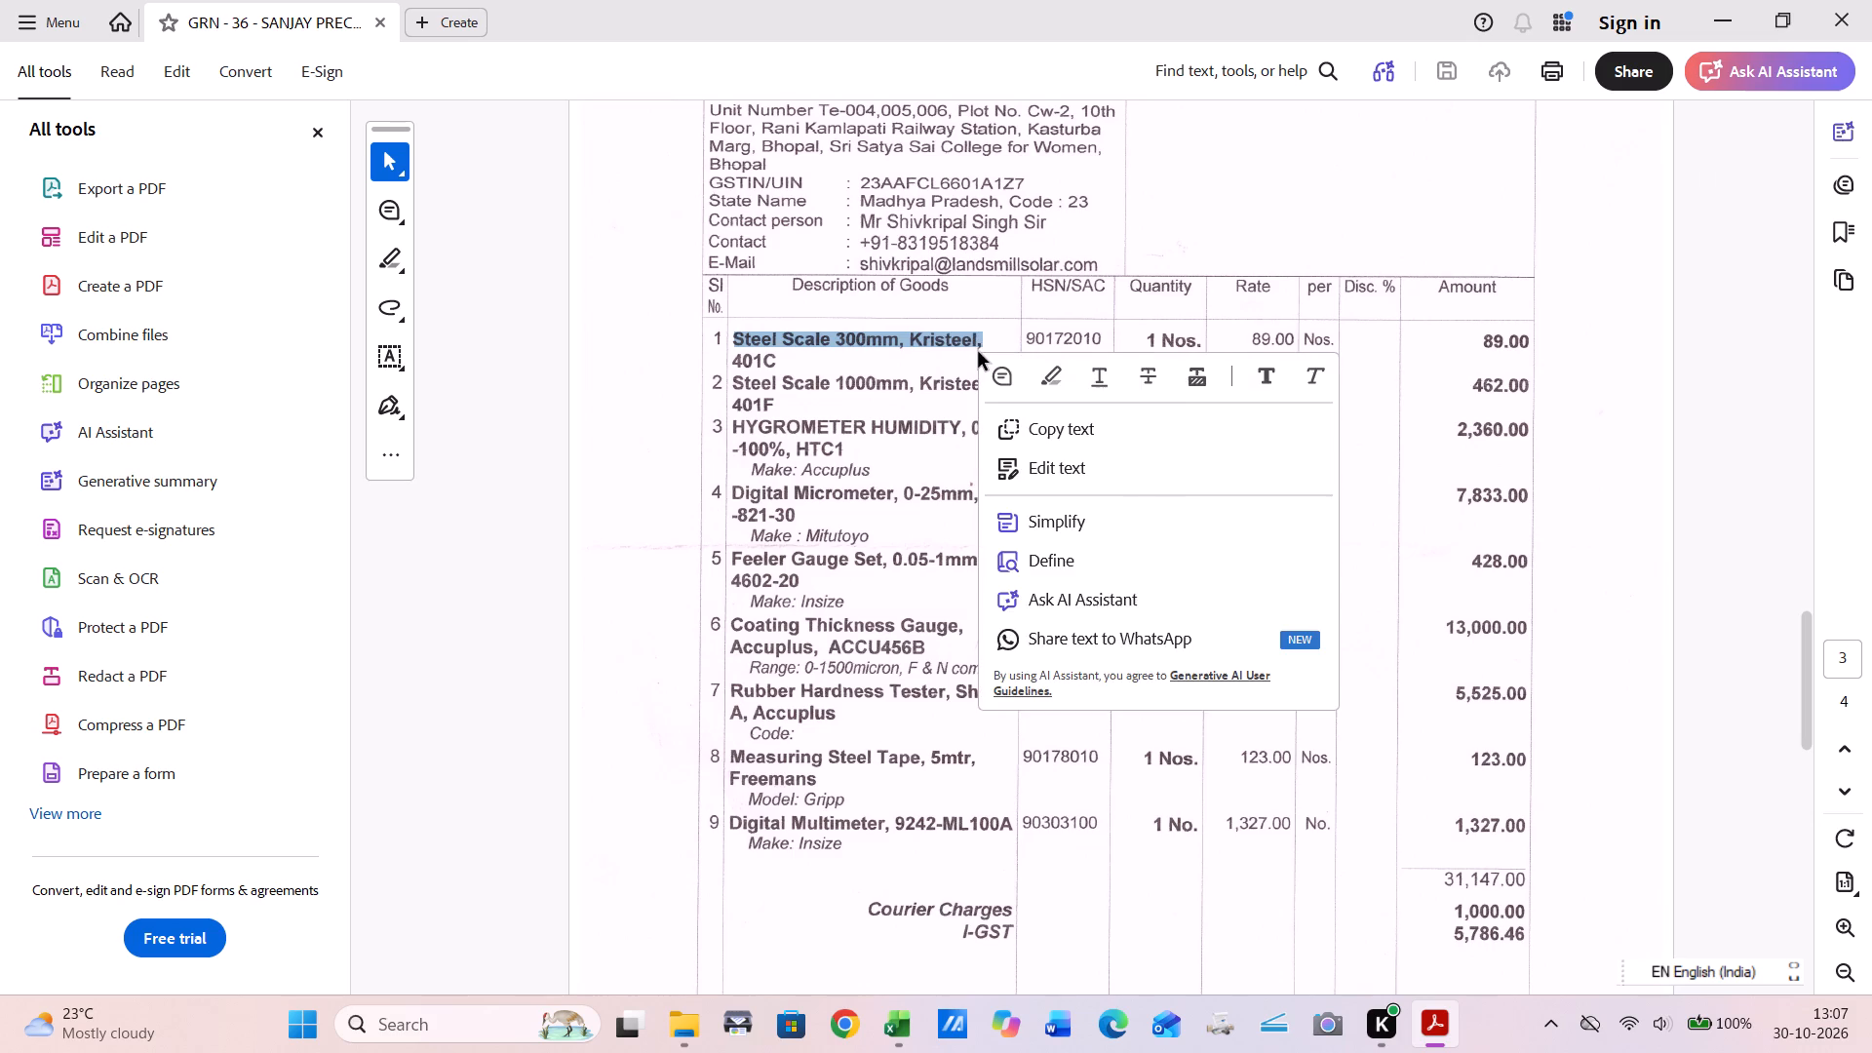
key(ctrl+c)
key(alt+Tab)
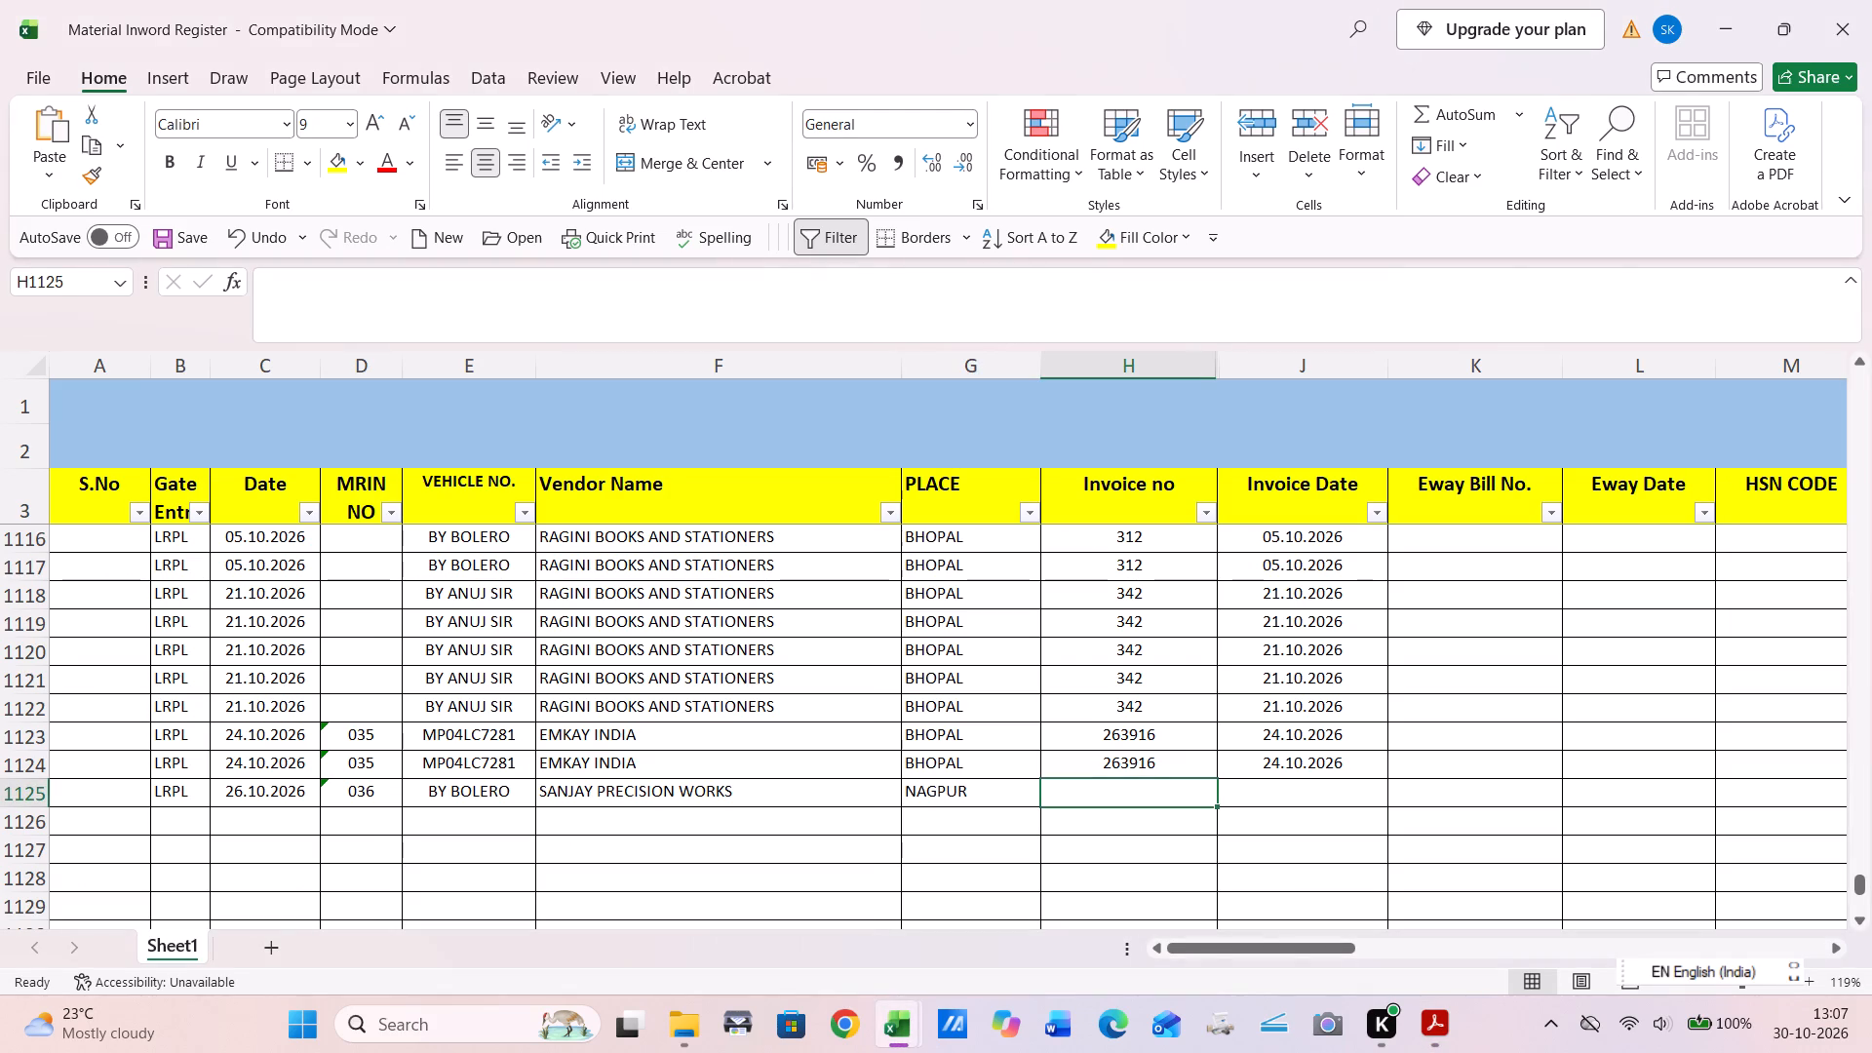
key(alt+Tab)
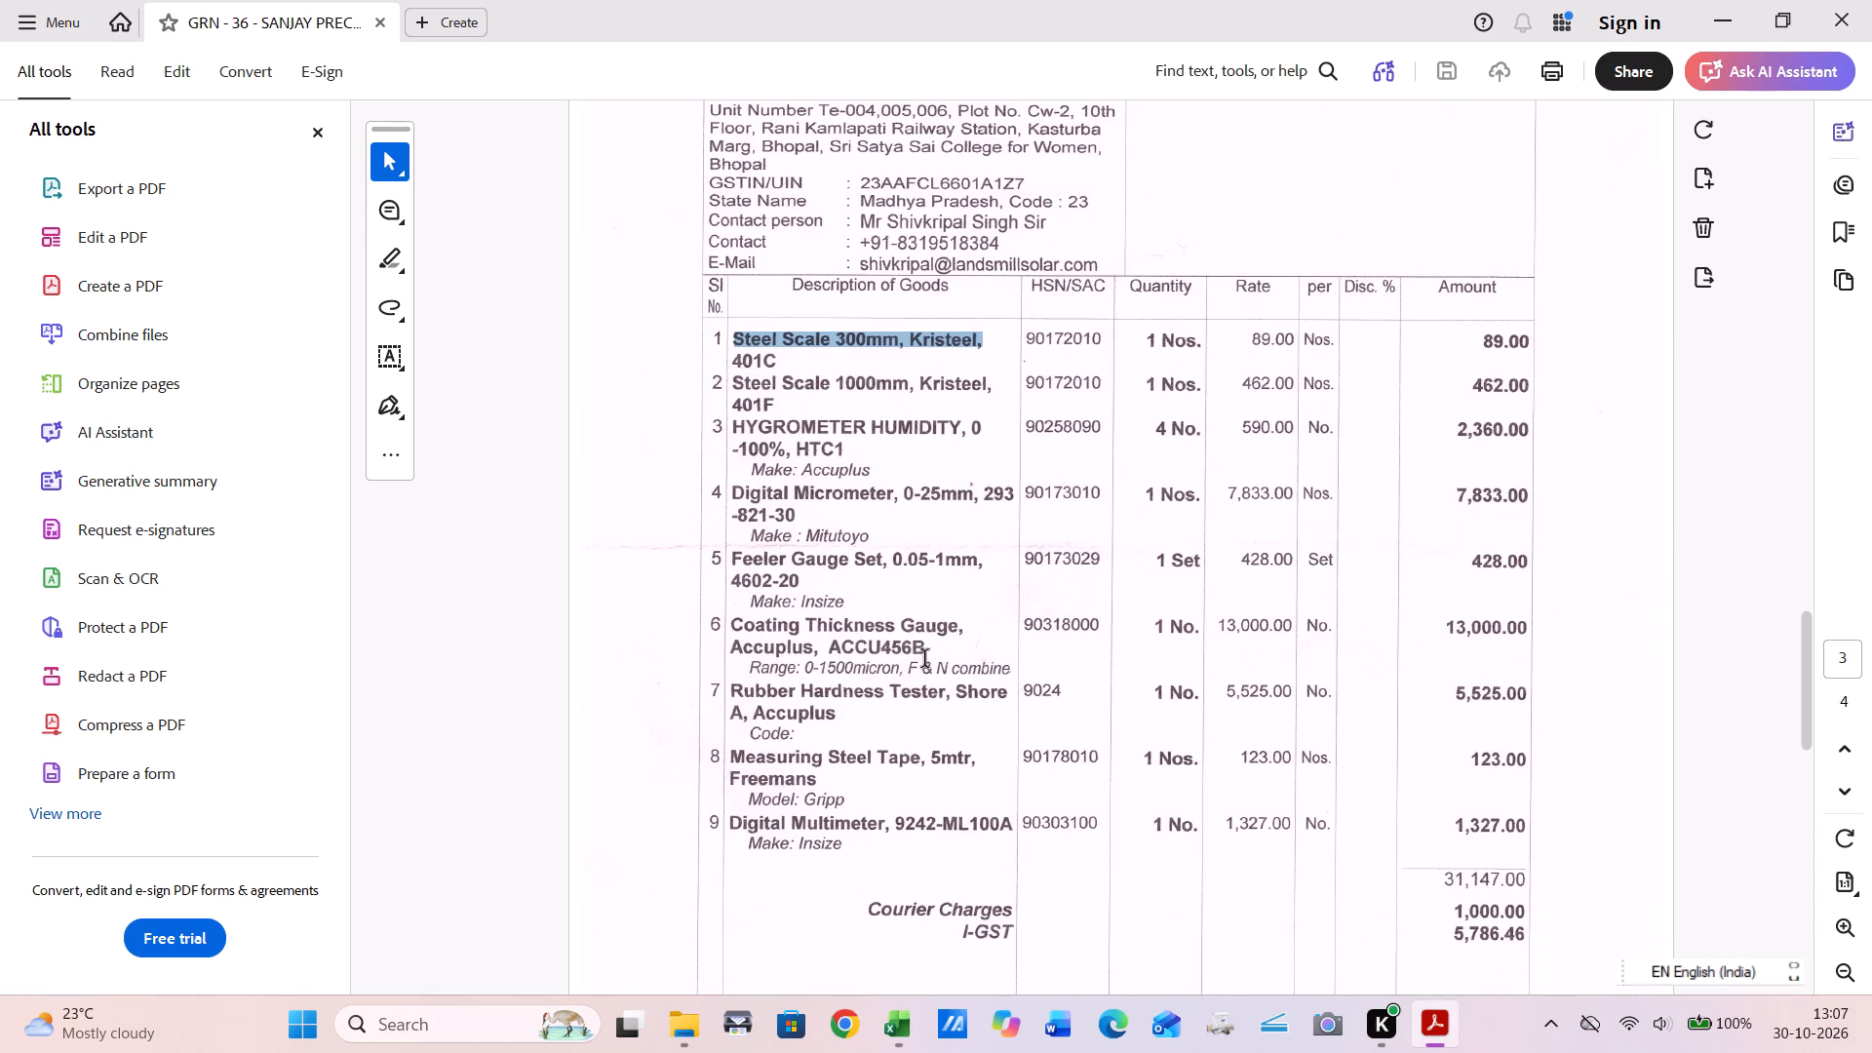
key(alt+Tab)
key(Tab)
key(Tab)
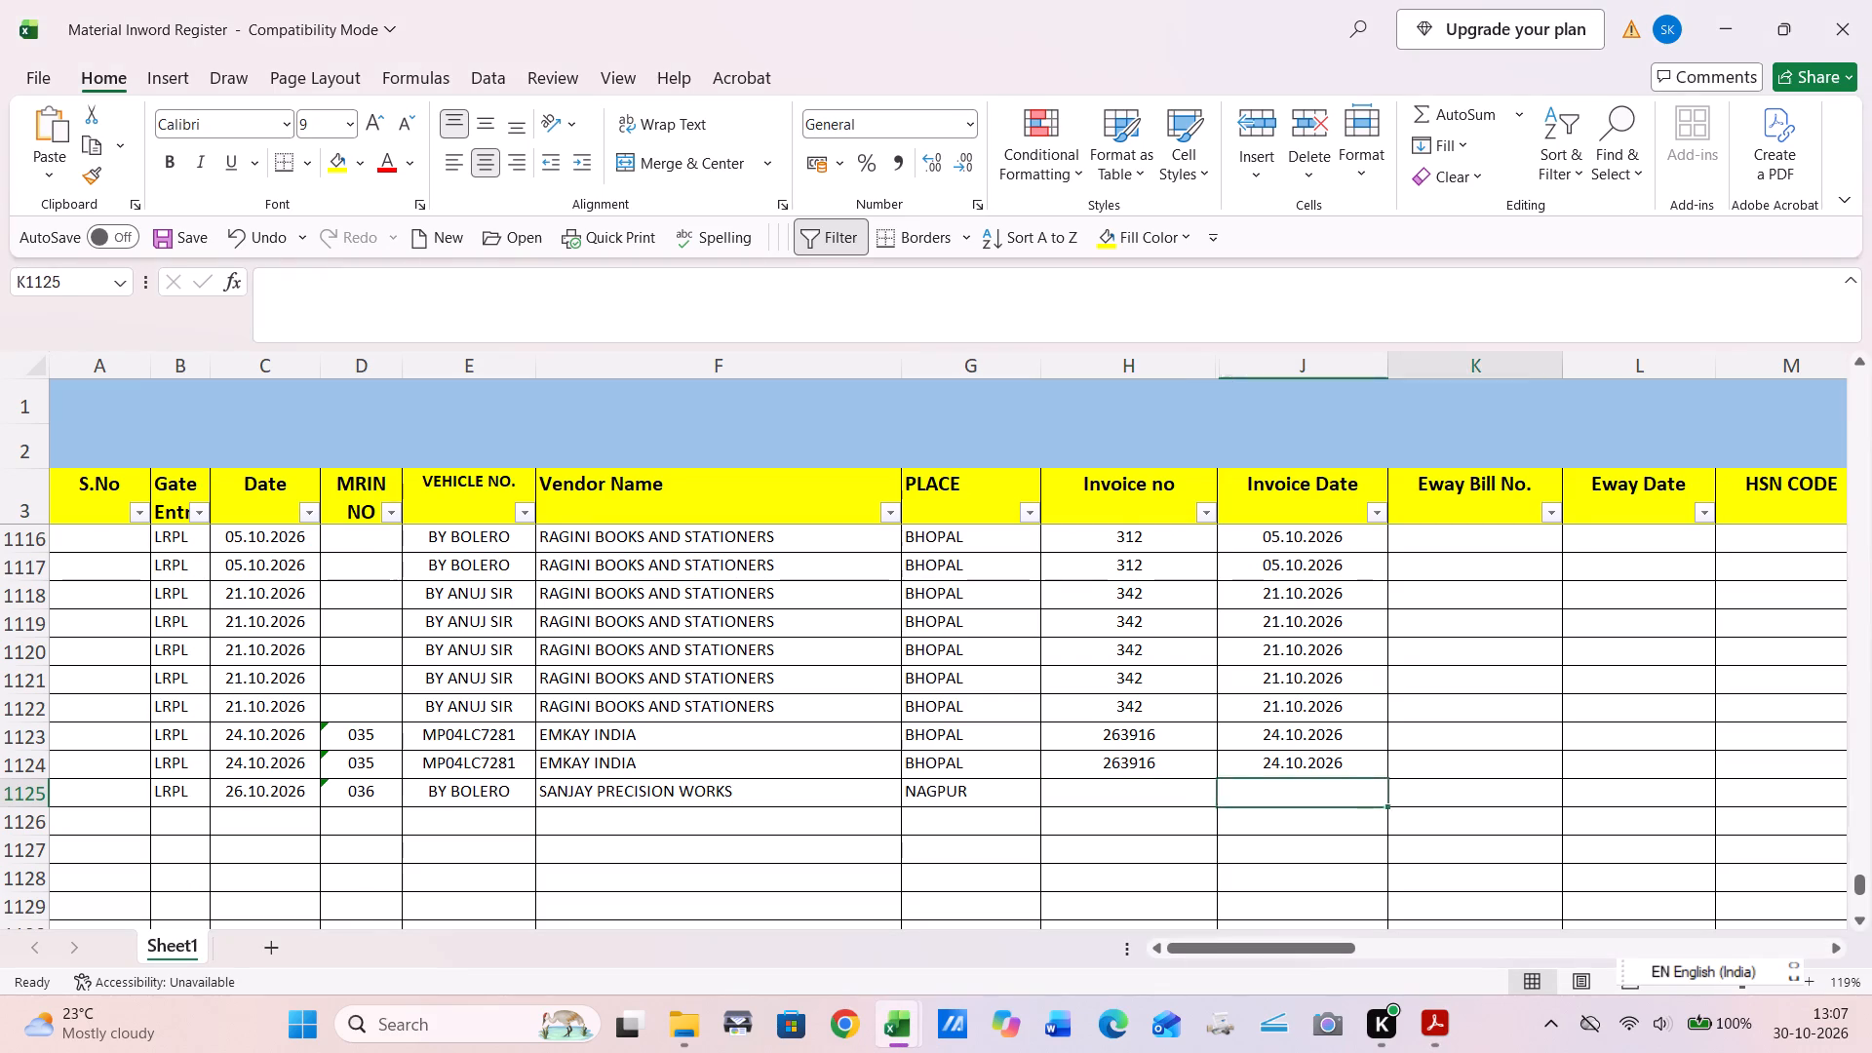
key(Tab)
key(Tab)
key(Tab)
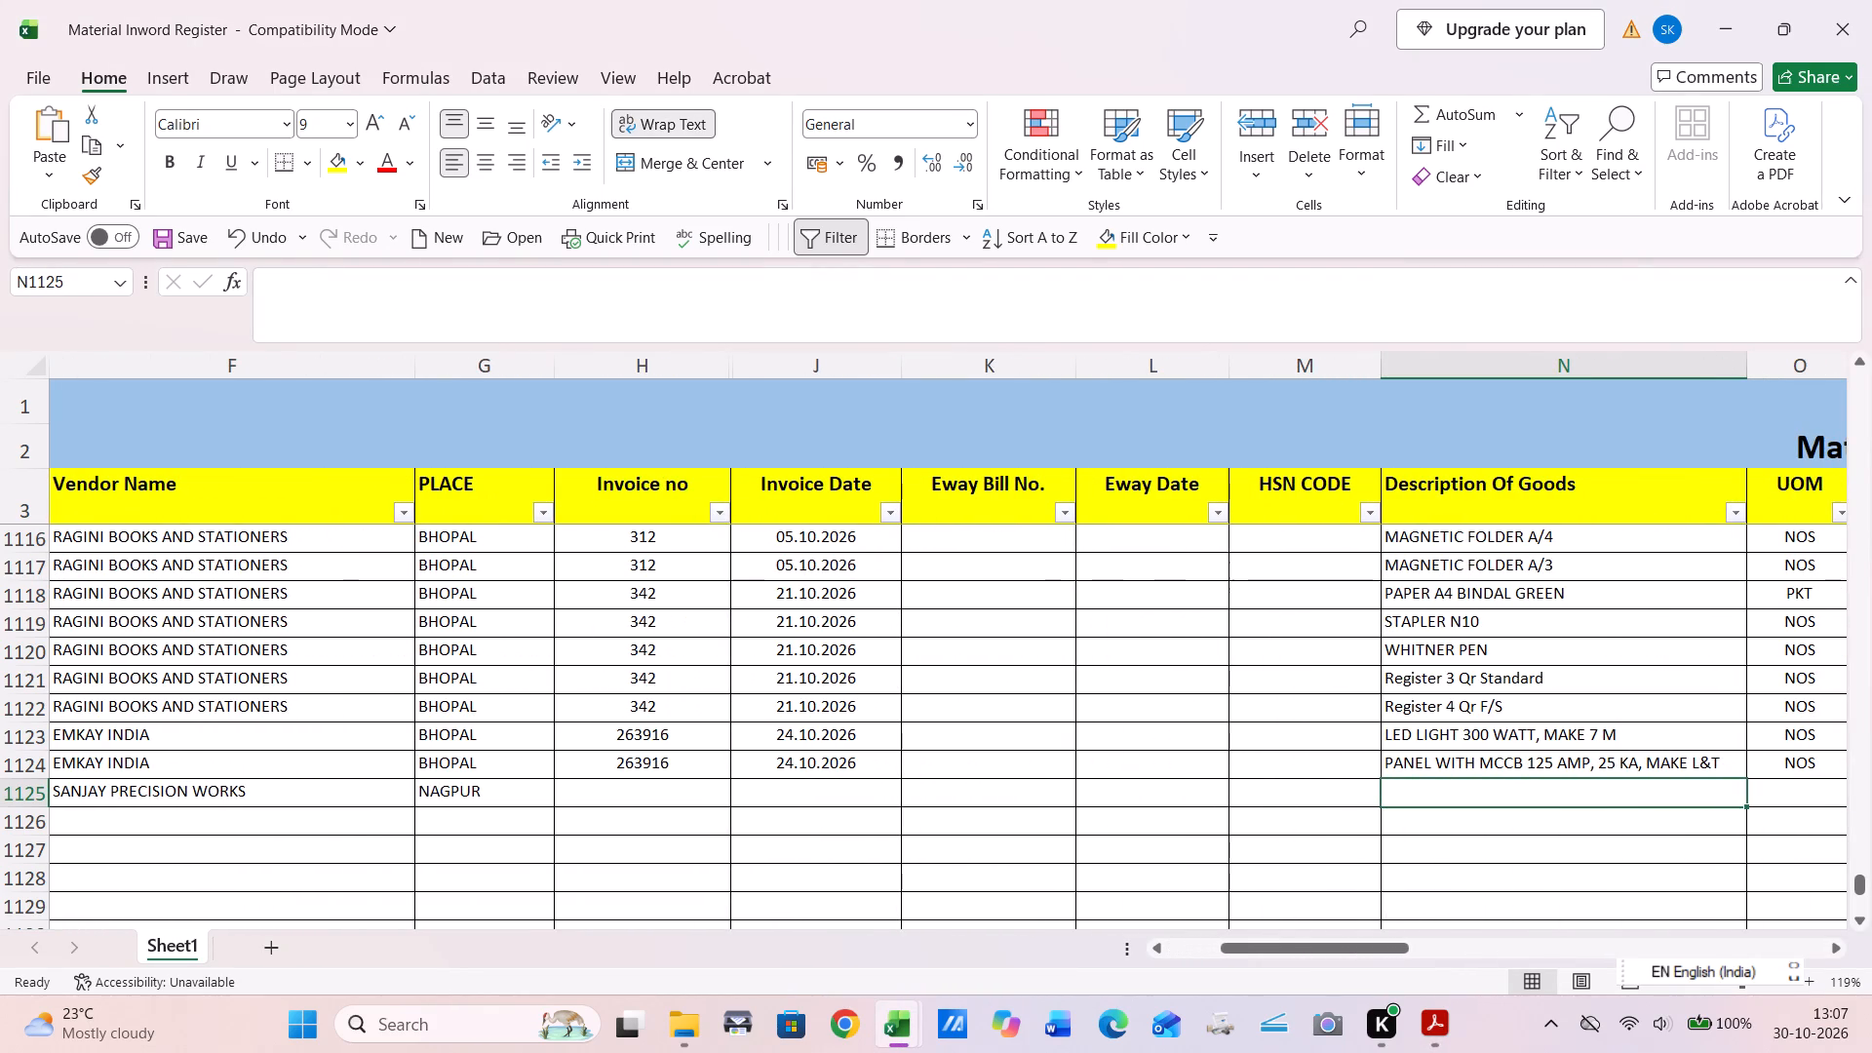
double_click(1459, 795)
key(ctrl+v)
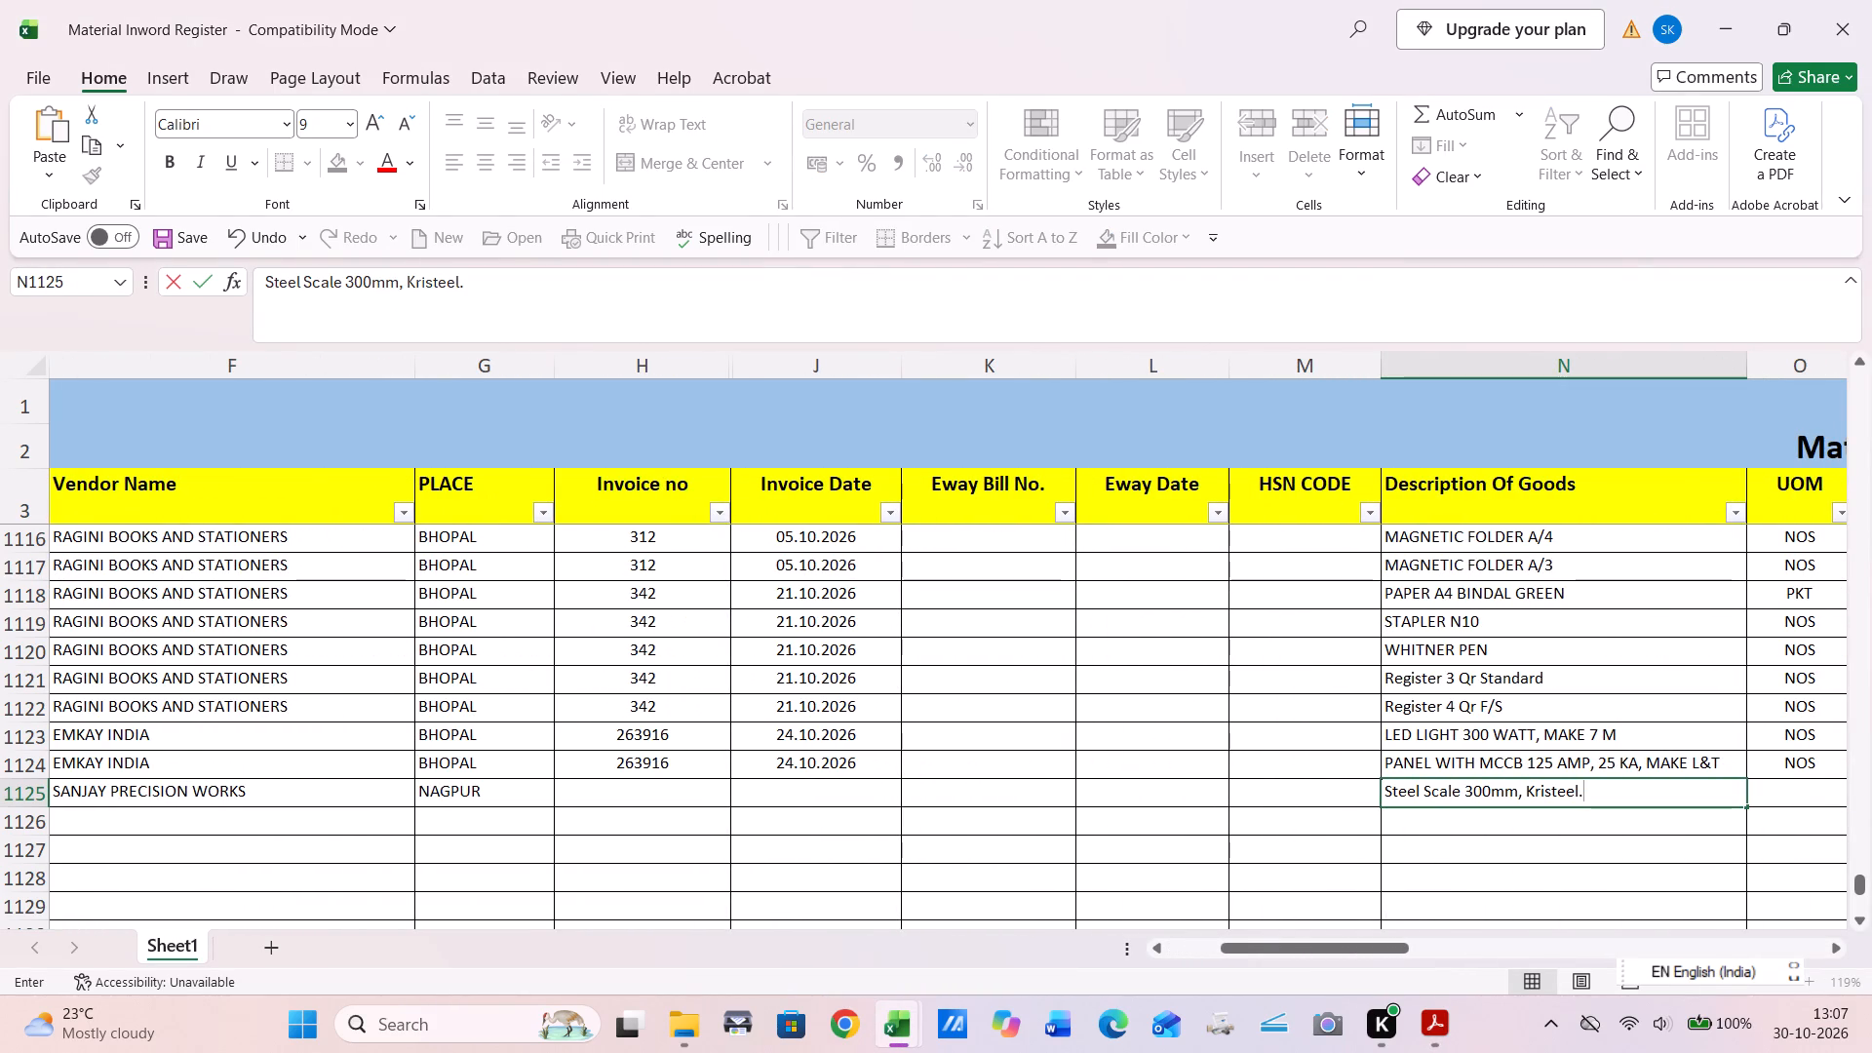
Append the model code 401C from the invoice's first item to the same Description Of Goods entry.
key(alt+Tab)
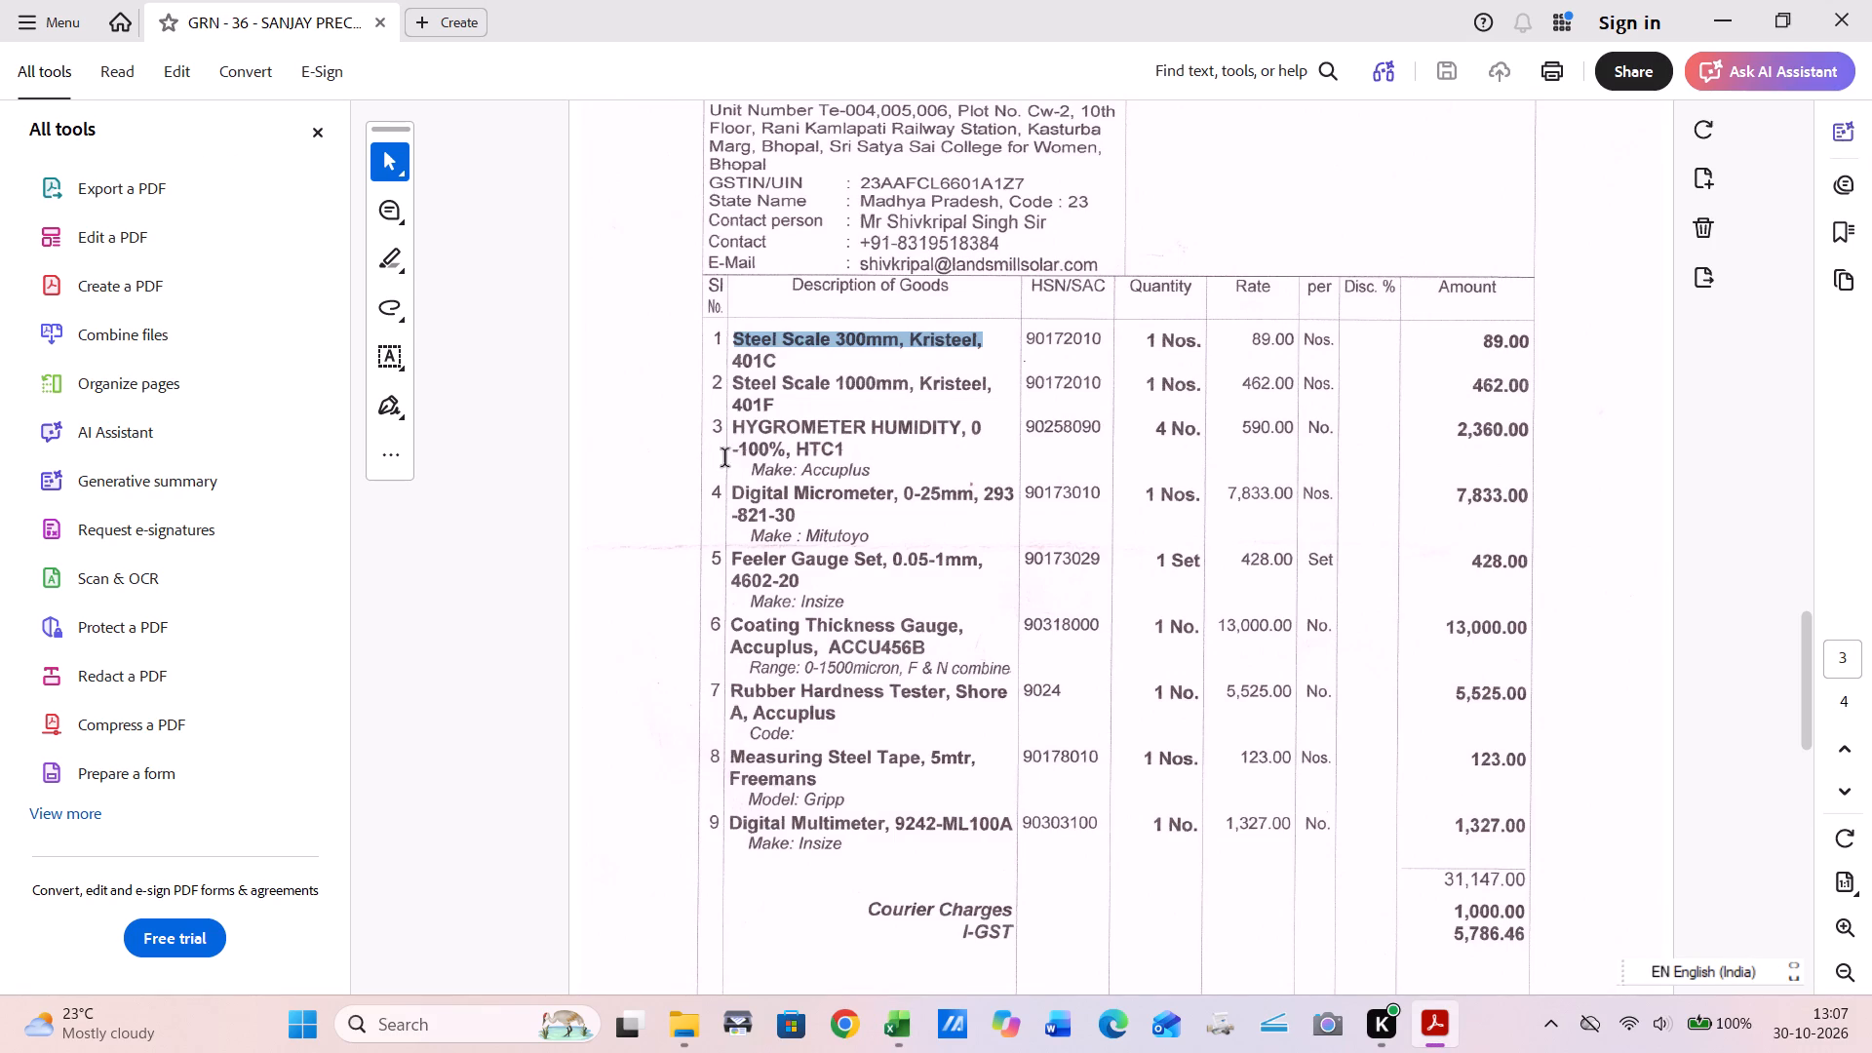
drag(739, 364, 778, 364)
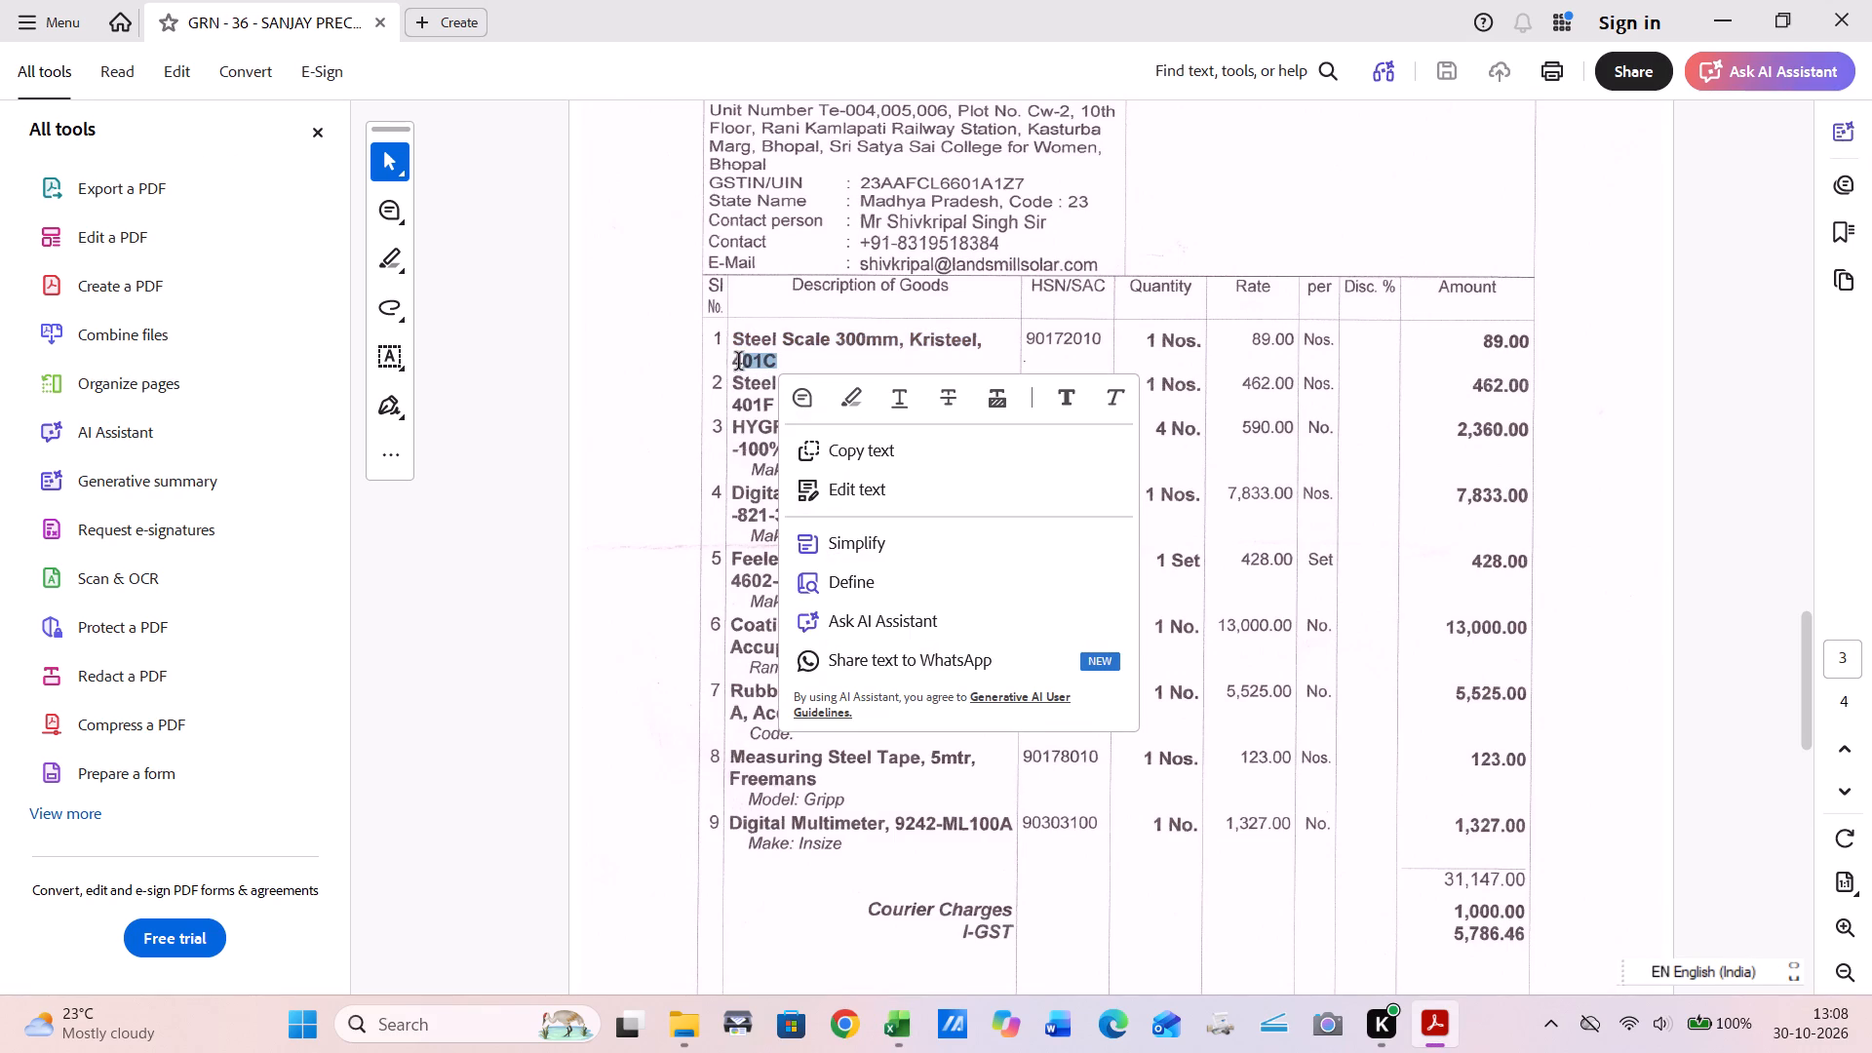
drag(736, 364, 772, 365)
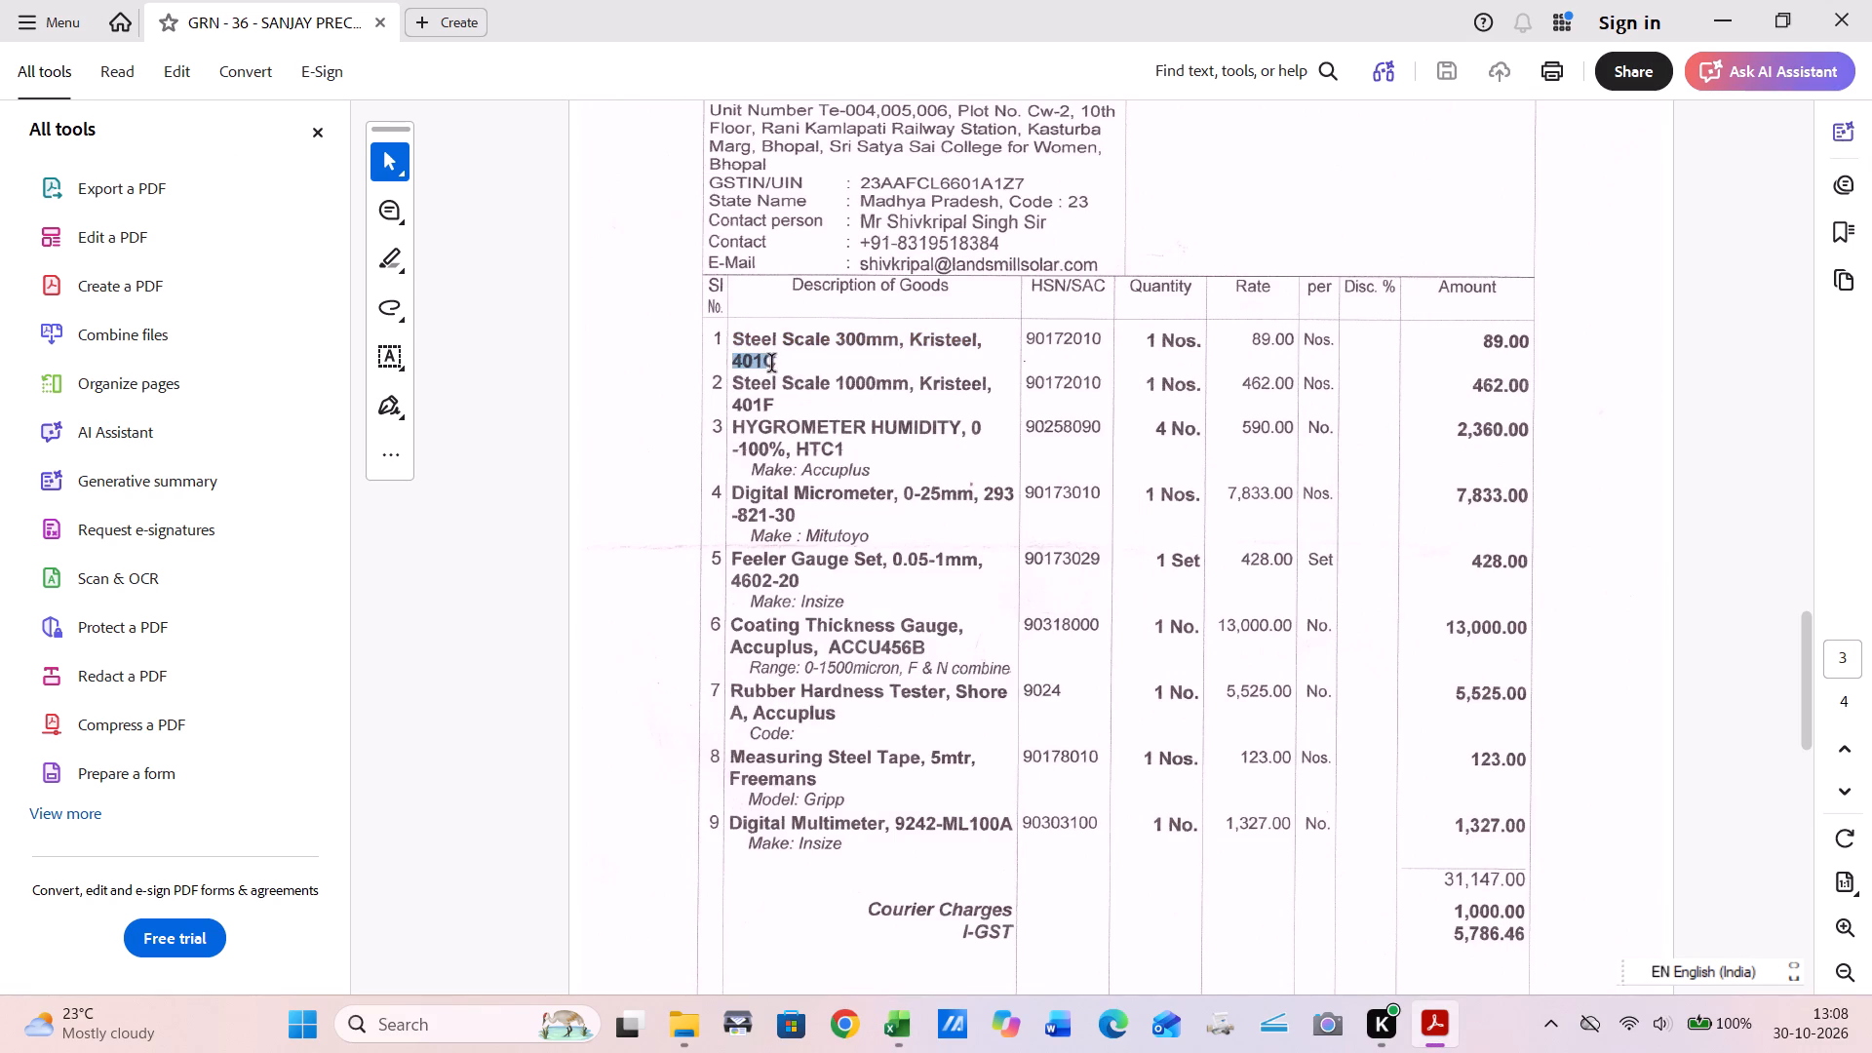
drag(772, 365, 775, 366)
key(ctrl+c)
key(alt+Tab)
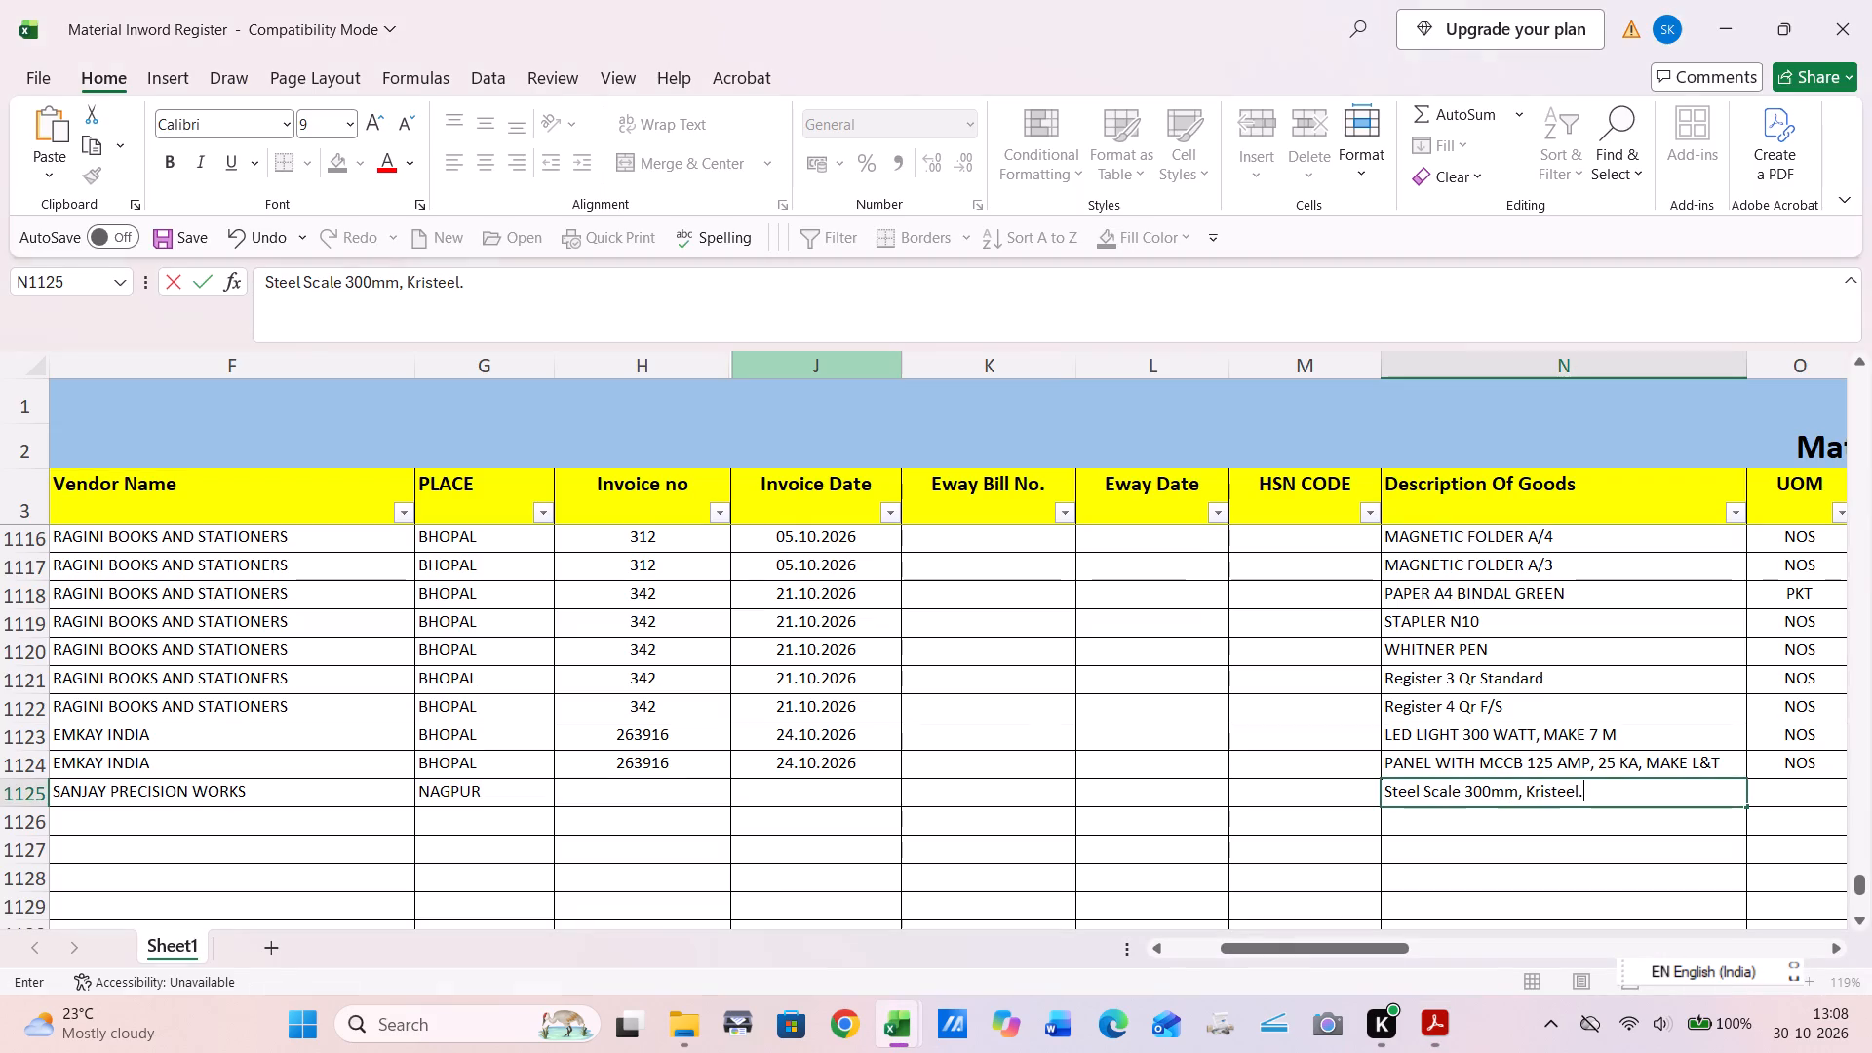
key(ctrl+v)
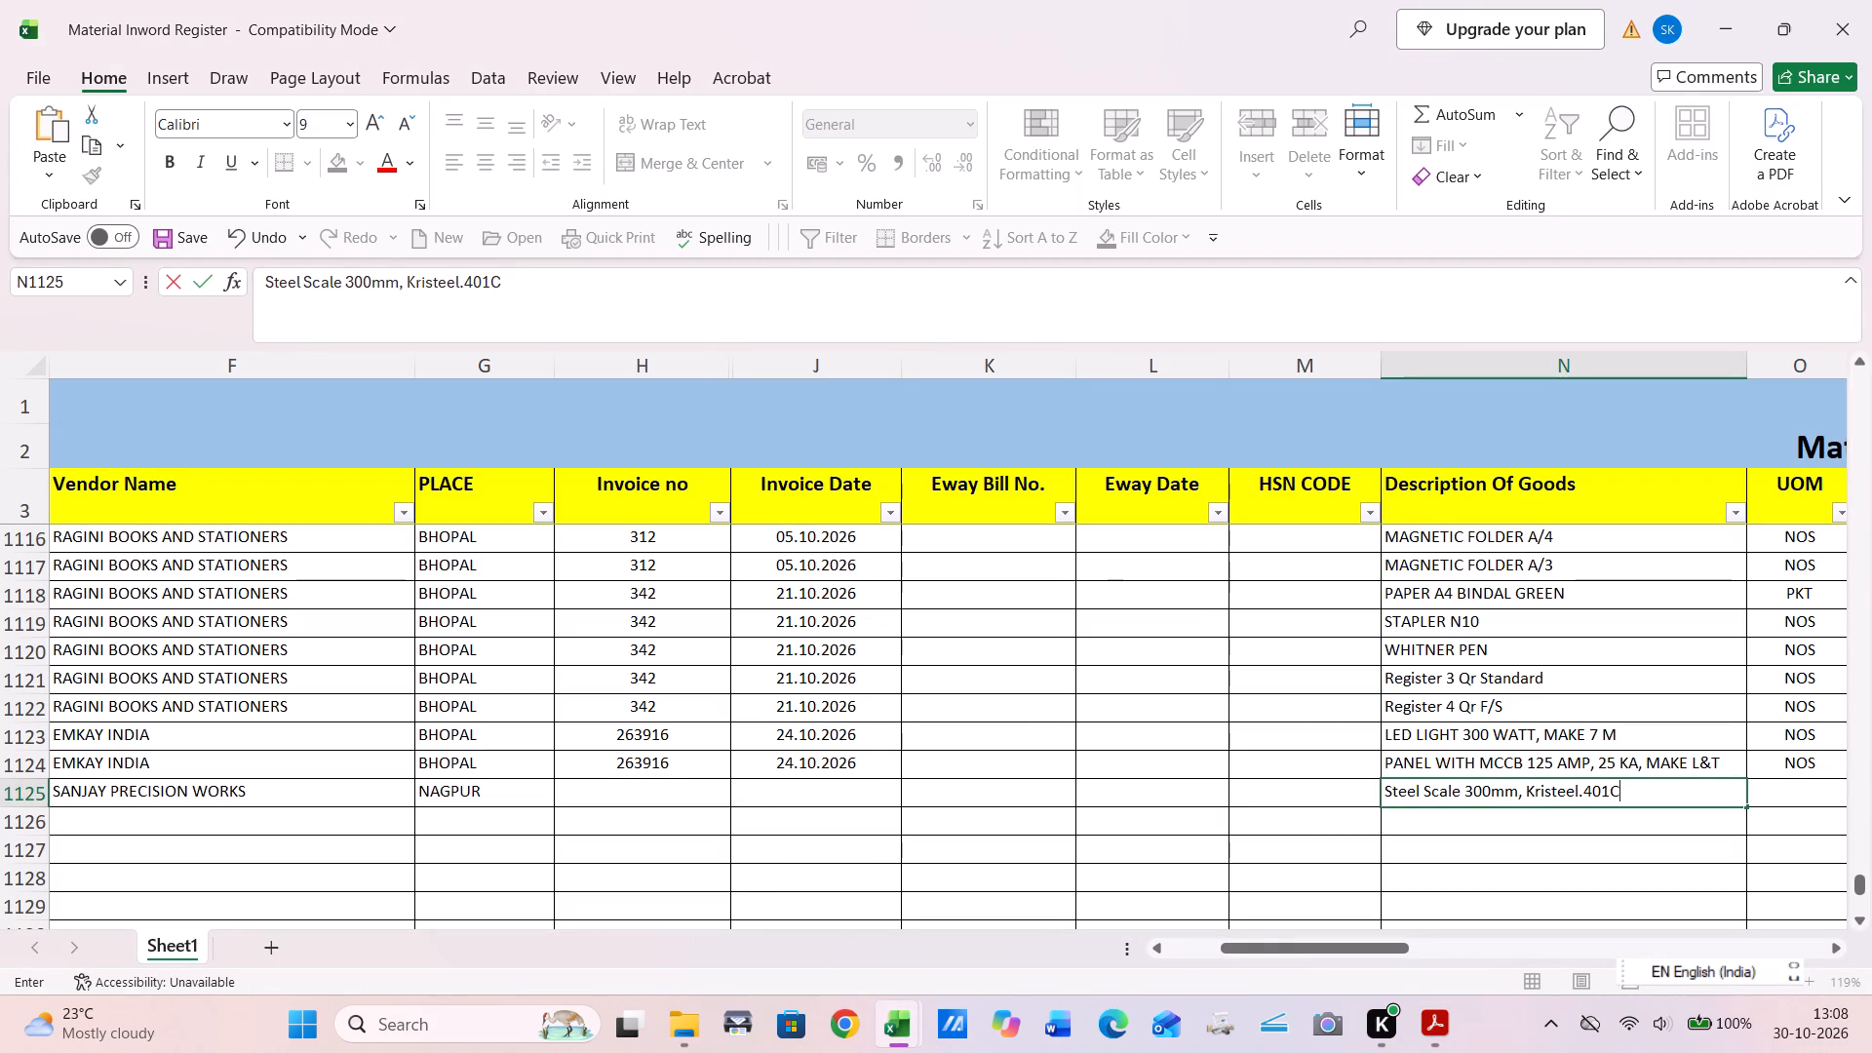
Copy invoice number S-12403 from the GRN - 36 tax invoice into the MRIN 036 row's Invoice no.
click(688, 798)
key(alt+Tab)
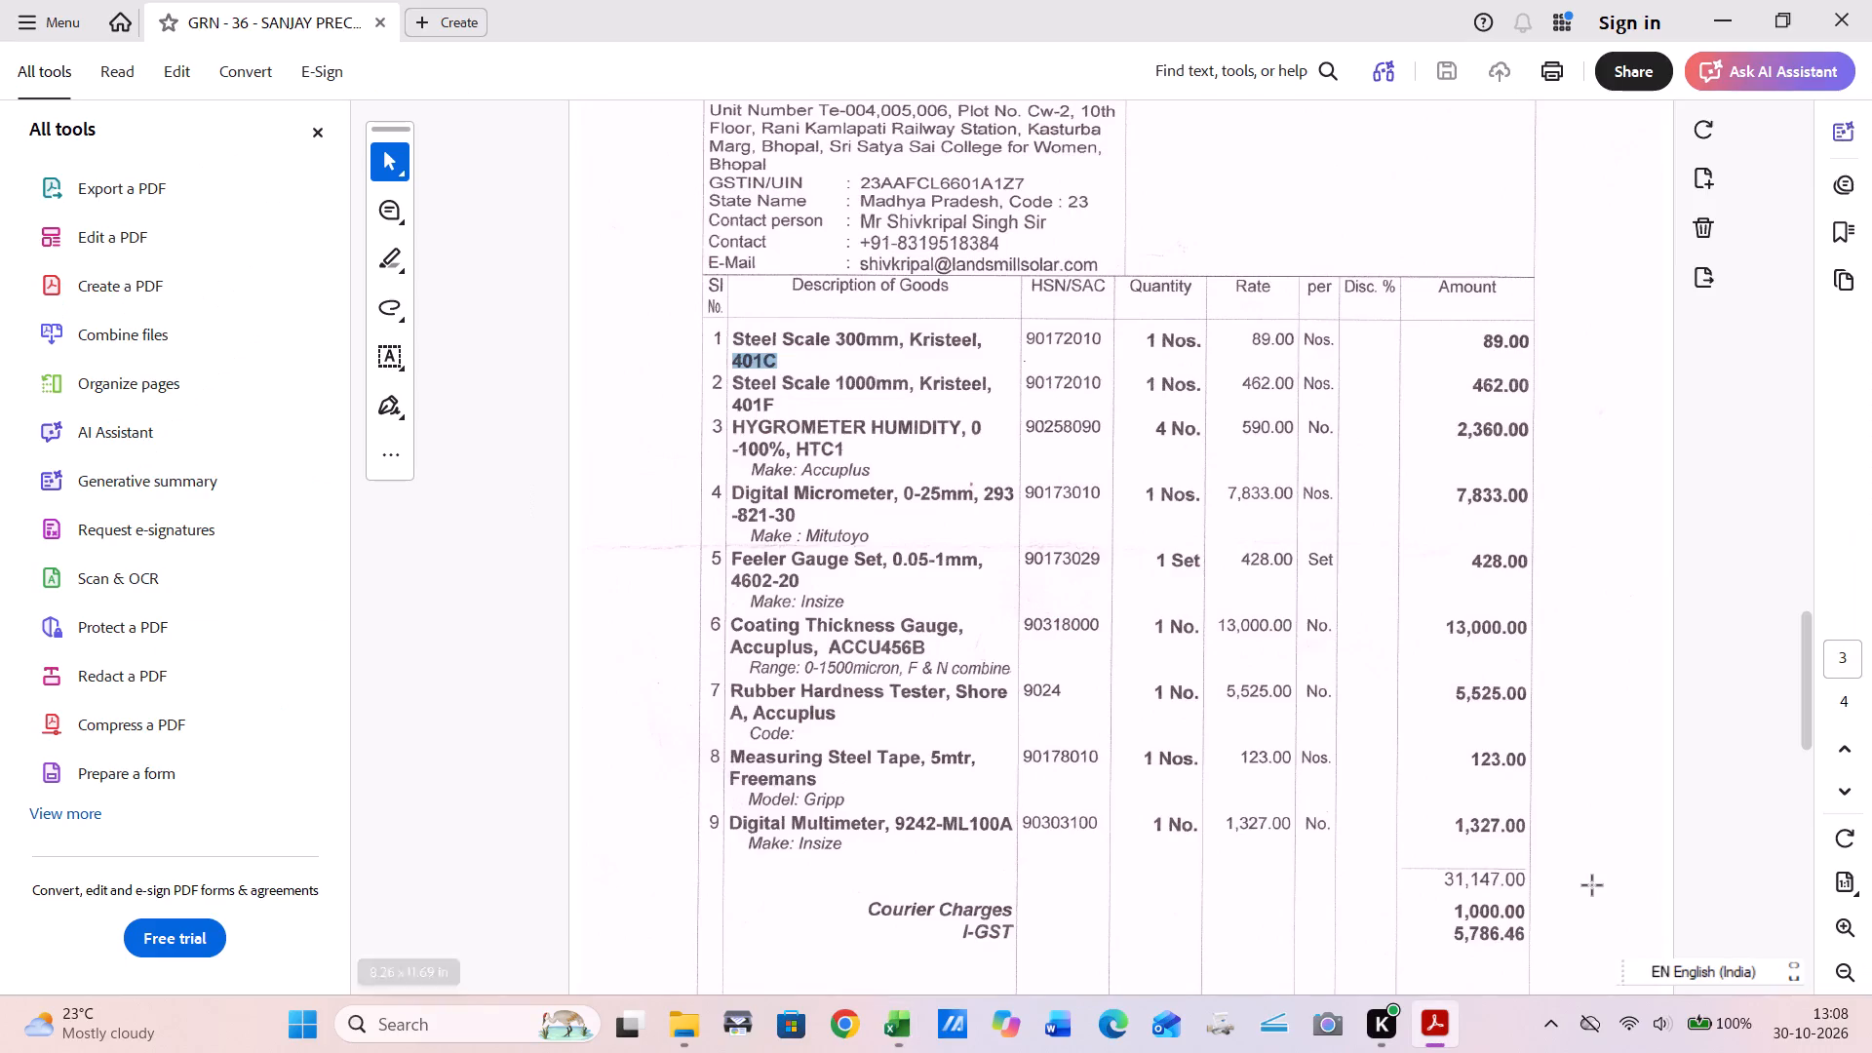
drag(1798, 719, 1800, 630)
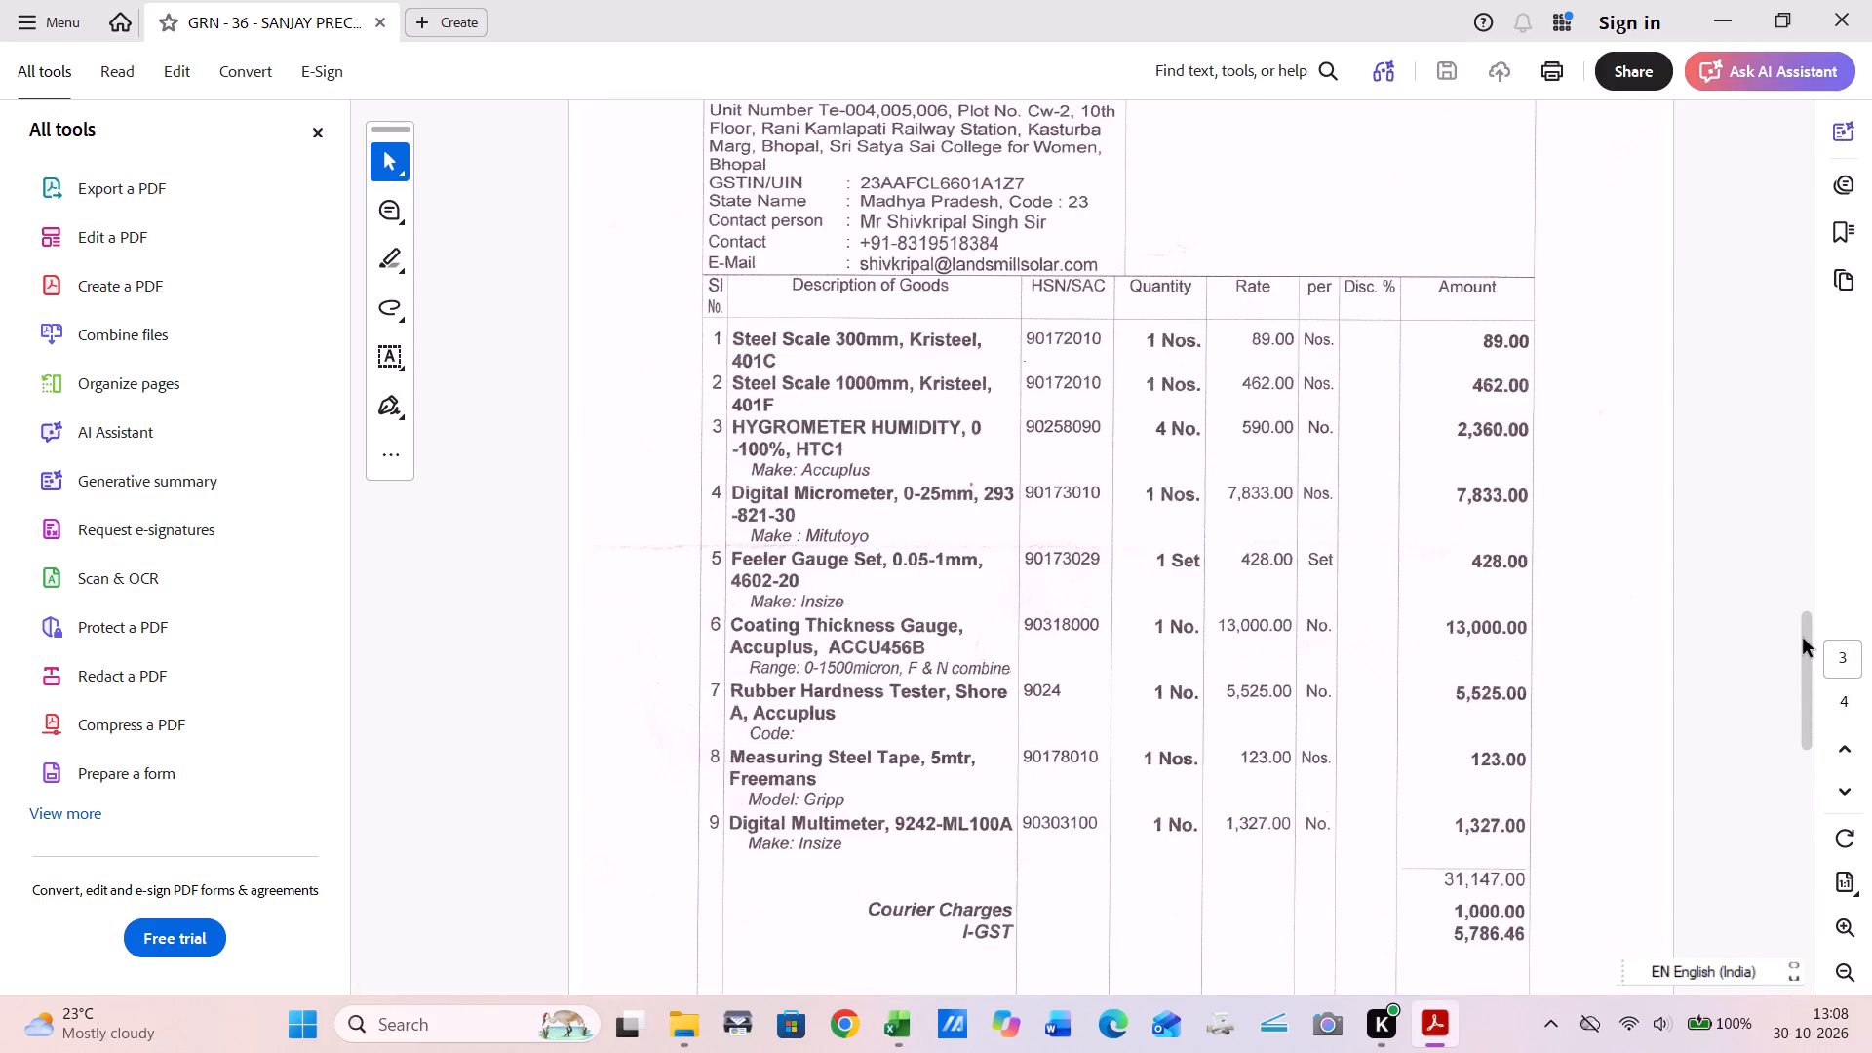
drag(1811, 655, 1803, 555)
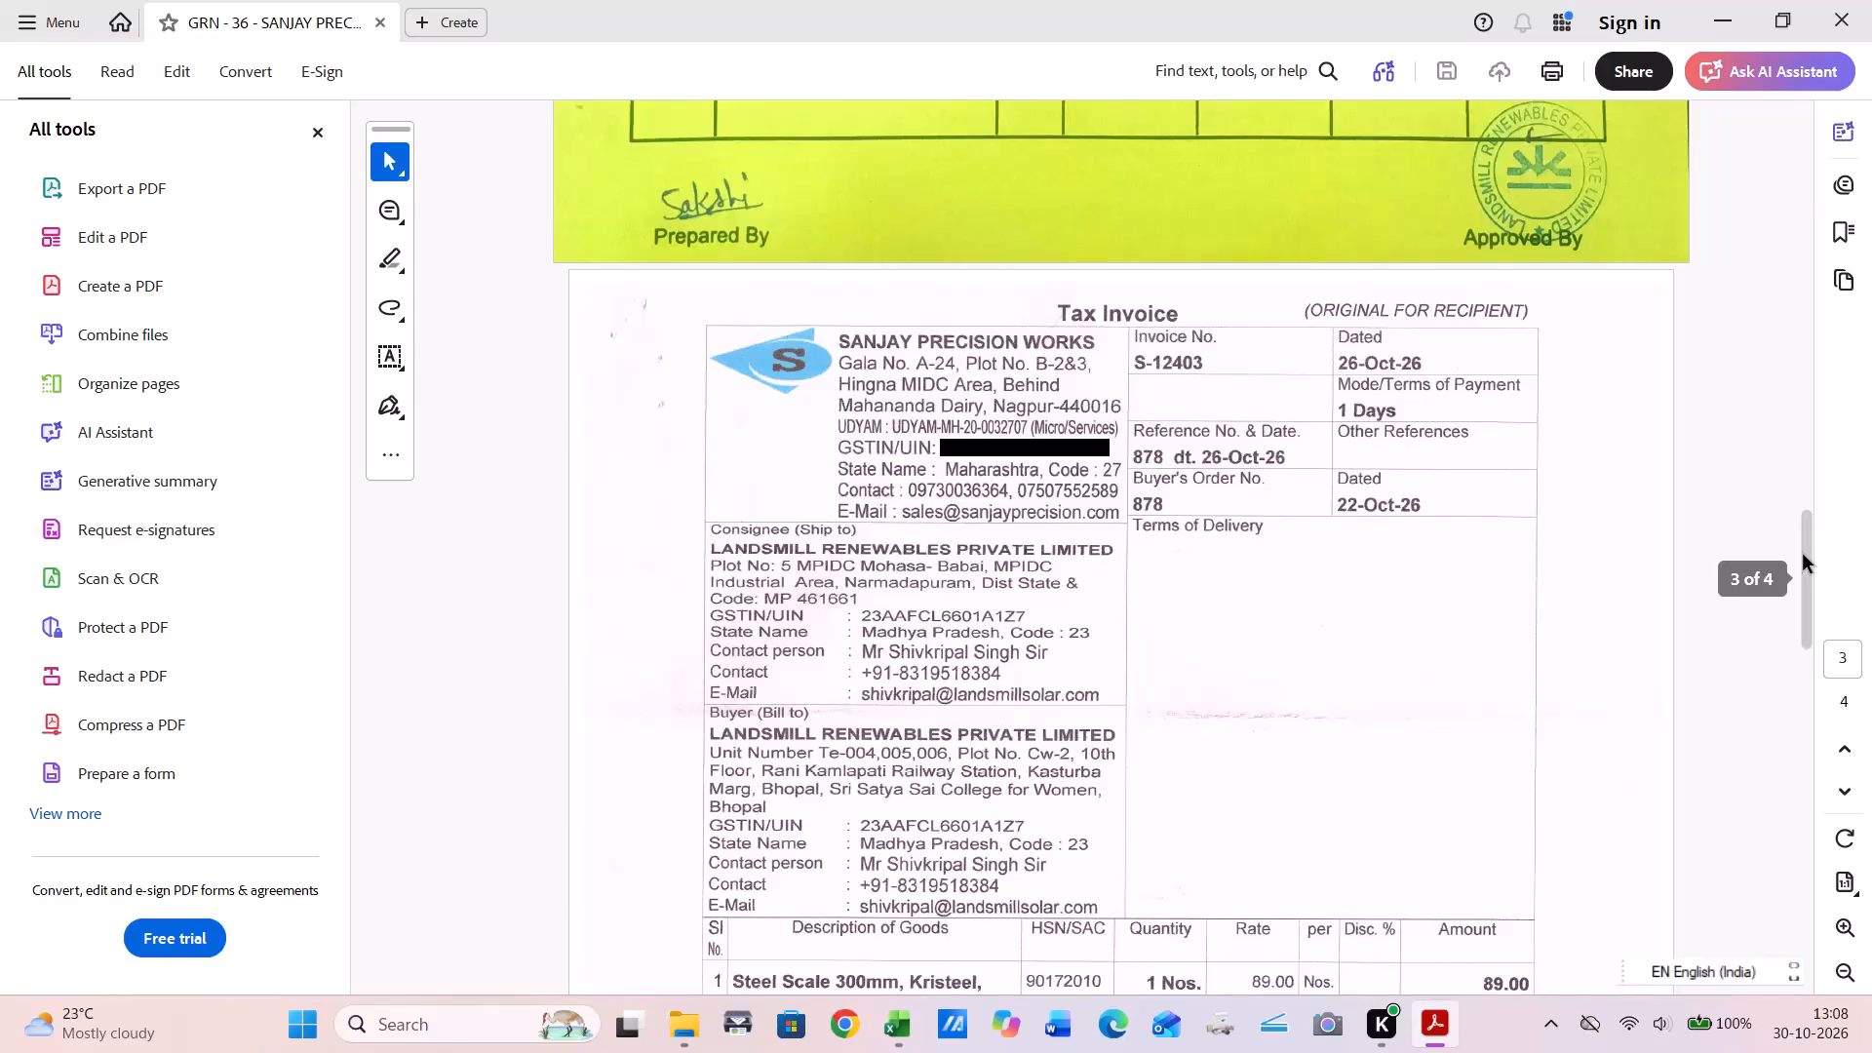
drag(1132, 369, 1177, 373)
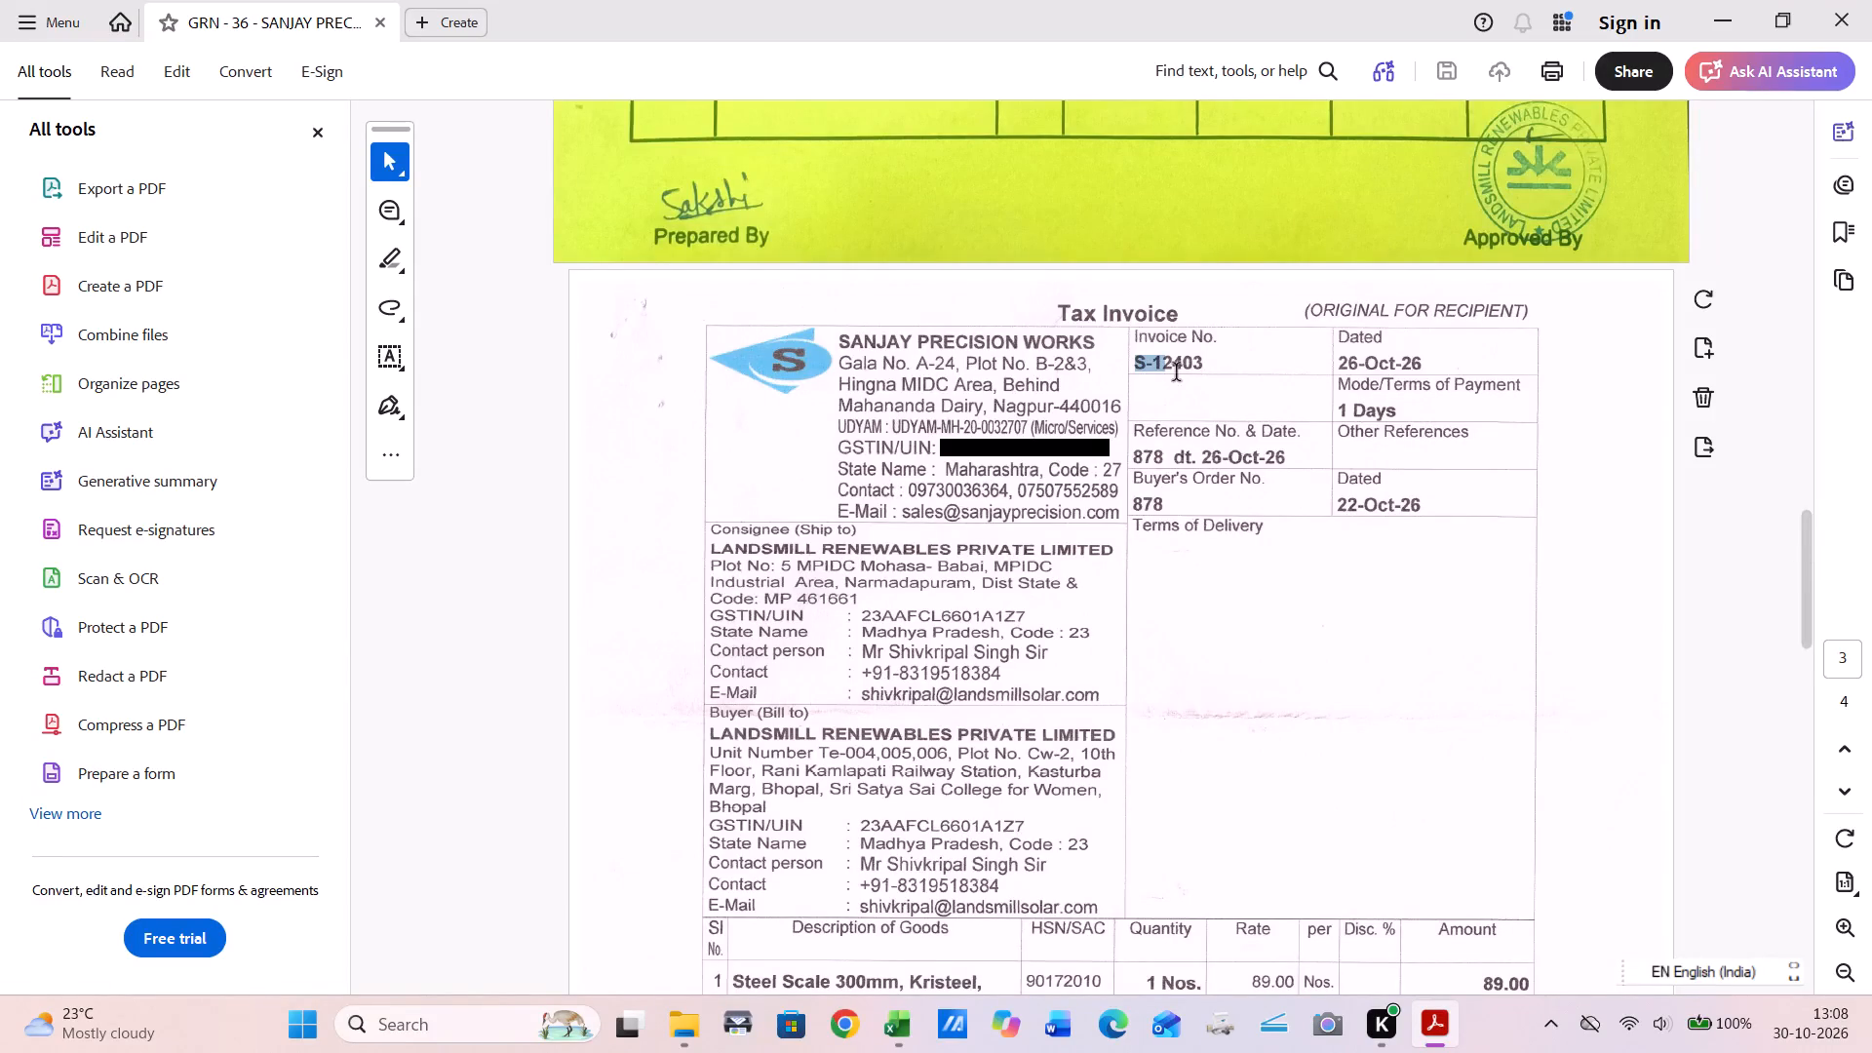
drag(1177, 373, 1205, 375)
key(ctrl+c)
key(alt+Tab)
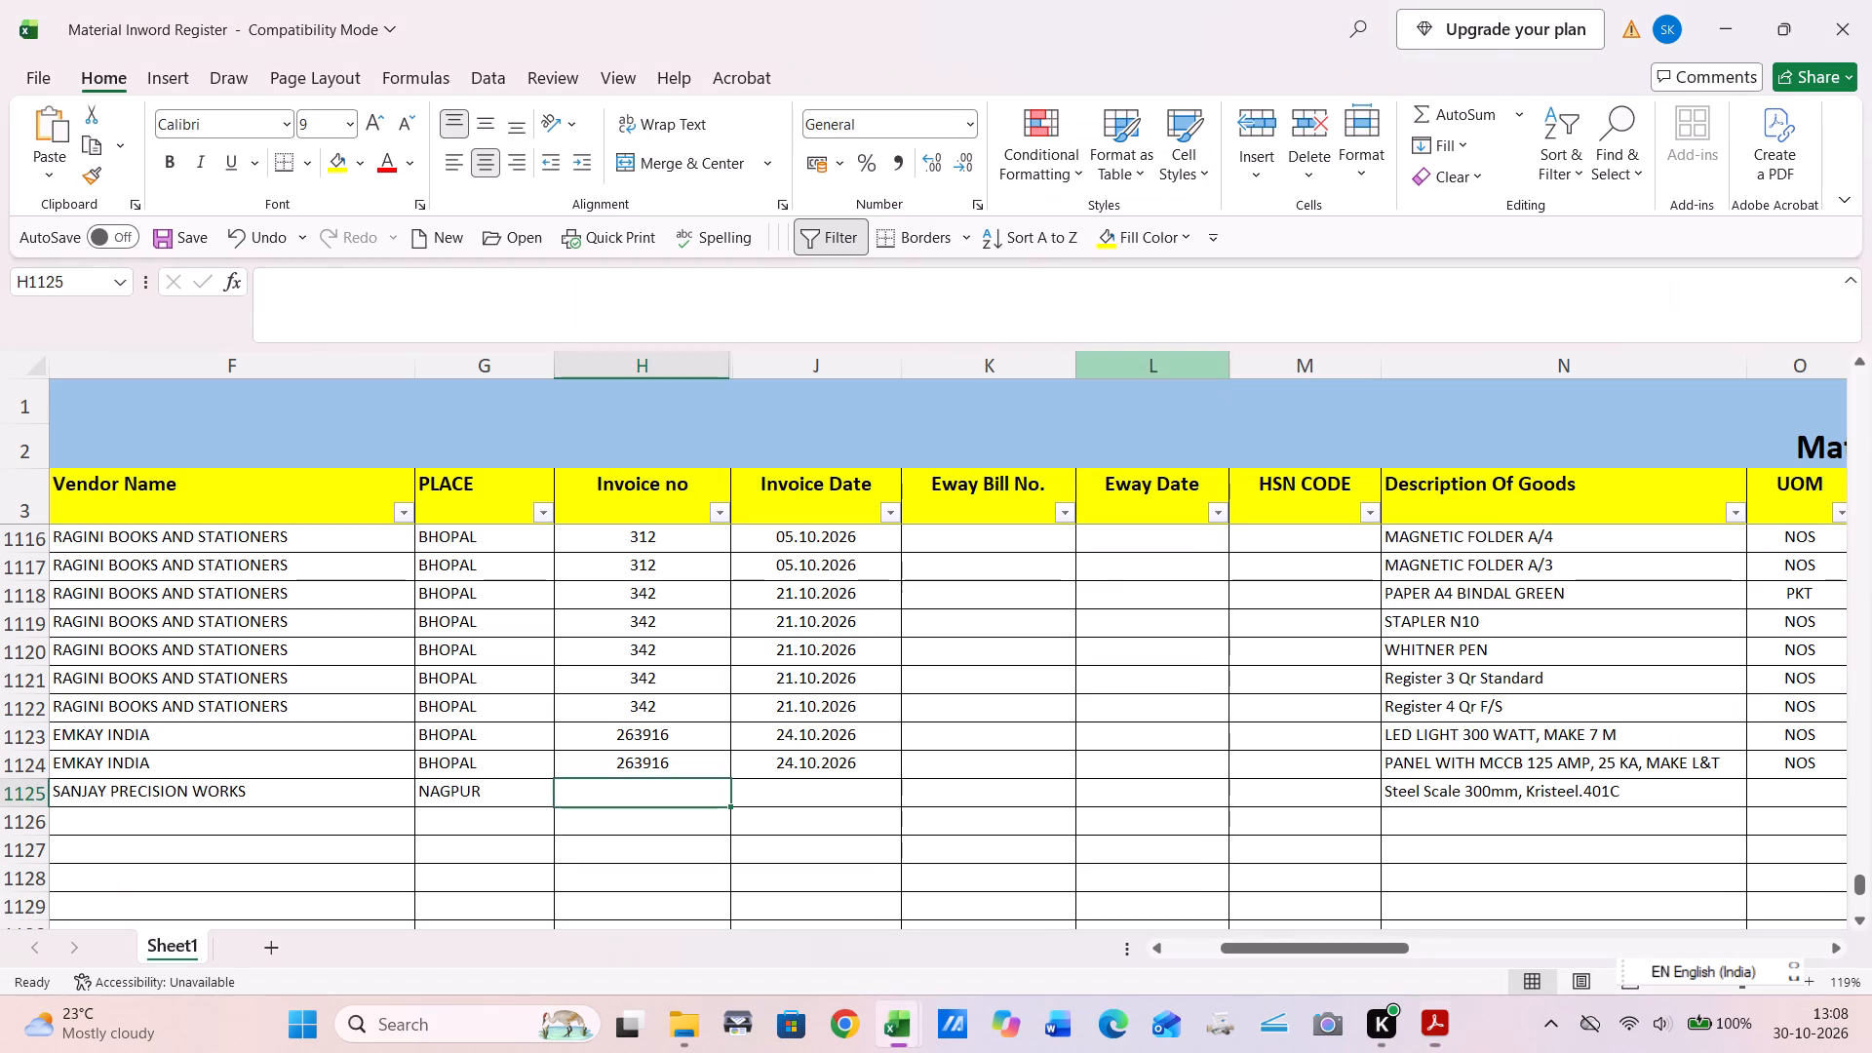
double_click(615, 798)
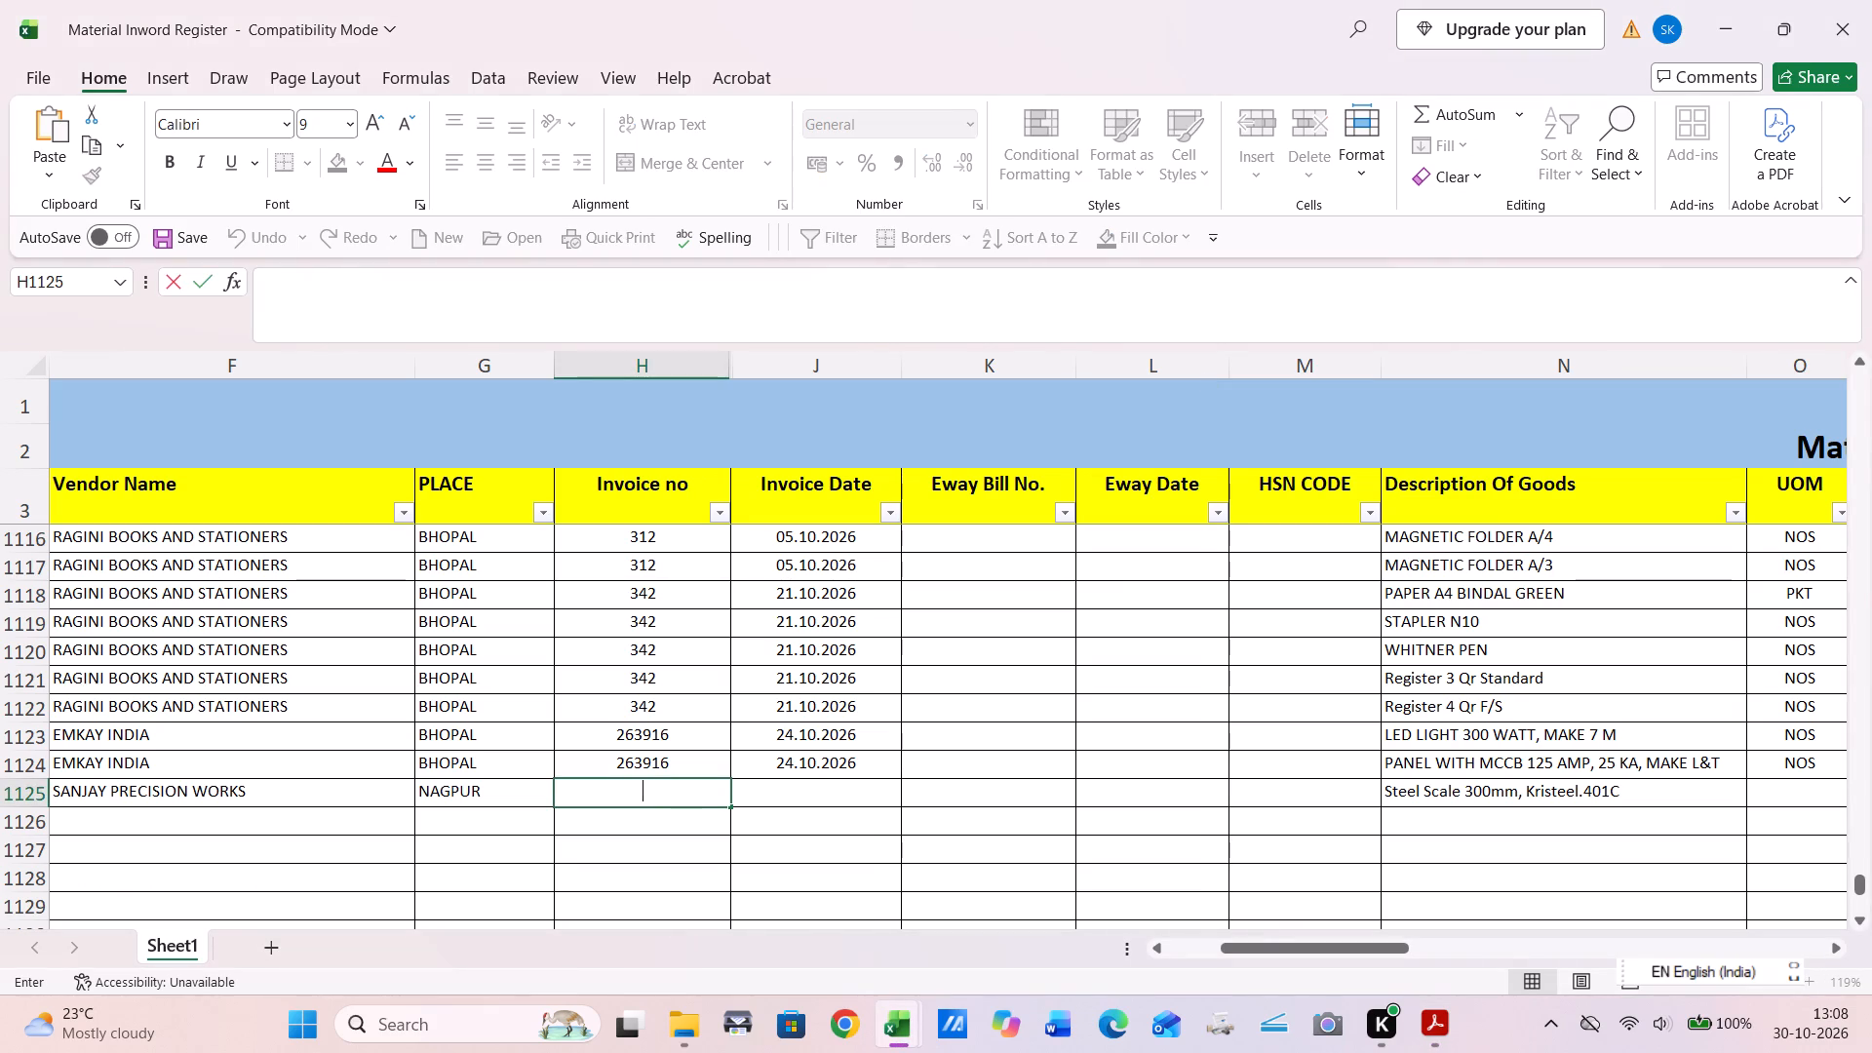
key(ctrl+v)
key(Tab)
Check the tax invoice's date and enter 26.10.2026 as the Invoice Date of the MRIN 036 row.
key(alt+Tab)
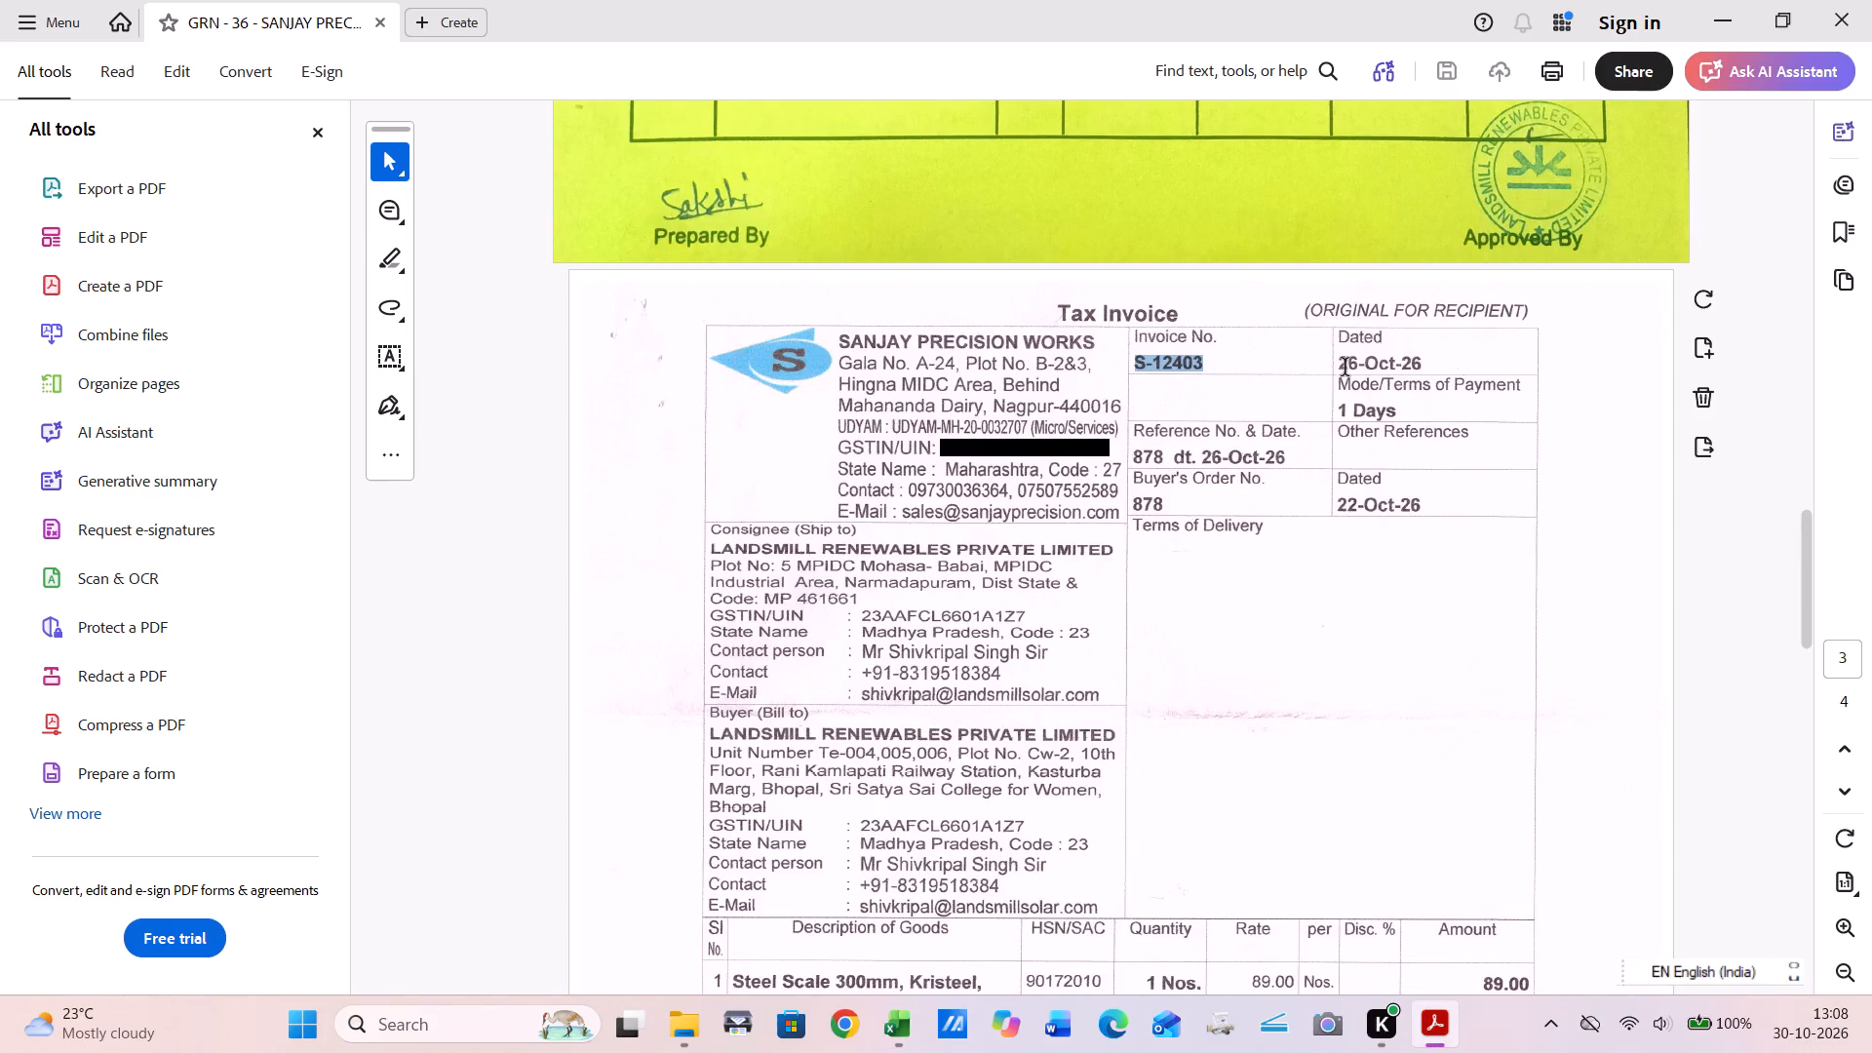
drag(1343, 360, 1431, 365)
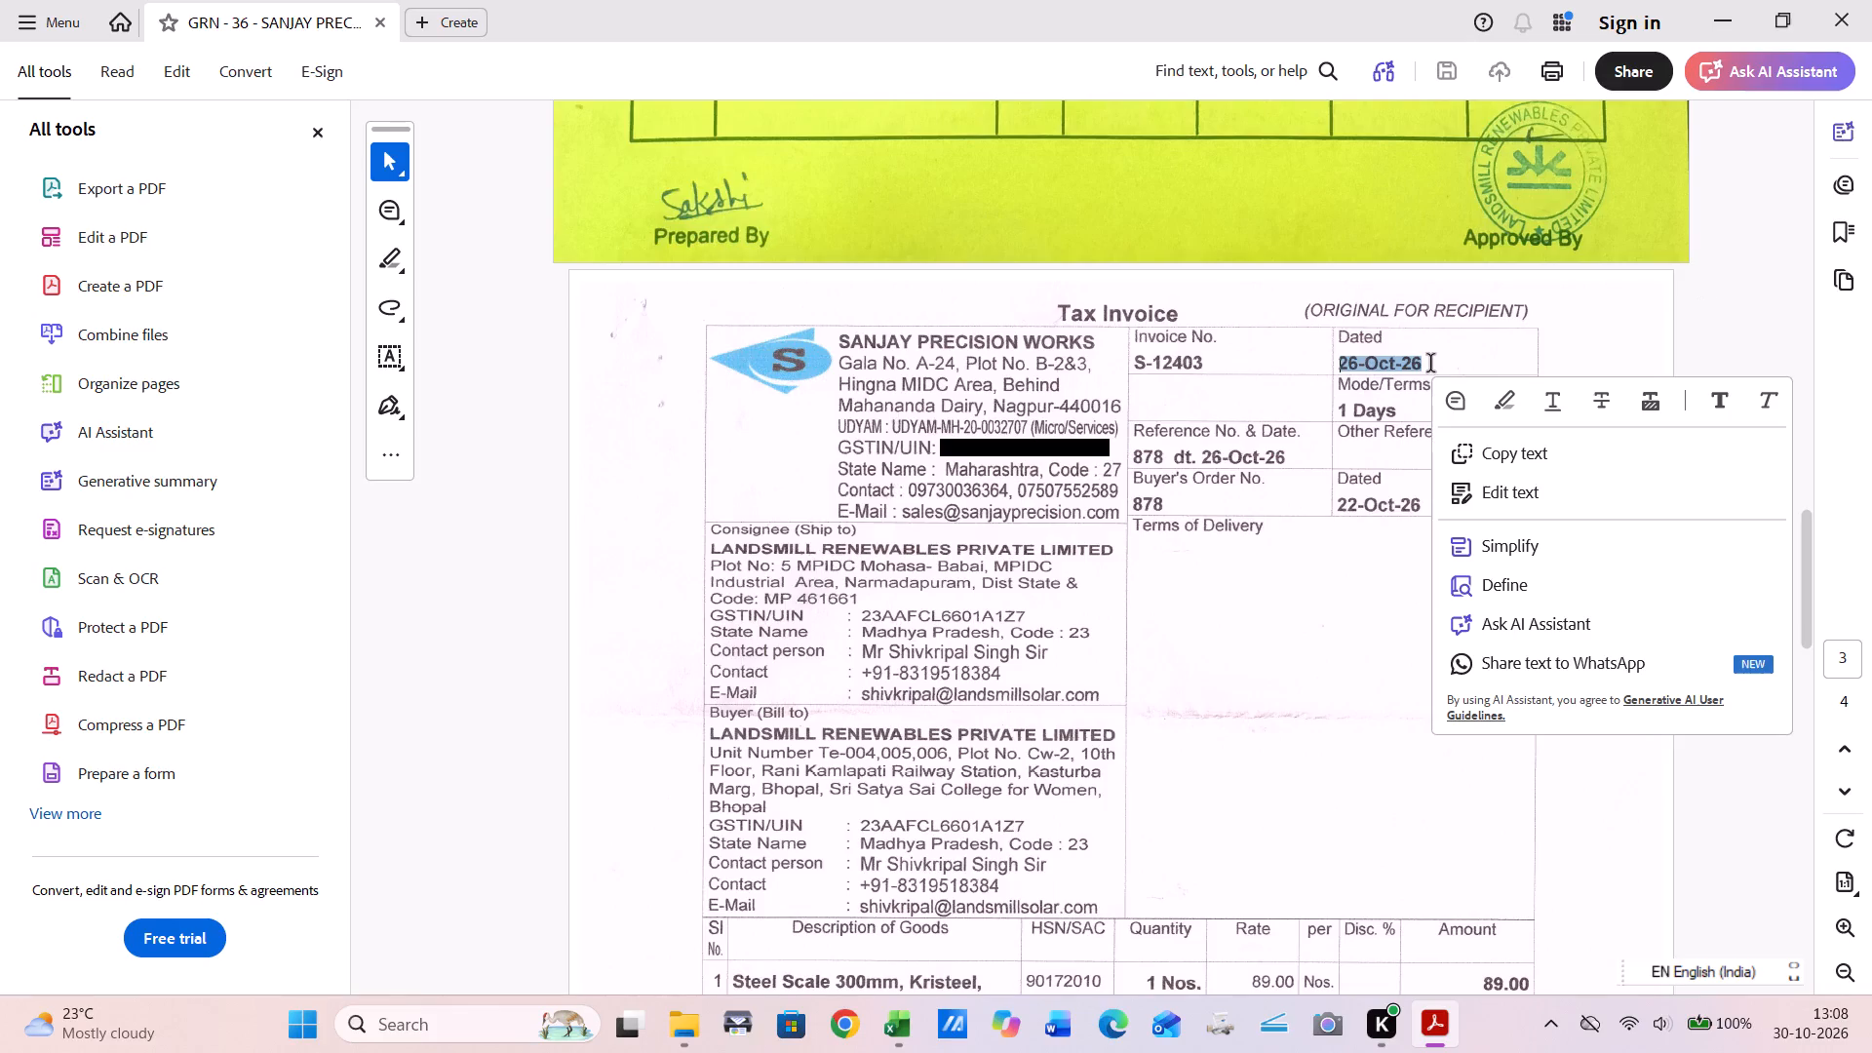
key(alt+Tab)
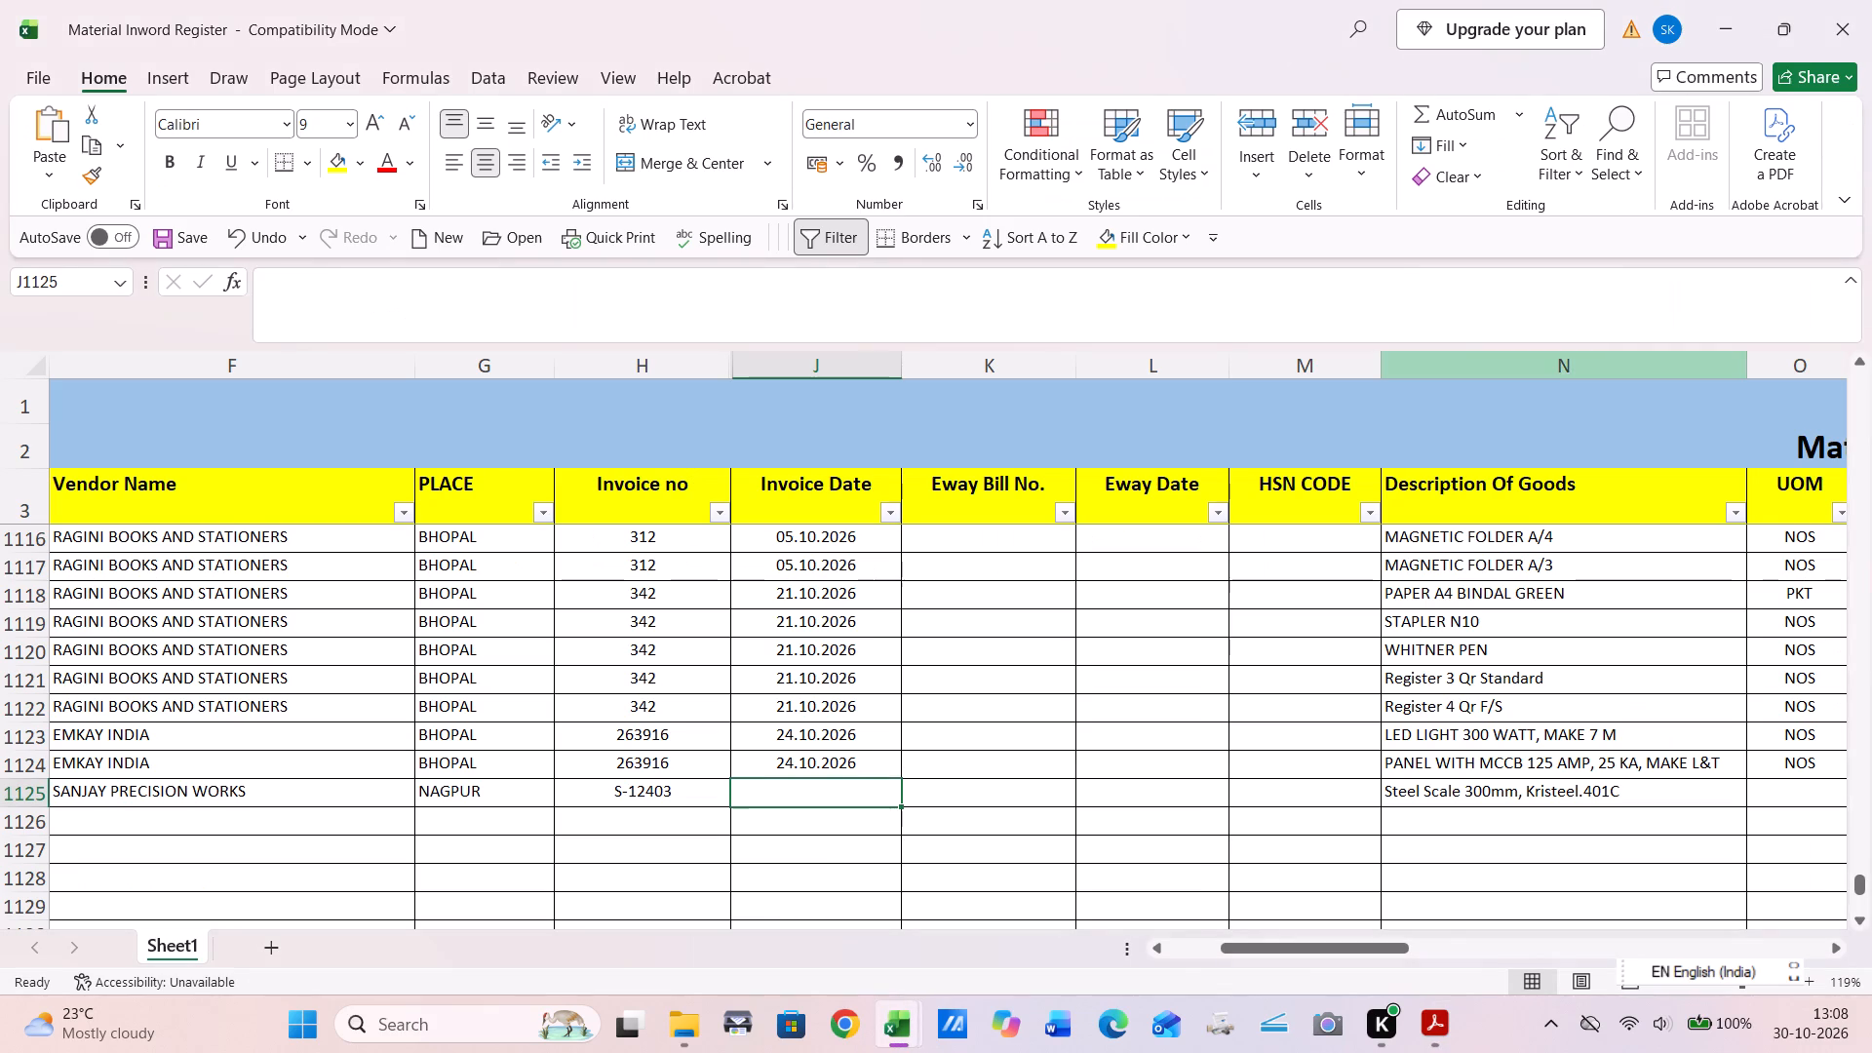
text(26.10.2026)
key(Tab)
Copy the invoice's second item, Steel Scale 1000mm, Kristeel, into Description Of Goods one row below, ending with a comma and space.
key(Tab)
key(Tab)
key(Tab)
key(alt+Tab)
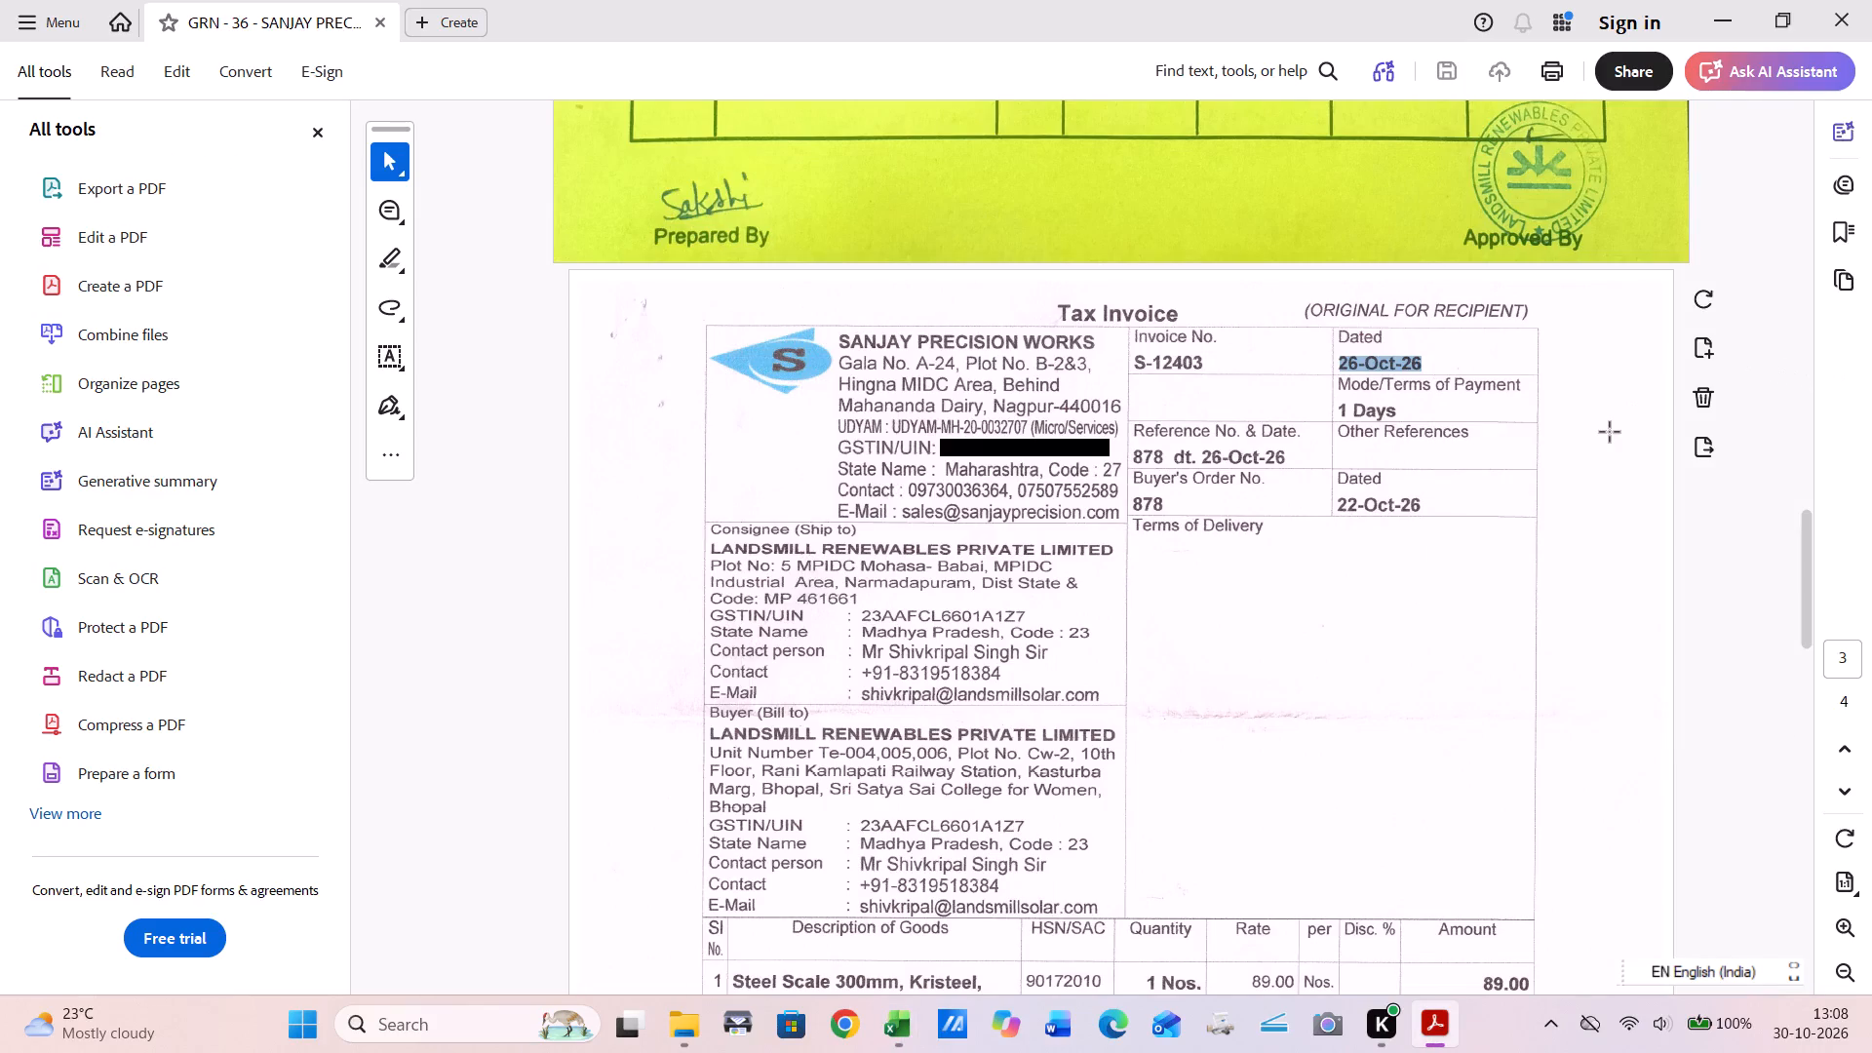
drag(1802, 575, 1803, 600)
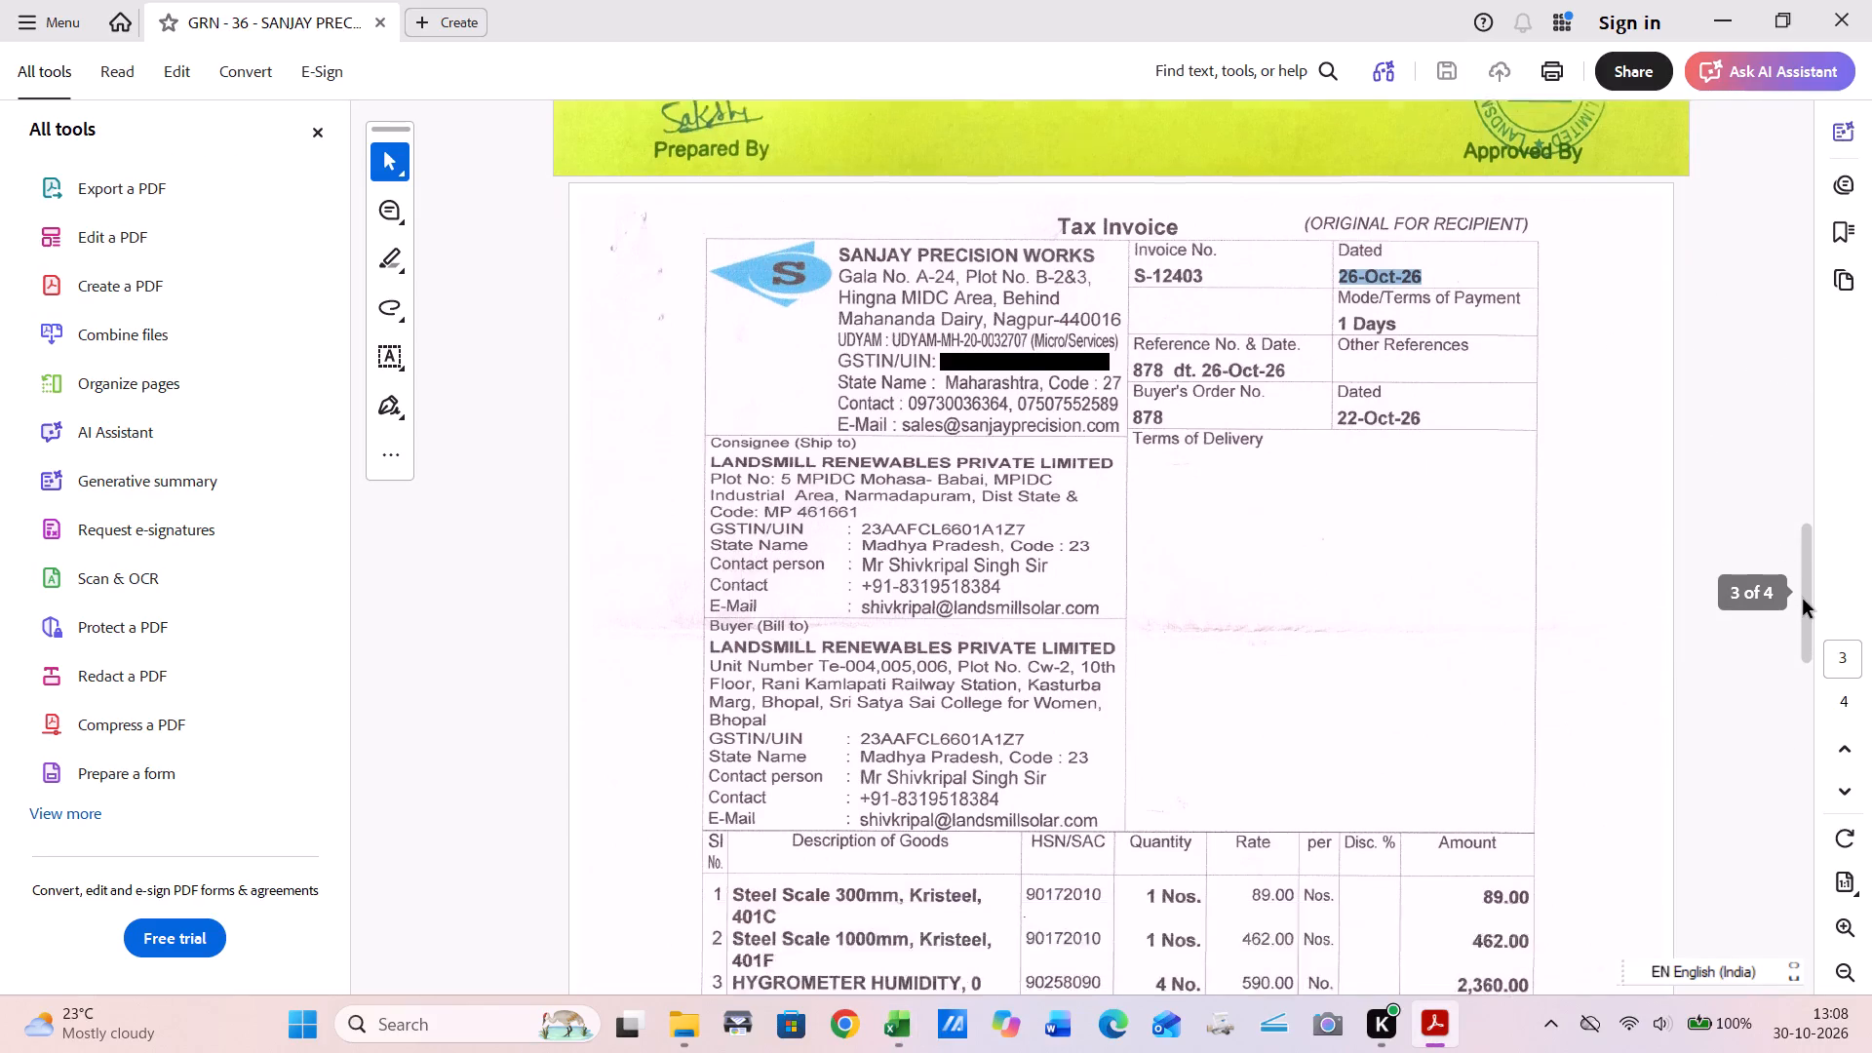
drag(1803, 600, 1804, 642)
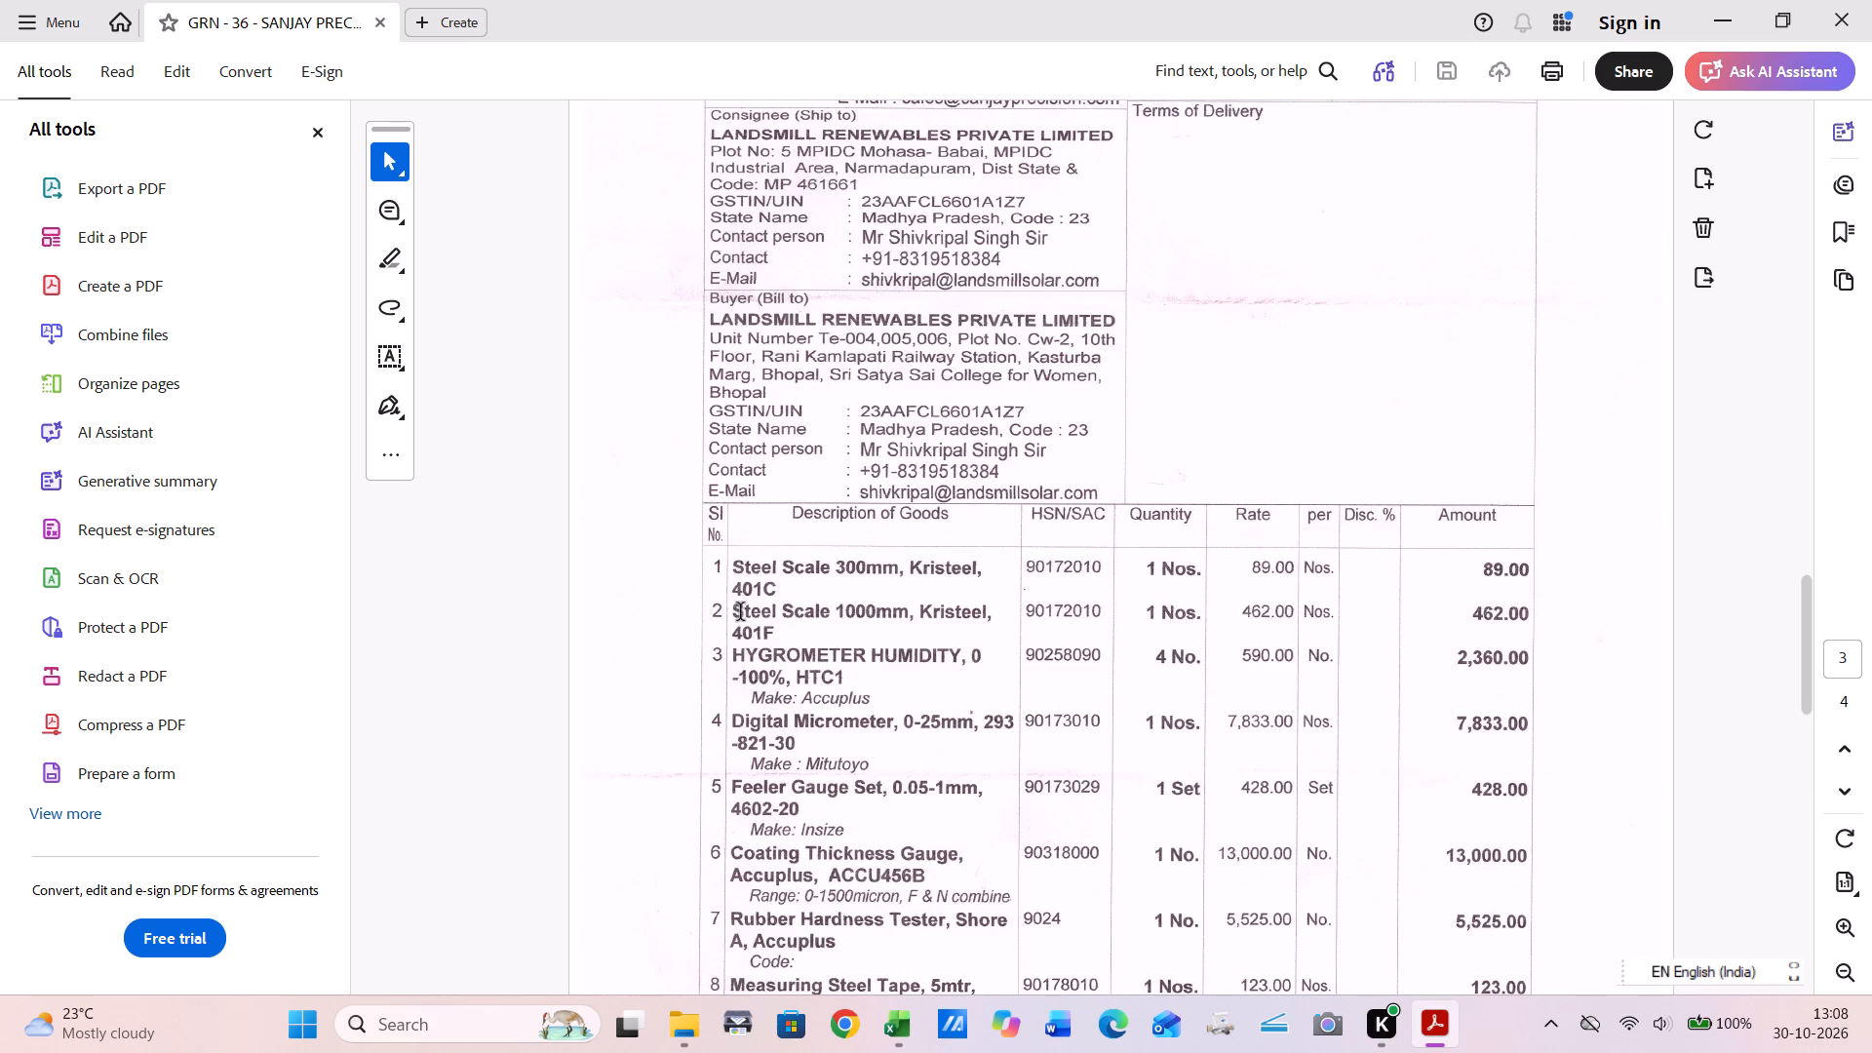
drag(736, 614, 973, 613)
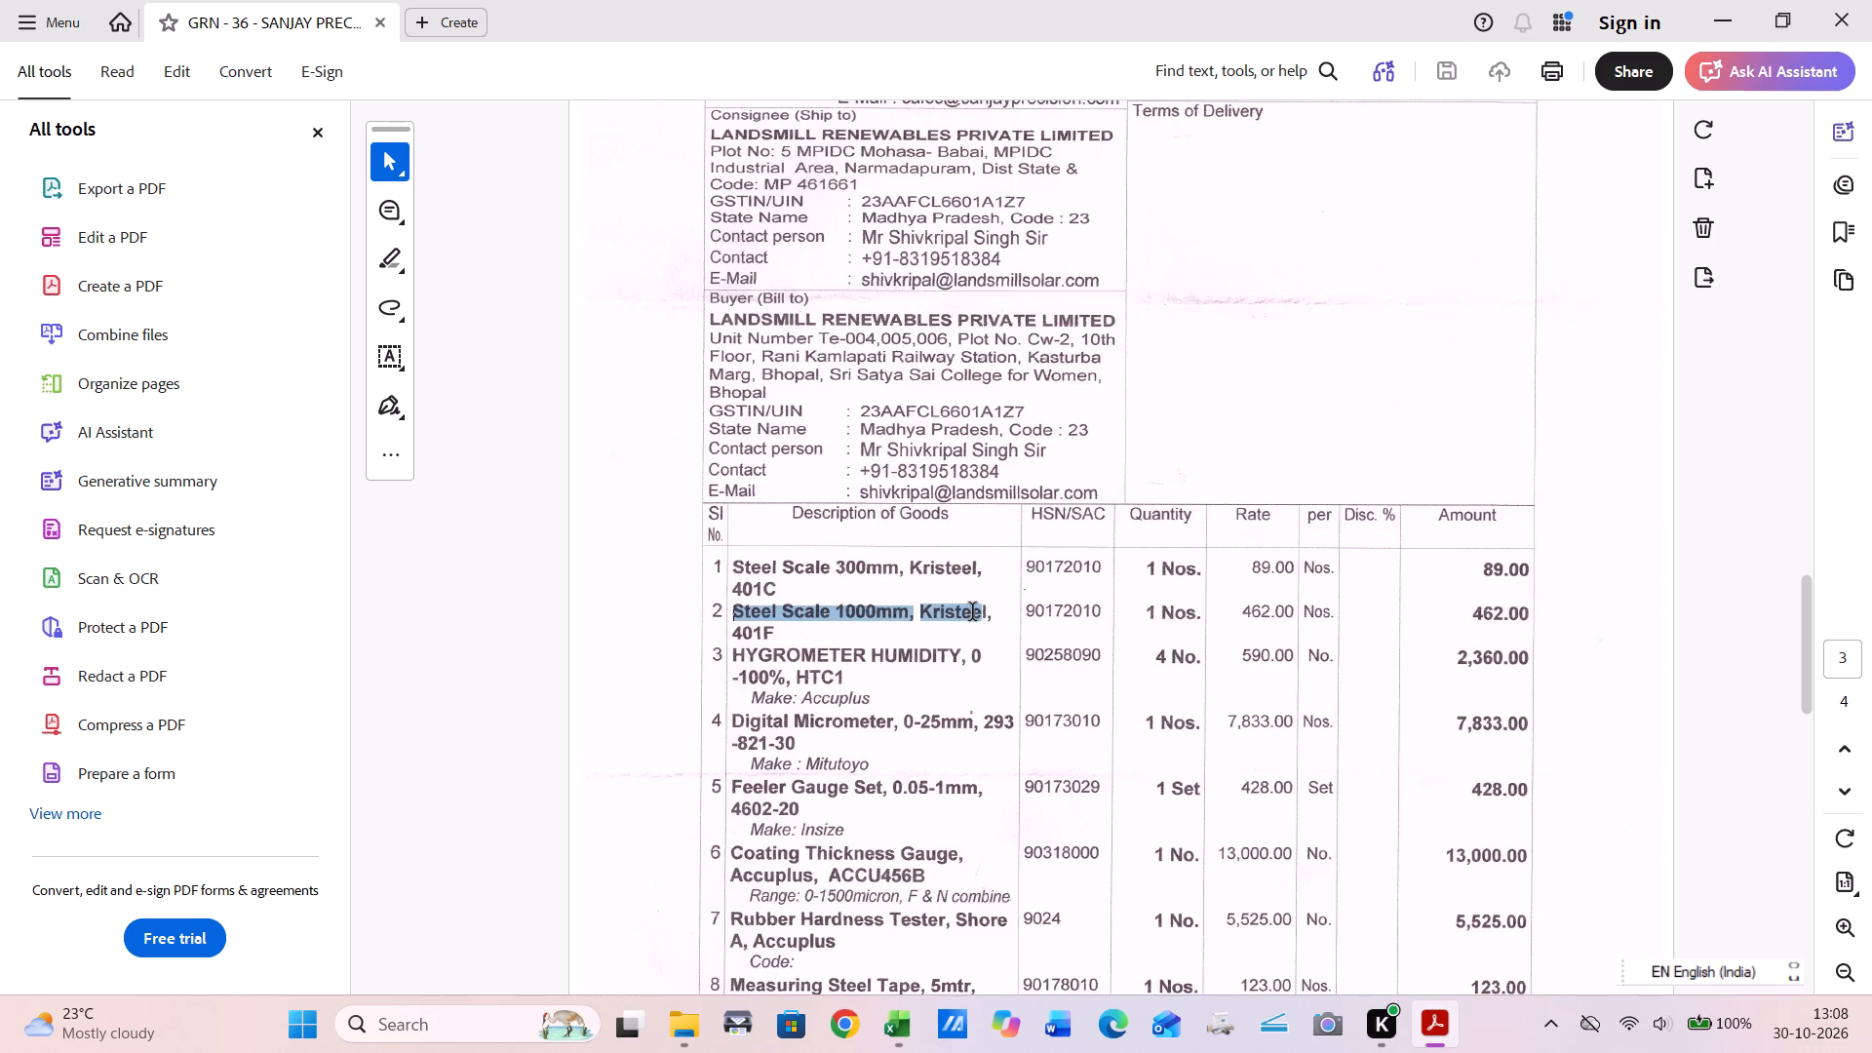
key(ctrl+c)
key(alt+Tab)
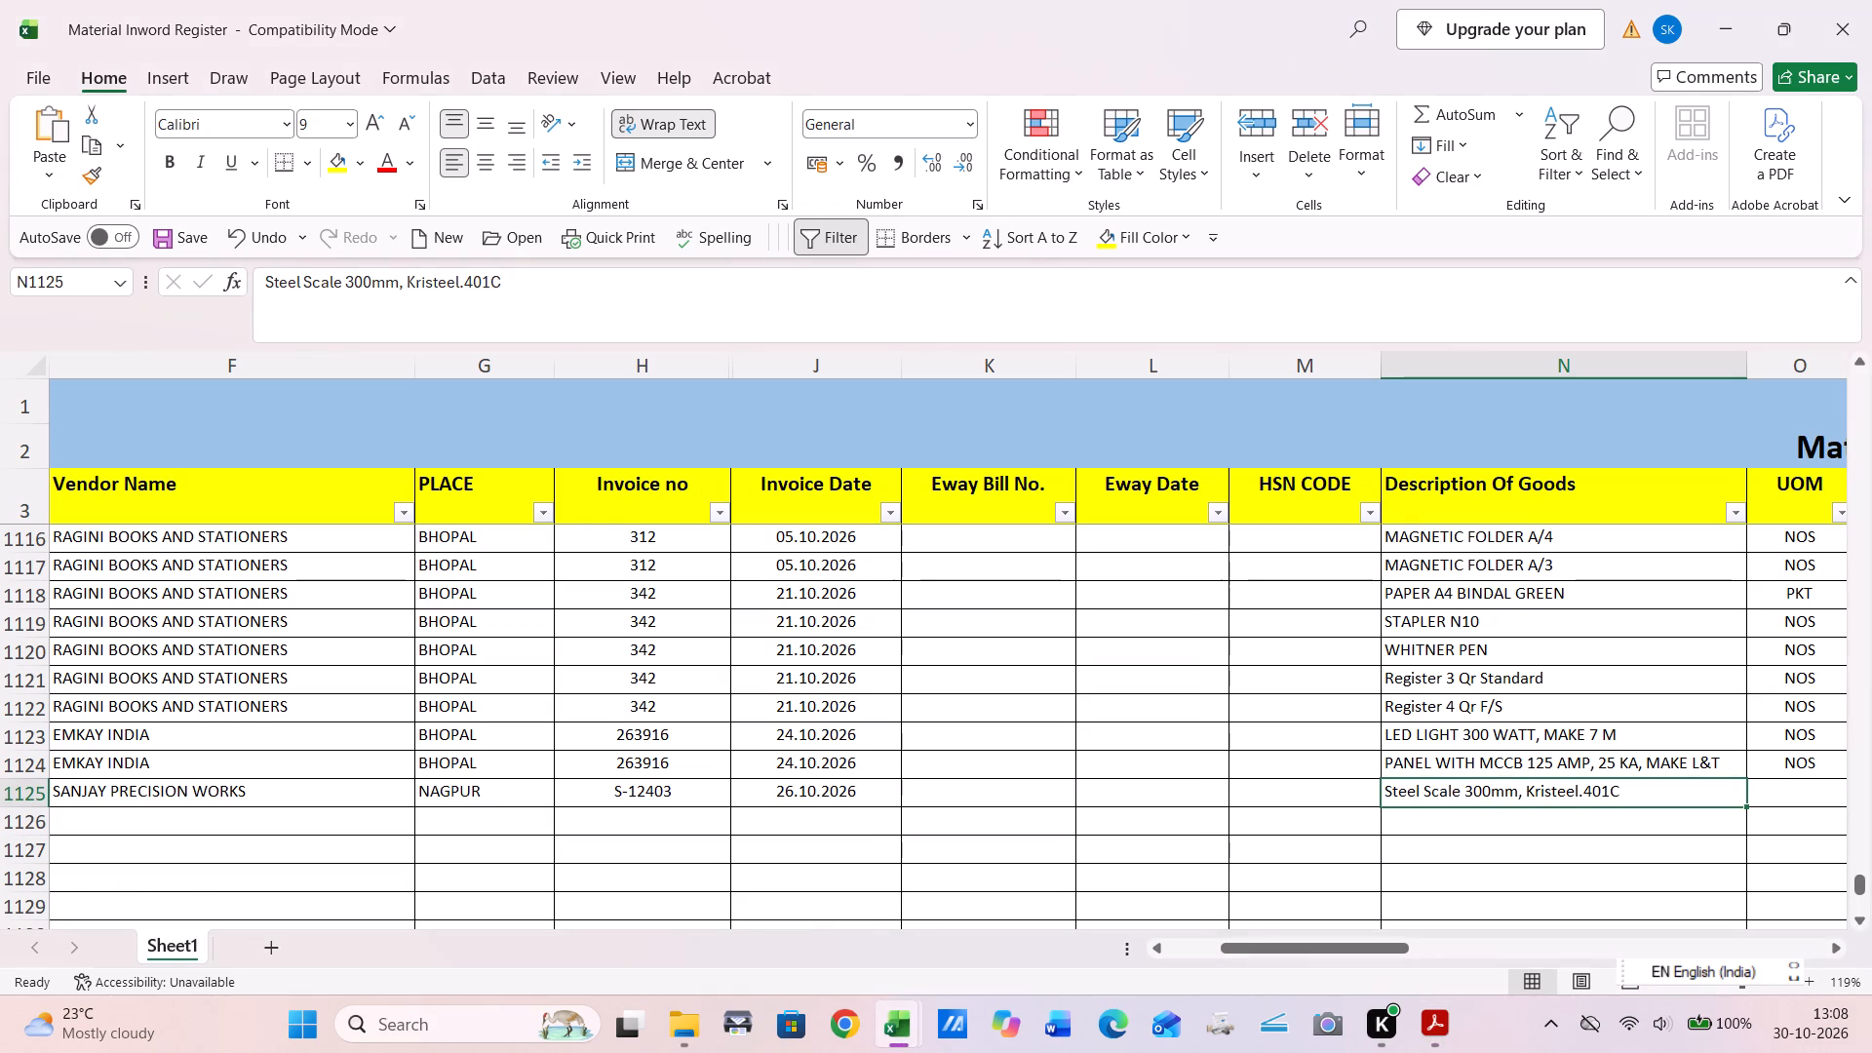
double_click(1426, 814)
key(ctrl+v)
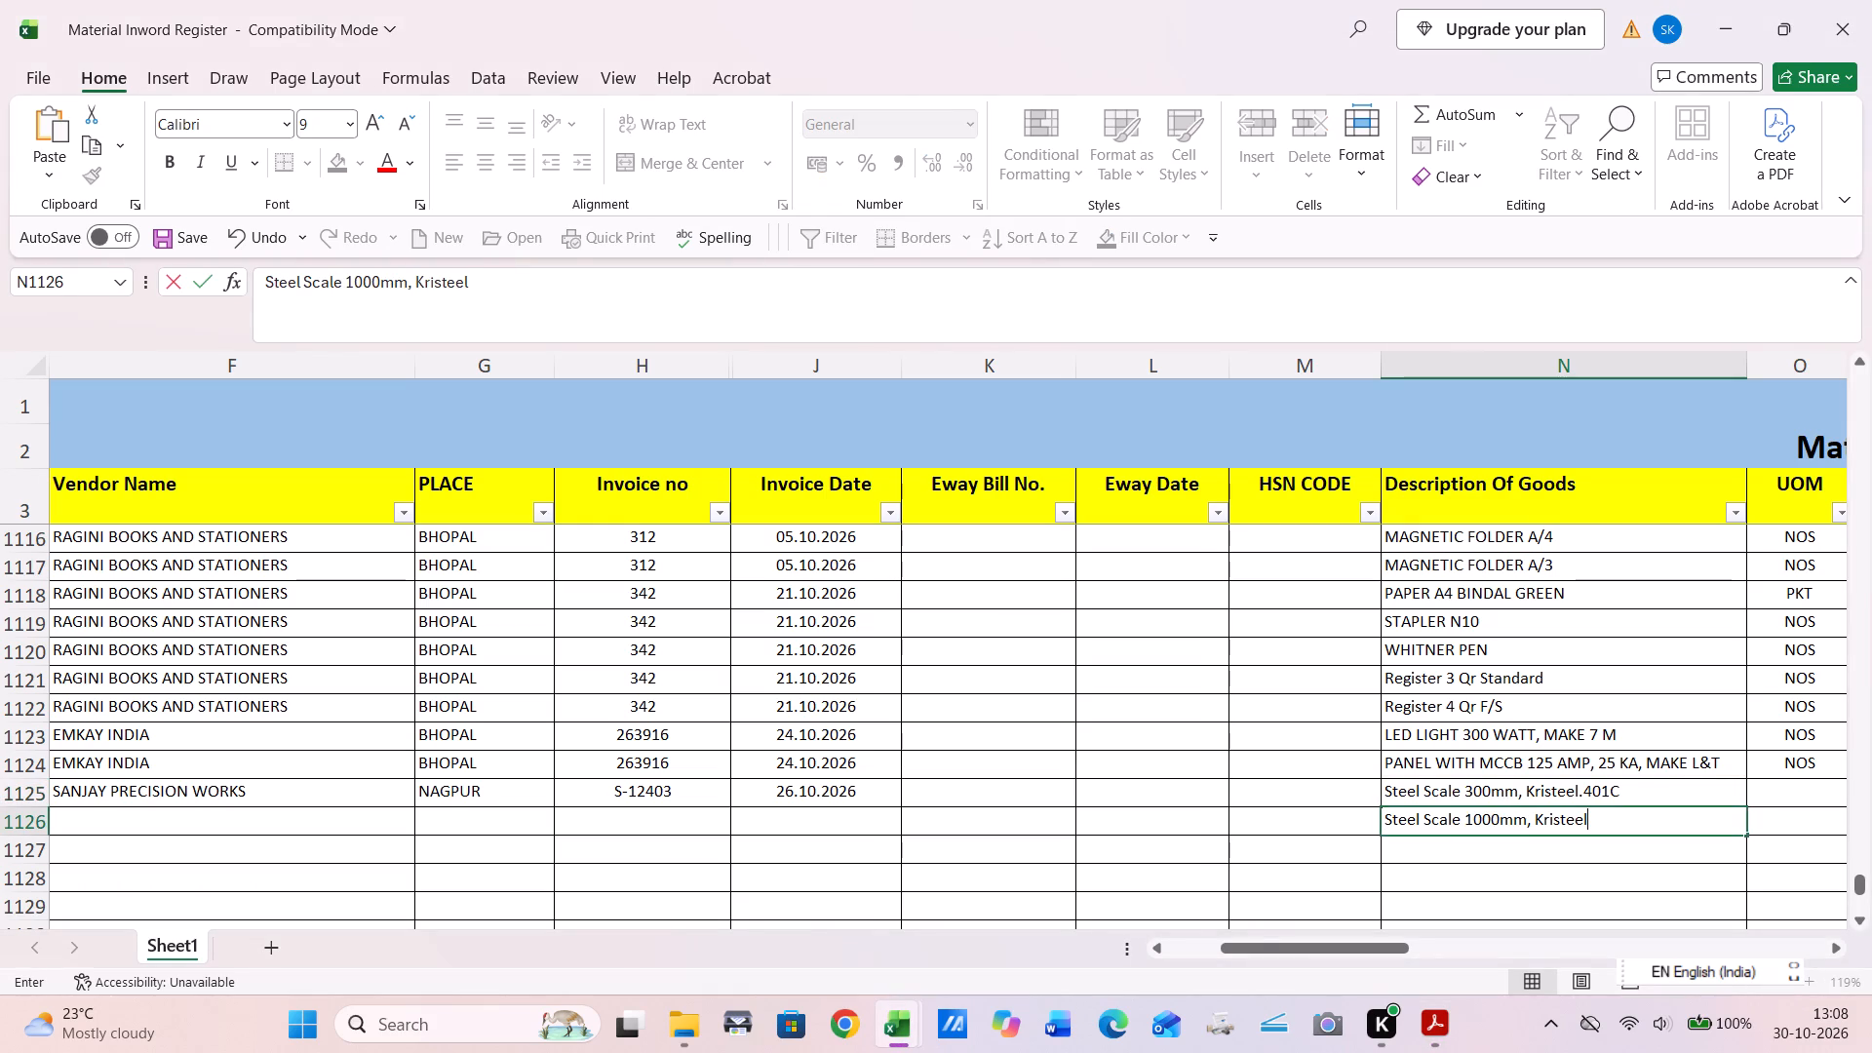
text(,)
key(space)
Append model code 401F from the invoice's second item to the Steel Scale 1000mm entry in Description Of Goods.
key(alt+Tab)
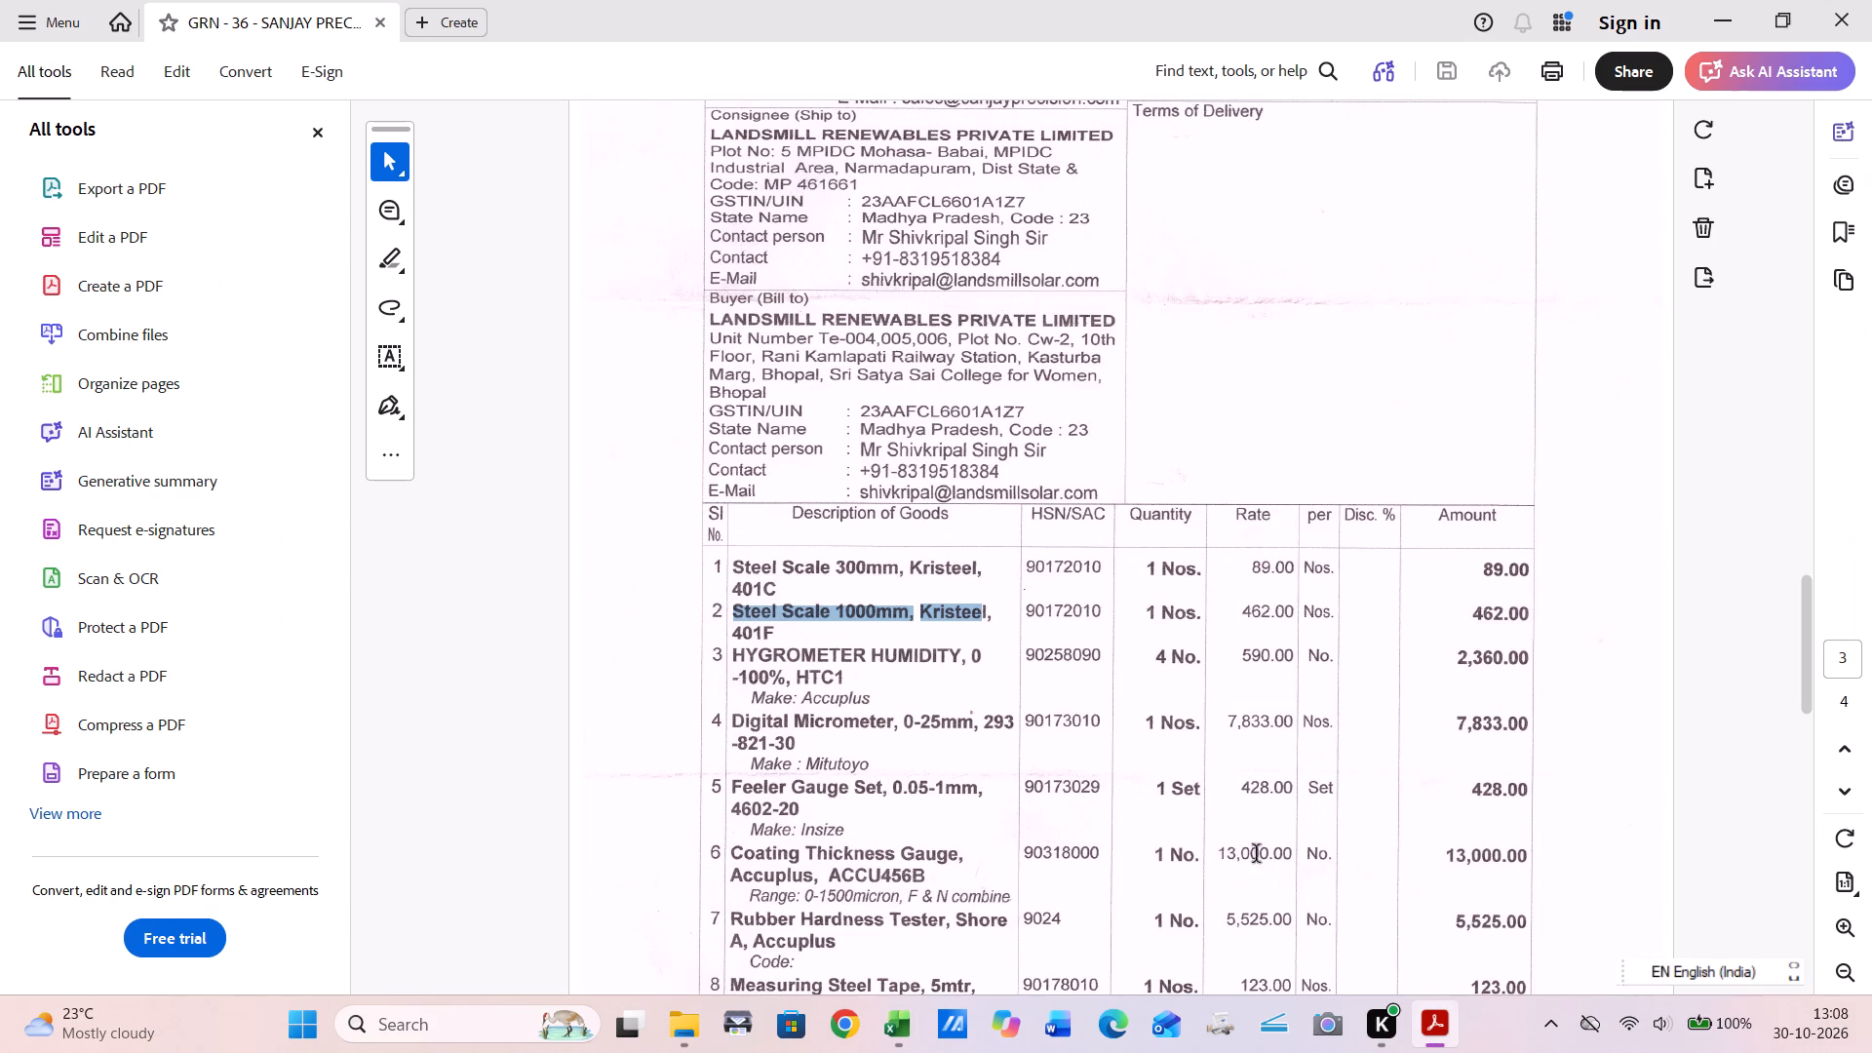
drag(738, 634, 790, 633)
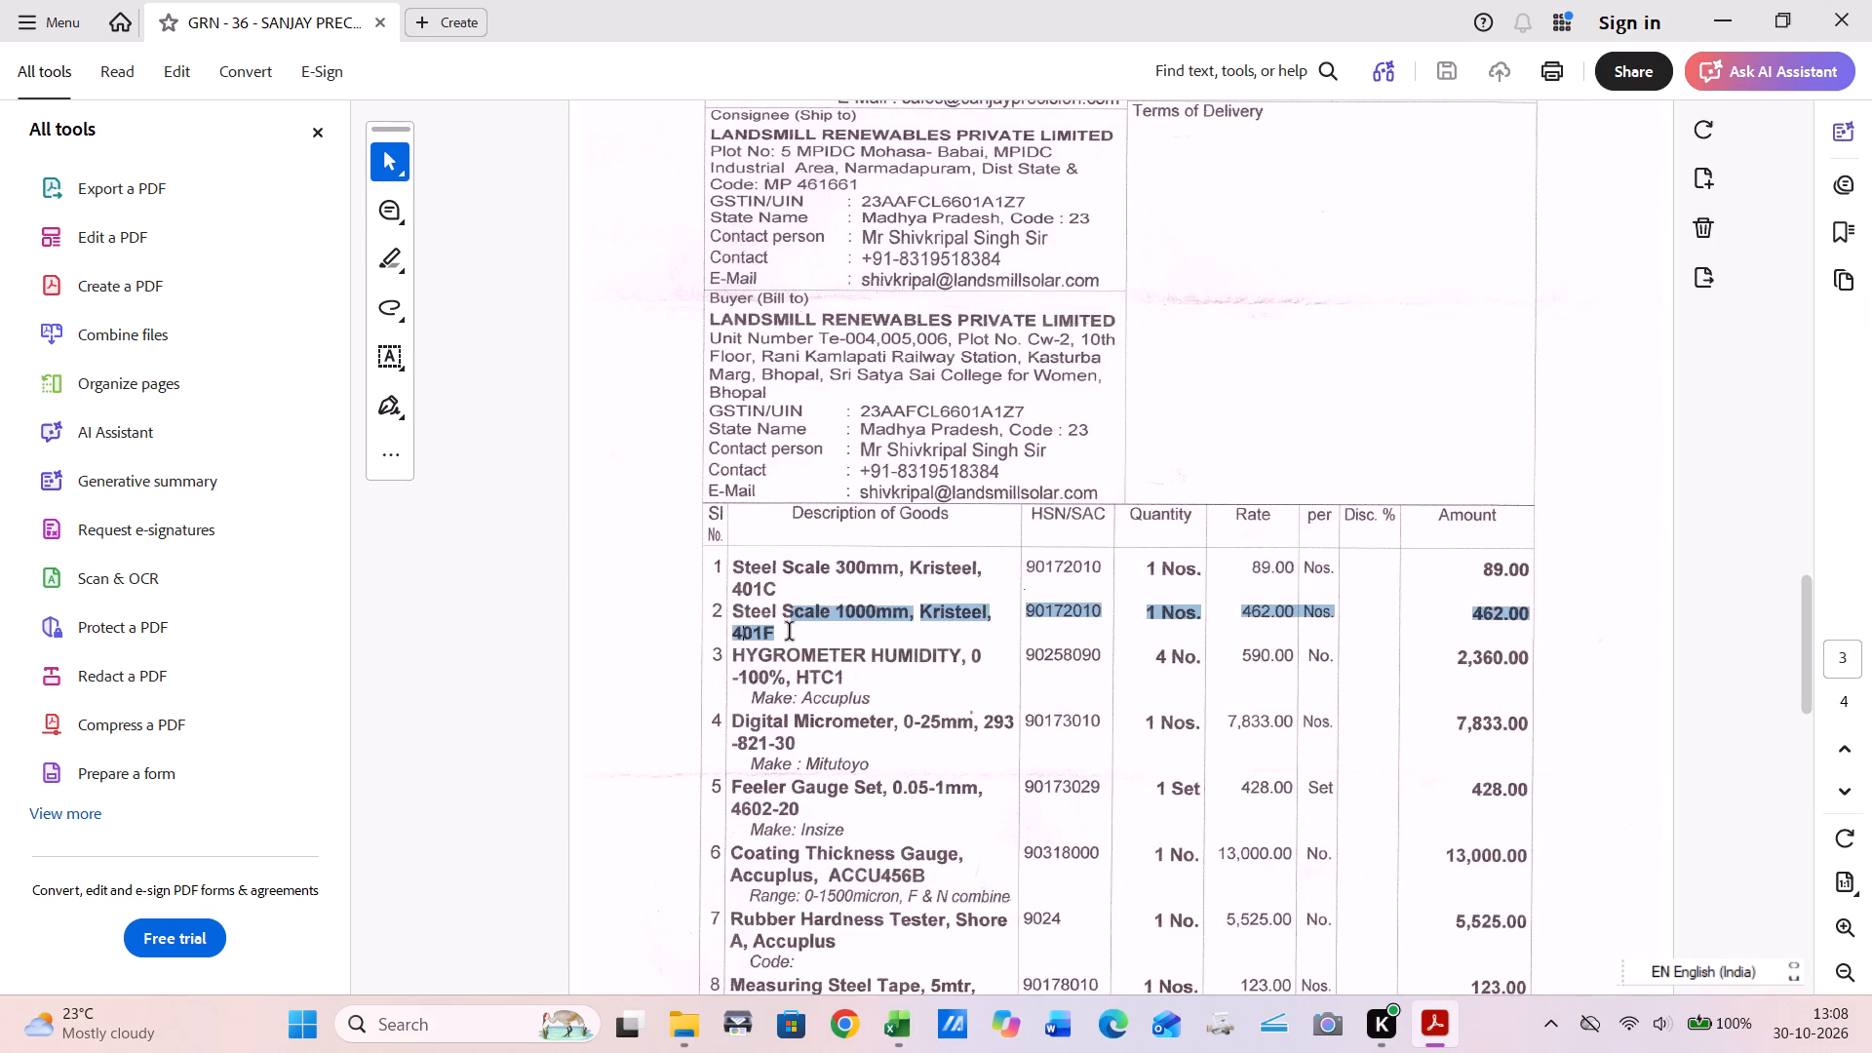
drag(790, 633, 776, 633)
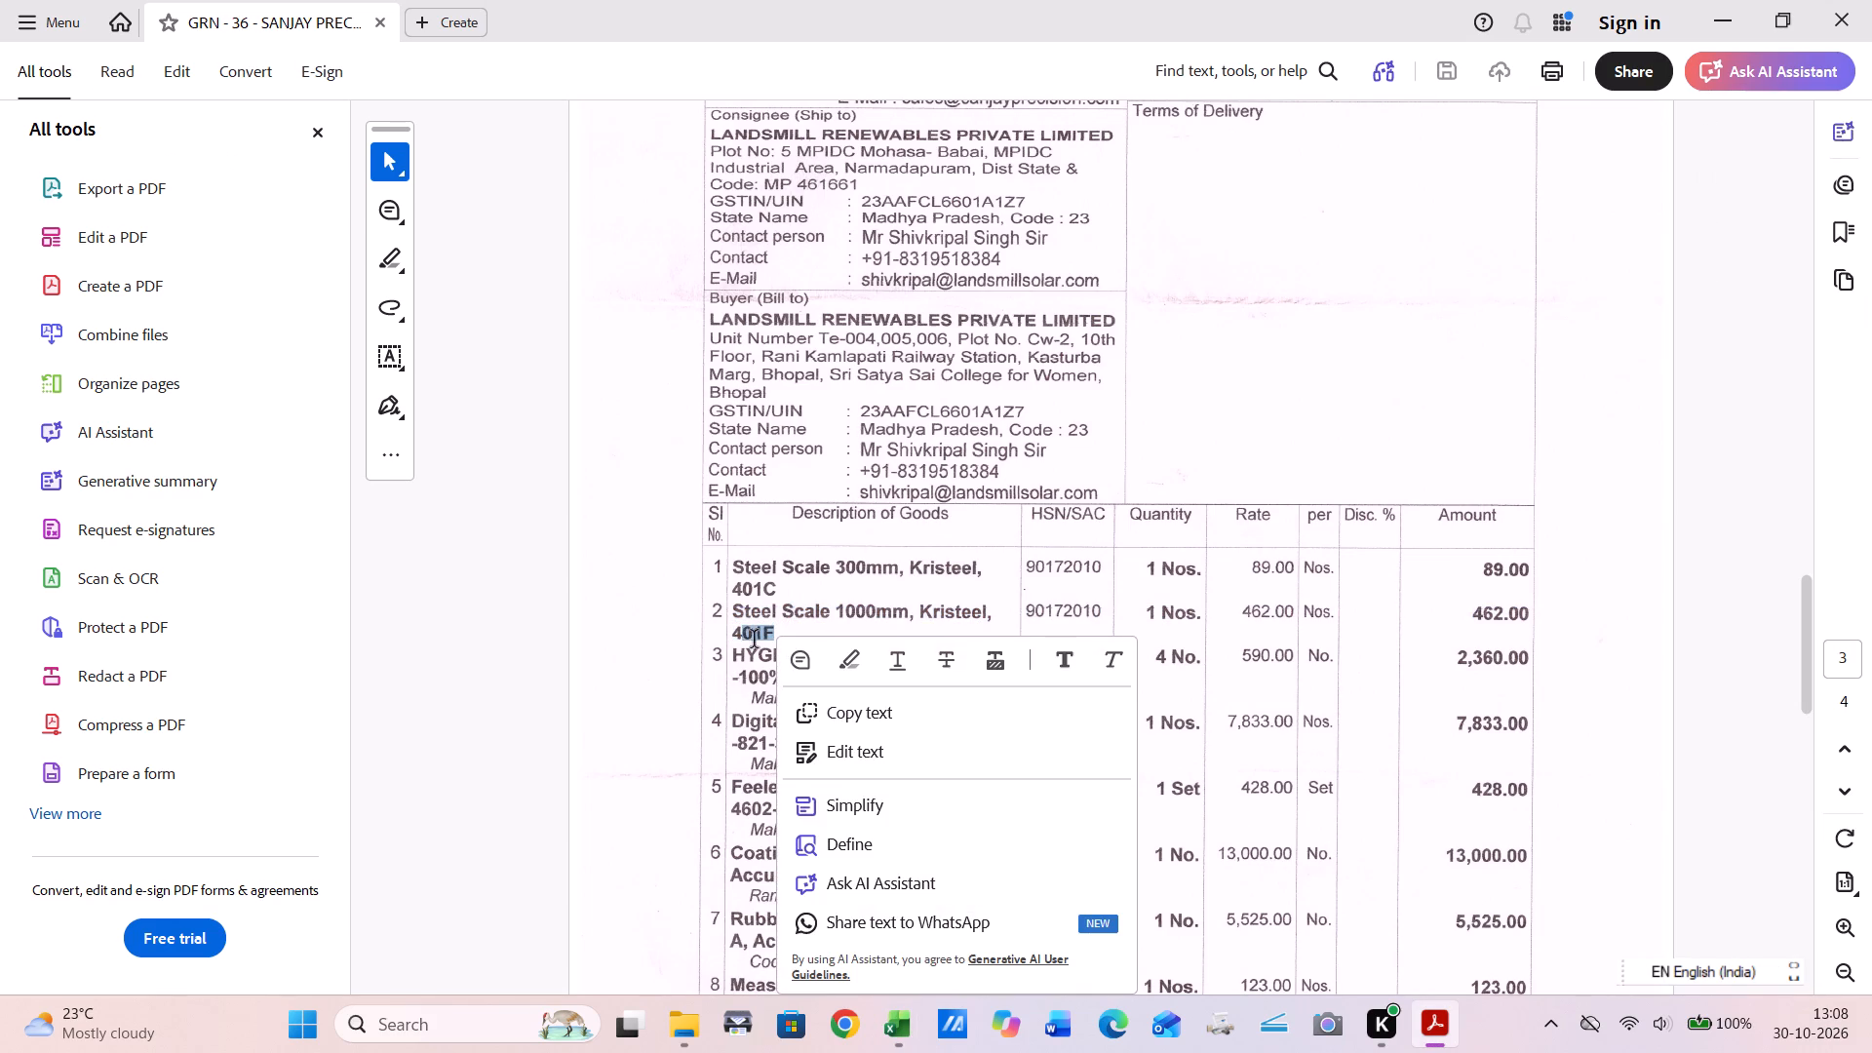
drag(735, 646, 761, 642)
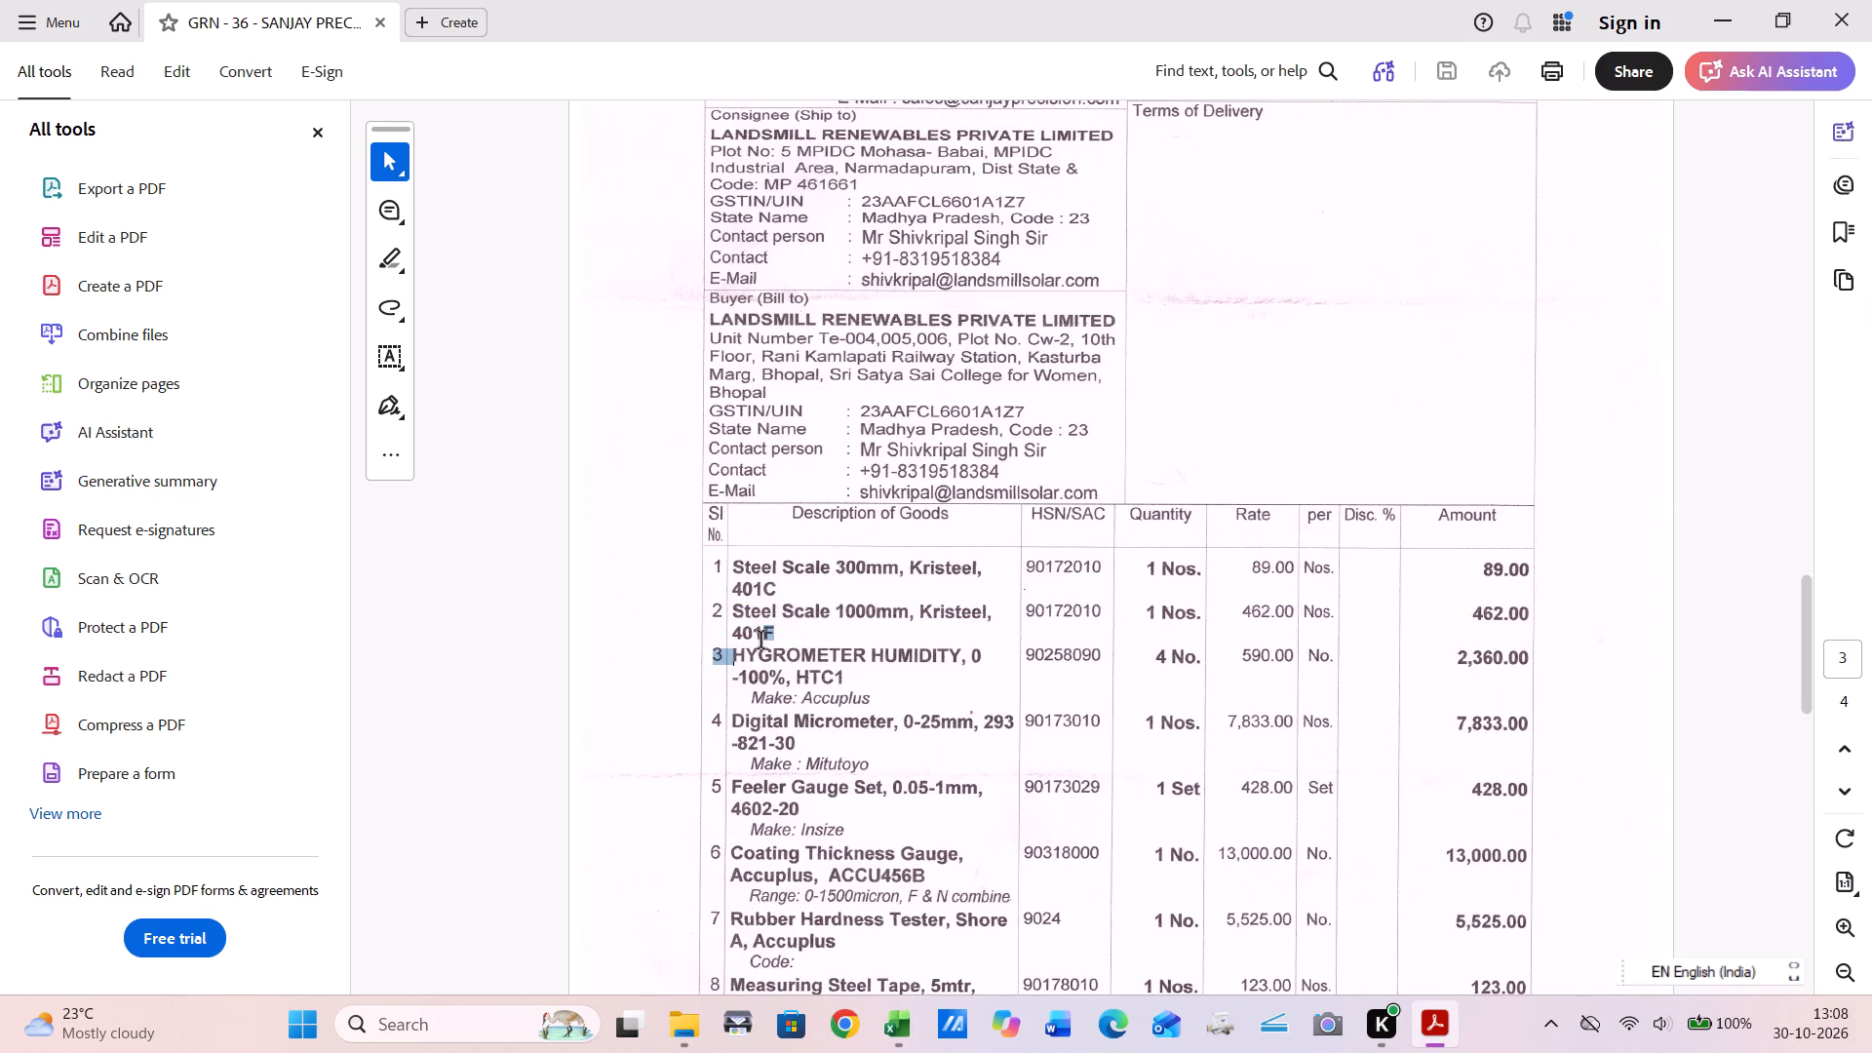
drag(761, 642, 739, 637)
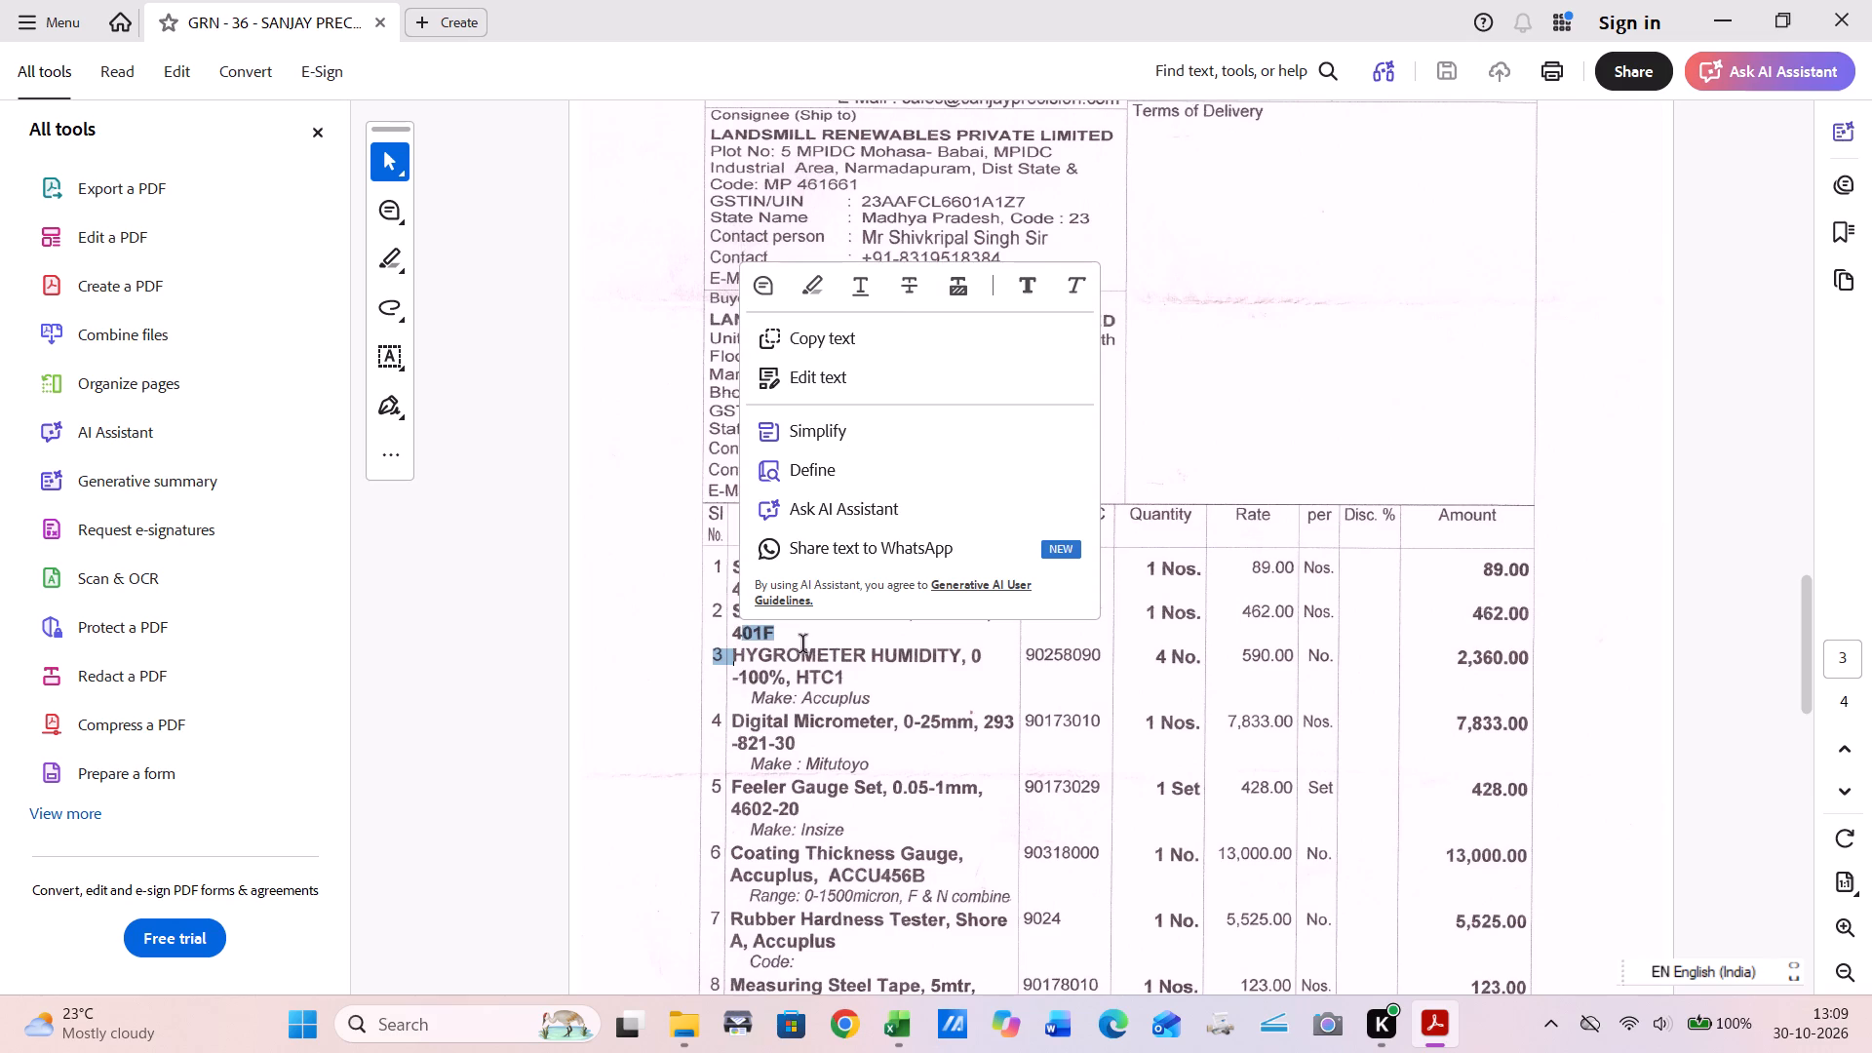
click(801, 664)
drag(735, 635, 774, 630)
key(ctrl+c)
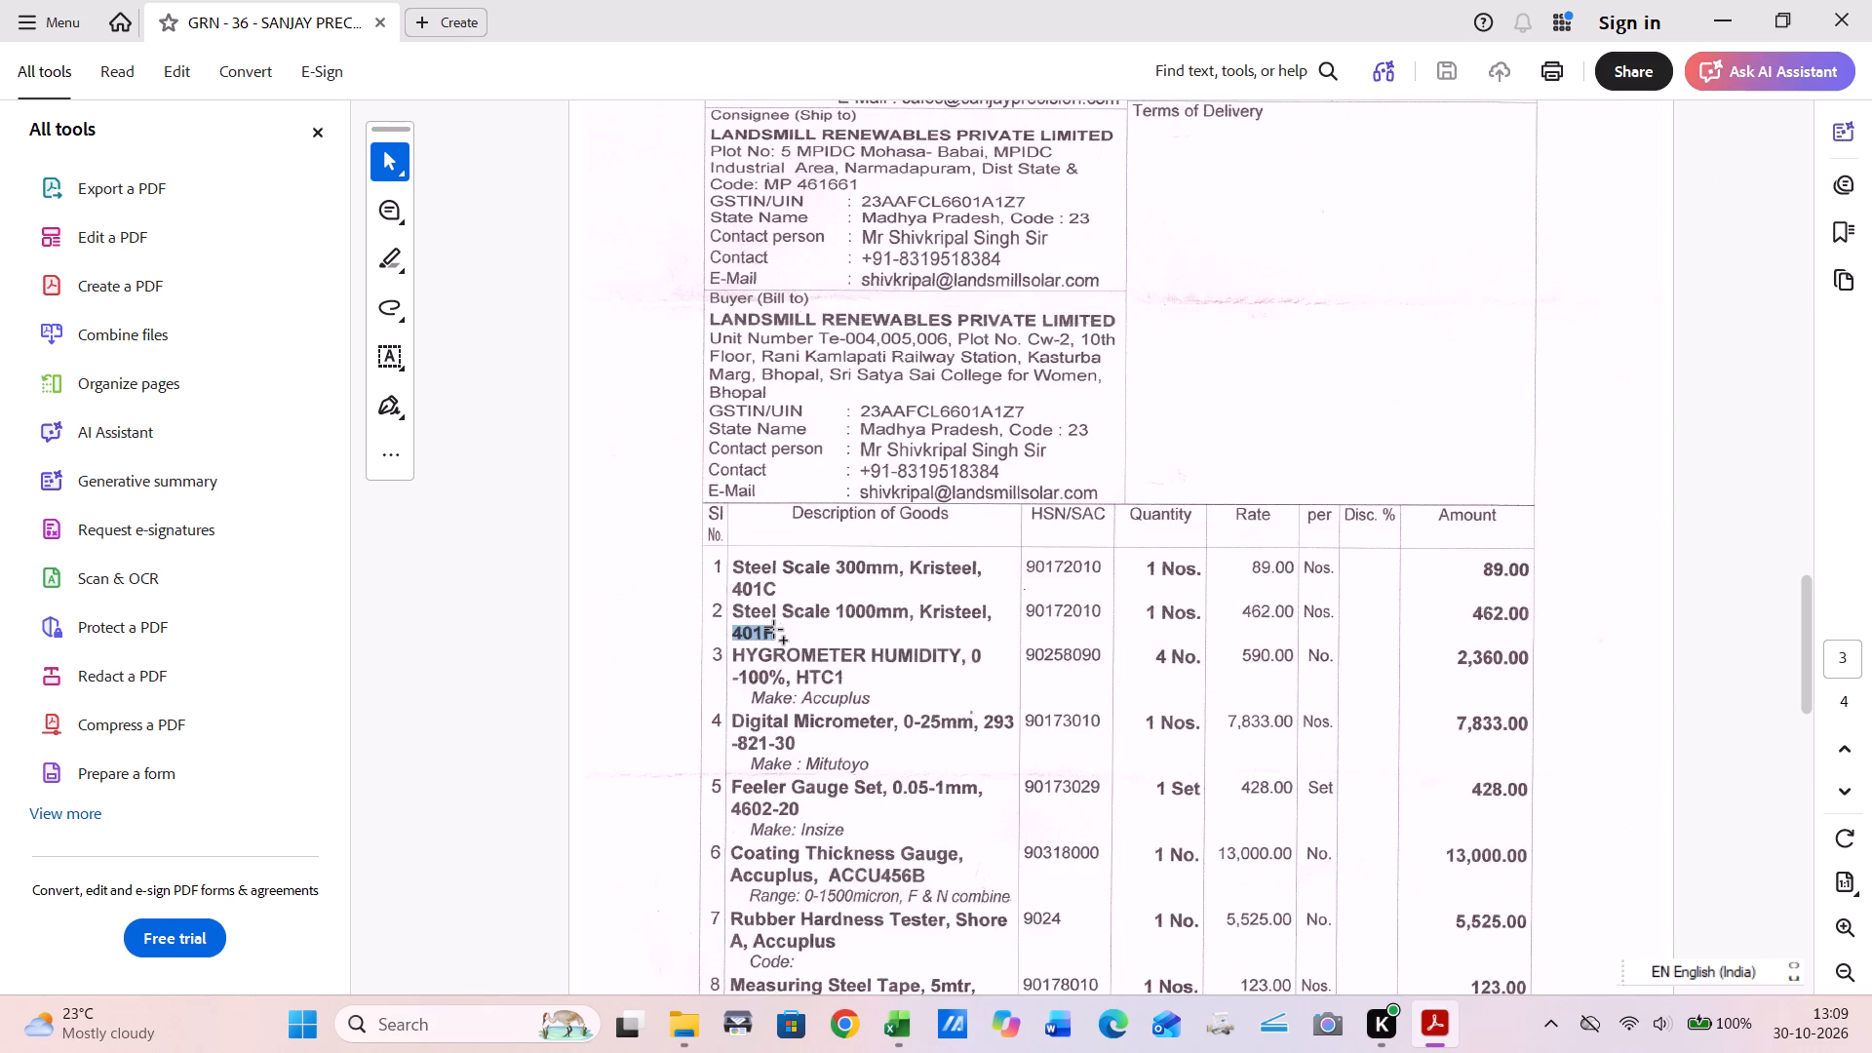
key(alt+Tab)
key(ctrl+v)
key(ctrl+v)
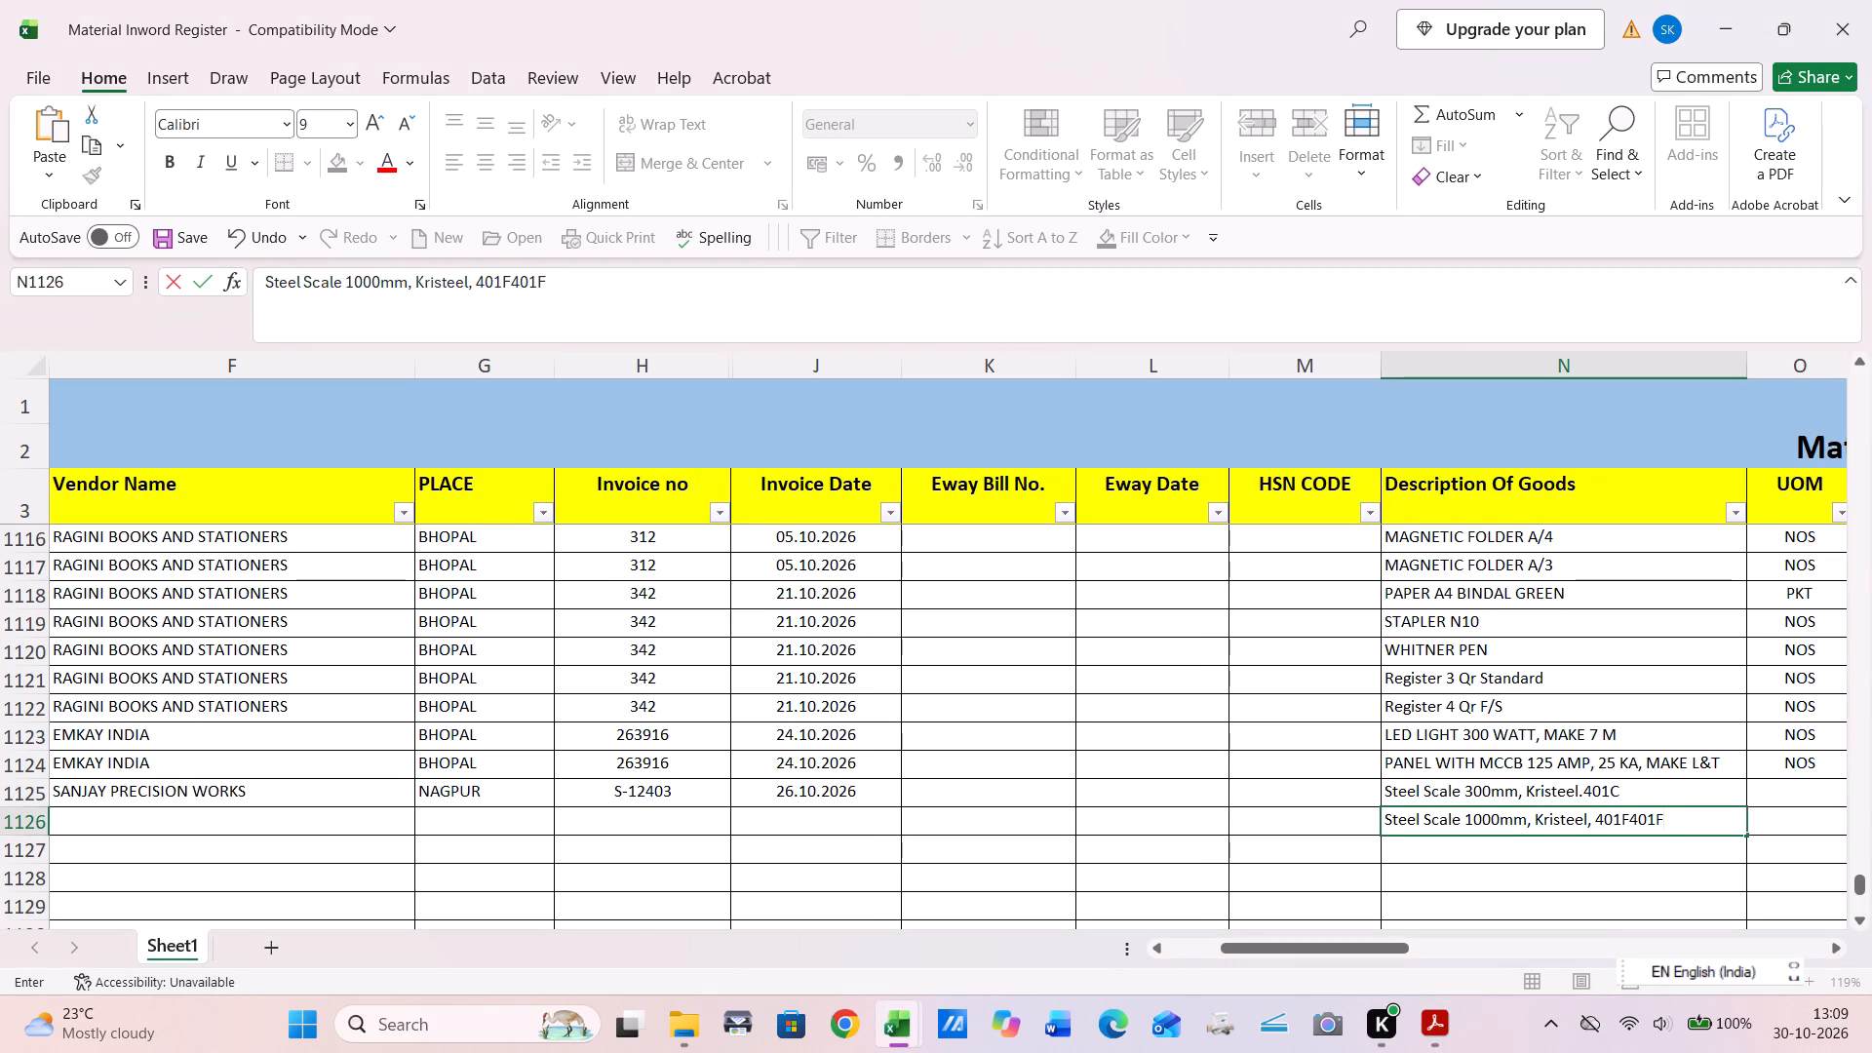
key(BackSpace)
key(BackSpace)
key(BackSpace)
key(BackSpace)
key(Tab)
Enter NOS as the UOM for both the Steel Scale 300mm and Steel Scale 1000mm rows.
key(Tab)
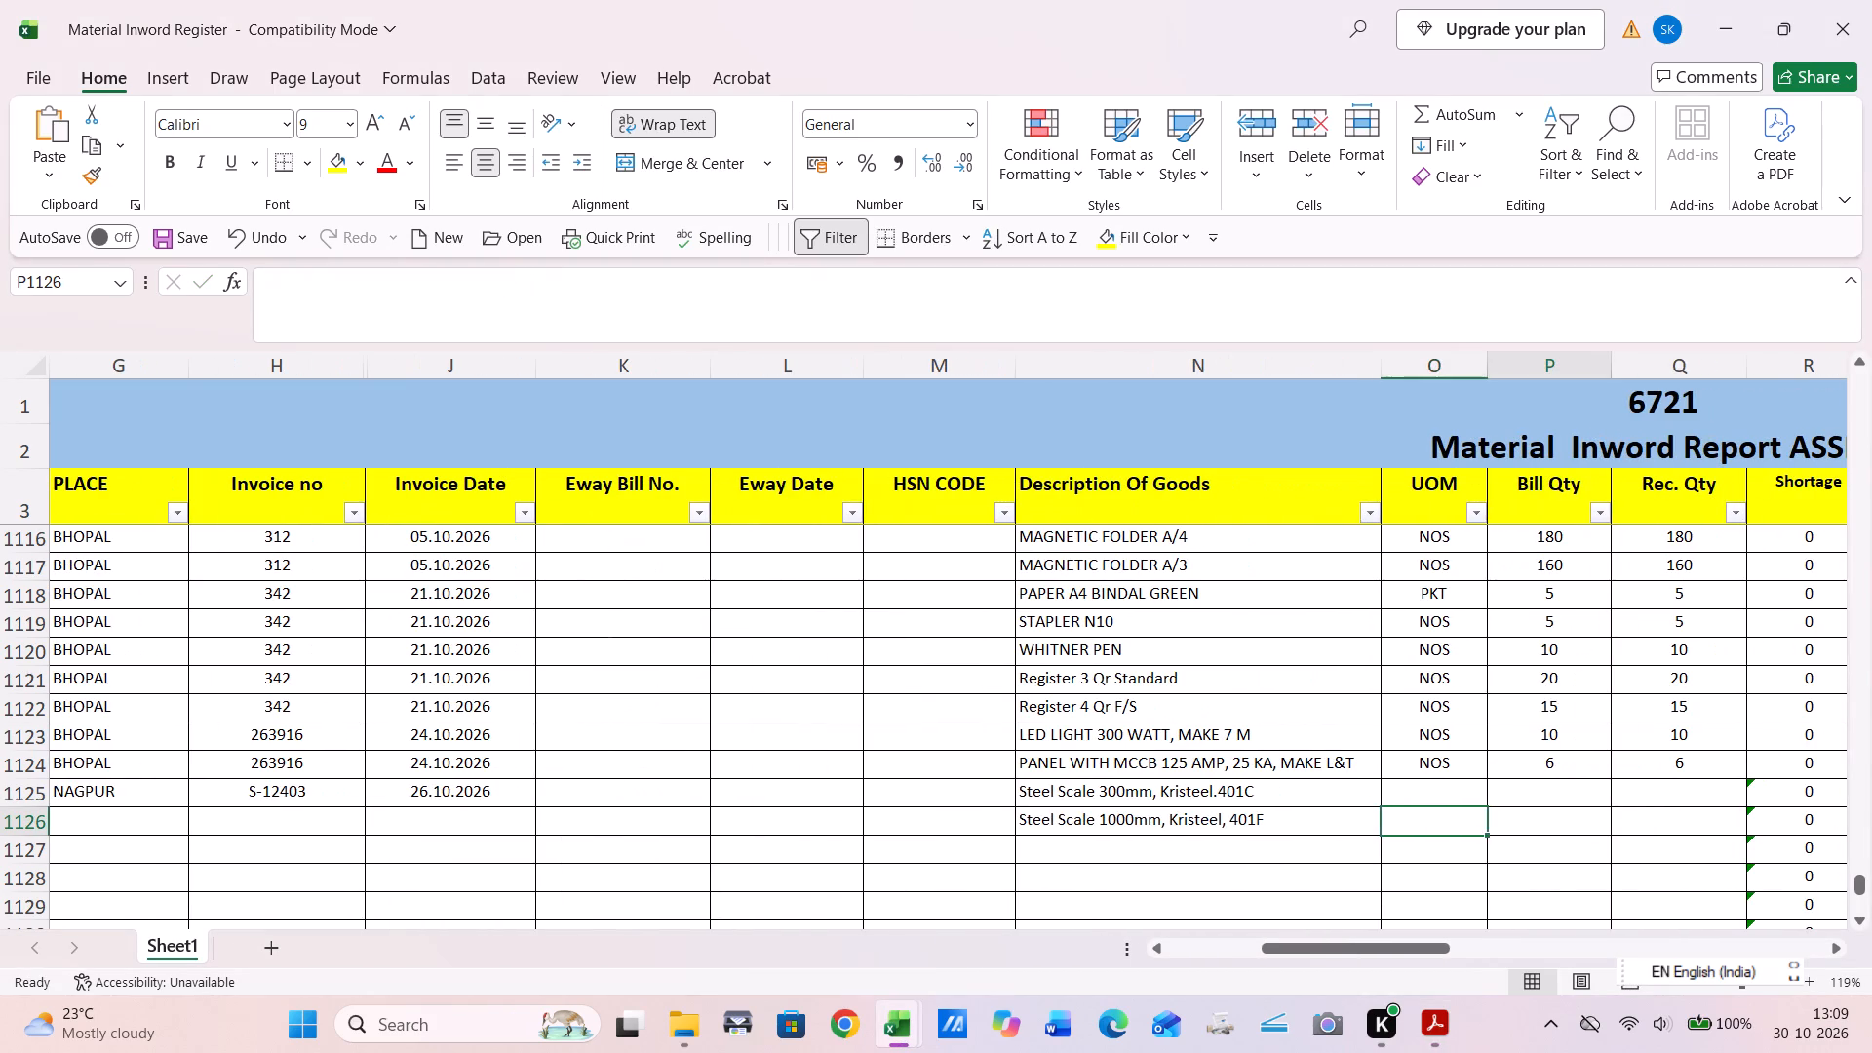
key(Tab)
key(Tab)
key(Tab)
key(Tab)
key(Tab)
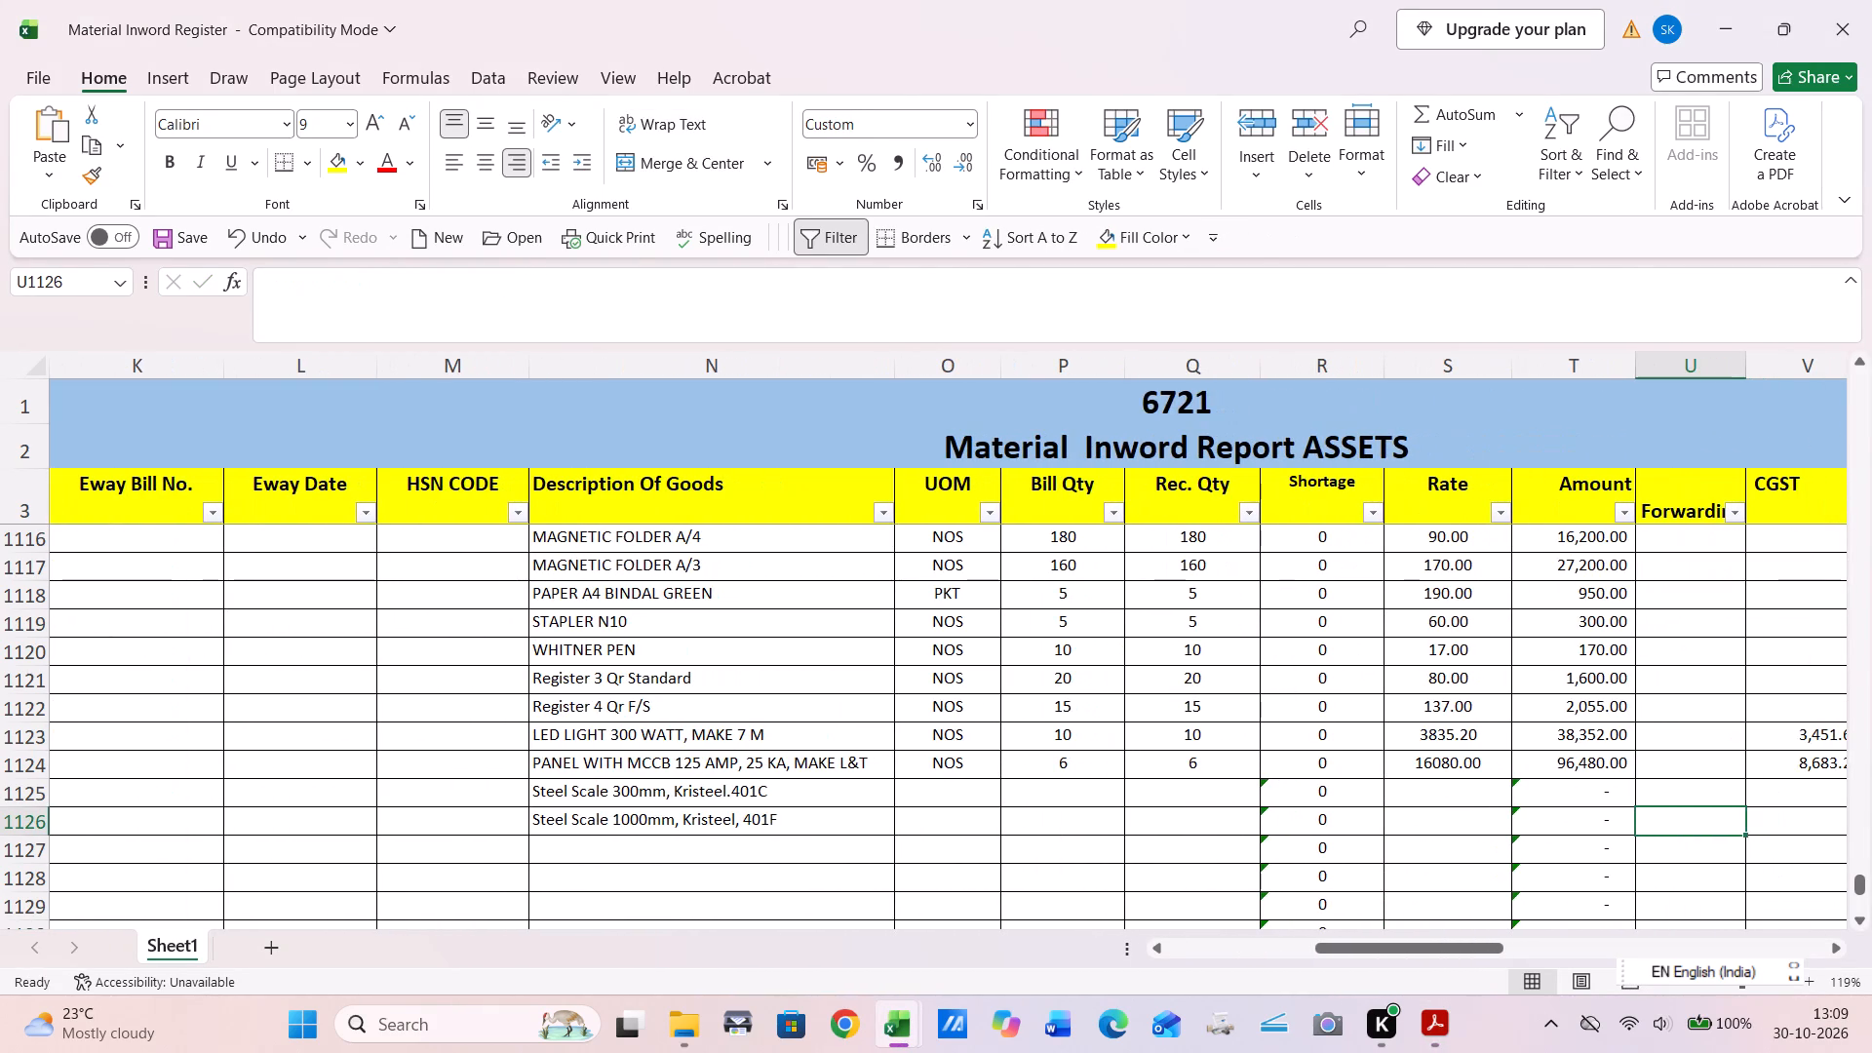
click(966, 803)
key(n)
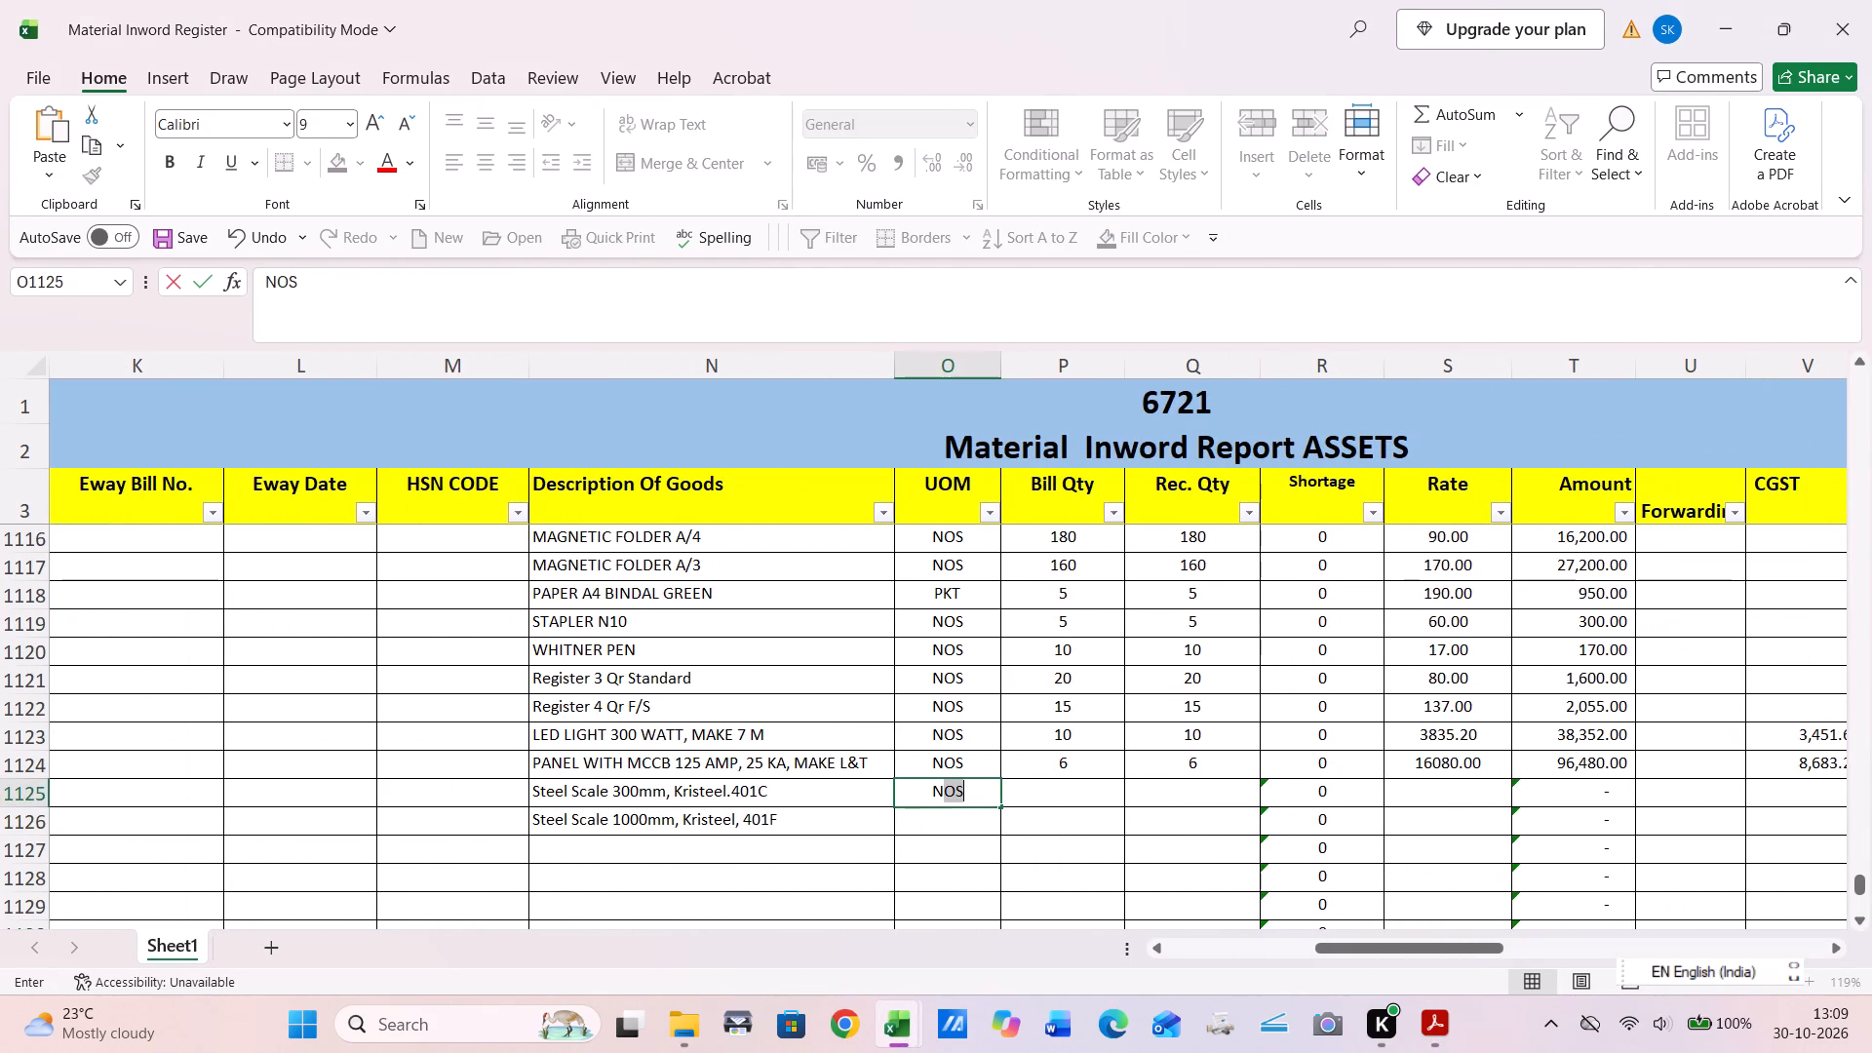
key(Down)
key(n)
key(Tab)
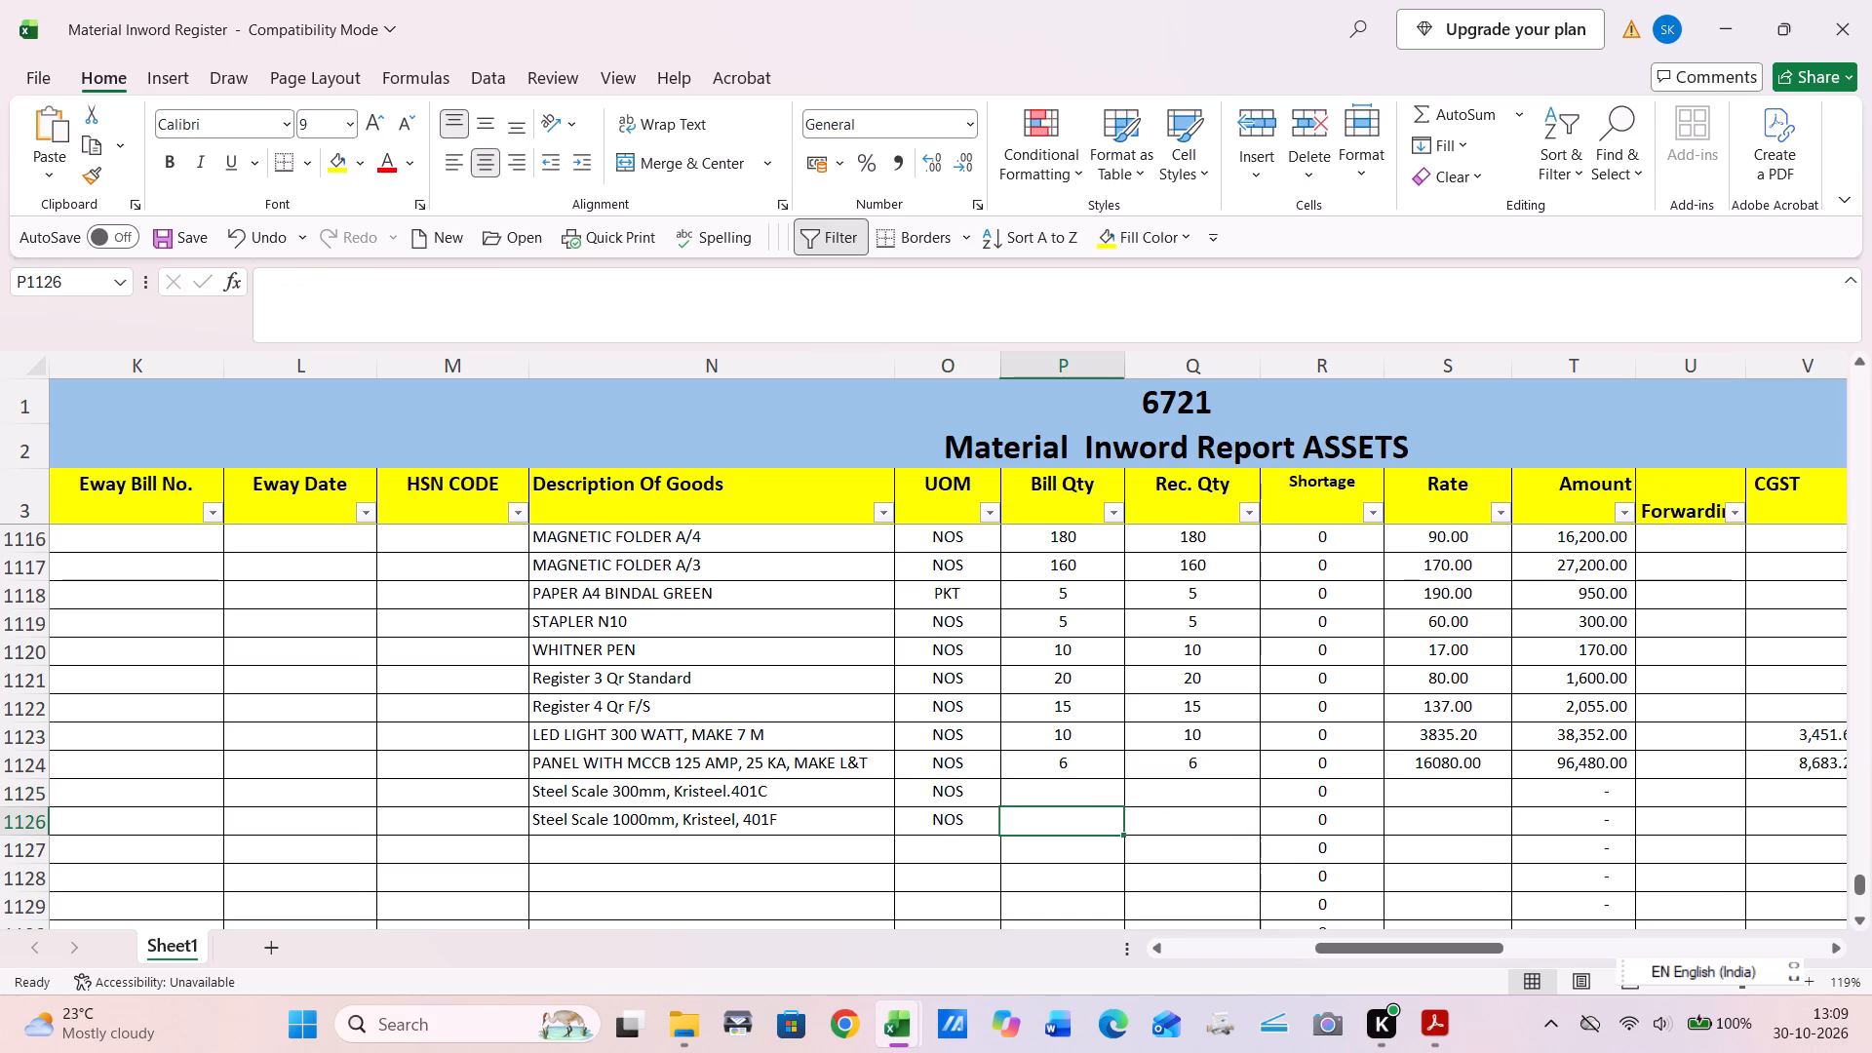
Check the invoice quantities and enter 1 as both Bill Qty and Rec. Qty for the two Steel Scale rows.
key(Up)
key(alt+Tab)
key(alt+Tab)
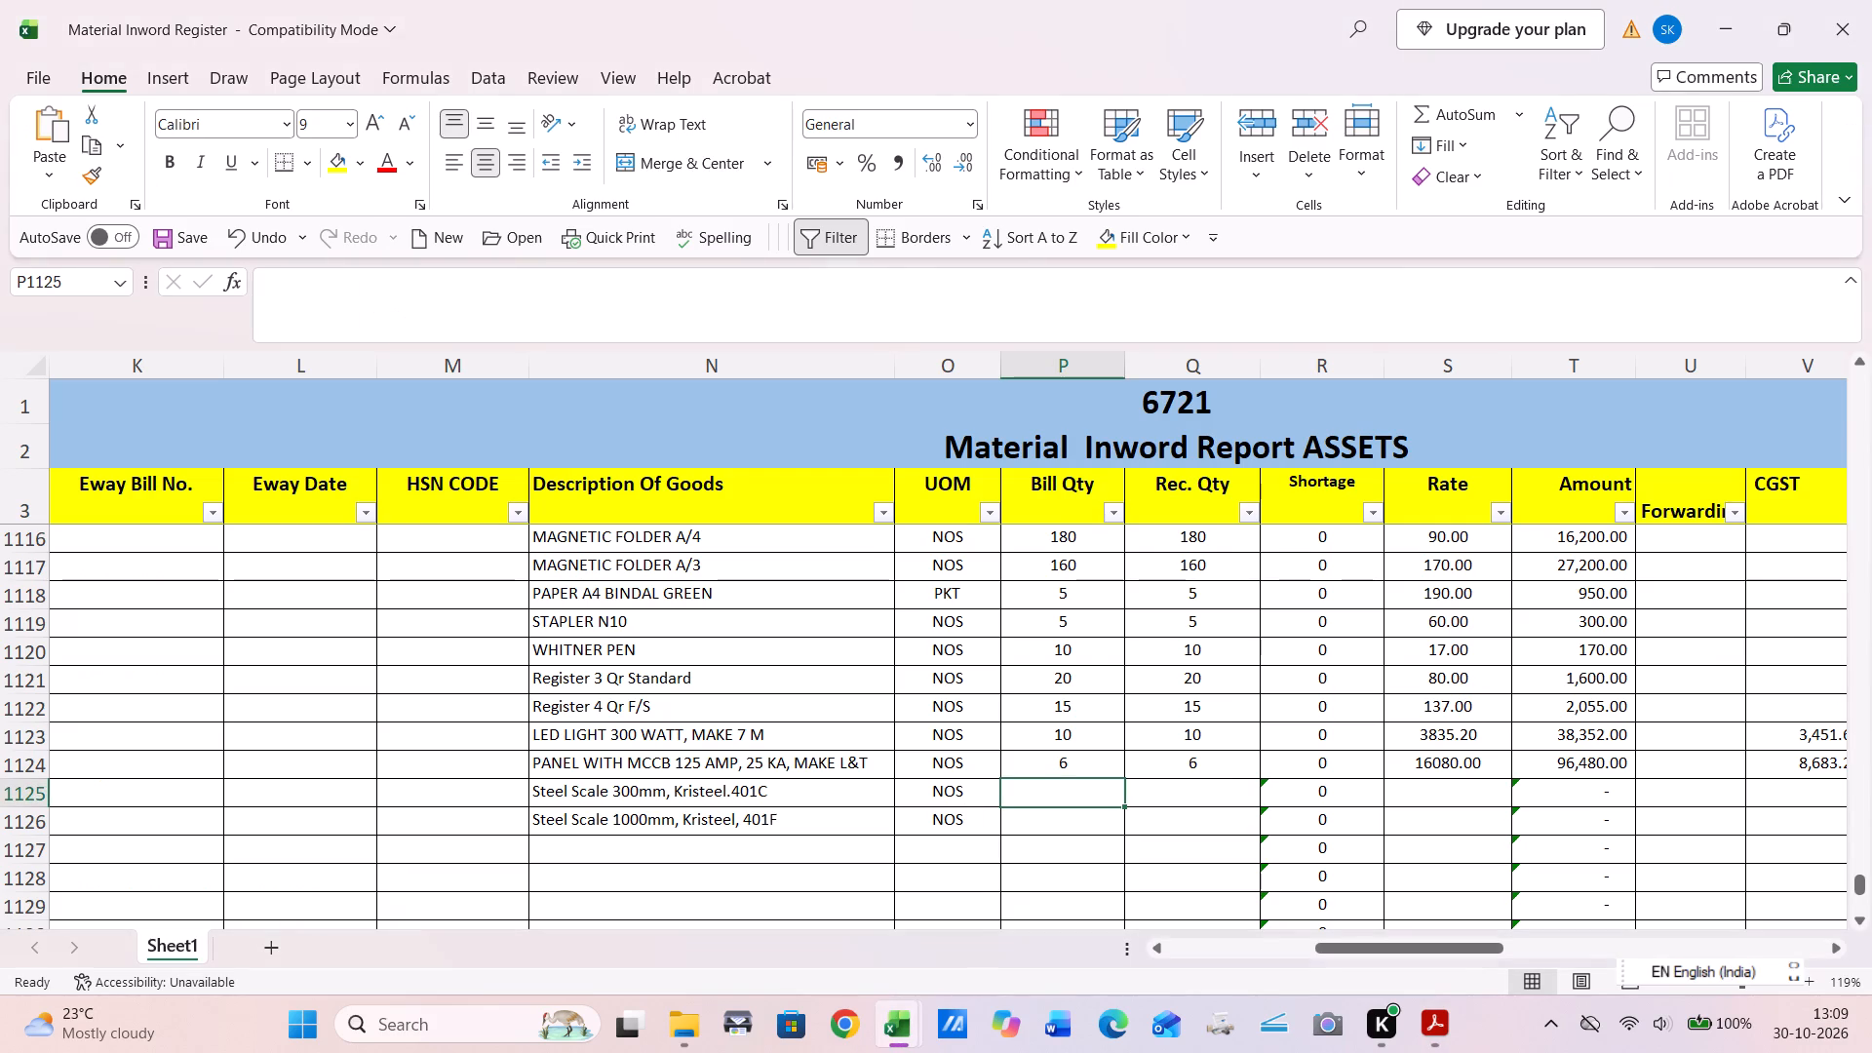
key(1)
key(Down)
key(1)
key(Return)
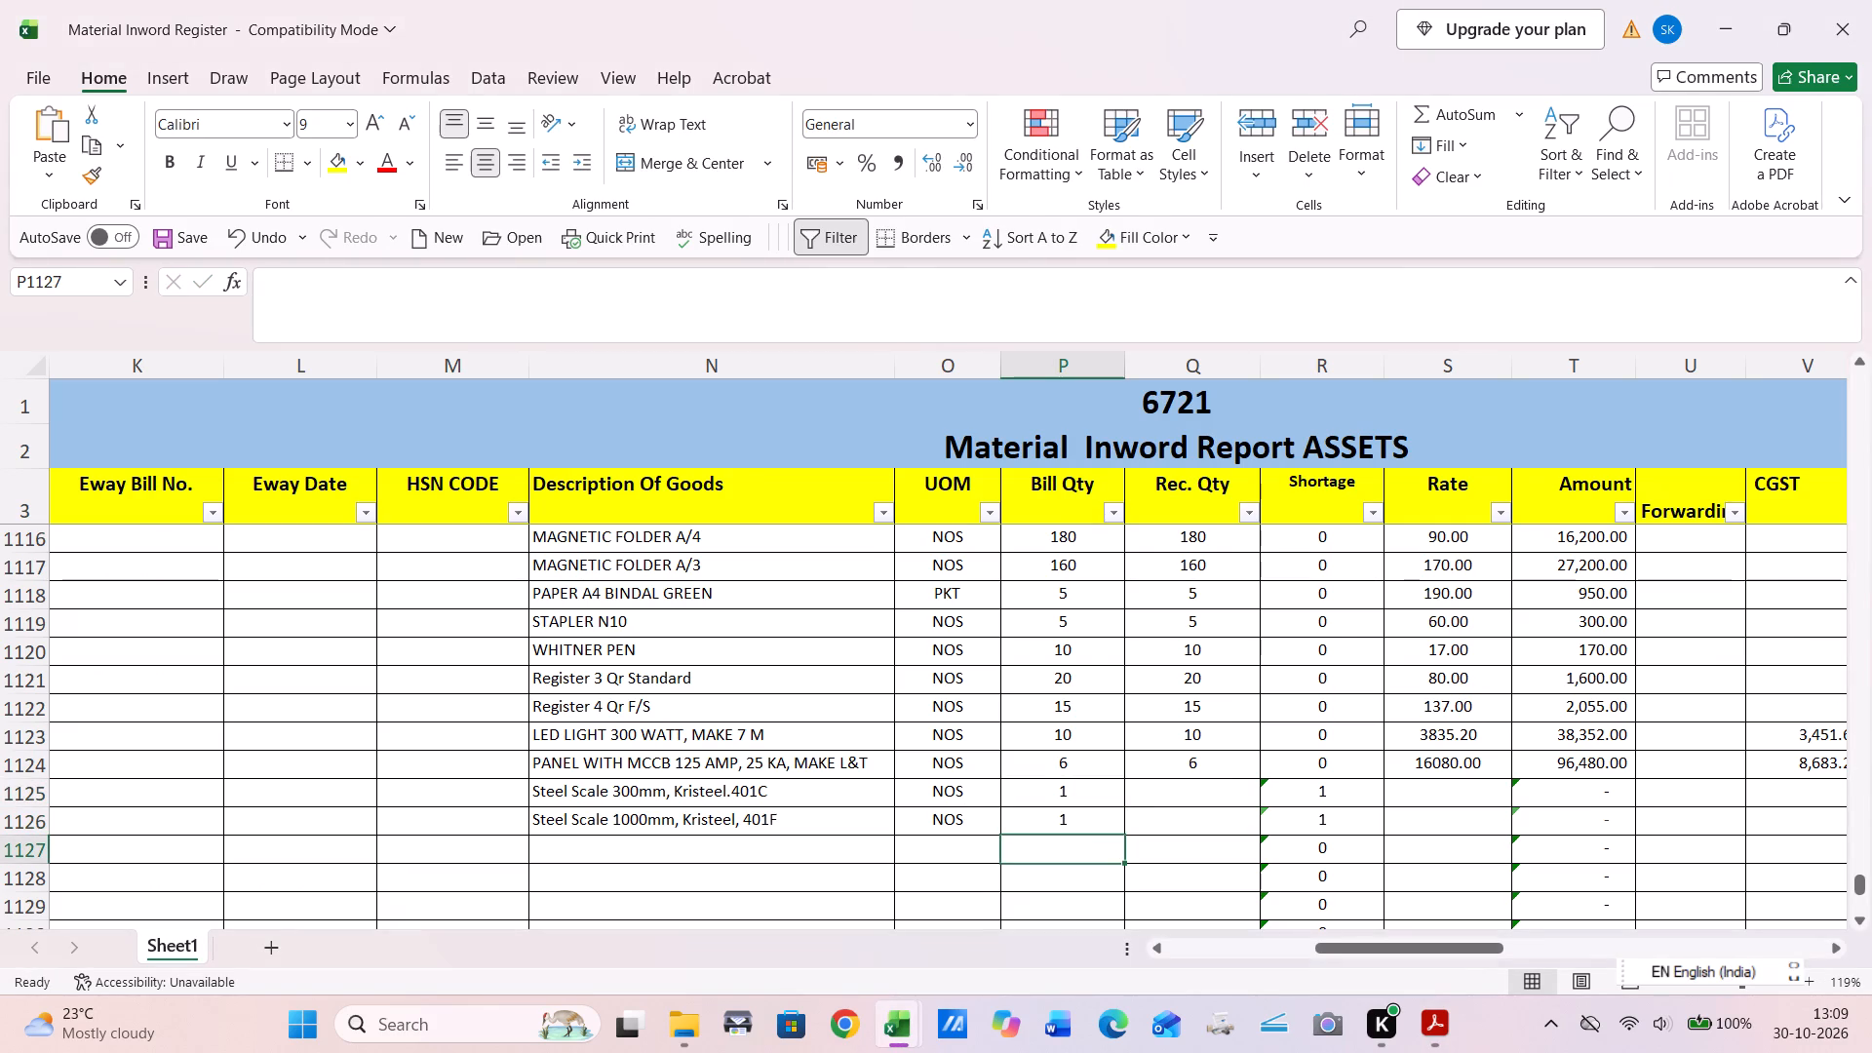
key(Up)
key(Right)
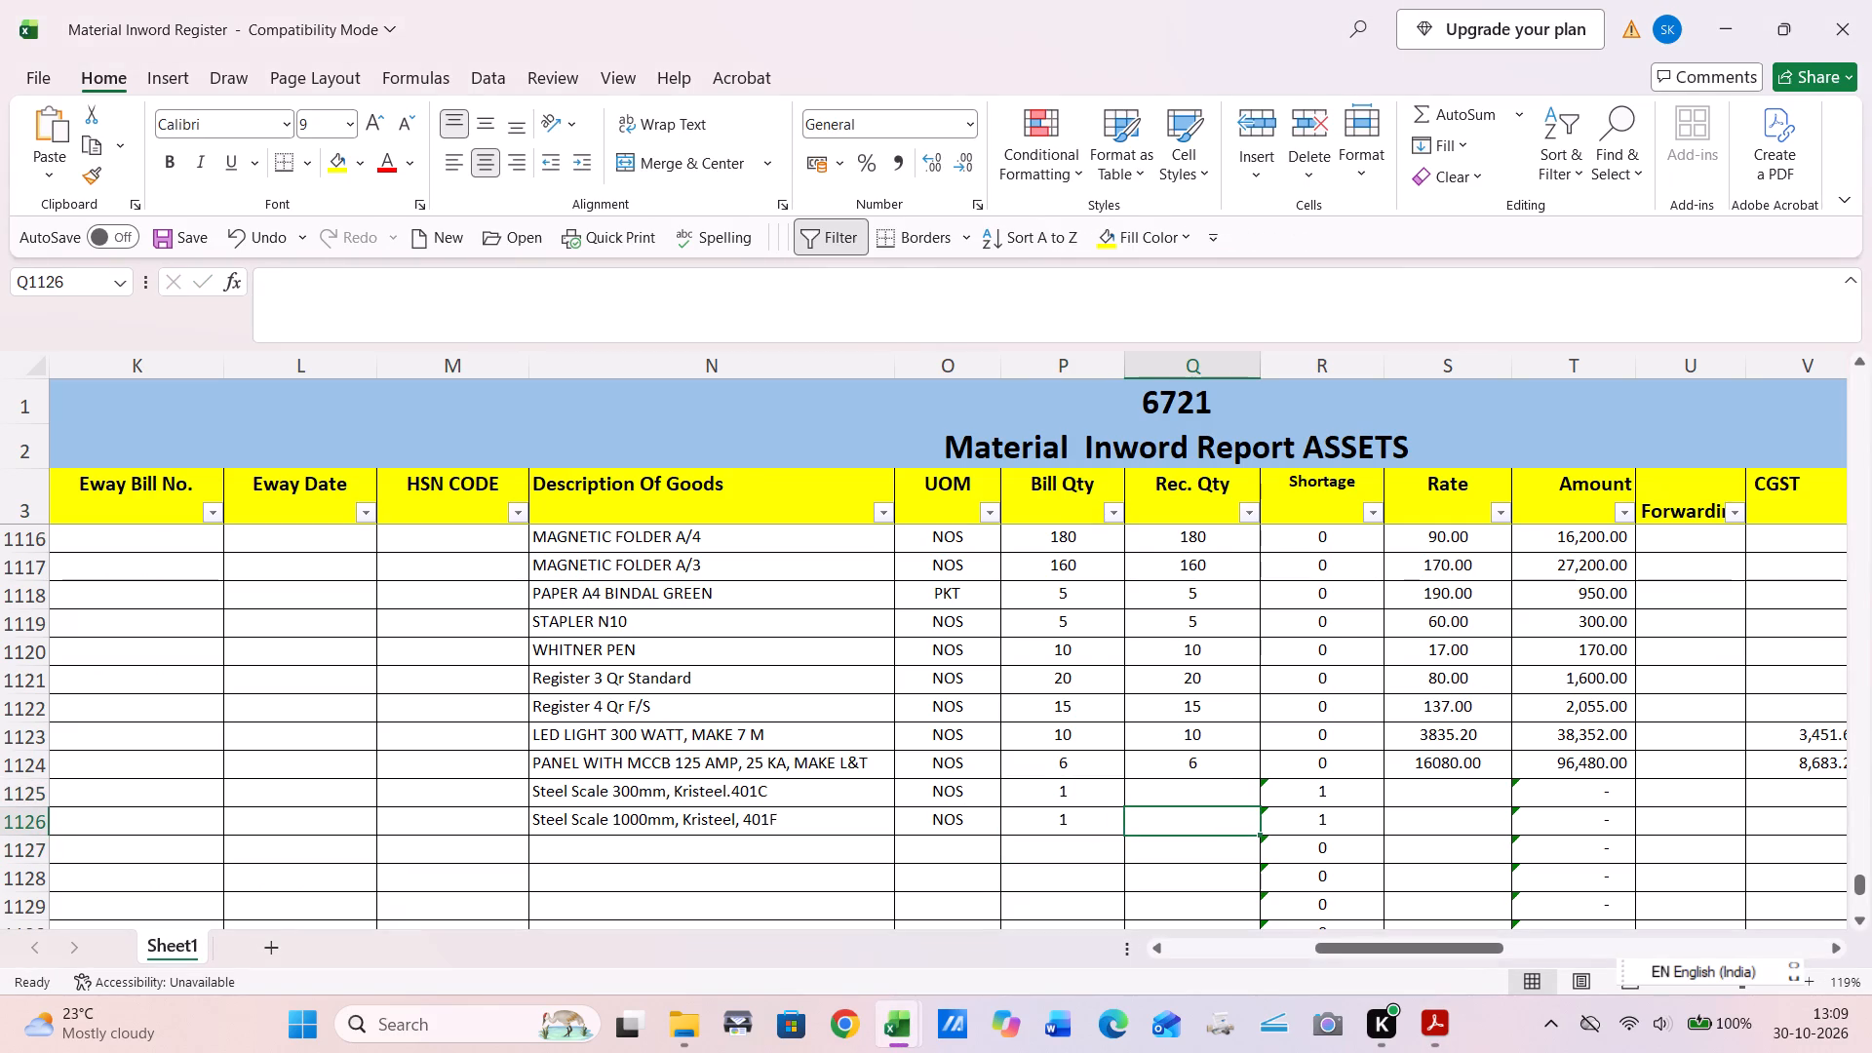
key(Up)
key(1)
key(Down)
key(1)
key(Right)
Check the invoice rates and enter 89 for Steel Scale 300mm and 462 for Steel Scale 1000mm under Rate.
key(Up)
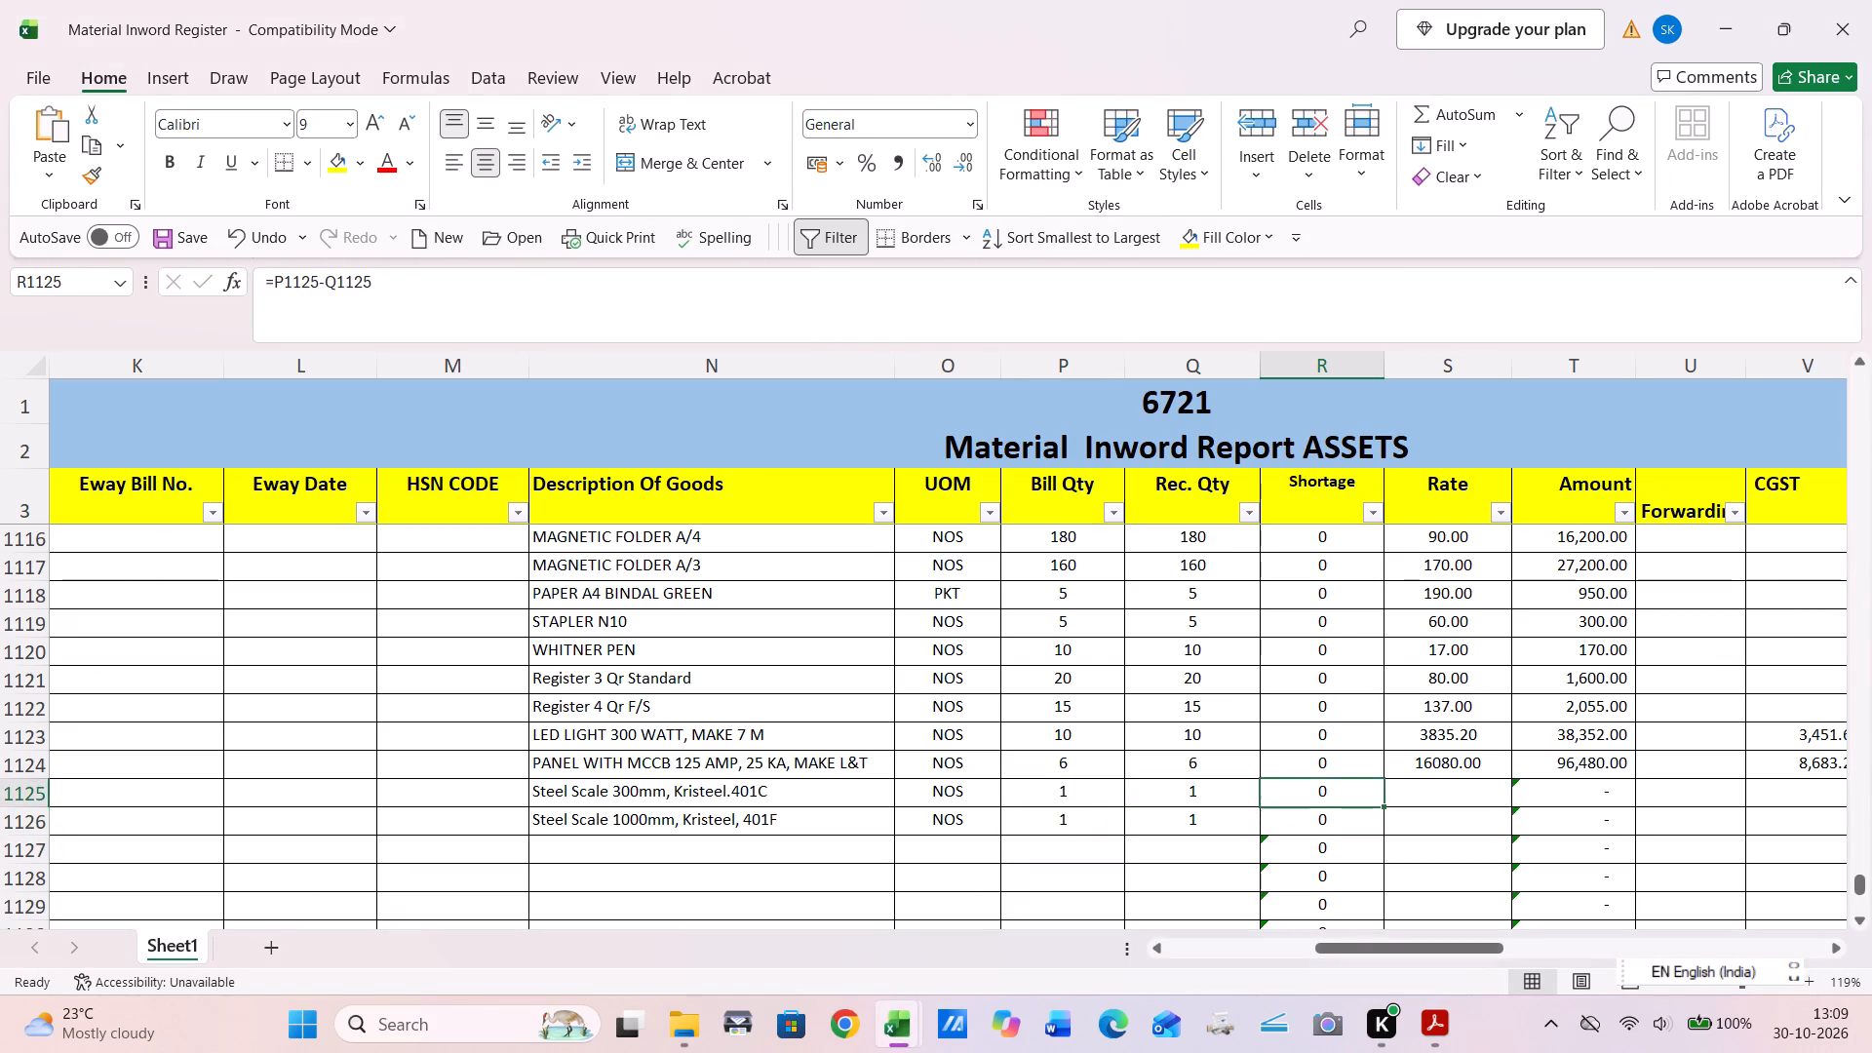
key(Right)
key(alt+Tab)
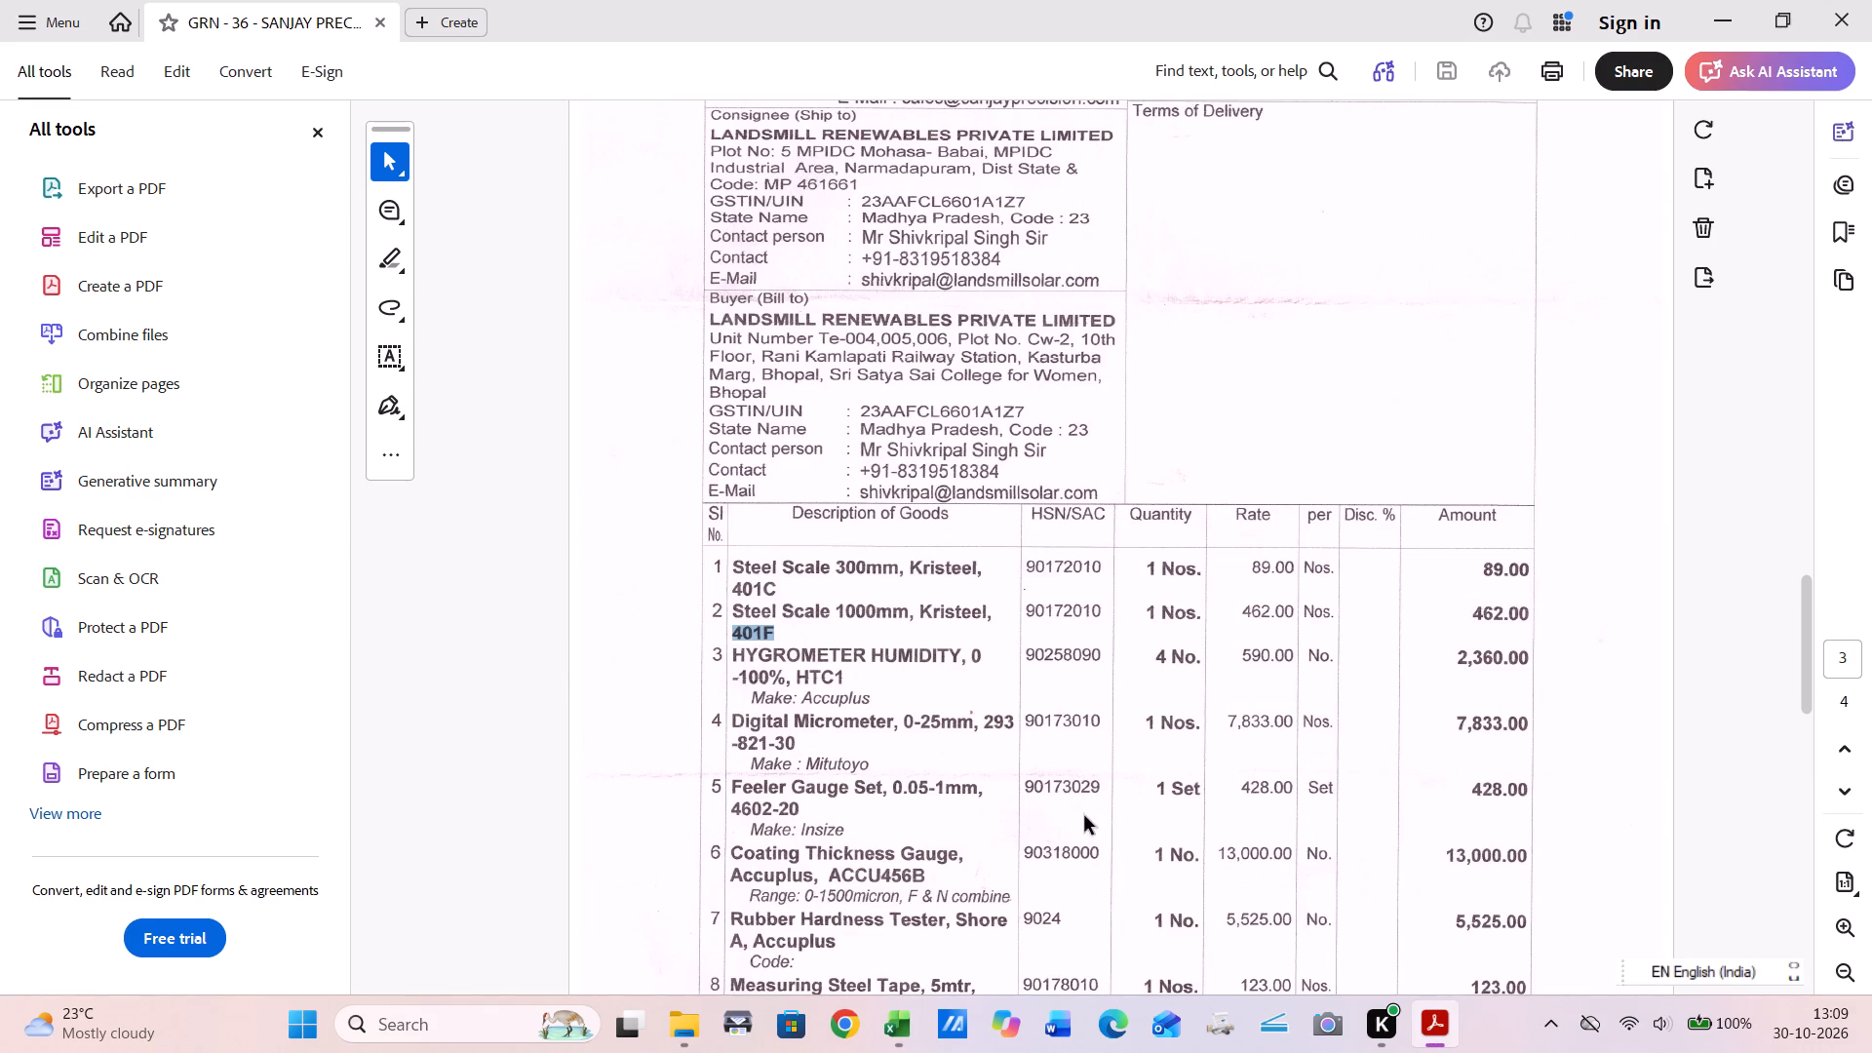
key(alt+Tab)
text(89)
key(Down)
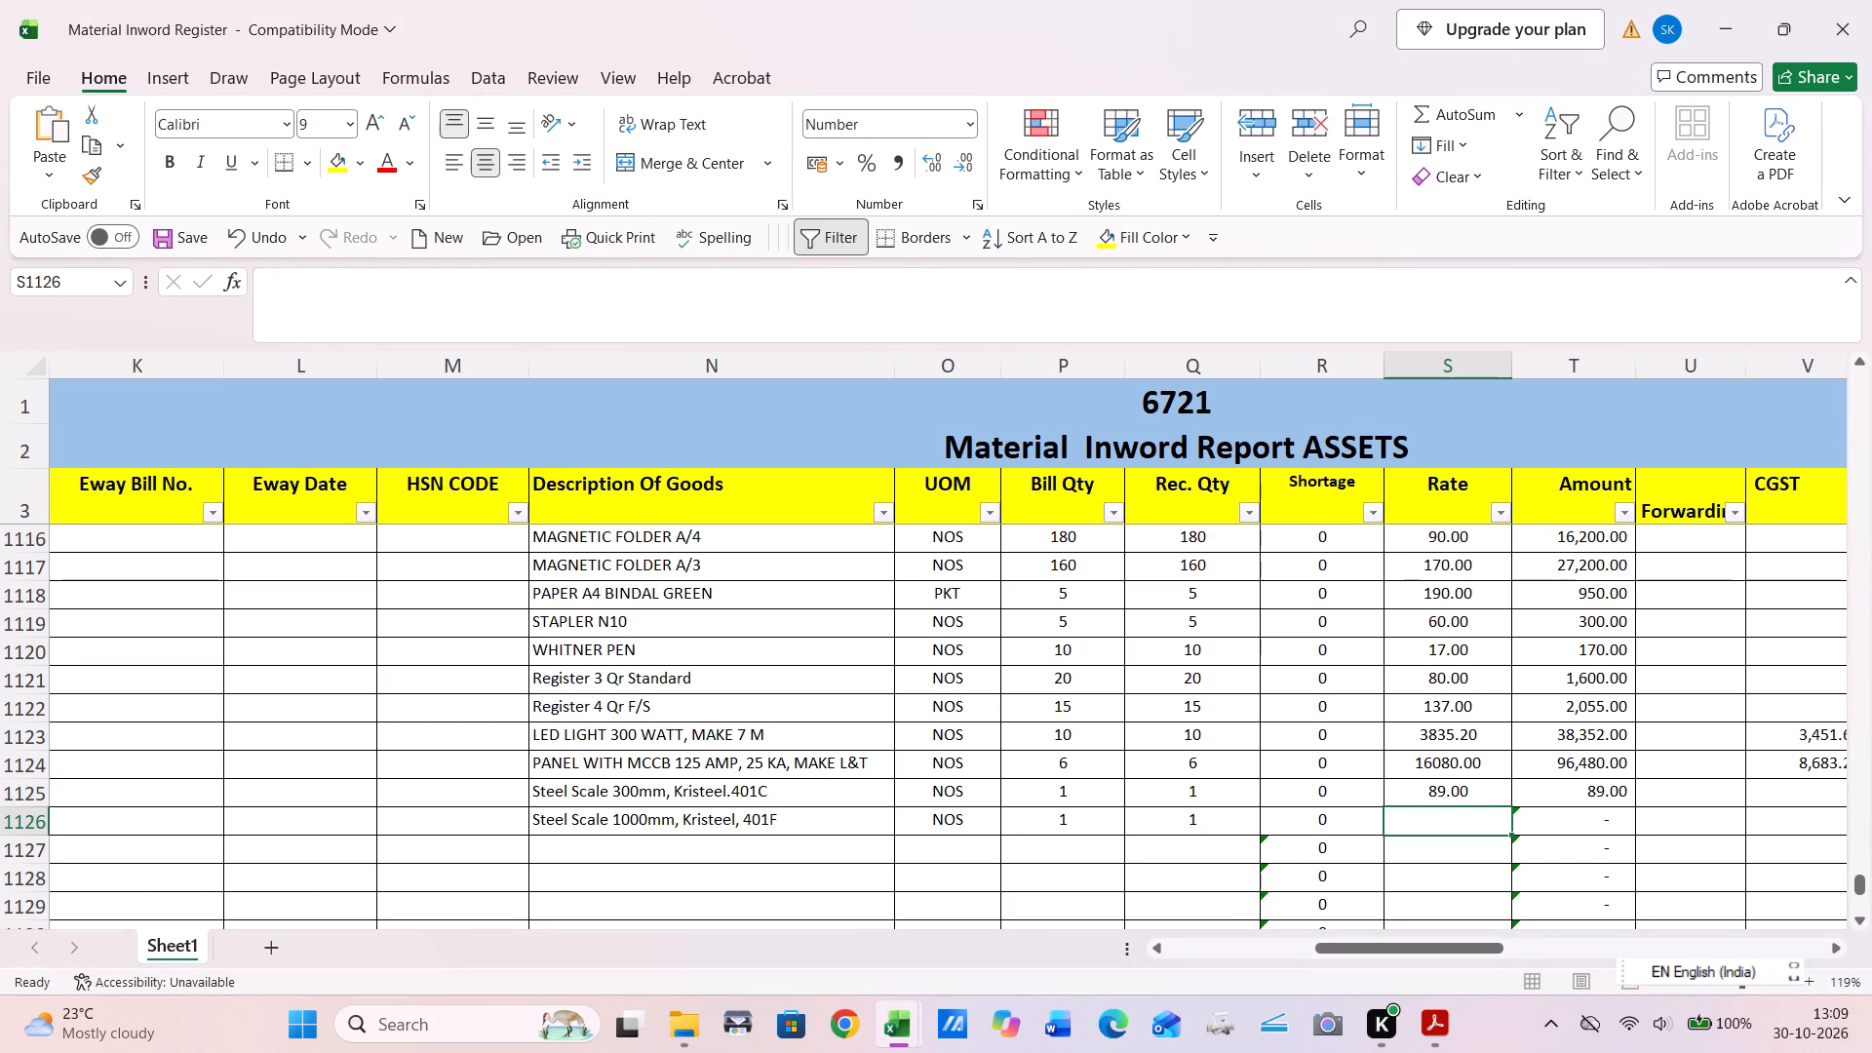
text(462)
key(Down)
Copy the first line of the invoice's third item, HYGROMETER HUMIDITY, 0, into Description Of Goods one row below.
key(Left)
key(Left)
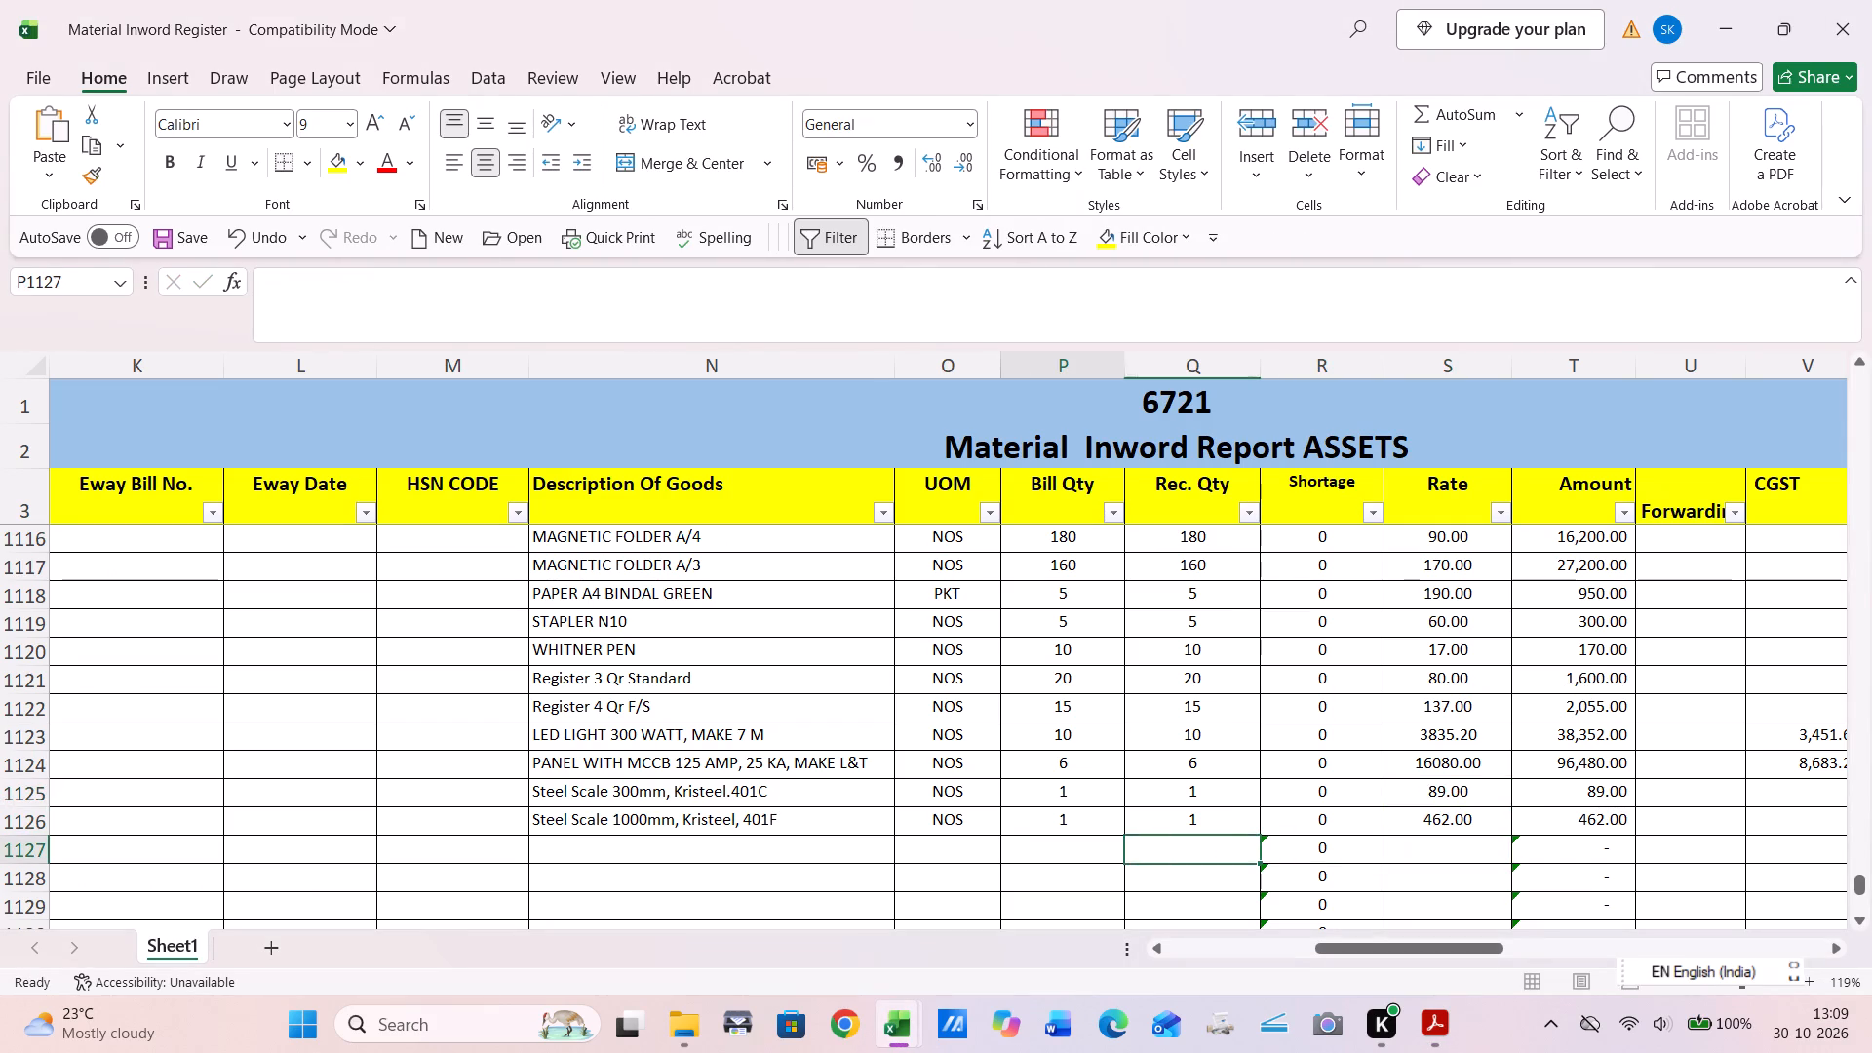
key(Left)
key(Left)
key(Left)
key(alt+Tab)
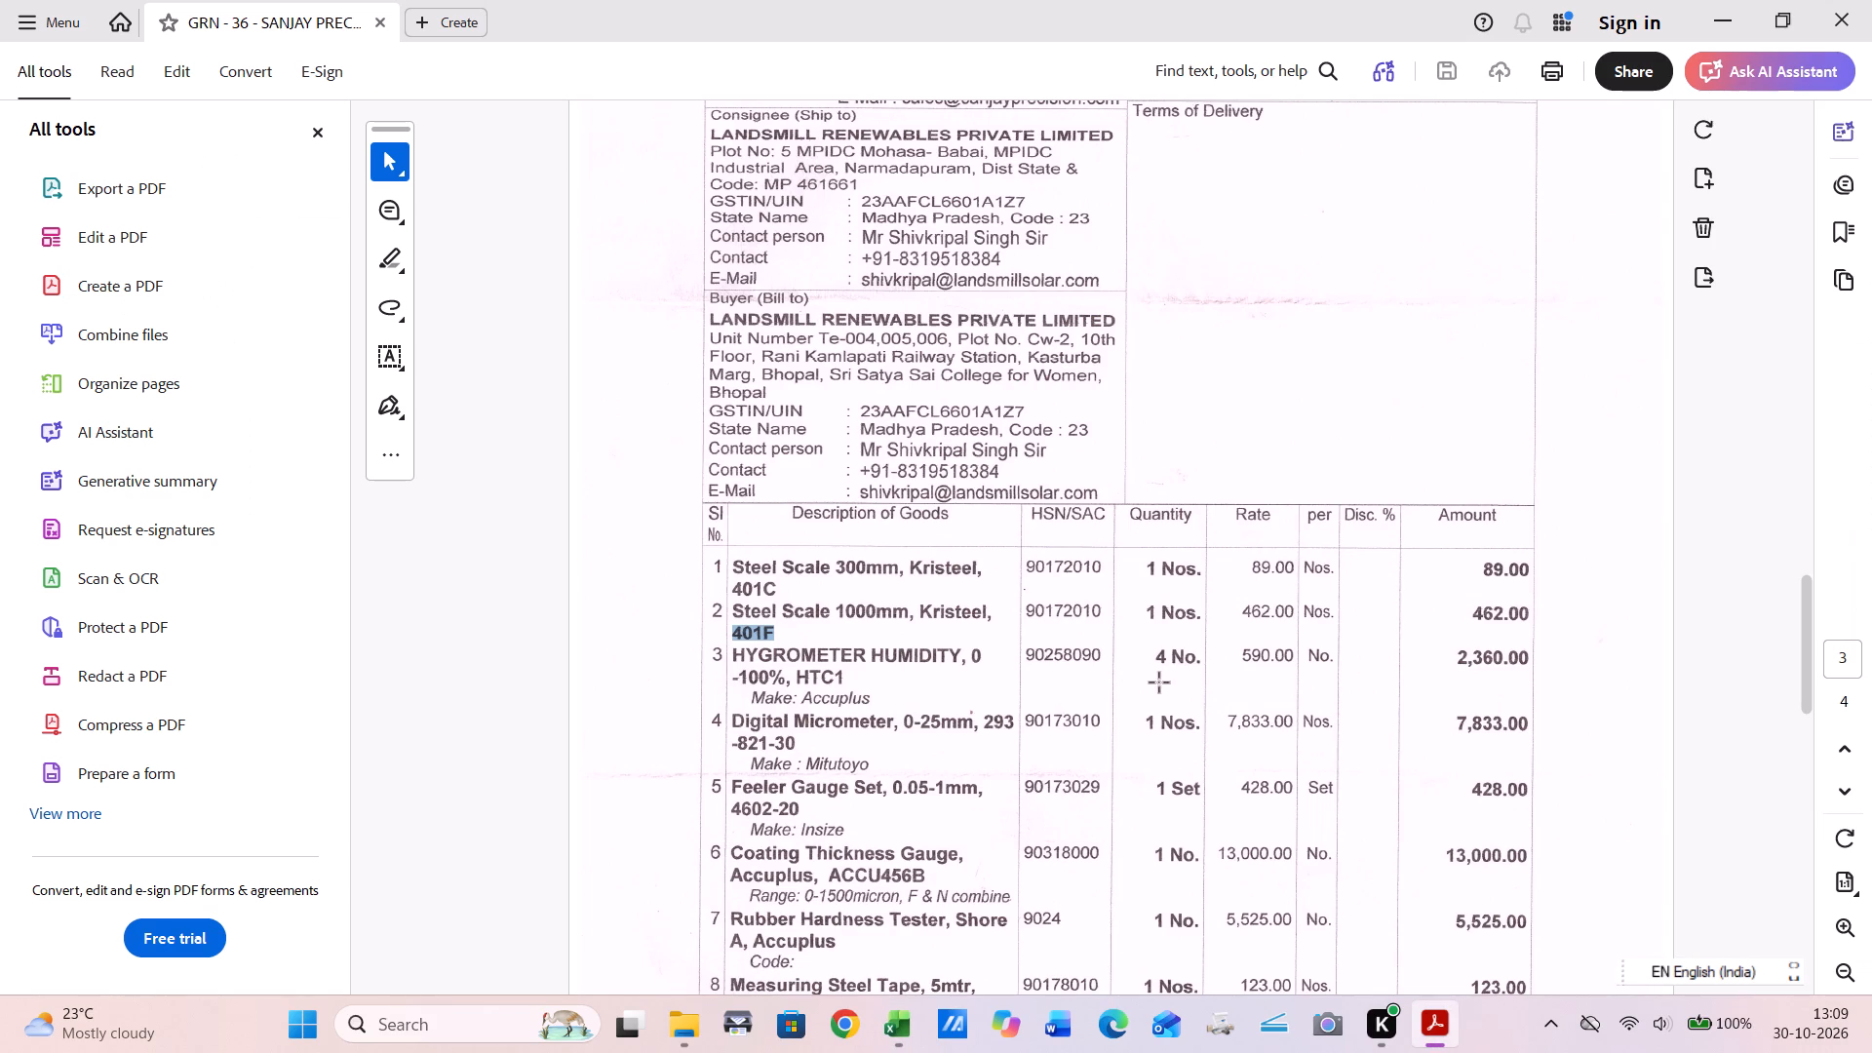
drag(733, 655, 860, 648)
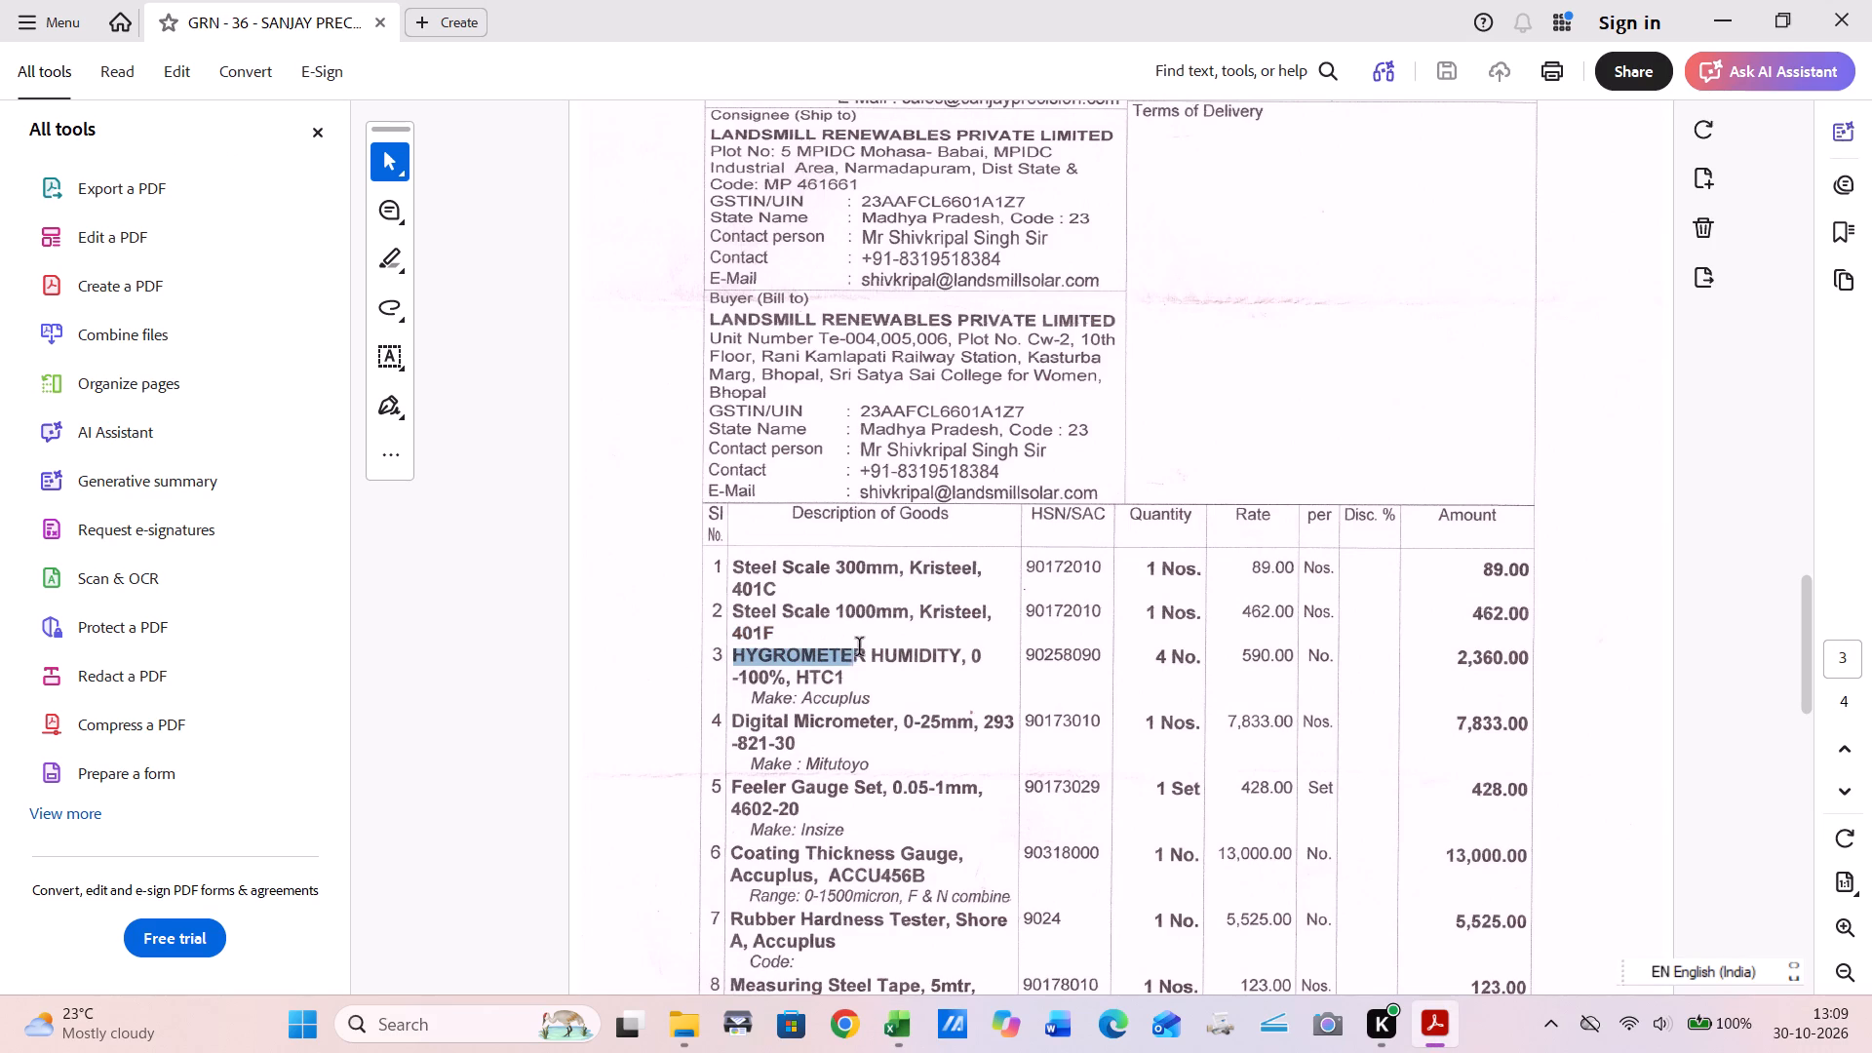
drag(860, 648, 981, 650)
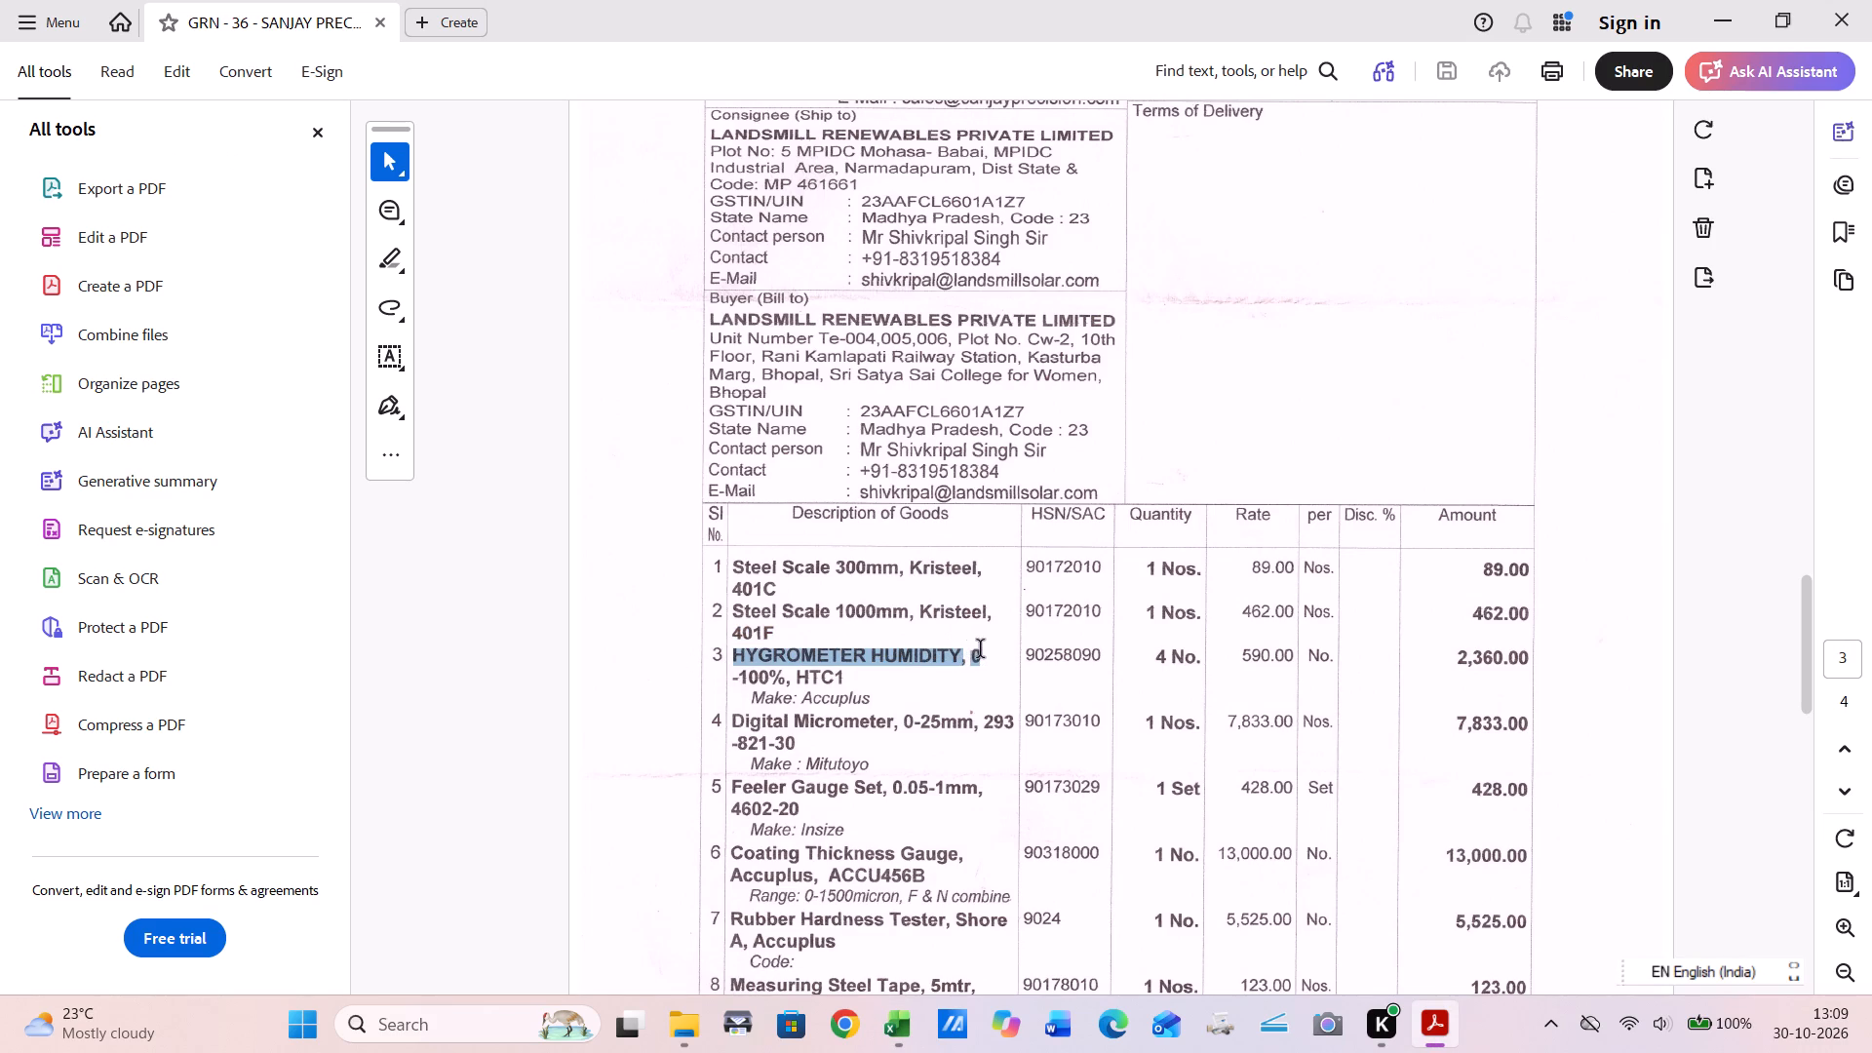
drag(981, 650, 980, 649)
key(ctrl+c)
key(alt+Tab)
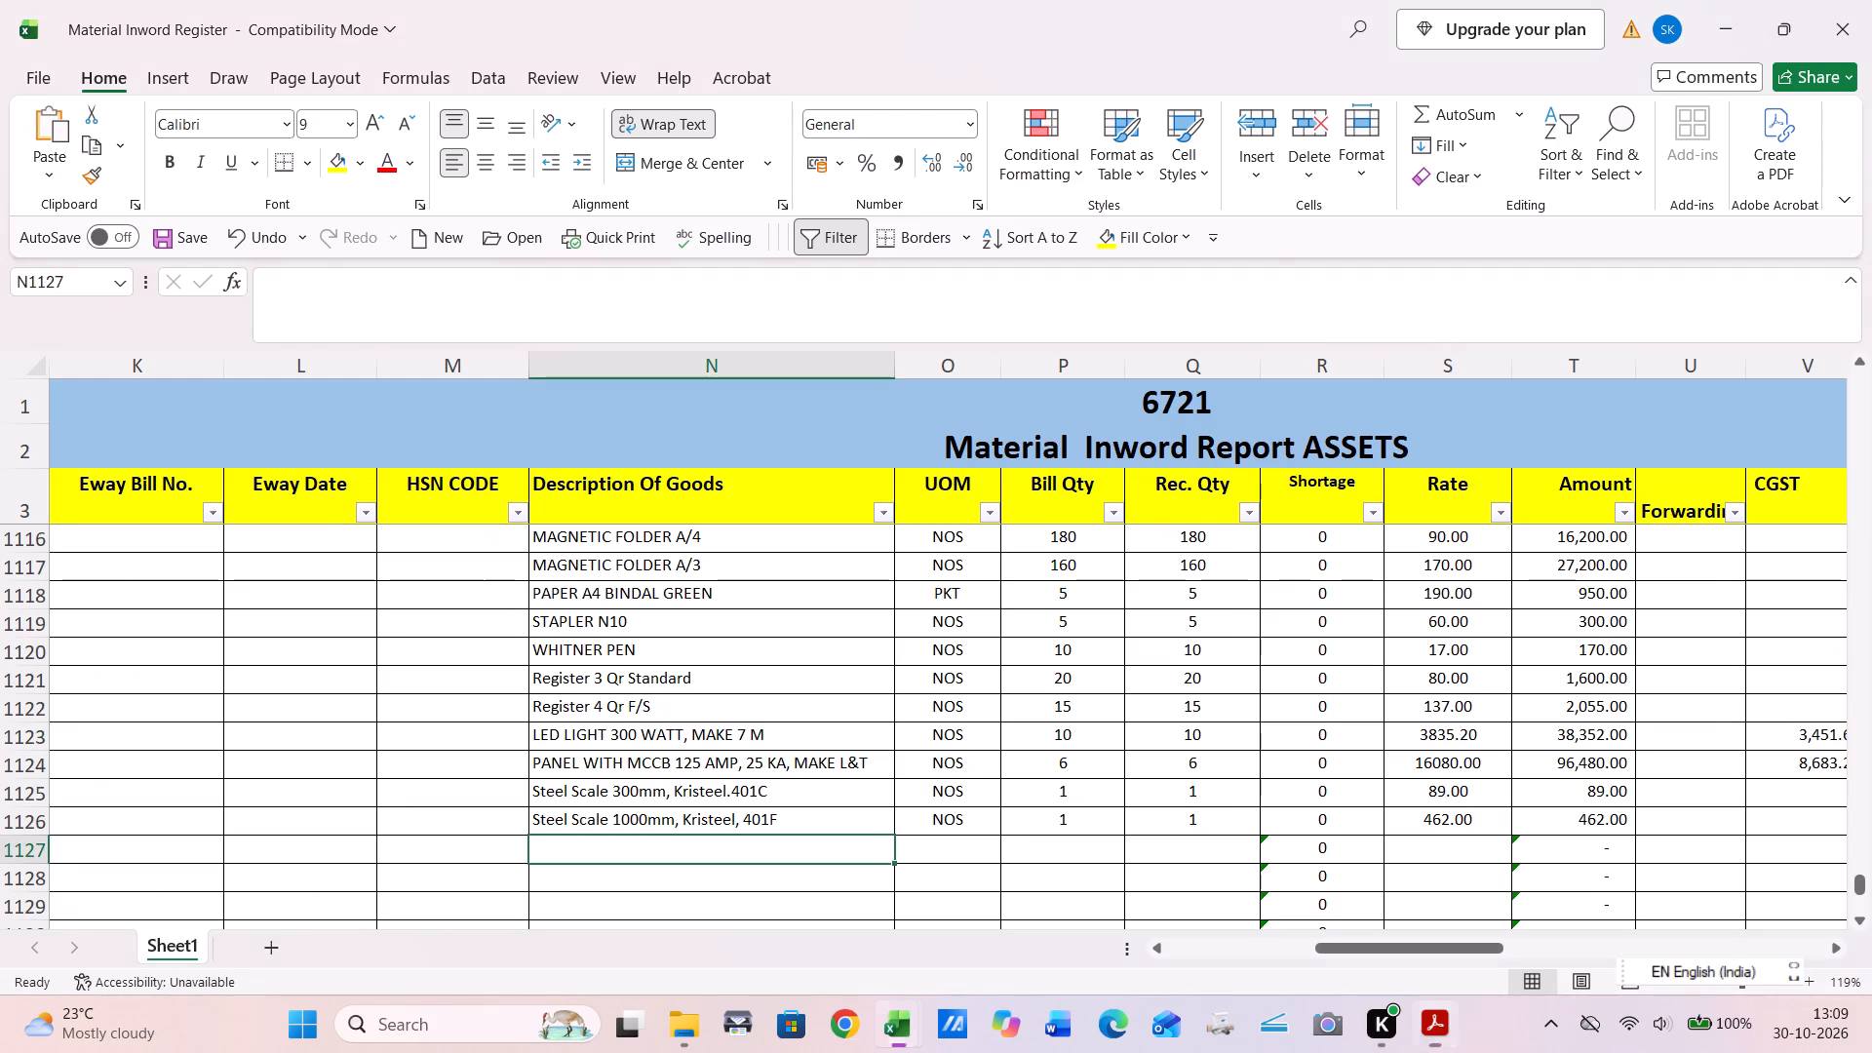
double_click(592, 849)
key(ctrl+v)
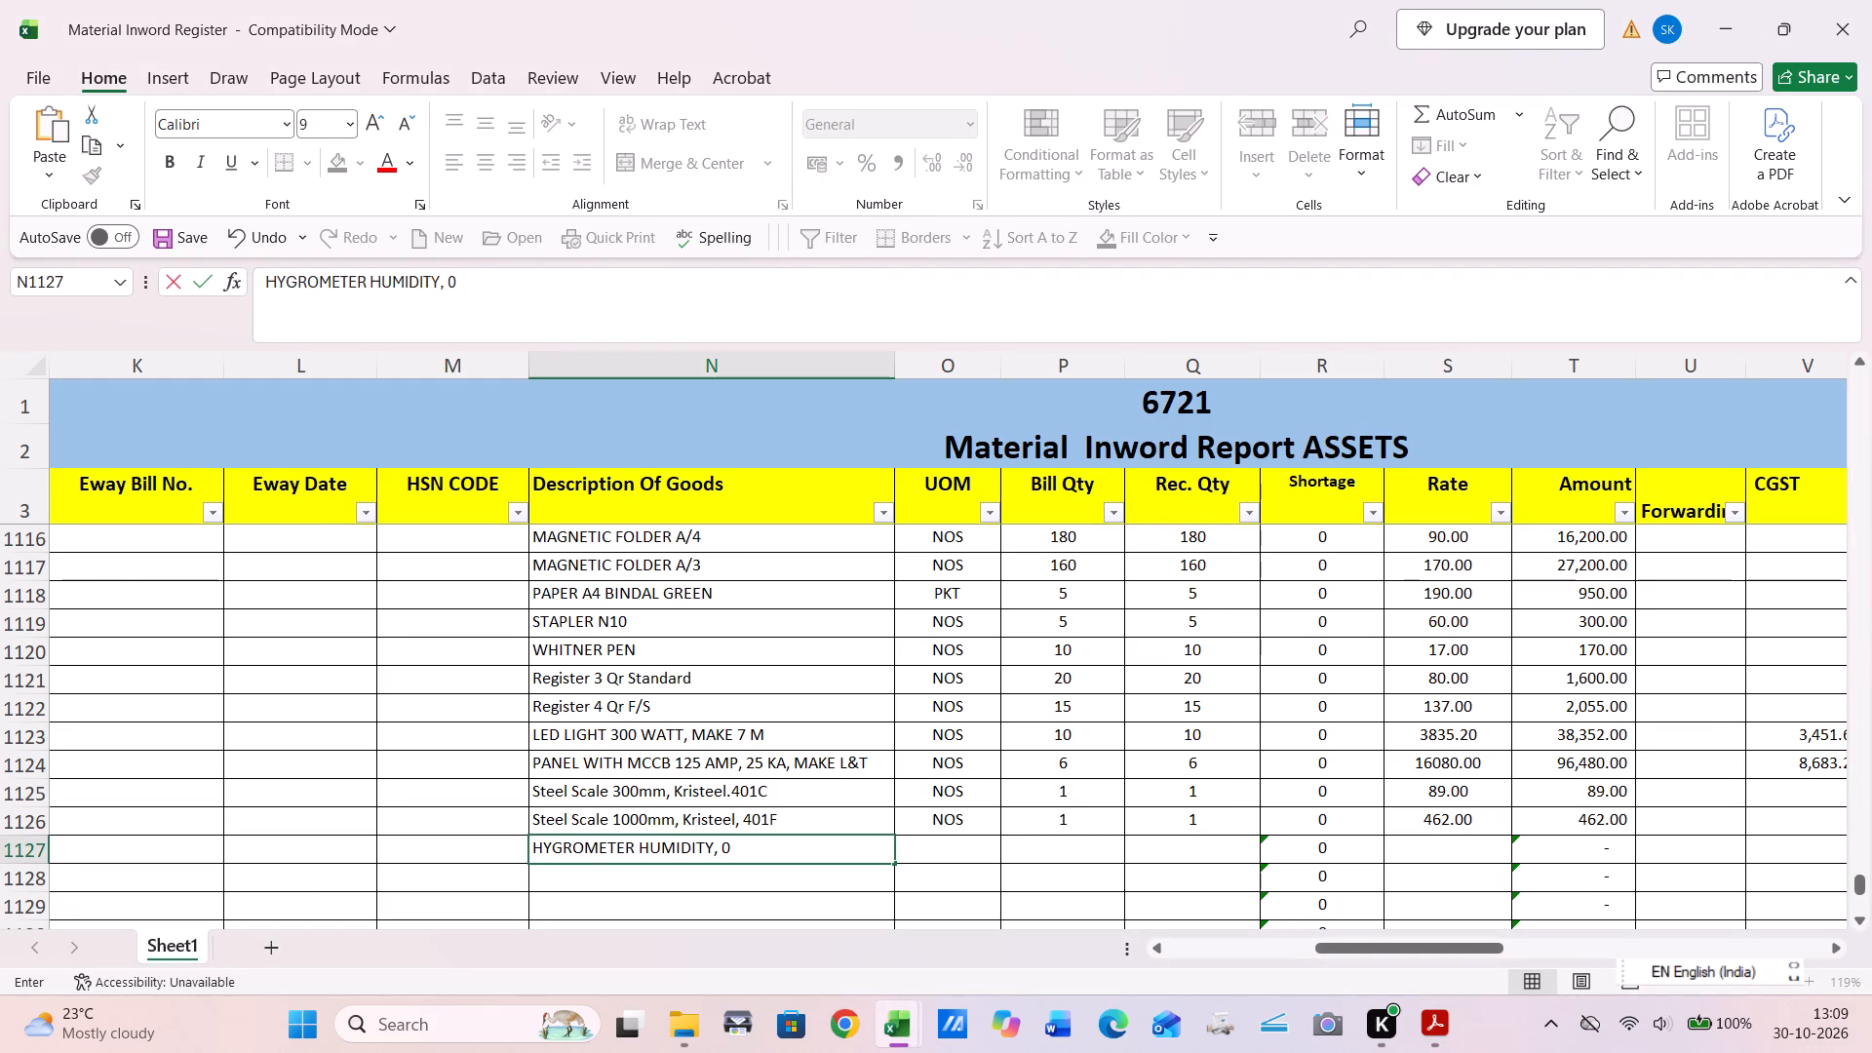
Append the third item's second line, -100%, HTC1, to the hygrometer description, followed by a comma and space.
key(alt+Tab)
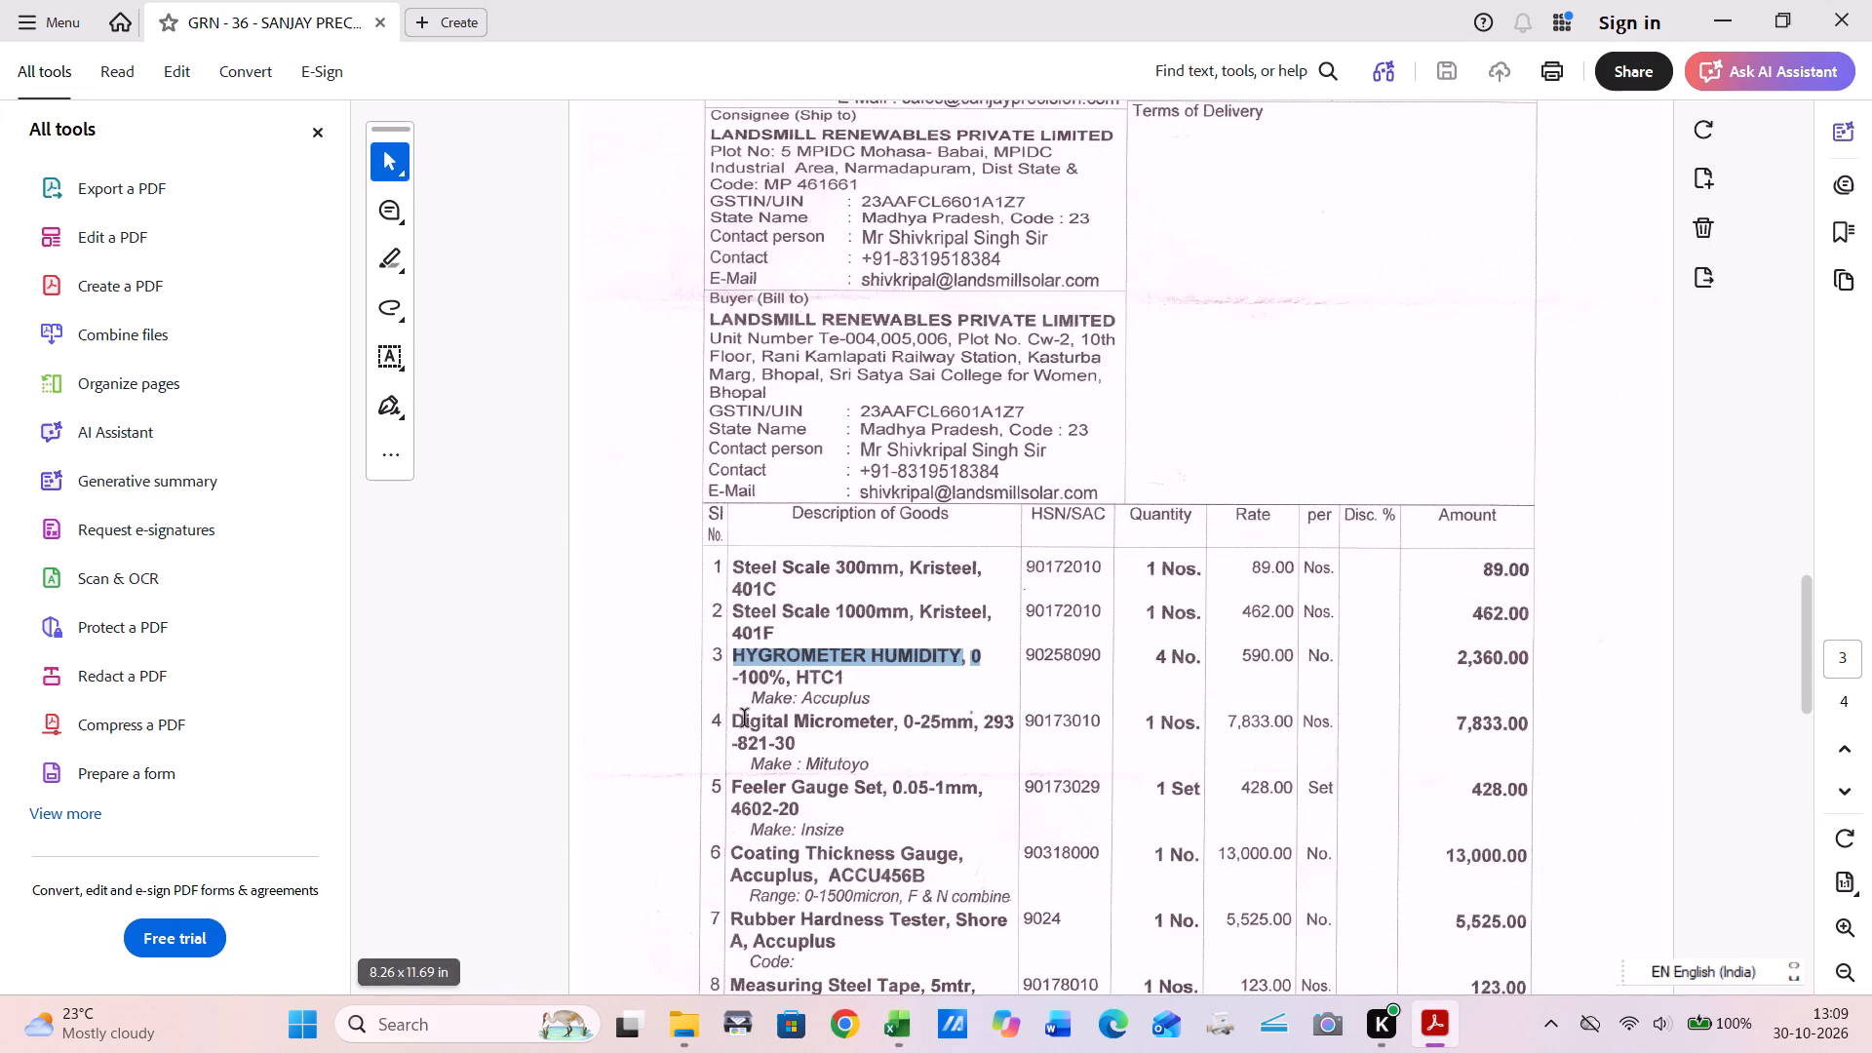
drag(731, 685, 857, 674)
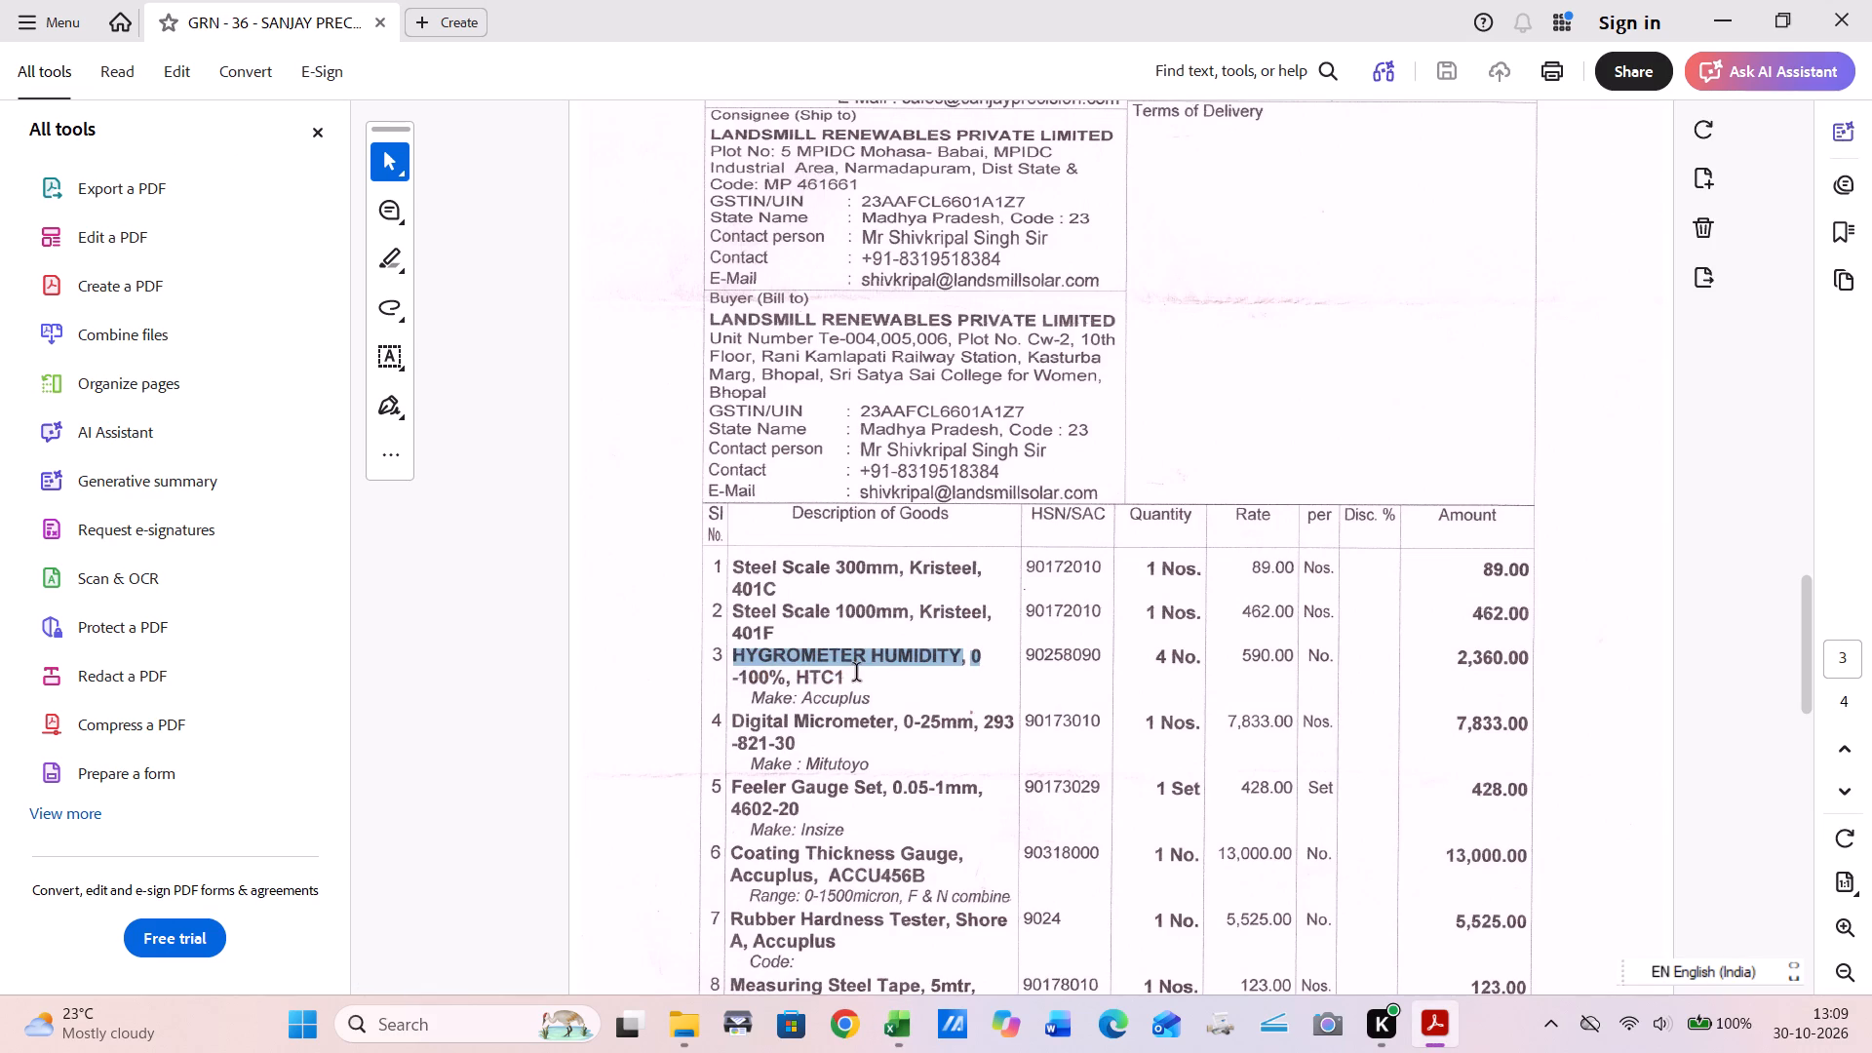
drag(857, 674, 842, 668)
key(ctrl+c)
key(alt+Tab)
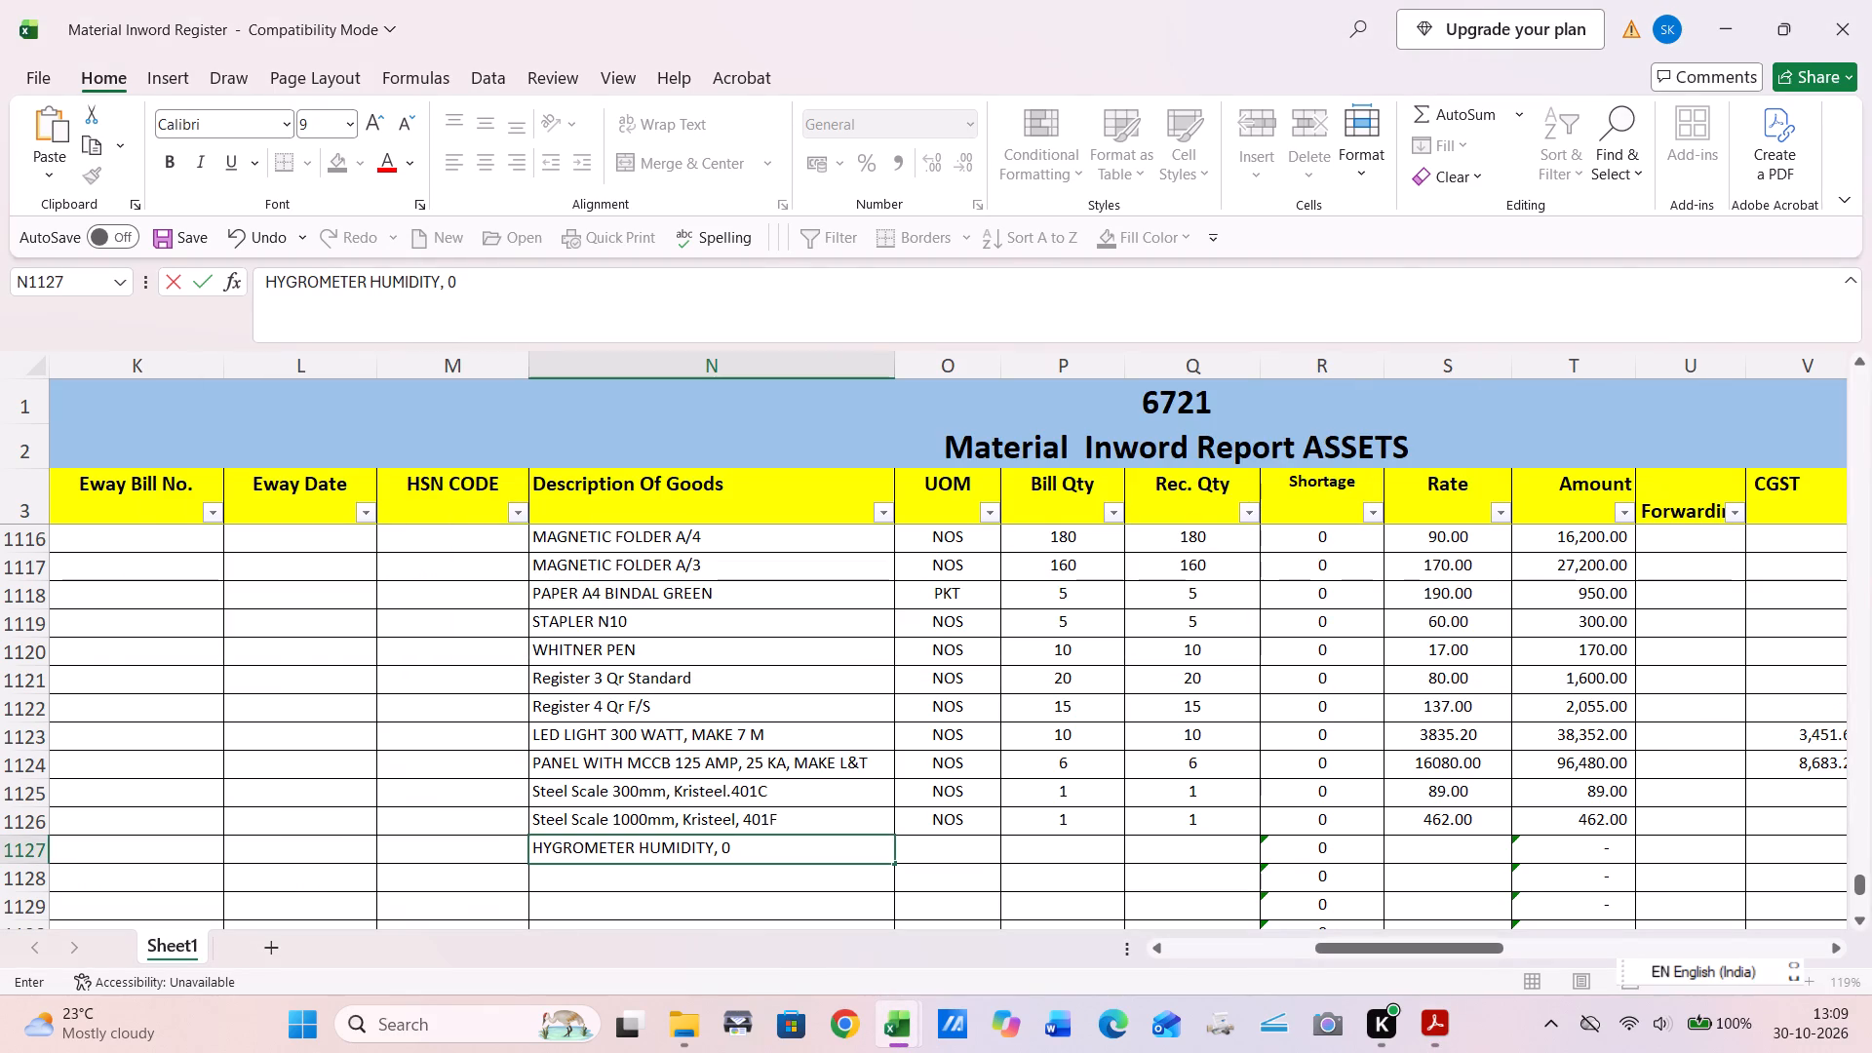
key(ctrl+v)
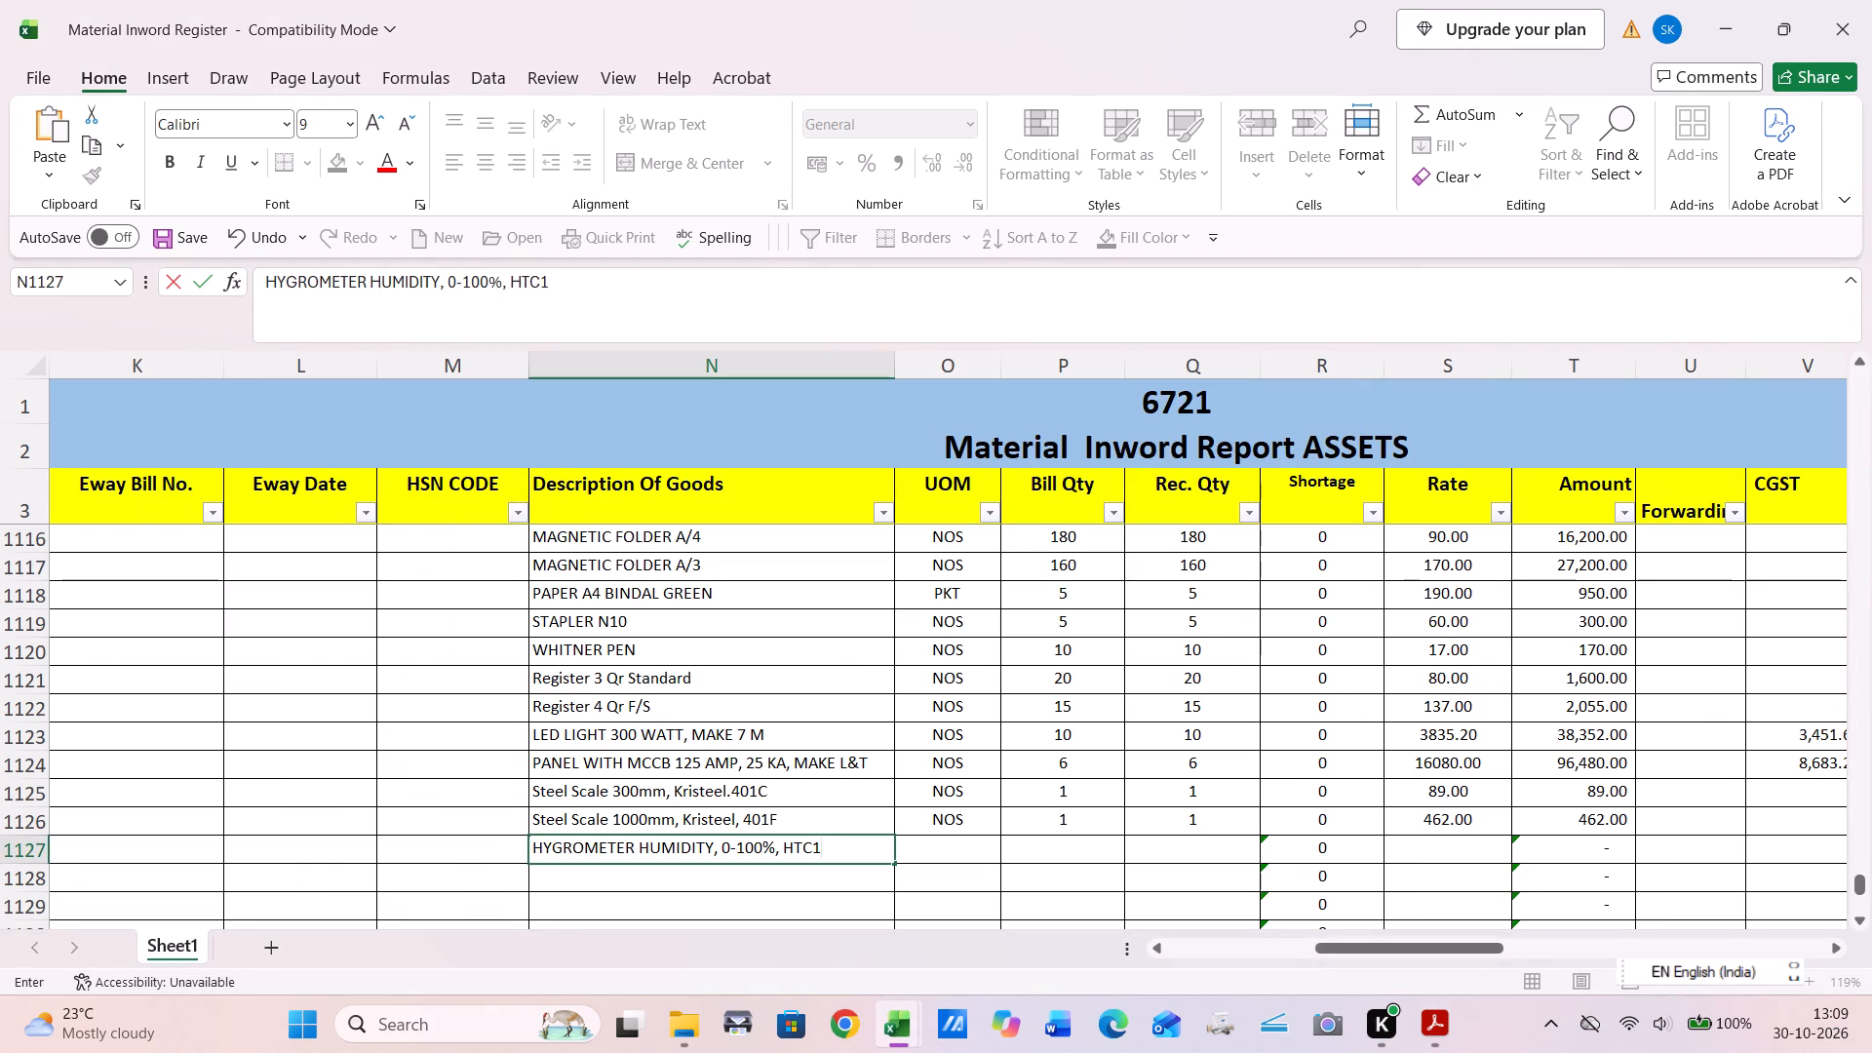
text(,)
key(space)
Append Make: Accuplus from the invoice to the end of the hygrometer description.
key(alt+Tab)
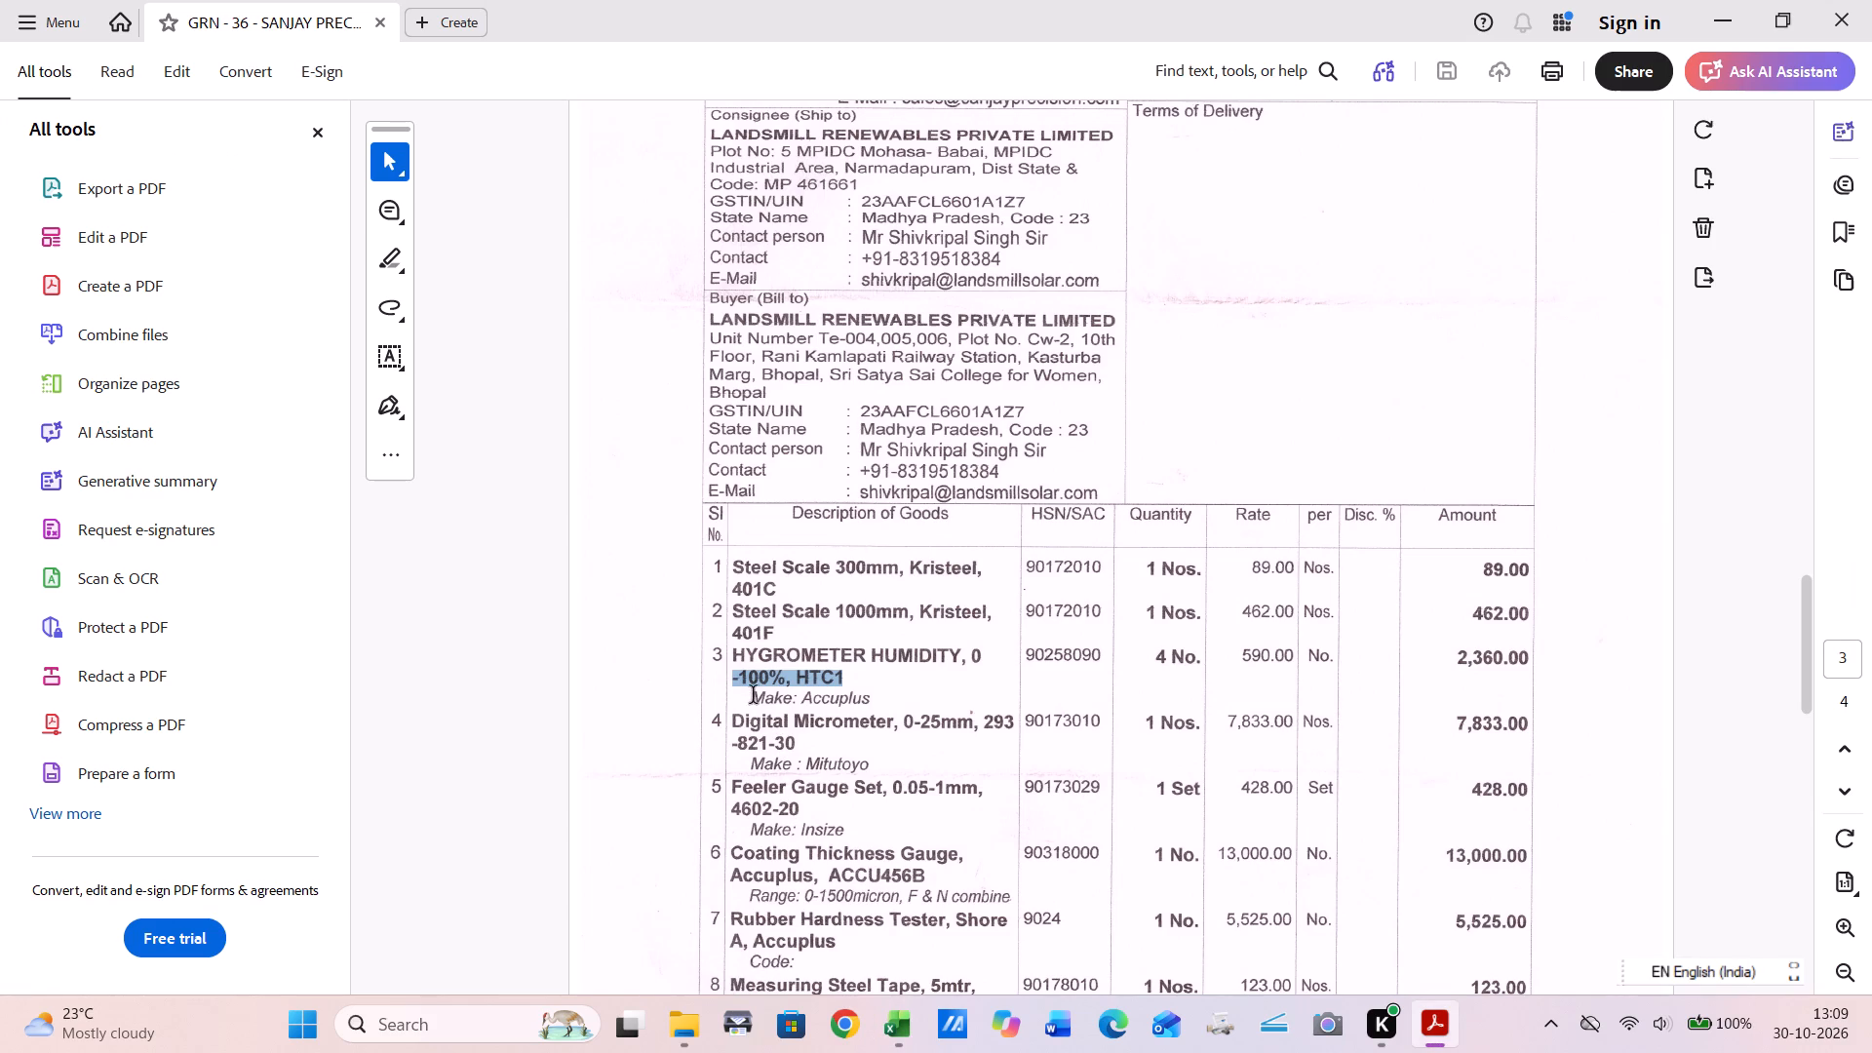
drag(753, 693, 859, 707)
key(ctrl+c)
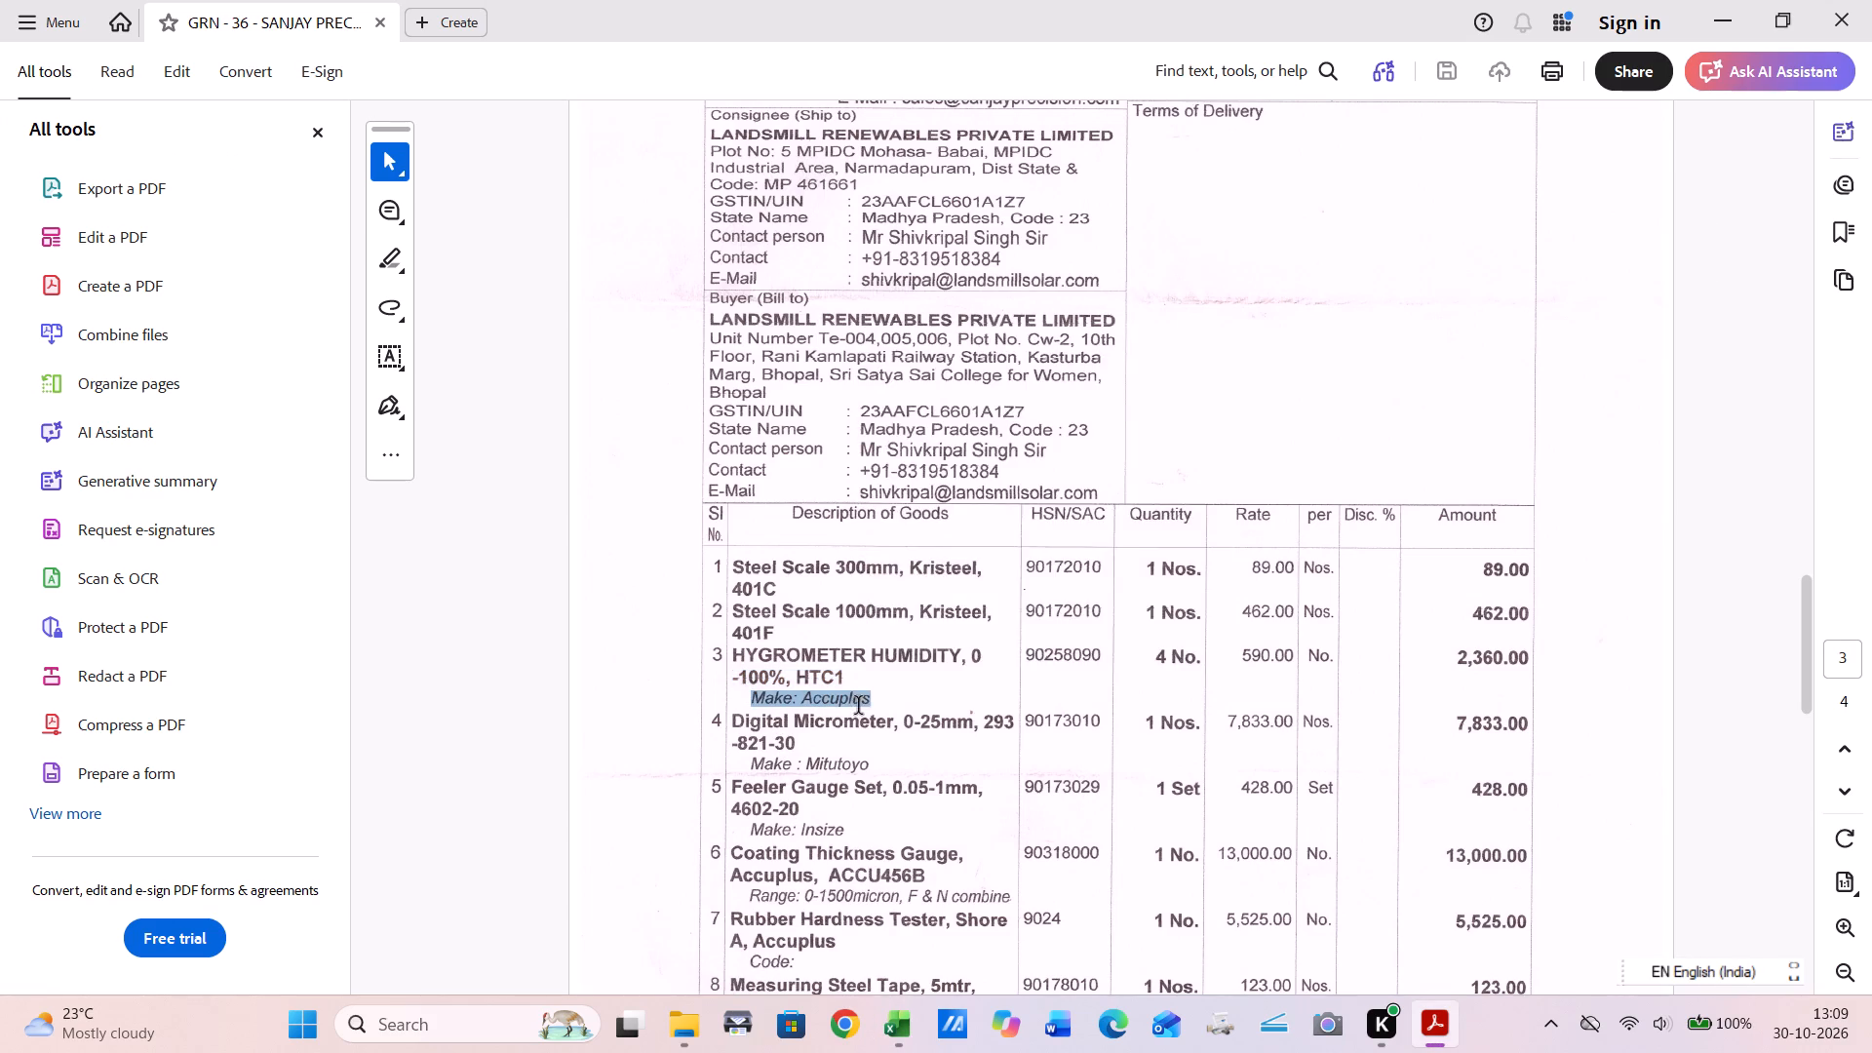
key(alt+Tab)
key(ctrl+v)
key(Tab)
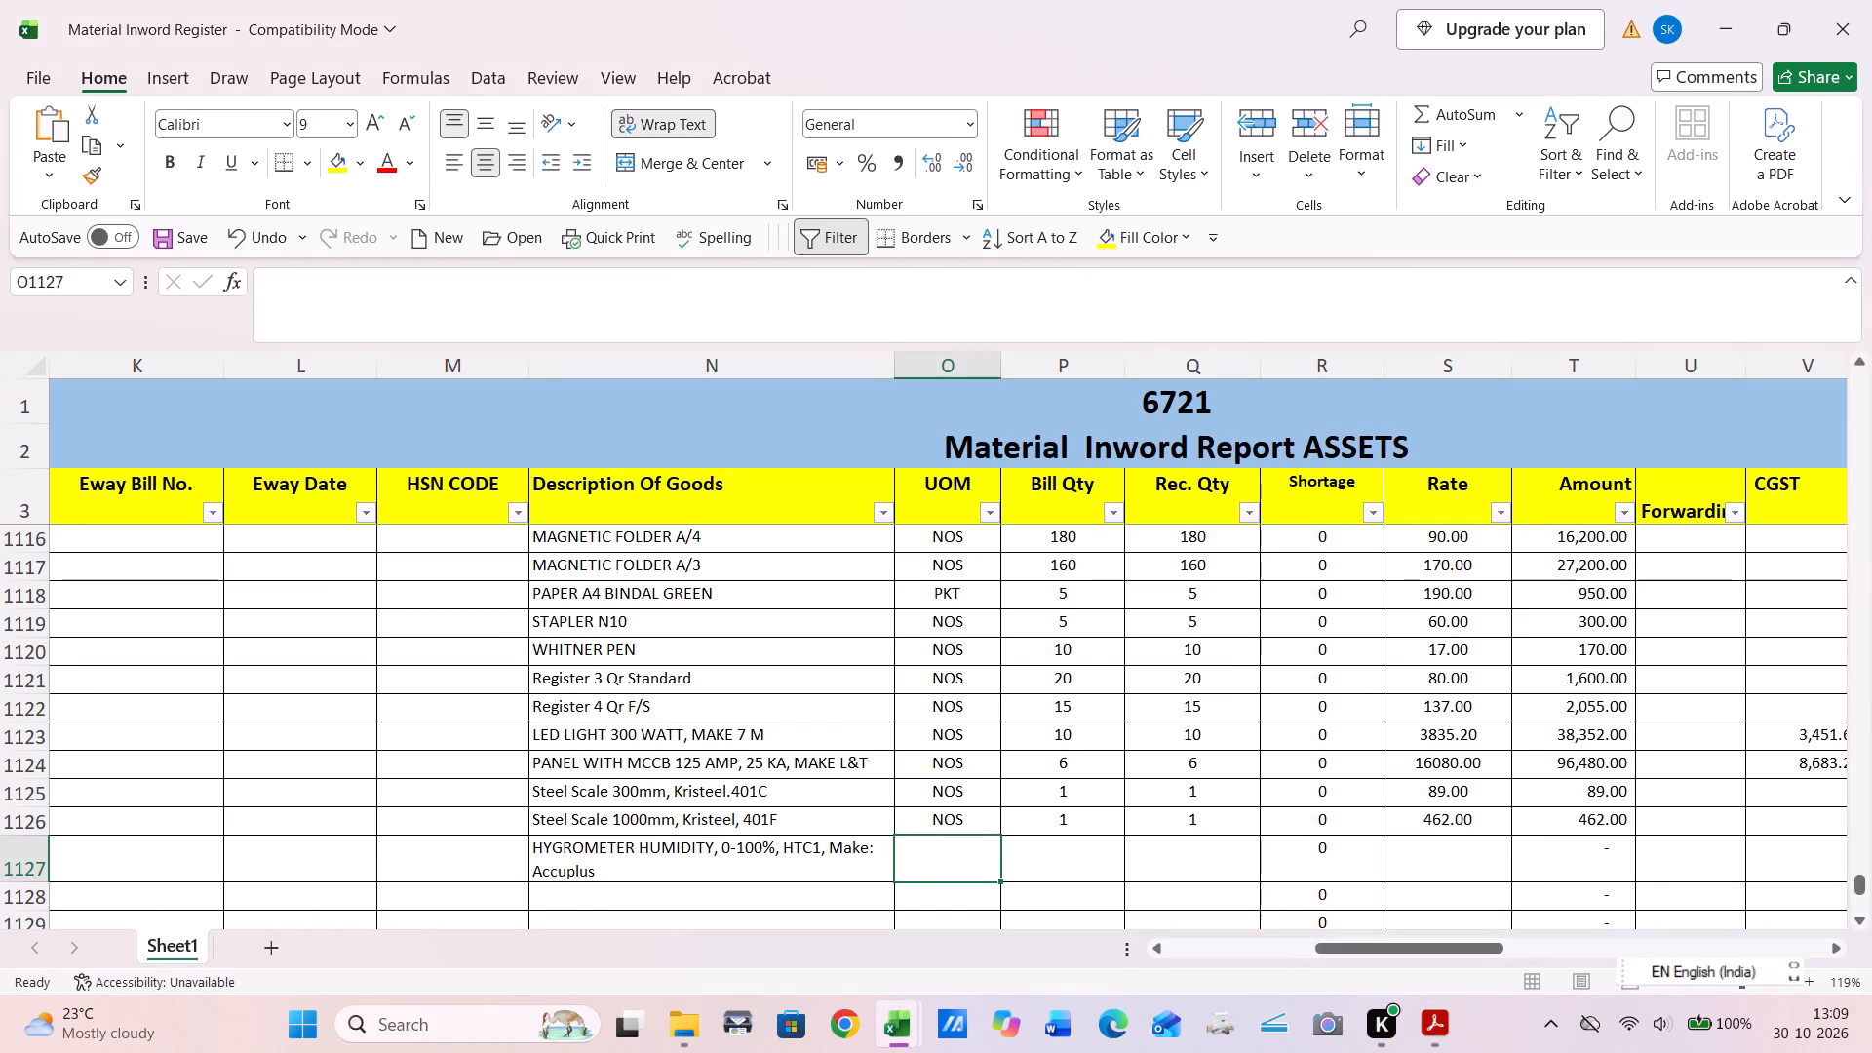
Enter UOM NOS and a quantity of 4 for both Bill Qty and Rec. Qty in the hygrometer row.
key(n)
key(Tab)
key(alt+Tab)
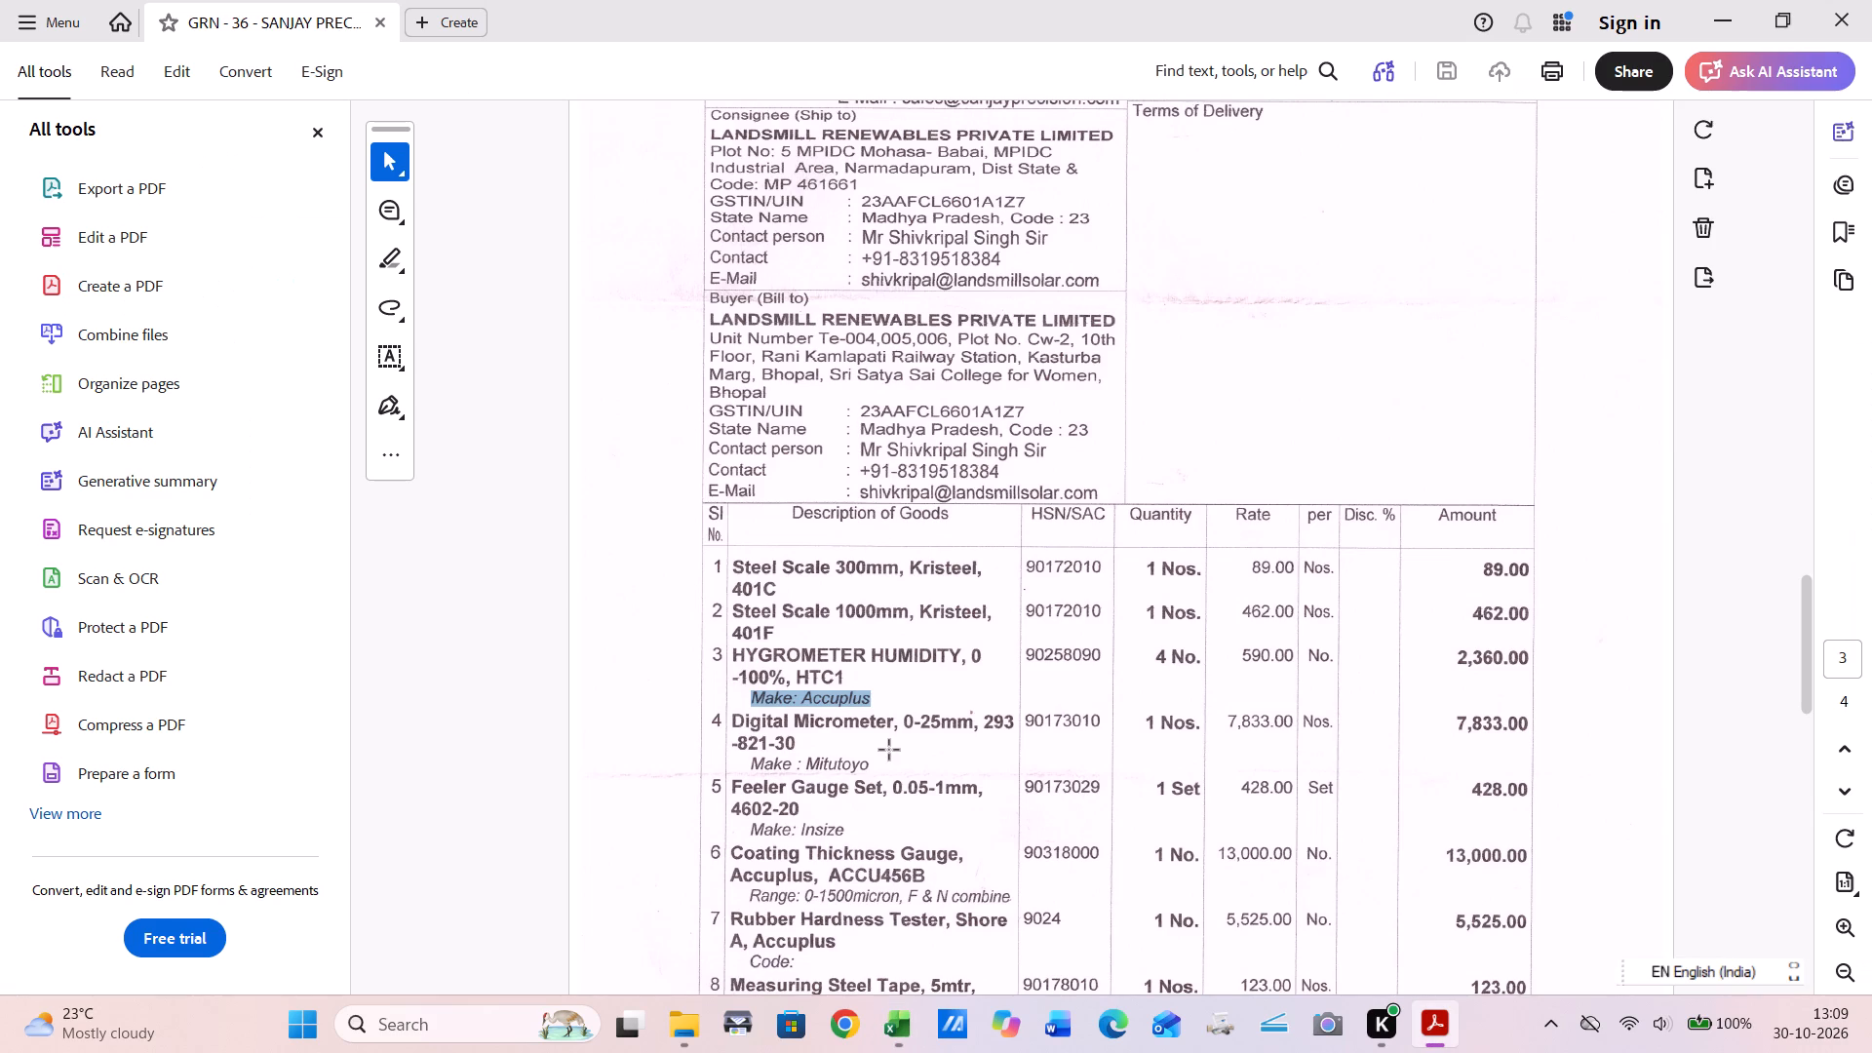
key(alt+Tab)
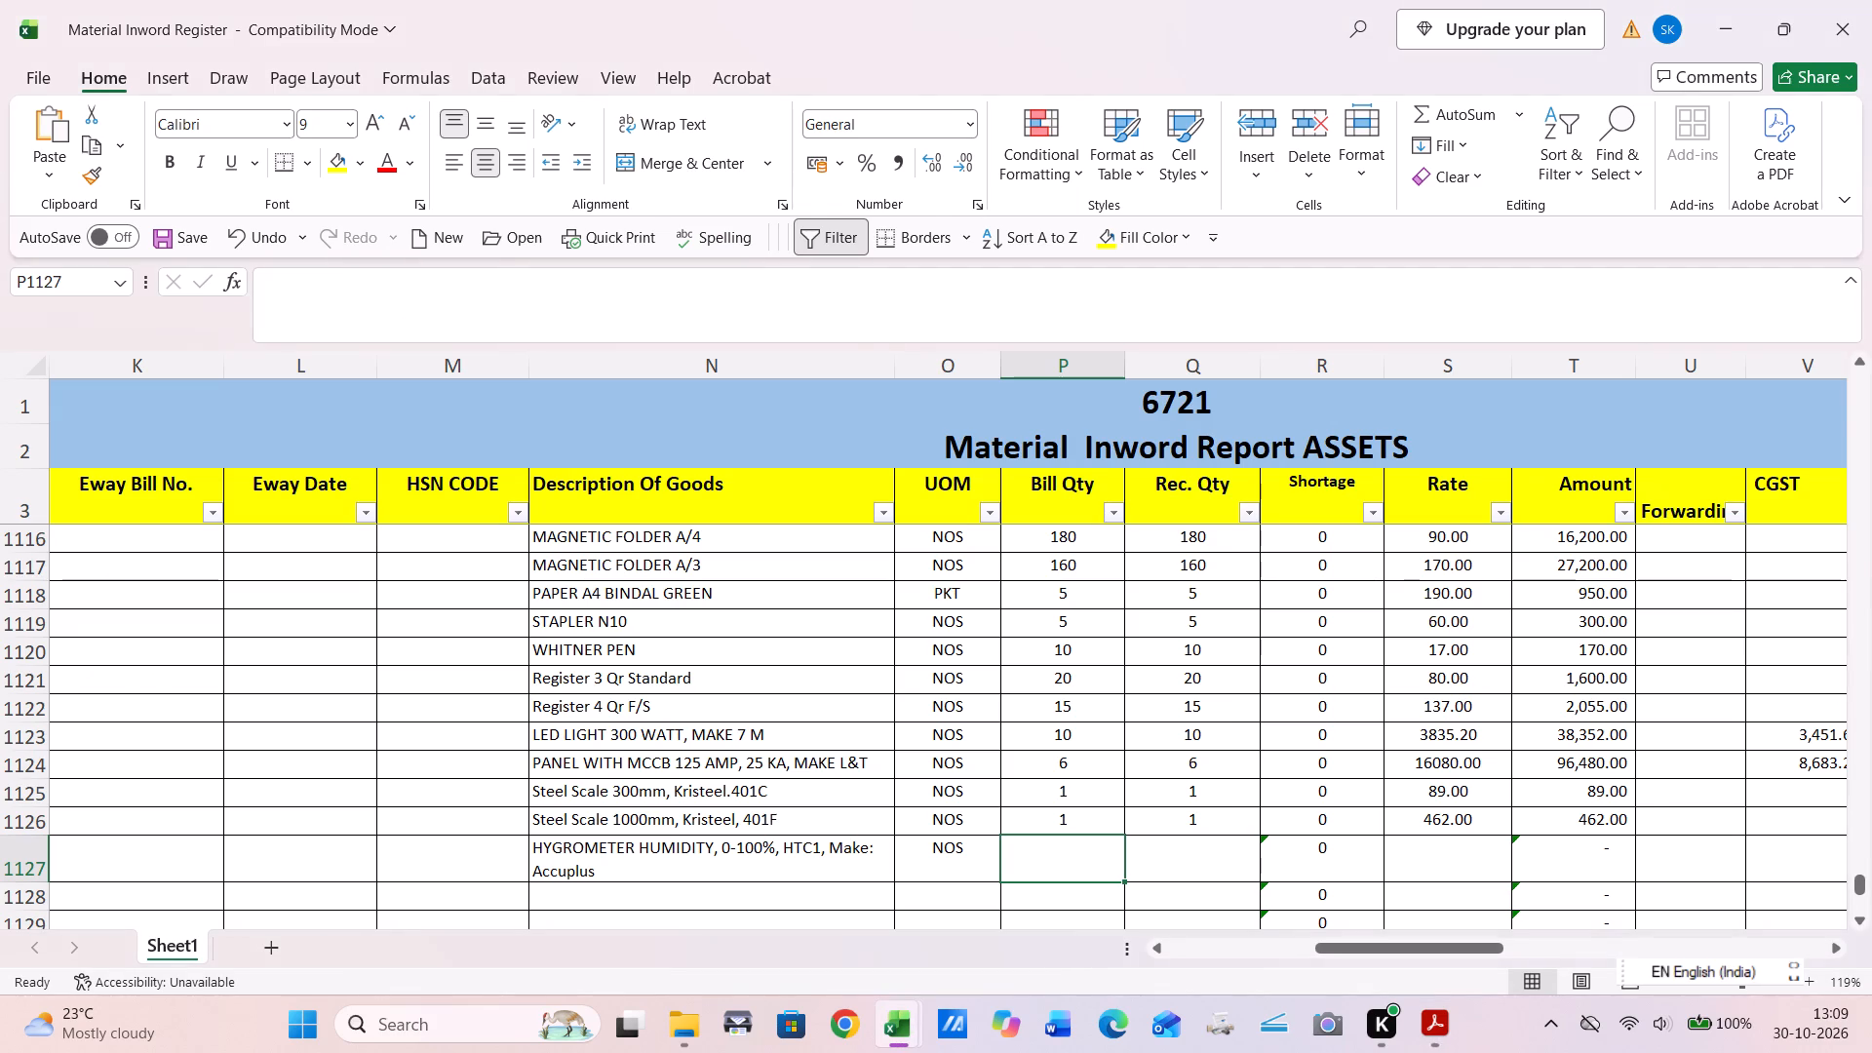
key(4)
key(Tab)
key(4)
key(Tab)
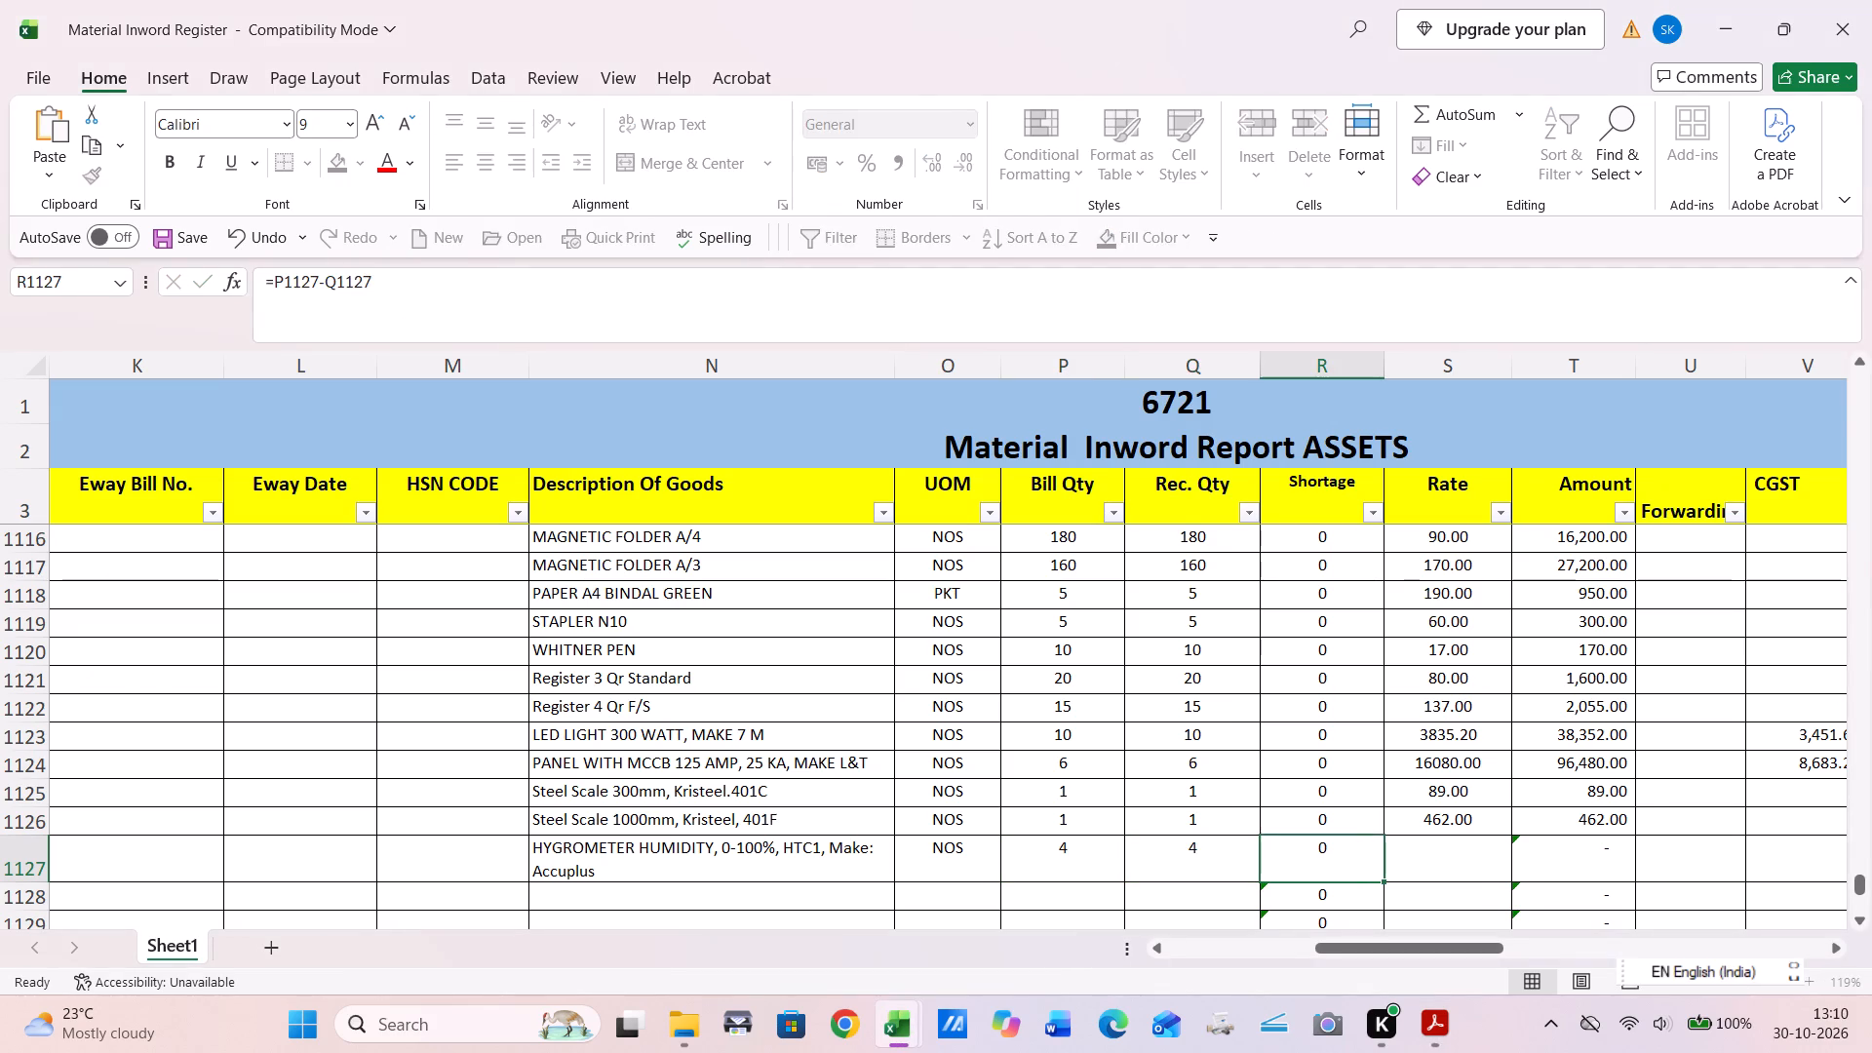
Check the hygrometer's unit rate on the invoice and enter 590 as its Rate.
key(Tab)
key(alt+Tab)
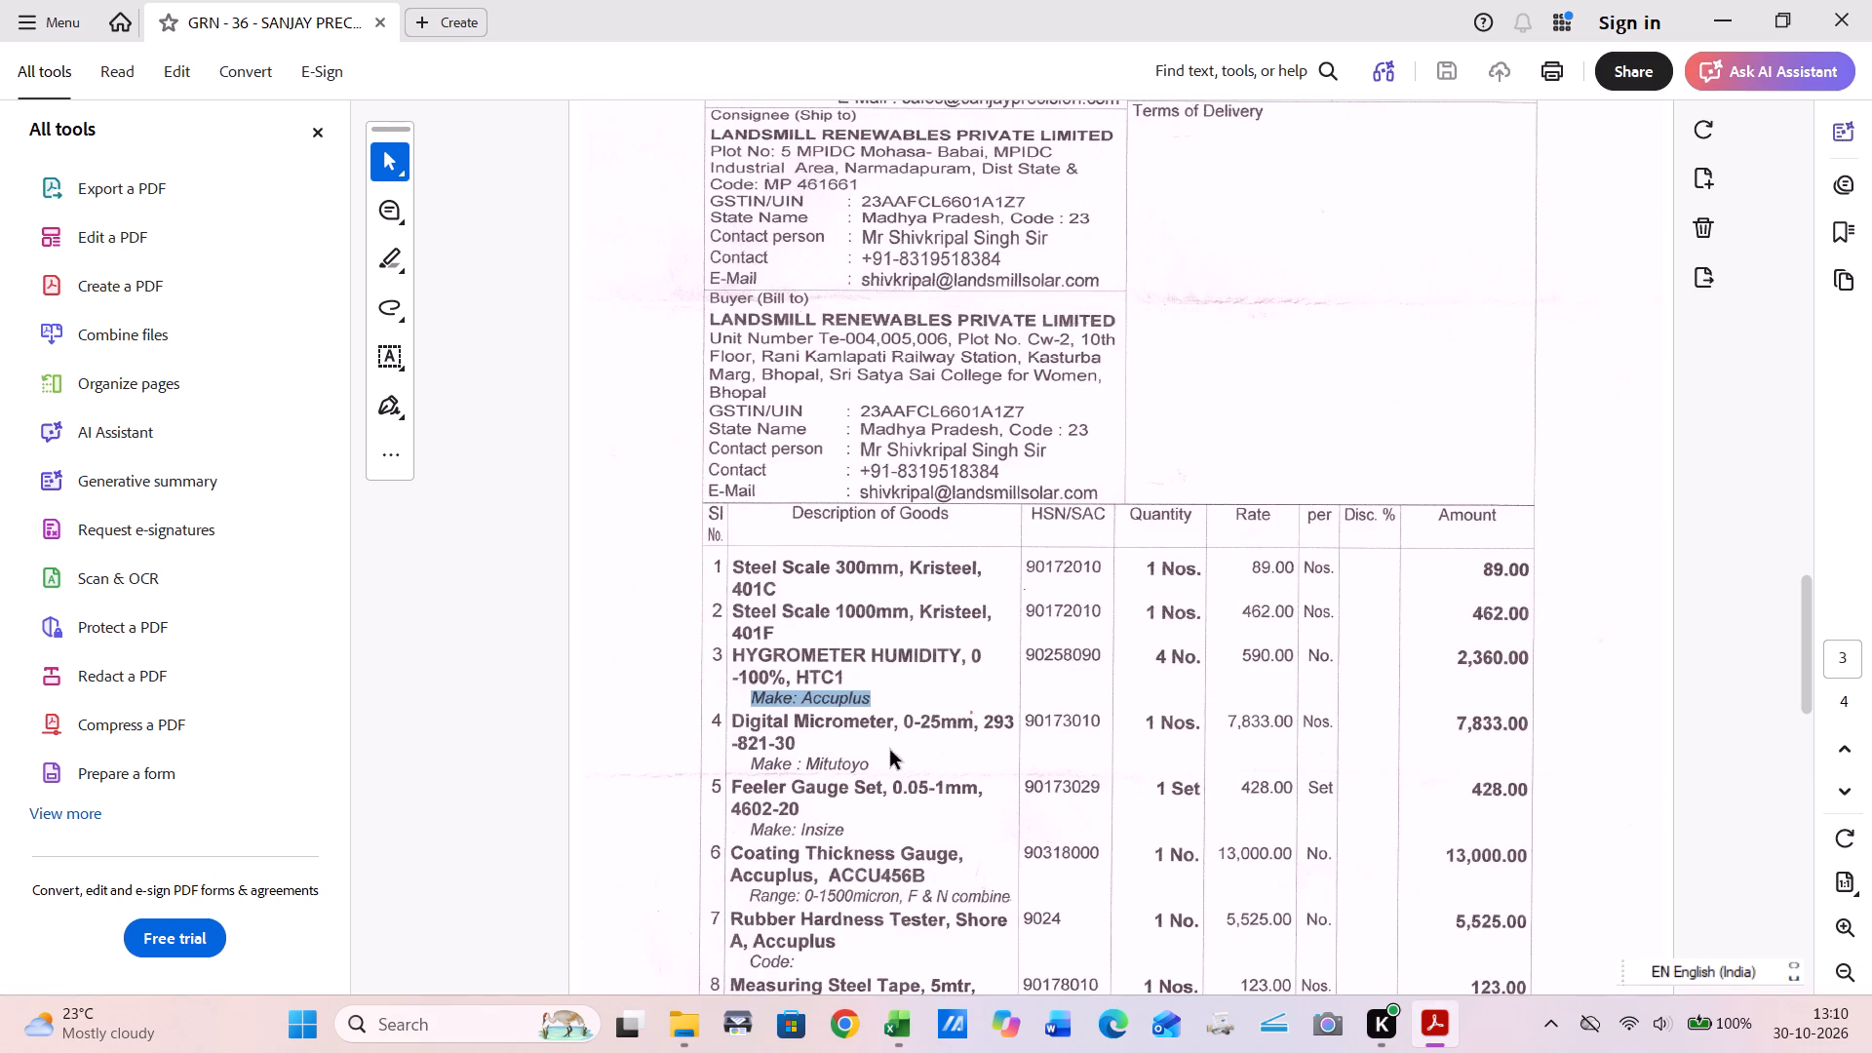
key(alt+Tab)
text(590)
key(shift+Return)
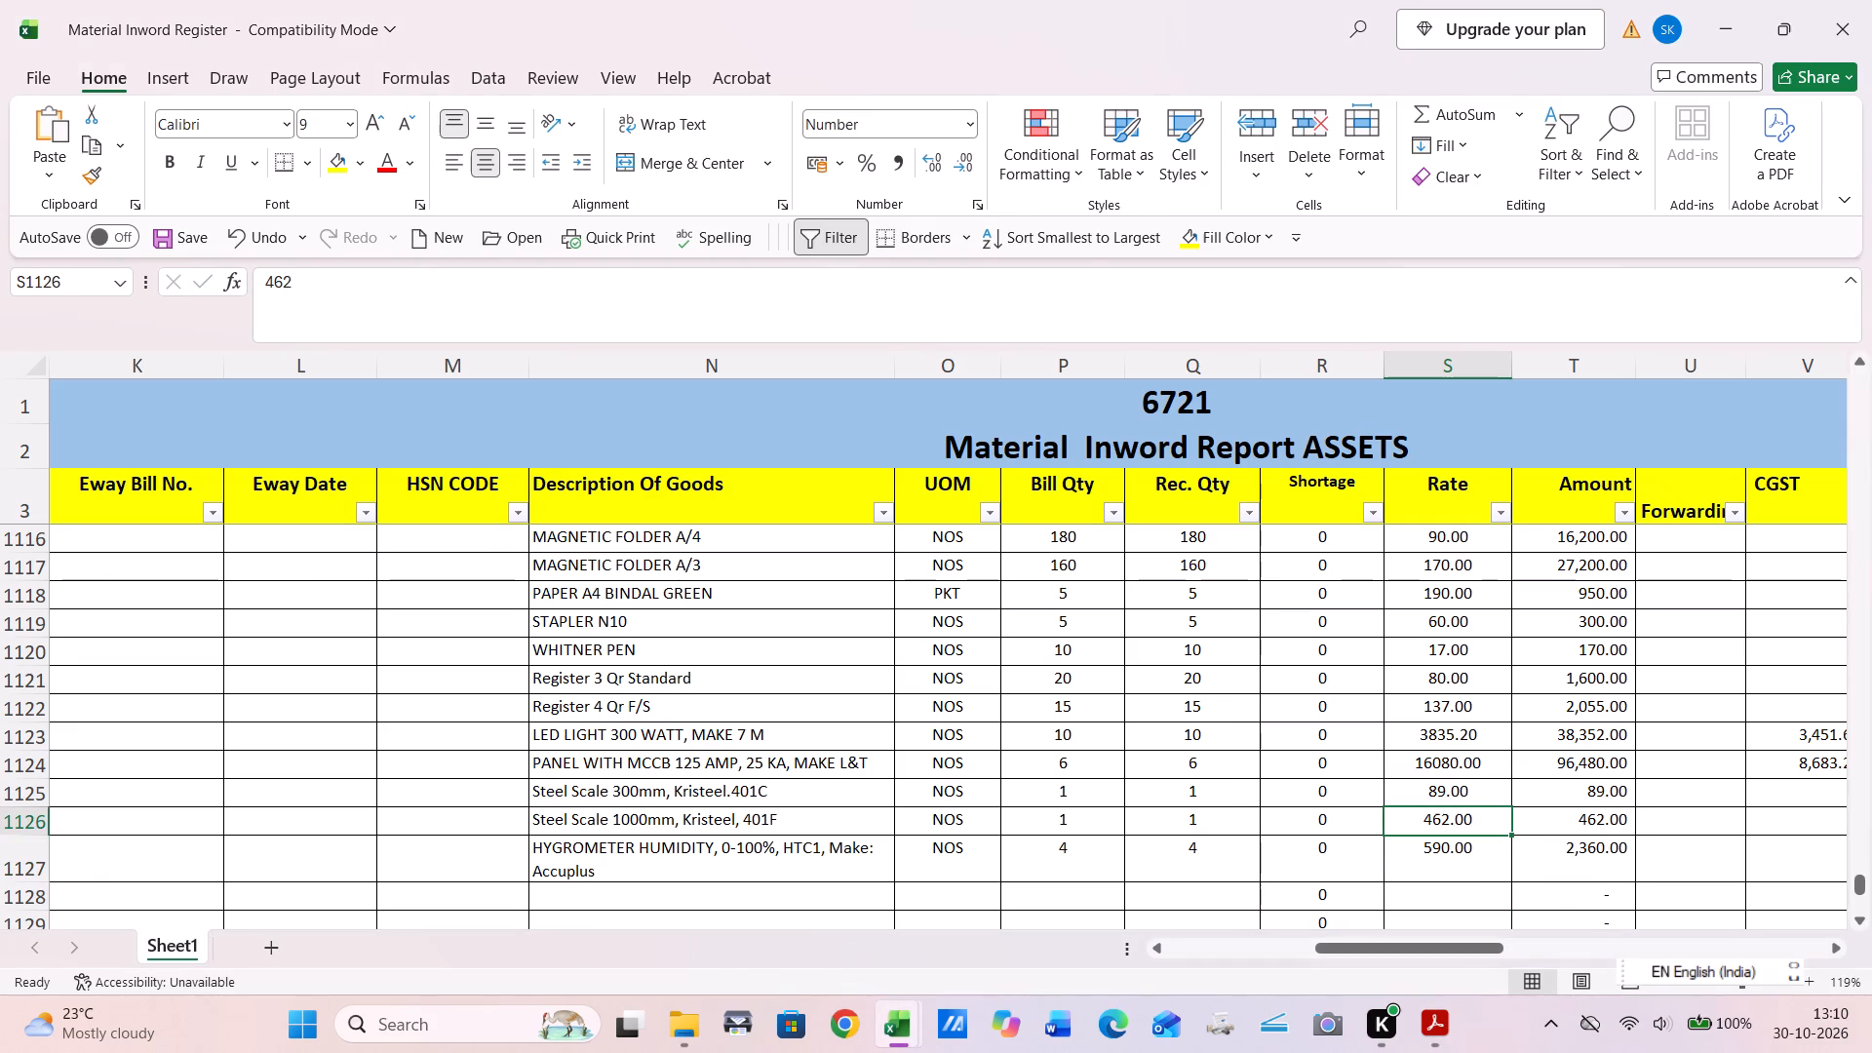
Copy the fourth invoice item's first line, Digital Micrometer, 0-25mm, 293, into the Description Of Goods cell below the hygrometer.
click(532, 905)
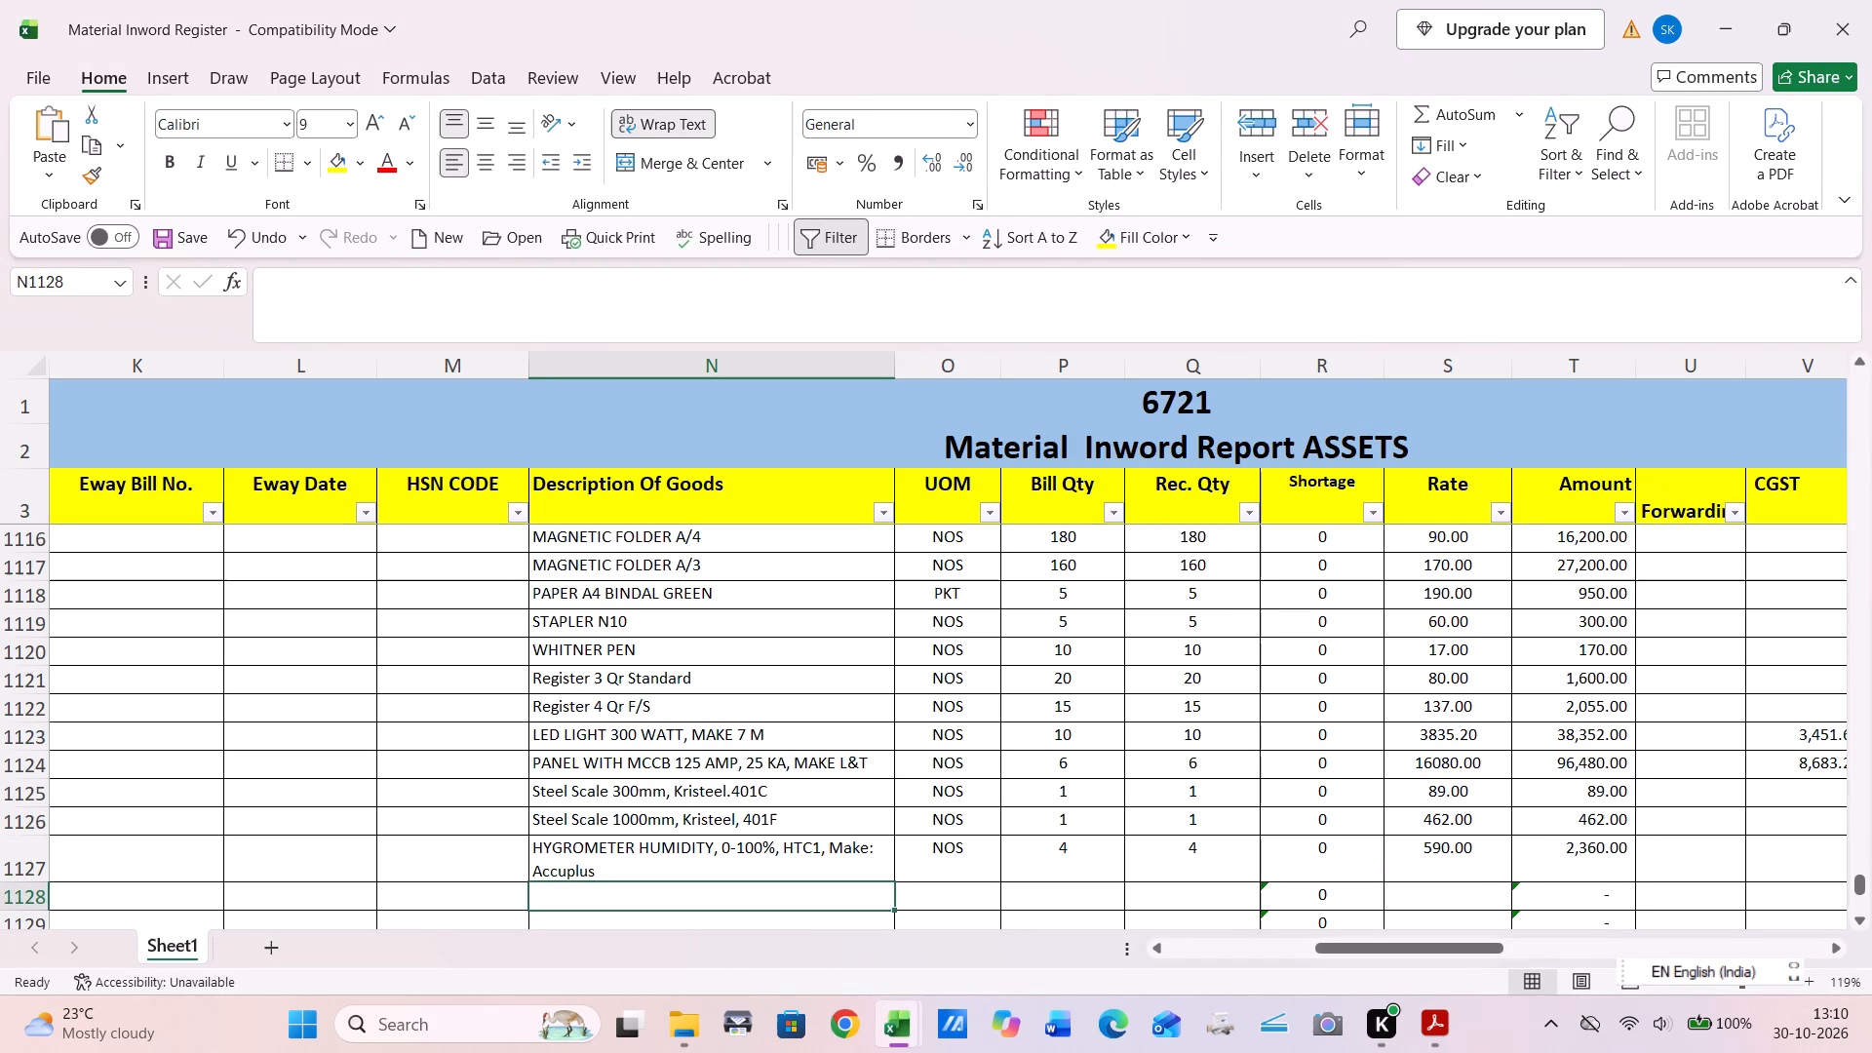
key(Down)
key(Down)
key(Down)
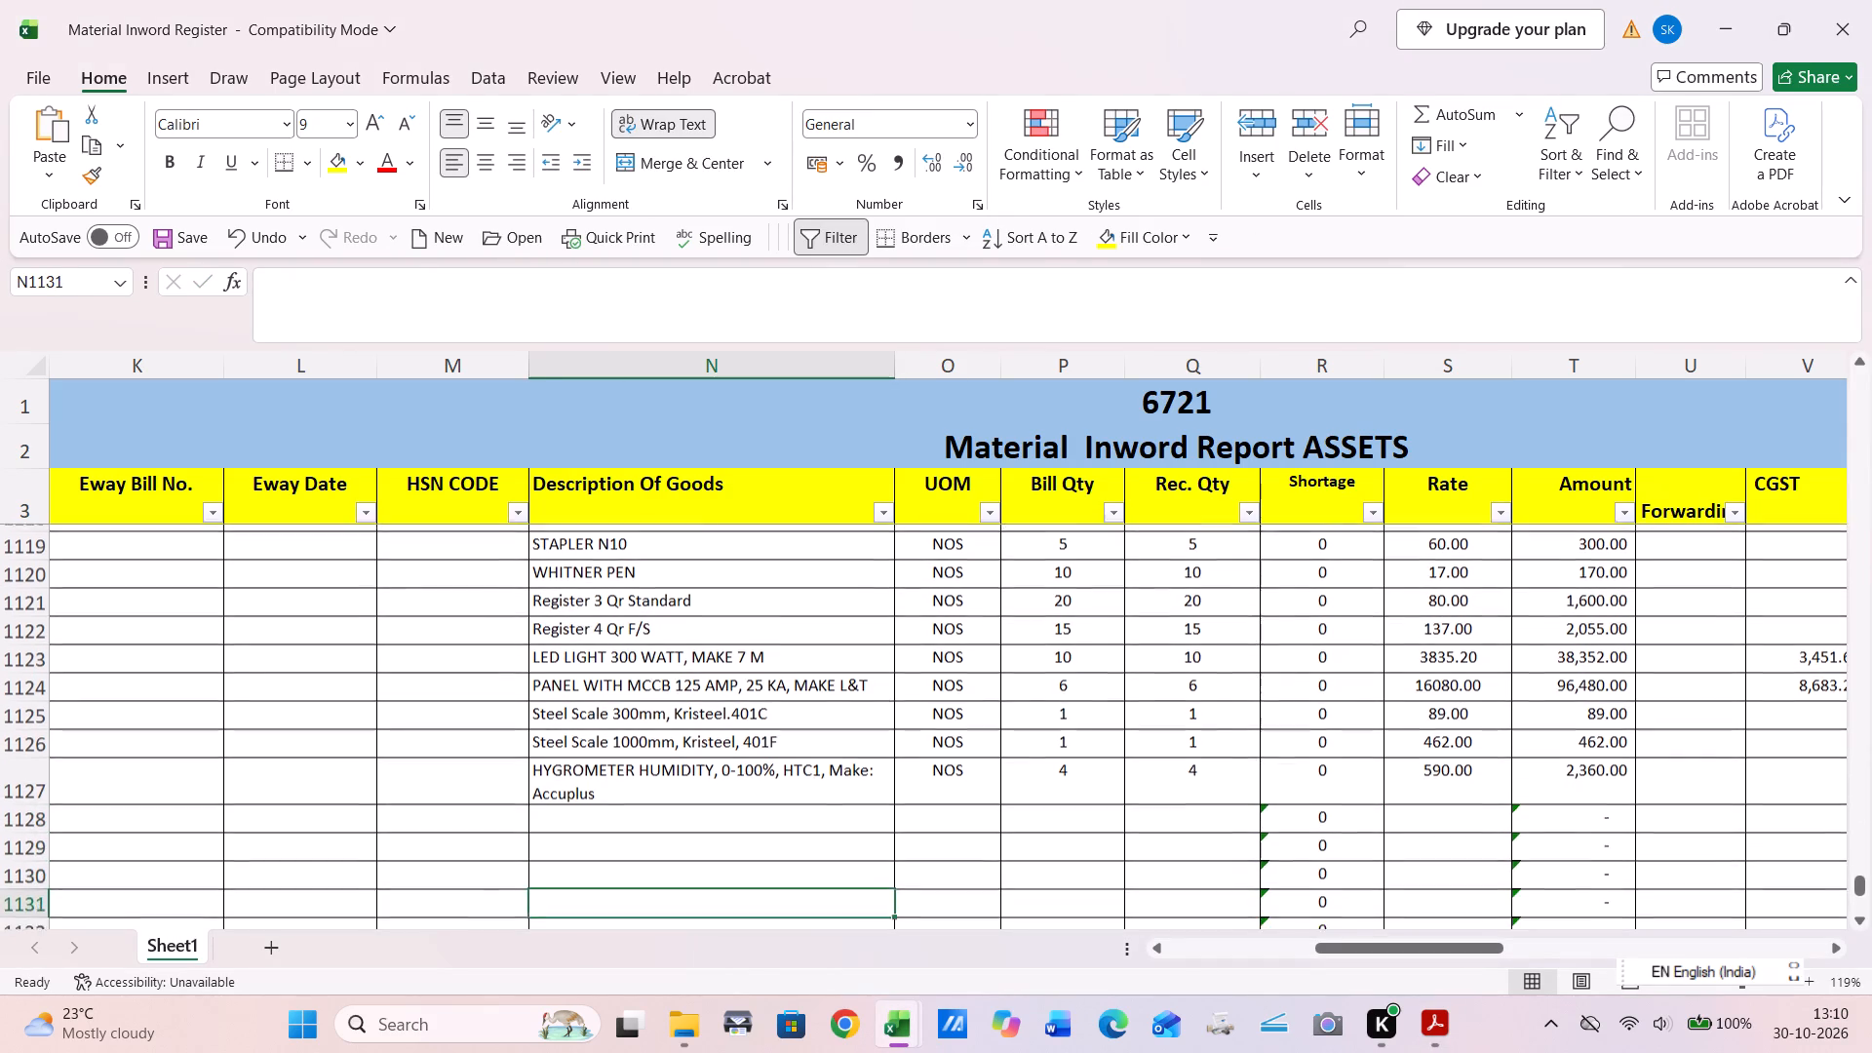
key(Down)
key(Down)
click(669, 754)
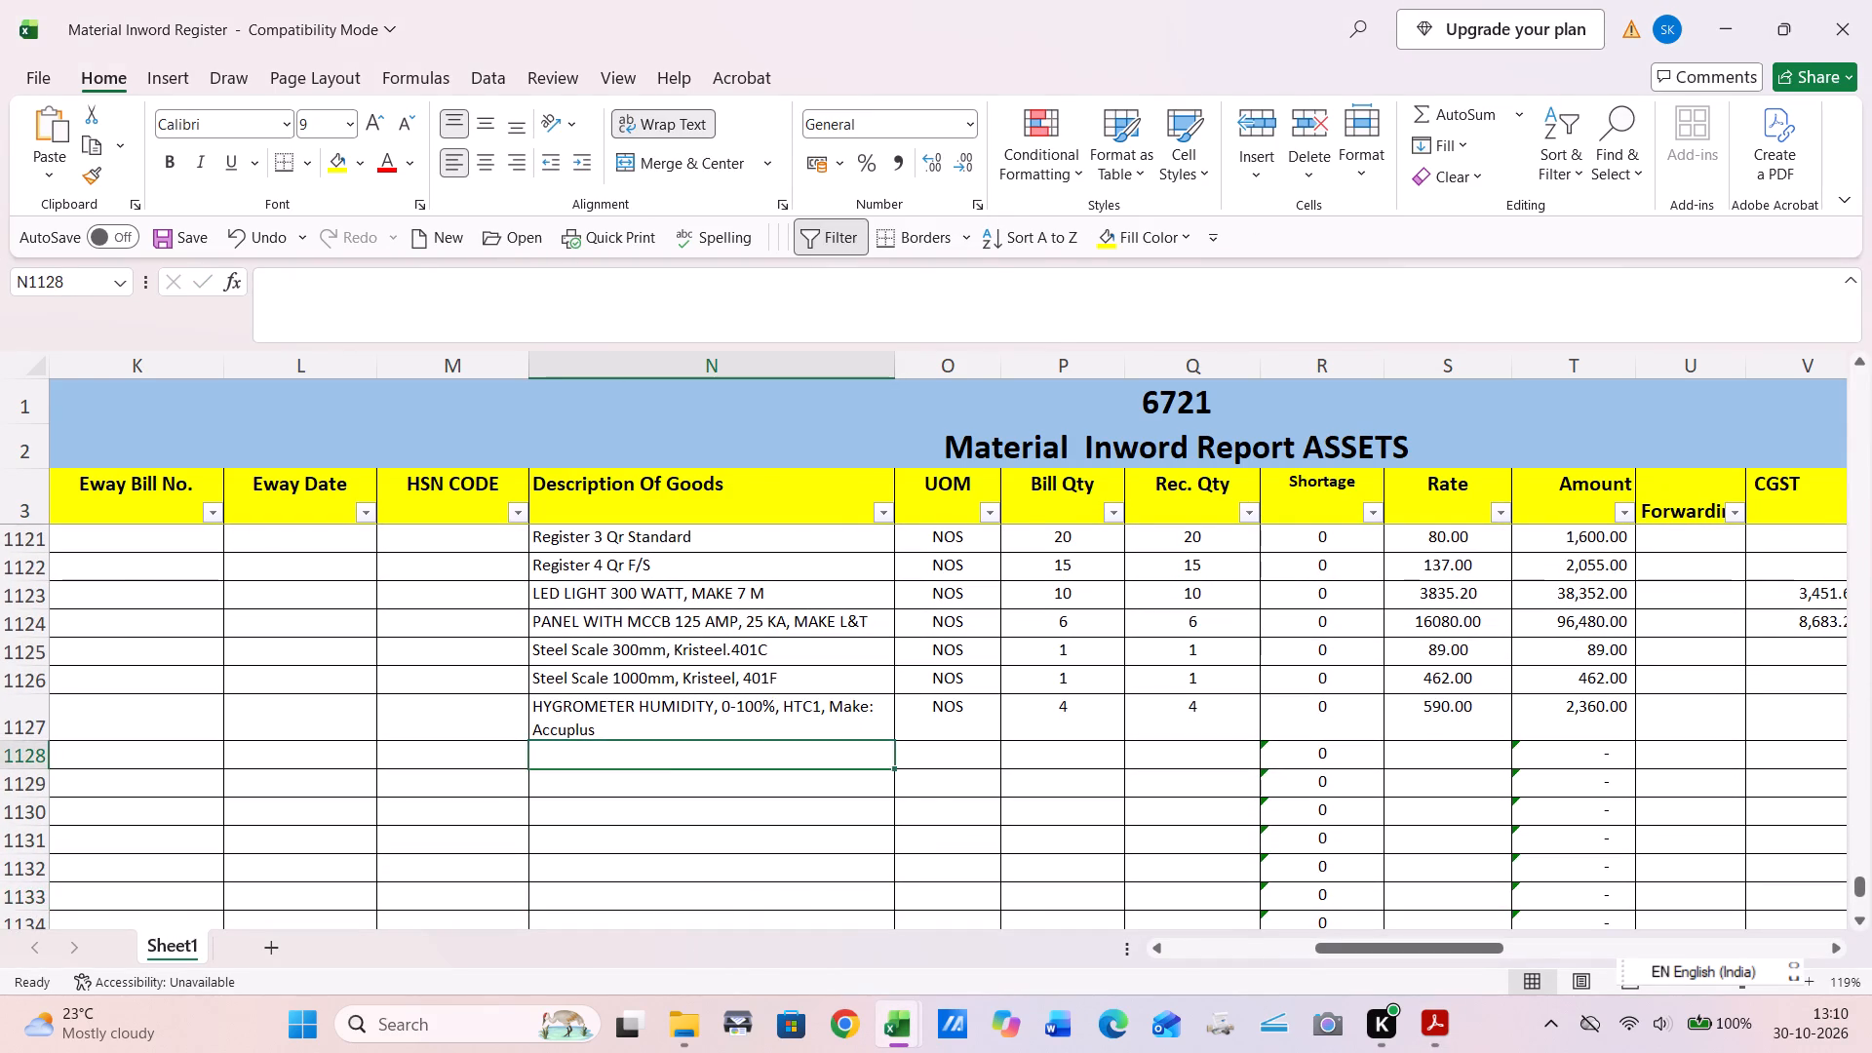
key(alt+Tab)
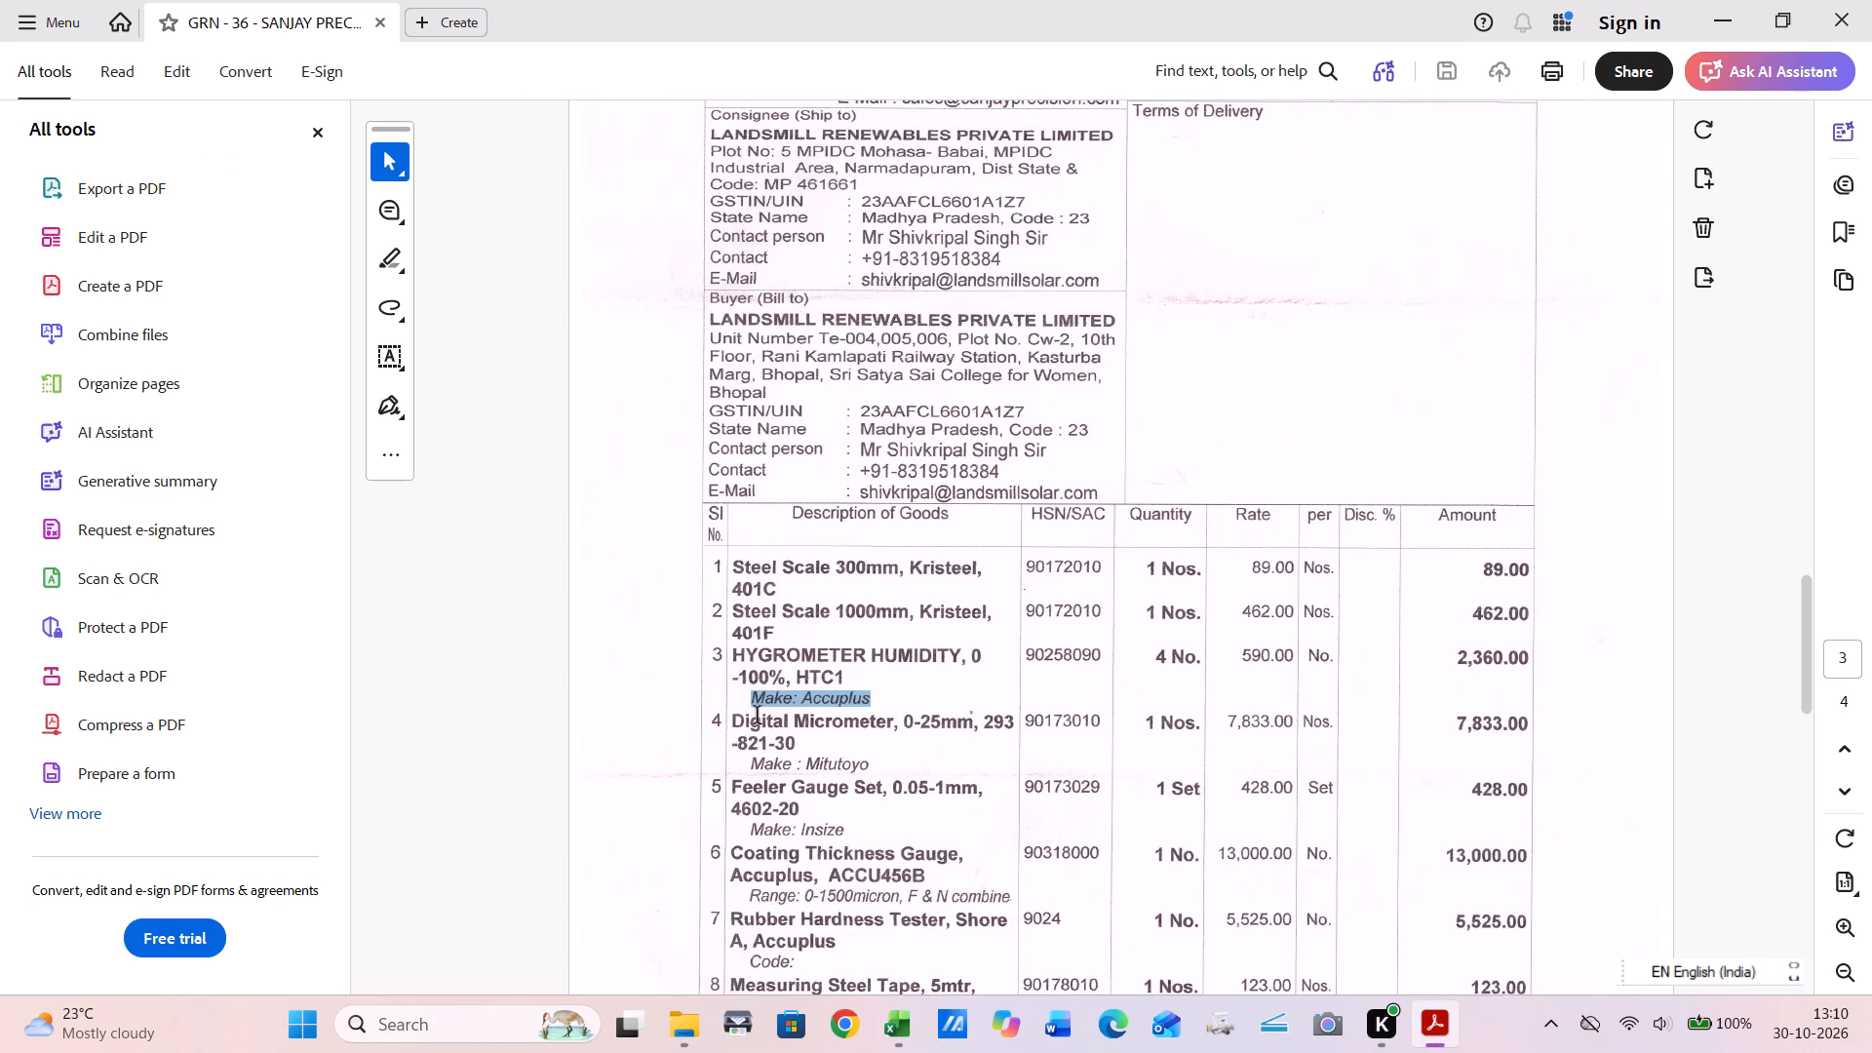
drag(733, 721, 1009, 726)
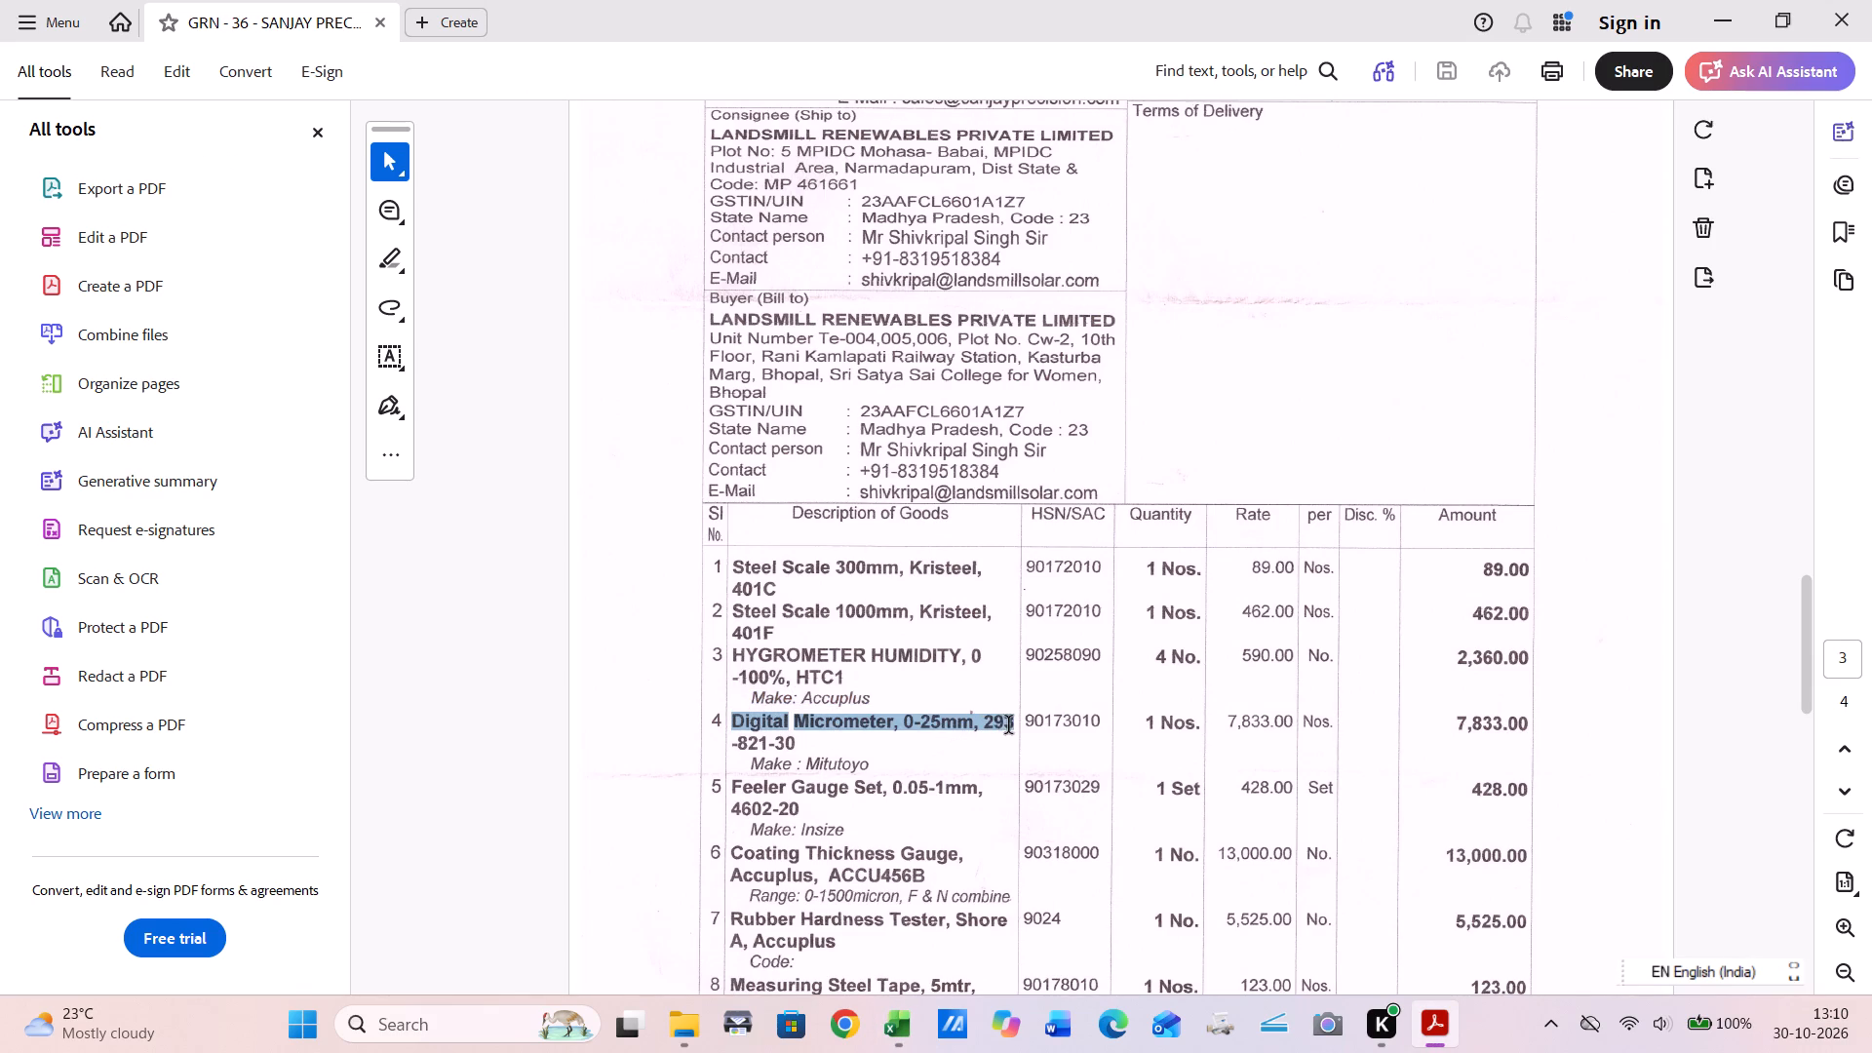
drag(1009, 726, 1011, 725)
key(ctrl+c)
key(alt+Tab)
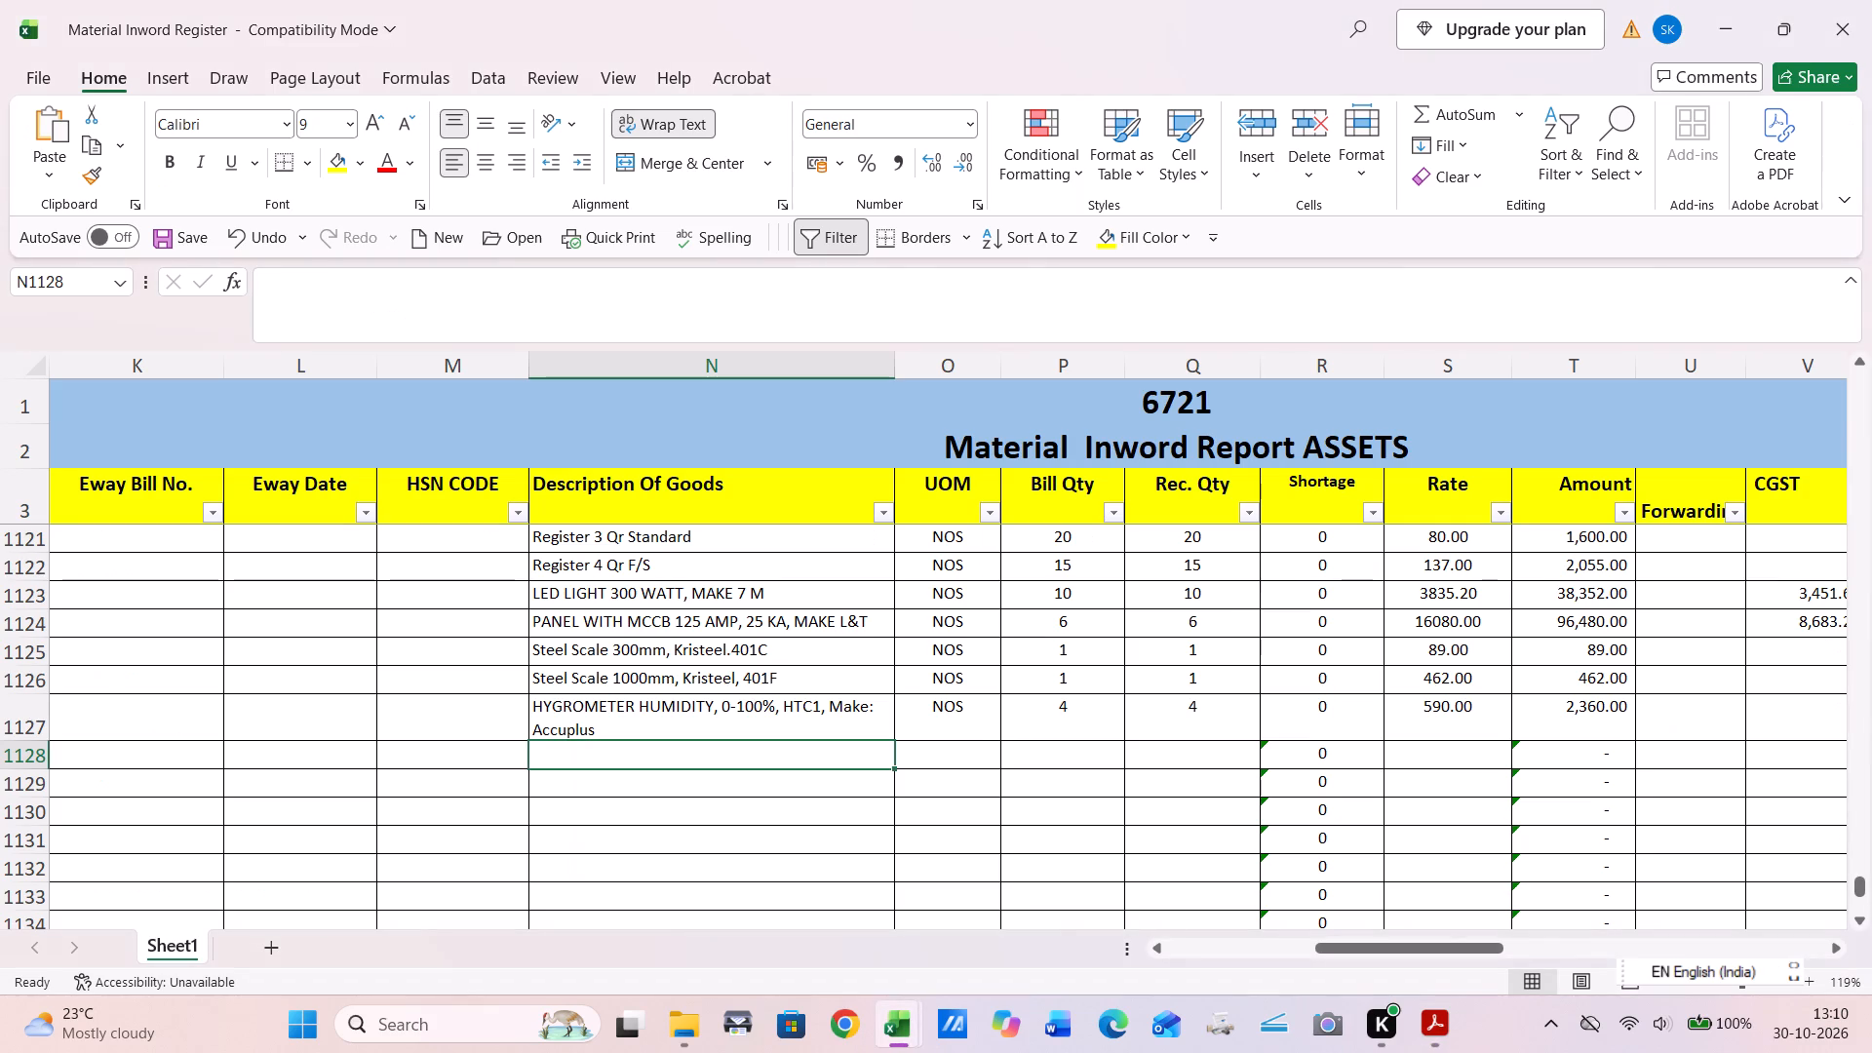
double_click(721, 752)
key(ctrl+v)
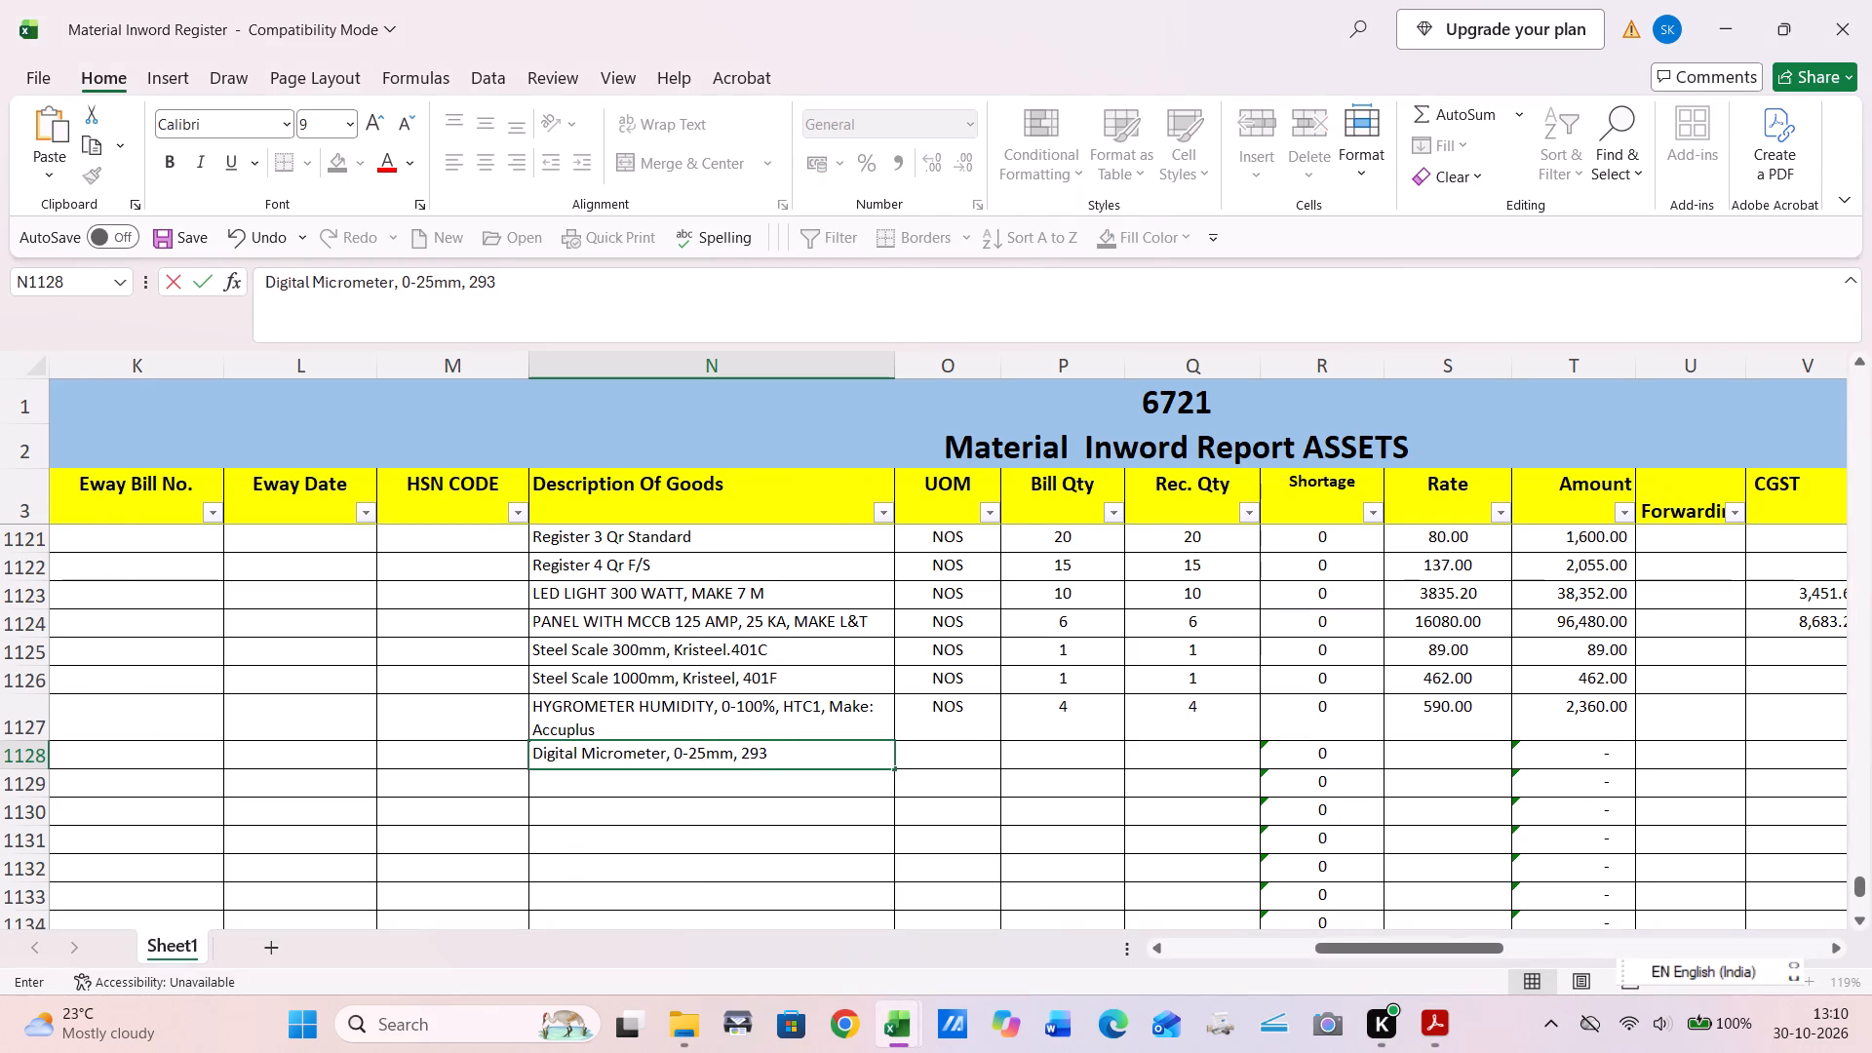
Append the fourth item's second line, -821-30, from the invoice to the digital micrometer description.
key(alt+Tab)
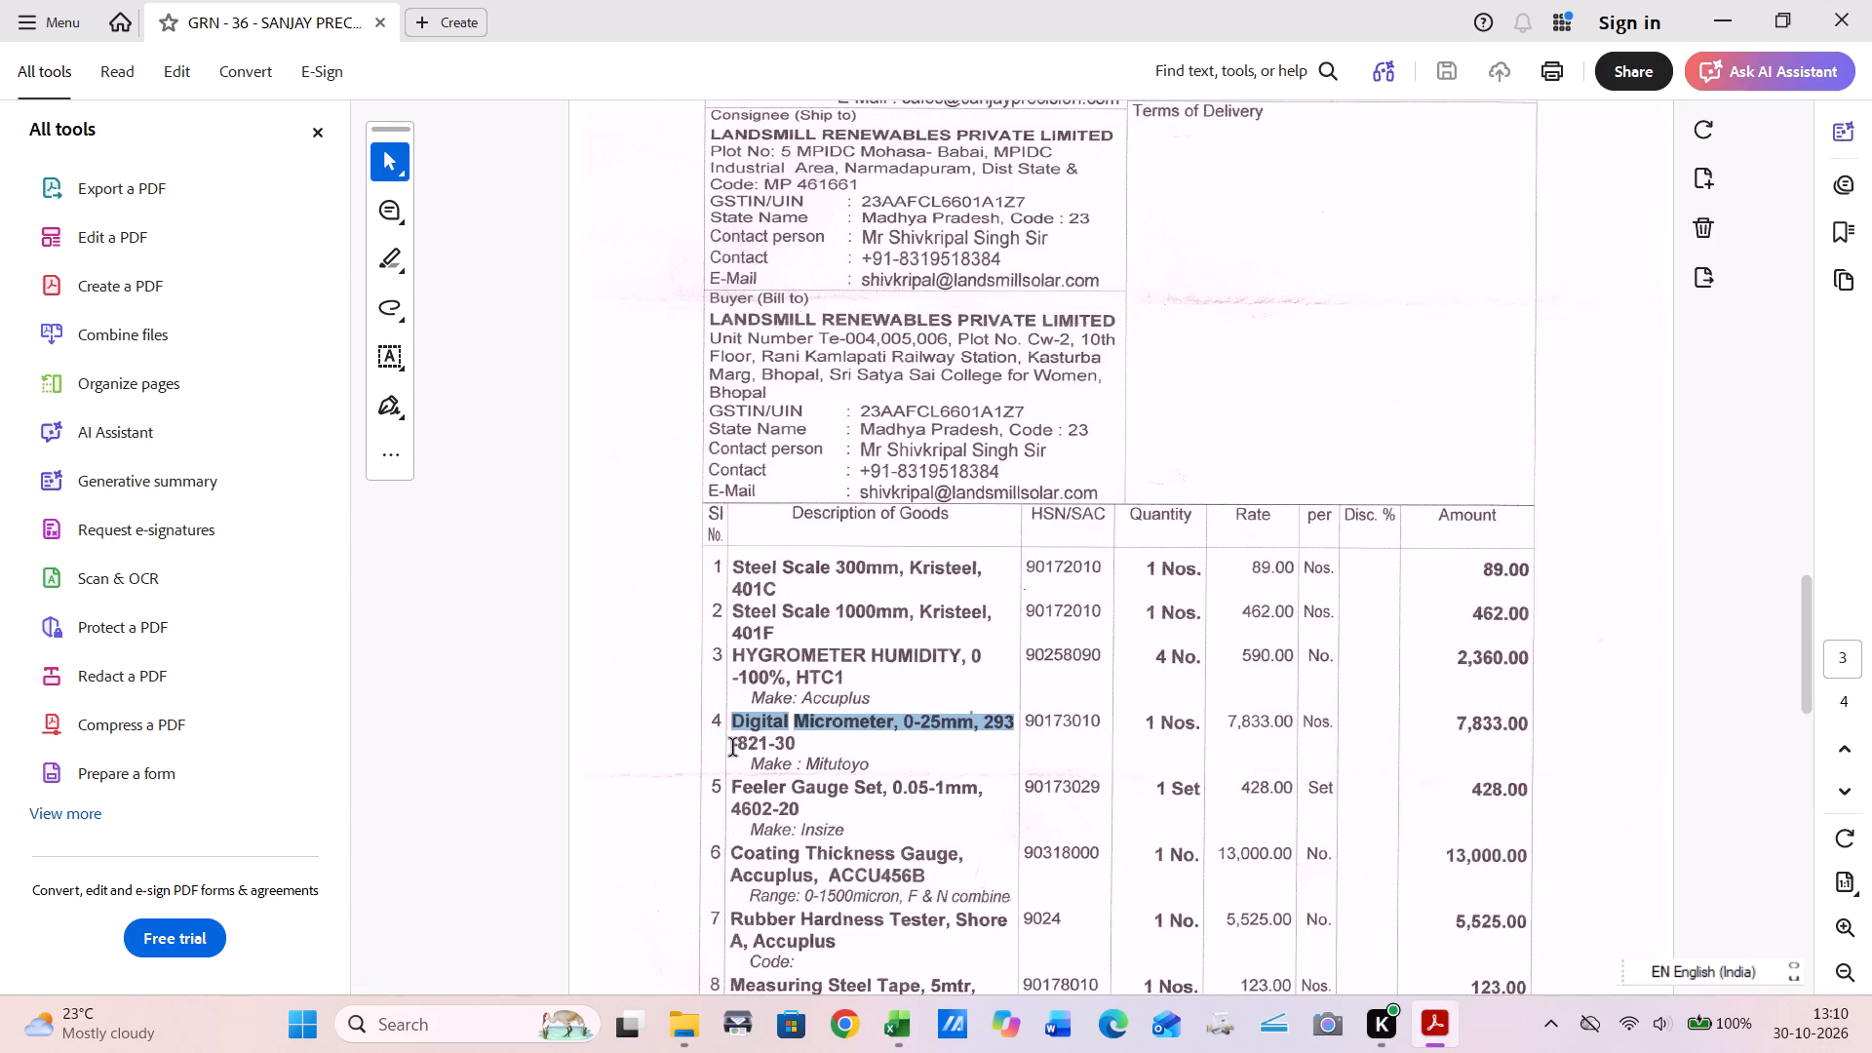
drag(732, 747, 798, 748)
key(ctrl+c)
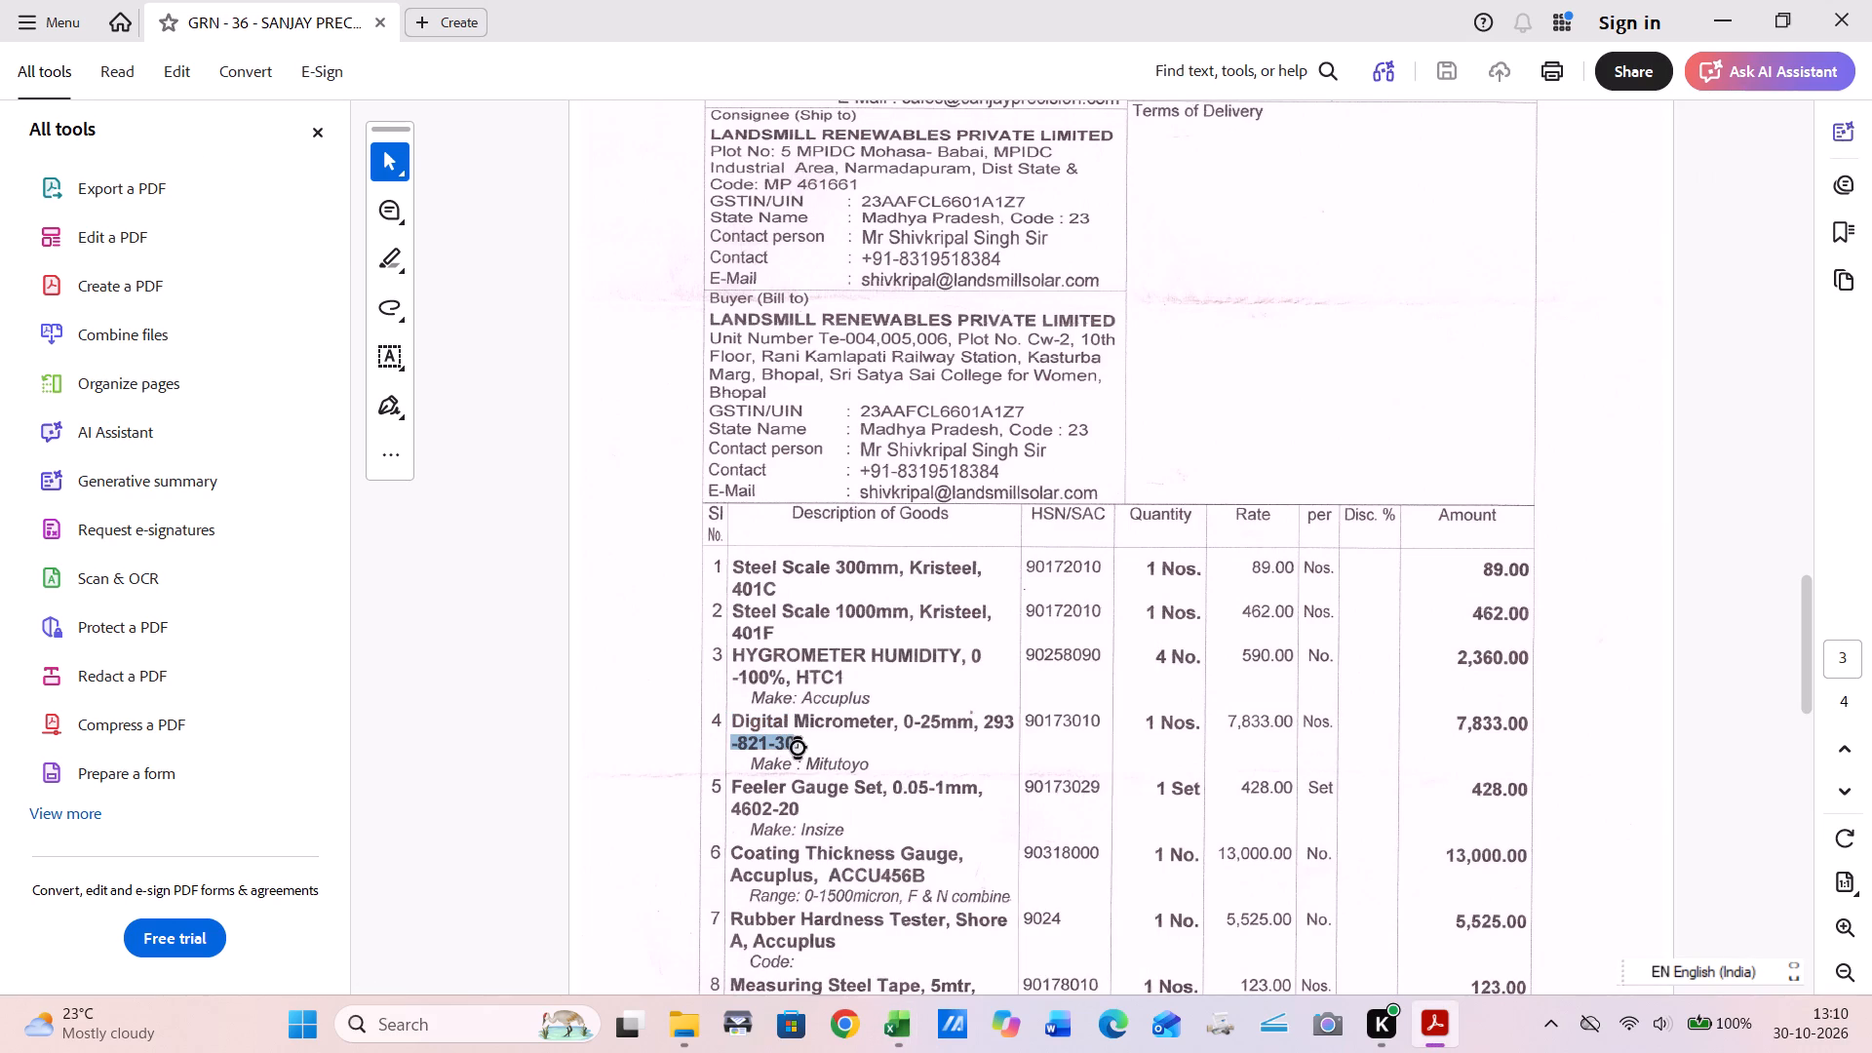
key(alt+Tab)
key(ctrl+v)
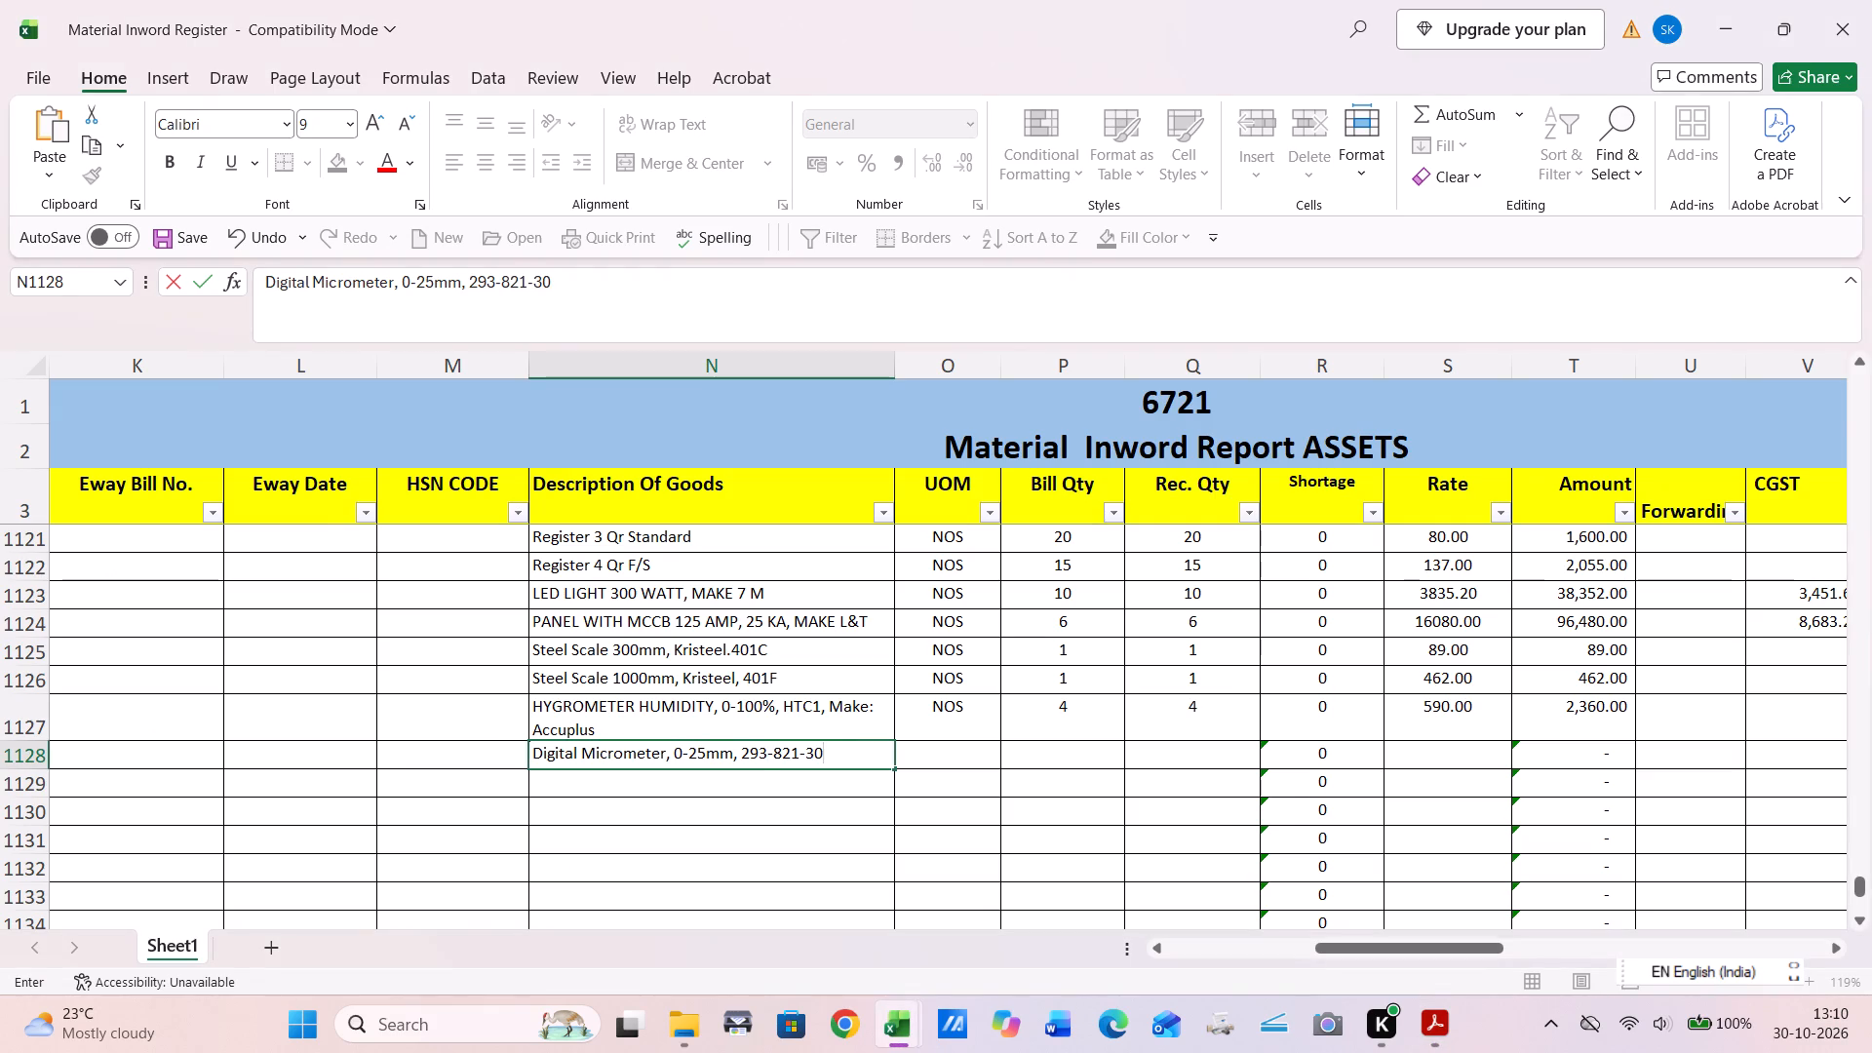
Append a comma and MAKE Mitutoyo to the digital micrometer description, taking the maker's name from the invoice.
text(, MAKE)
key(space)
key(alt+Tab)
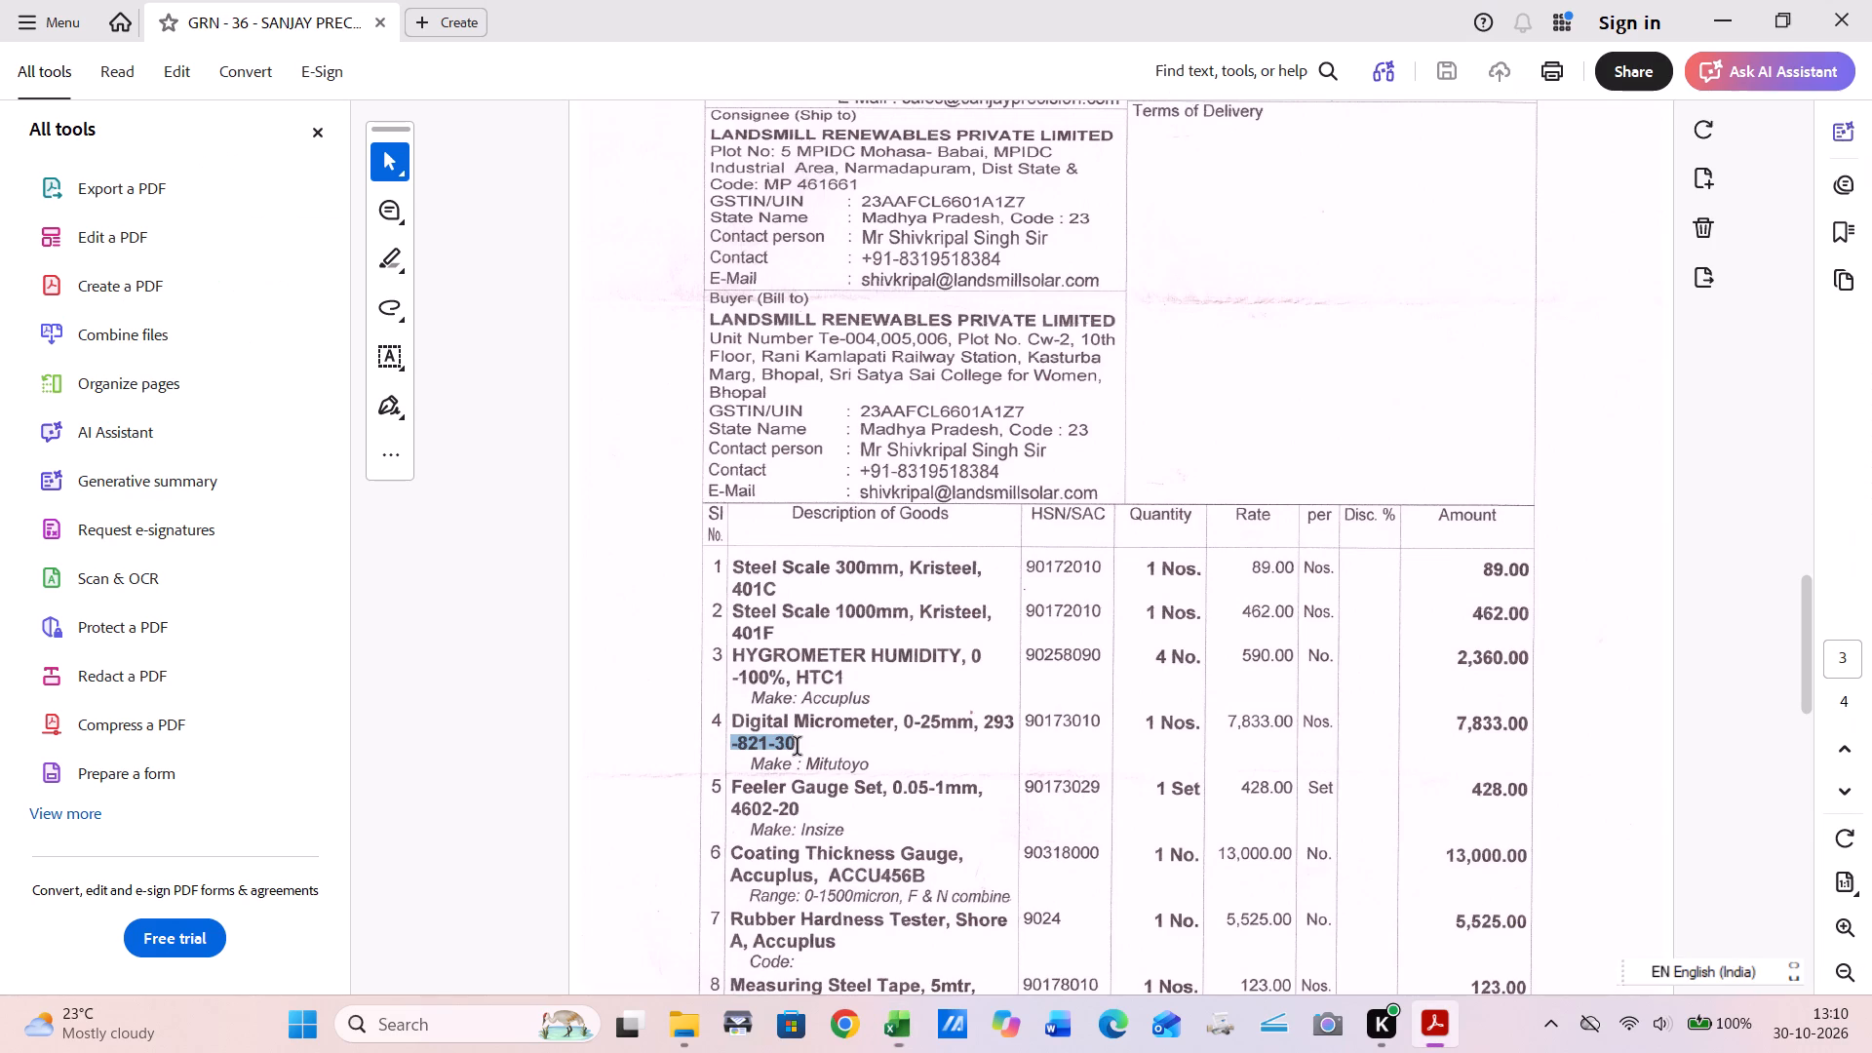
drag(808, 773, 866, 762)
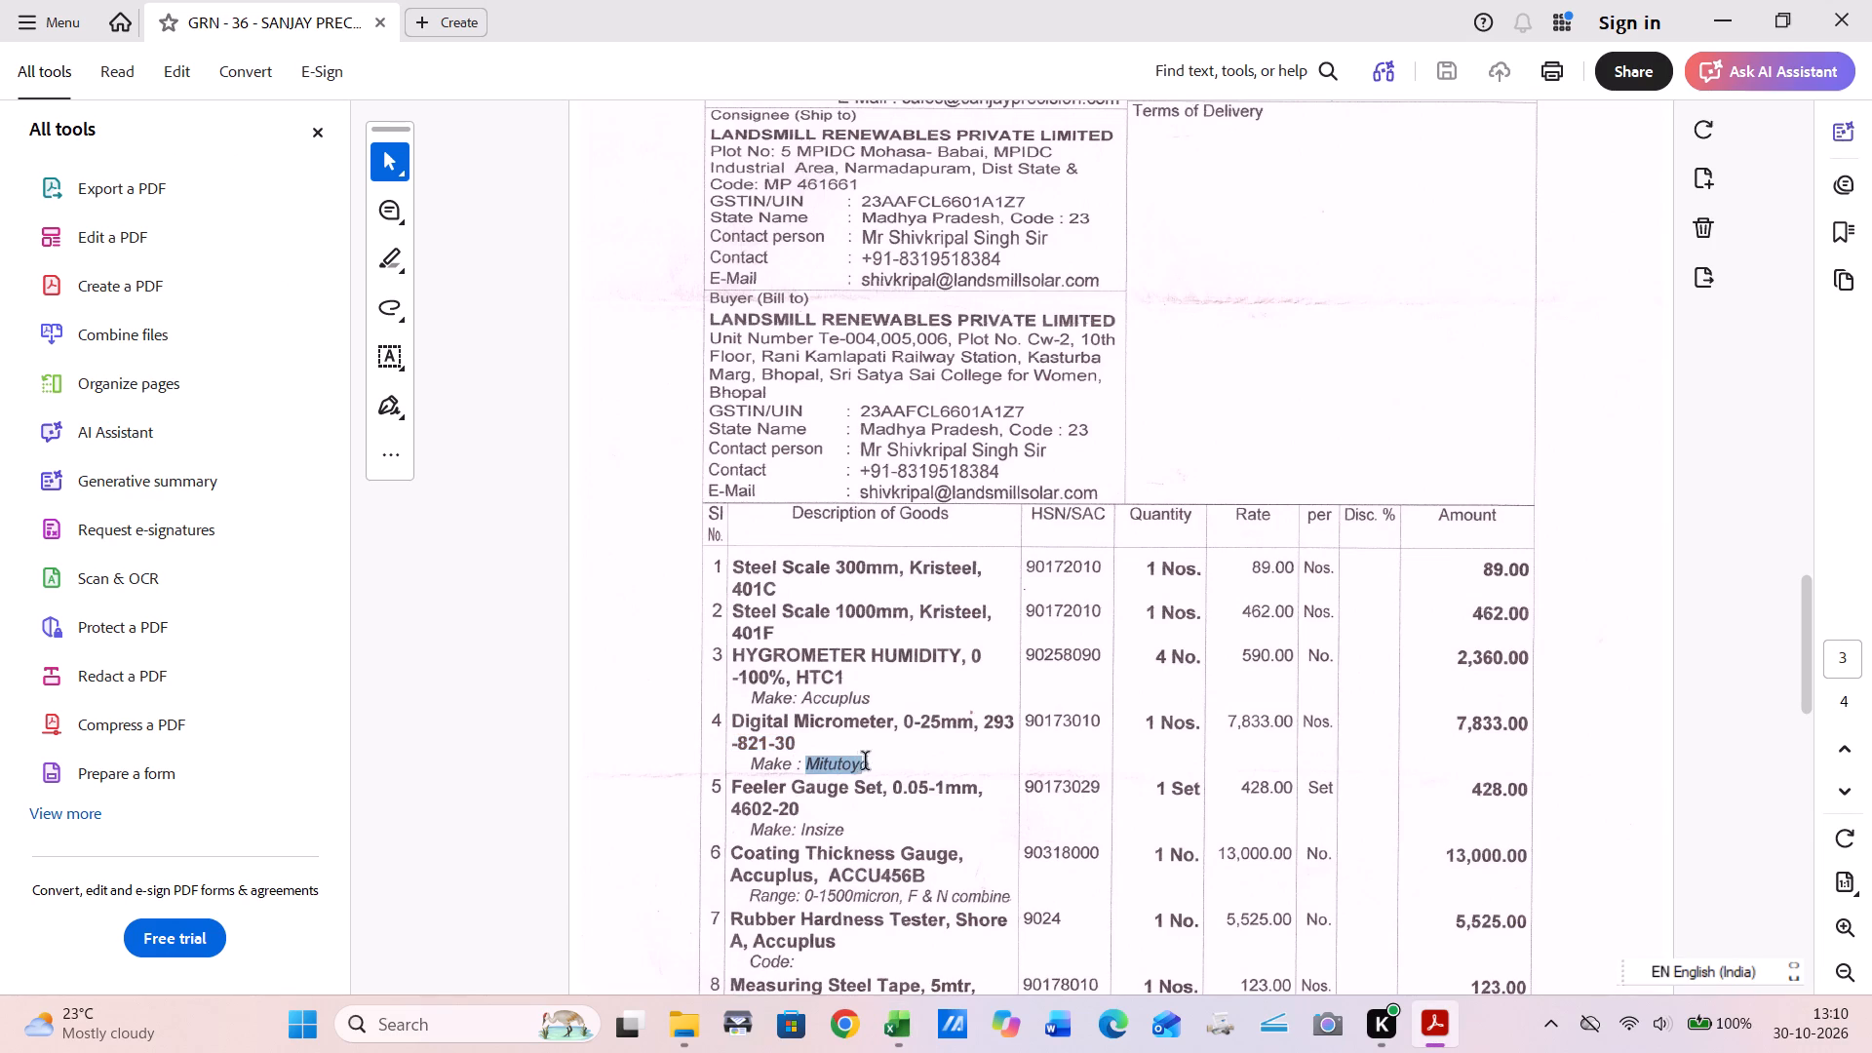
drag(866, 762, 870, 762)
key(ctrl+c)
key(alt+Tab)
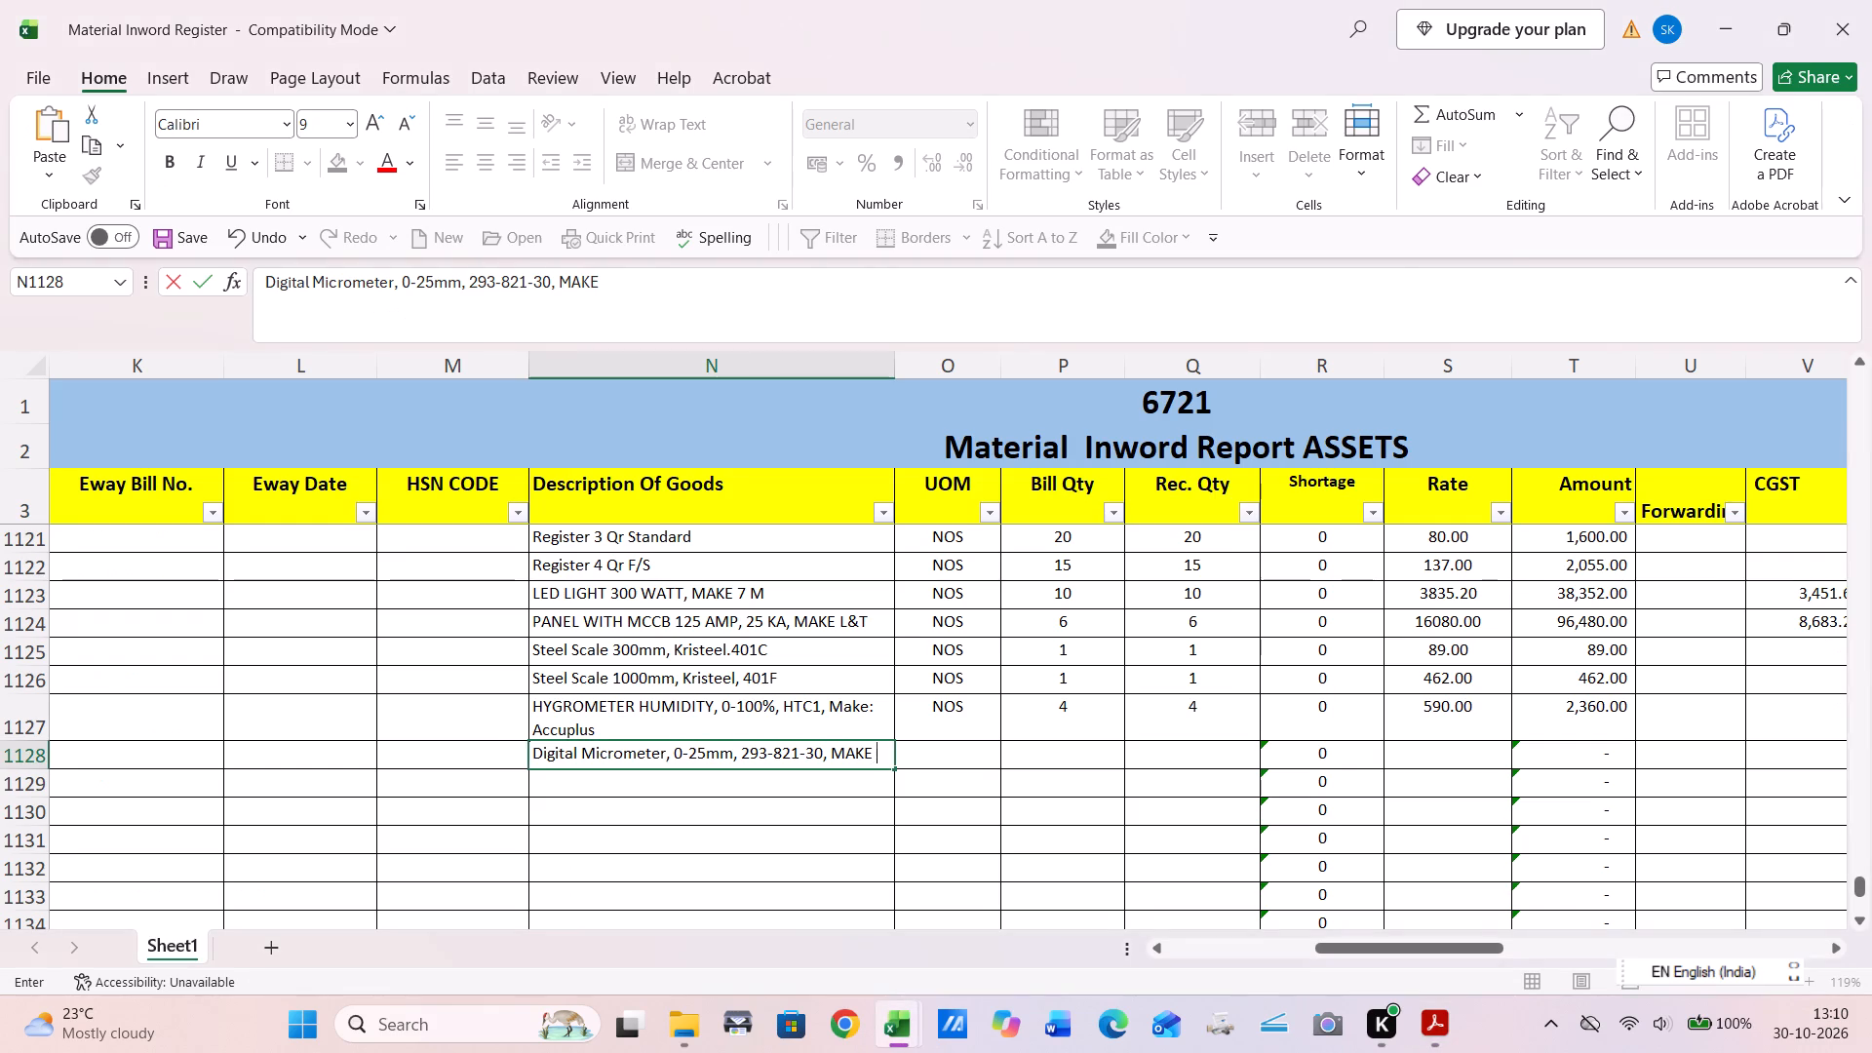
key(ctrl+v)
key(Tab)
Enter UOM NOS and a quantity of 1 for both Bill Qty and Rec. Qty in the digital micrometer row.
key(n)
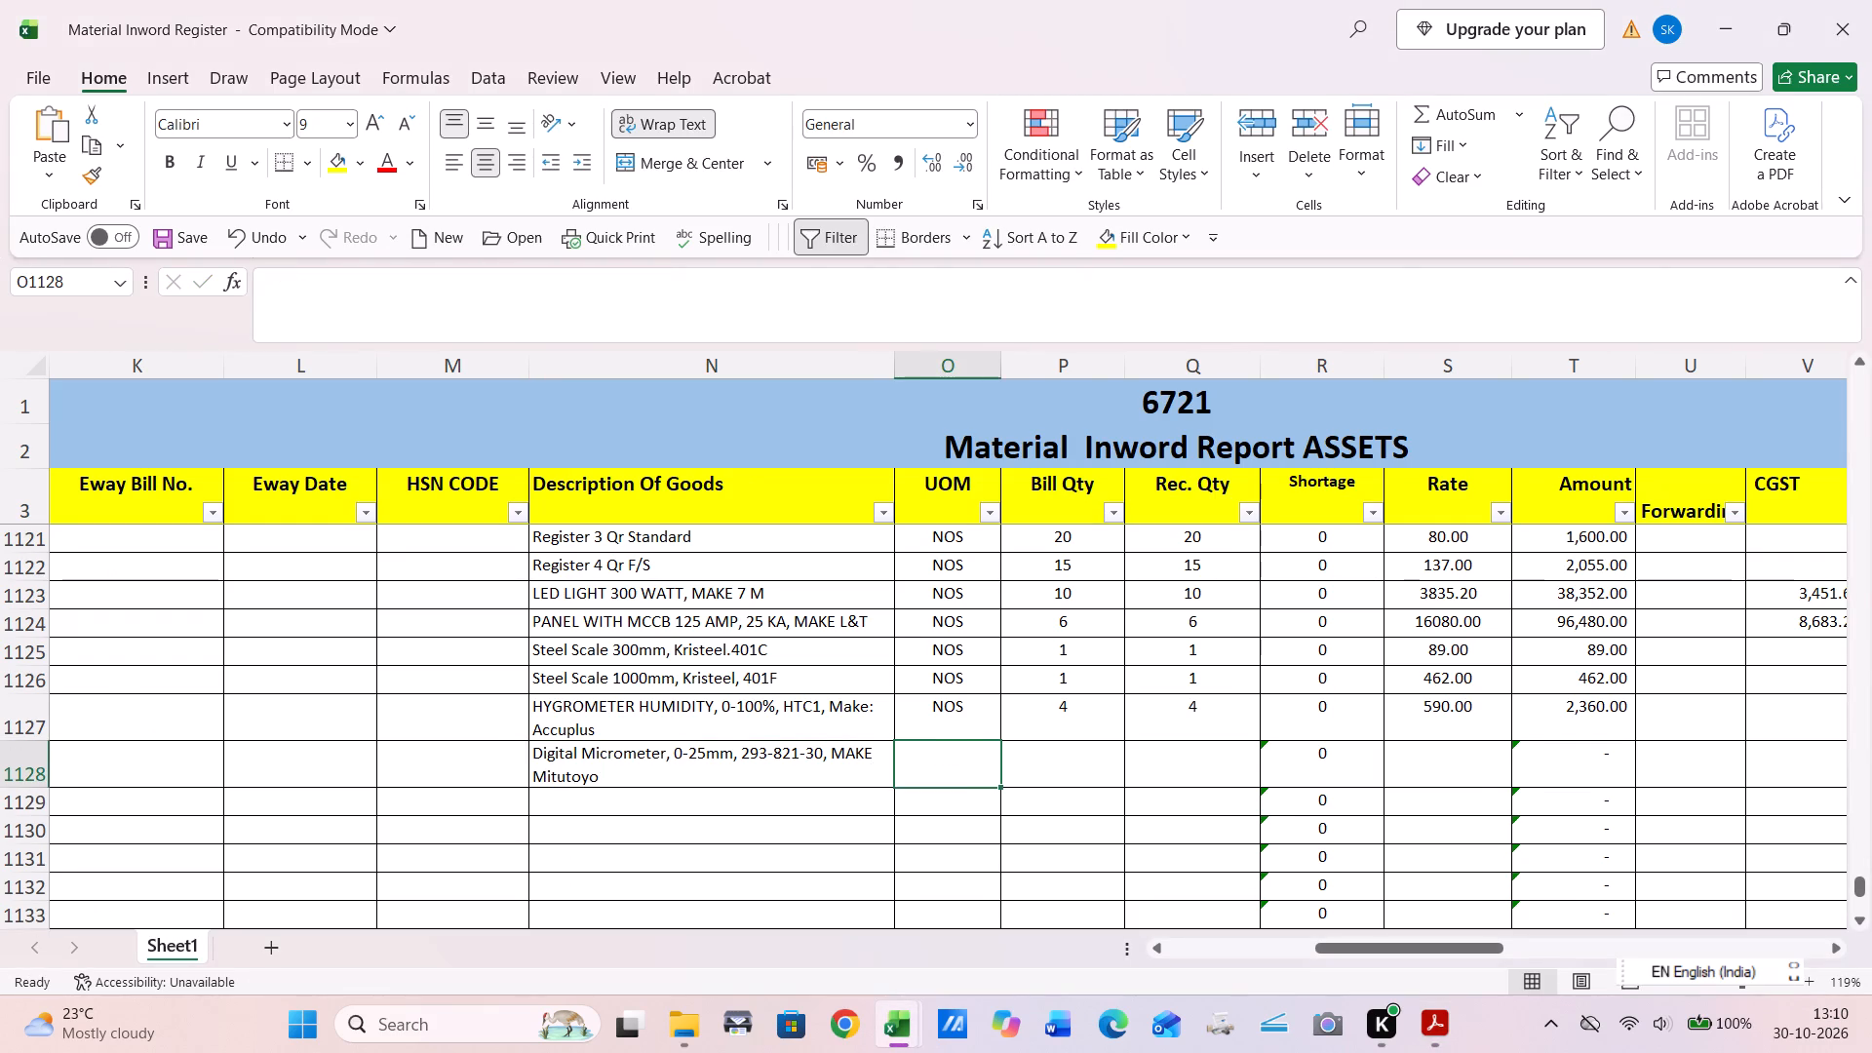
key(Tab)
key(alt+Tab)
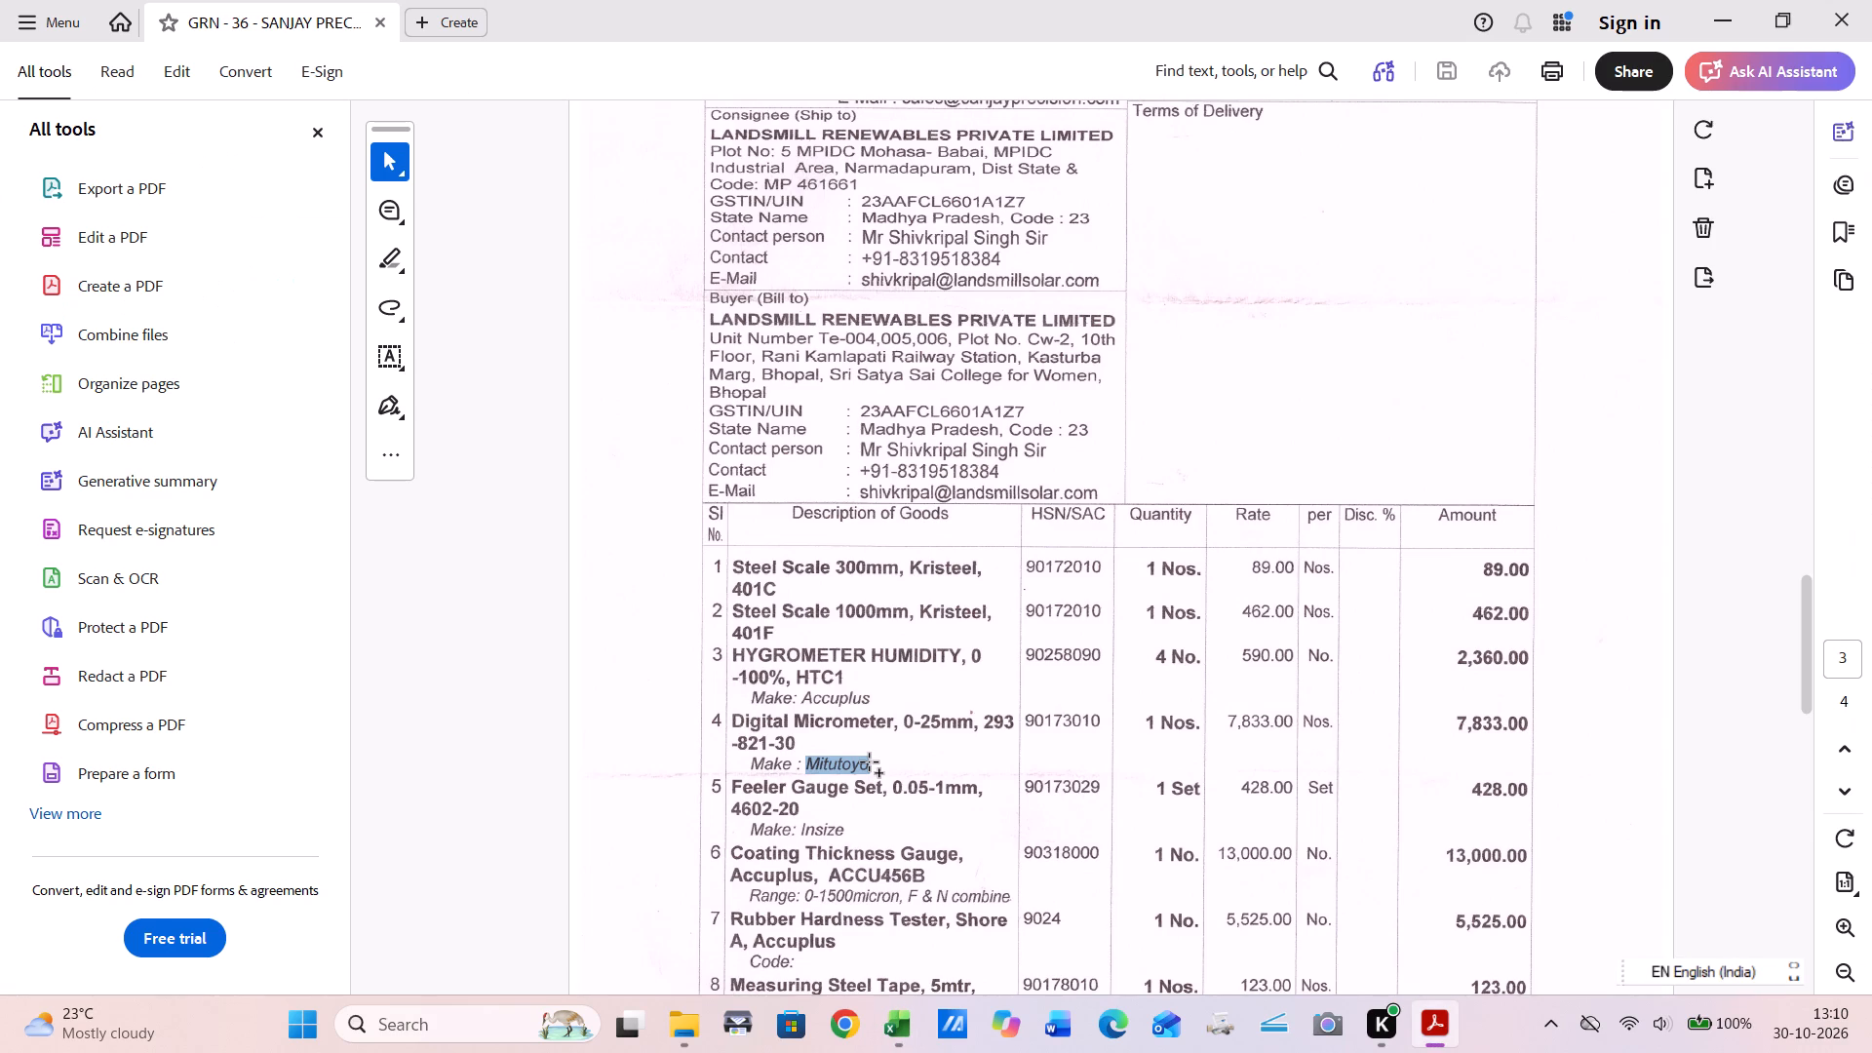
key(alt+Tab)
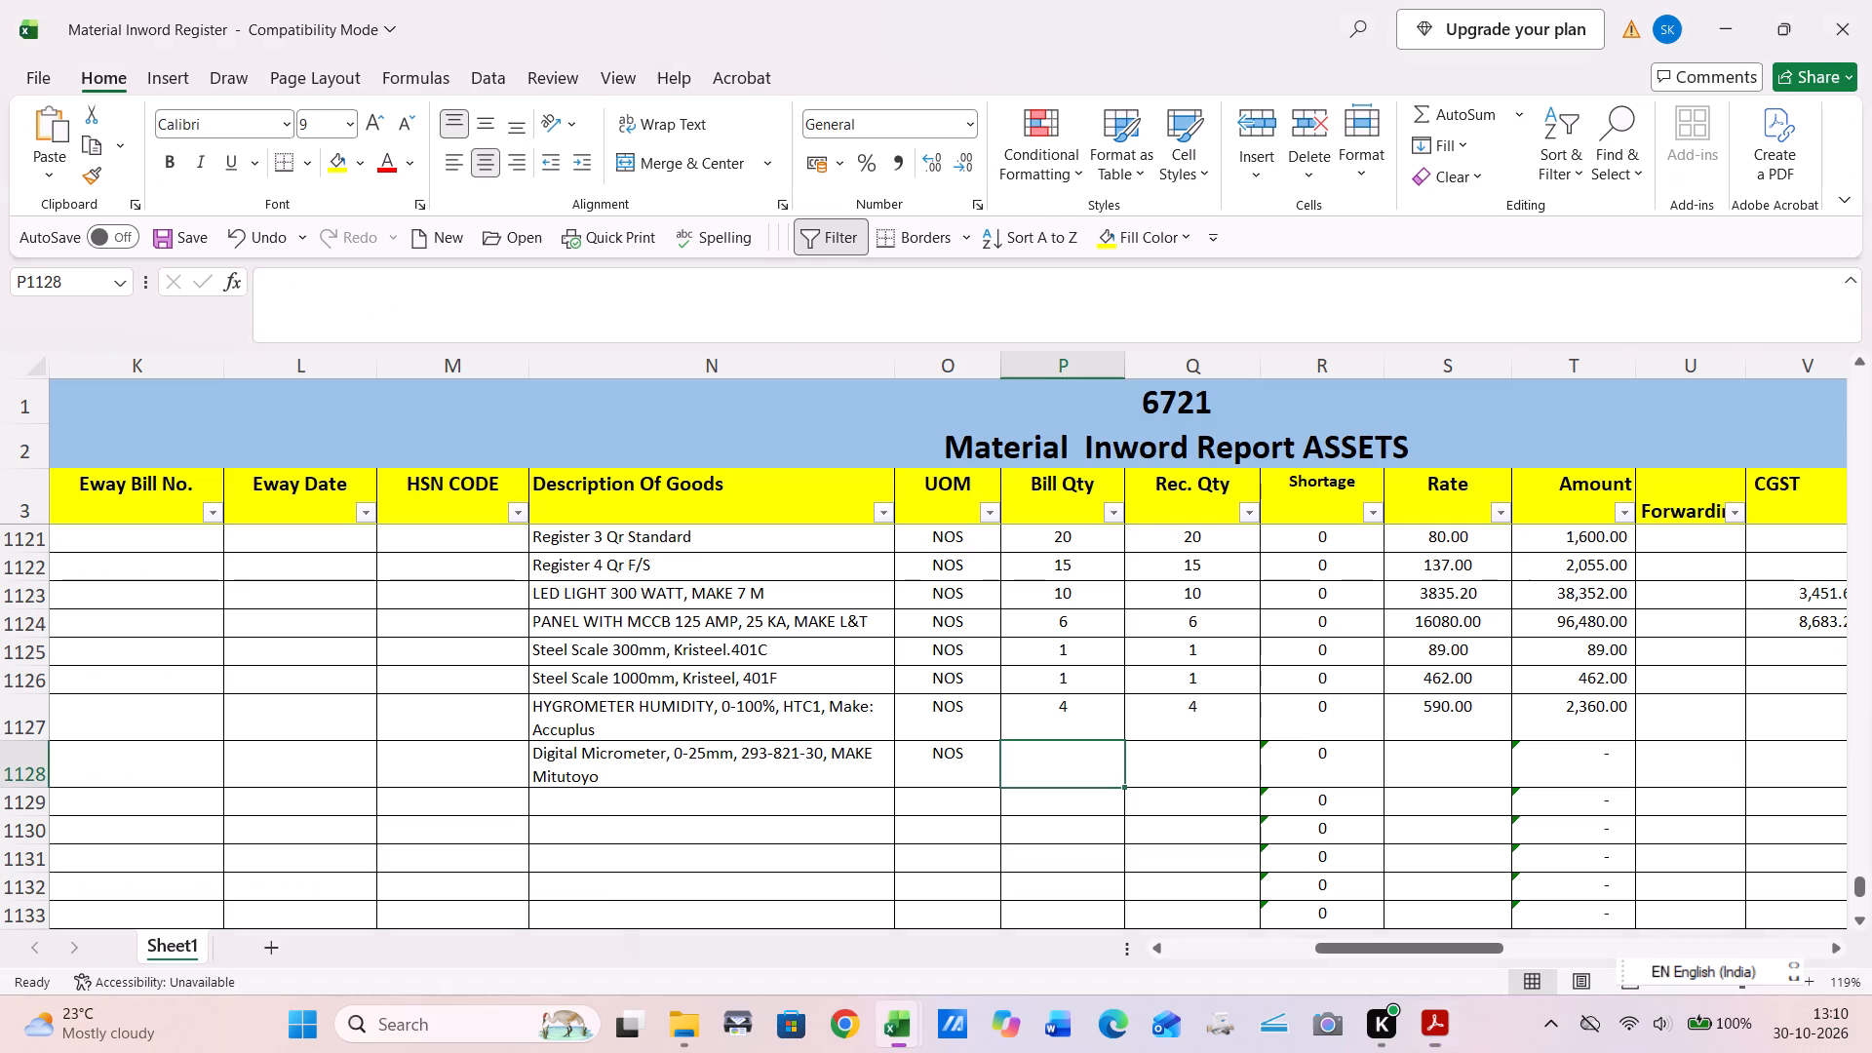
key(1)
key(Tab)
key(1)
key(Tab)
Enter 7833 as the digital micrometer's Rate and check it against the invoice.
key(Tab)
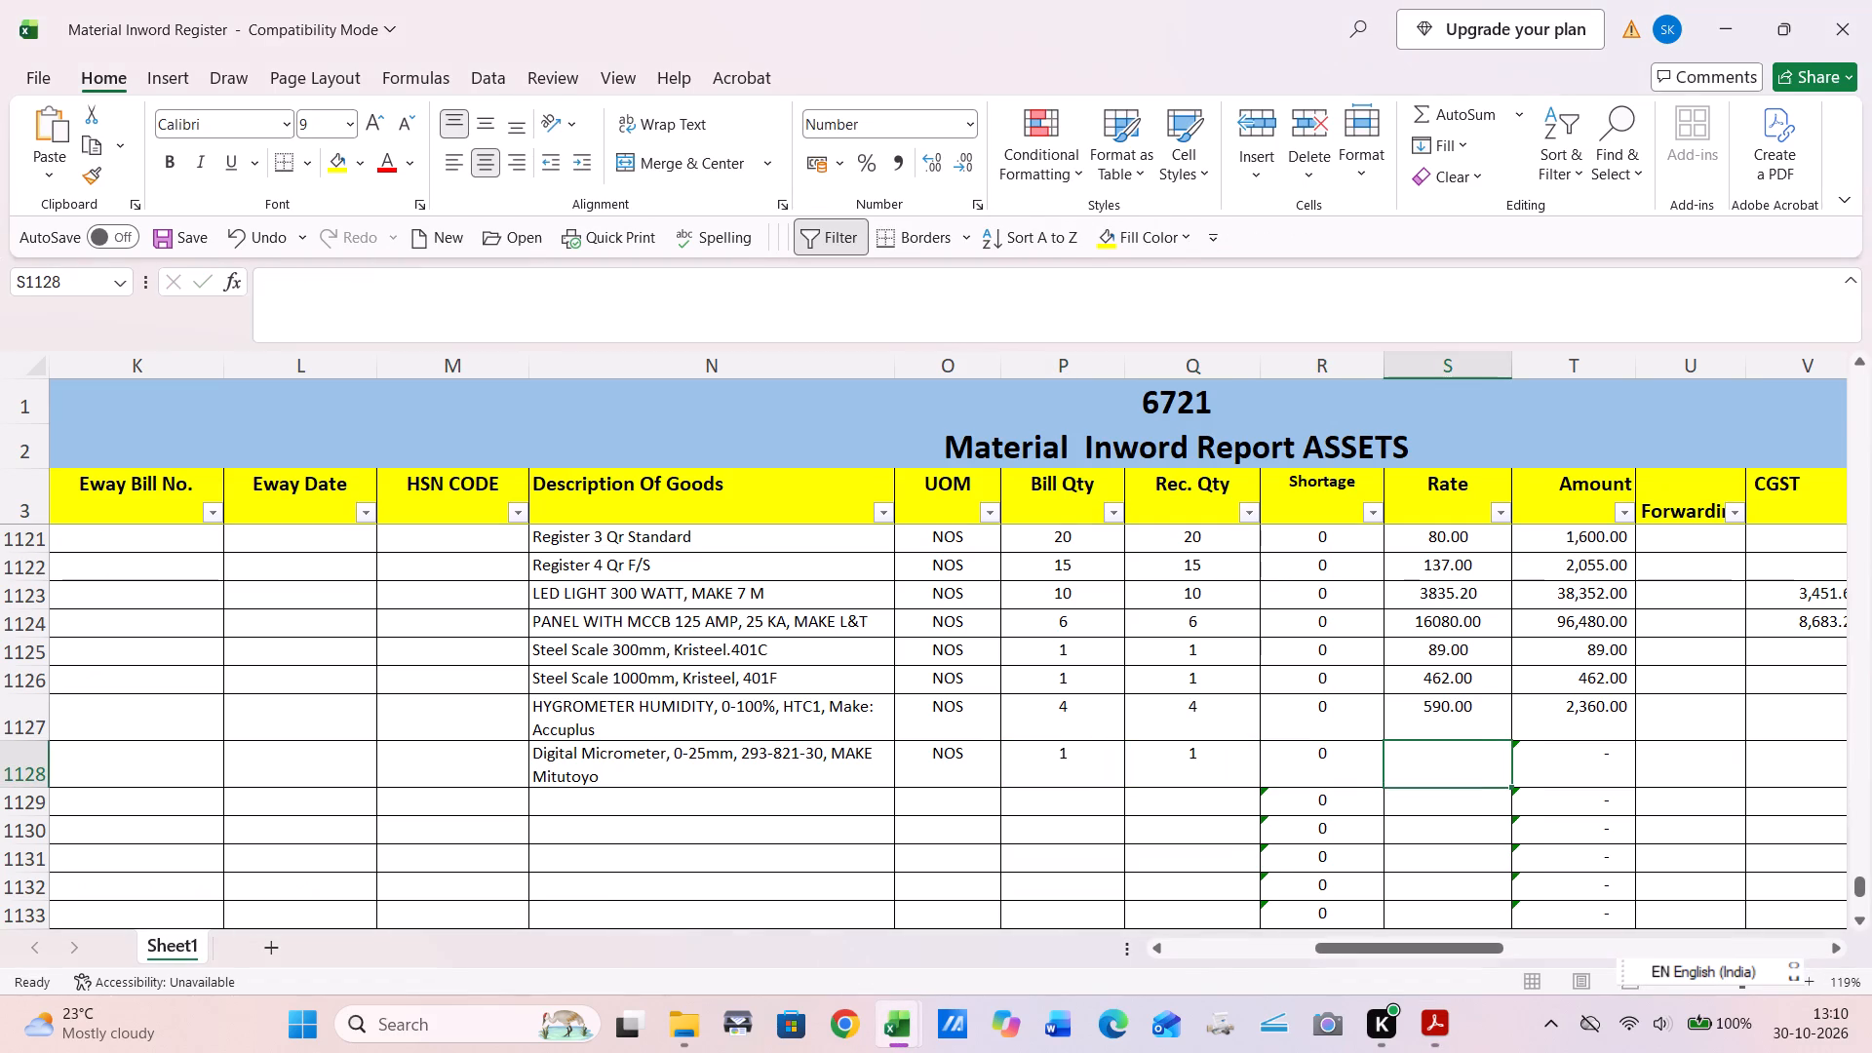
text(7833)
key(alt+Tab)
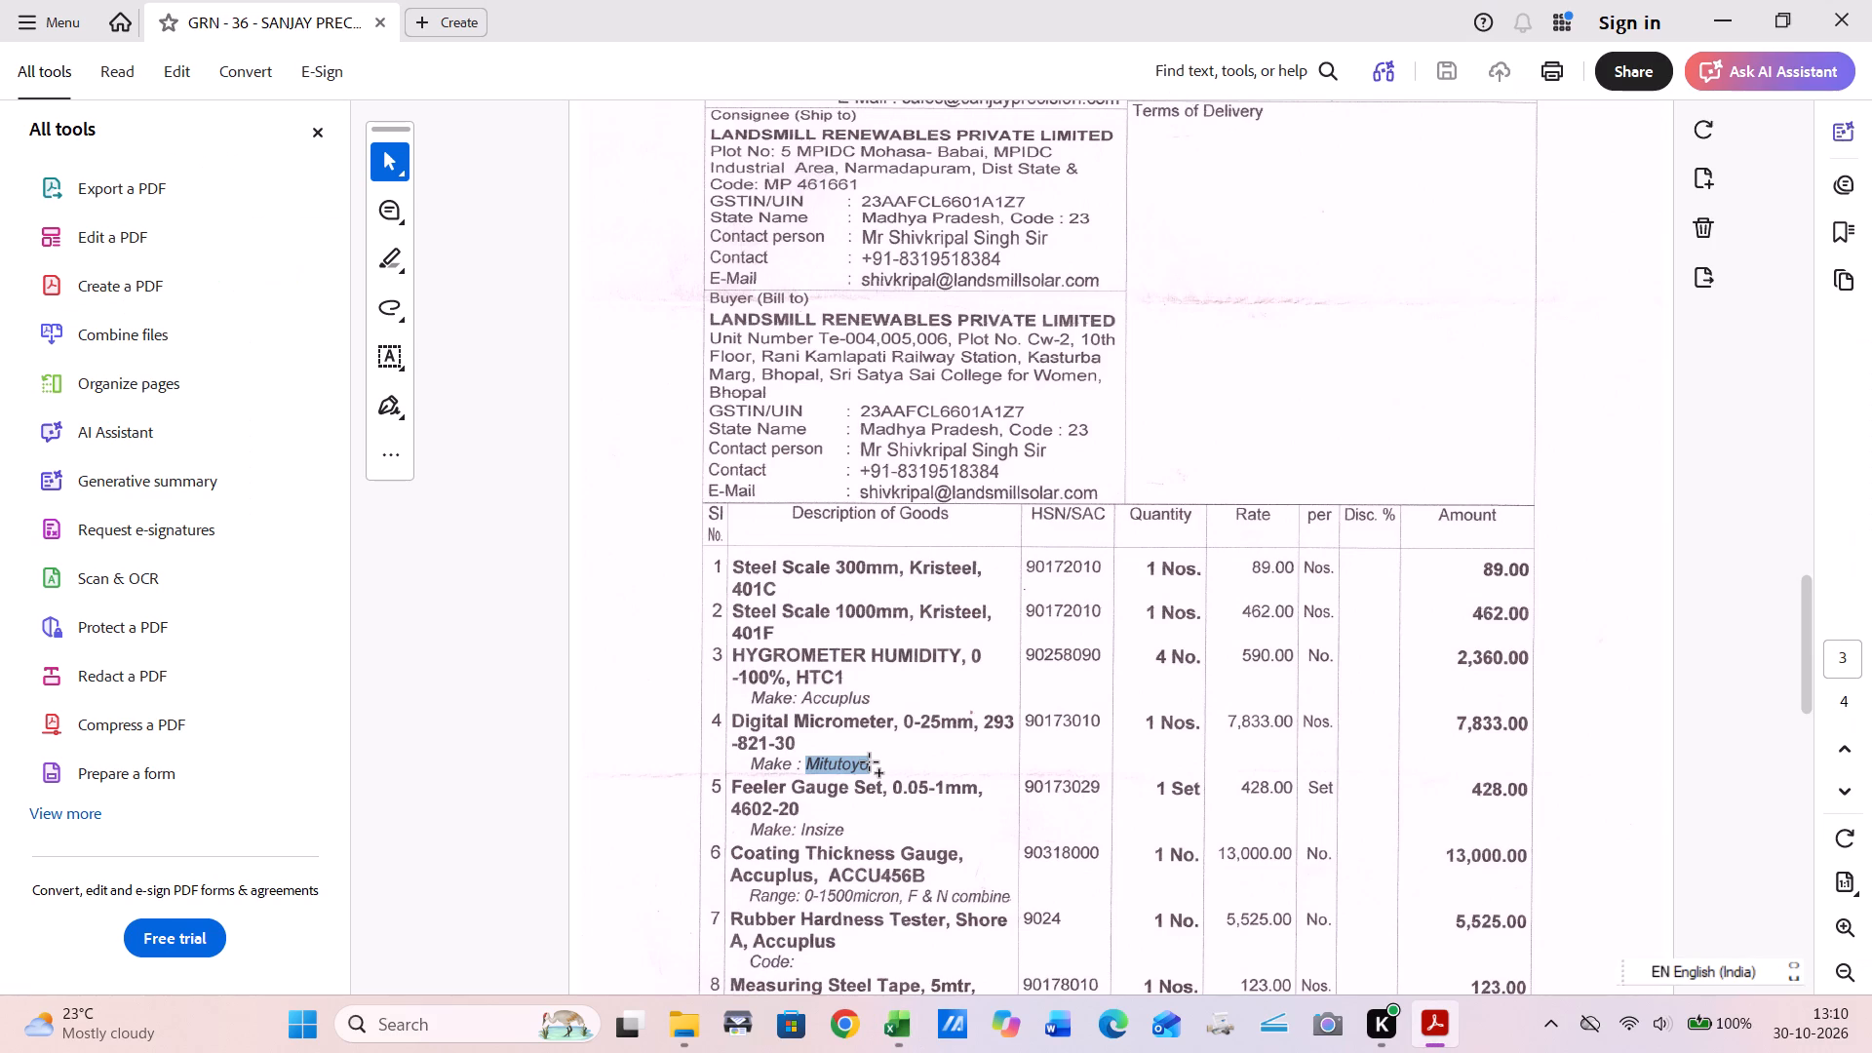
key(alt+Tab)
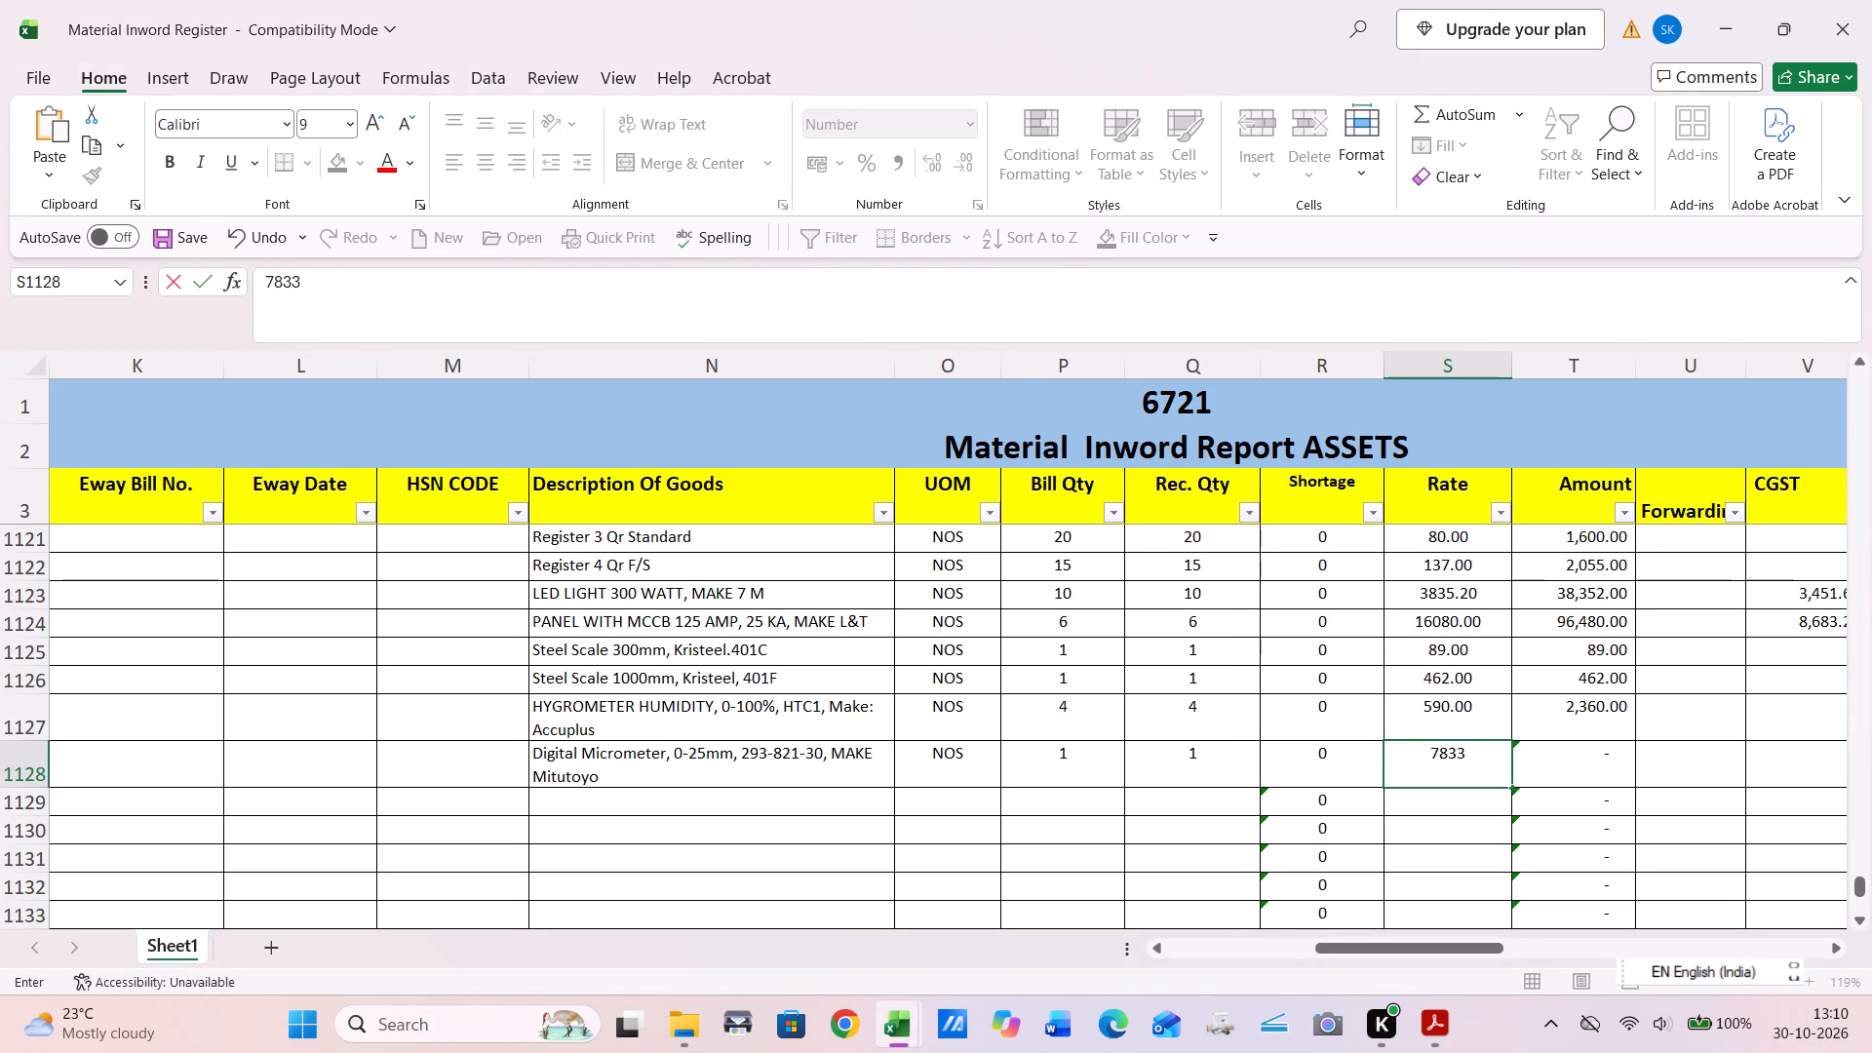
click(751, 783)
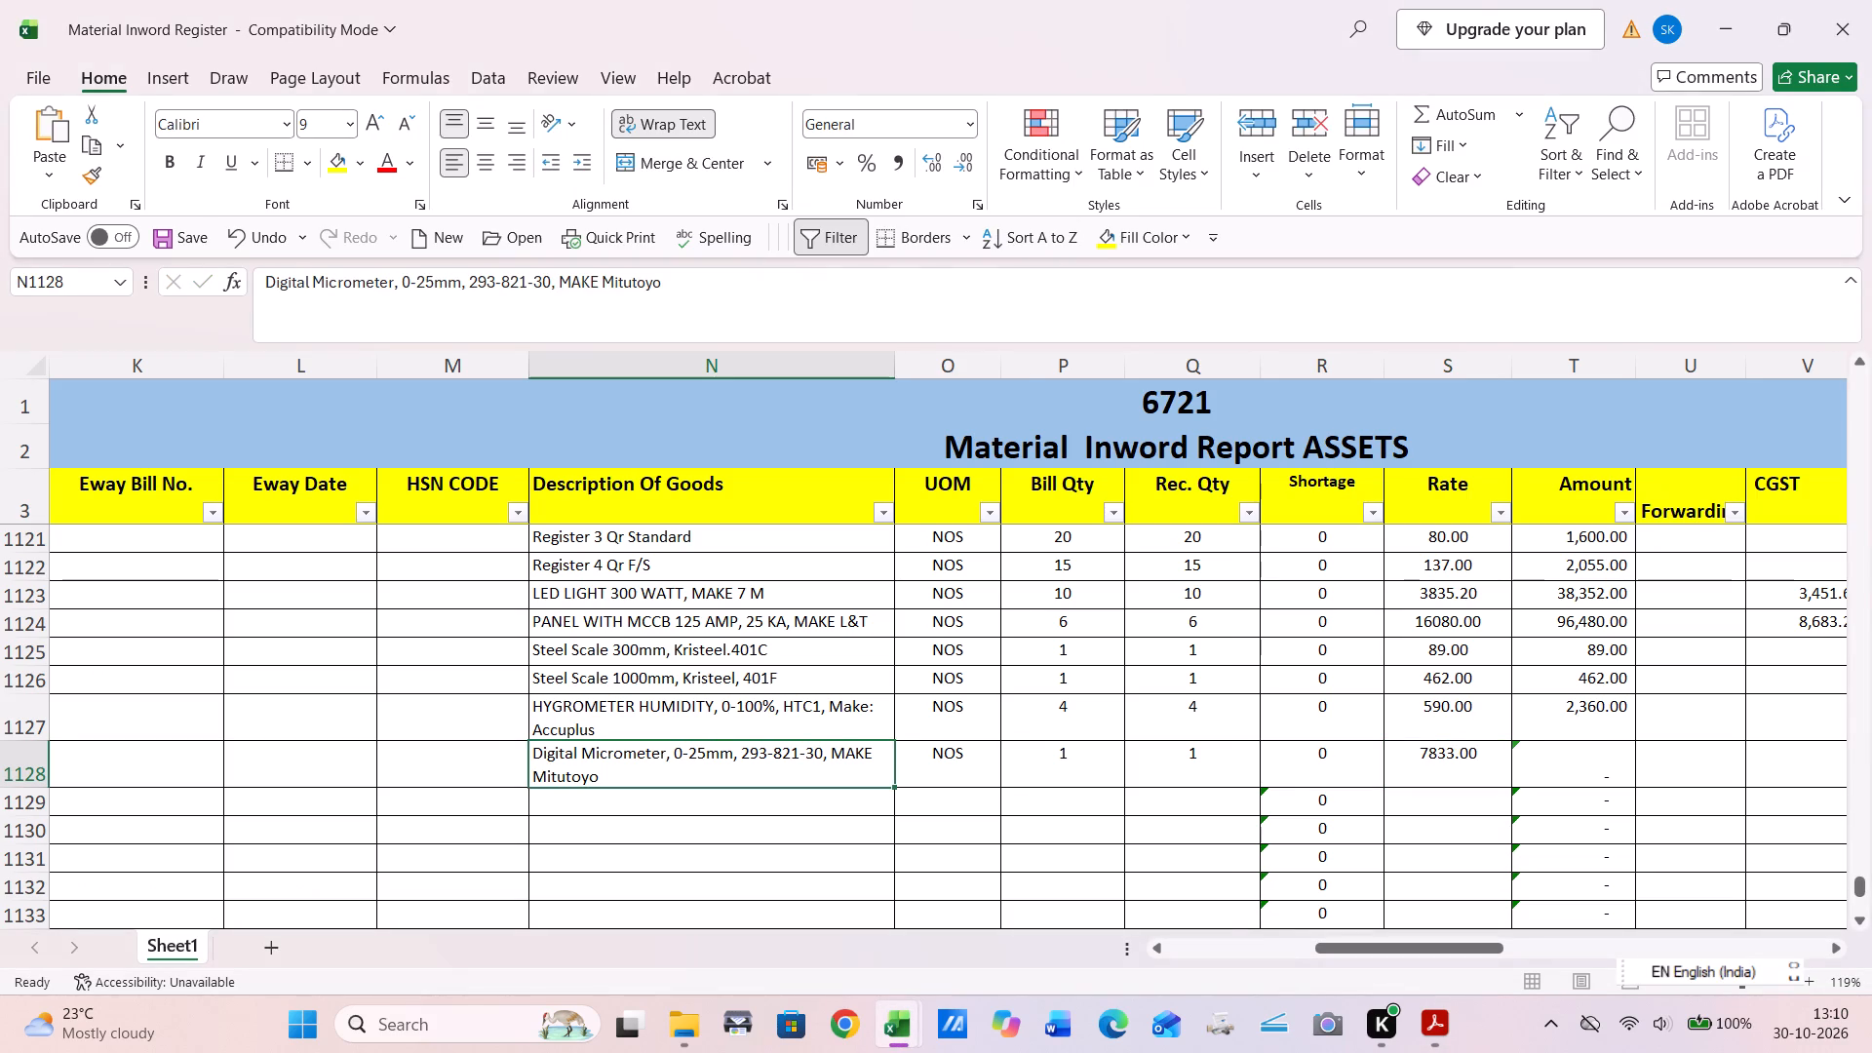
Copy the fifth invoice item's first line, Feeler Gauge Set, 0.05-1mm, into the description cell below the digital micrometer.
click(772, 809)
key(alt+Tab)
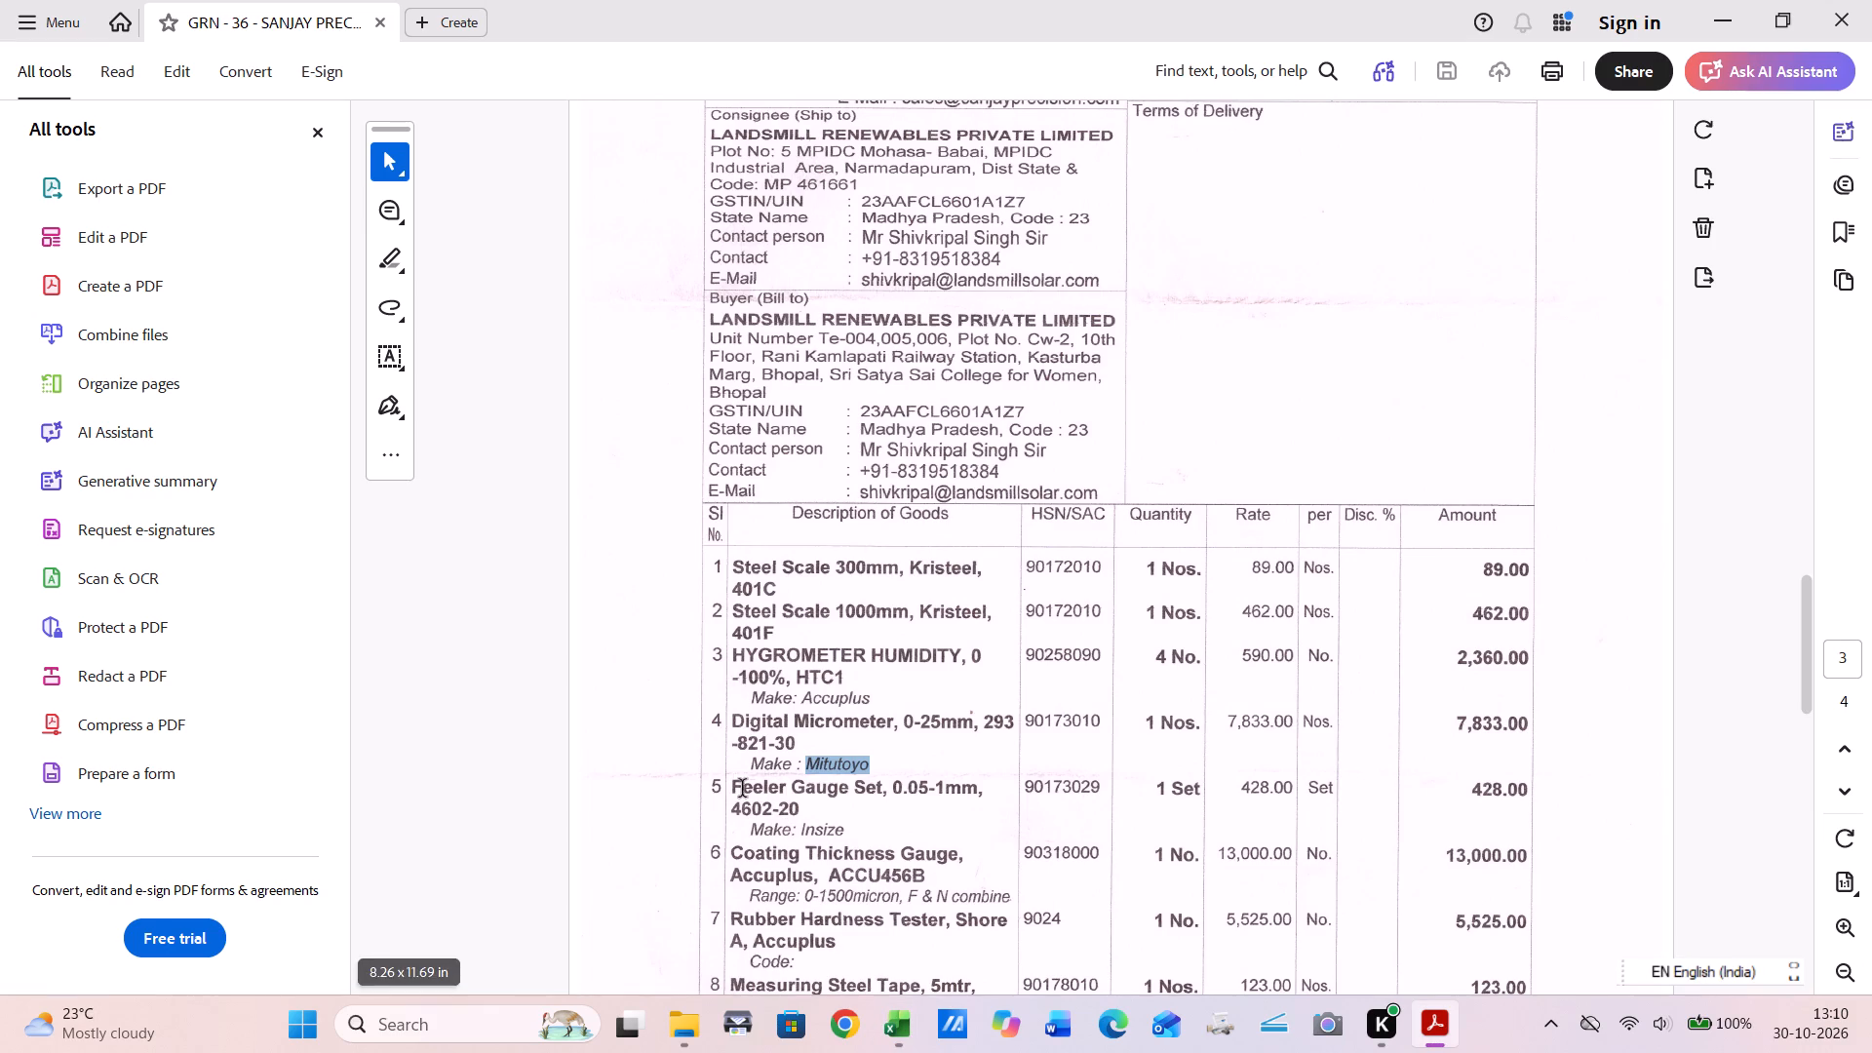
drag(735, 789, 856, 786)
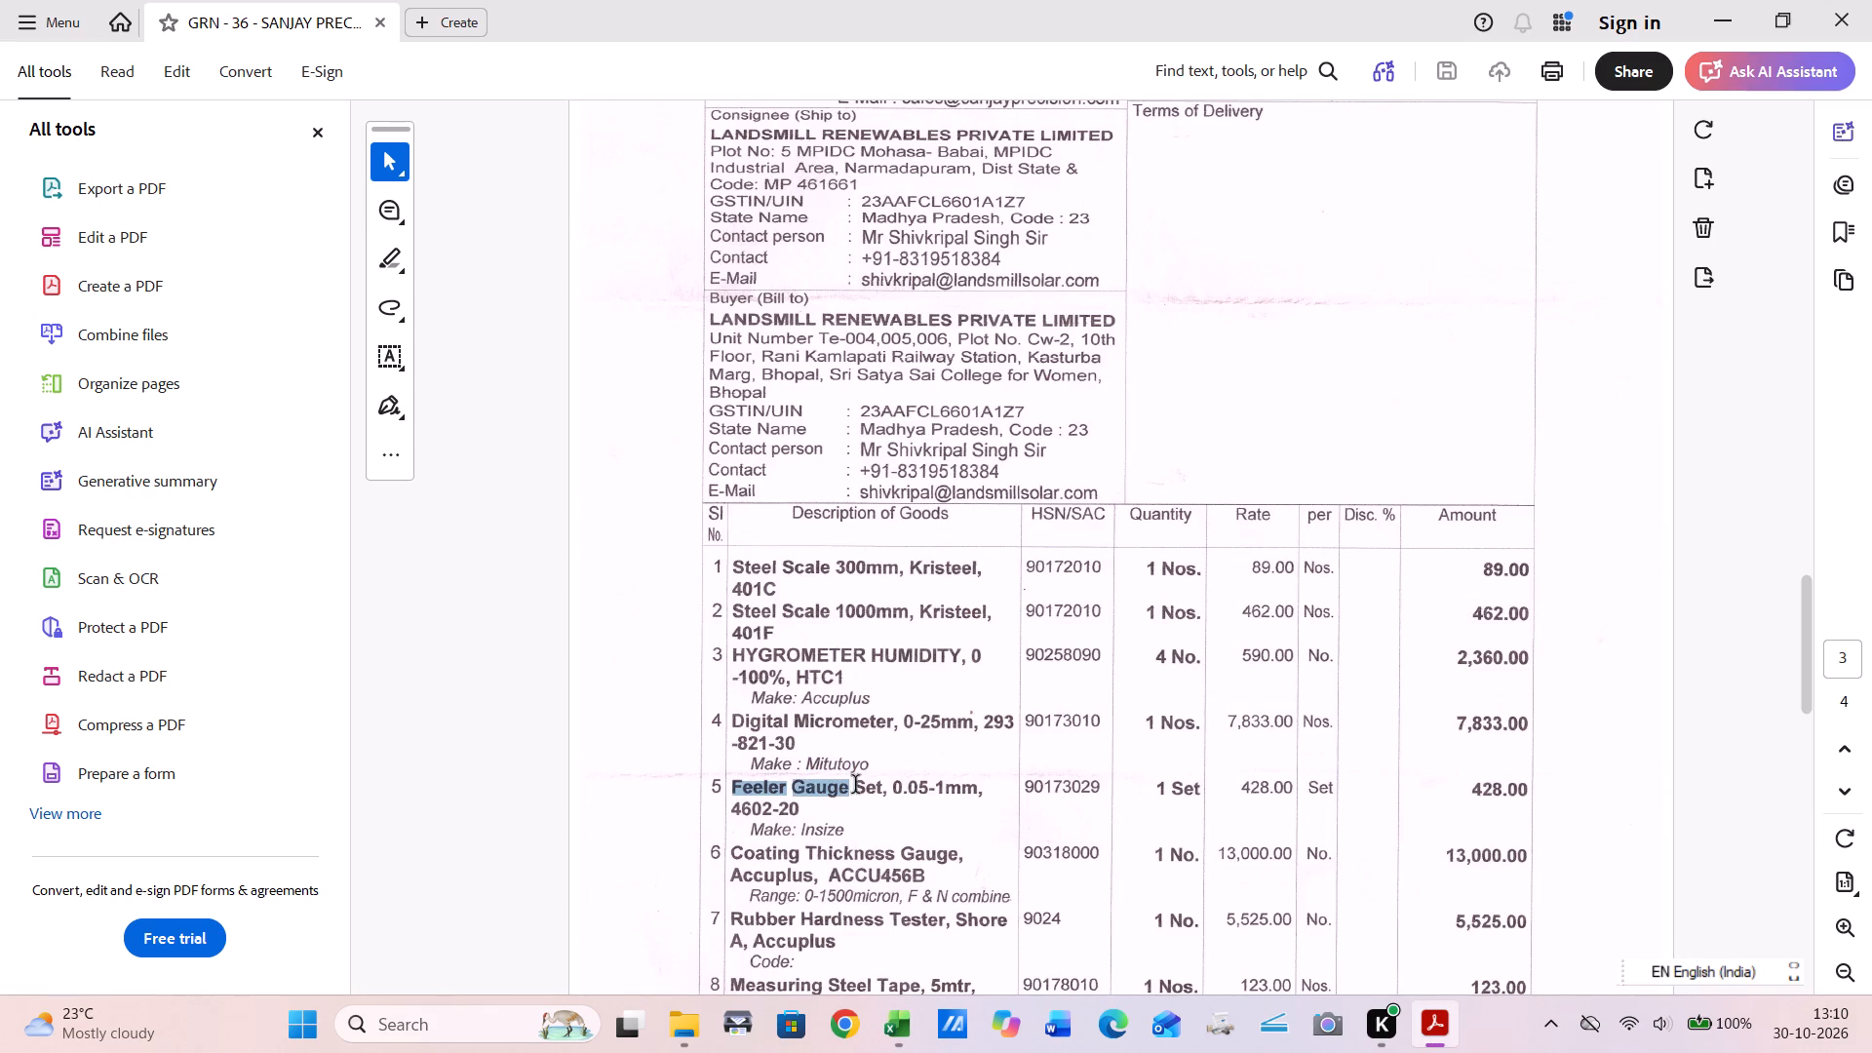
drag(856, 786, 991, 787)
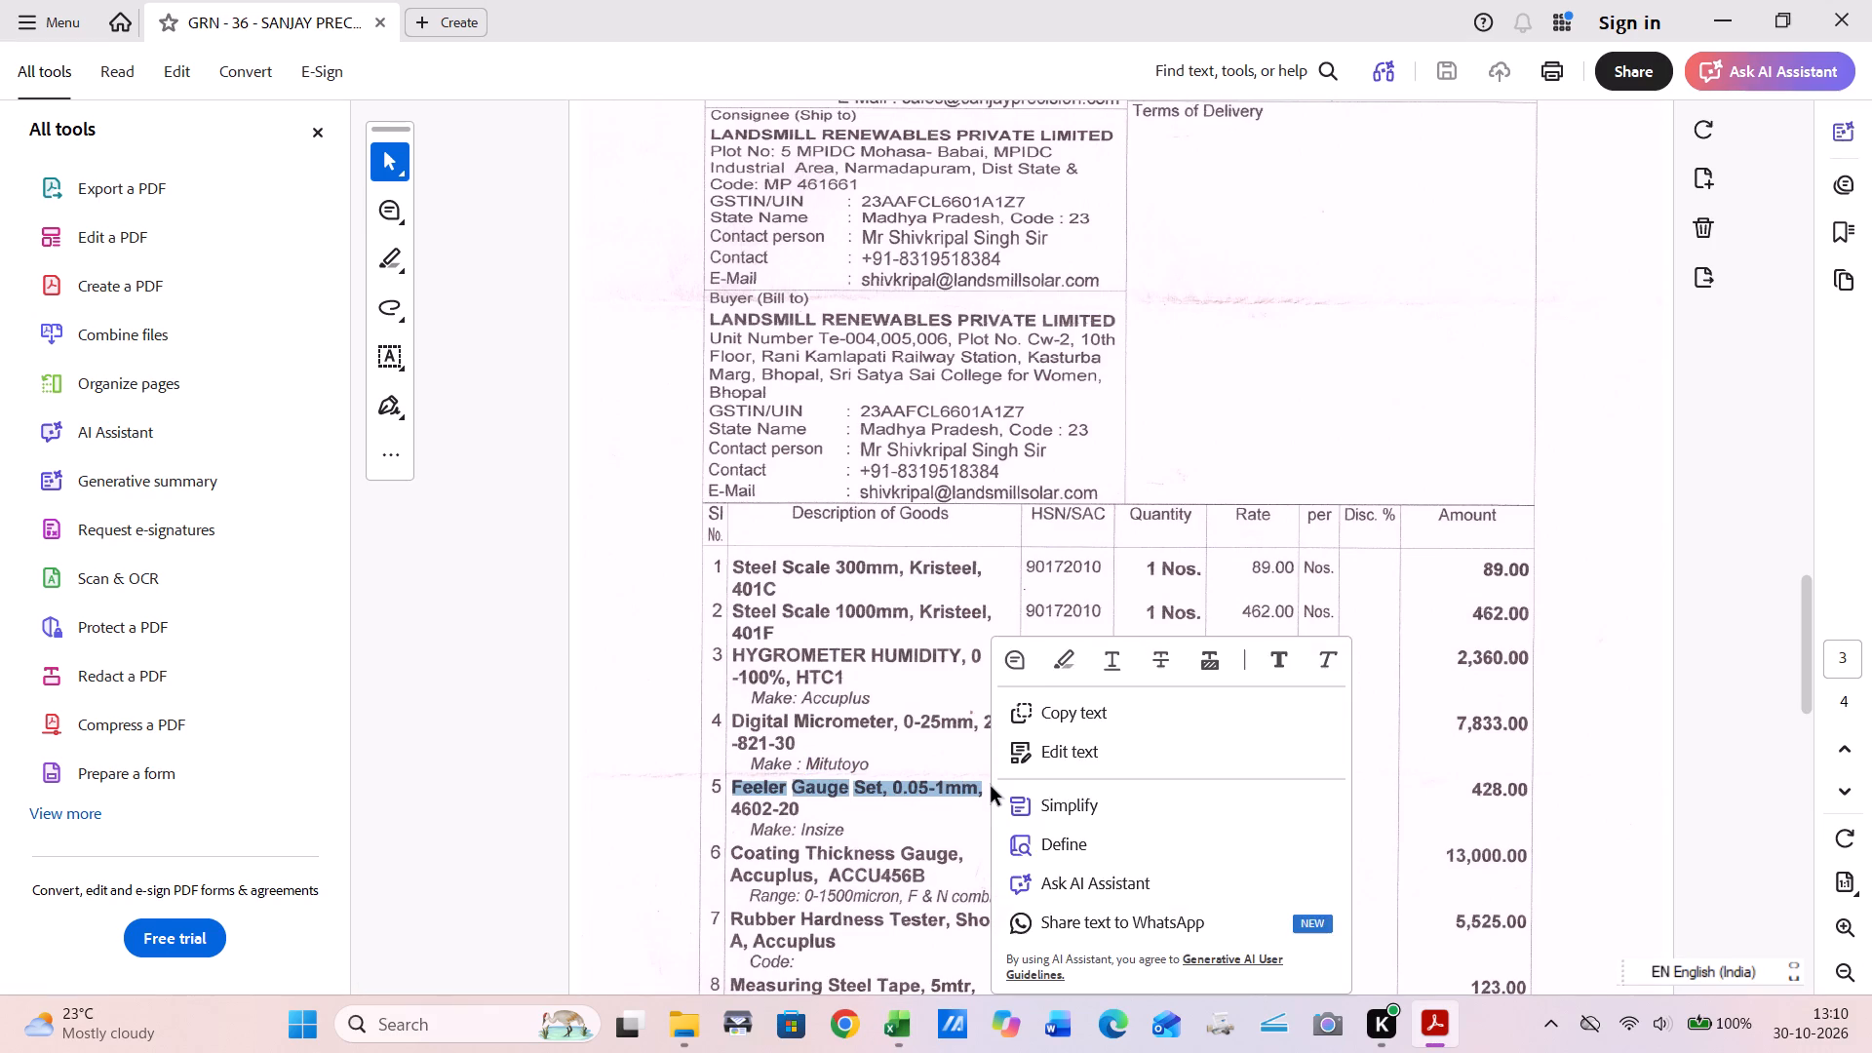
key(ctrl+c)
key(alt+Tab)
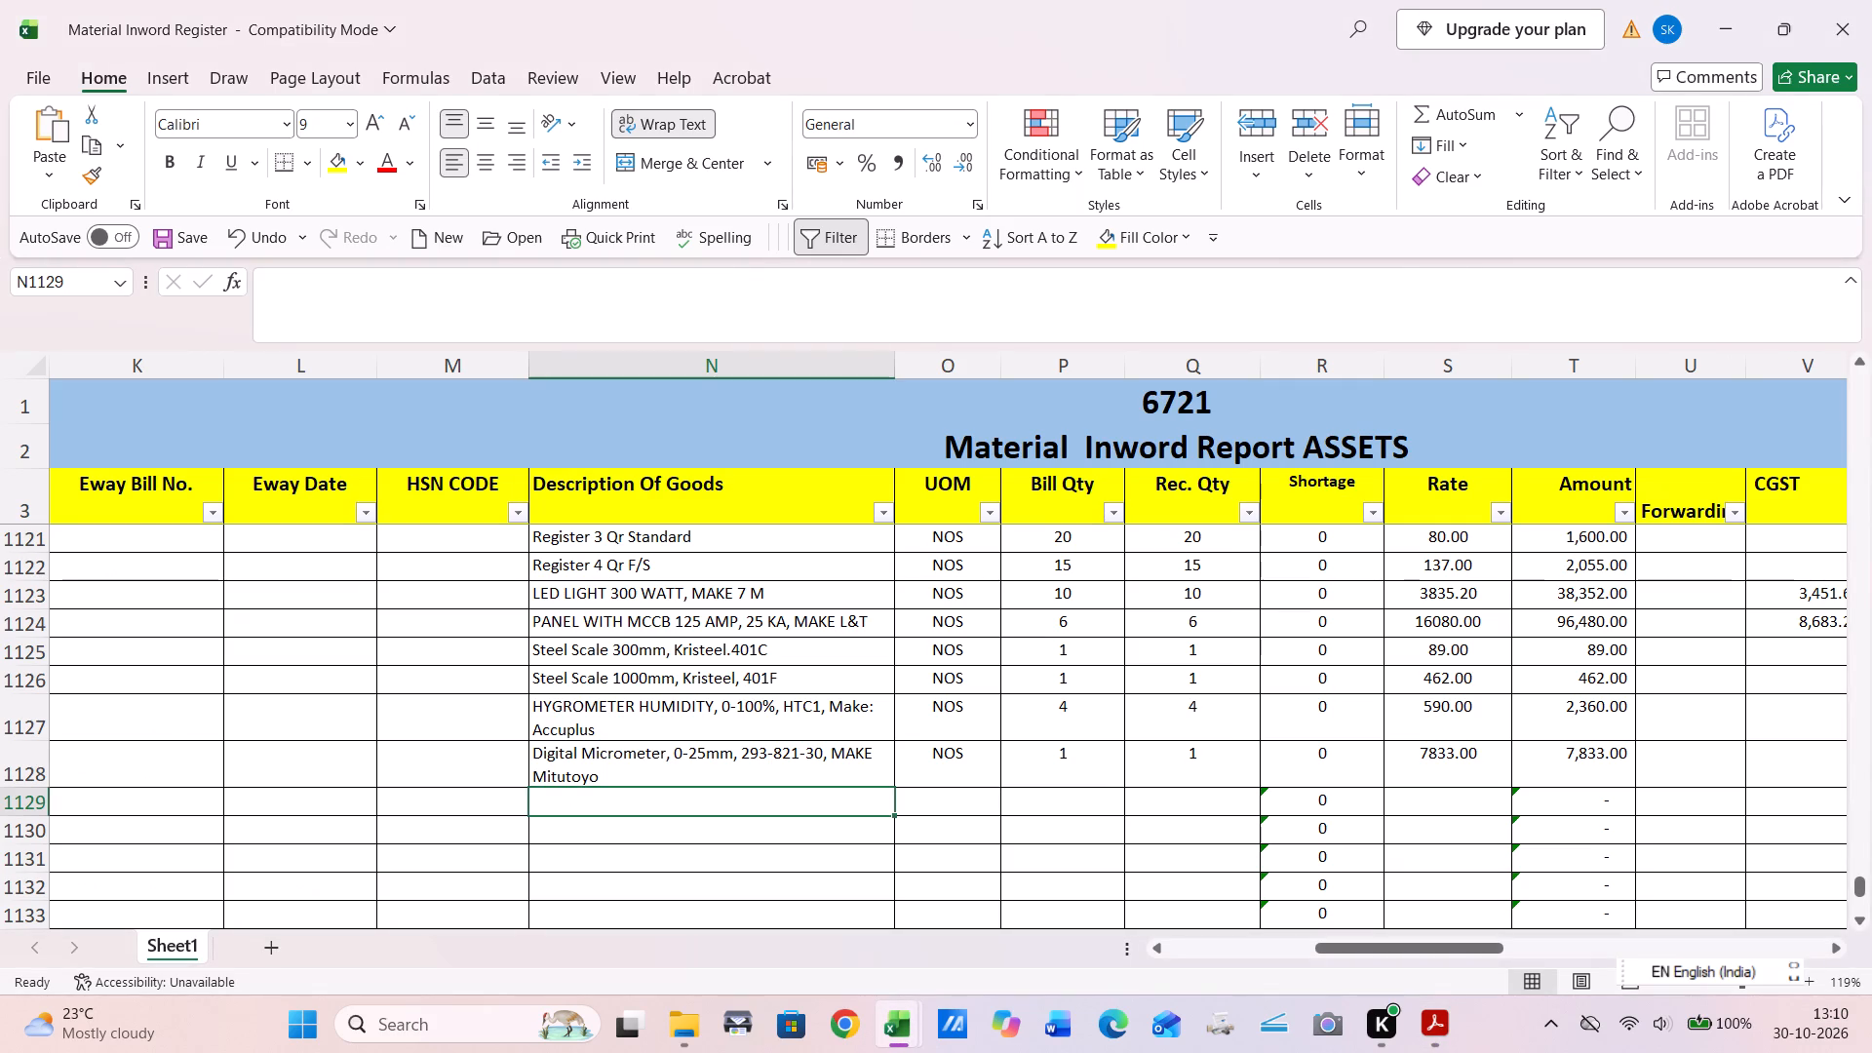
double_click(772, 798)
key(ctrl+v)
Append 602-20 from the fifth item's second line on the invoice to the feeler gauge description.
key(alt+Tab)
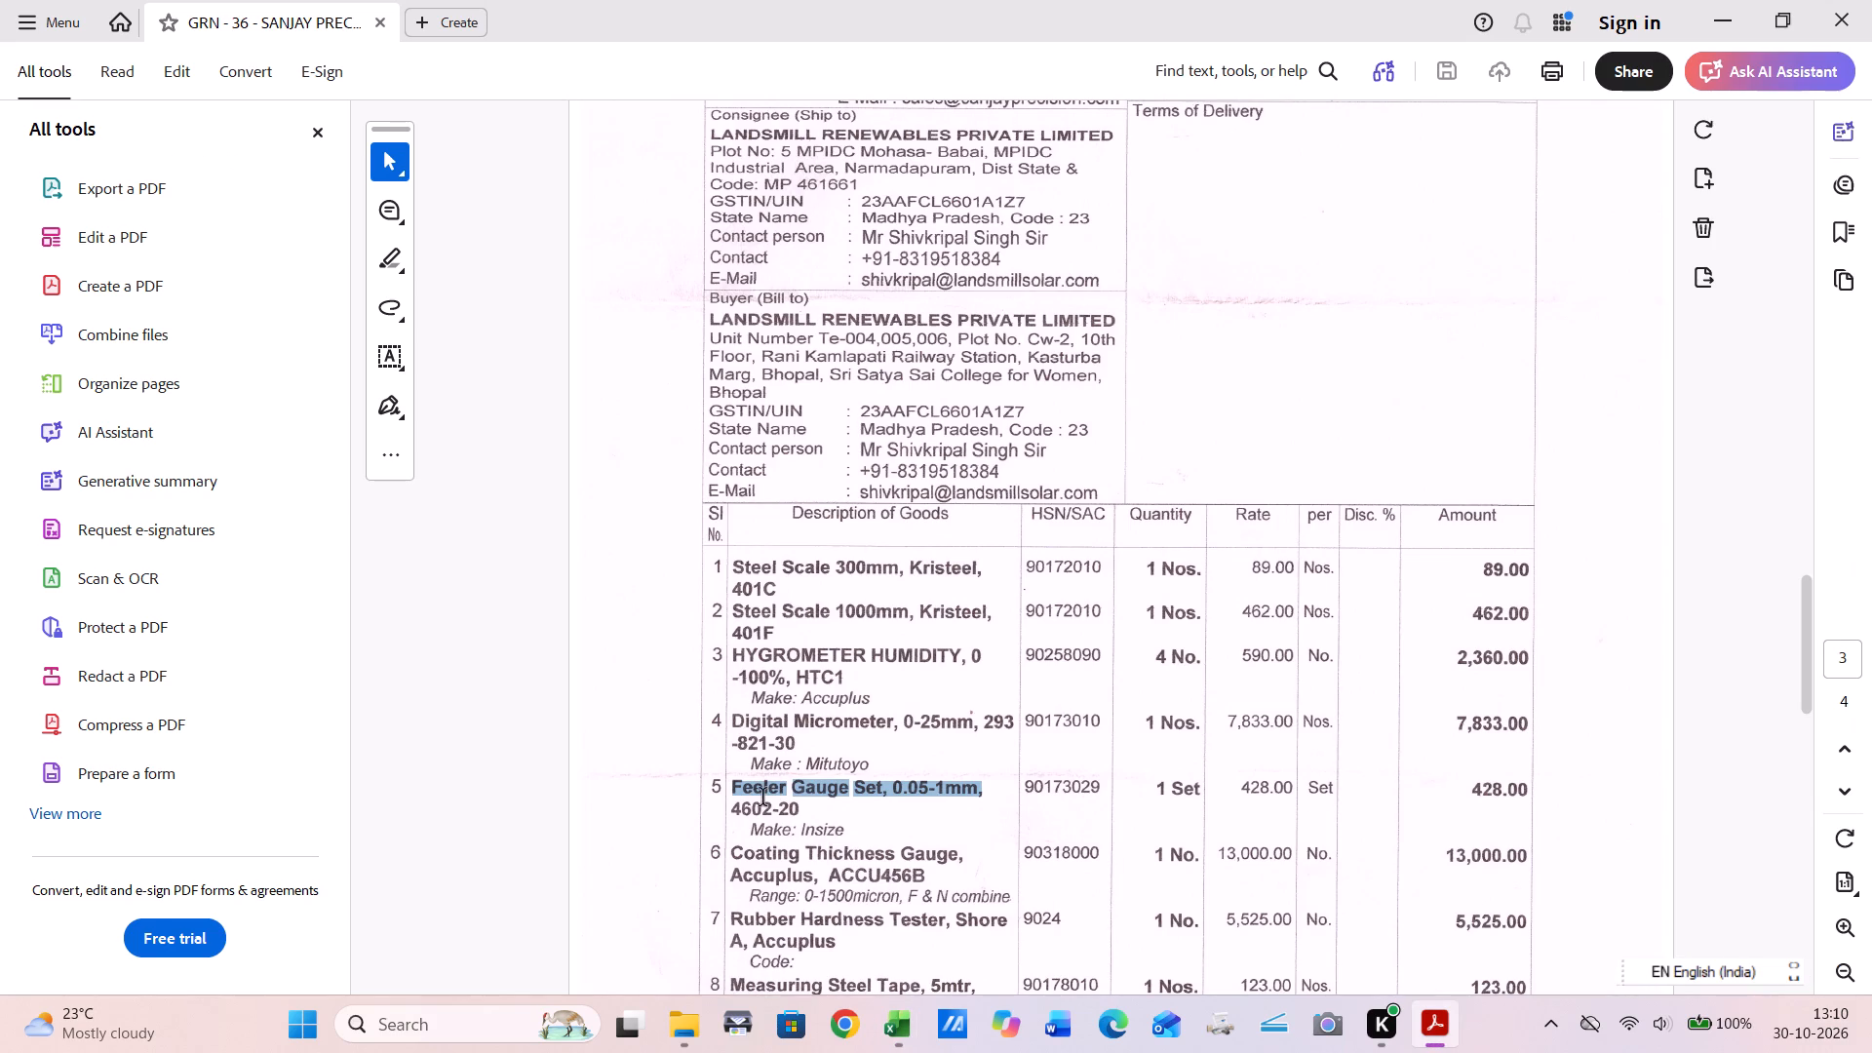
drag(736, 815, 799, 815)
key(ctrl+c)
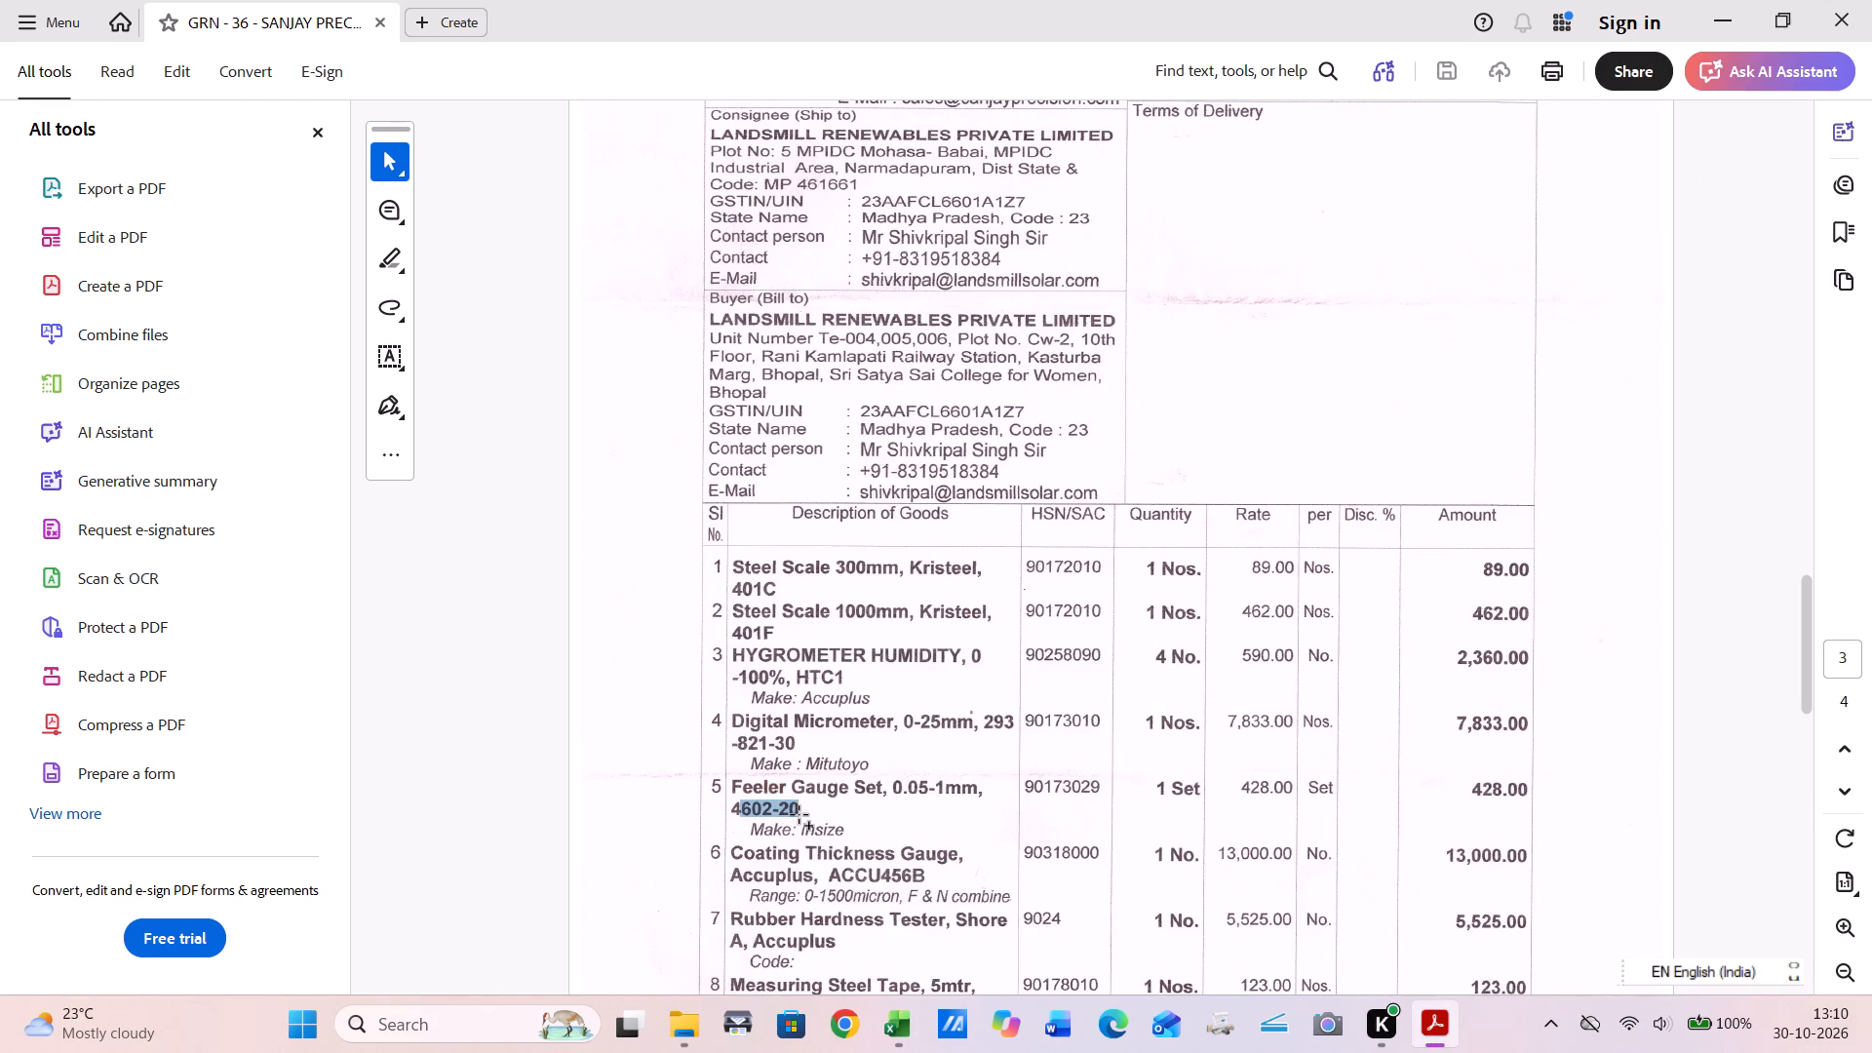
key(alt+Tab)
key(ctrl+v)
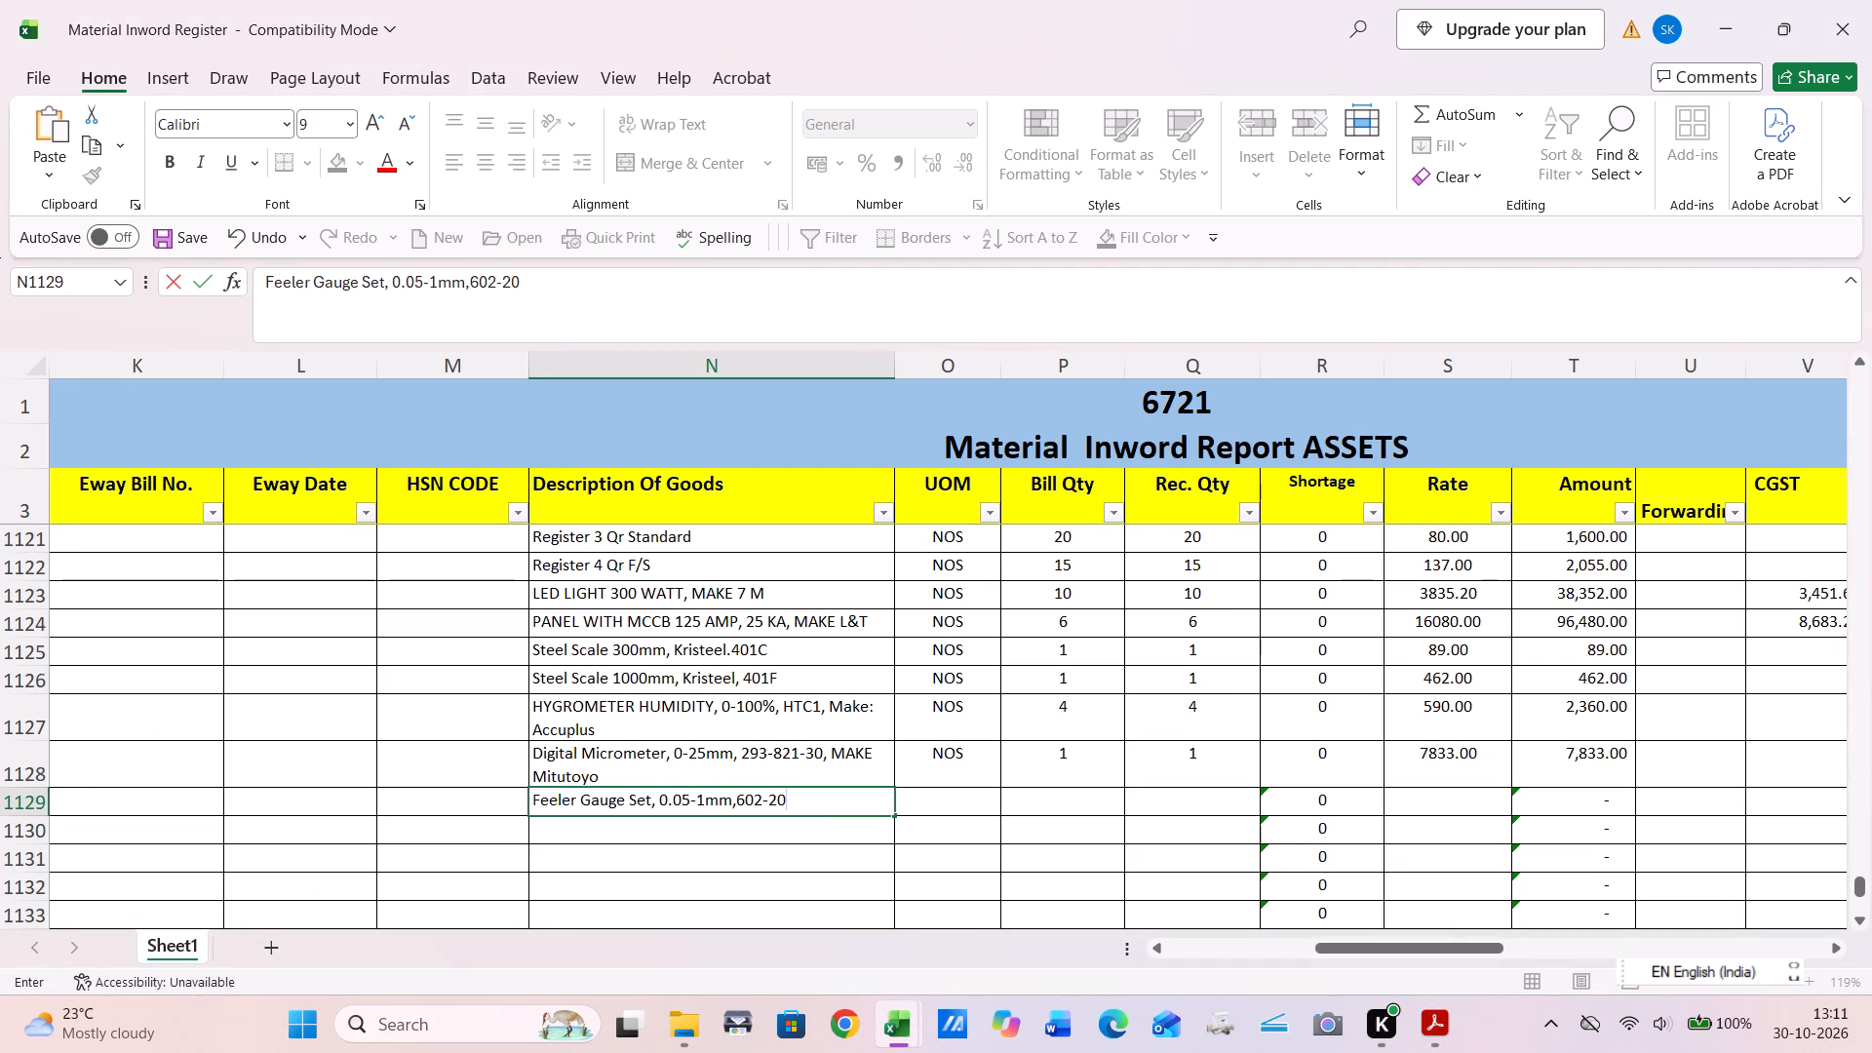
Append a comma, a space and Make: Insize from the invoice to the feeler gauge description.
text(,)
key(space)
key(alt+Tab)
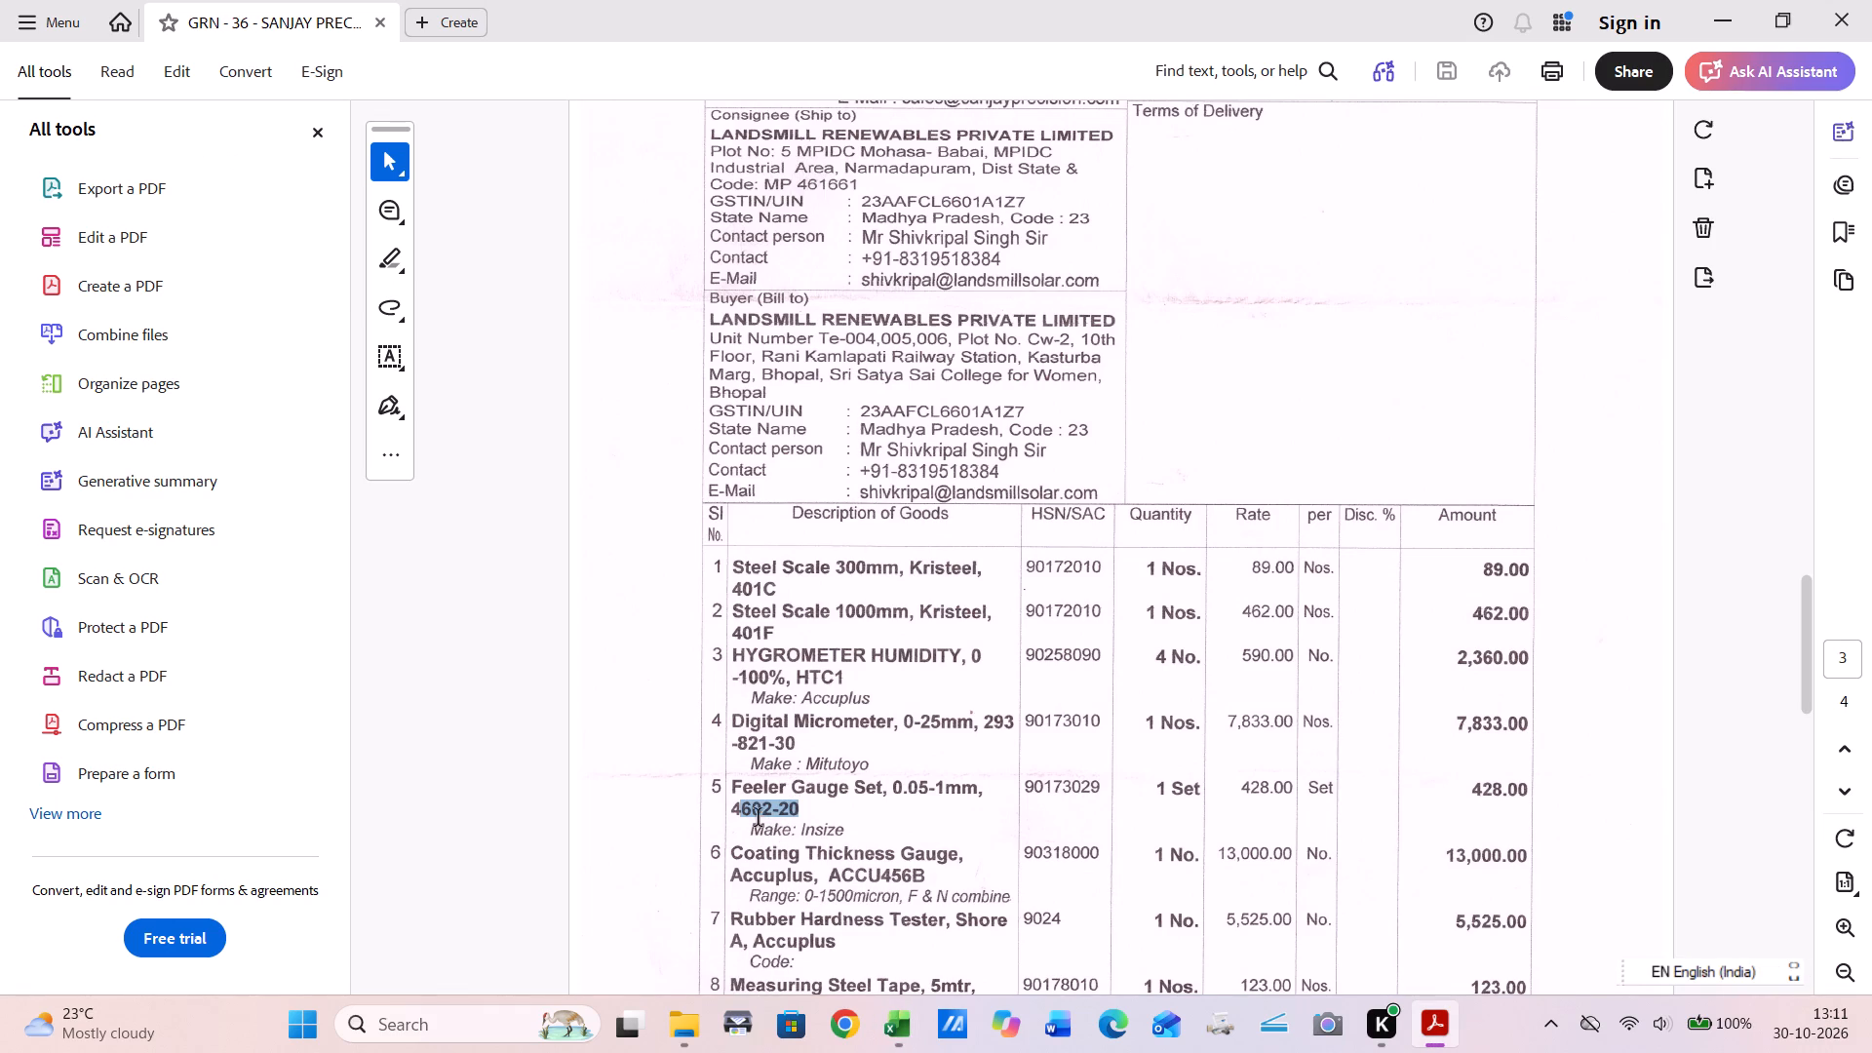
drag(749, 838, 838, 828)
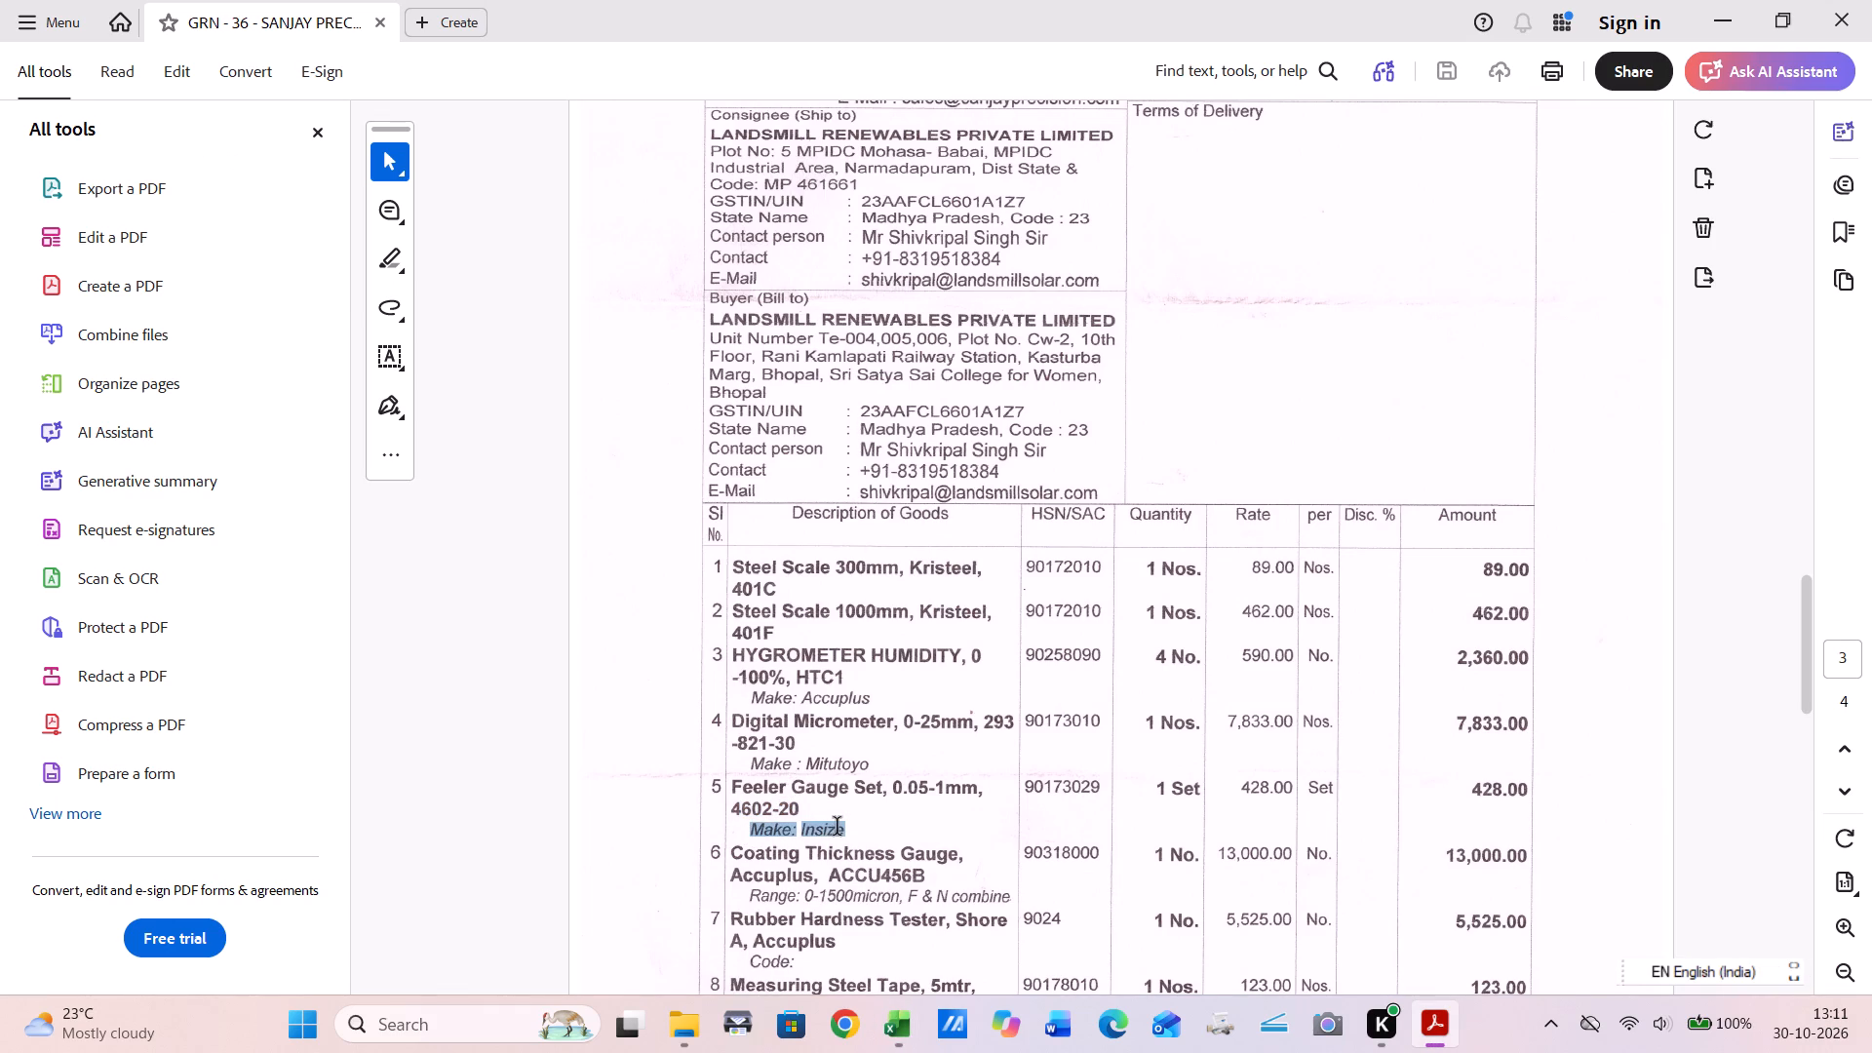
key(ctrl+c)
key(alt+Tab)
key(ctrl+v)
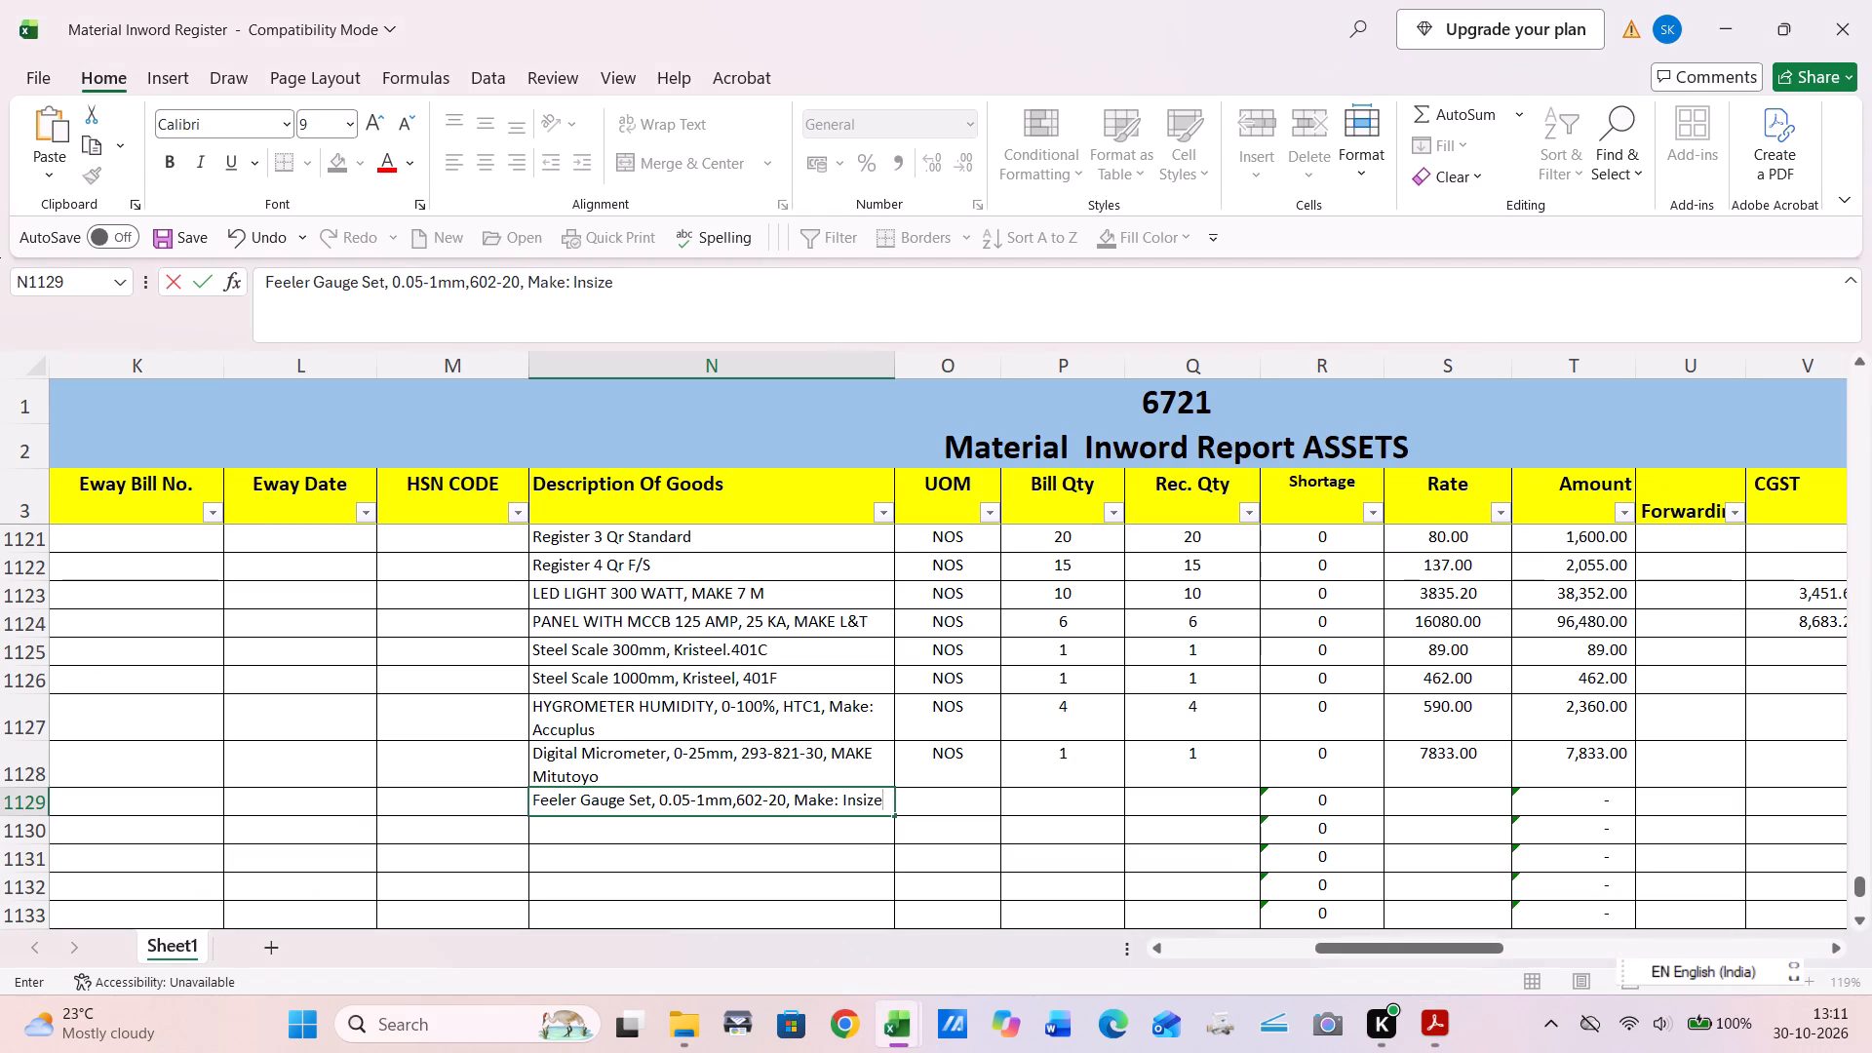
key(Tab)
Enter UOM NOS and a quantity of 1 for both Bill Qty and Rec. Qty in the feeler gauge row.
key(n)
key(Tab)
key(1)
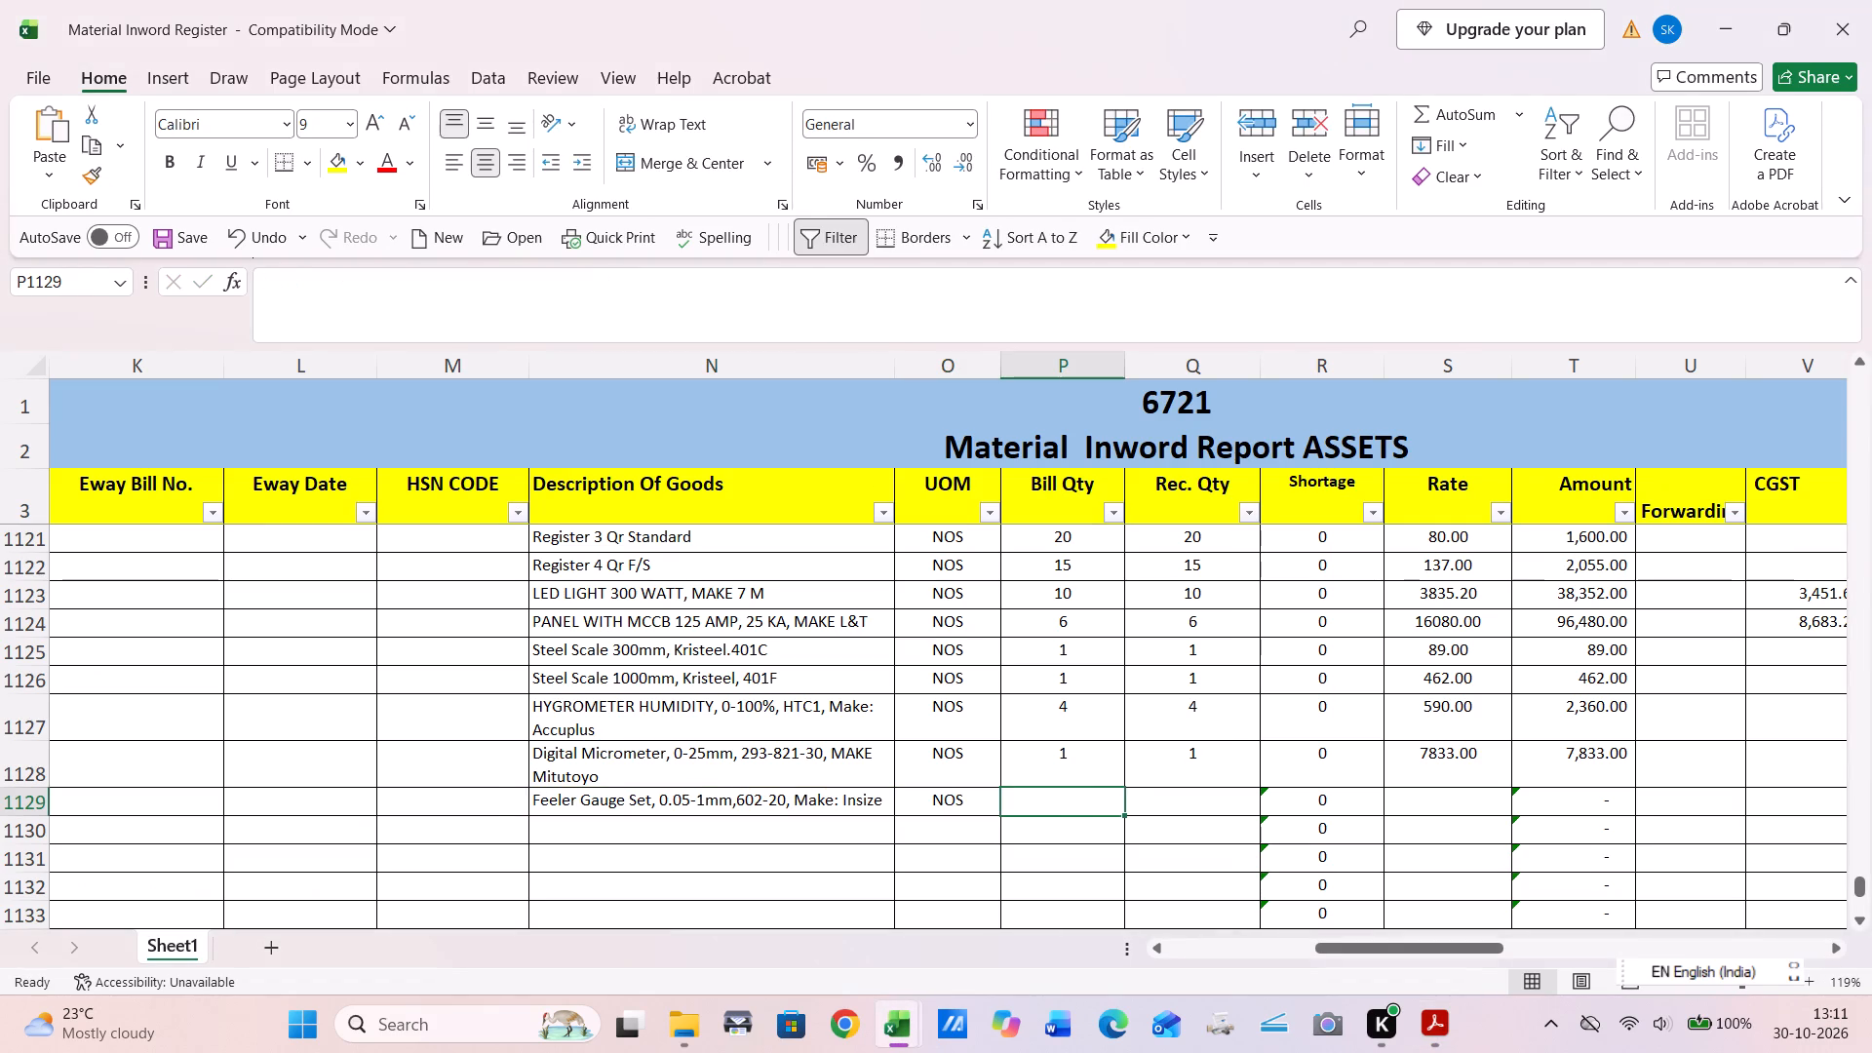
key(Tab)
key(1)
key(Tab)
Check the feeler gauge set's unit rate on the invoice and enter 428 as its Rate.
key(Tab)
key(alt+Tab)
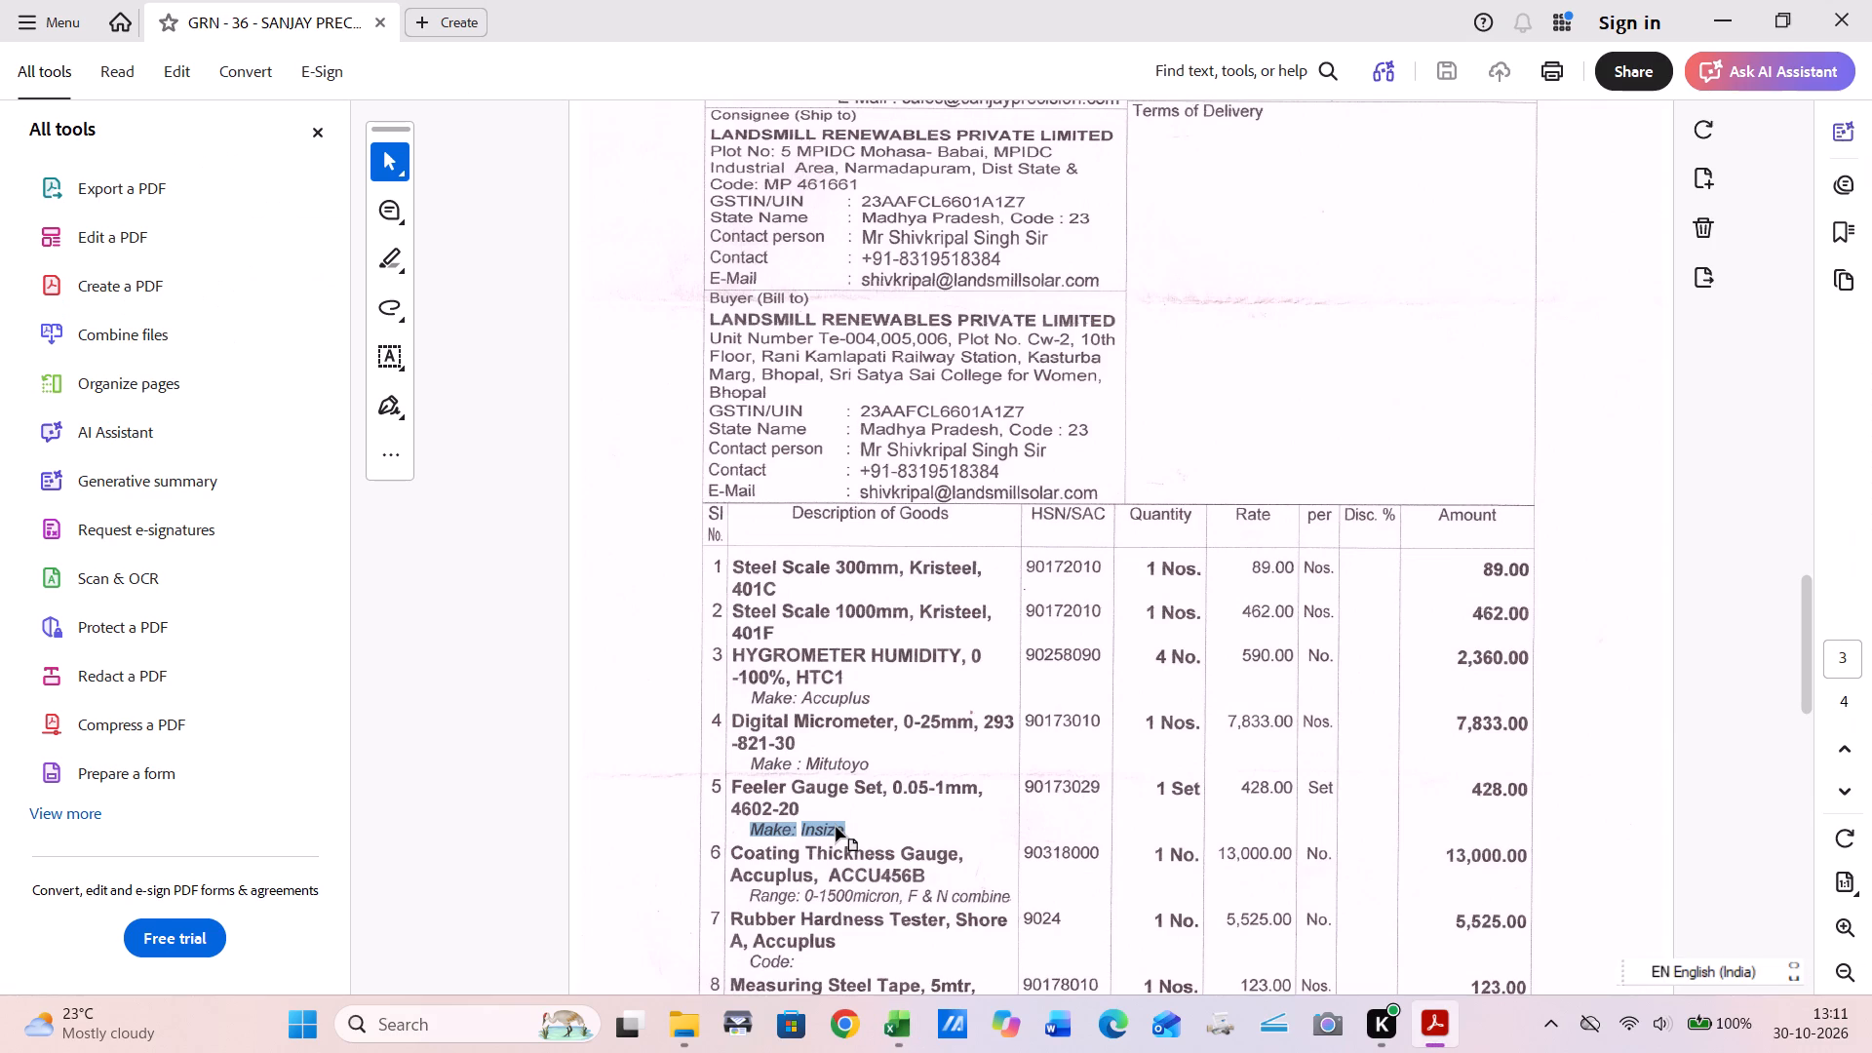
key(alt+Tab)
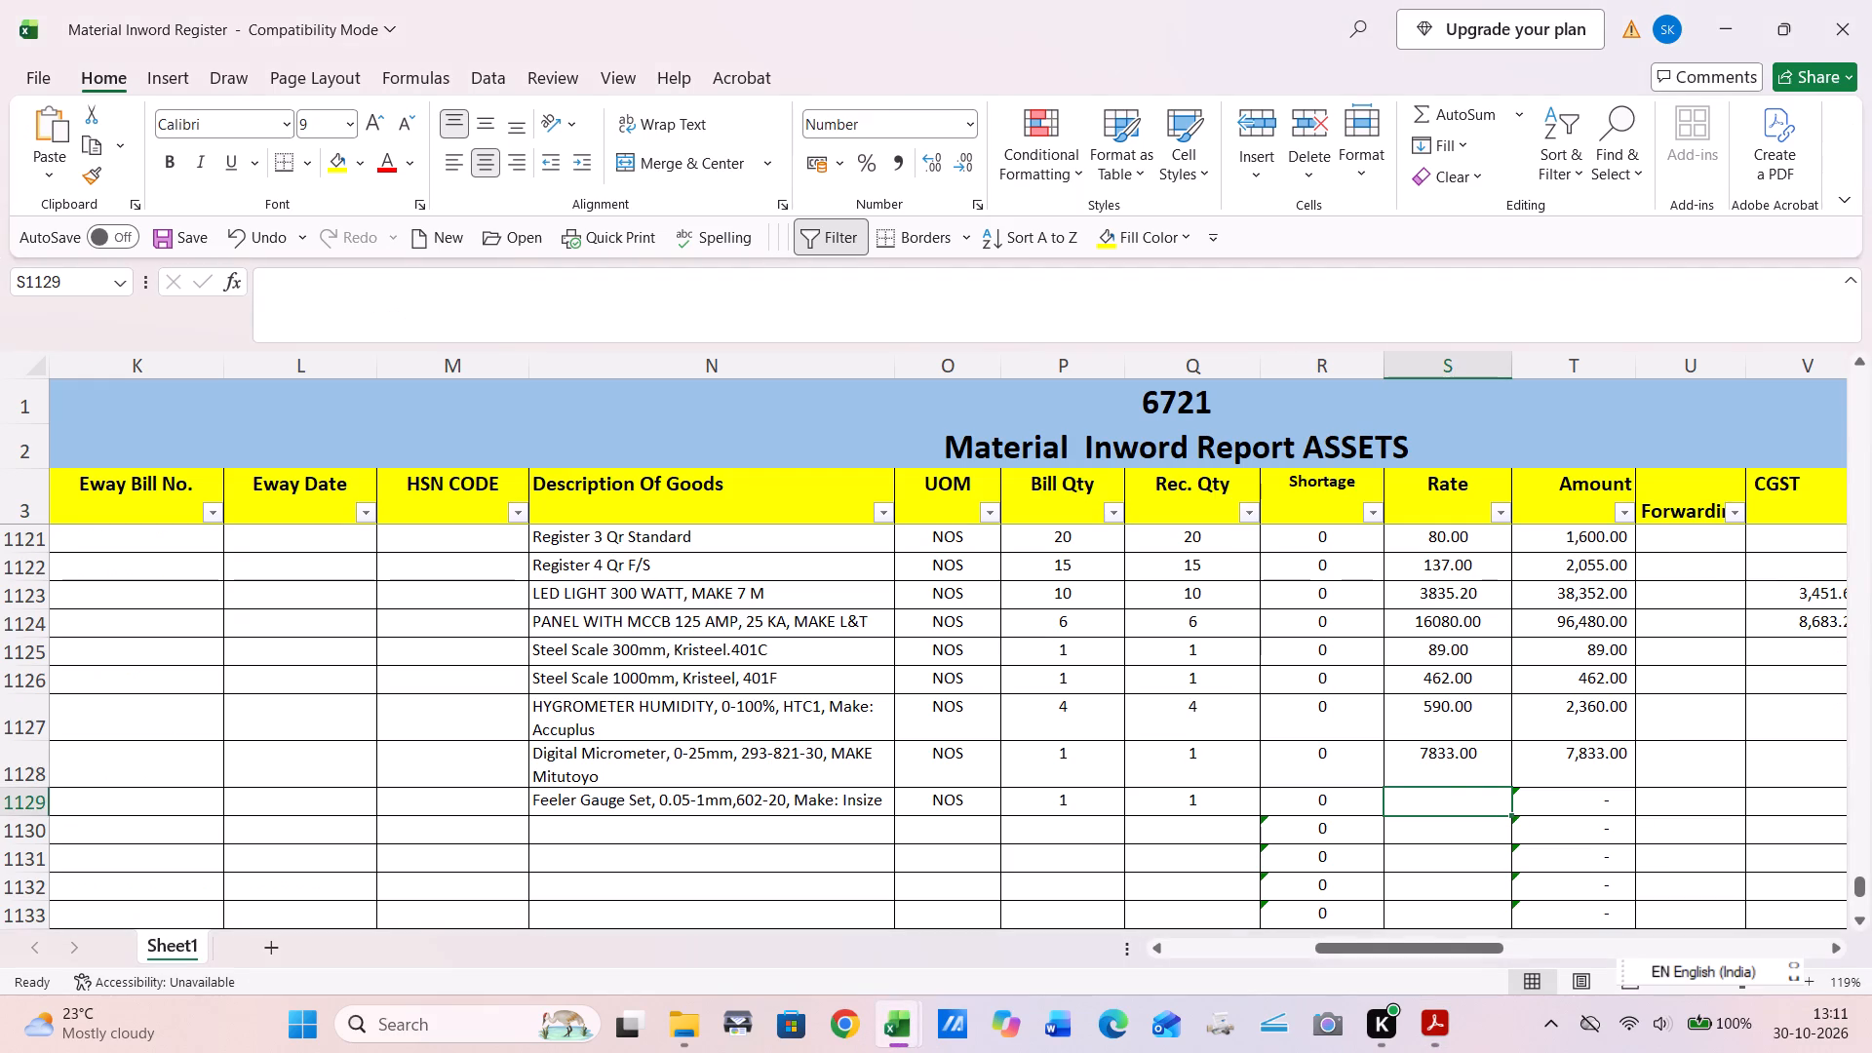
text(428)
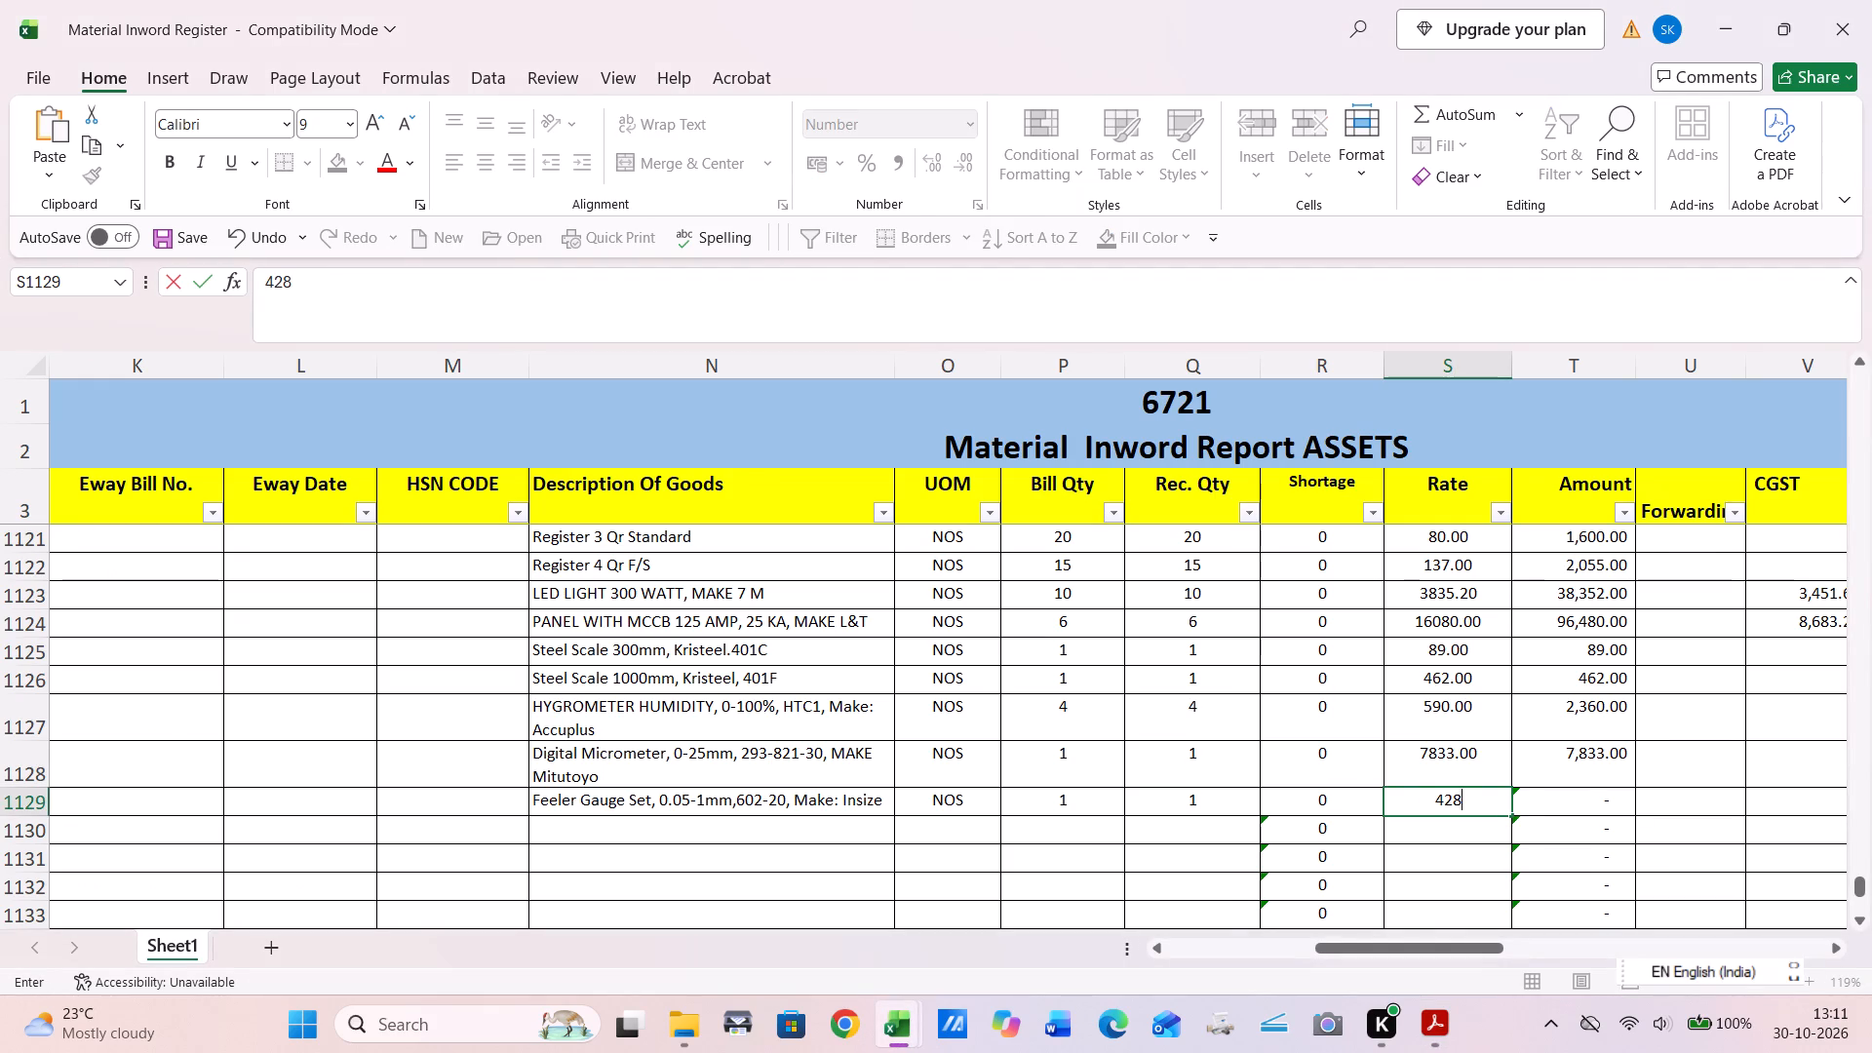
key(Left)
Change the UOM in the Feeler Gauge Set row to SET.
key(Left)
key(Left)
key(Left)
text(SW)
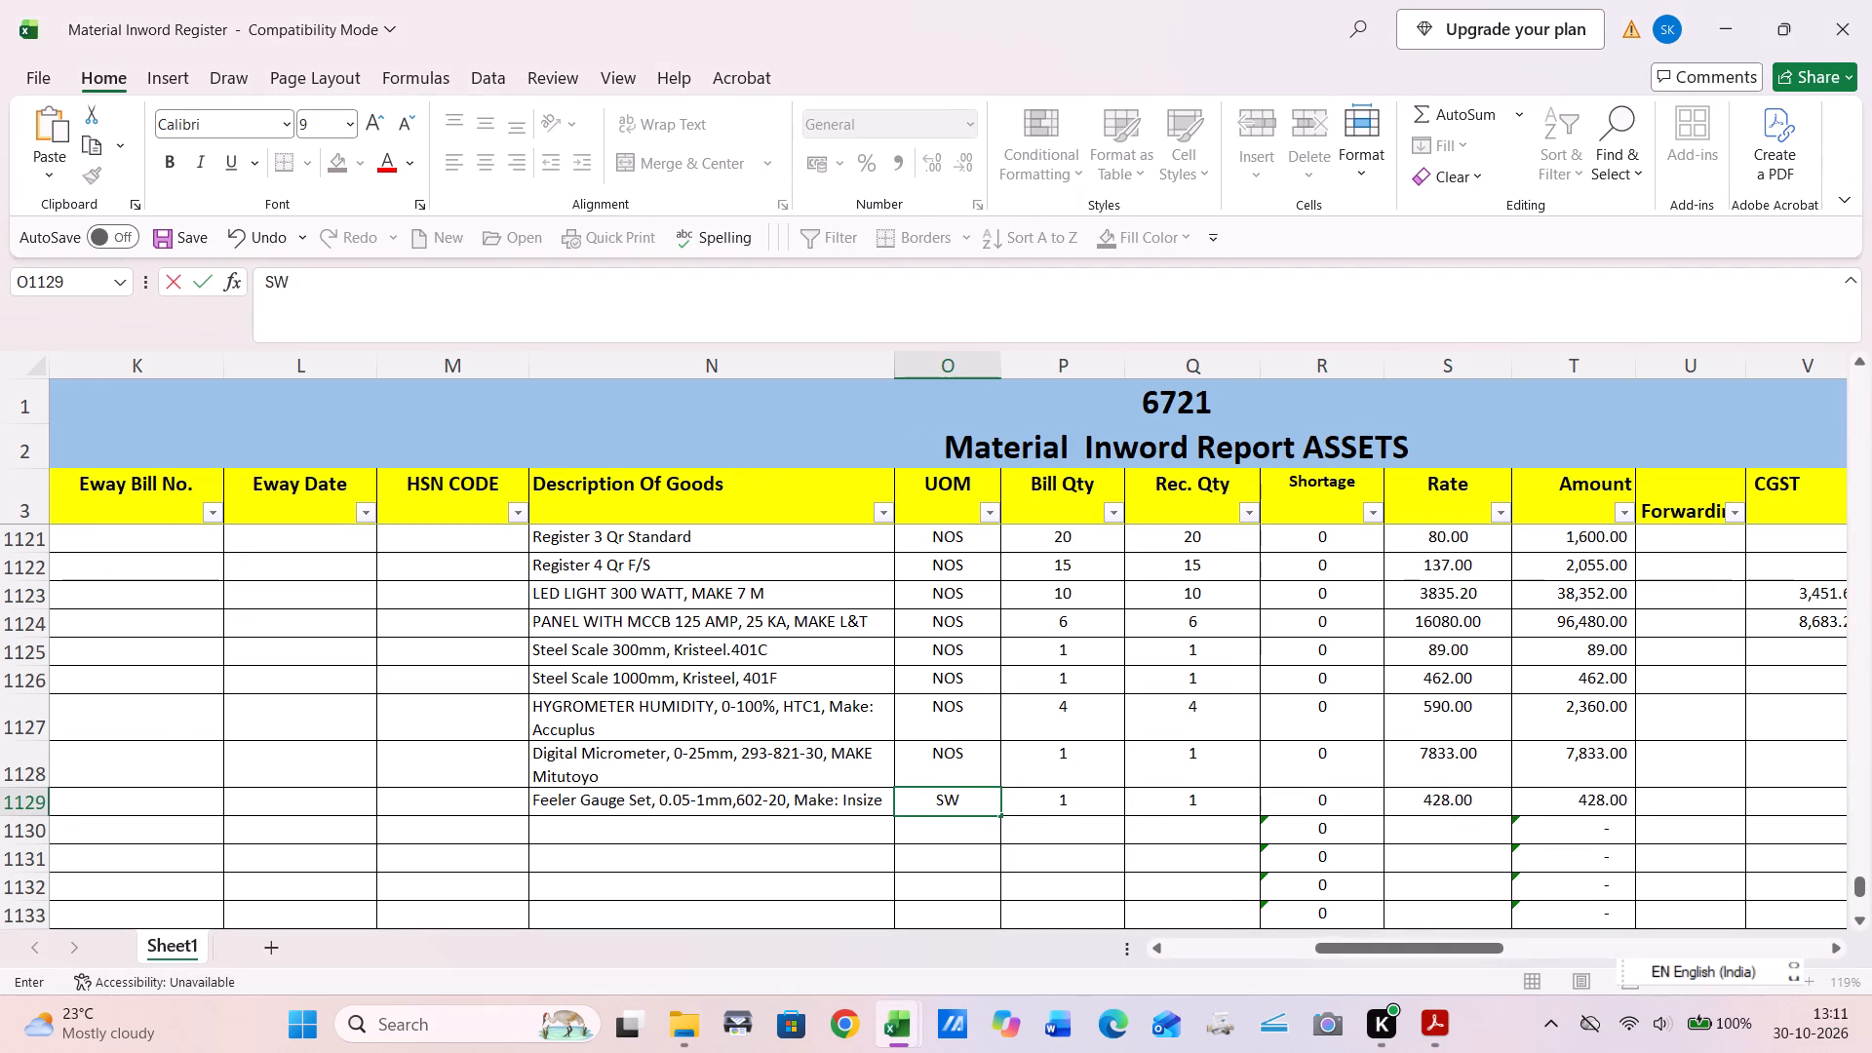
key(BackSpace)
key(e)
key(t)
key(Down)
Copy the sixth invoice item, Coating Thickness Gauge, Accuplus, ACCU456B, into the next empty row's Description Of Goods.
key(Left)
key(alt+Tab)
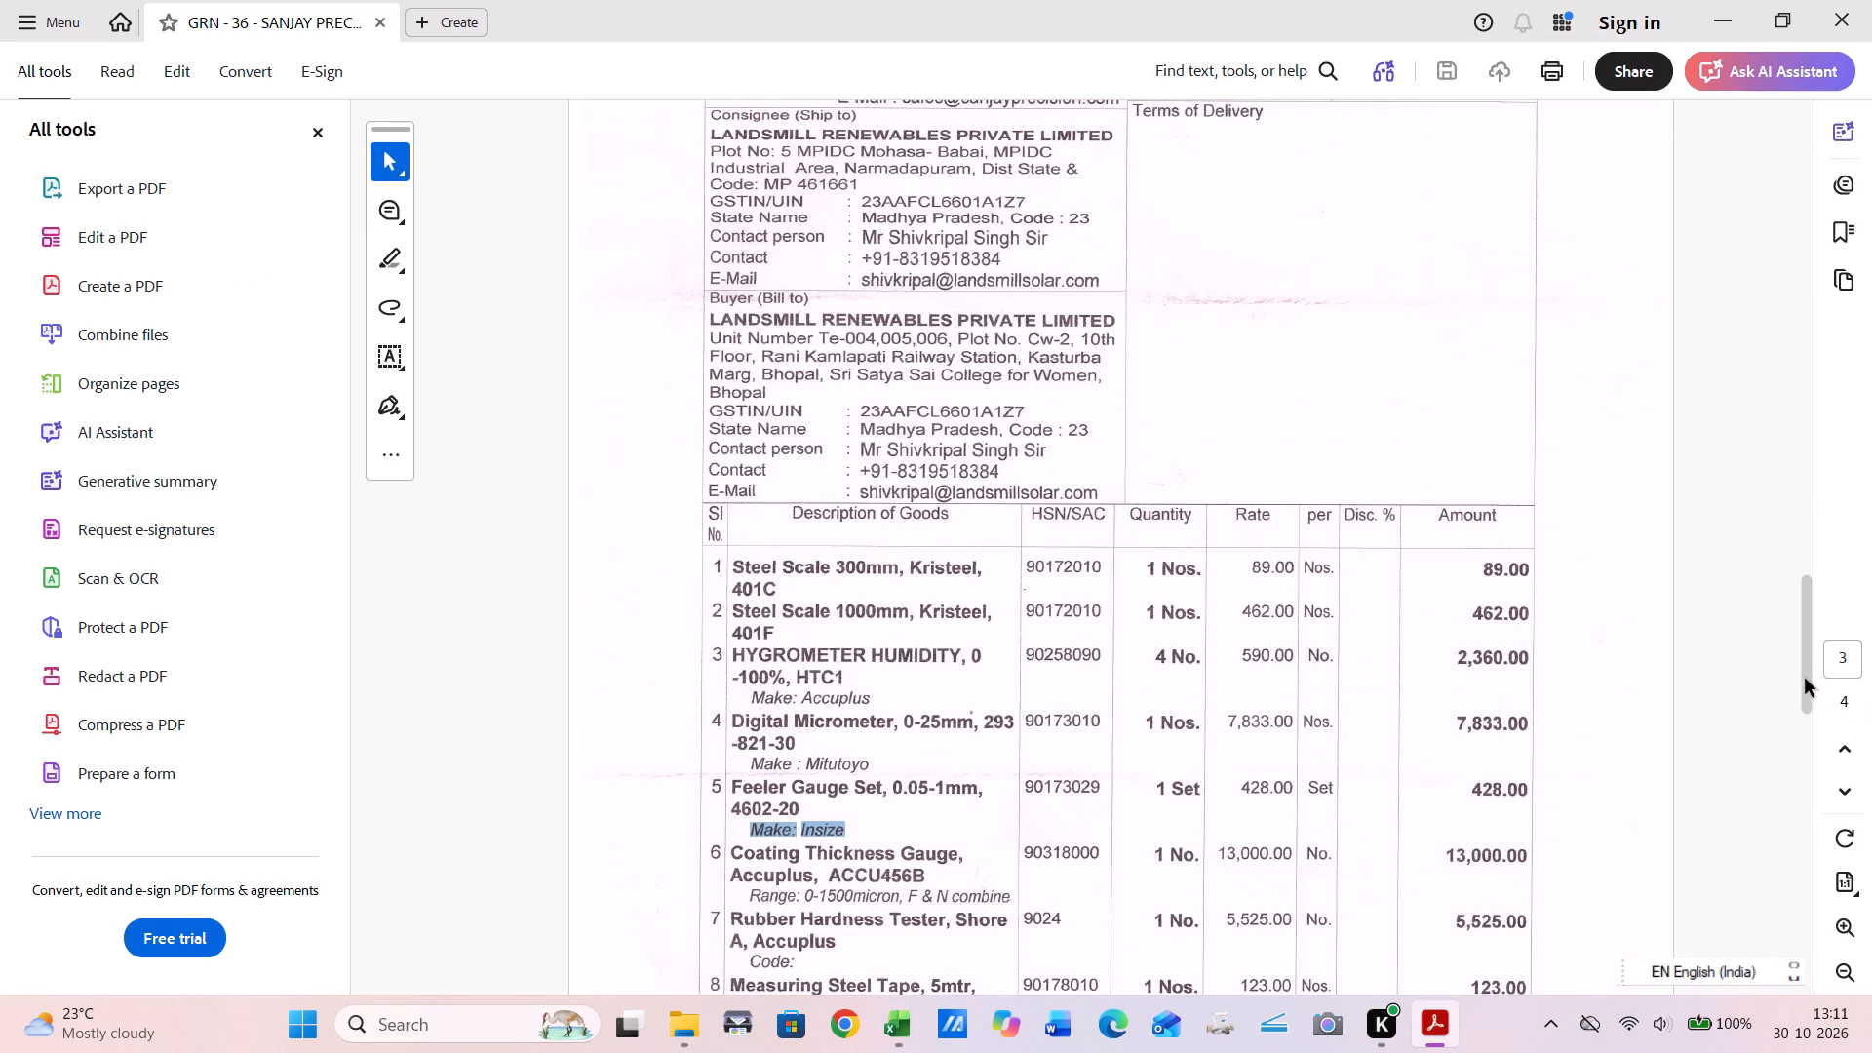
drag(1802, 677, 1809, 727)
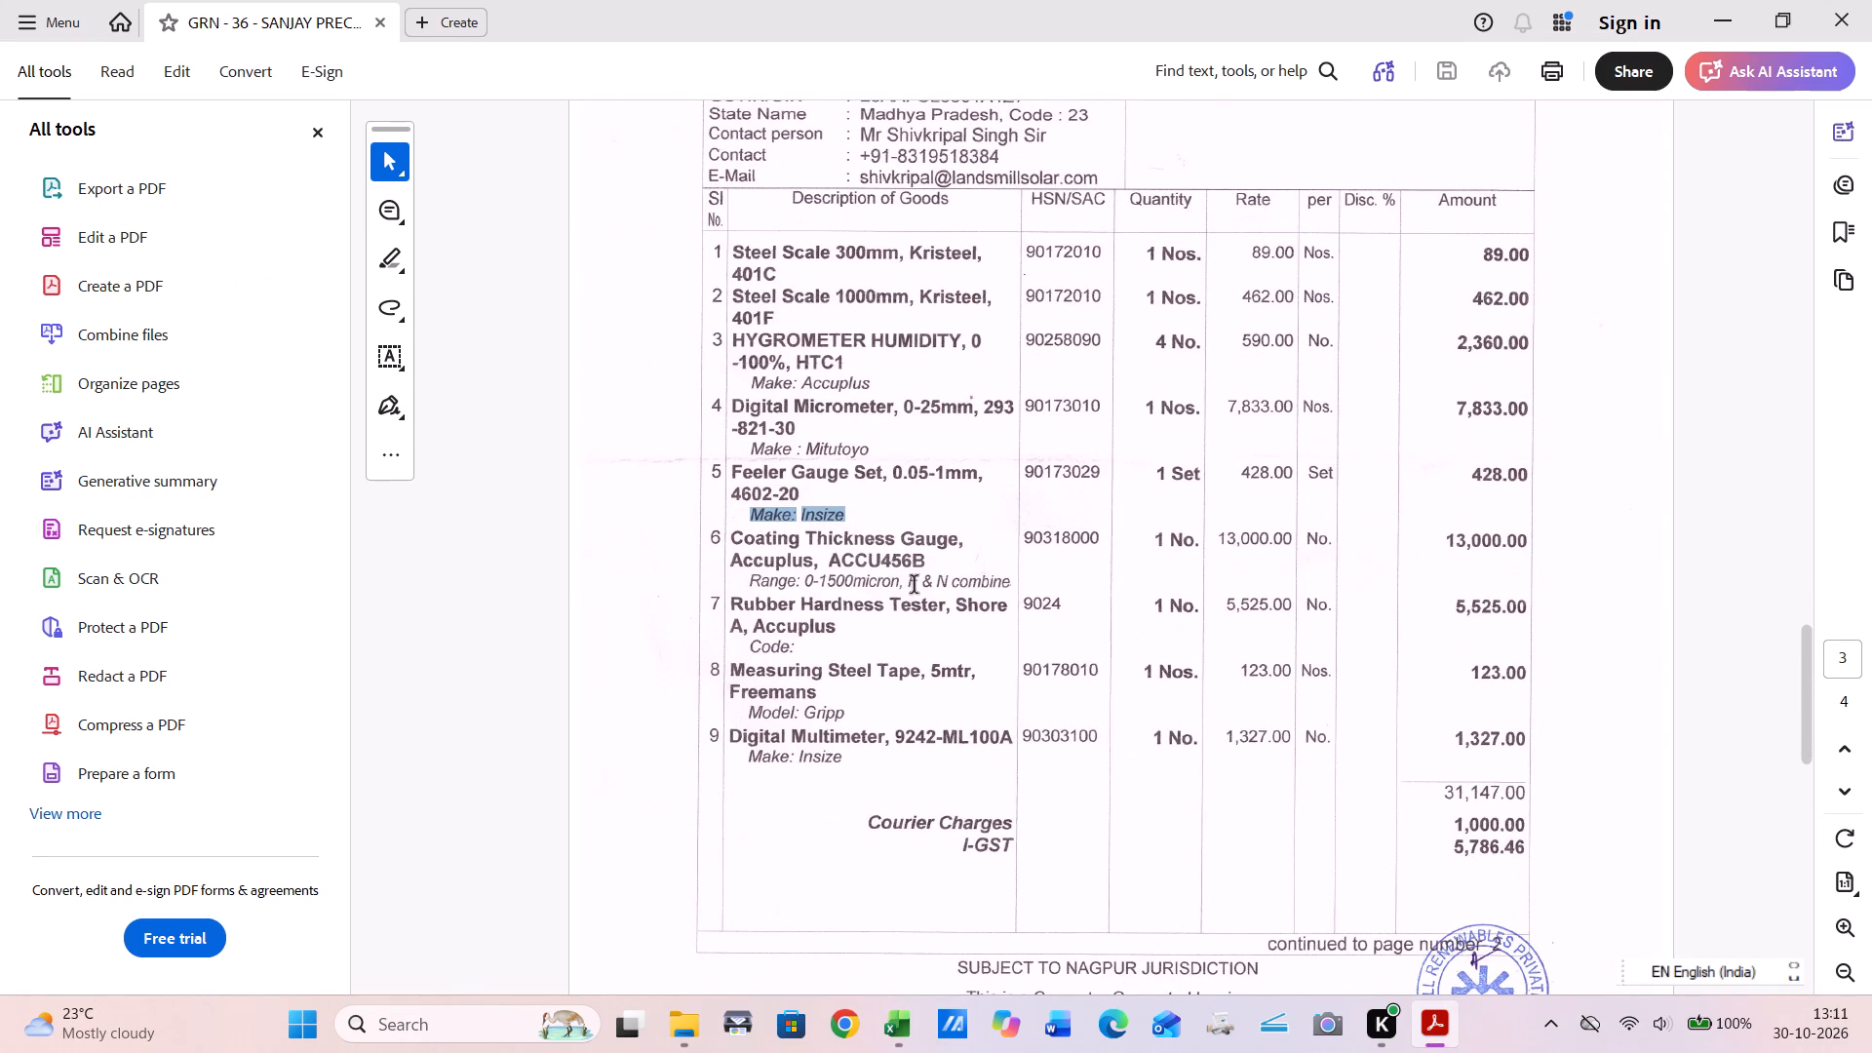
drag(737, 547, 888, 558)
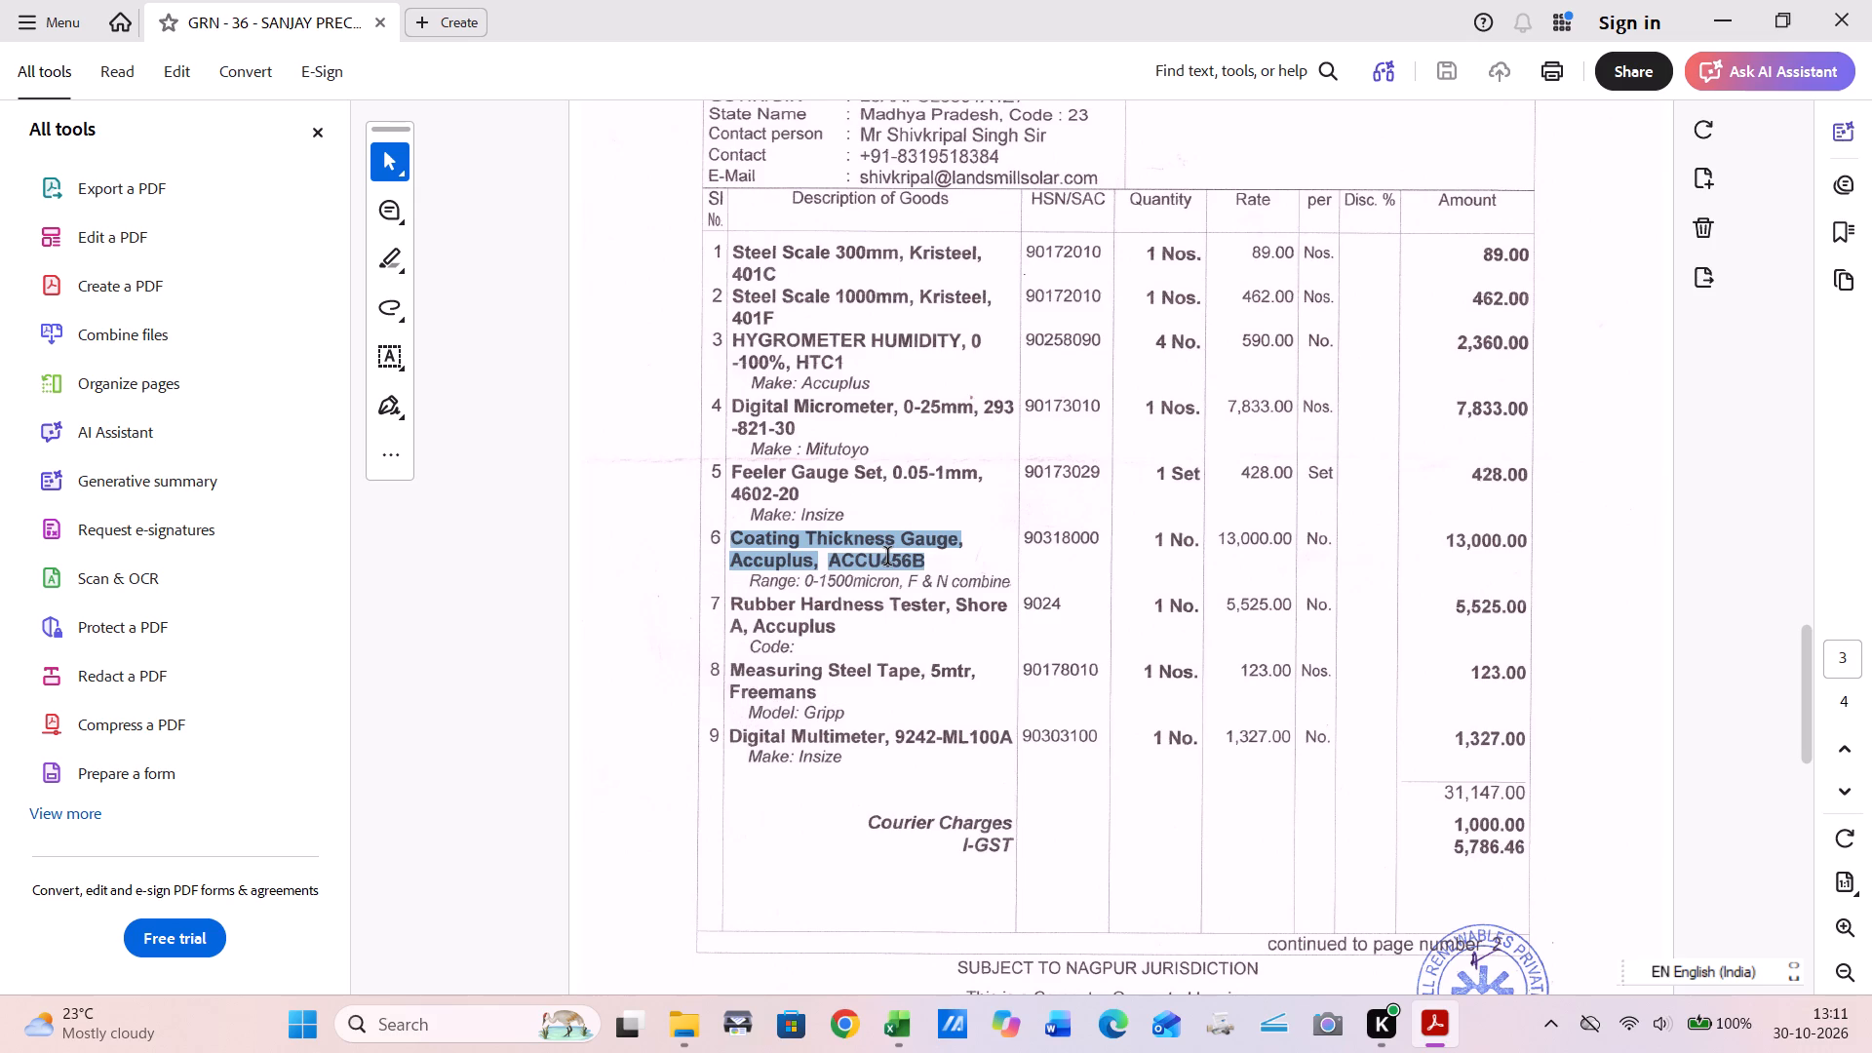
key(ctrl+c)
key(alt+Tab)
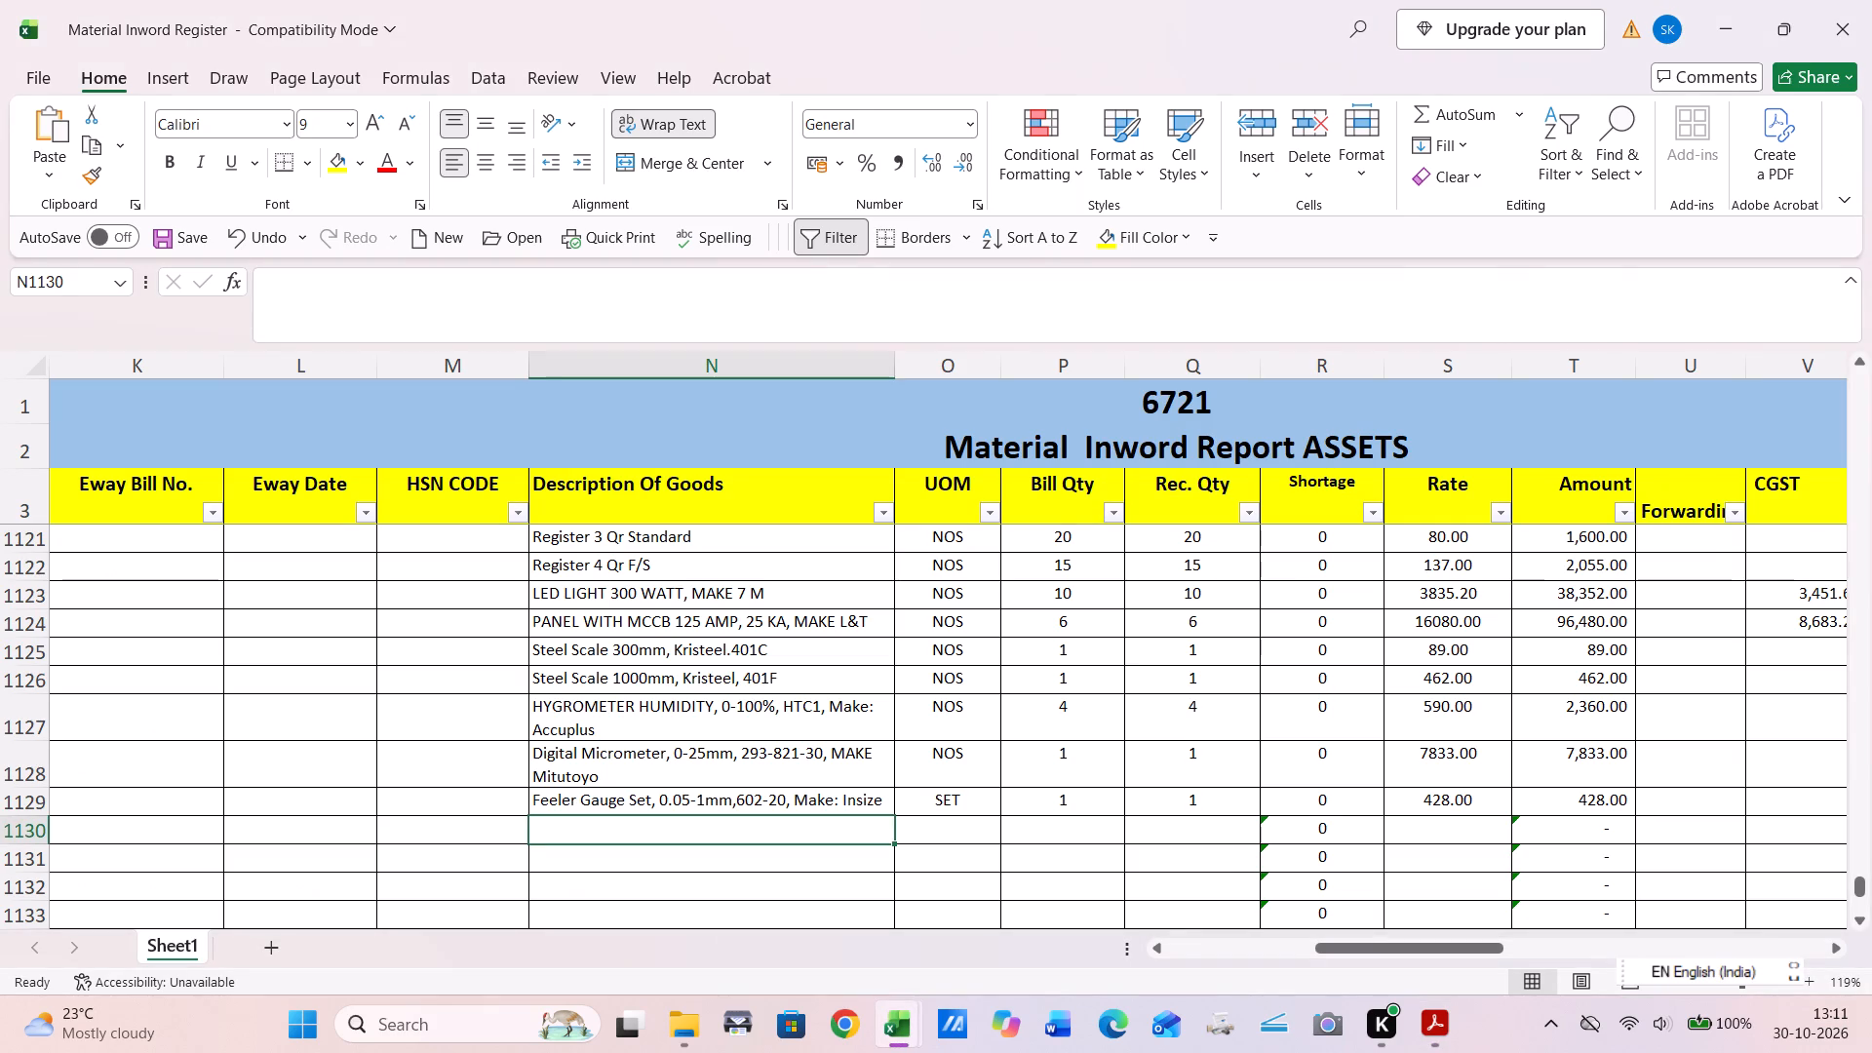
double_click(682, 826)
key(ctrl+v)
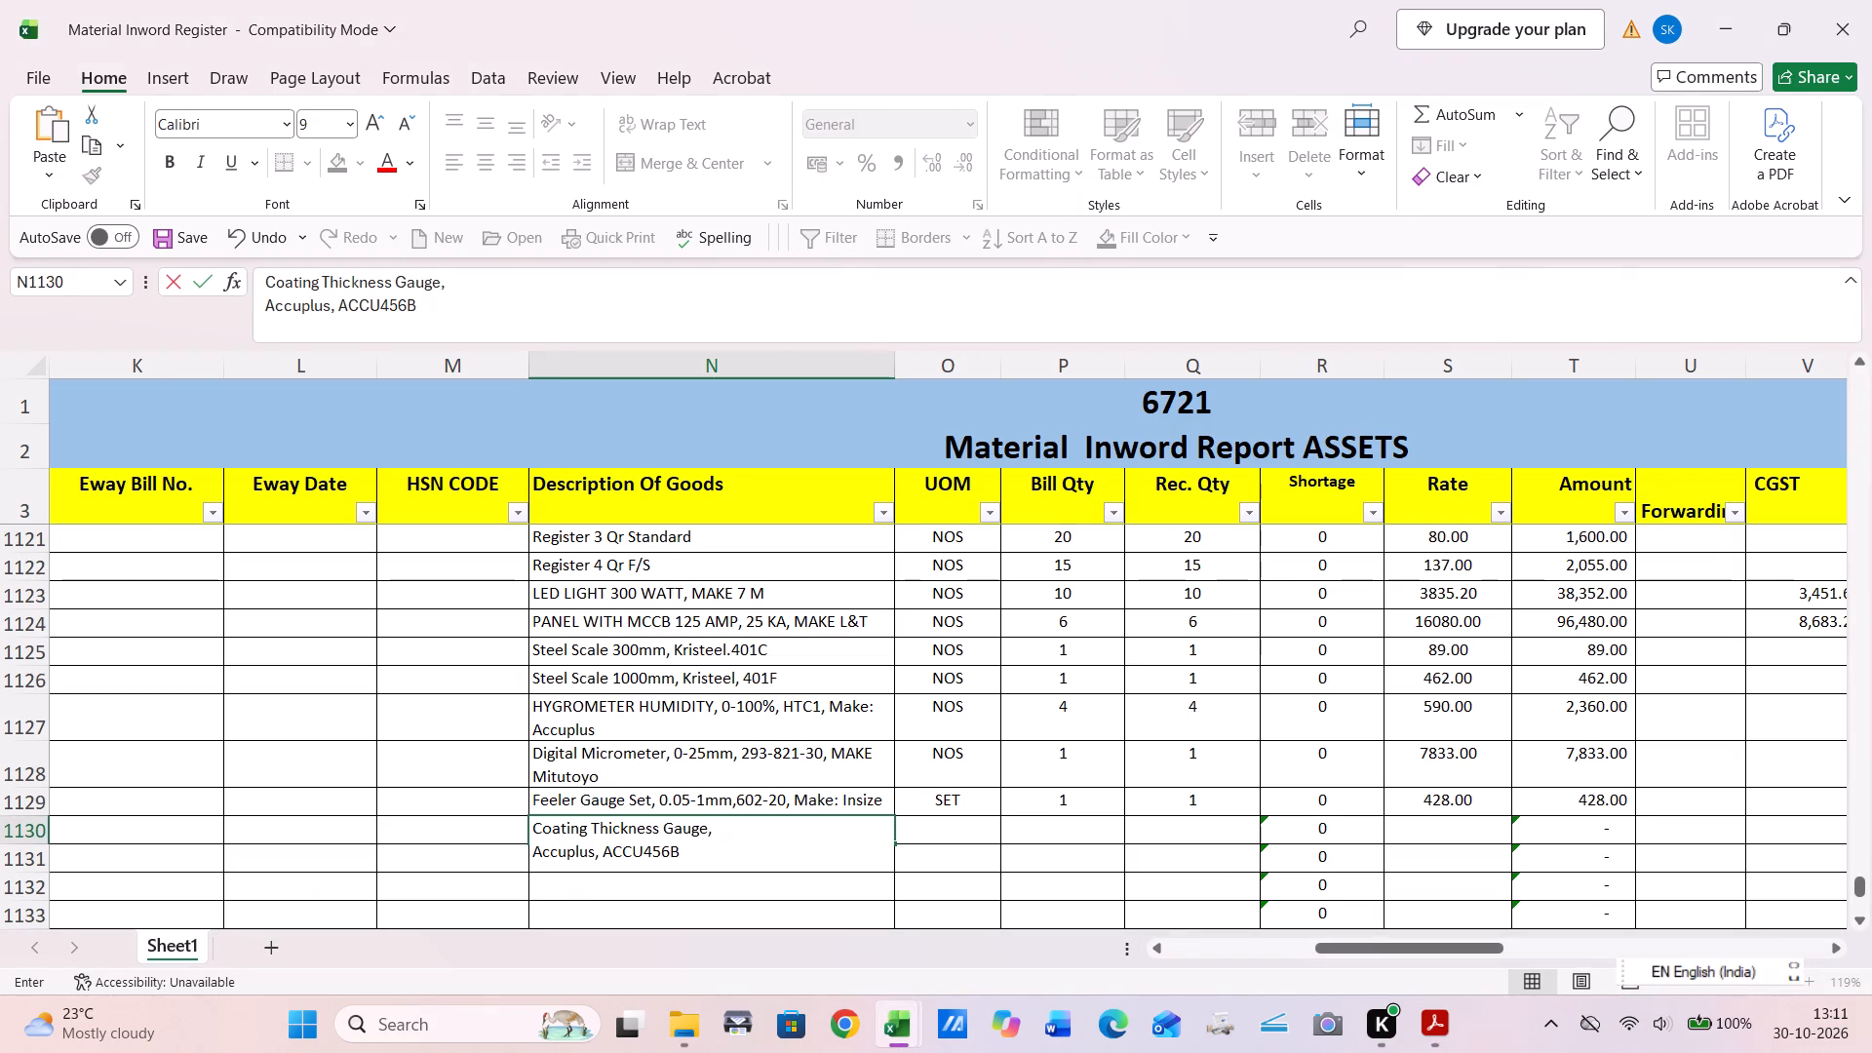
Append a comma, a space and Range: 0-1500micron, F & N combine from the invoice to the coating thickness gauge description.
key(alt+Tab)
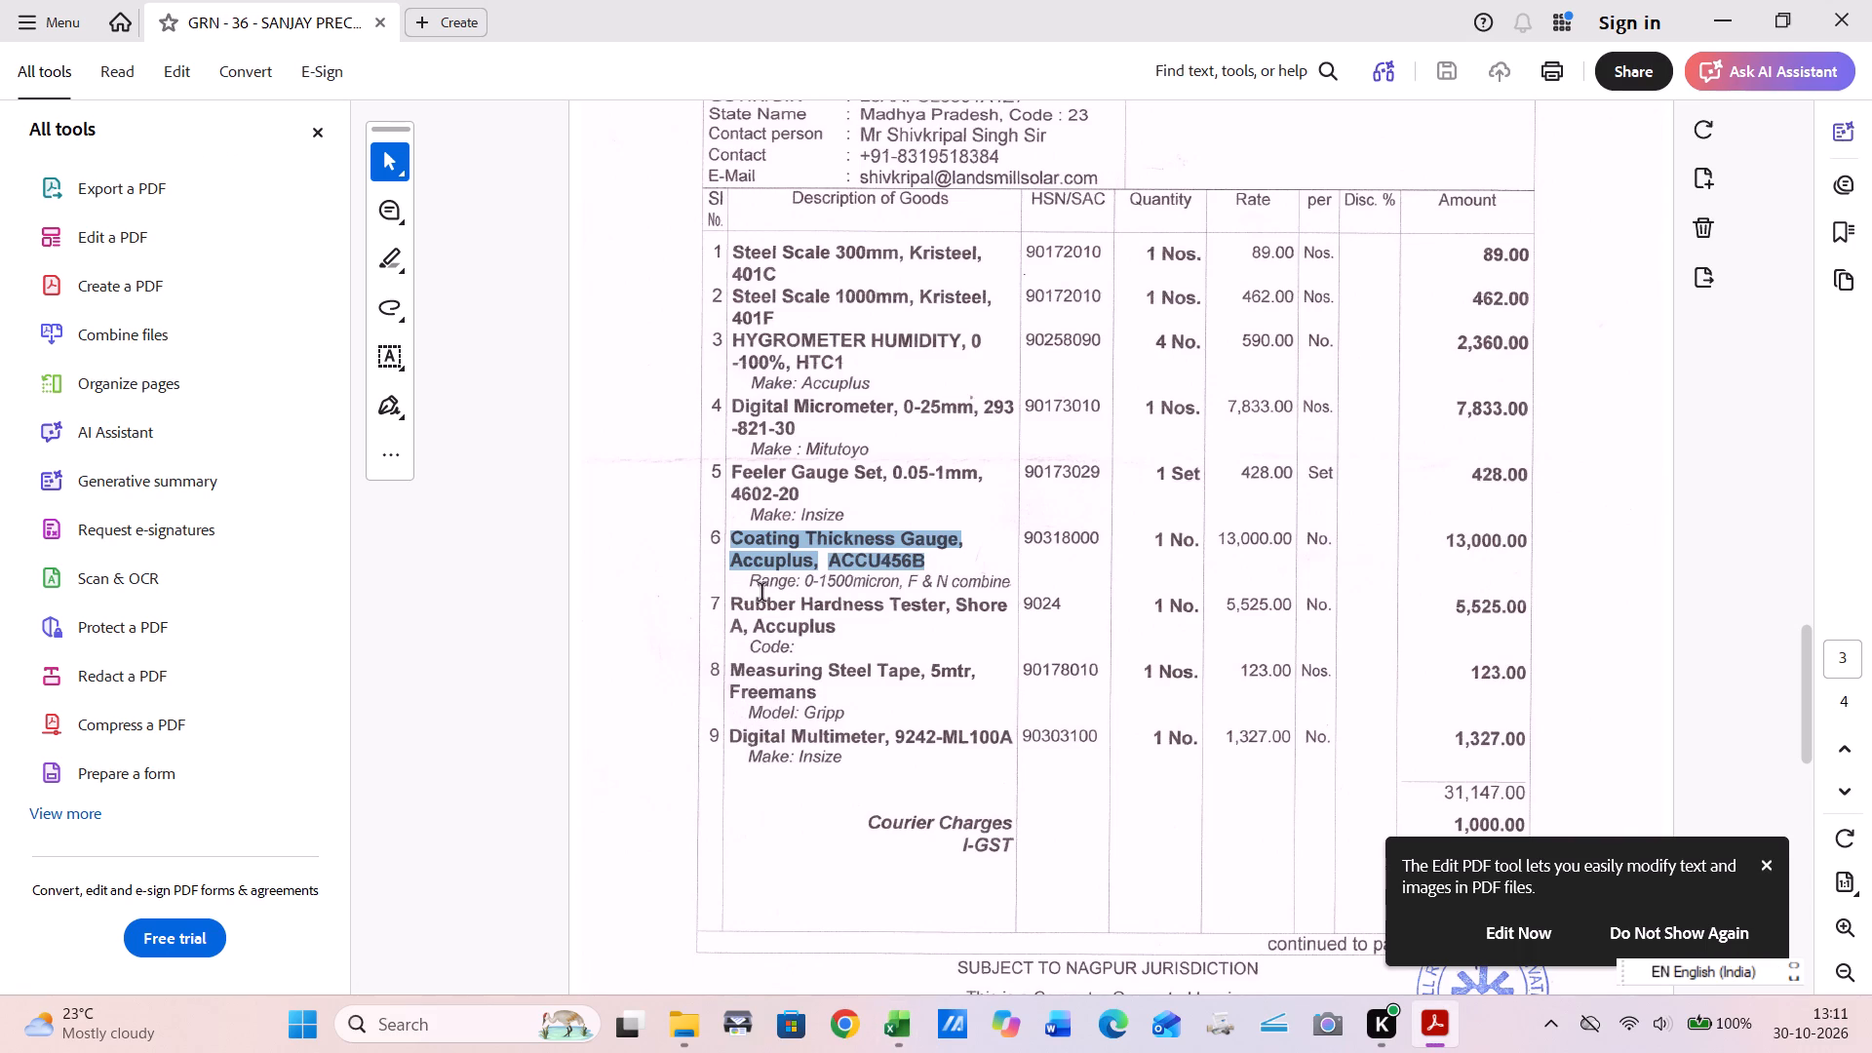
drag(755, 591, 981, 588)
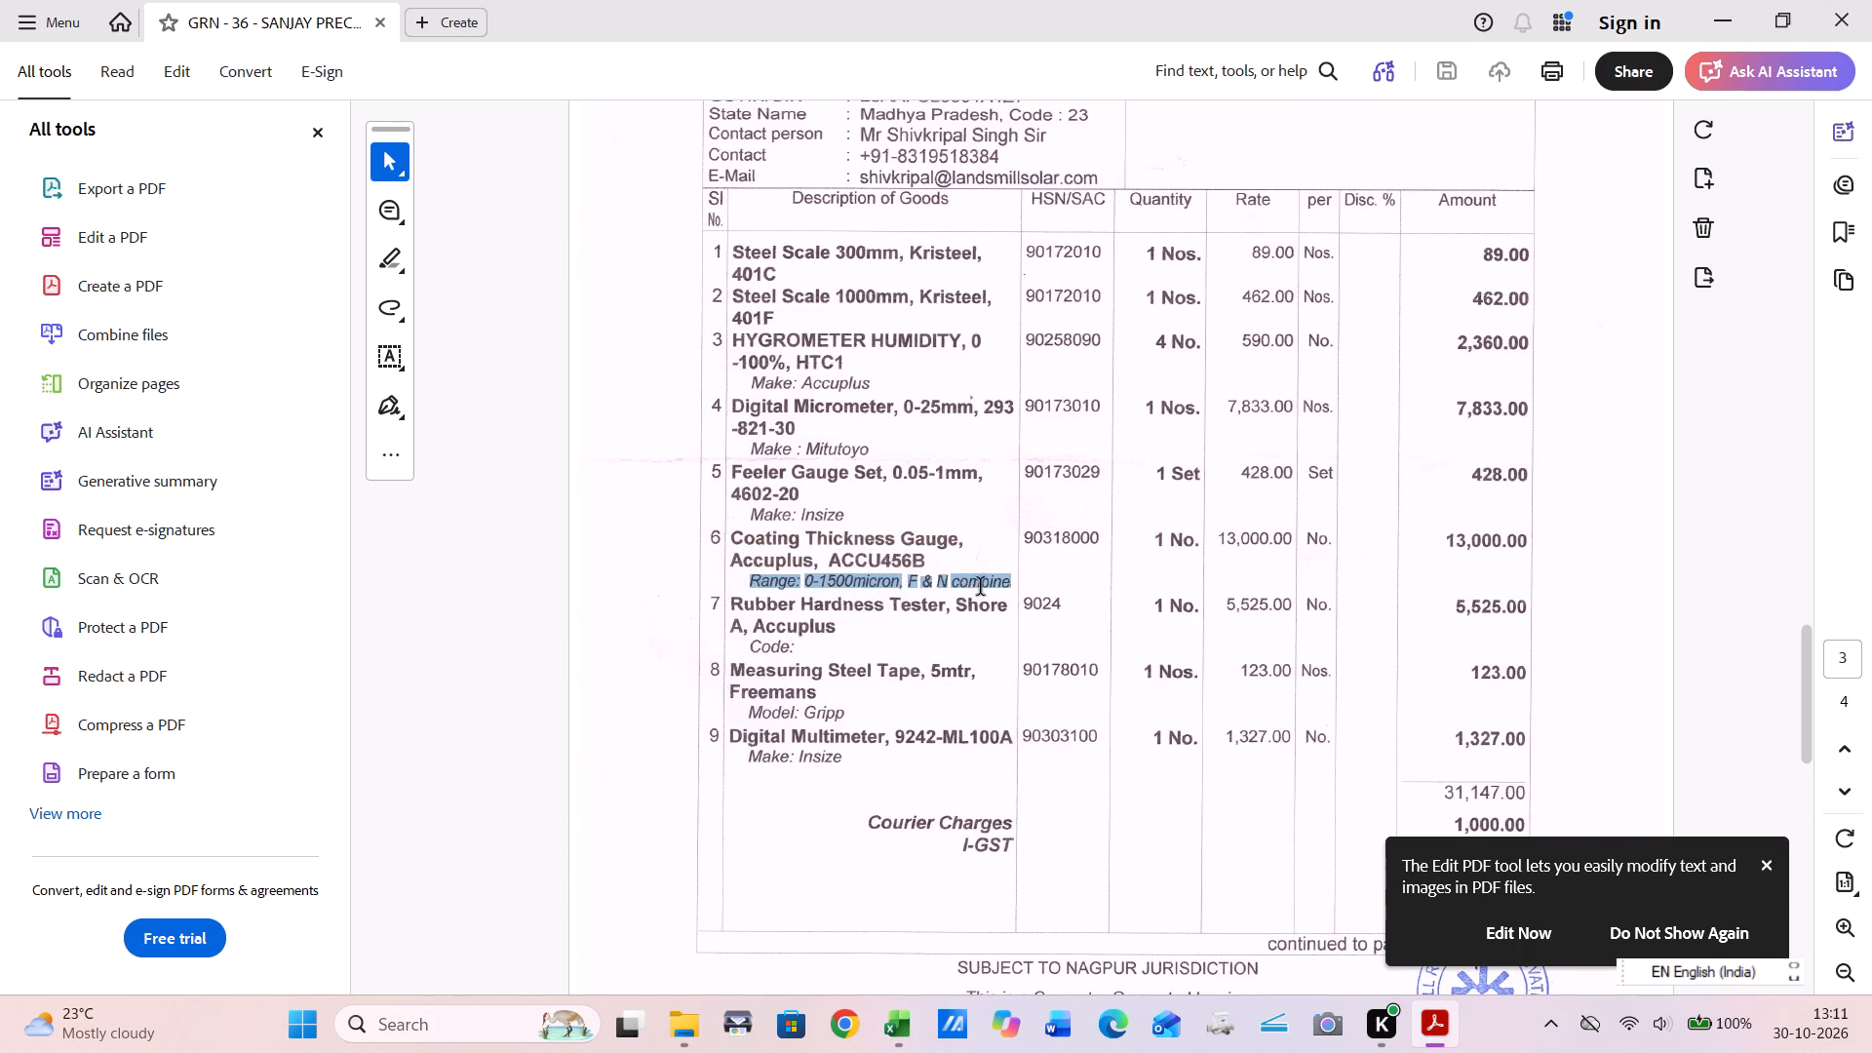
drag(981, 588, 984, 588)
key(ctrl+c)
key(alt+Tab)
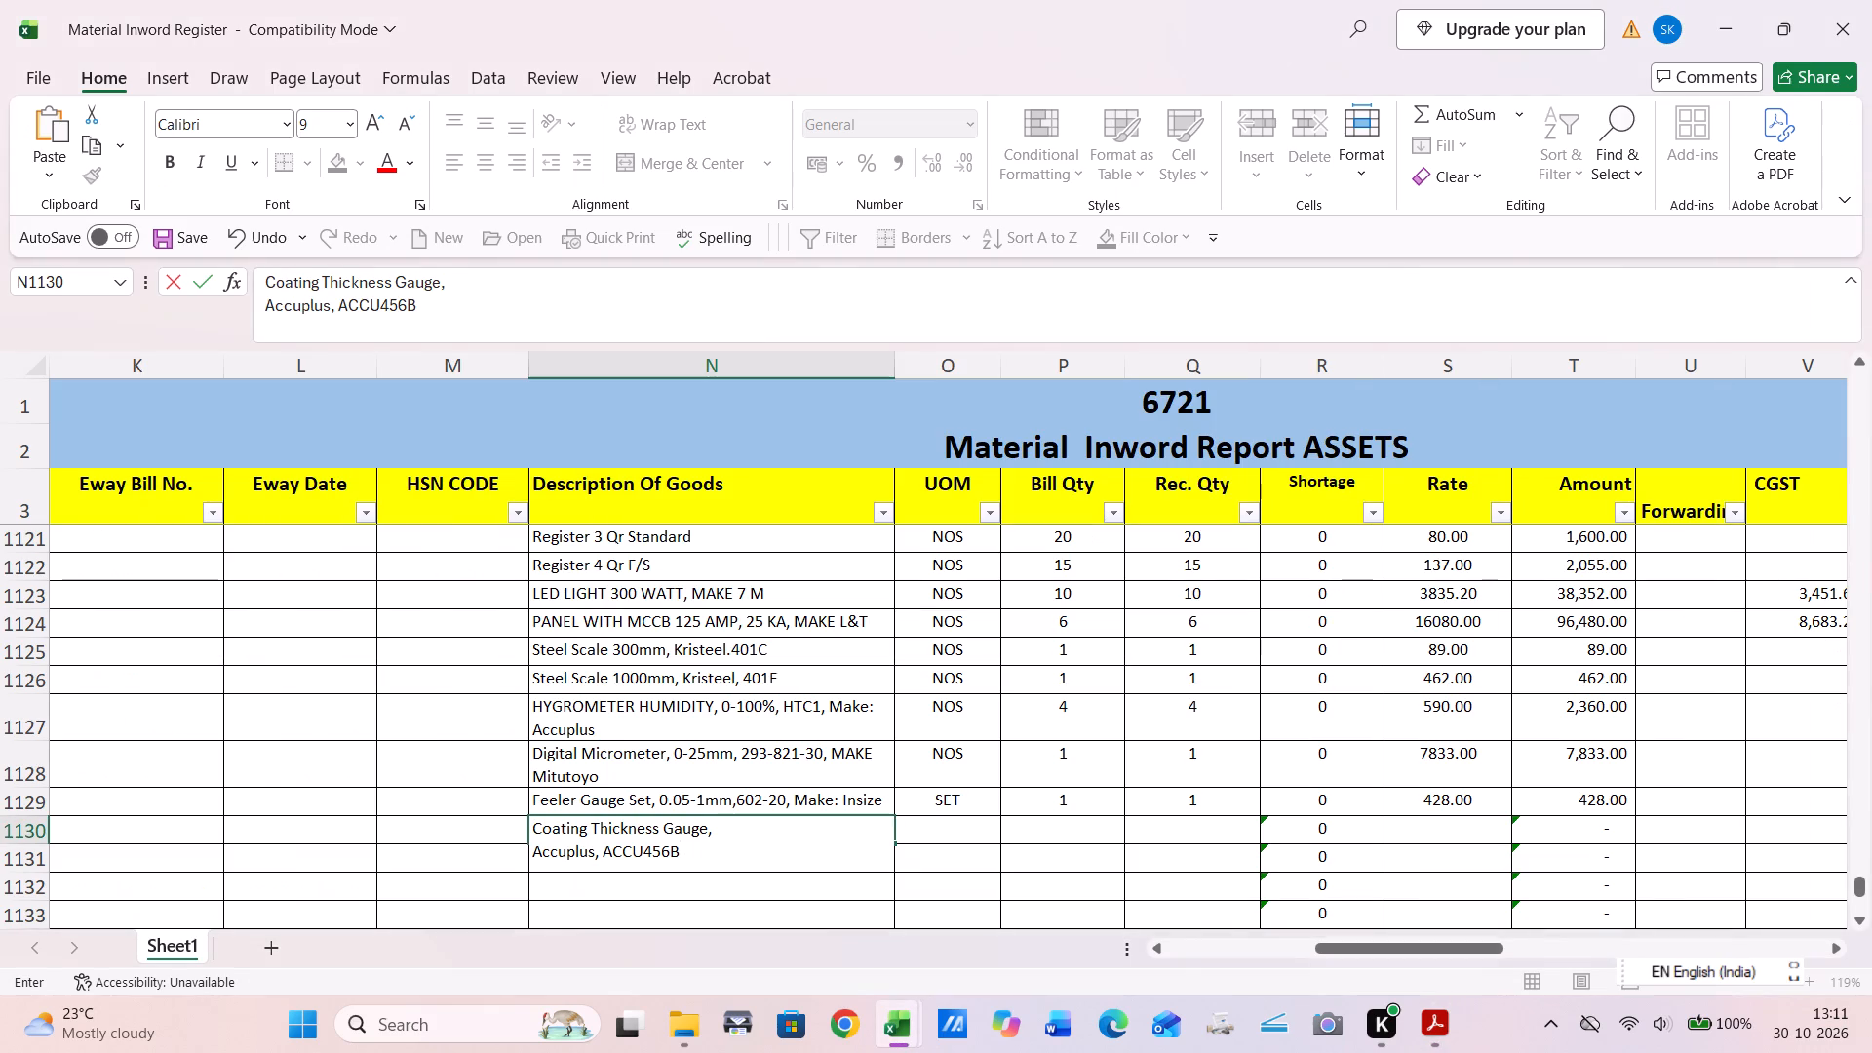
text(,)
key(space)
key(ctrl+v)
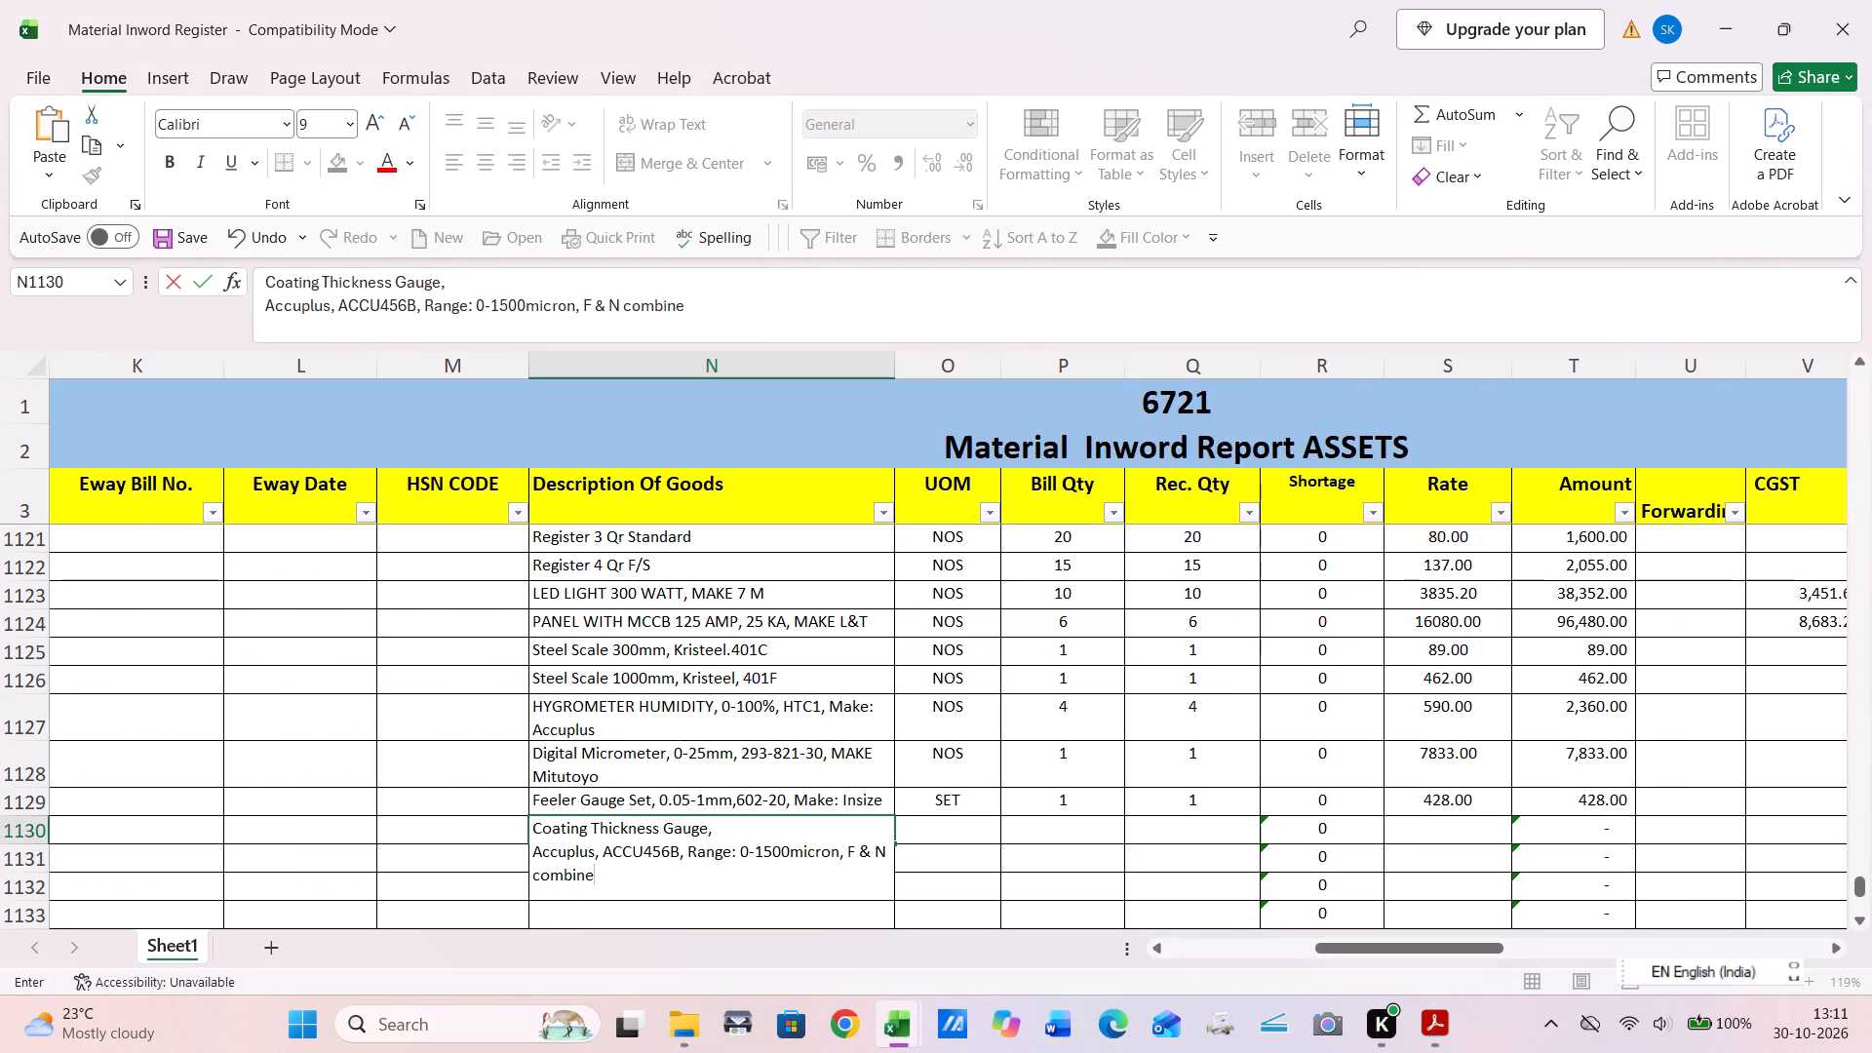
click(1020, 658)
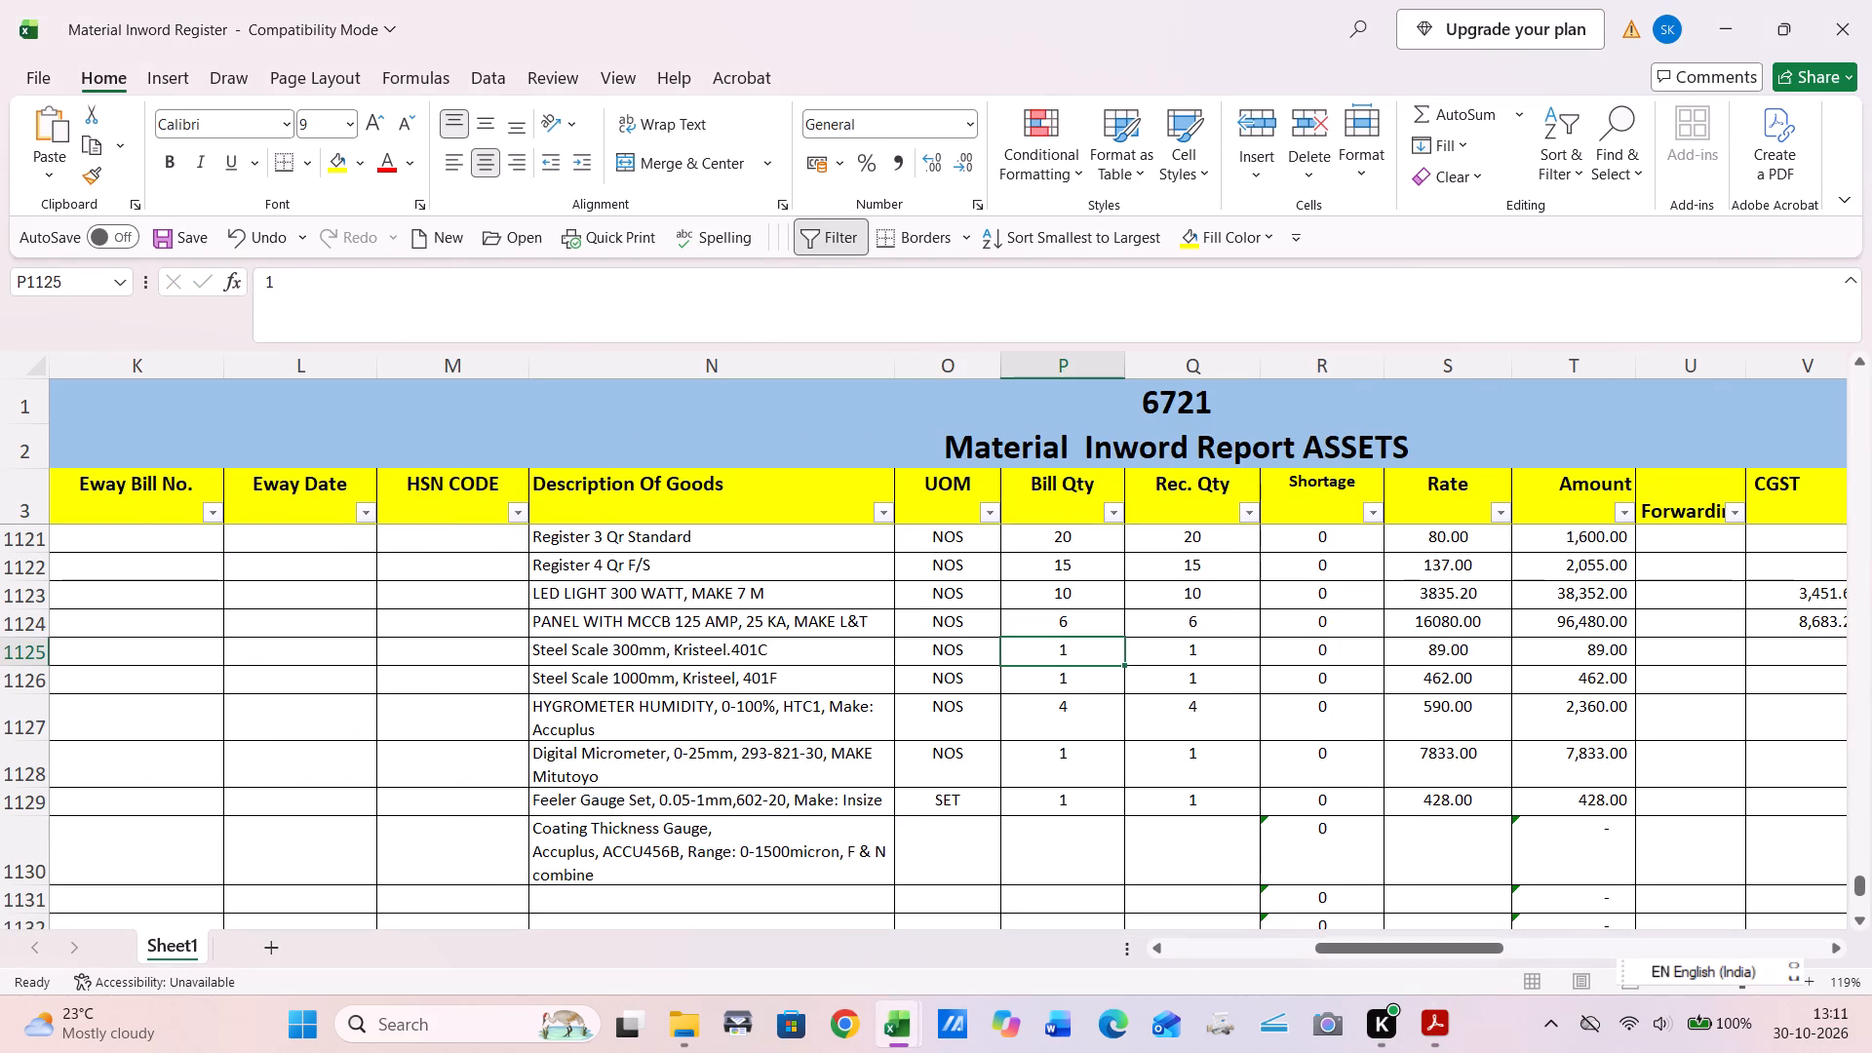
Replace the line break after Coating Thickness Gauge, in its description with a space.
click(785, 825)
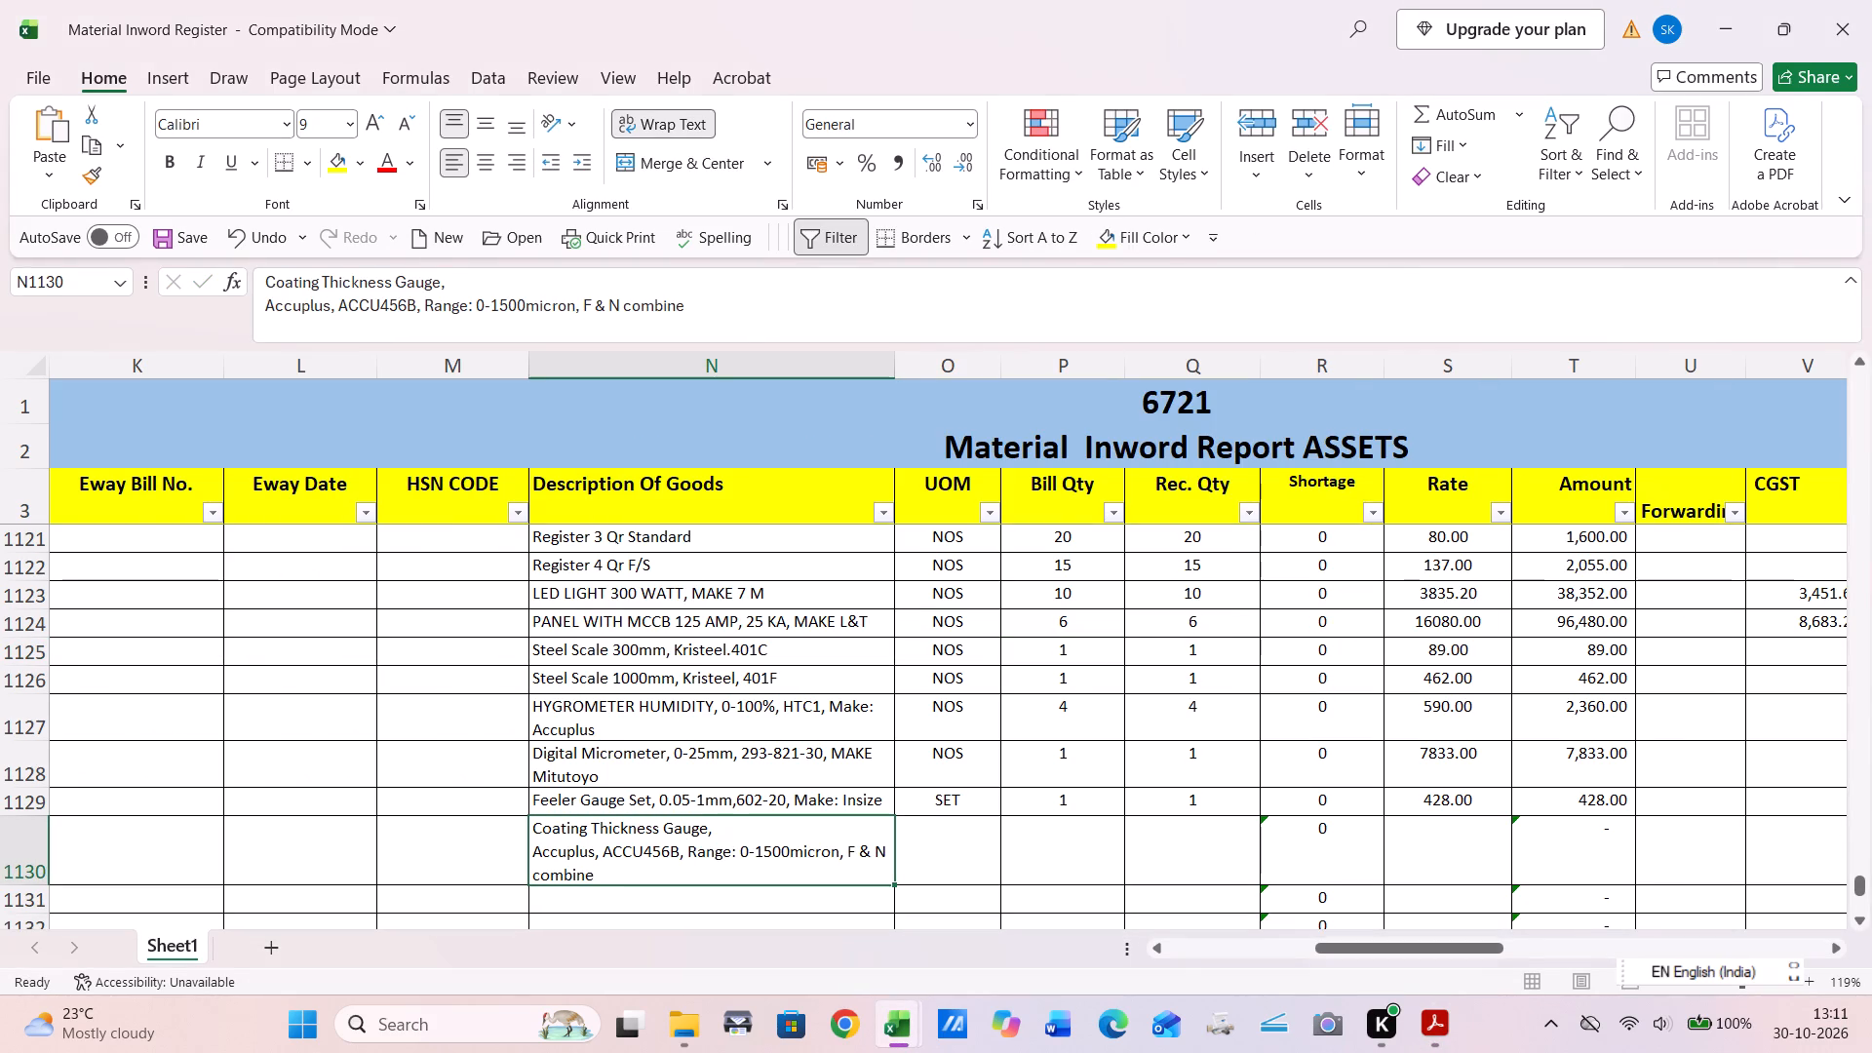
double_click(771, 830)
key(Delete)
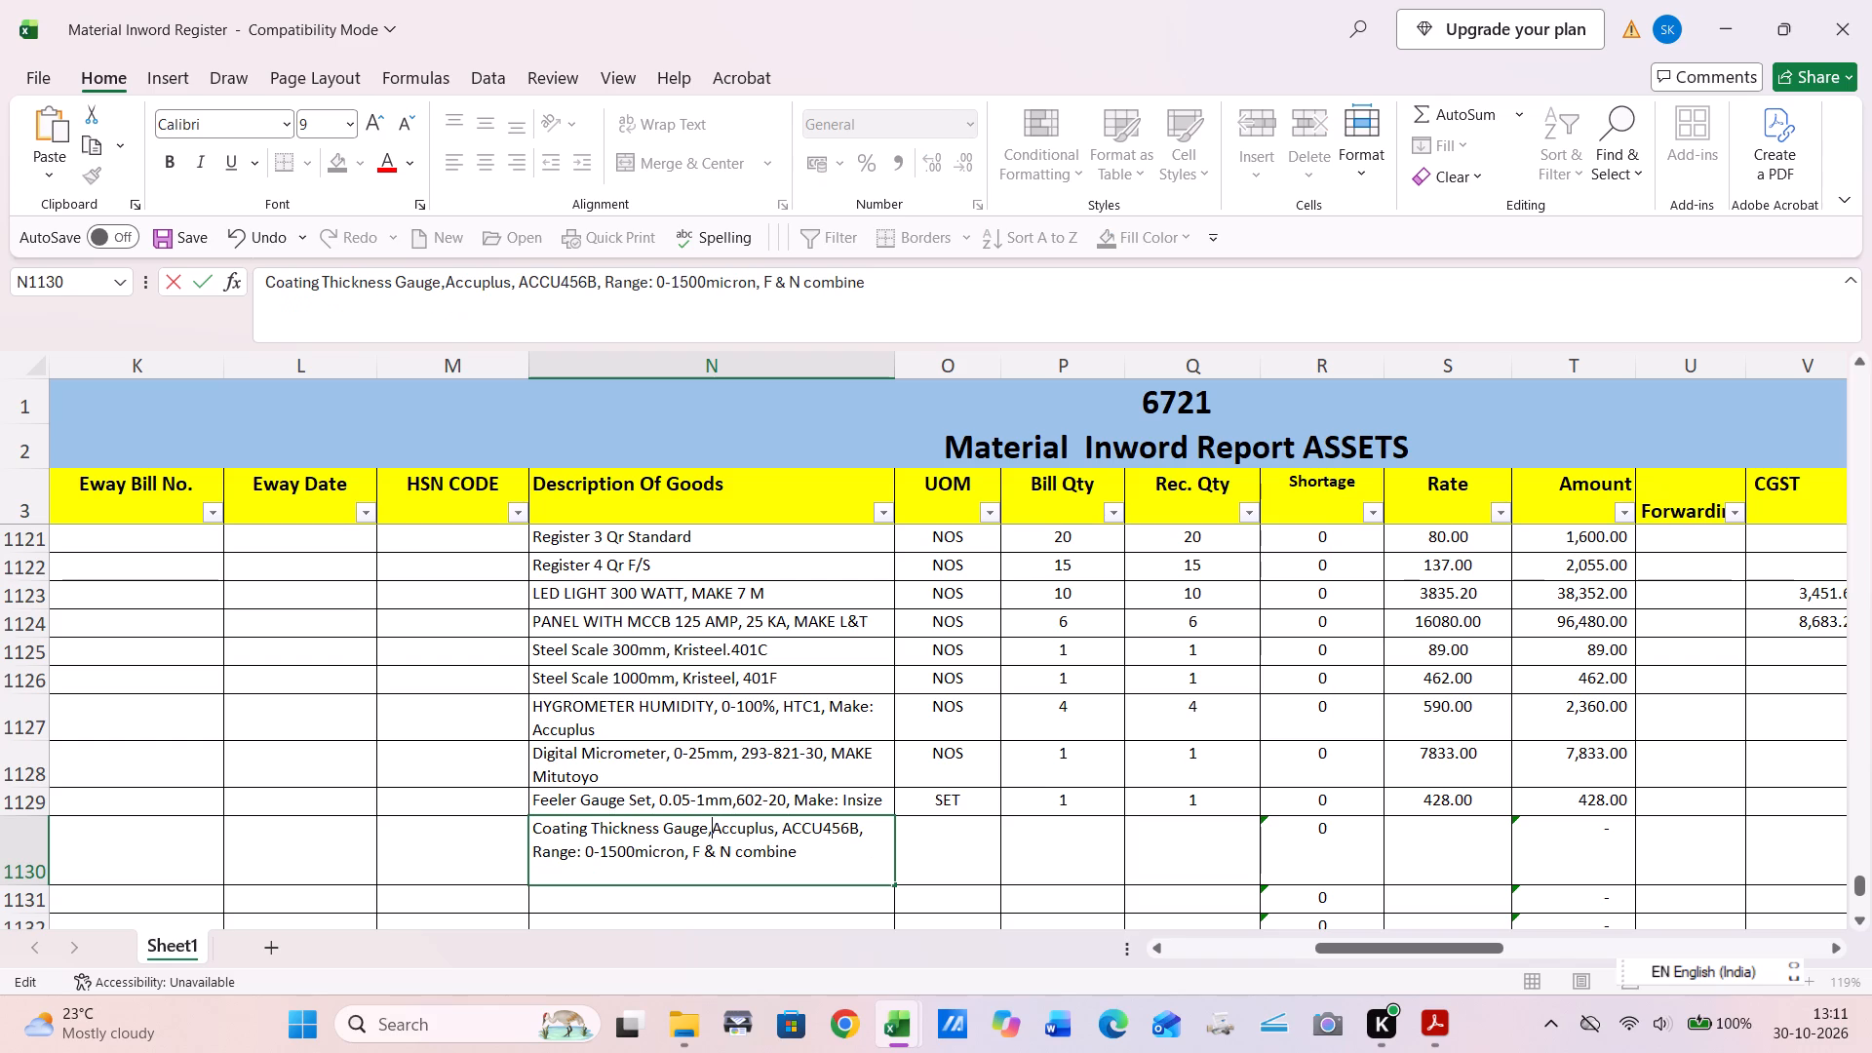
key(space)
key(Return)
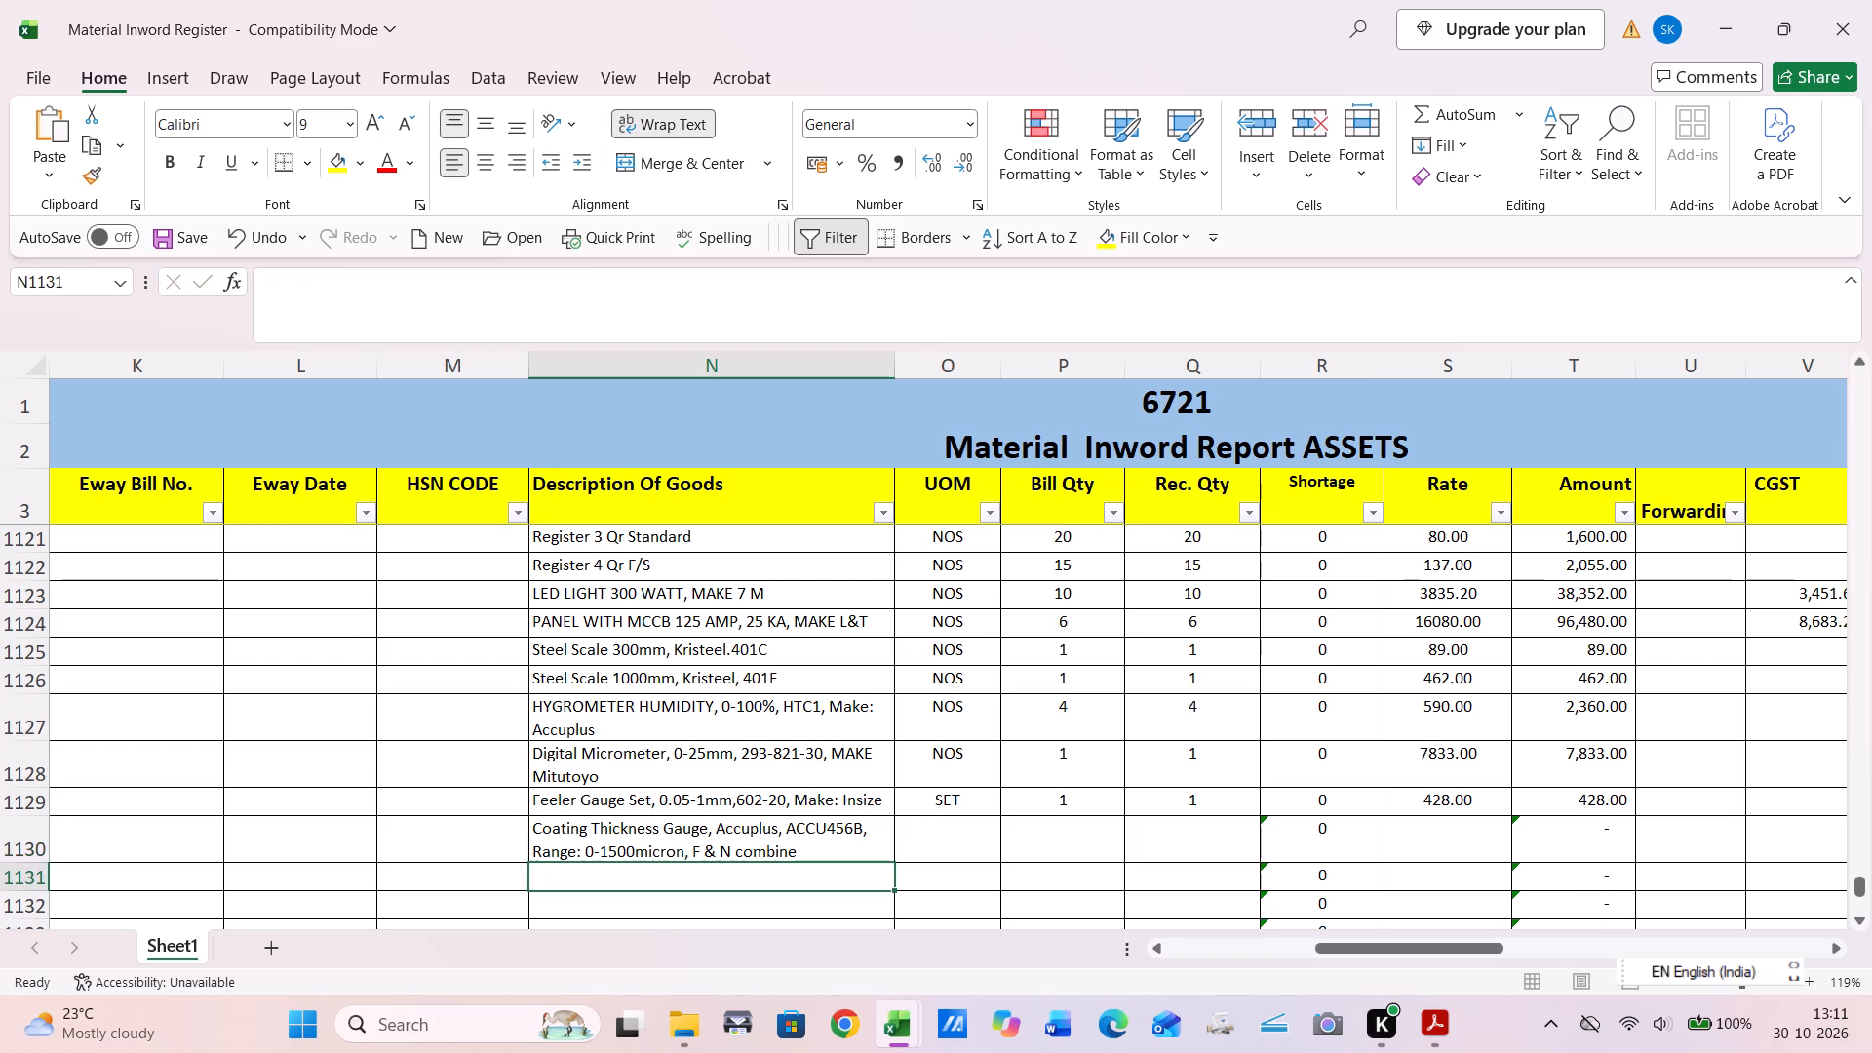
Copy HSN code 90318000 from the invoice's sixth item into the coating thickness gauge row's HSN CODE cell.
key(Up)
key(Right)
key(alt+Tab)
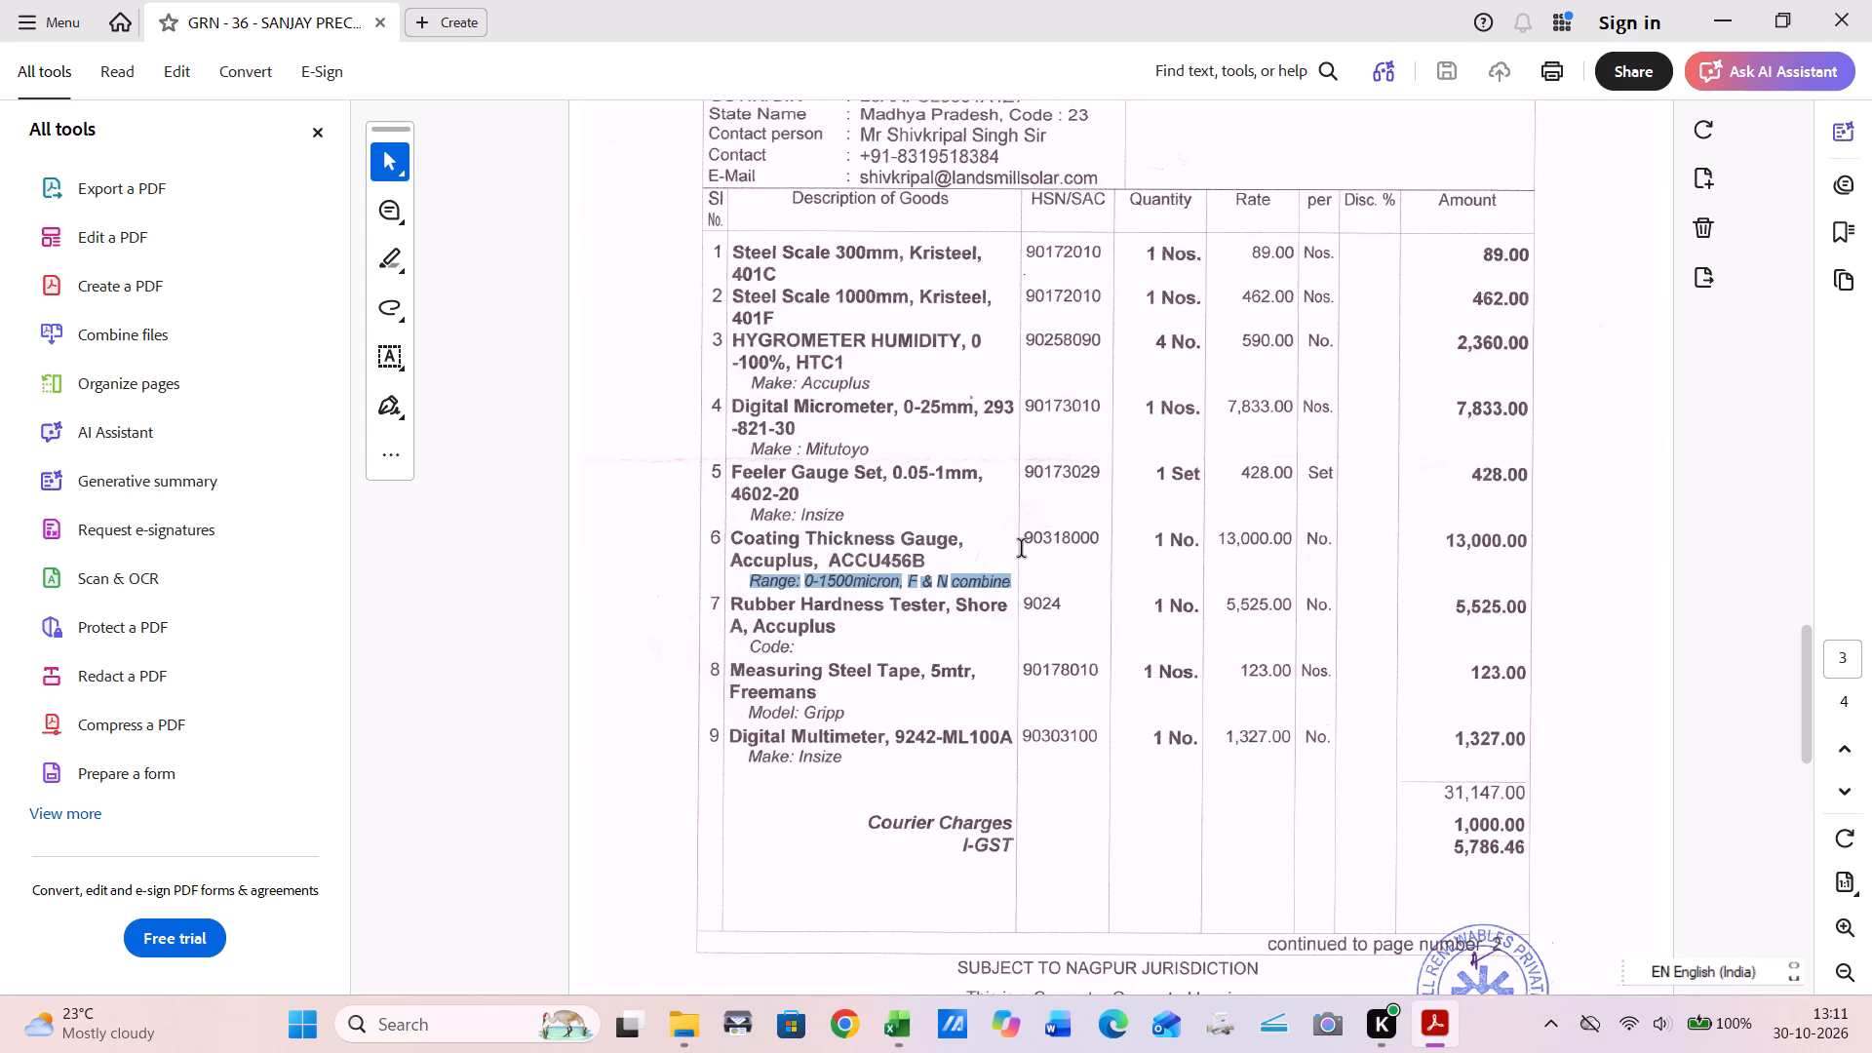
drag(1022, 547, 1108, 545)
key(ctrl+c)
key(alt+Tab)
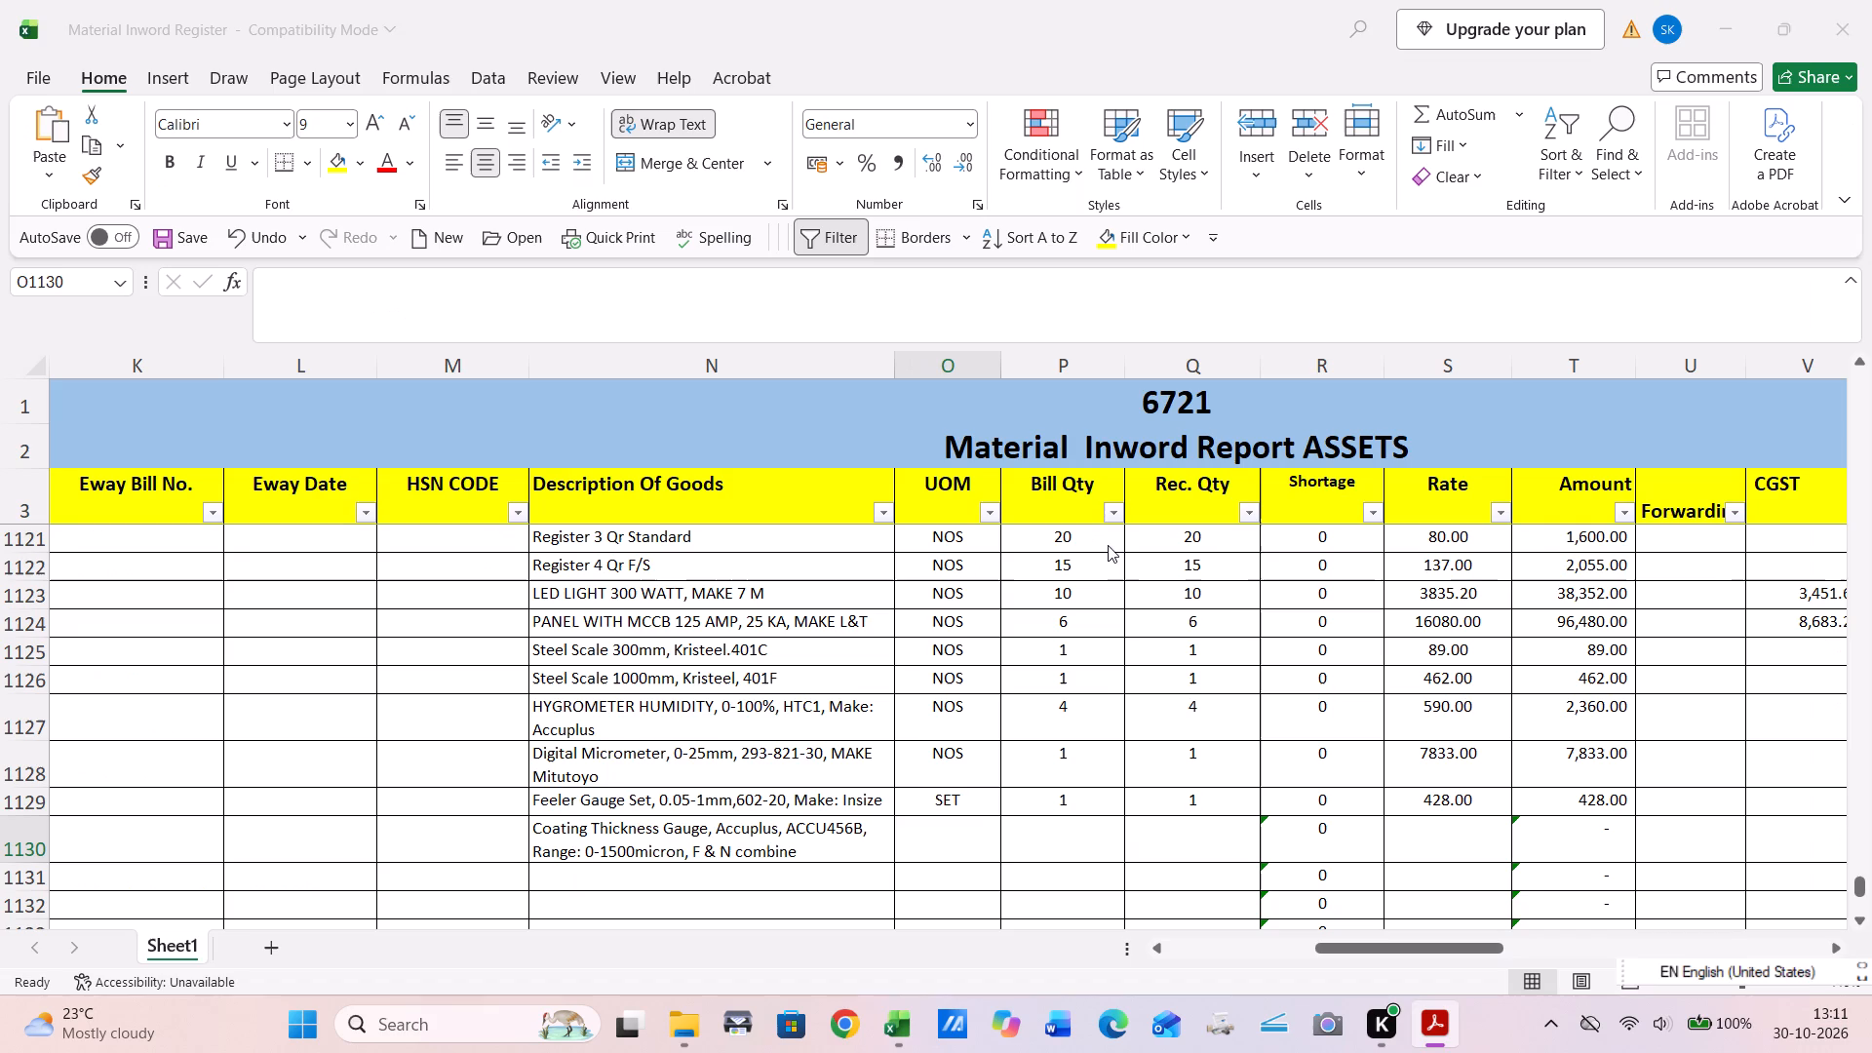
double_click(483, 822)
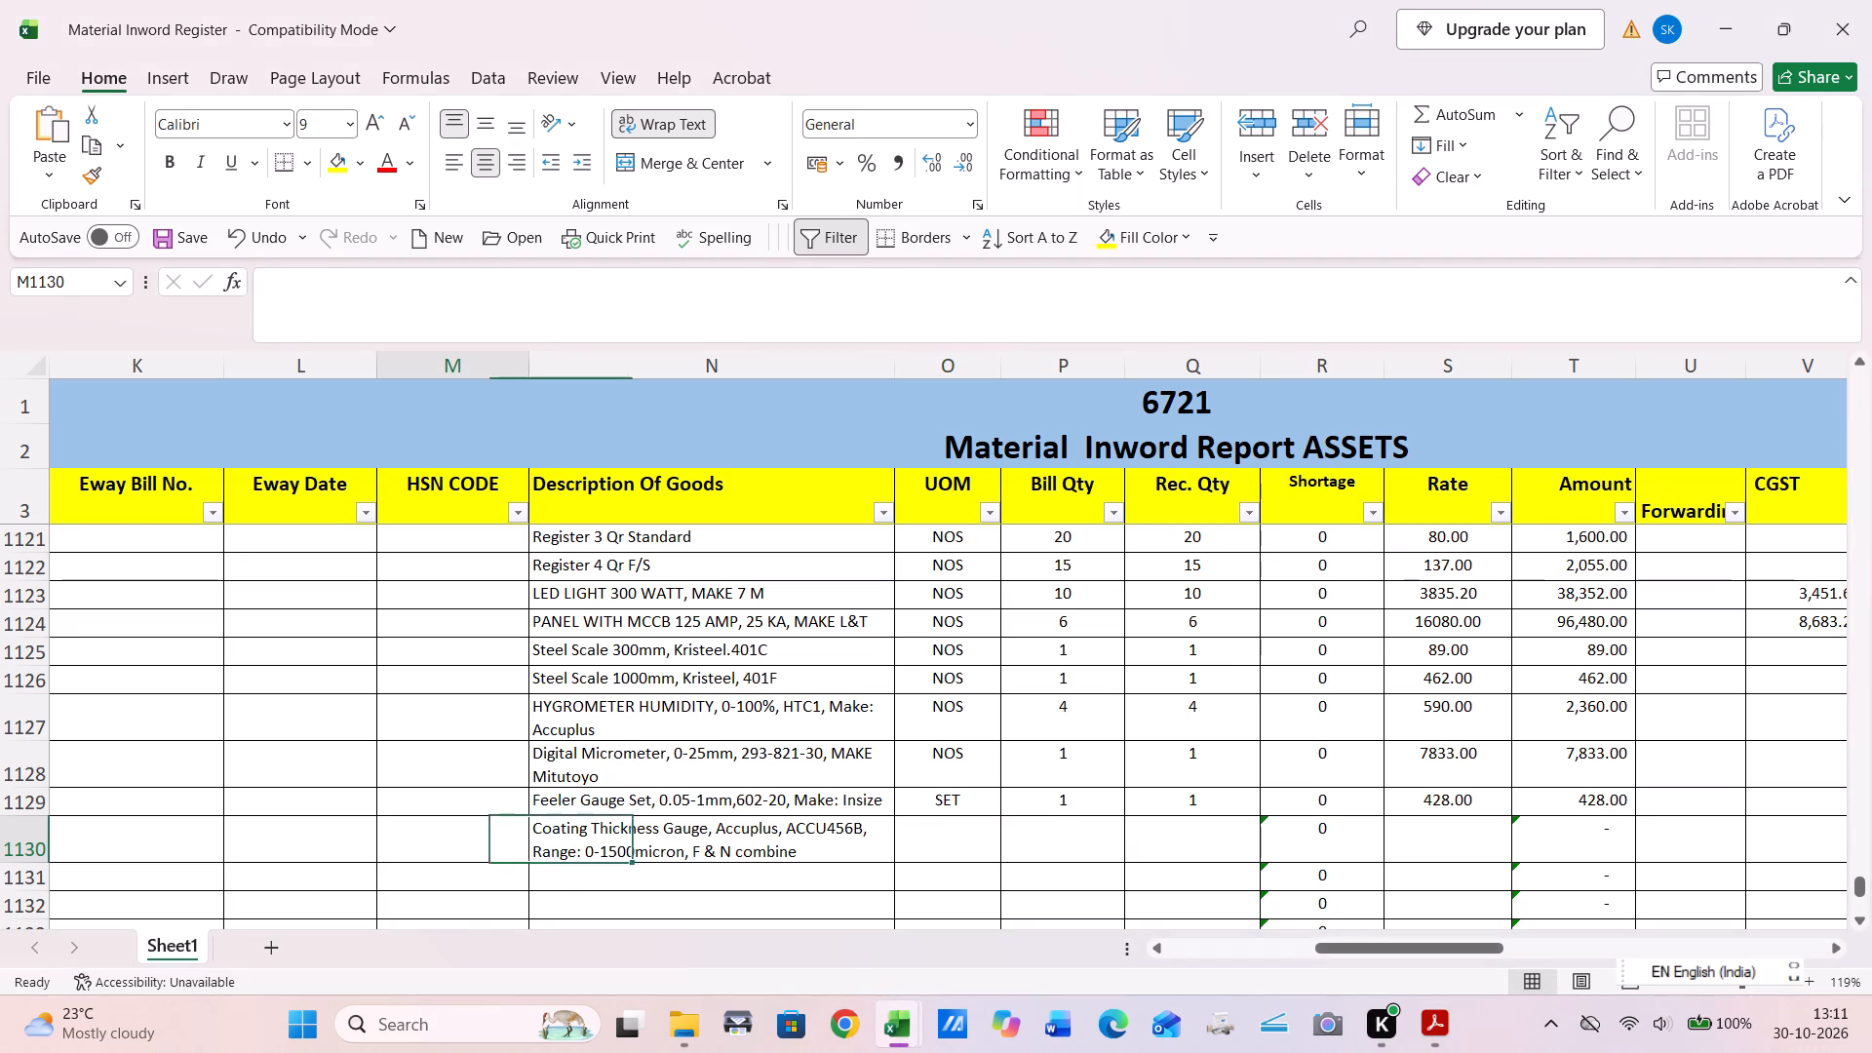
key(ctrl+v)
ctrl+click(483, 822)
Copy HSN code 90172010 from the invoice's first item into the Steel Scale 300mm row's HSN CODE cell.
key(alt+Tab)
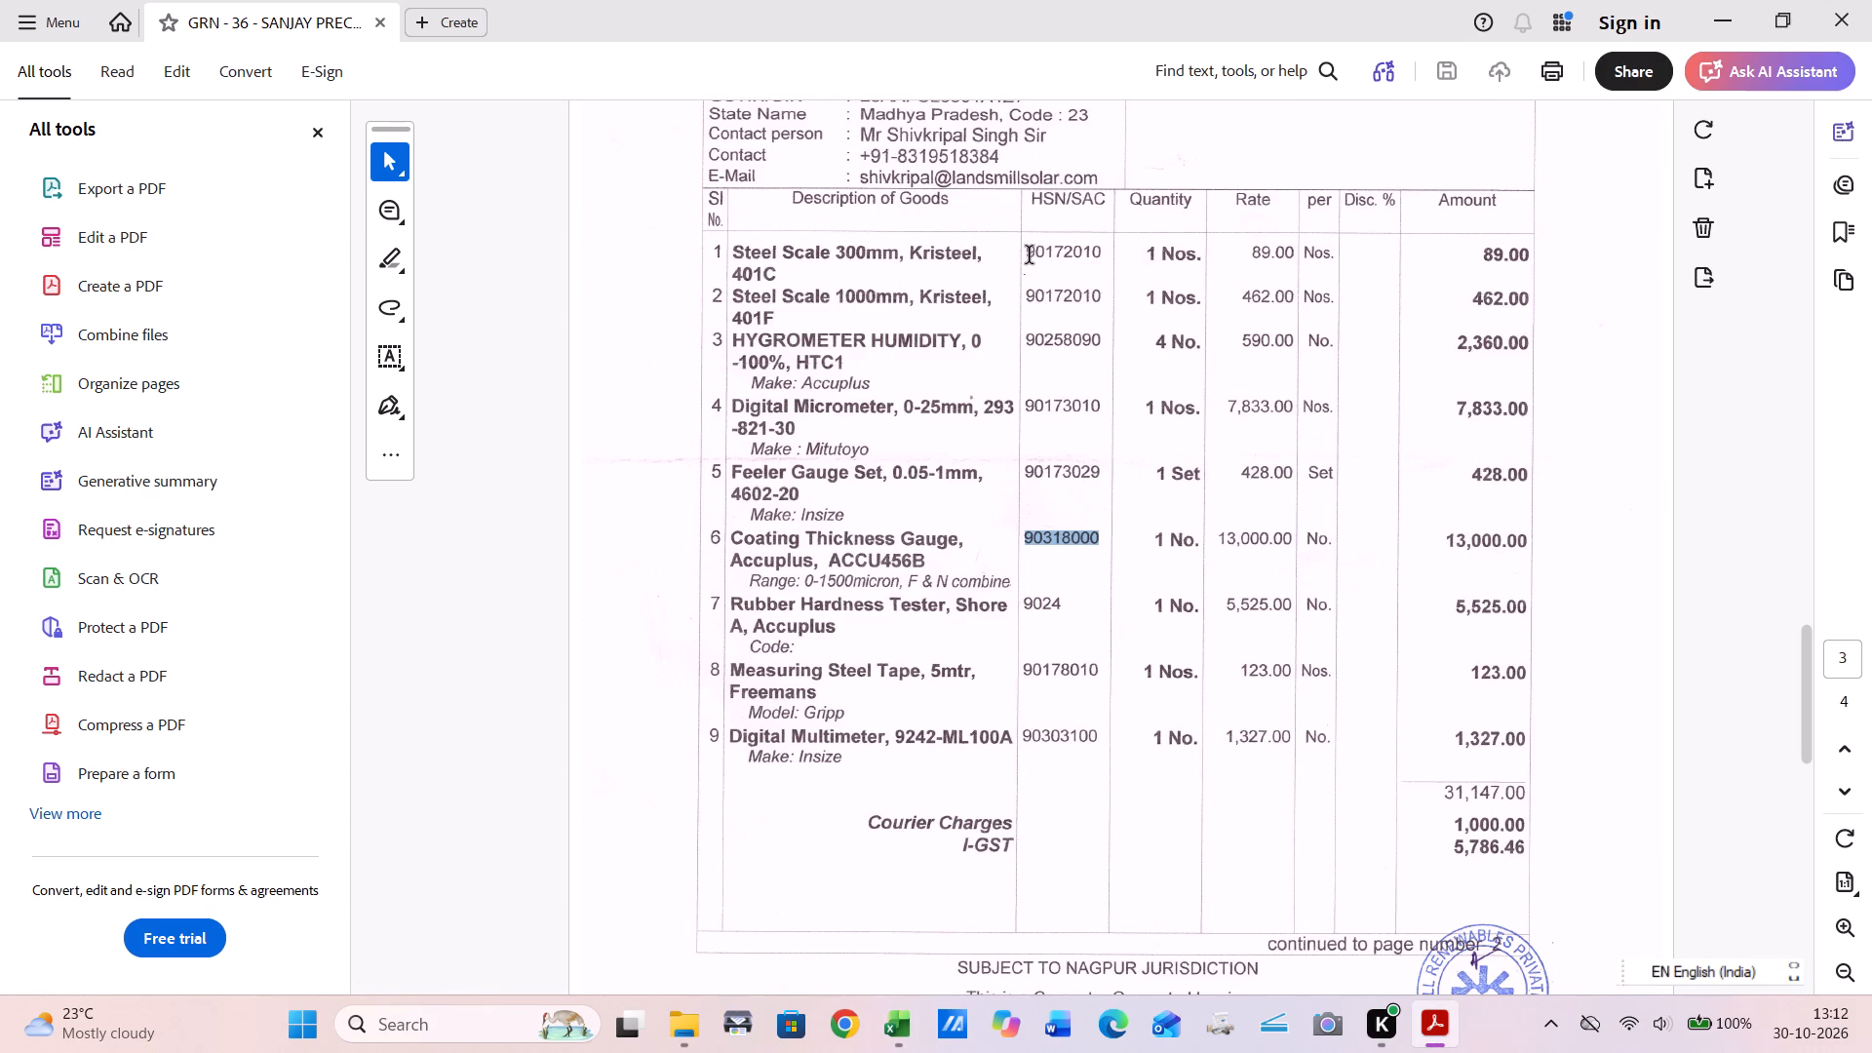
drag(1029, 254, 1098, 254)
key(ctrl+c)
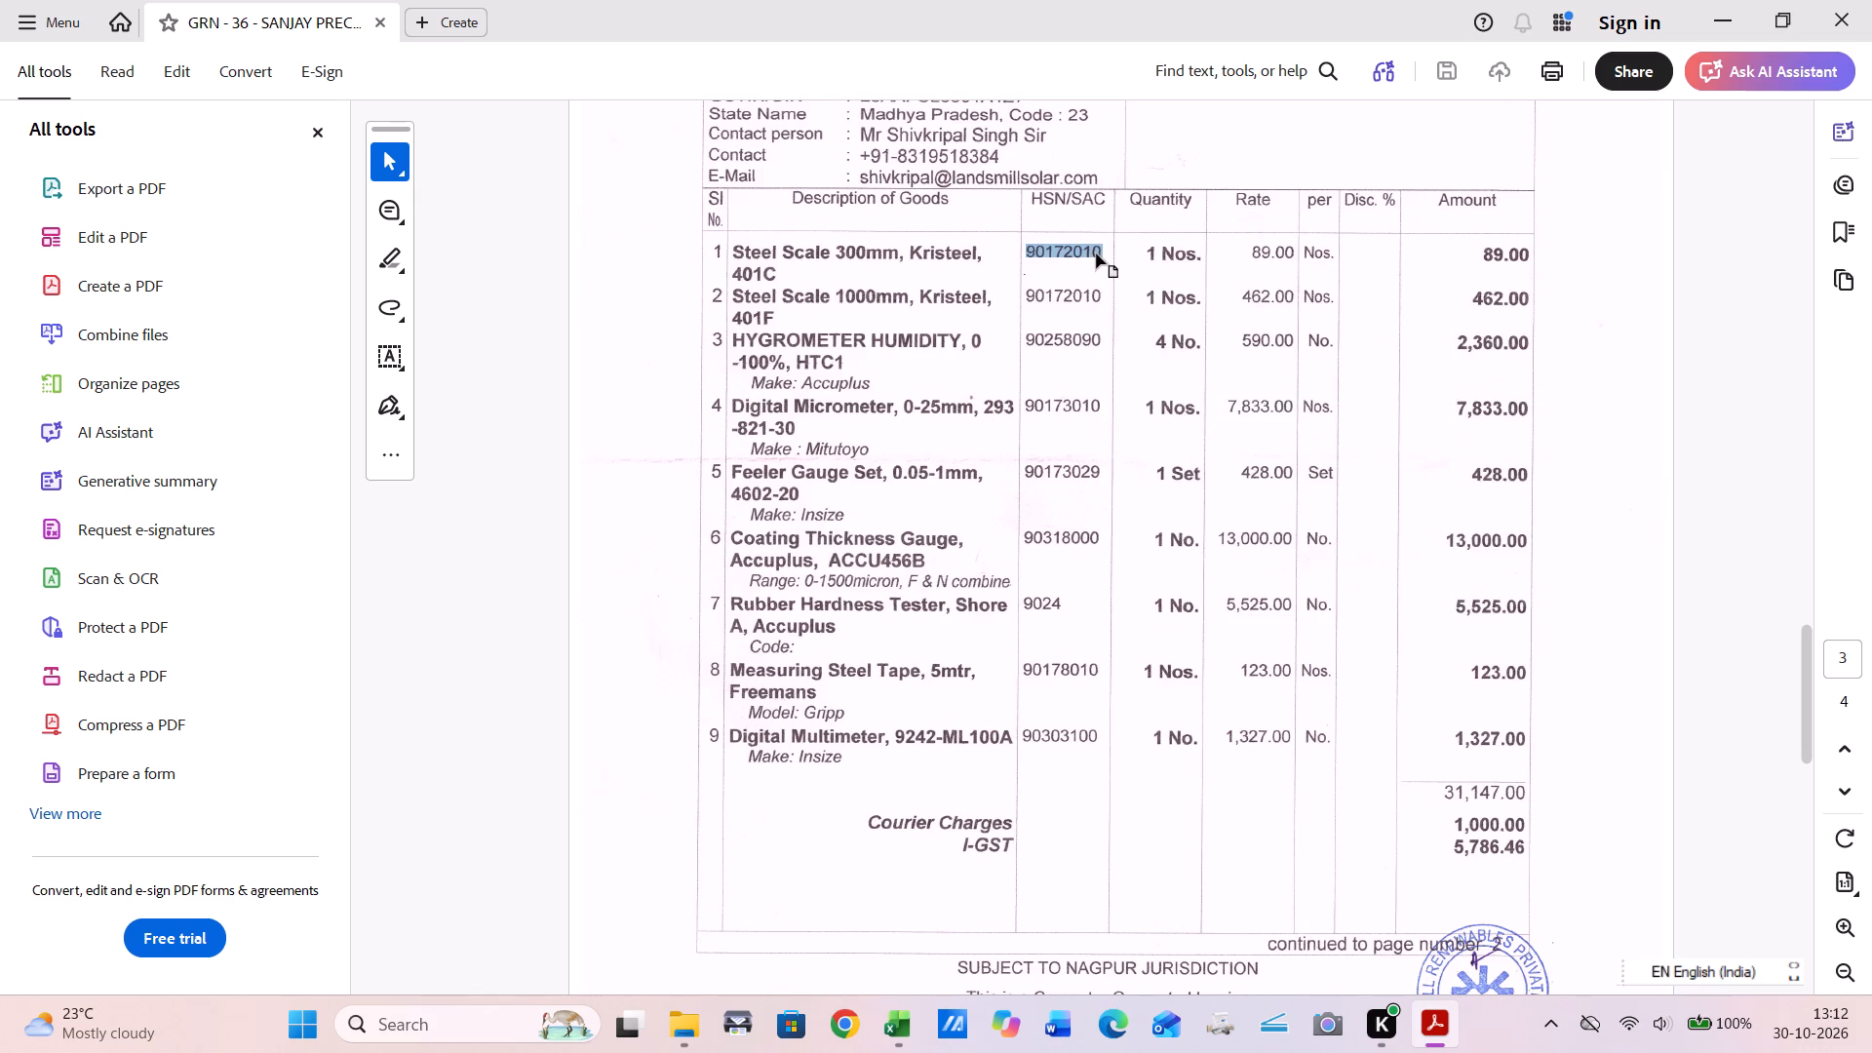
key(alt+Tab)
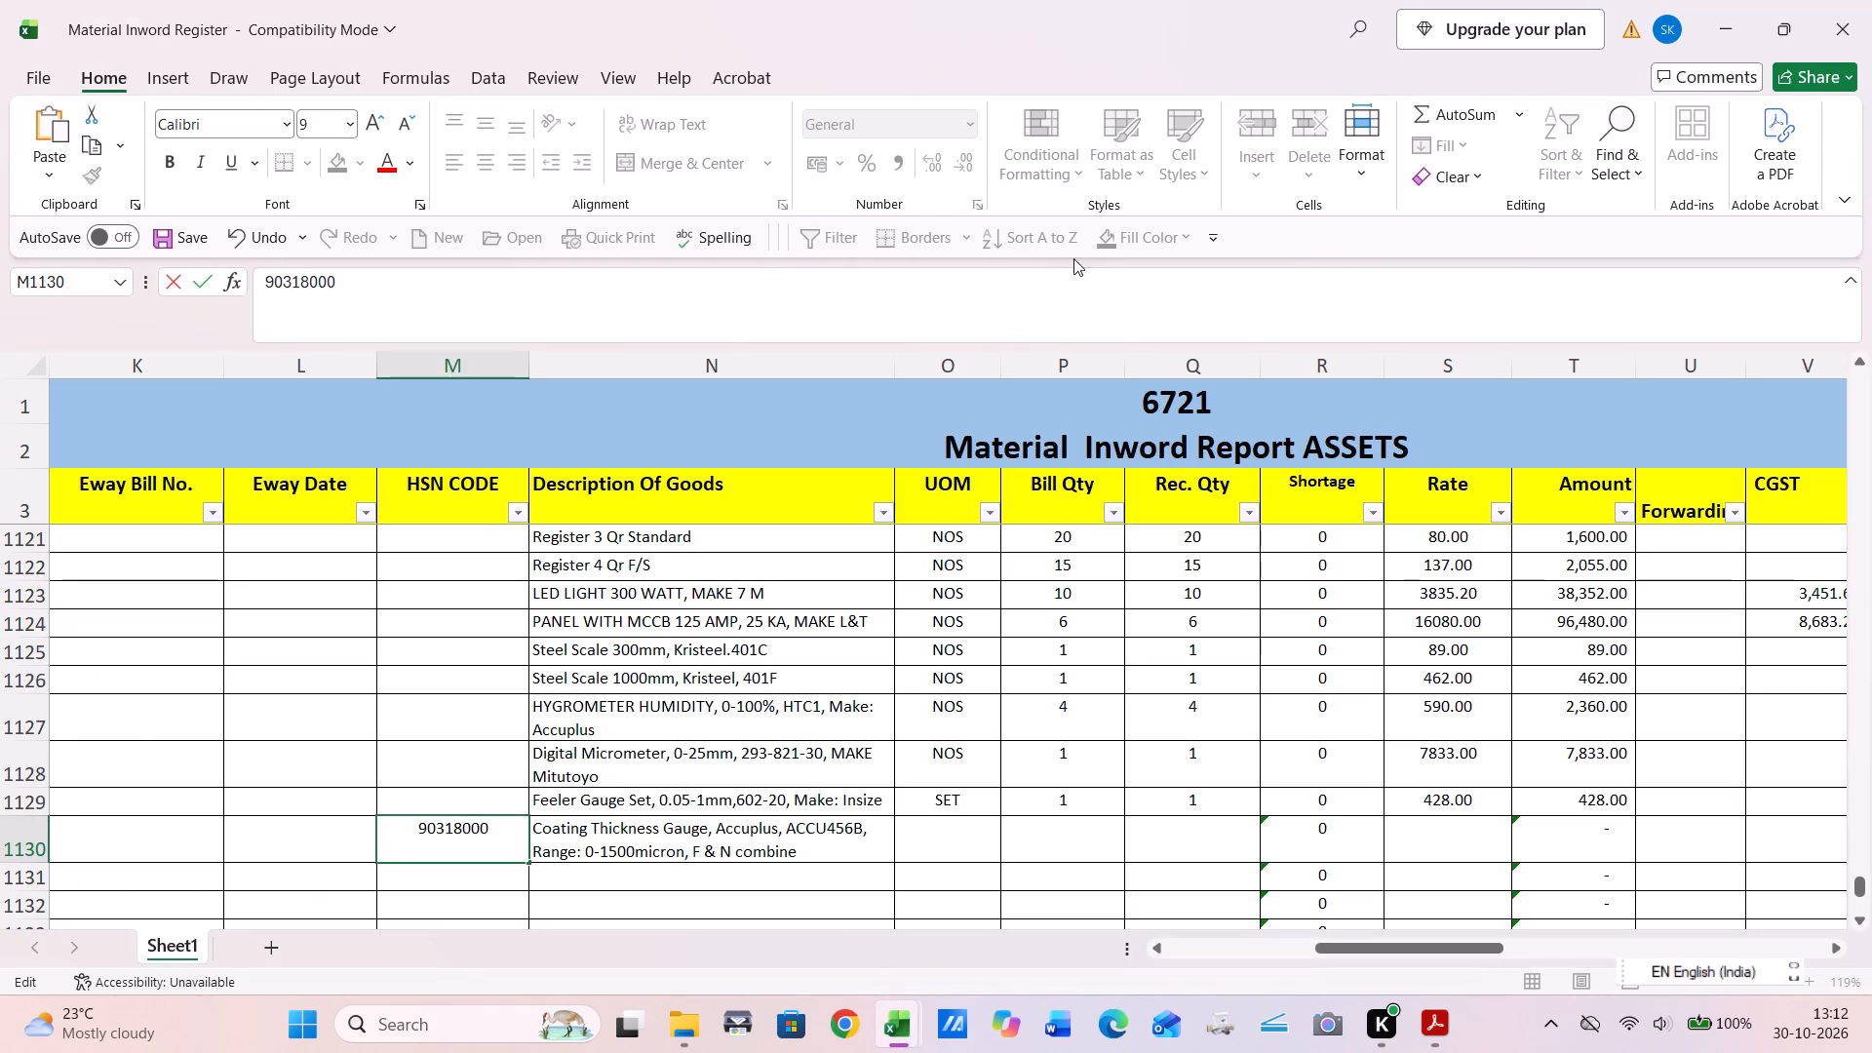
double_click(408, 656)
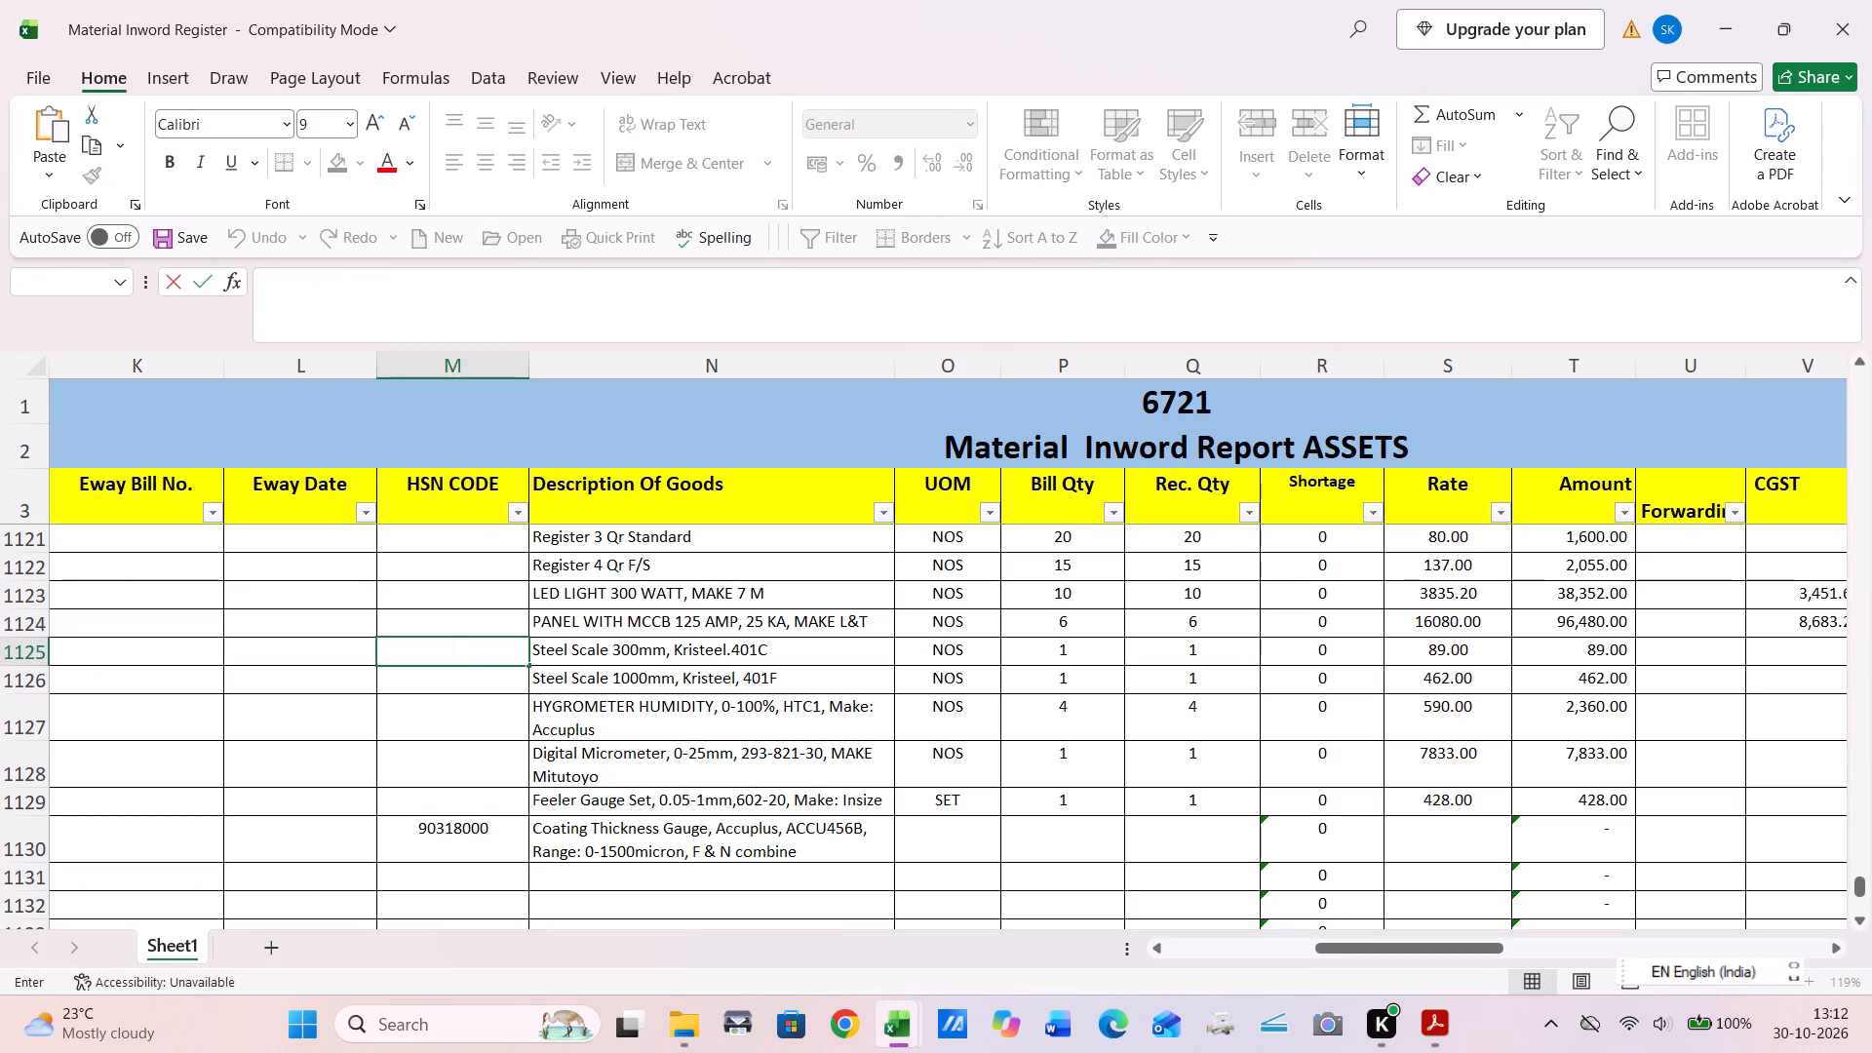
key(ctrl+v)
key(Return)
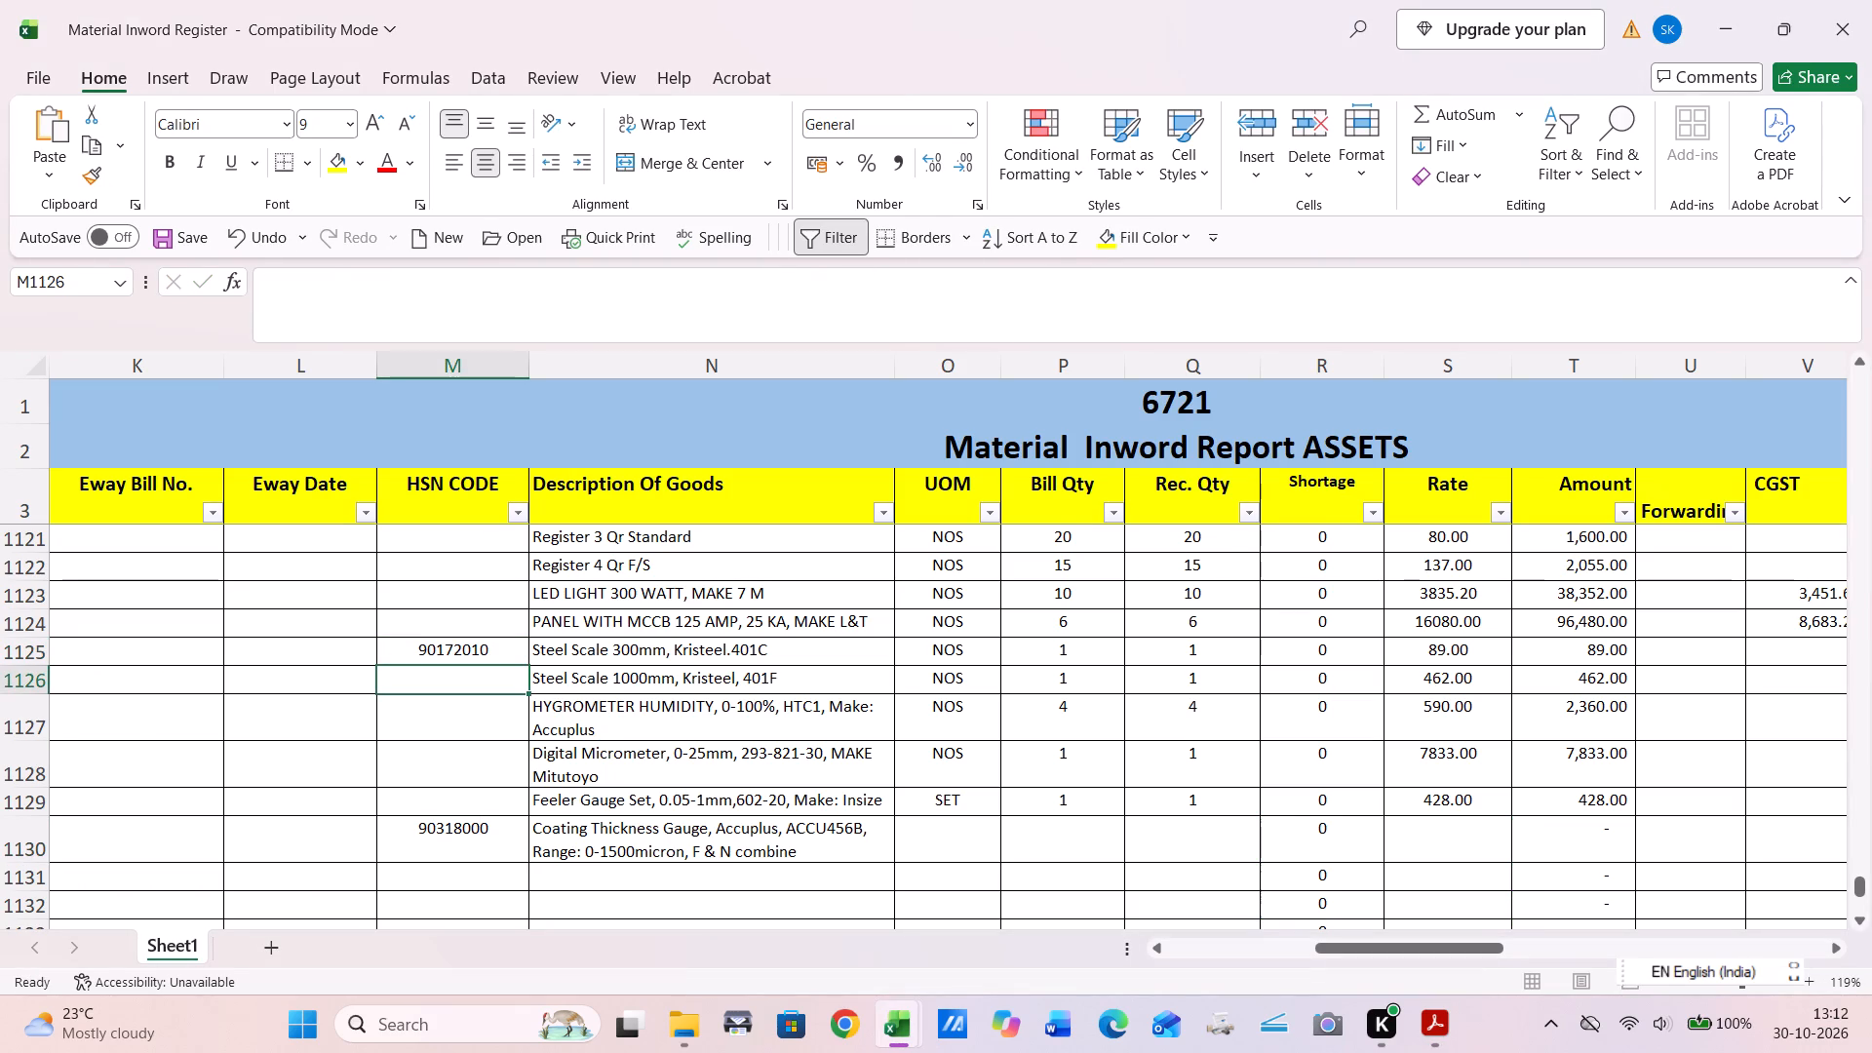
Copy HSN code 90172010 from the invoice's second item into the Steel Scale 1000mm row's HSN CODE cell.
key(alt+Tab)
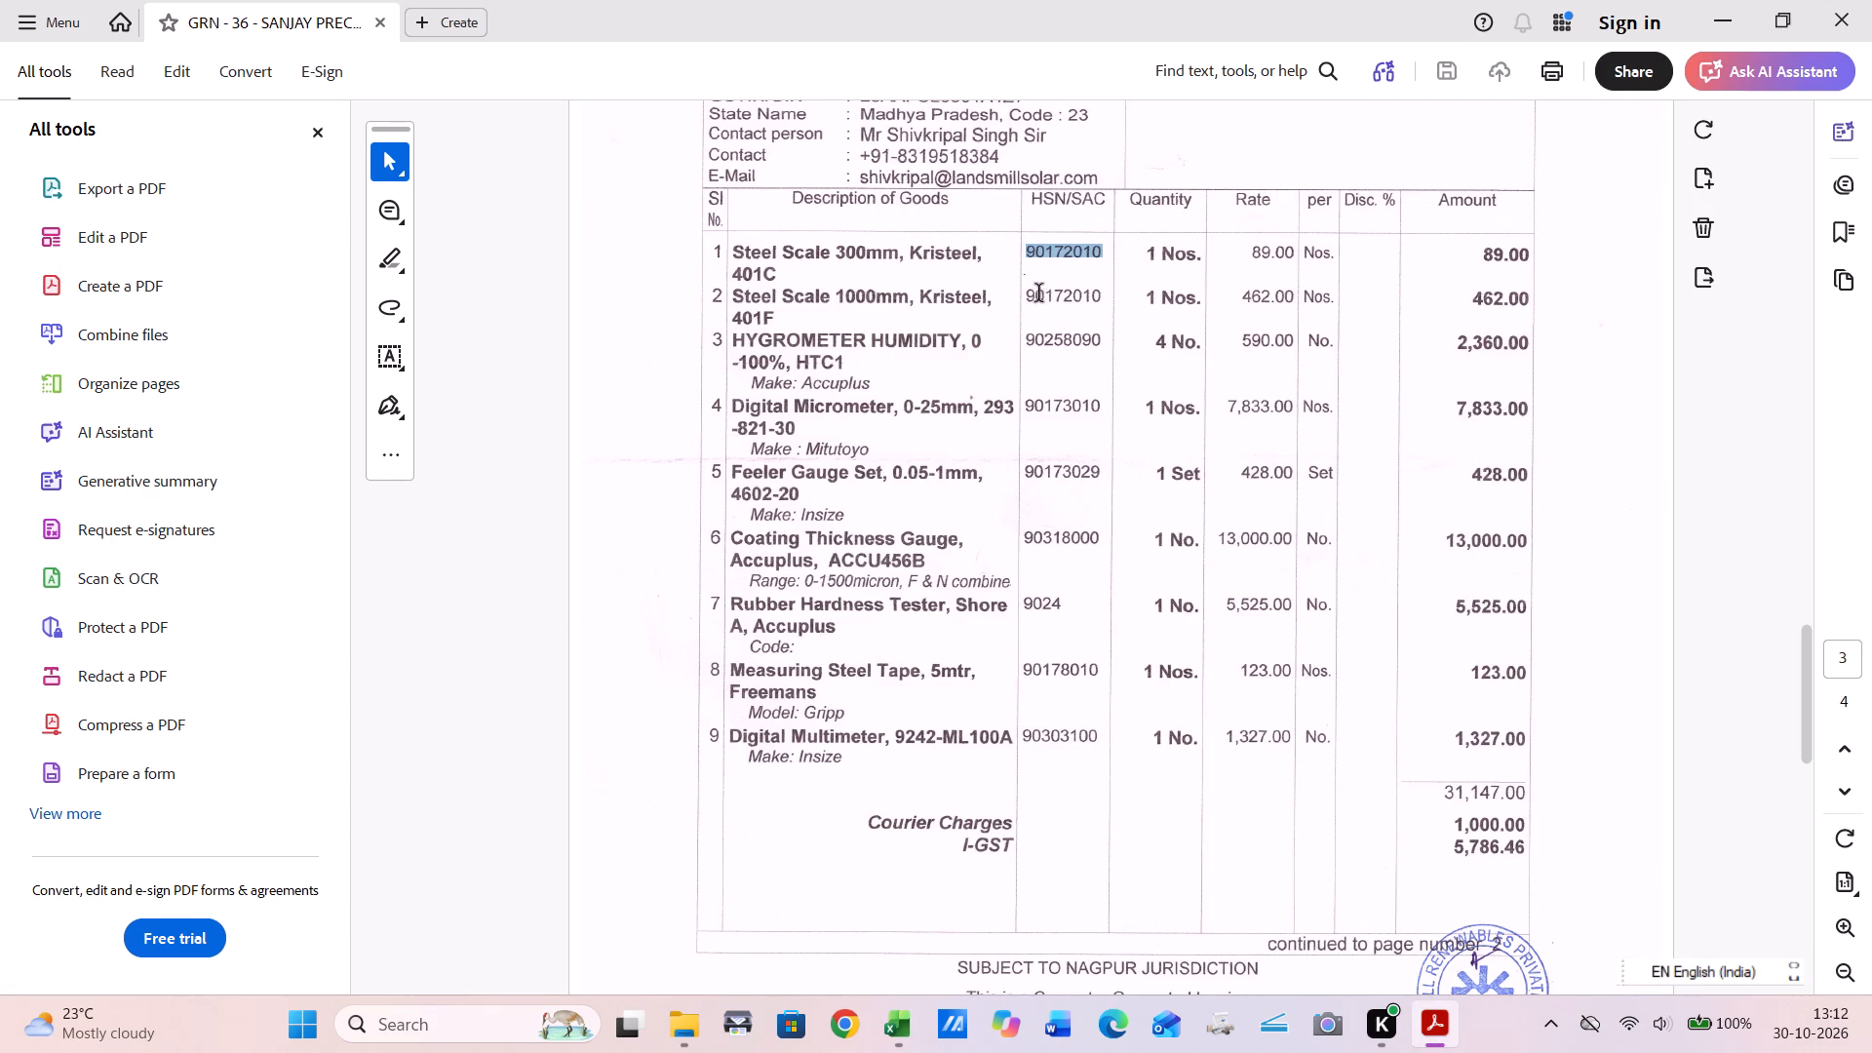
drag(1029, 299, 1099, 311)
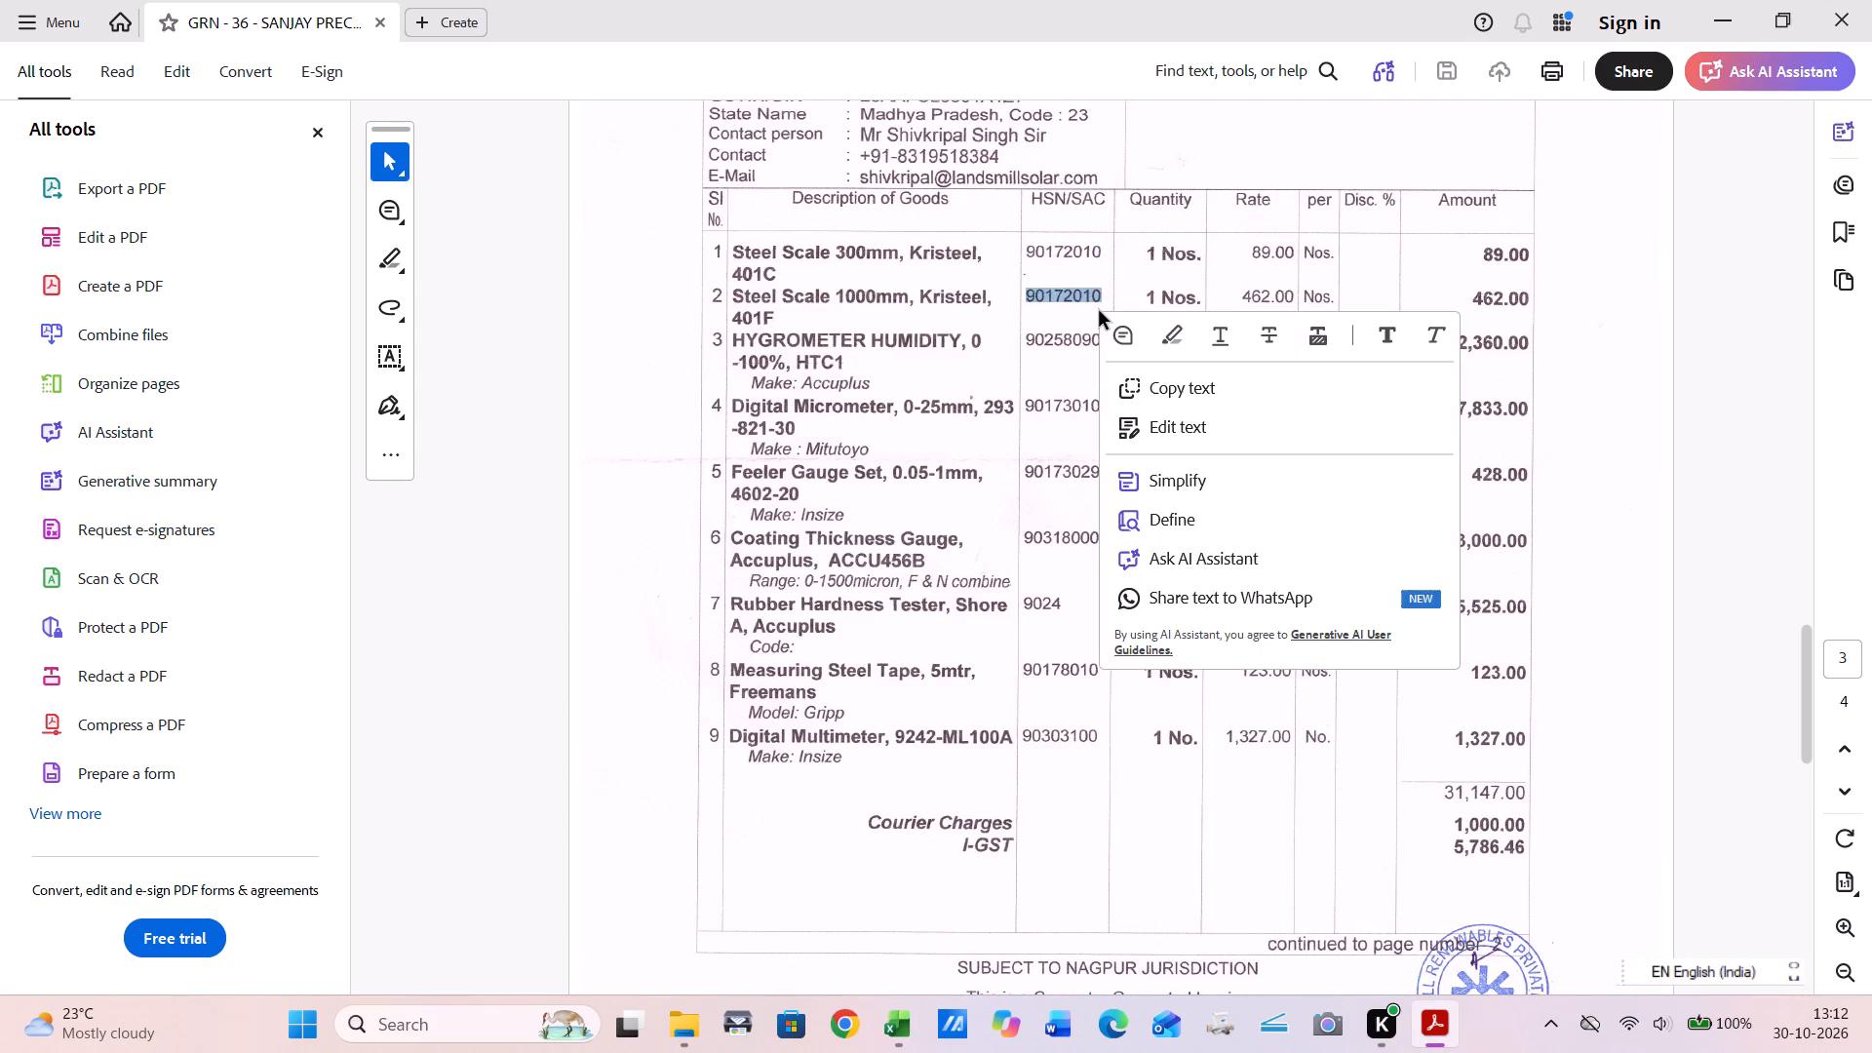
key(ctrl+c)
key(alt+Tab)
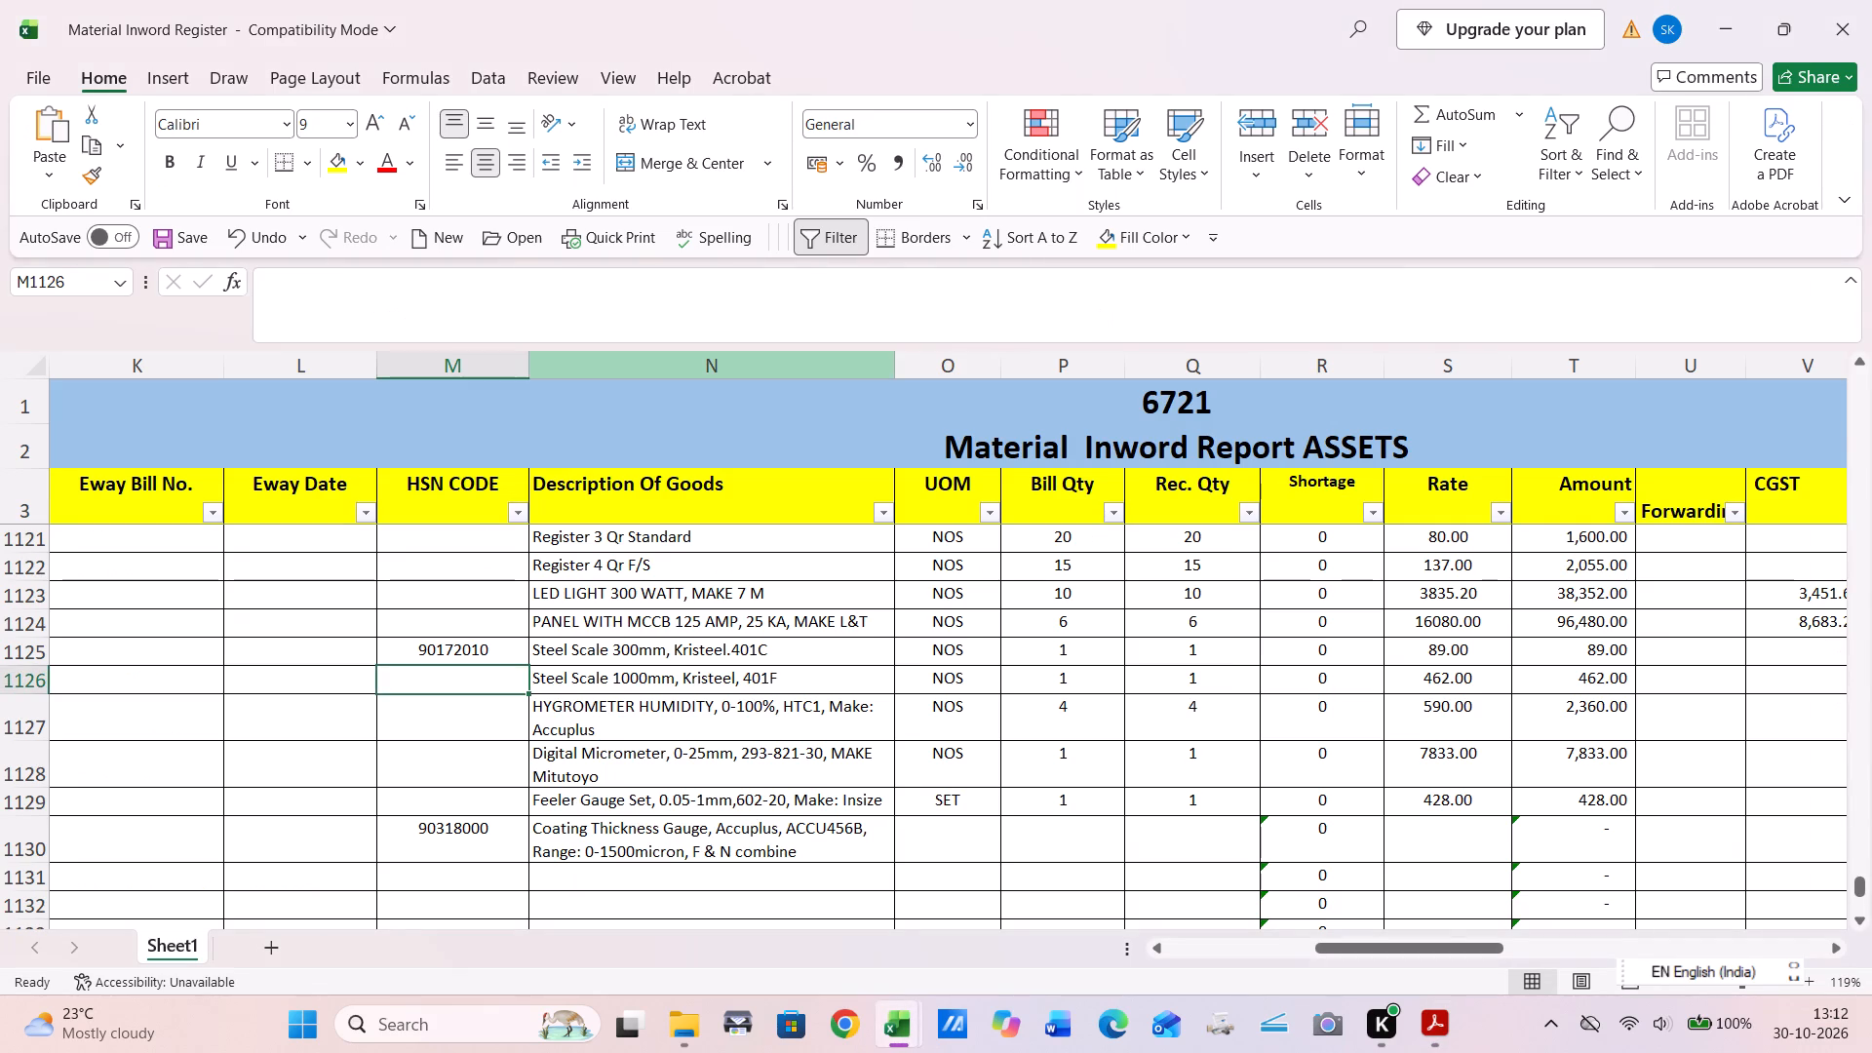
double_click(484, 675)
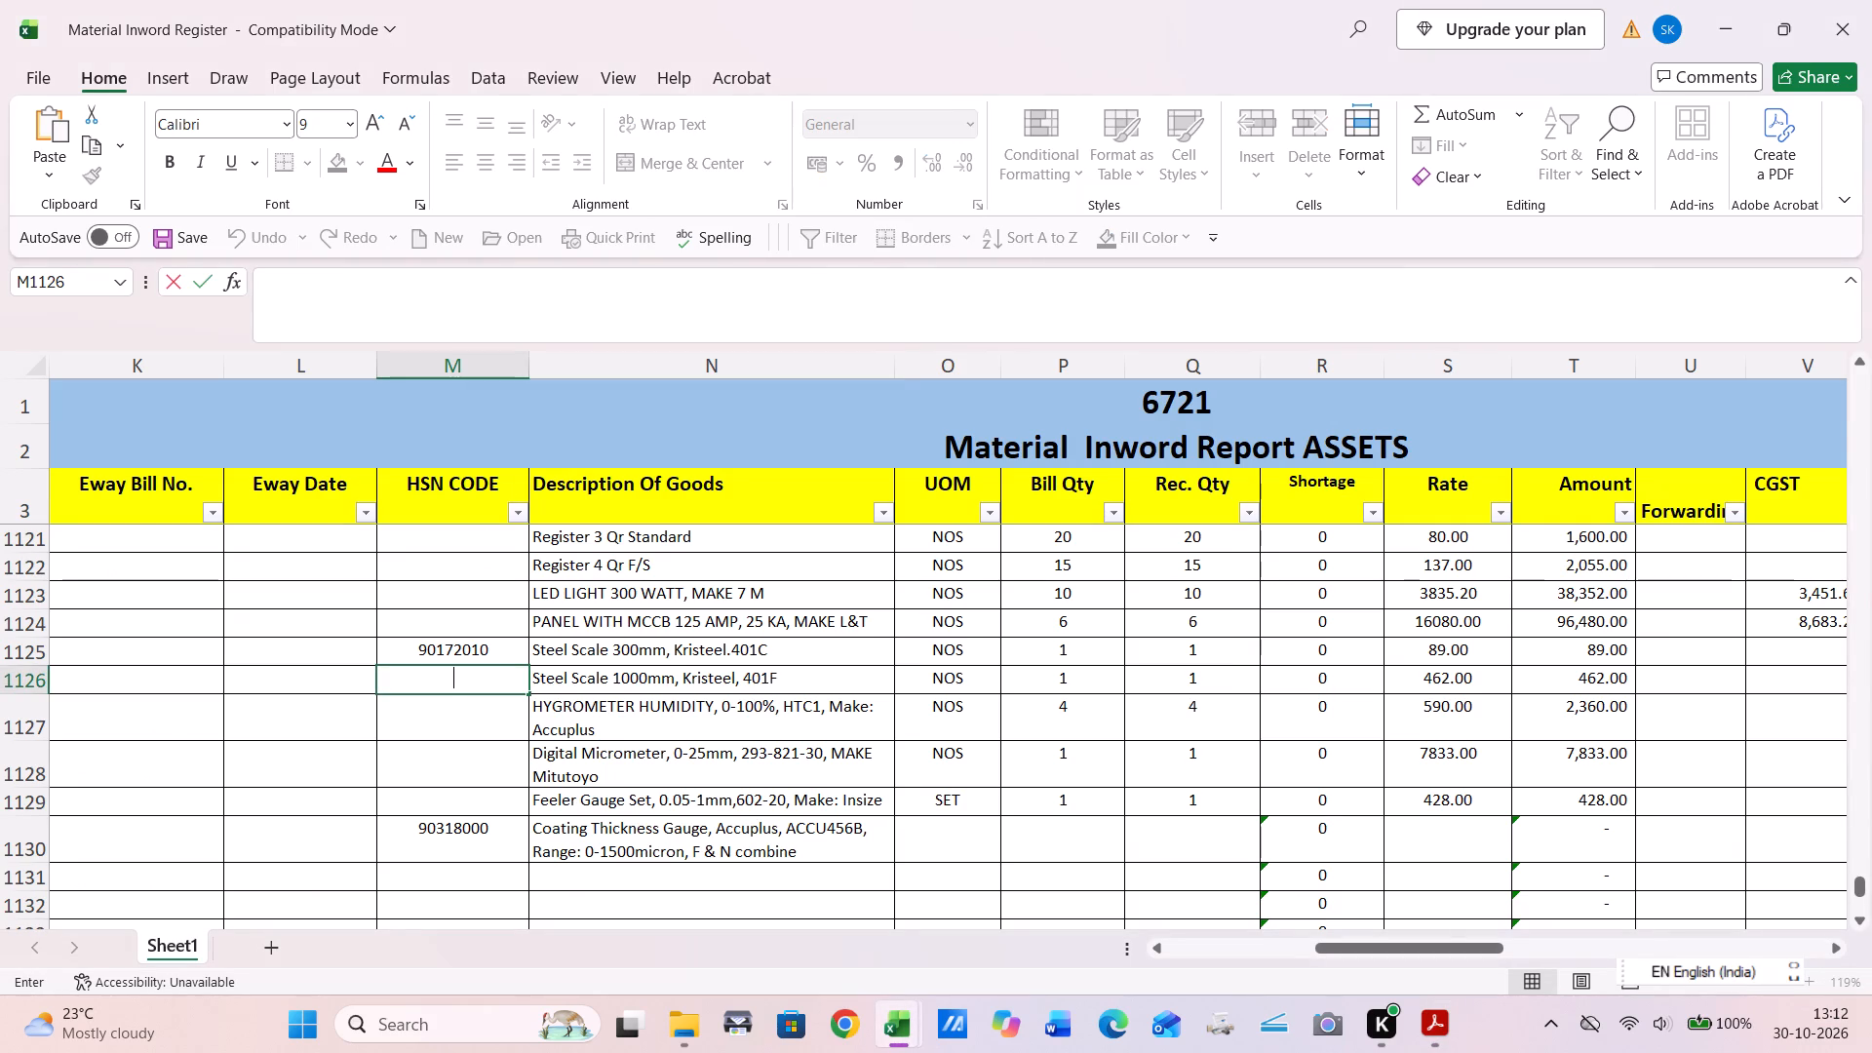
key(ctrl+v)
Copy HSN code 90258090 from the invoice's third item into the hygrometer row's HSN CODE cell.
key(alt+Tab)
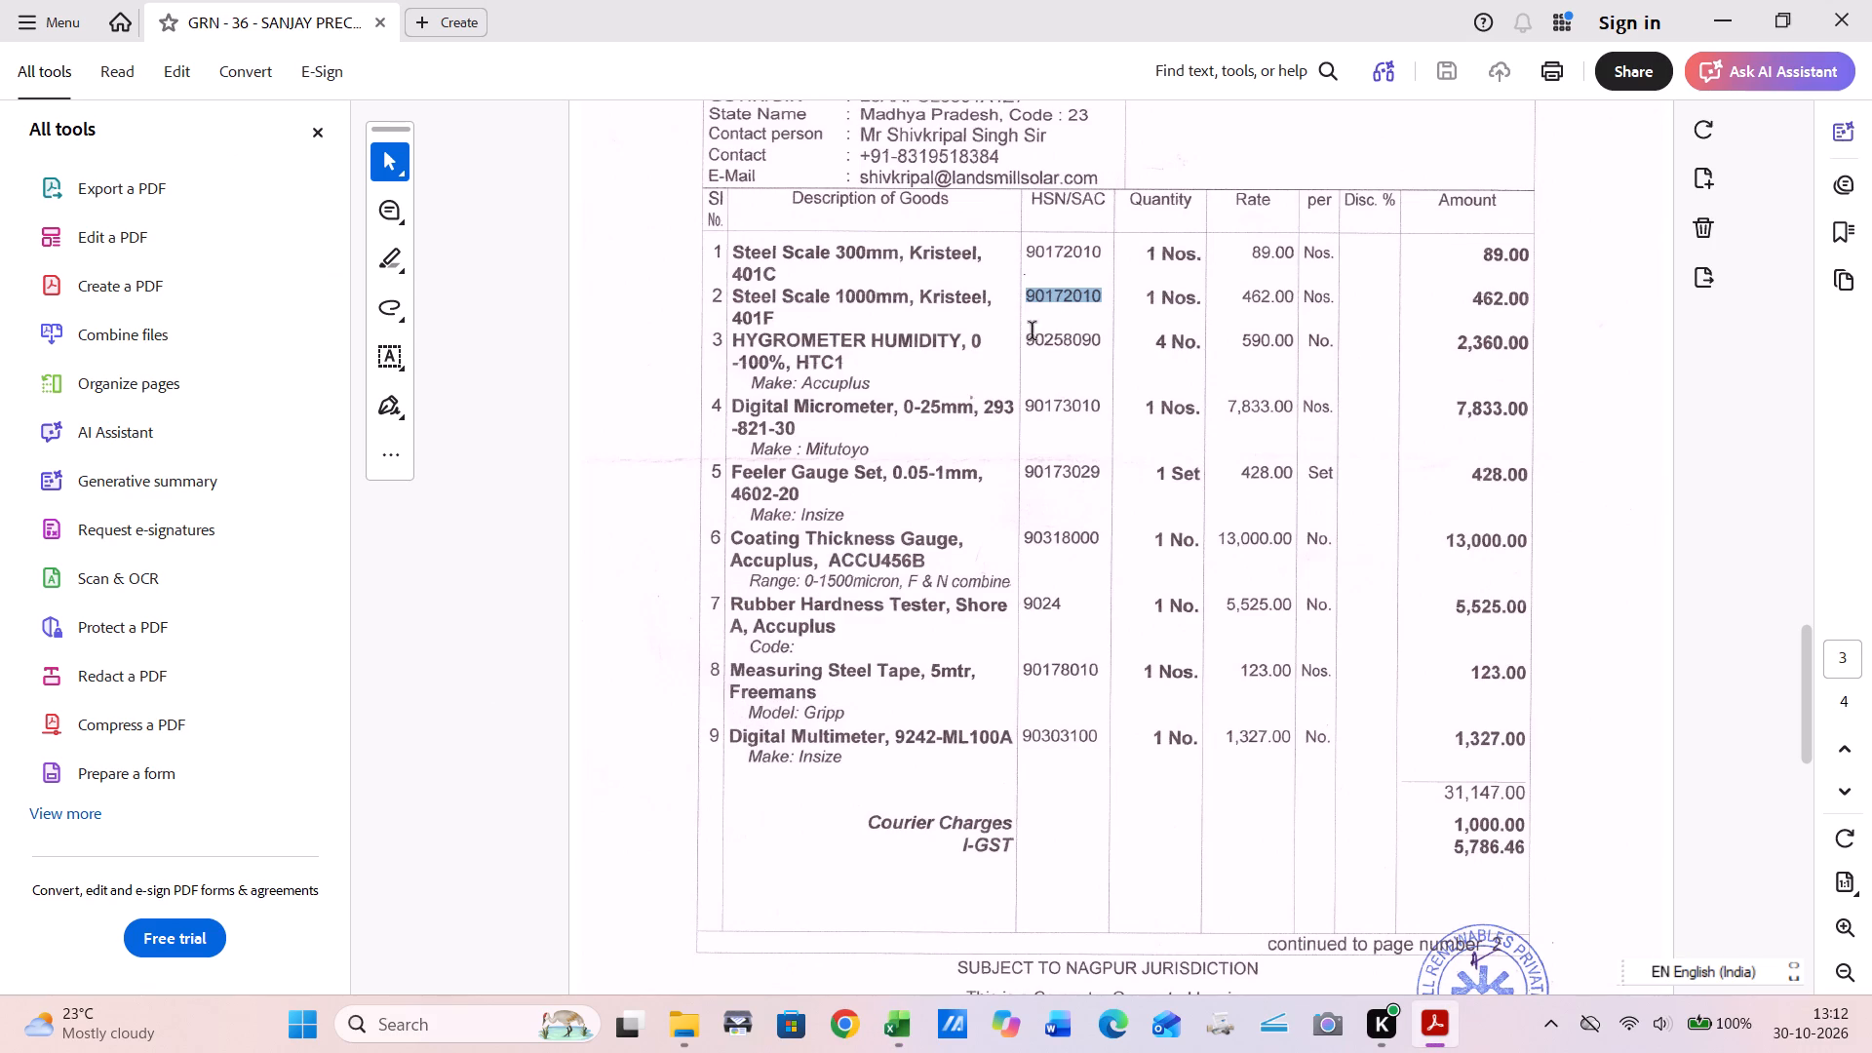
drag(1026, 348, 1099, 348)
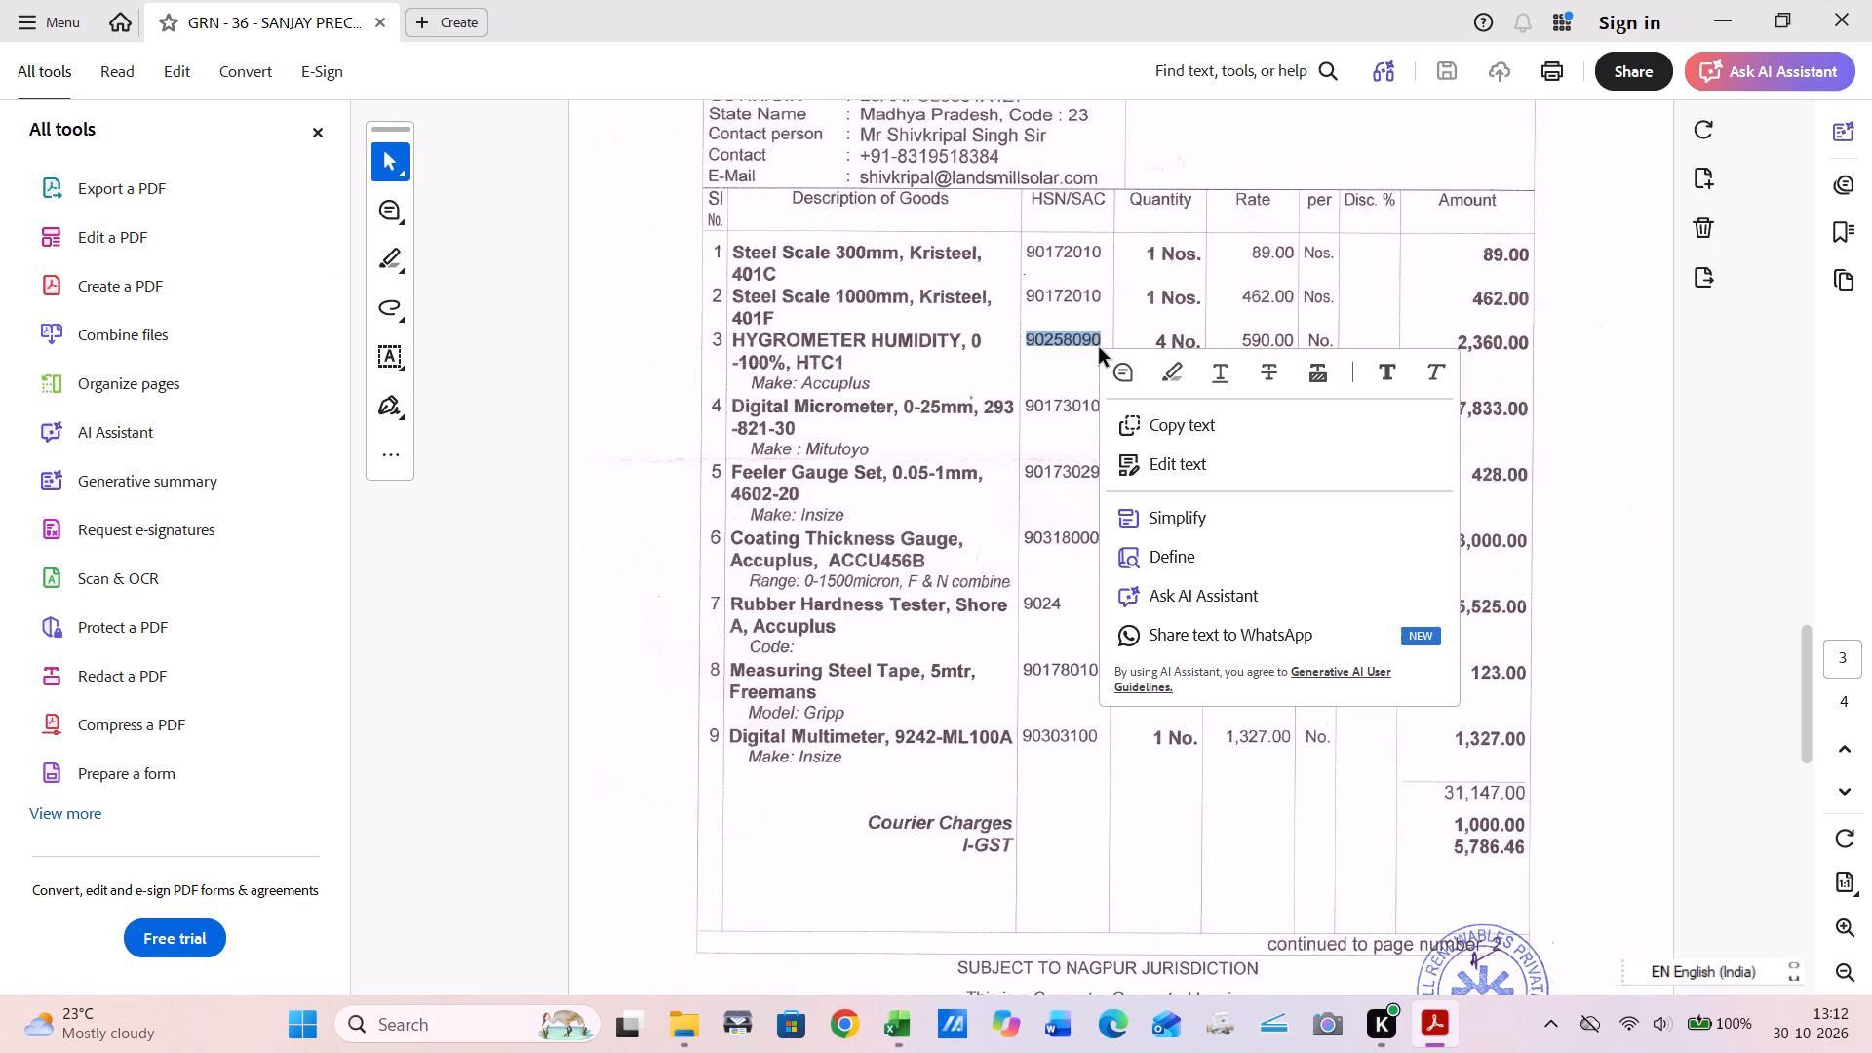
key(ctrl+c)
key(alt+Tab)
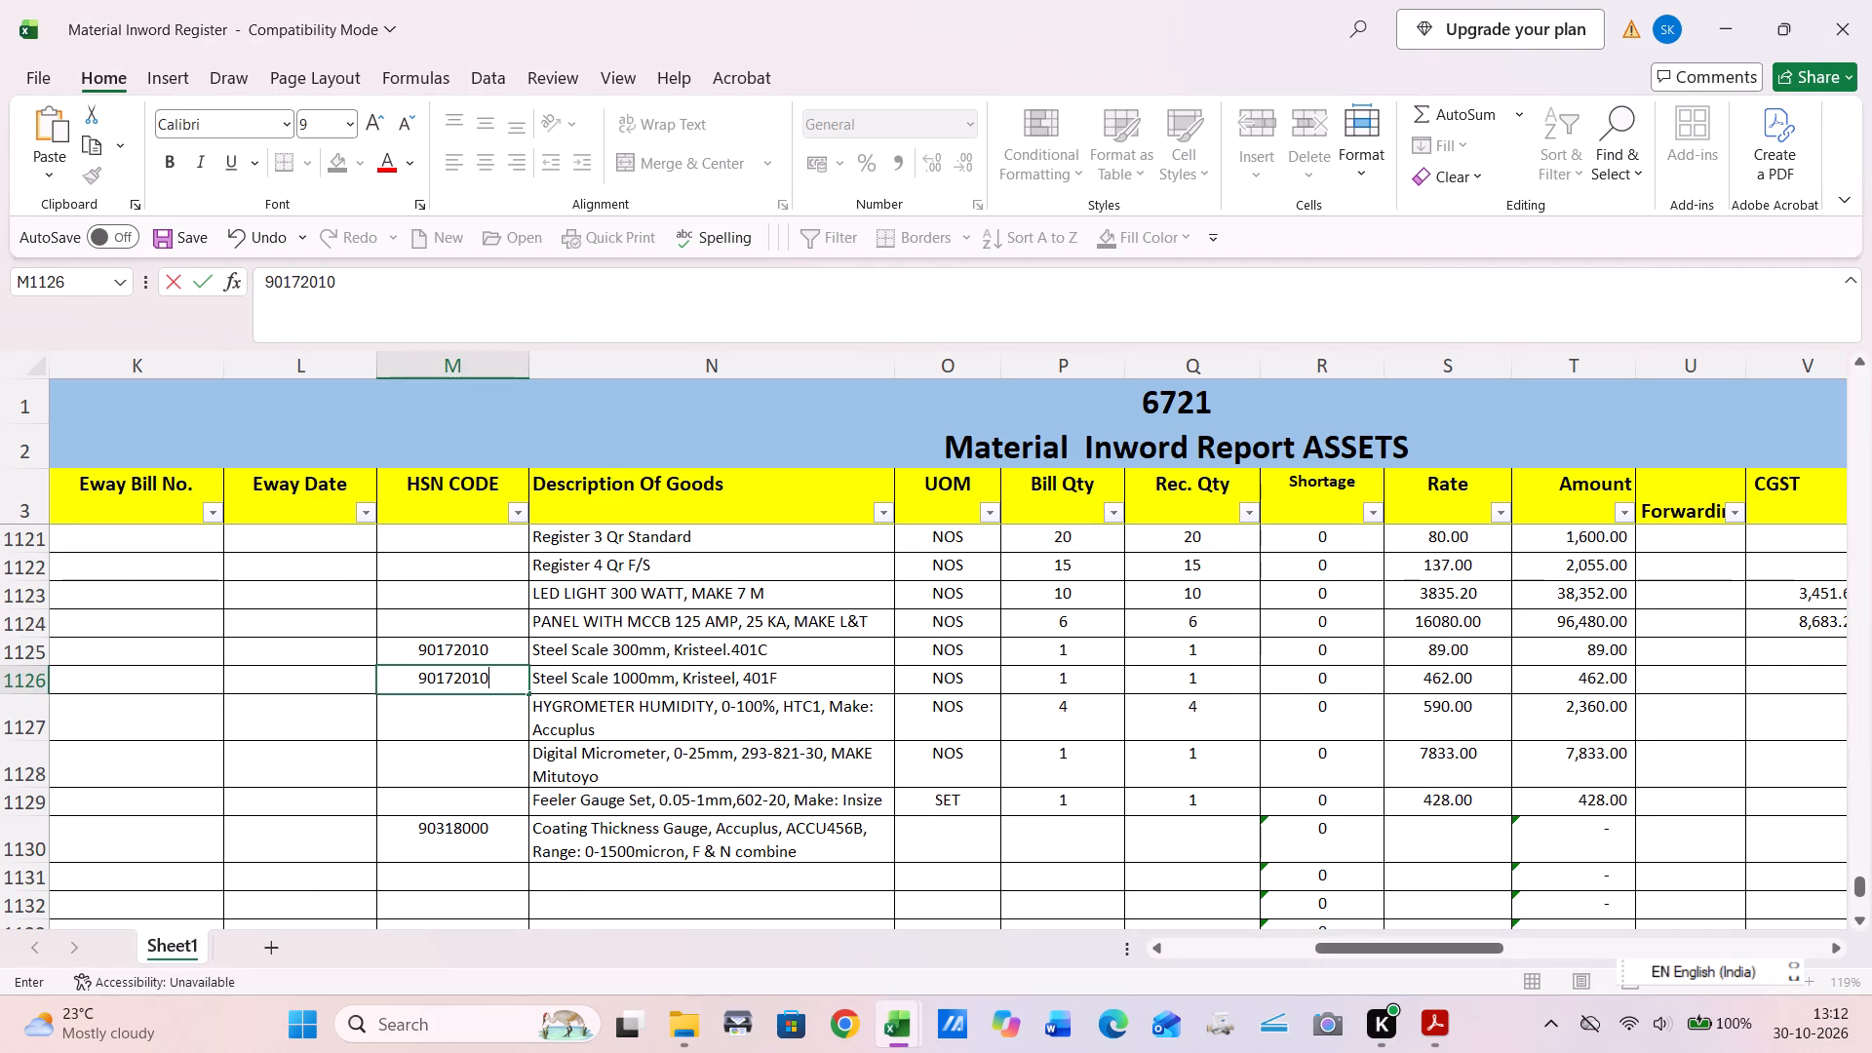
double_click(486, 715)
key(ctrl+v)
Copy HSN code 90173010 from the invoice's fourth item into the Digital Micrometer row's HSN CODE cell.
key(alt+Tab)
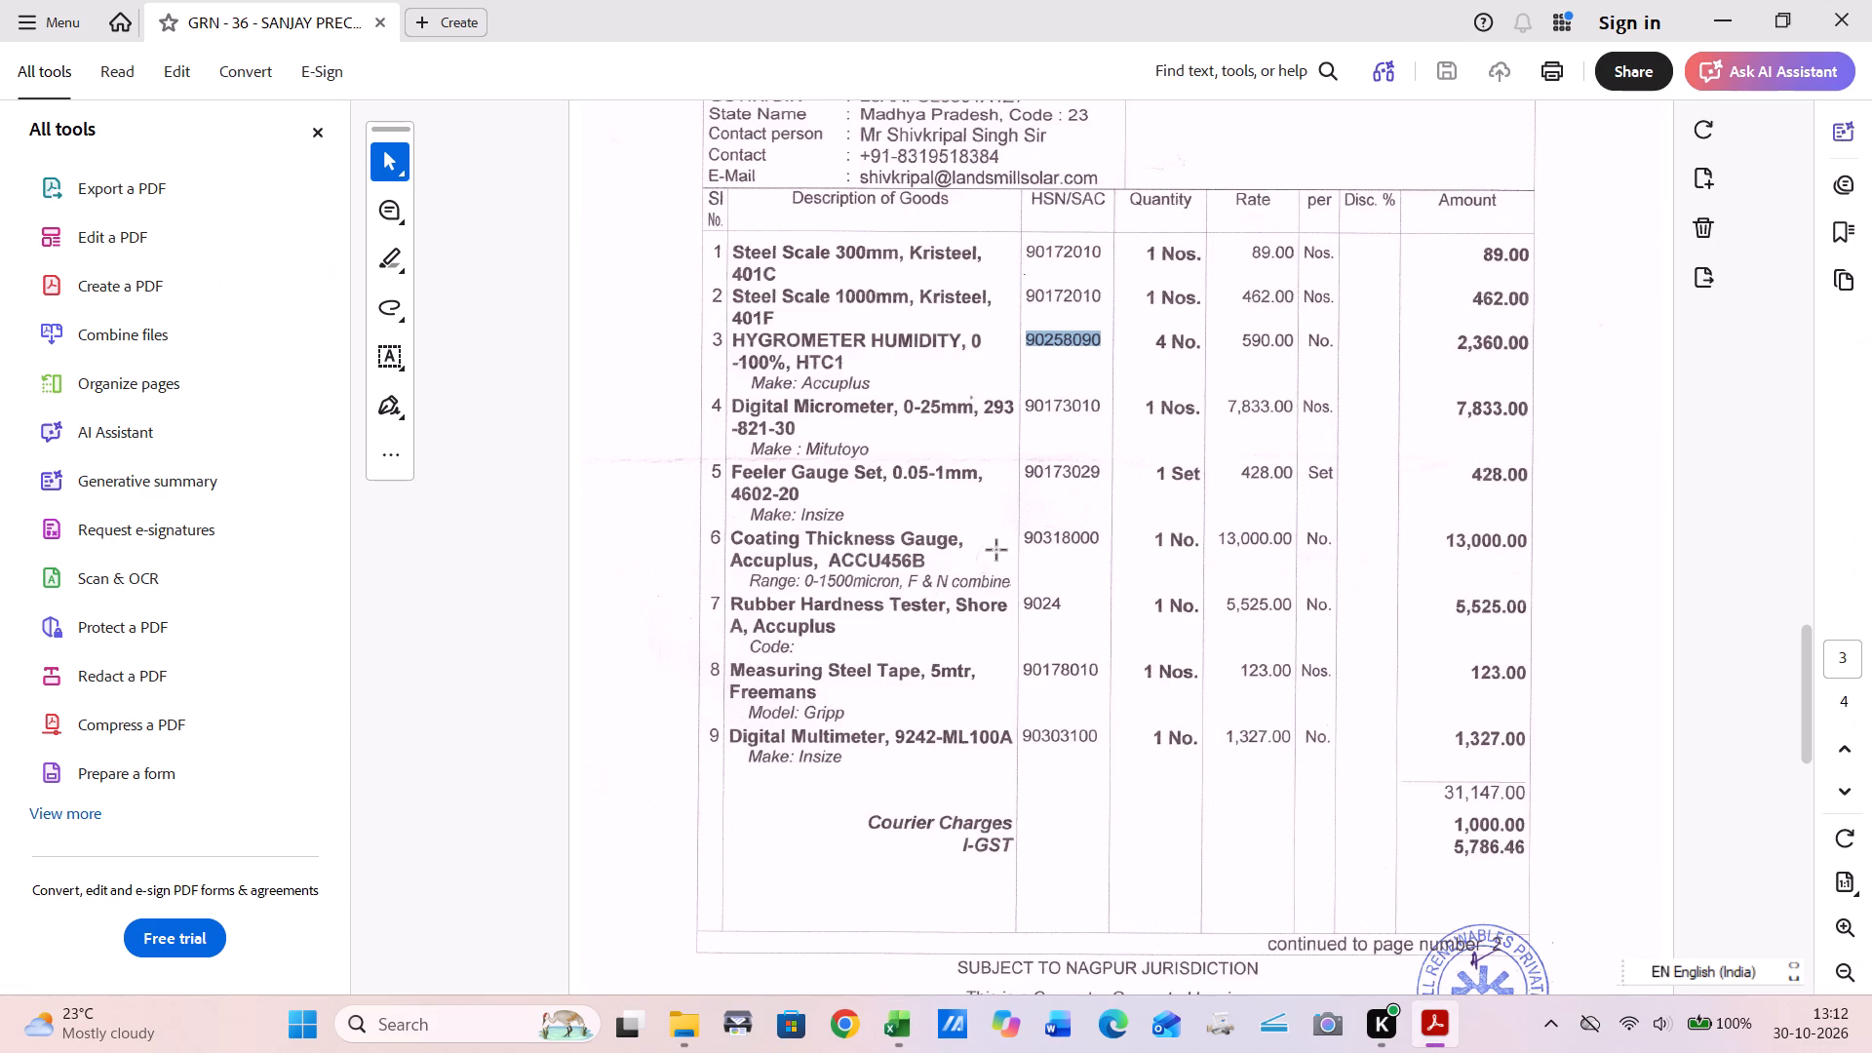
drag(1026, 409, 1101, 402)
key(ctrl+c)
key(alt+Tab)
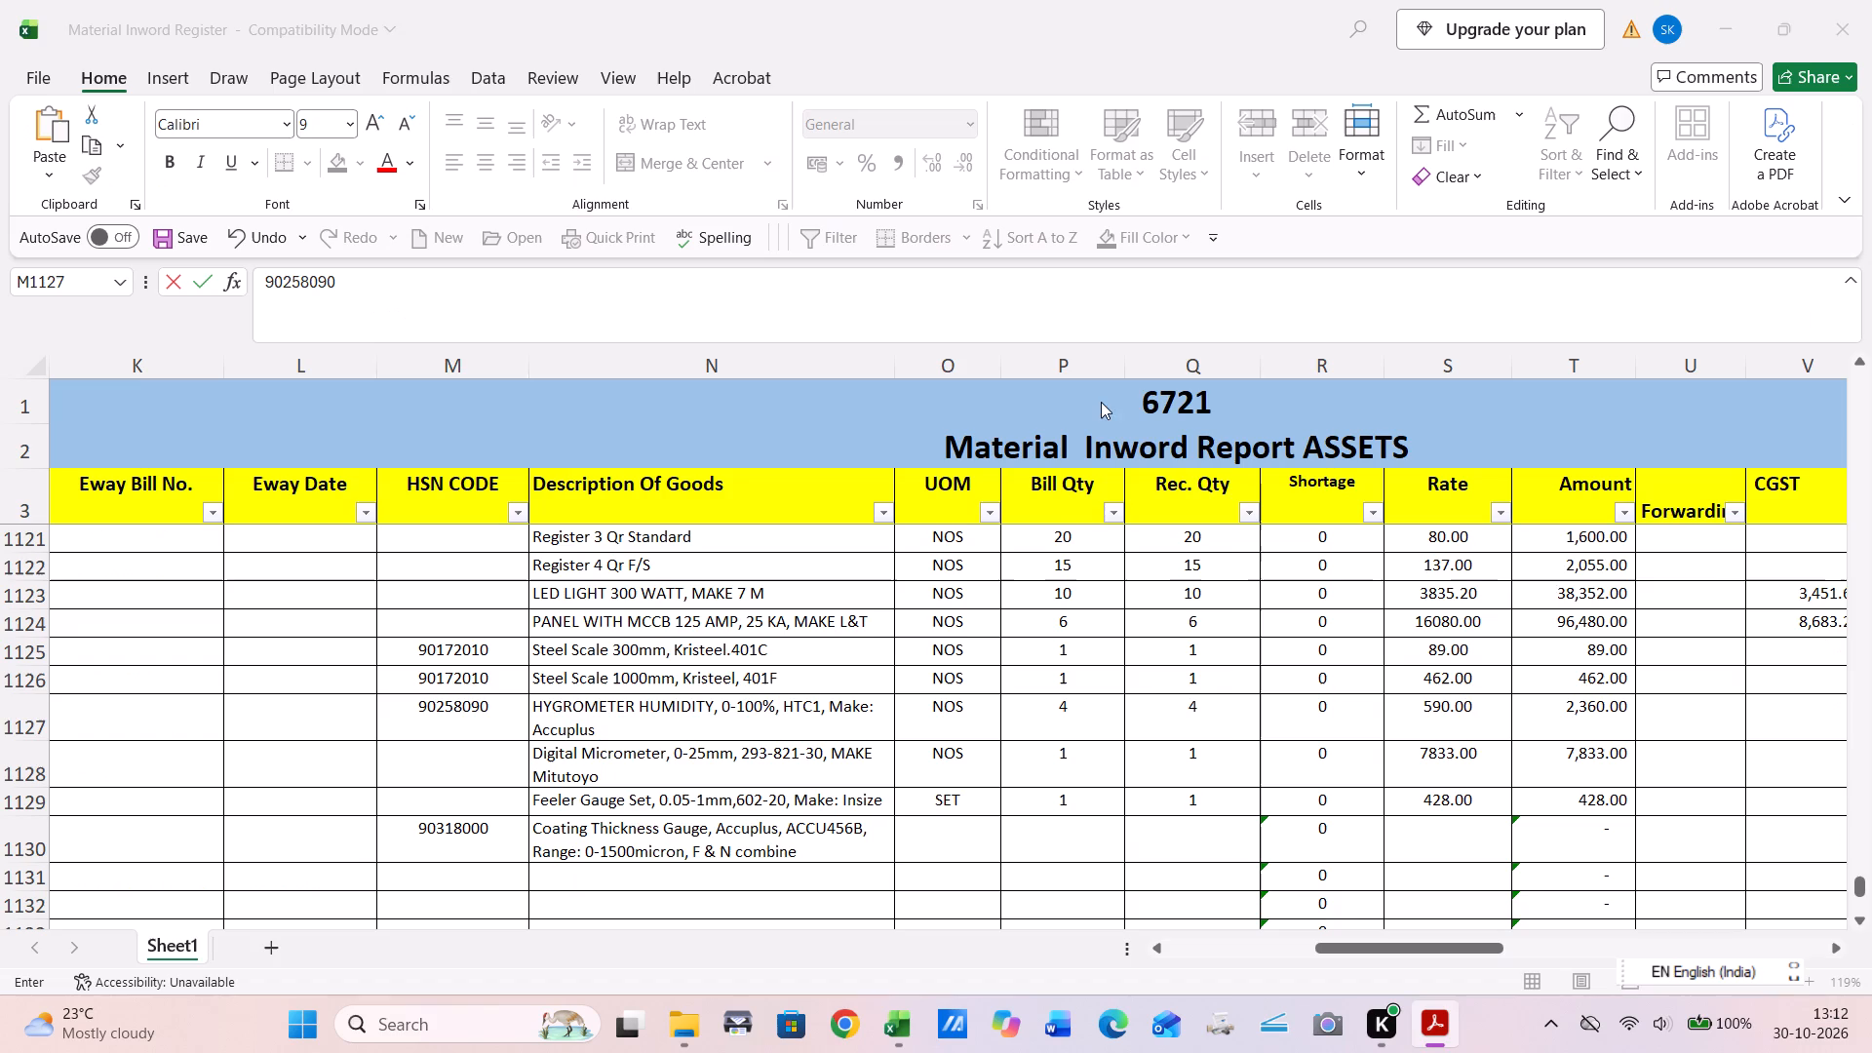
double_click(487, 764)
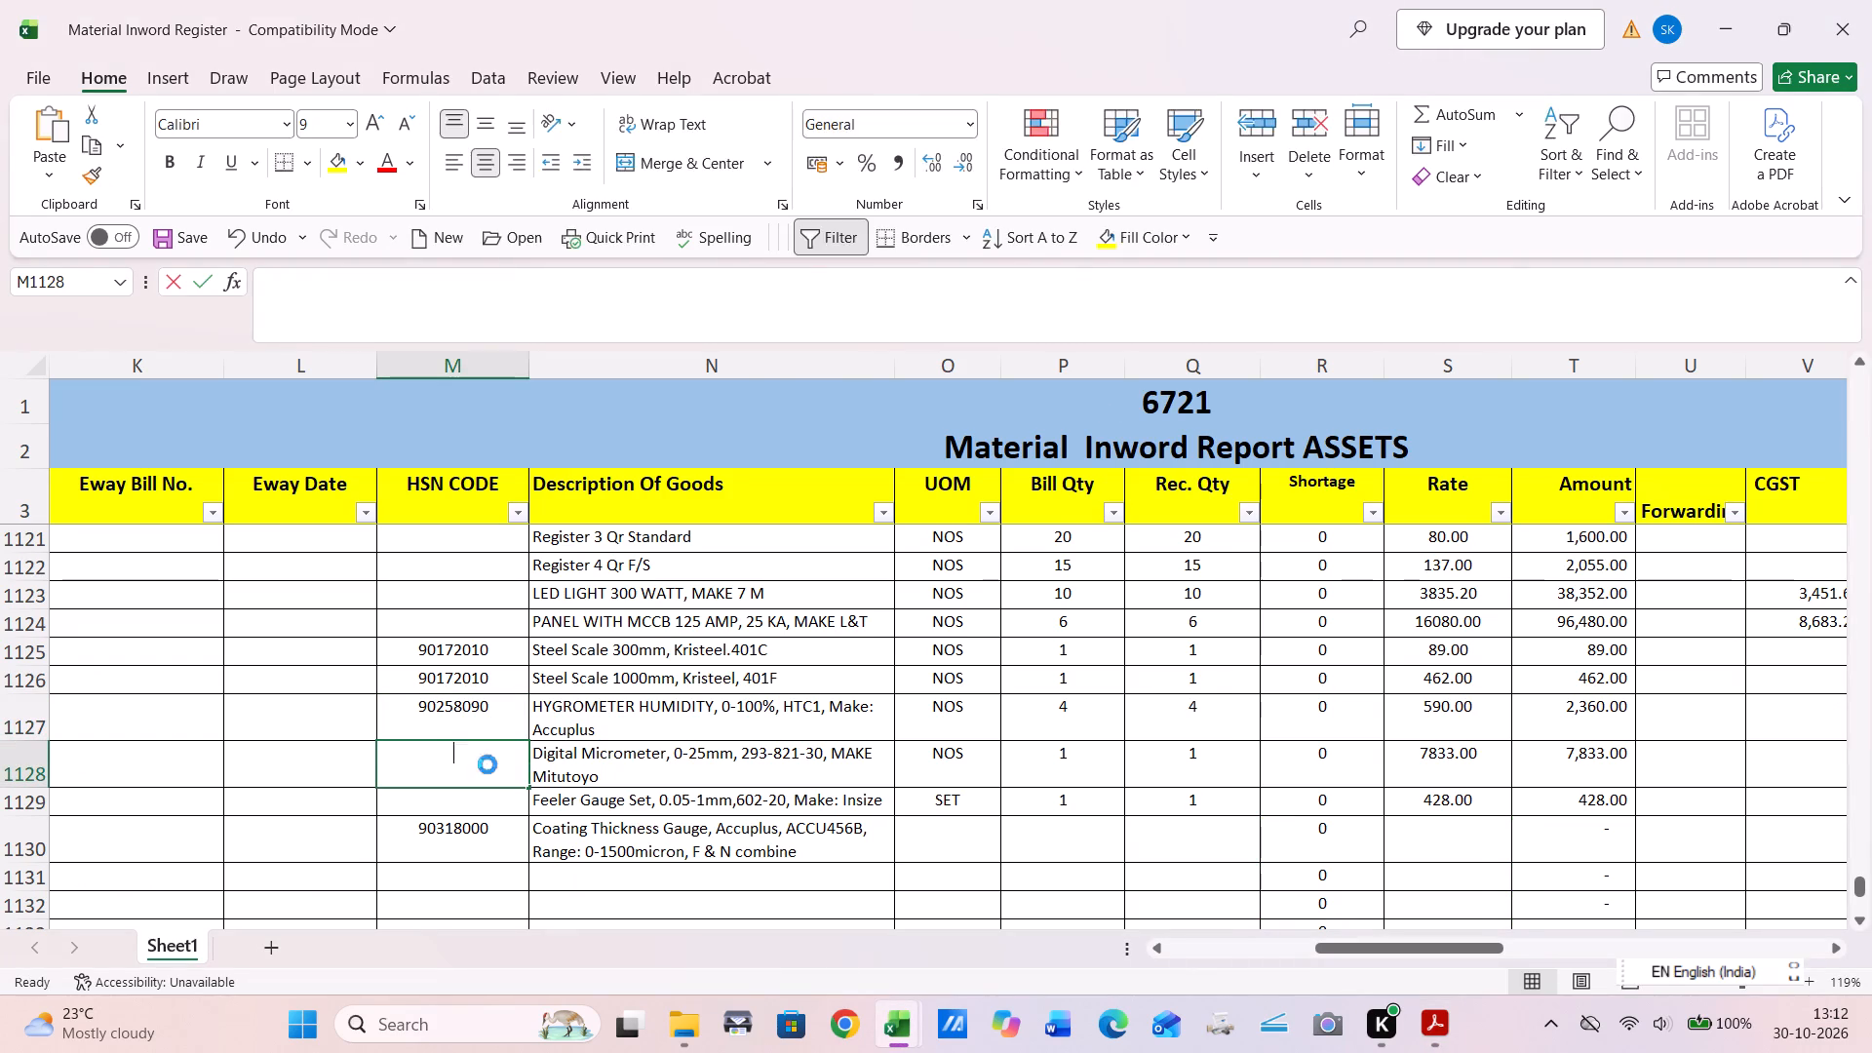
key(ctrl+v)
Copy HSN code 90173029 from the invoice's fifth item into the Feeler Gauge Set row's HSN CODE cell.
key(alt+Tab)
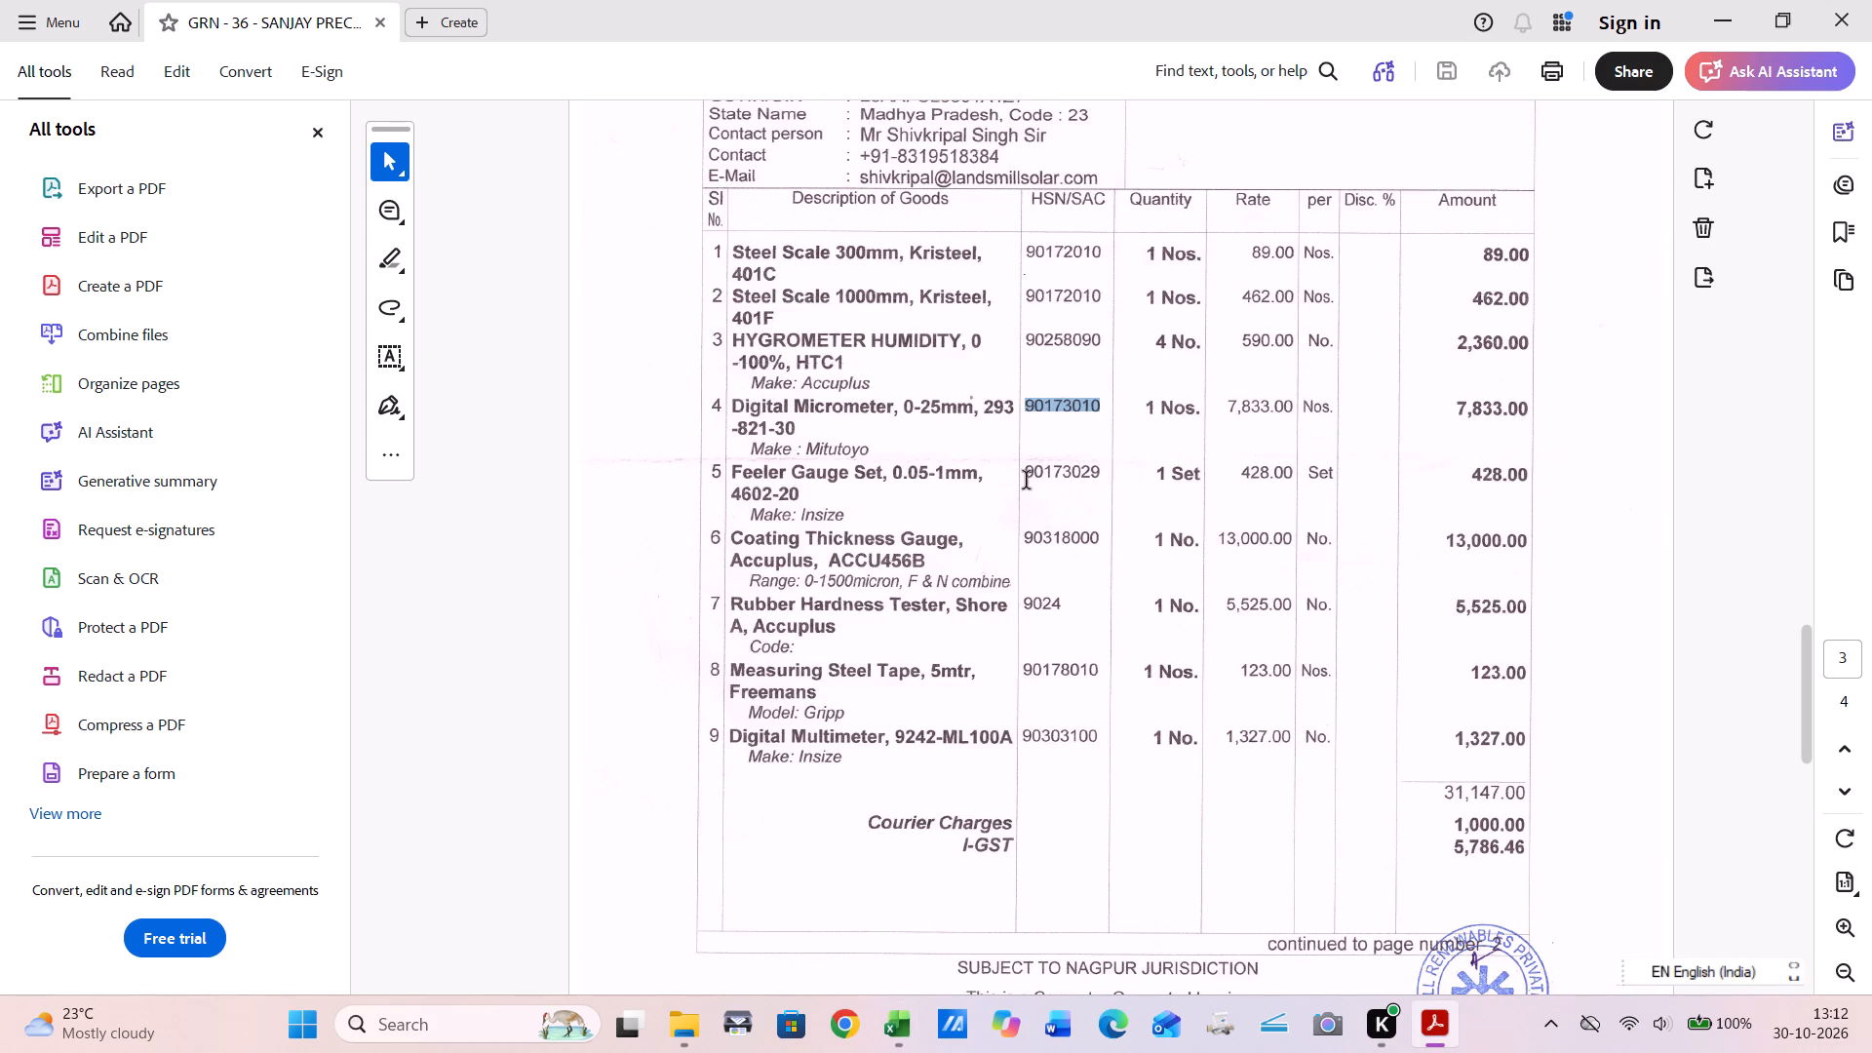
drag(1024, 480, 1118, 465)
key(ctrl+c)
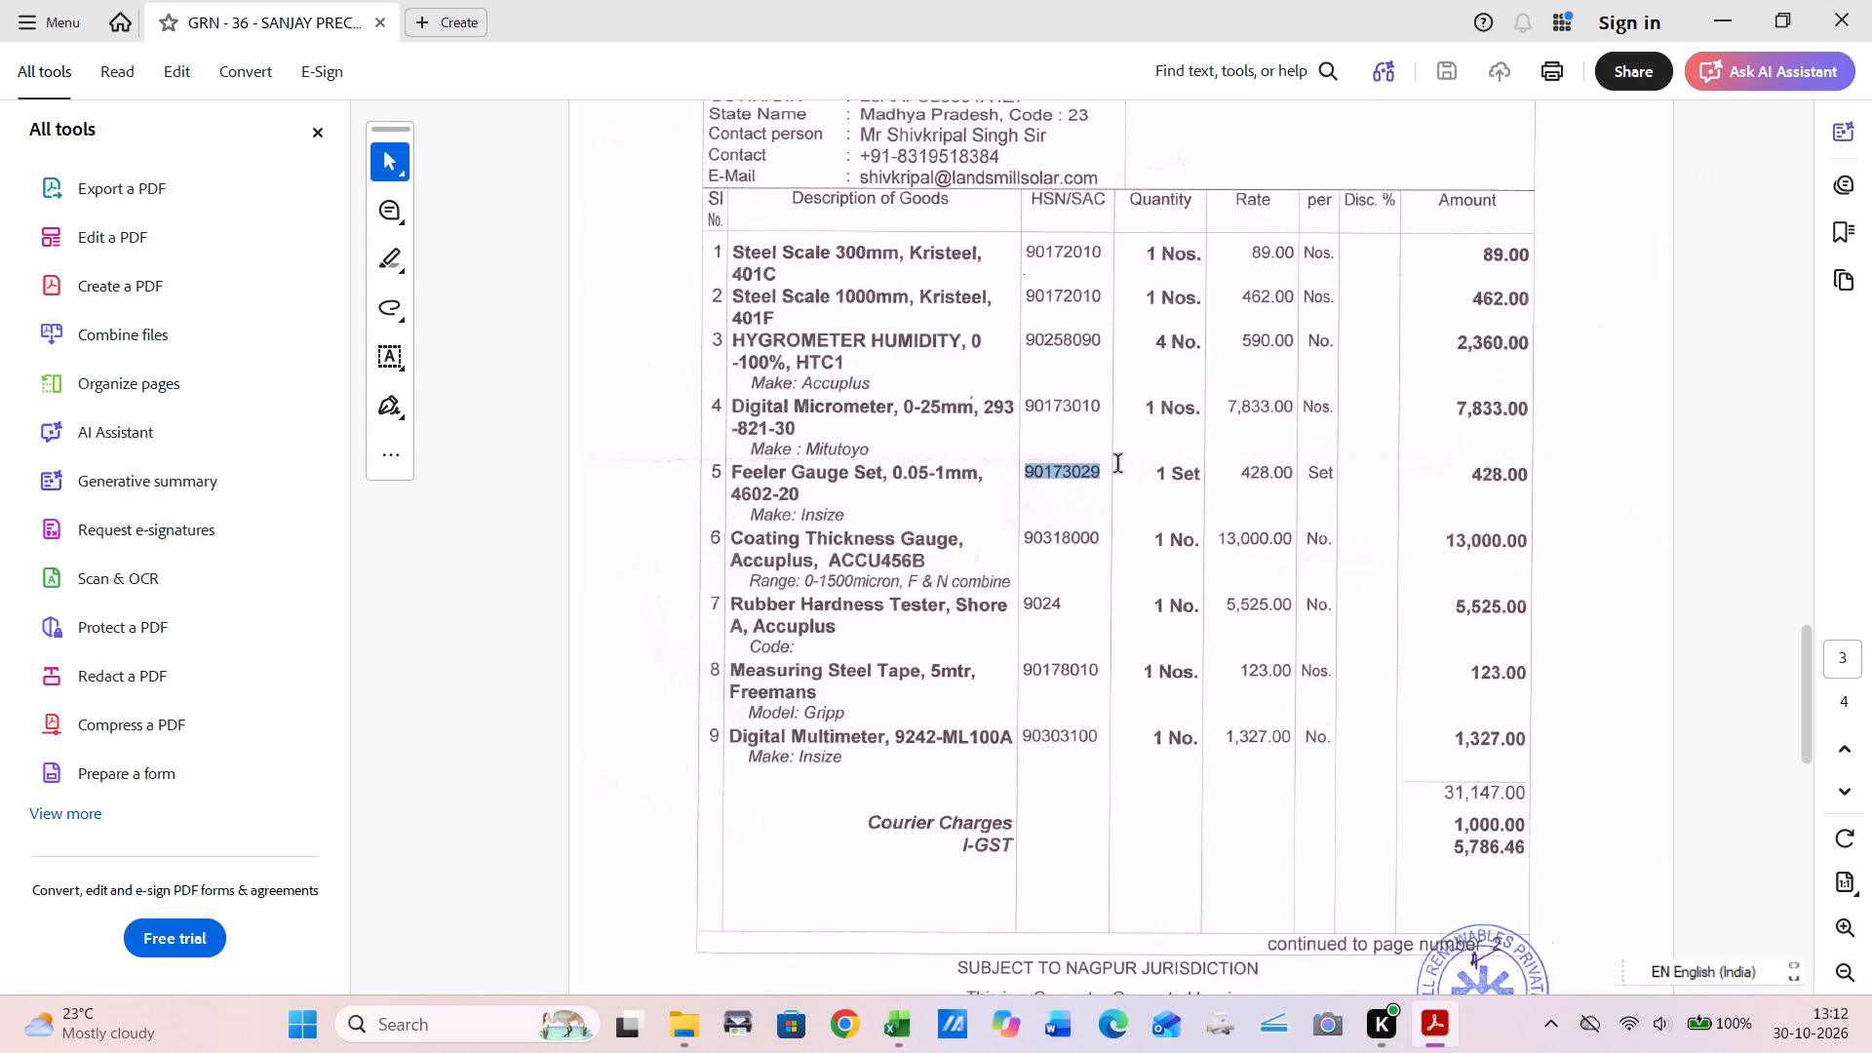
key(Tab)
key(alt+Tab)
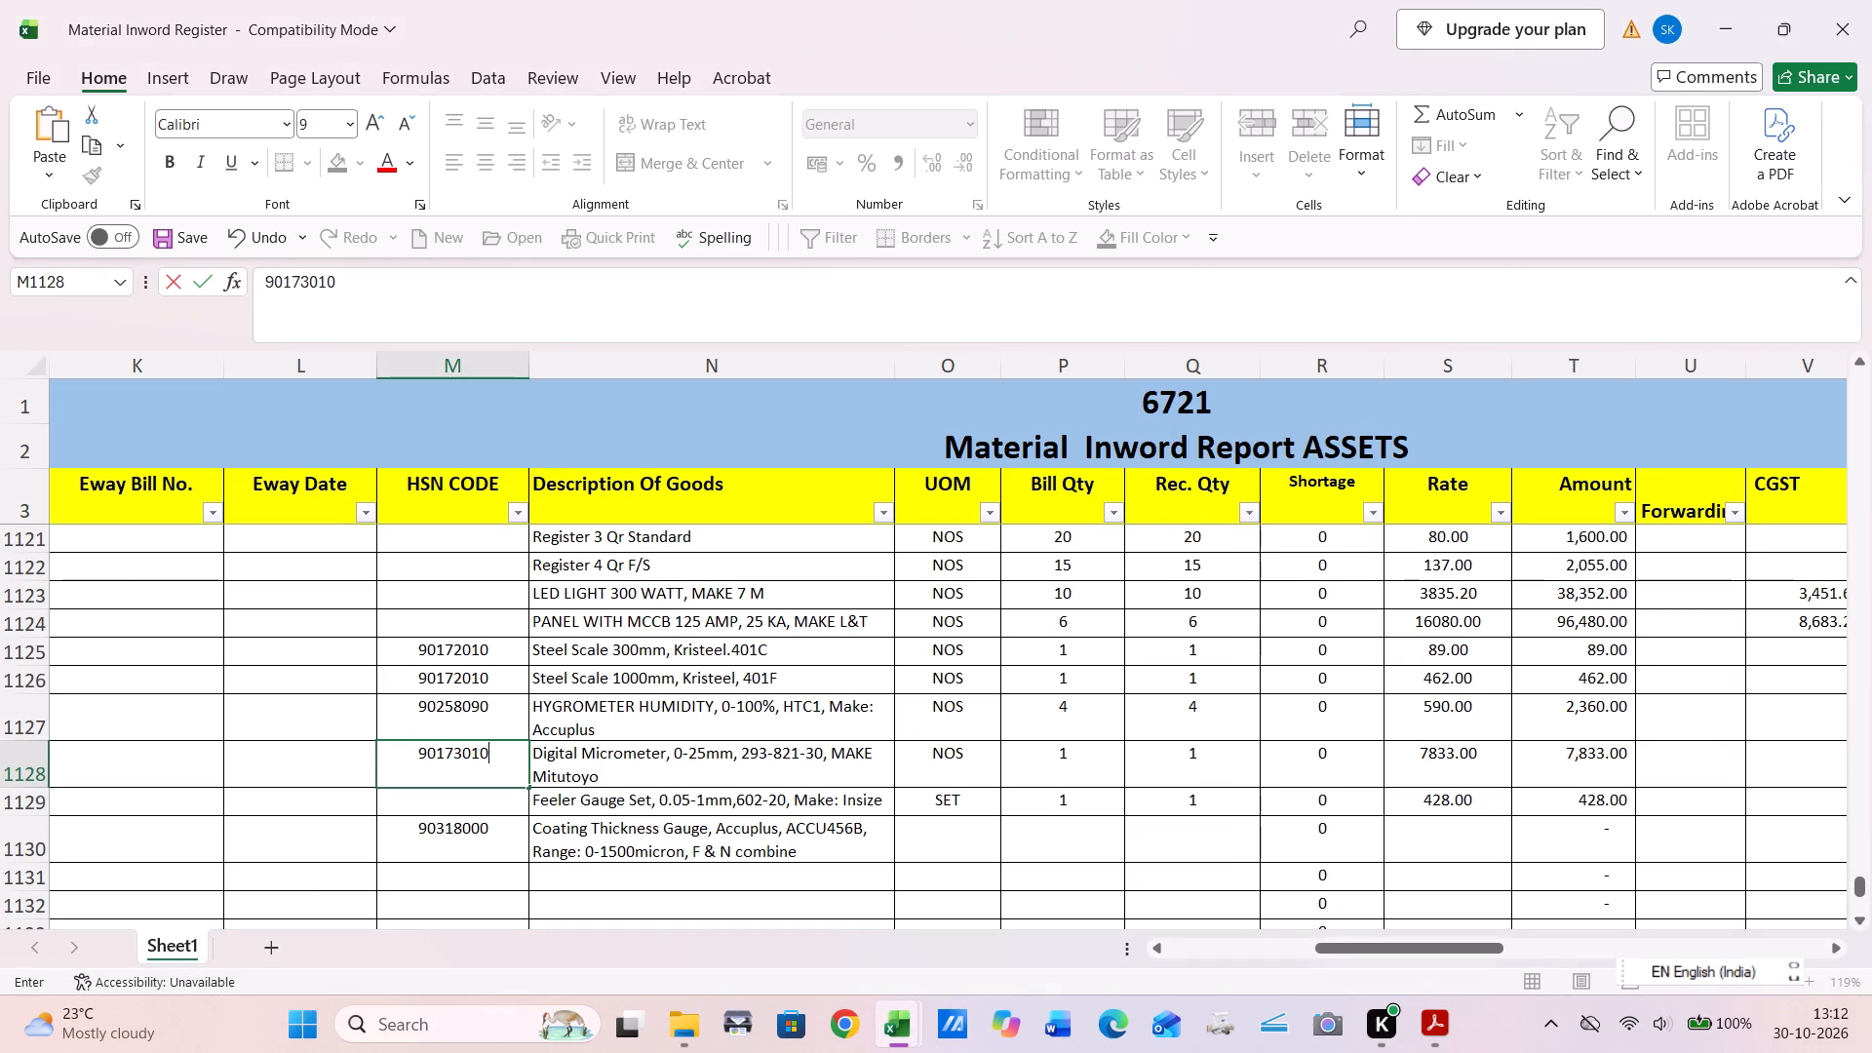
double_click(510, 798)
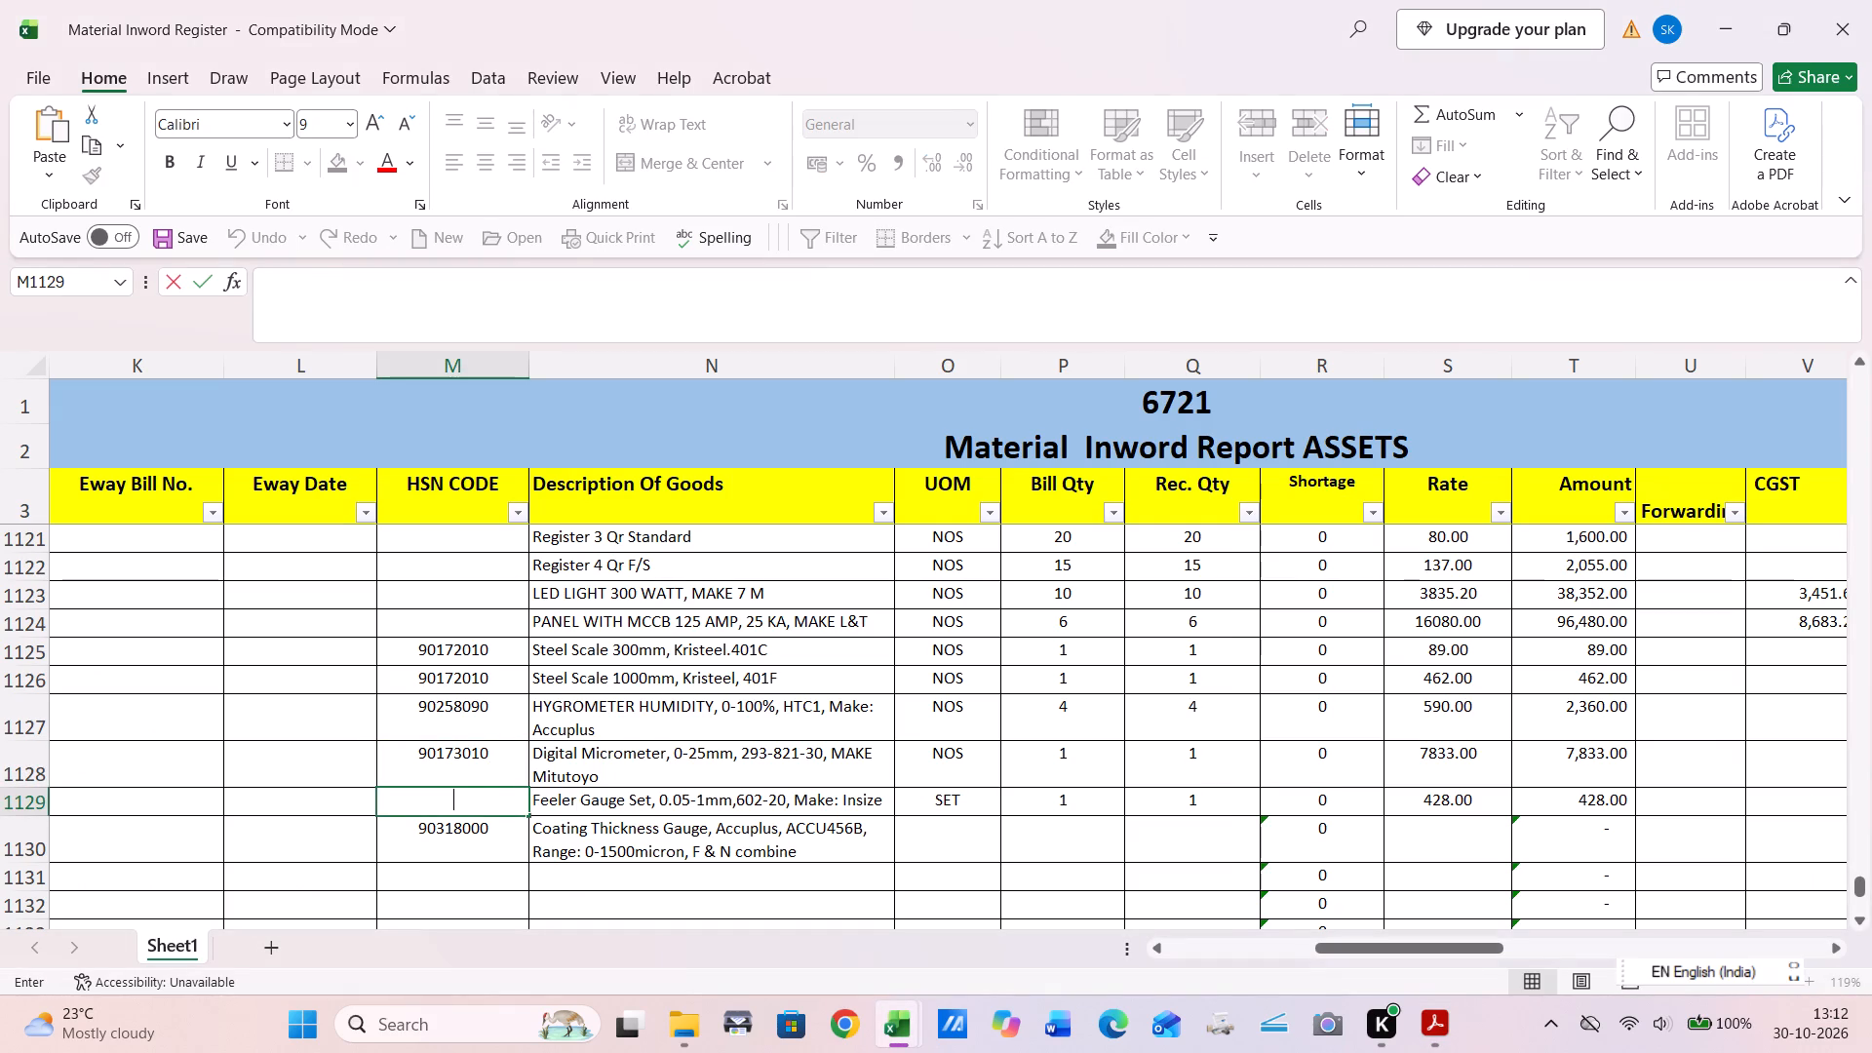
key(ctrl+v)
Enter NOS as the unit and 1 for both billed and received quantity in the Coating Thickness Gauge row.
drag(892, 830, 928, 830)
click(928, 830)
key(alt+Tab)
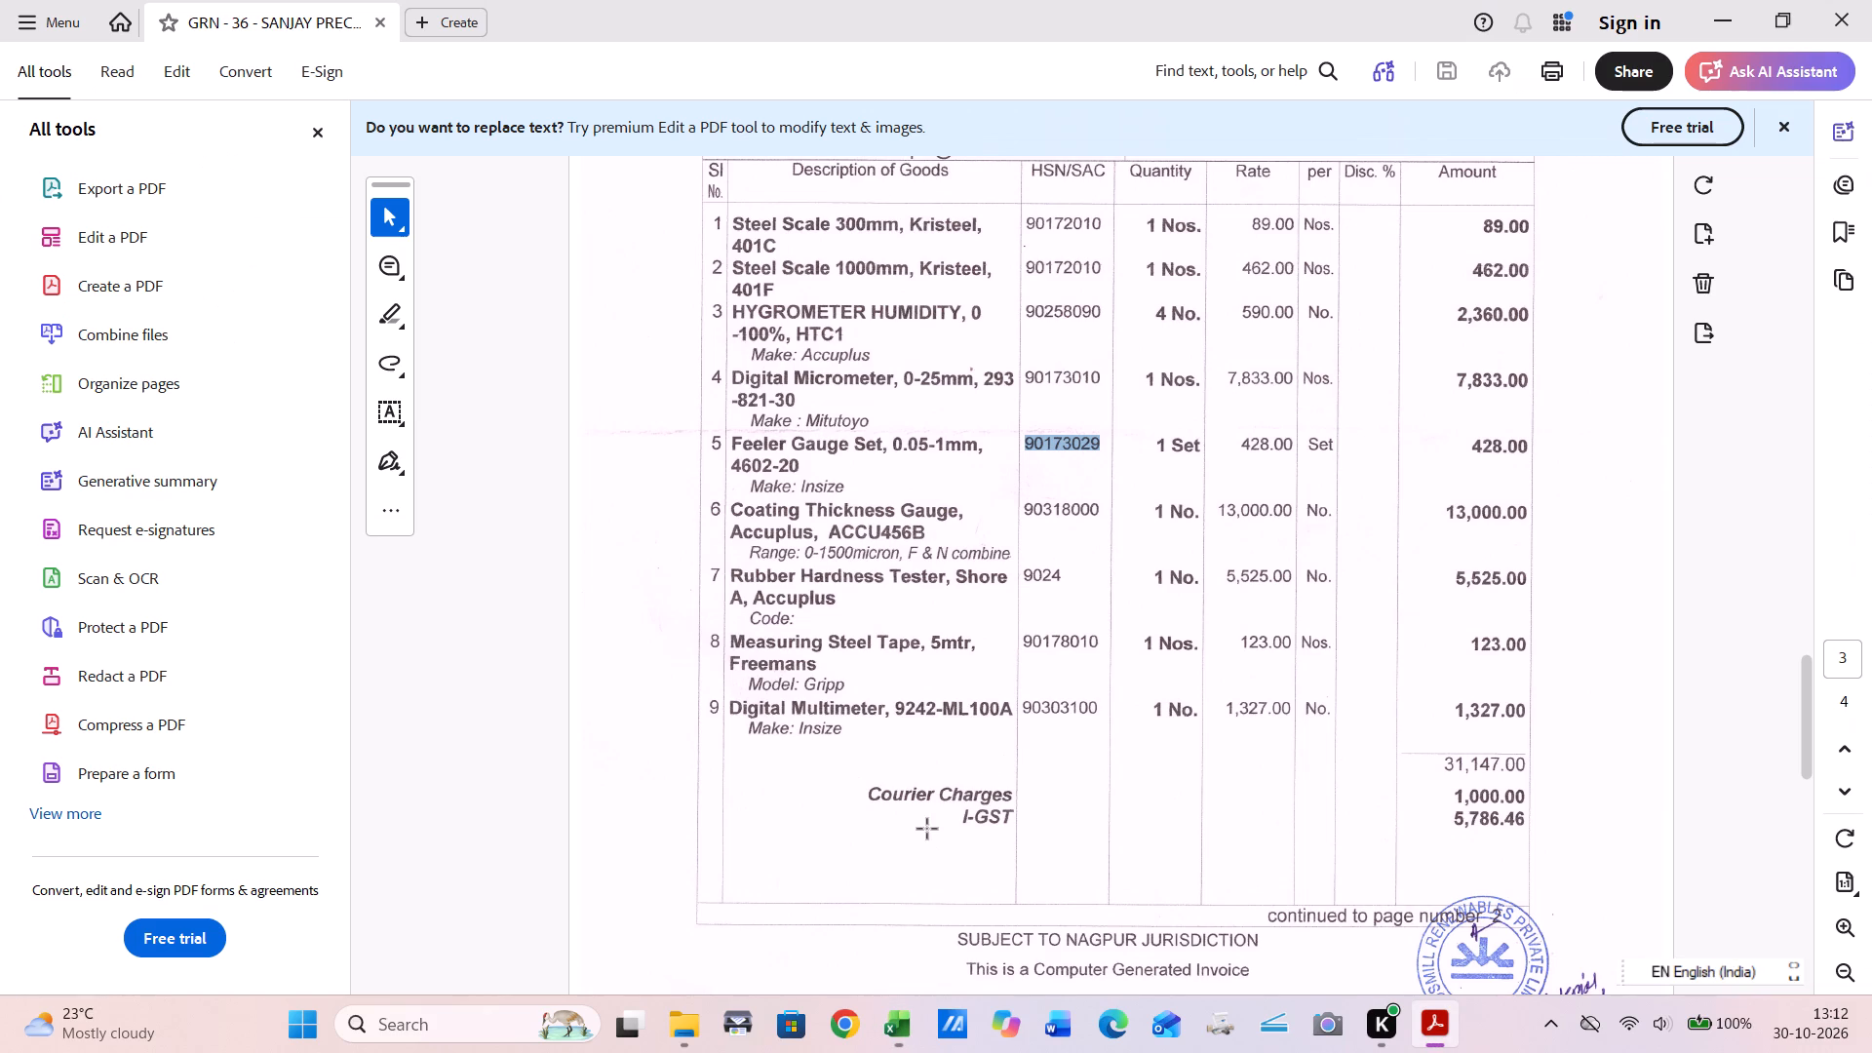
key(alt+Tab)
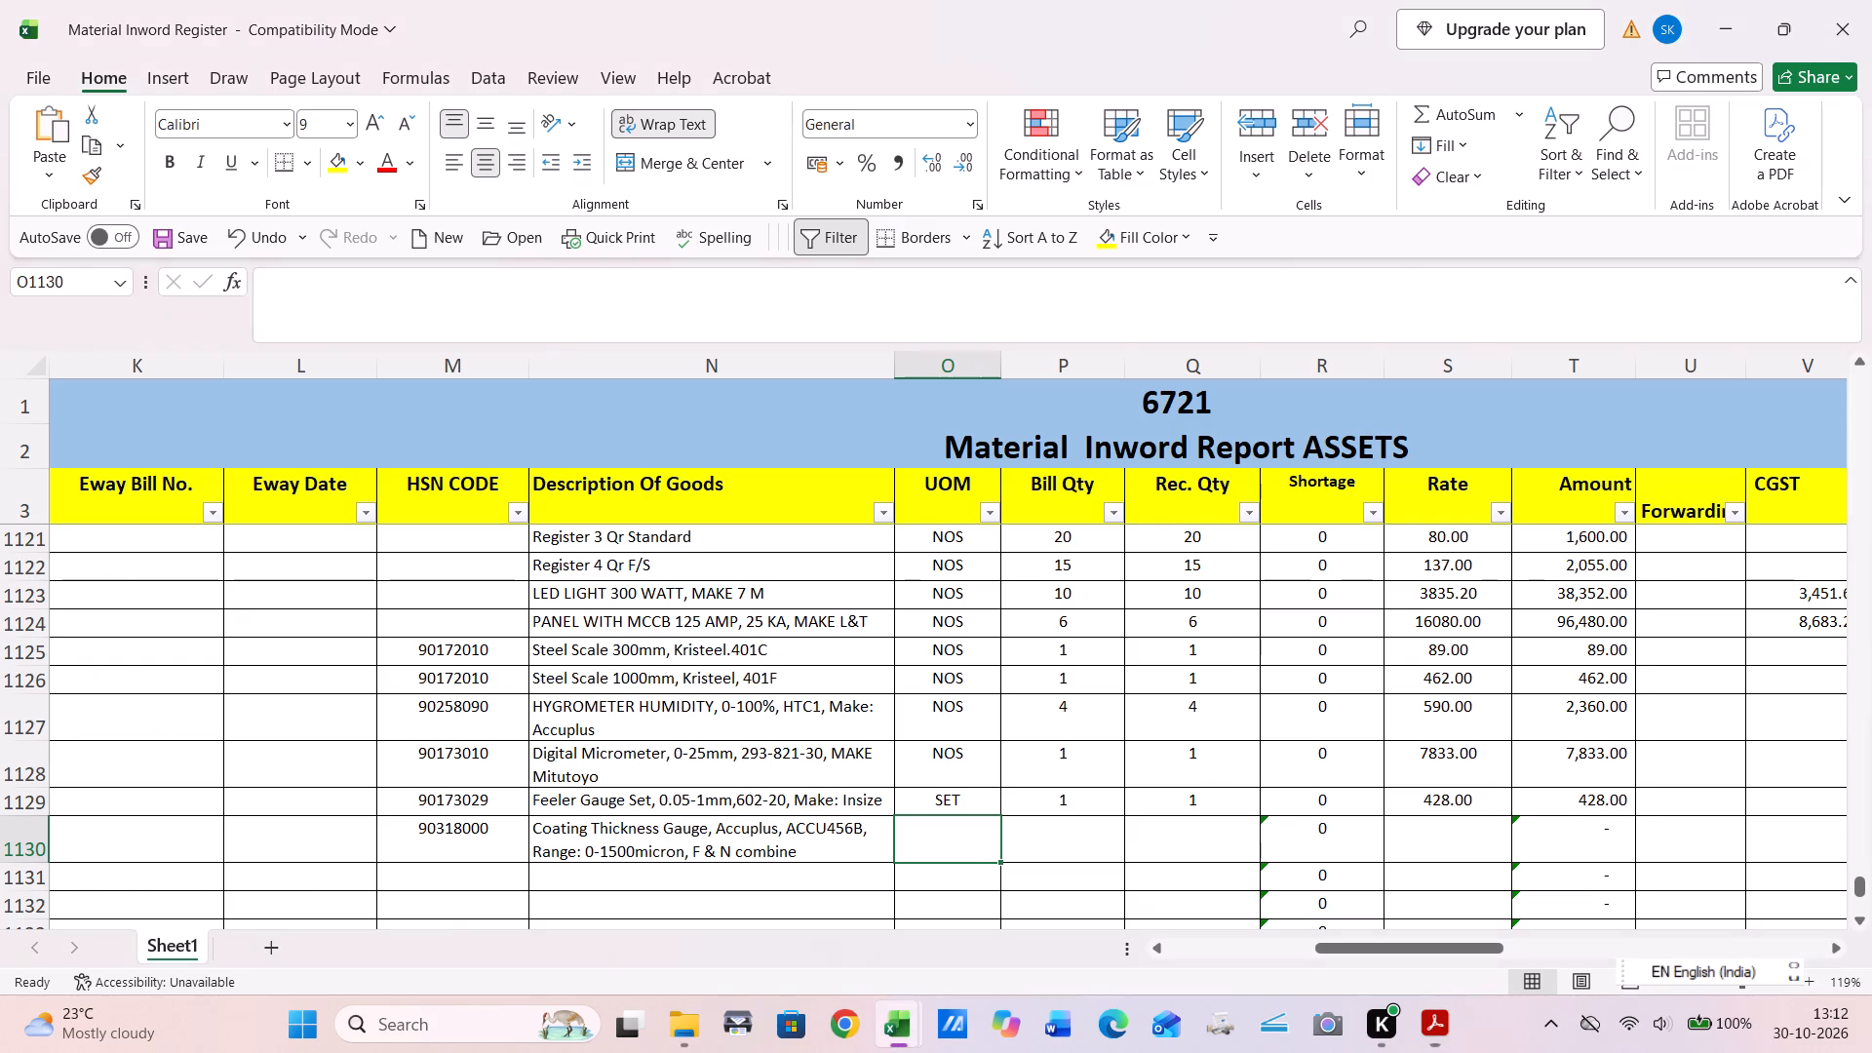
key(n)
key(Tab)
key(1)
key(Tab)
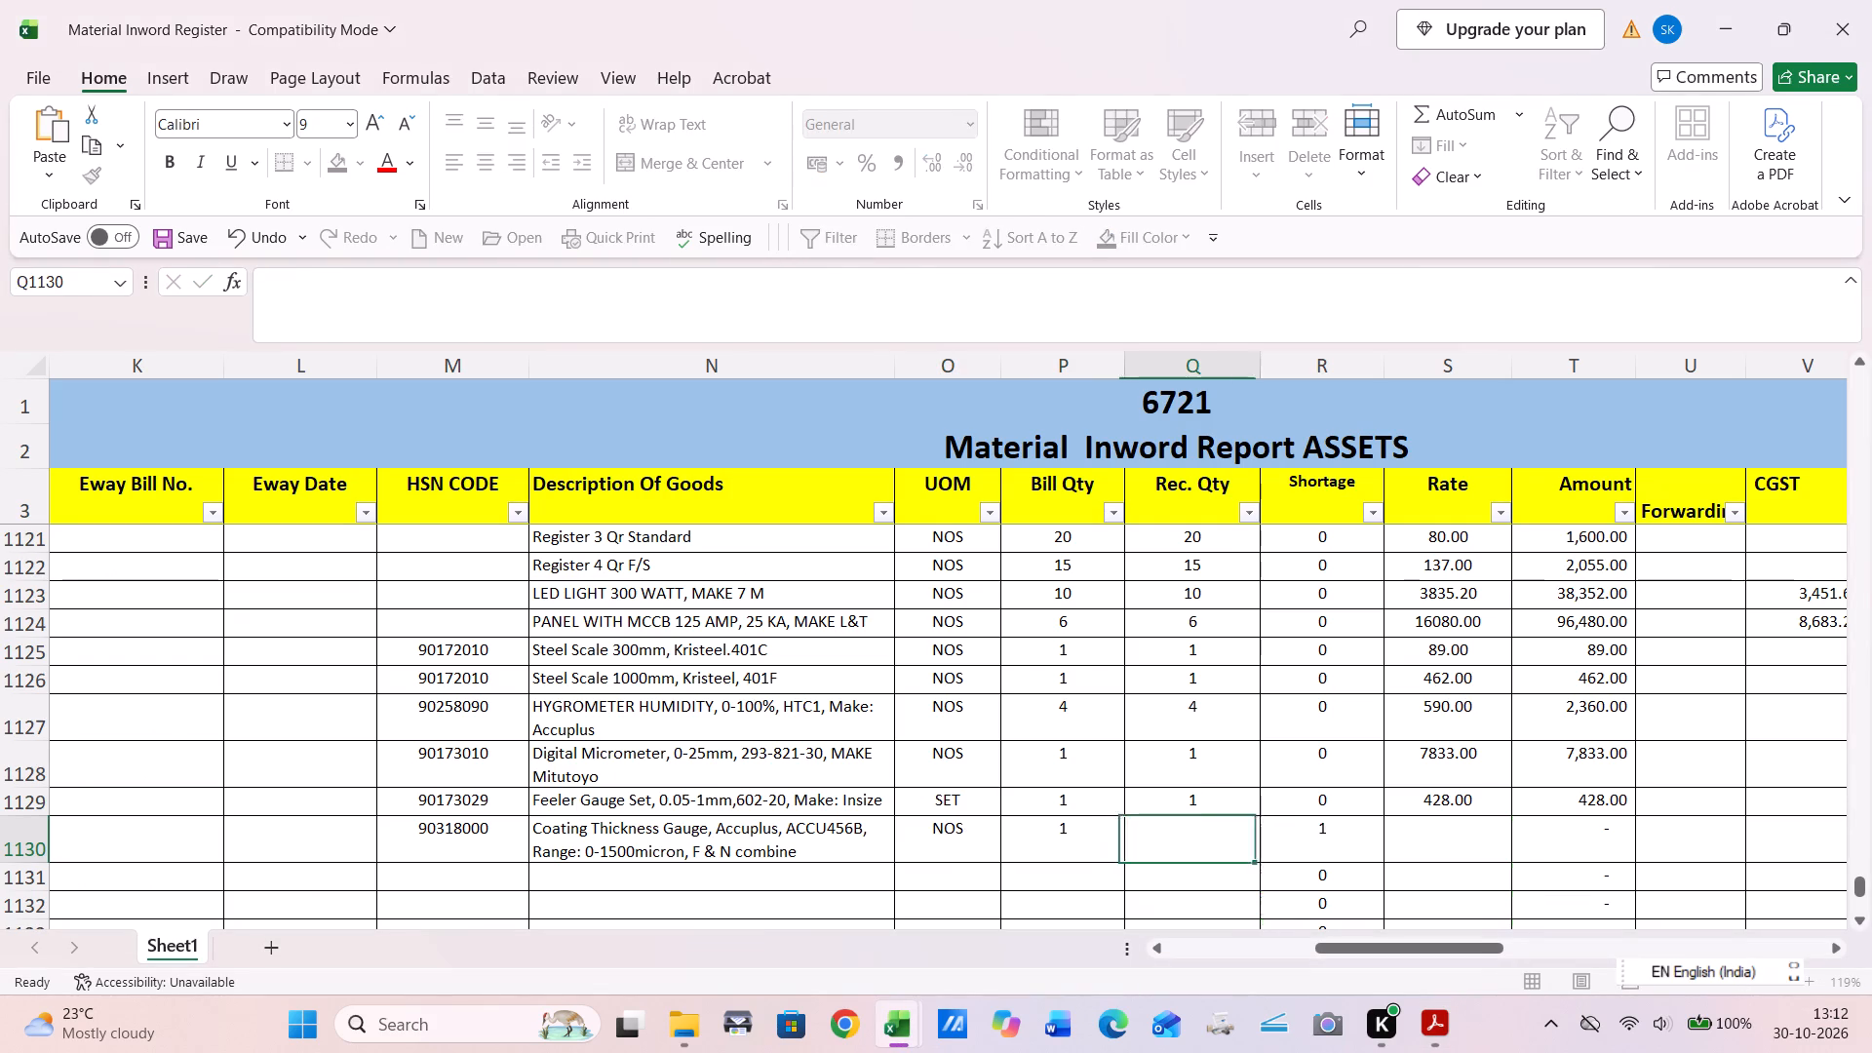
key(1)
key(Tab)
Check the invoice's sixth item and enter the Coating Thickness Gauge rate as 13000.
key(Tab)
key(Tab)
key(alt+Tab)
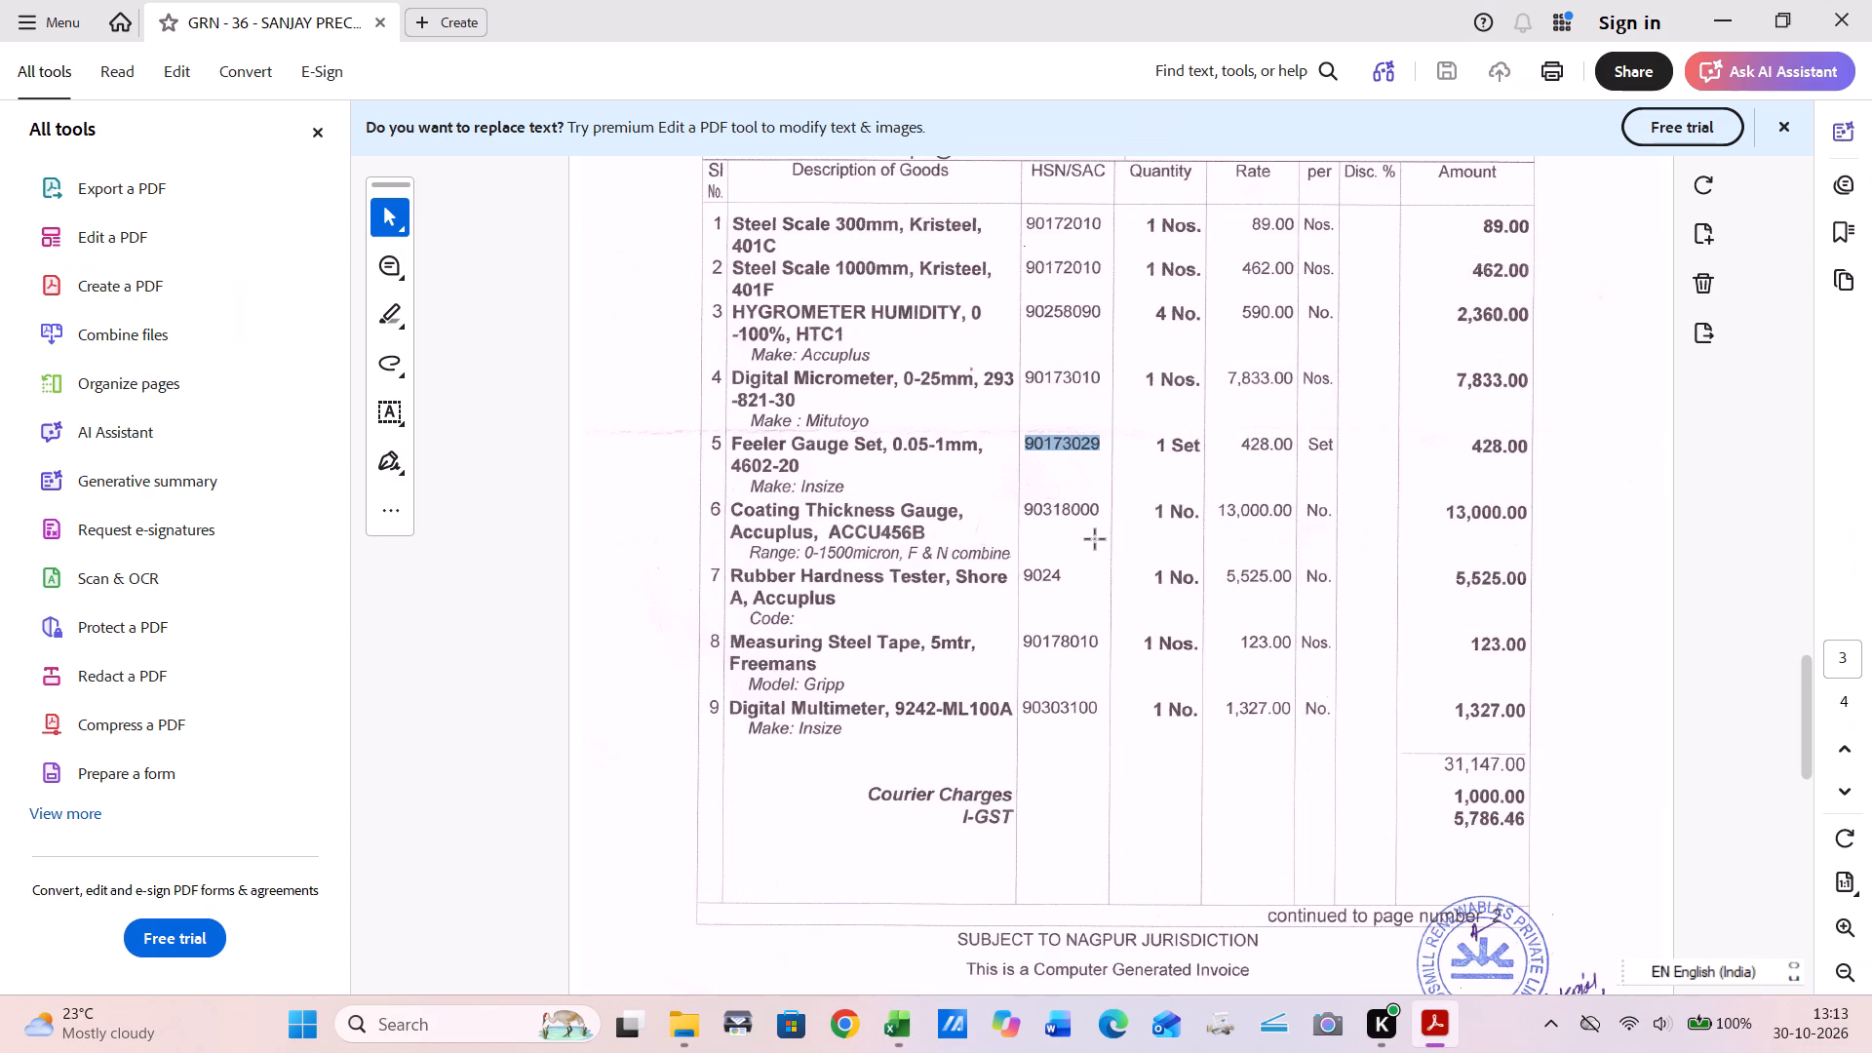
key(alt+Tab)
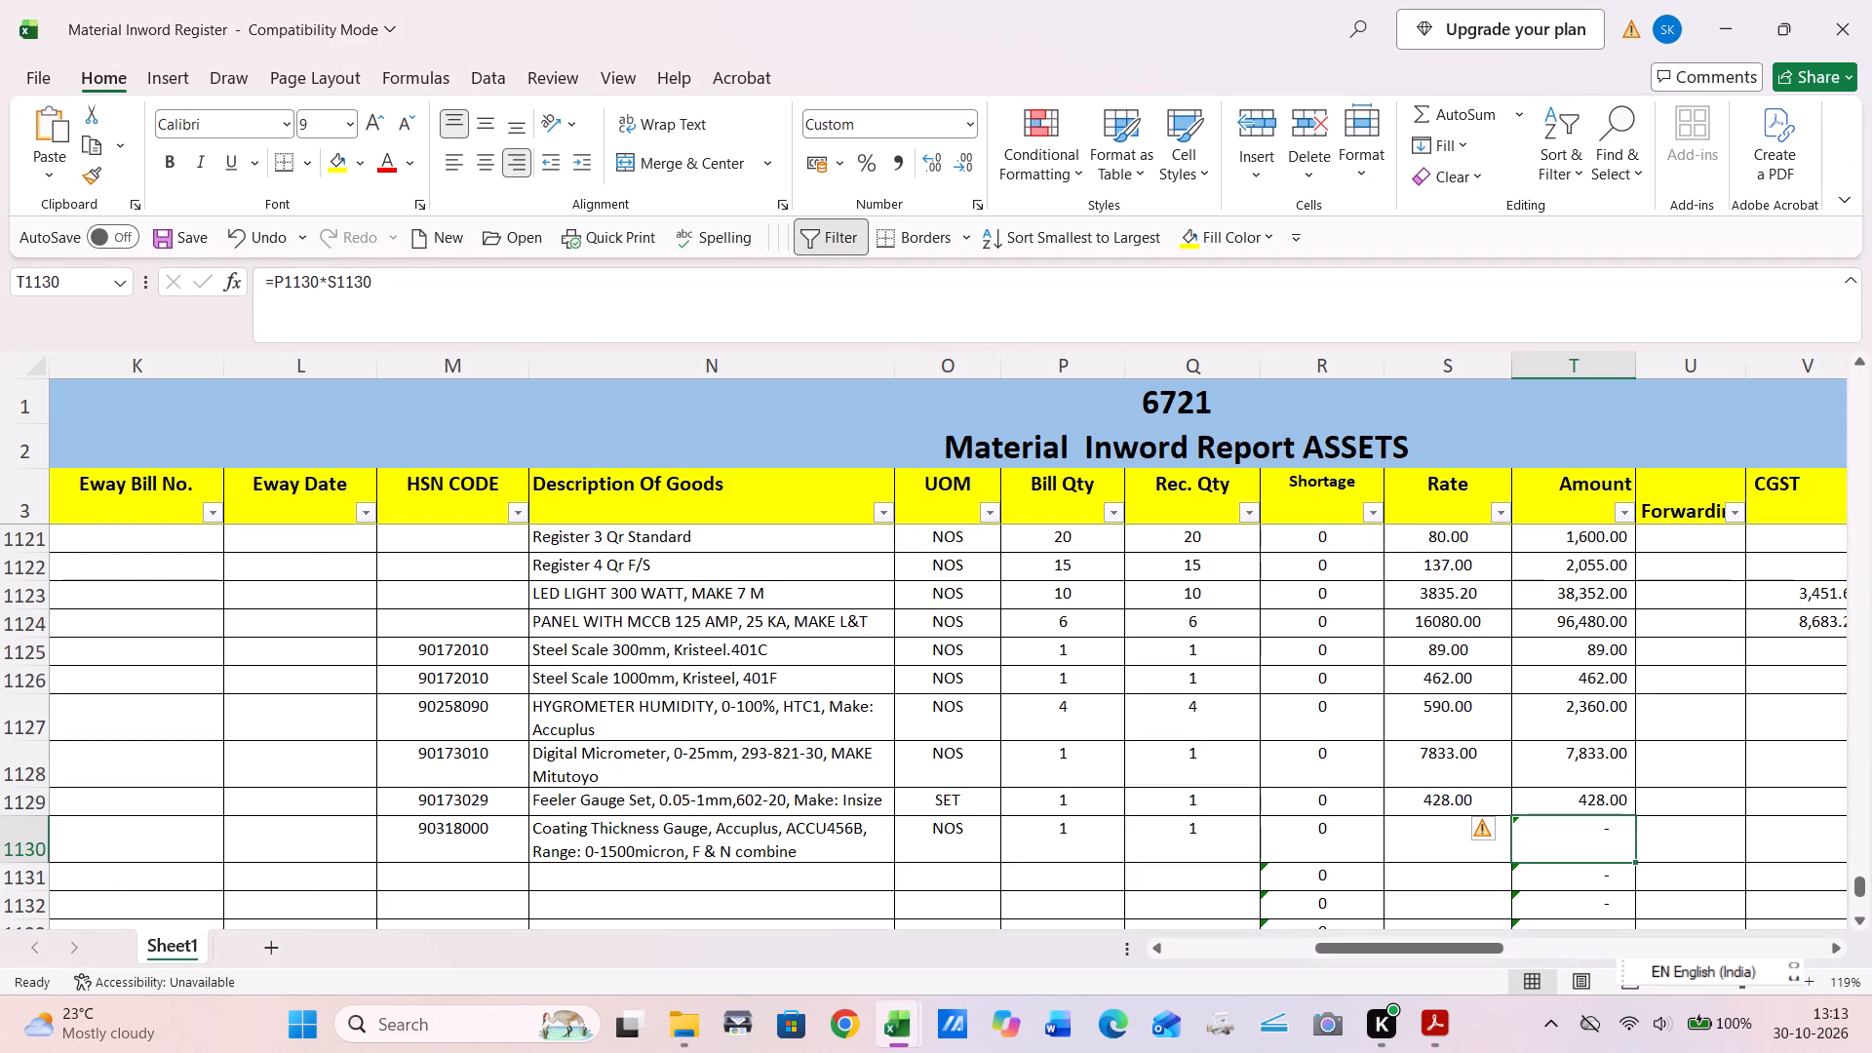
key(Left)
text(13000)
key(Tab)
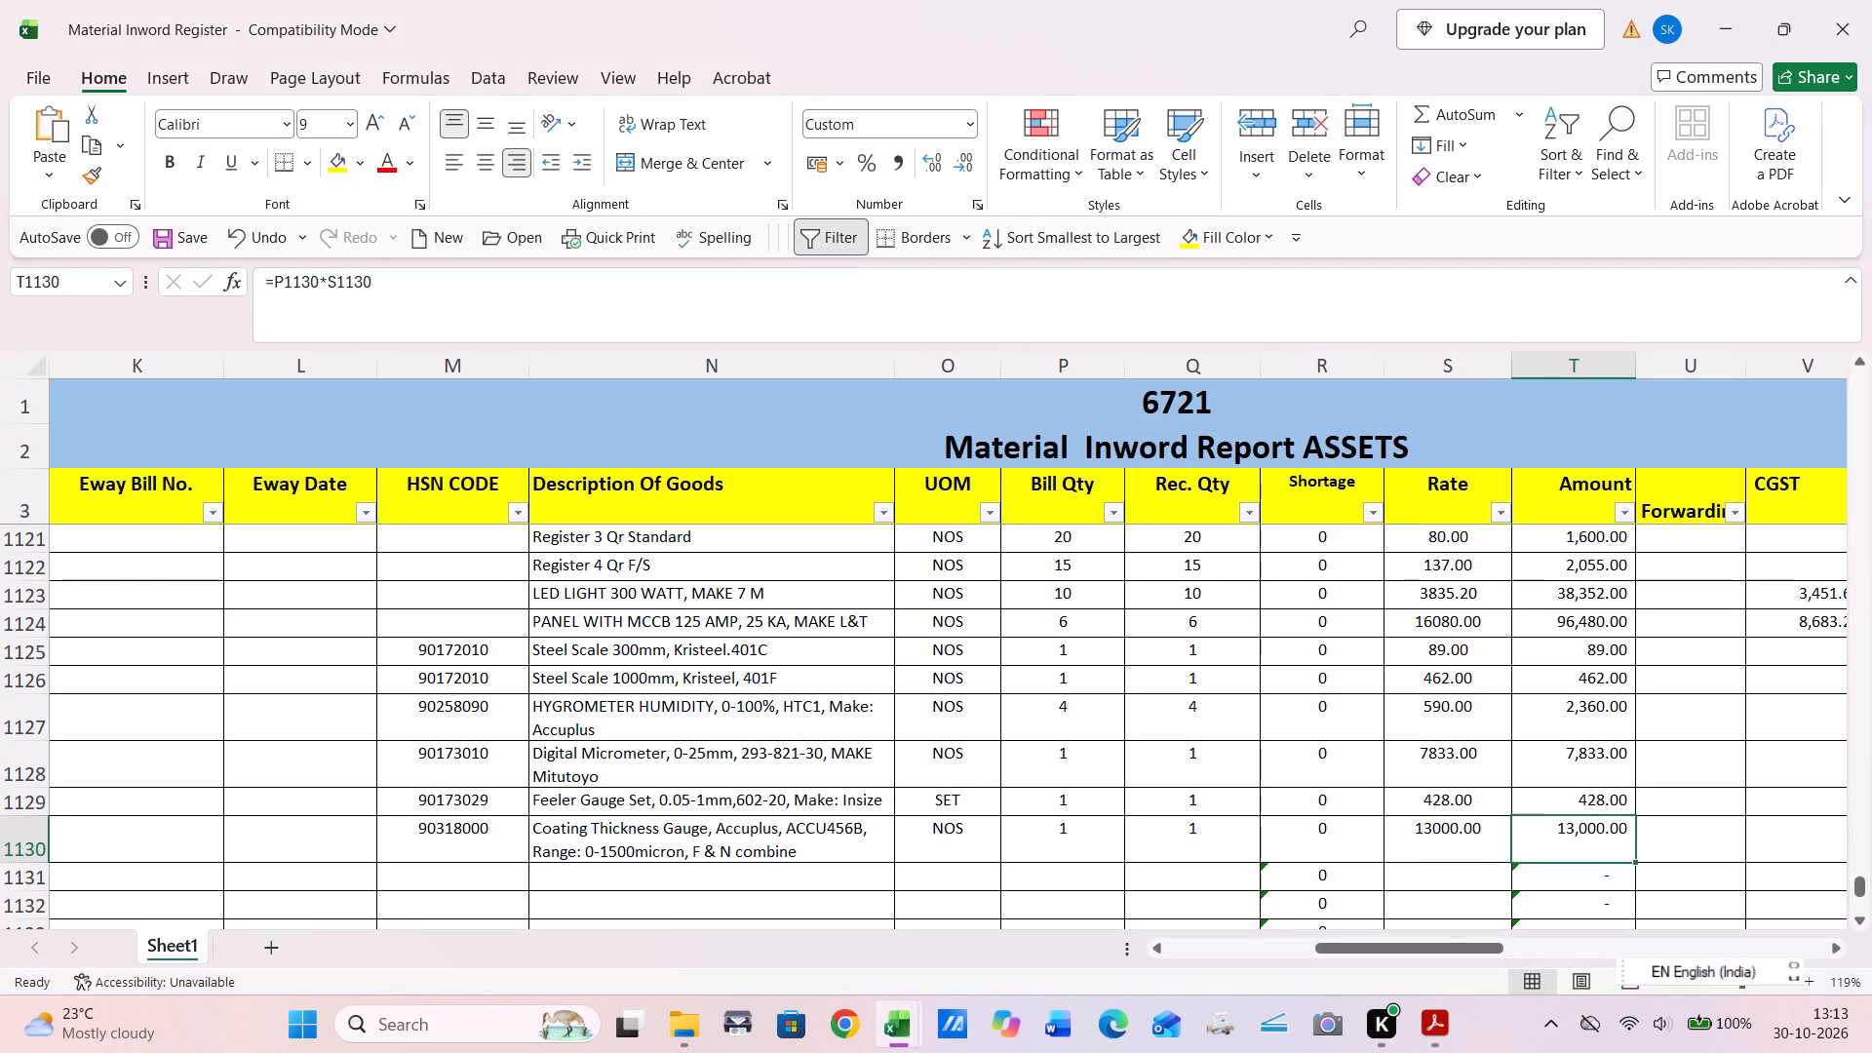
Copy "Rubber Hardness Tester, Shore" from the invoice's seventh item into the description cell of row 1131.
click(488, 875)
key(alt+Tab)
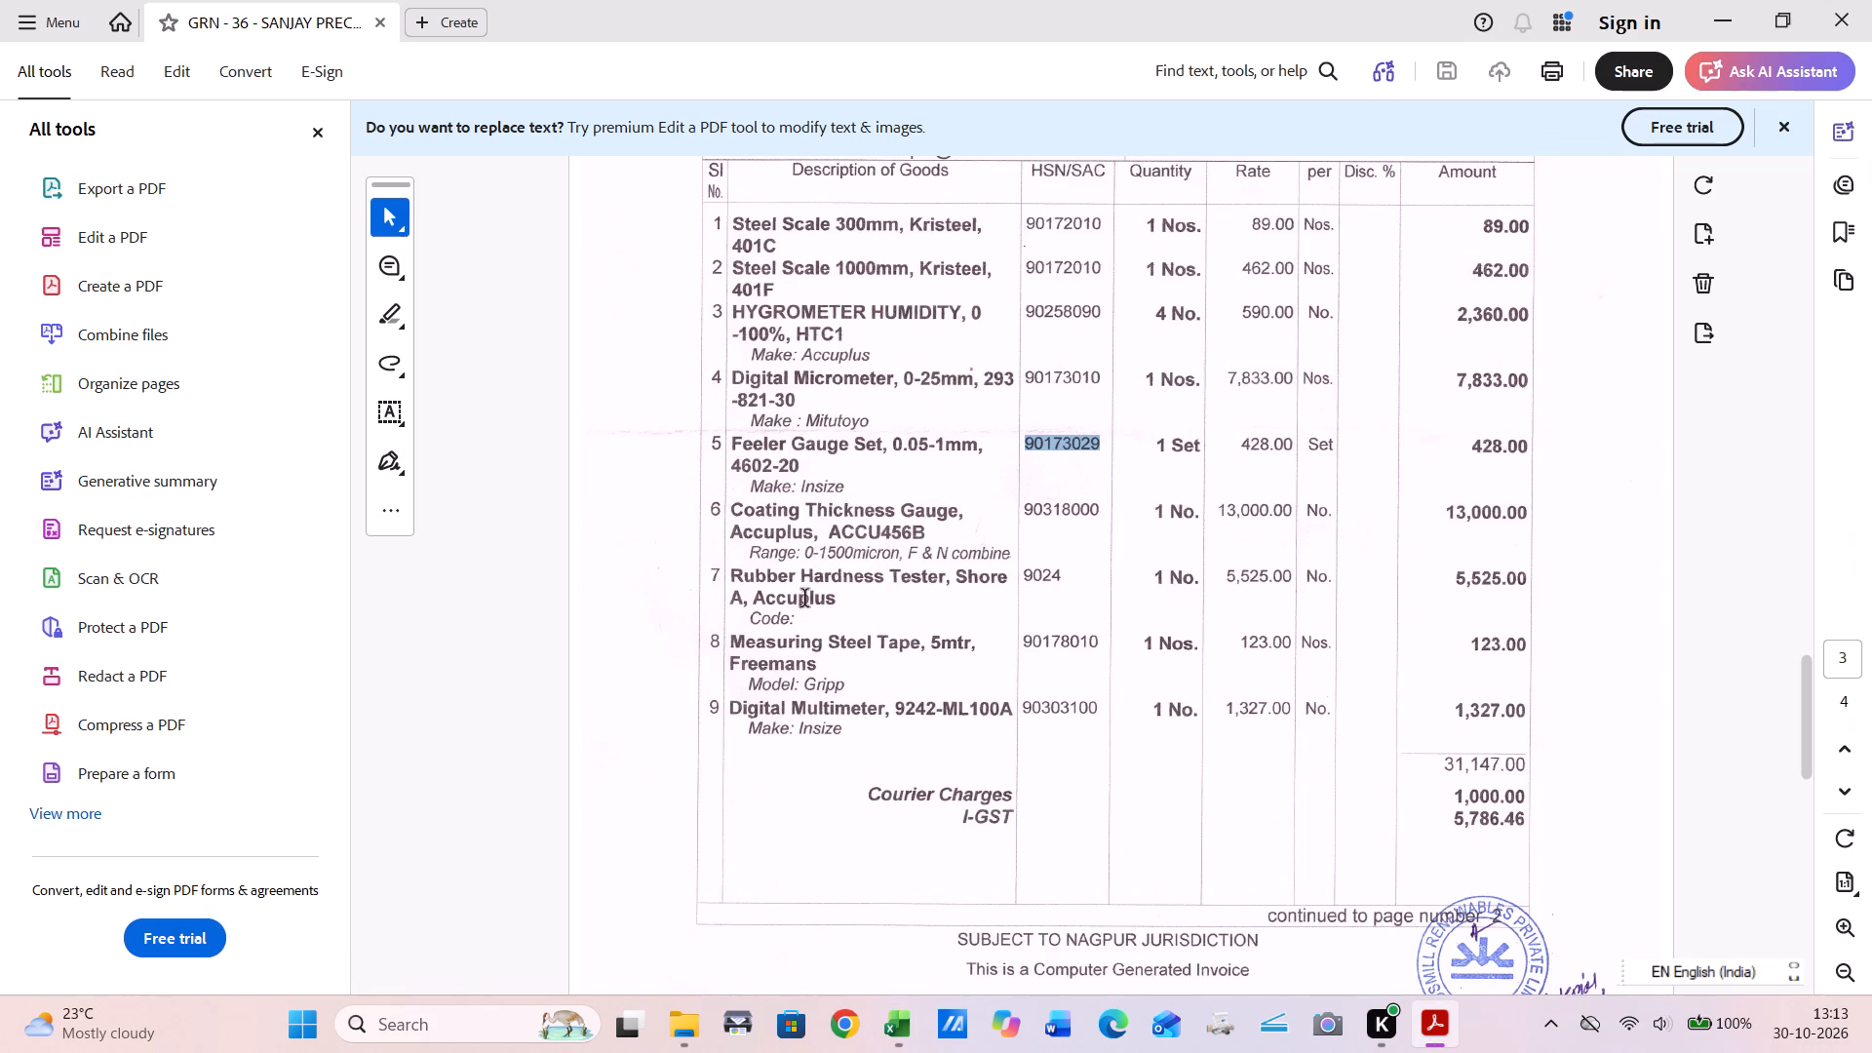
drag(734, 581, 975, 598)
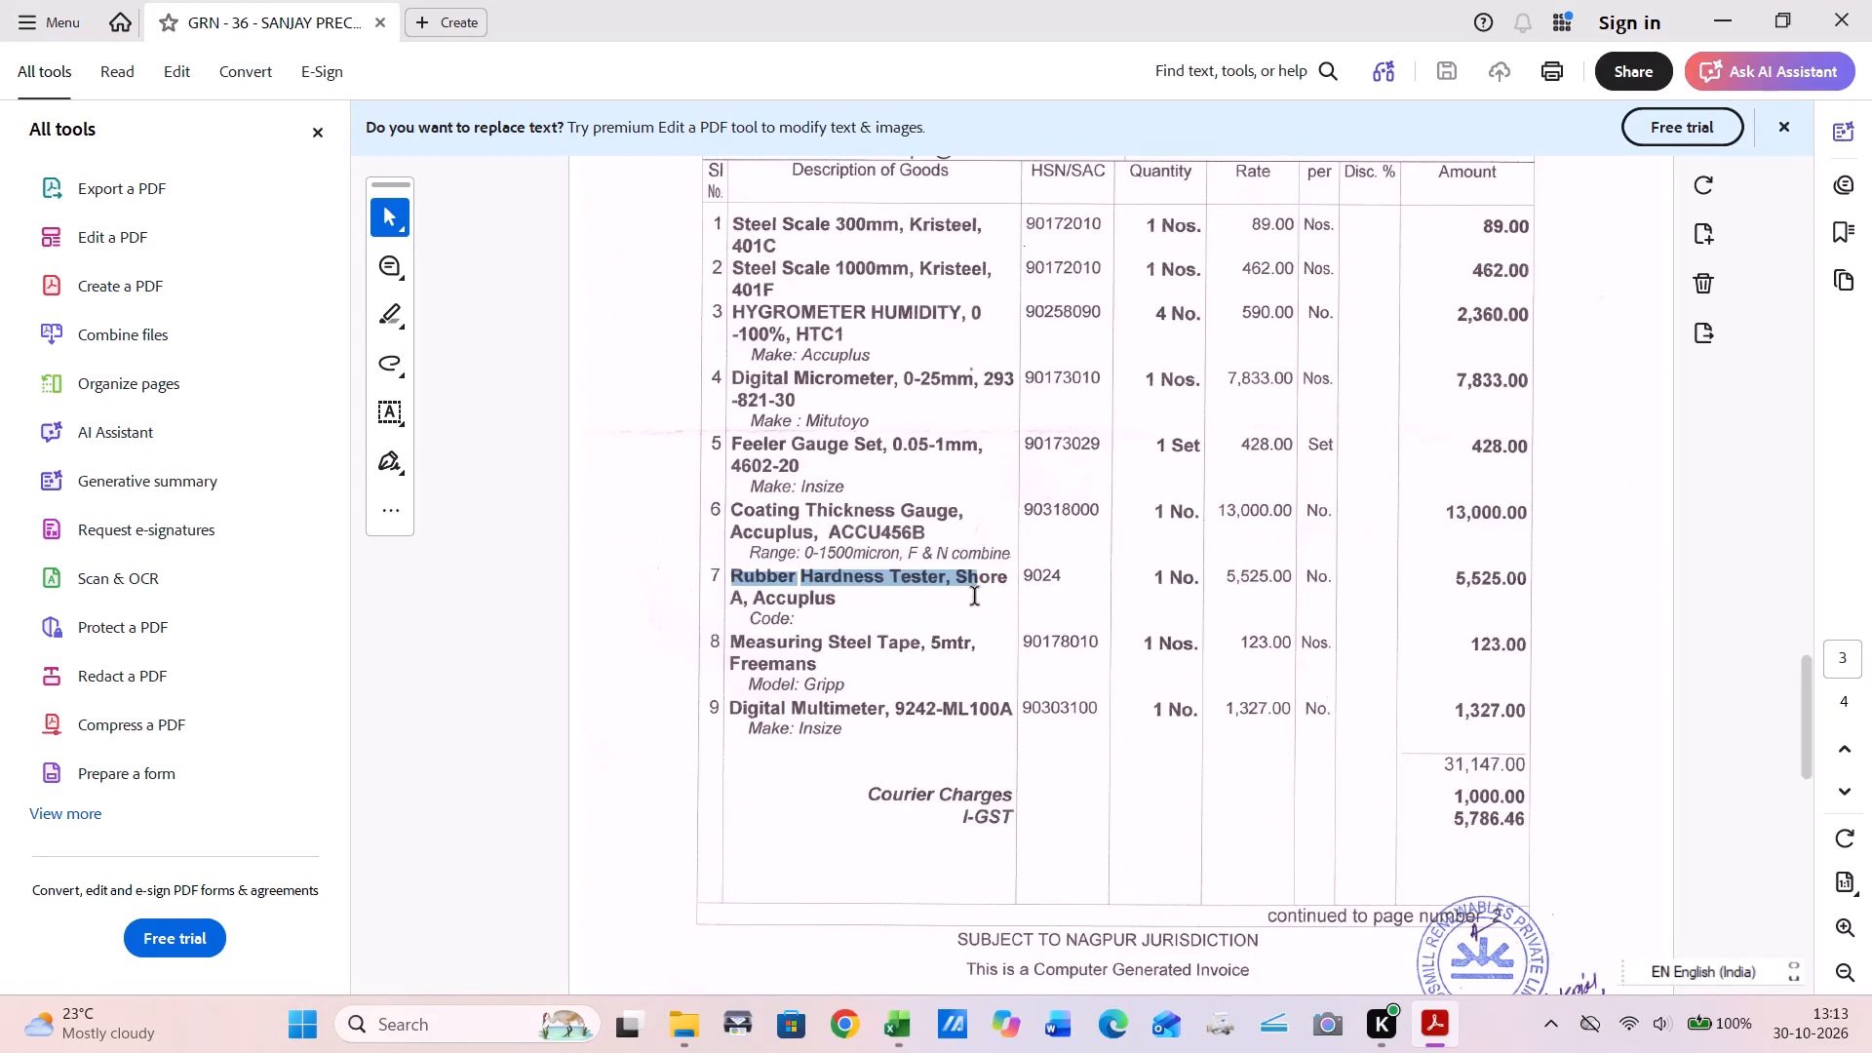
drag(975, 598, 998, 602)
drag(998, 602, 1010, 598)
key(ctrl+c)
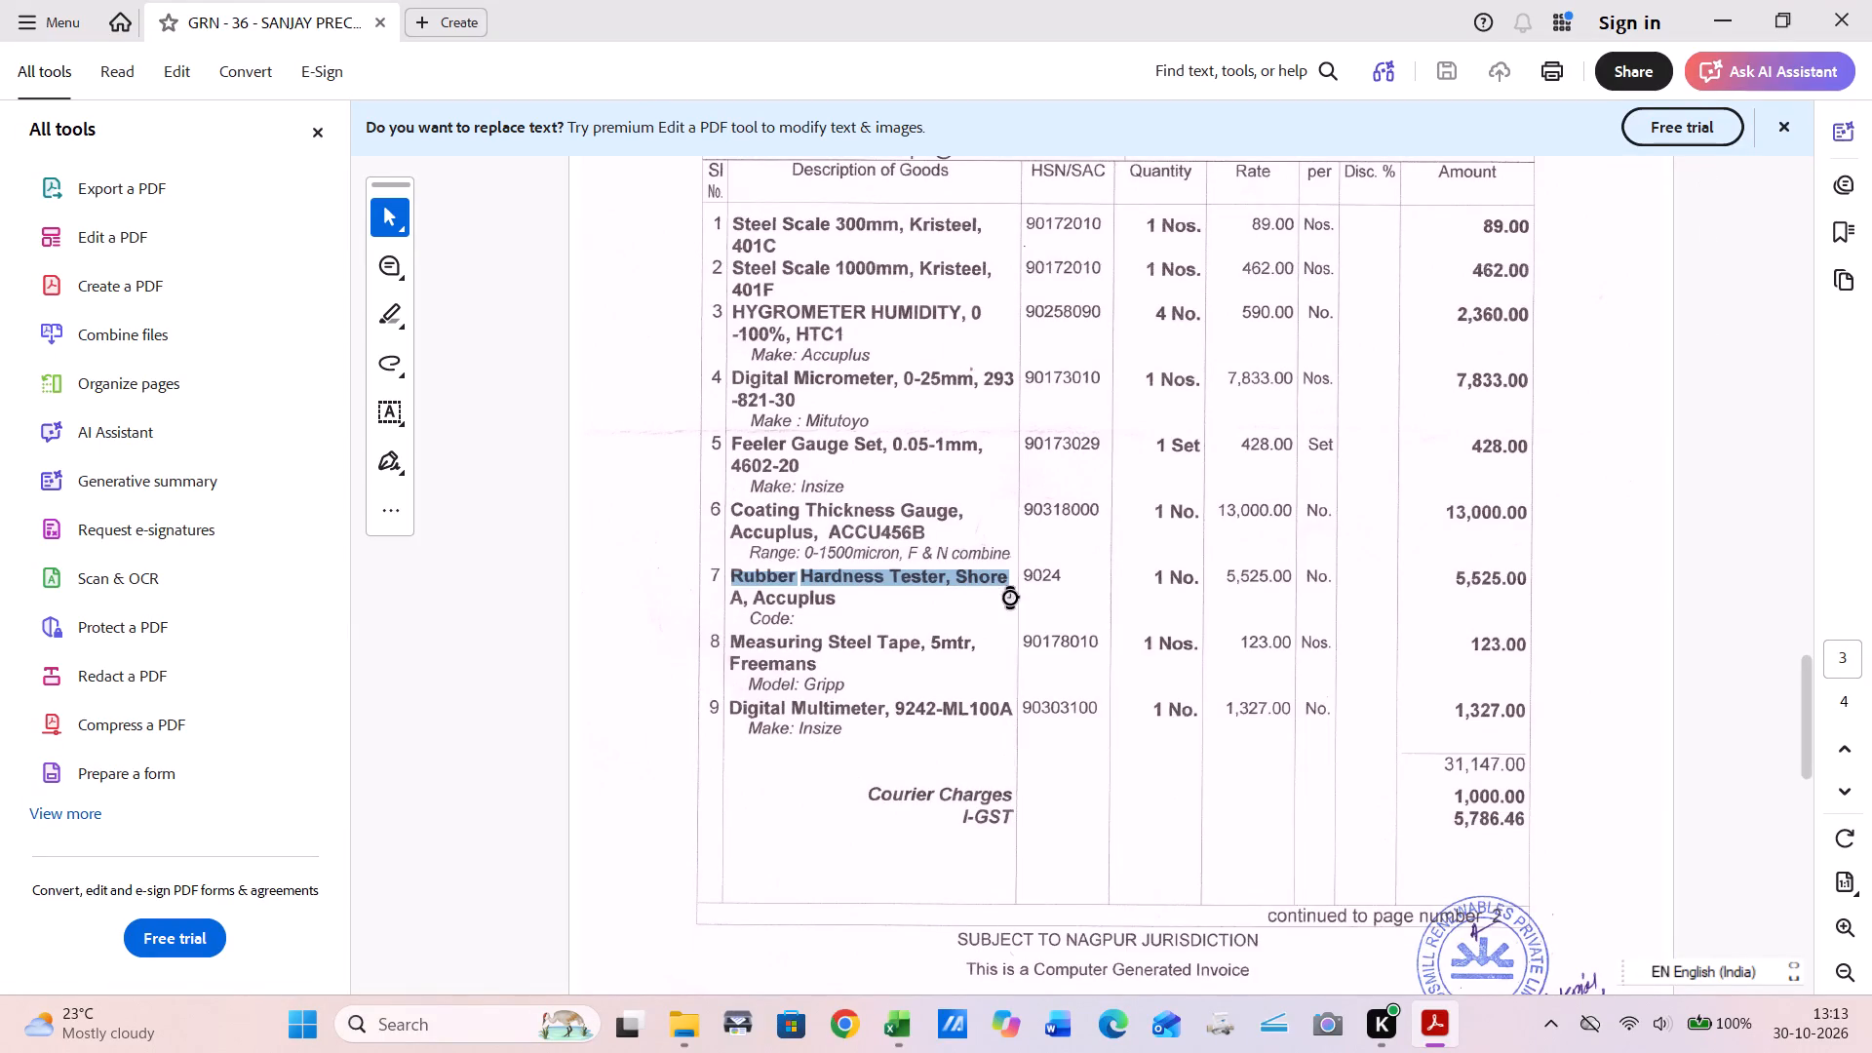
key(alt+Tab)
double_click(633, 871)
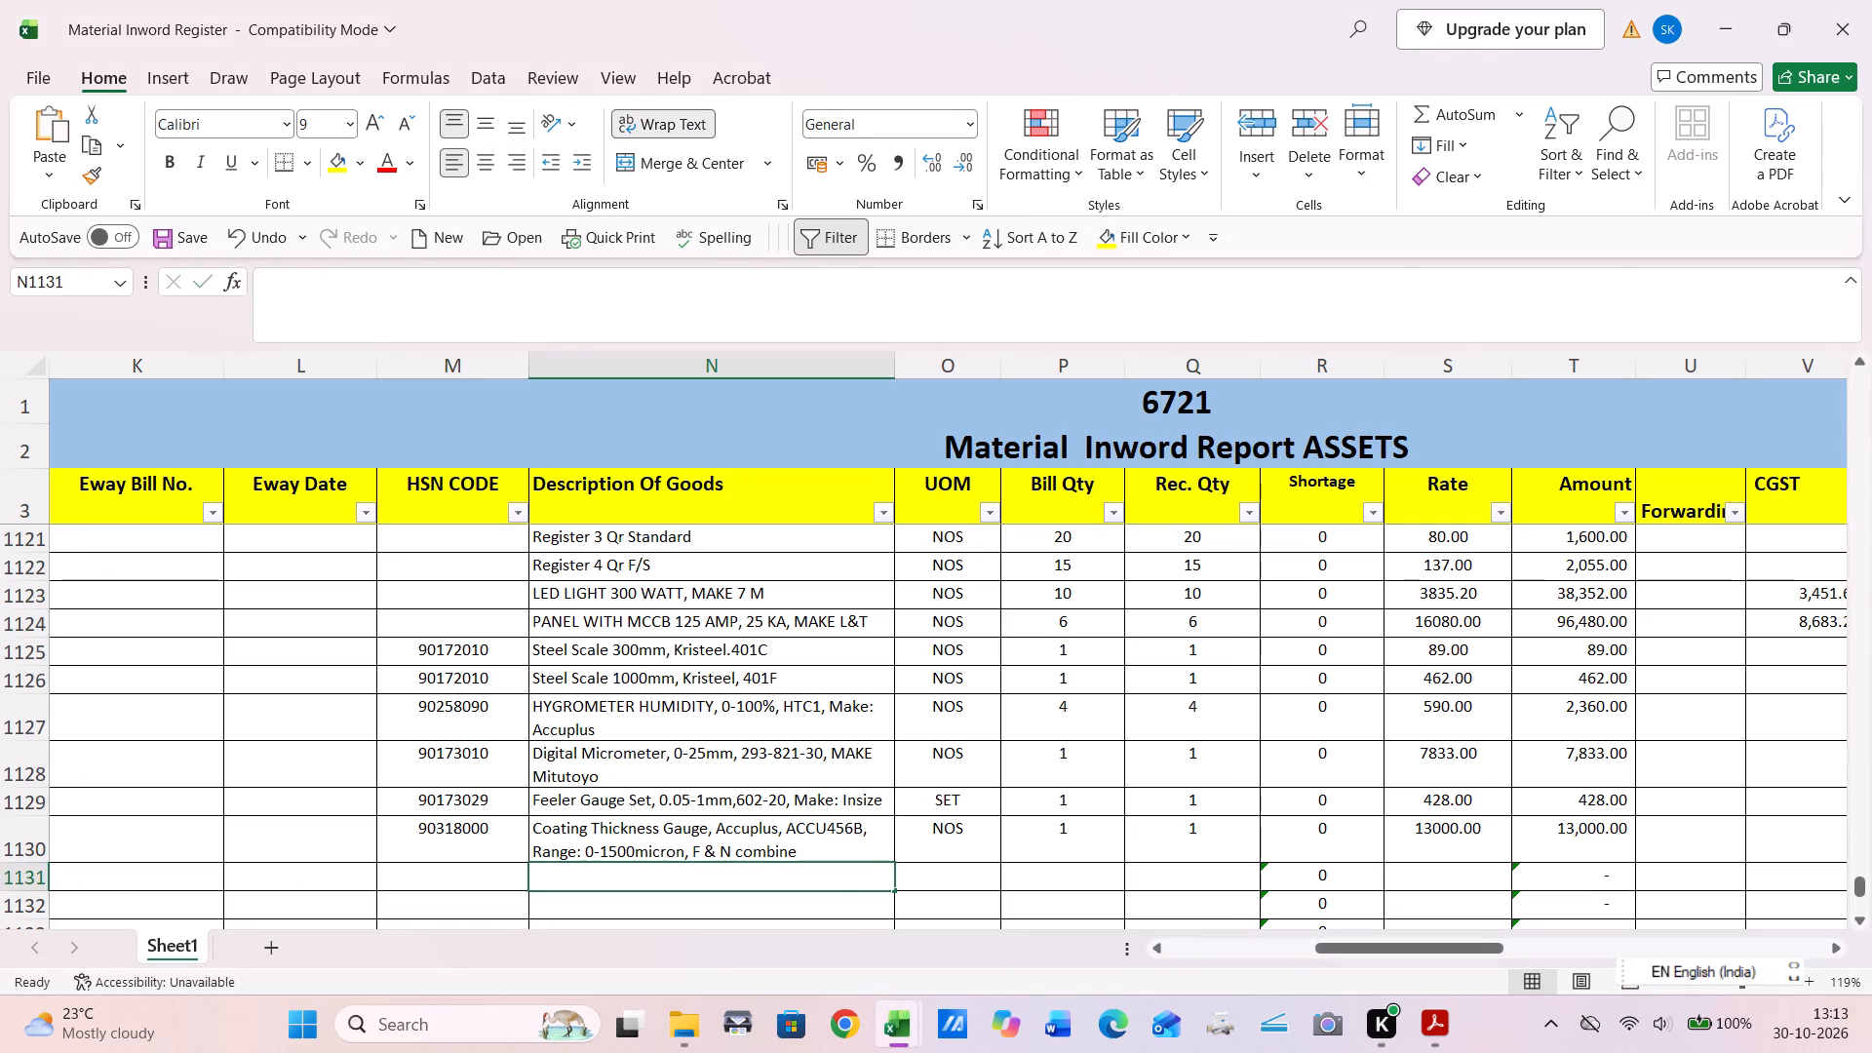
key(ctrl+v)
Append "A, Accuplus" from the invoice to the Rubber Hardness Tester description, with a space between "Shore" and "A".
key(alt+Tab)
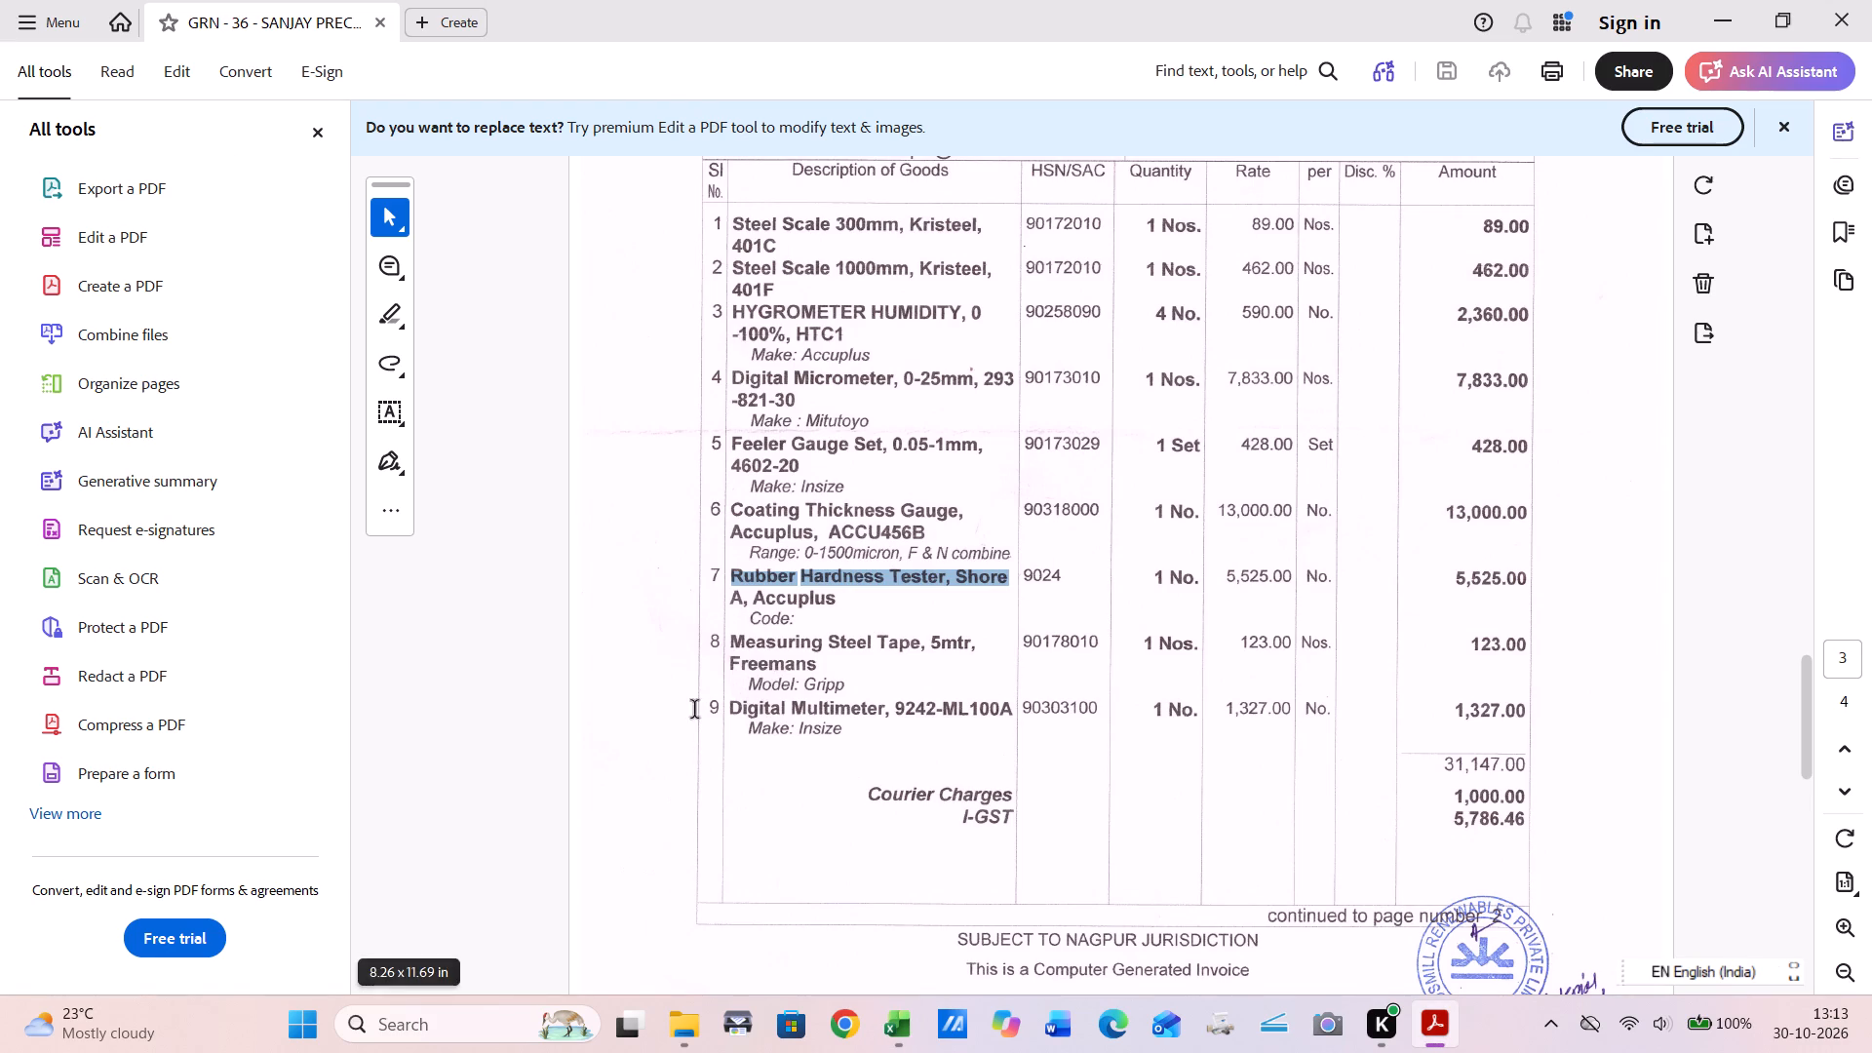
drag(735, 607, 784, 604)
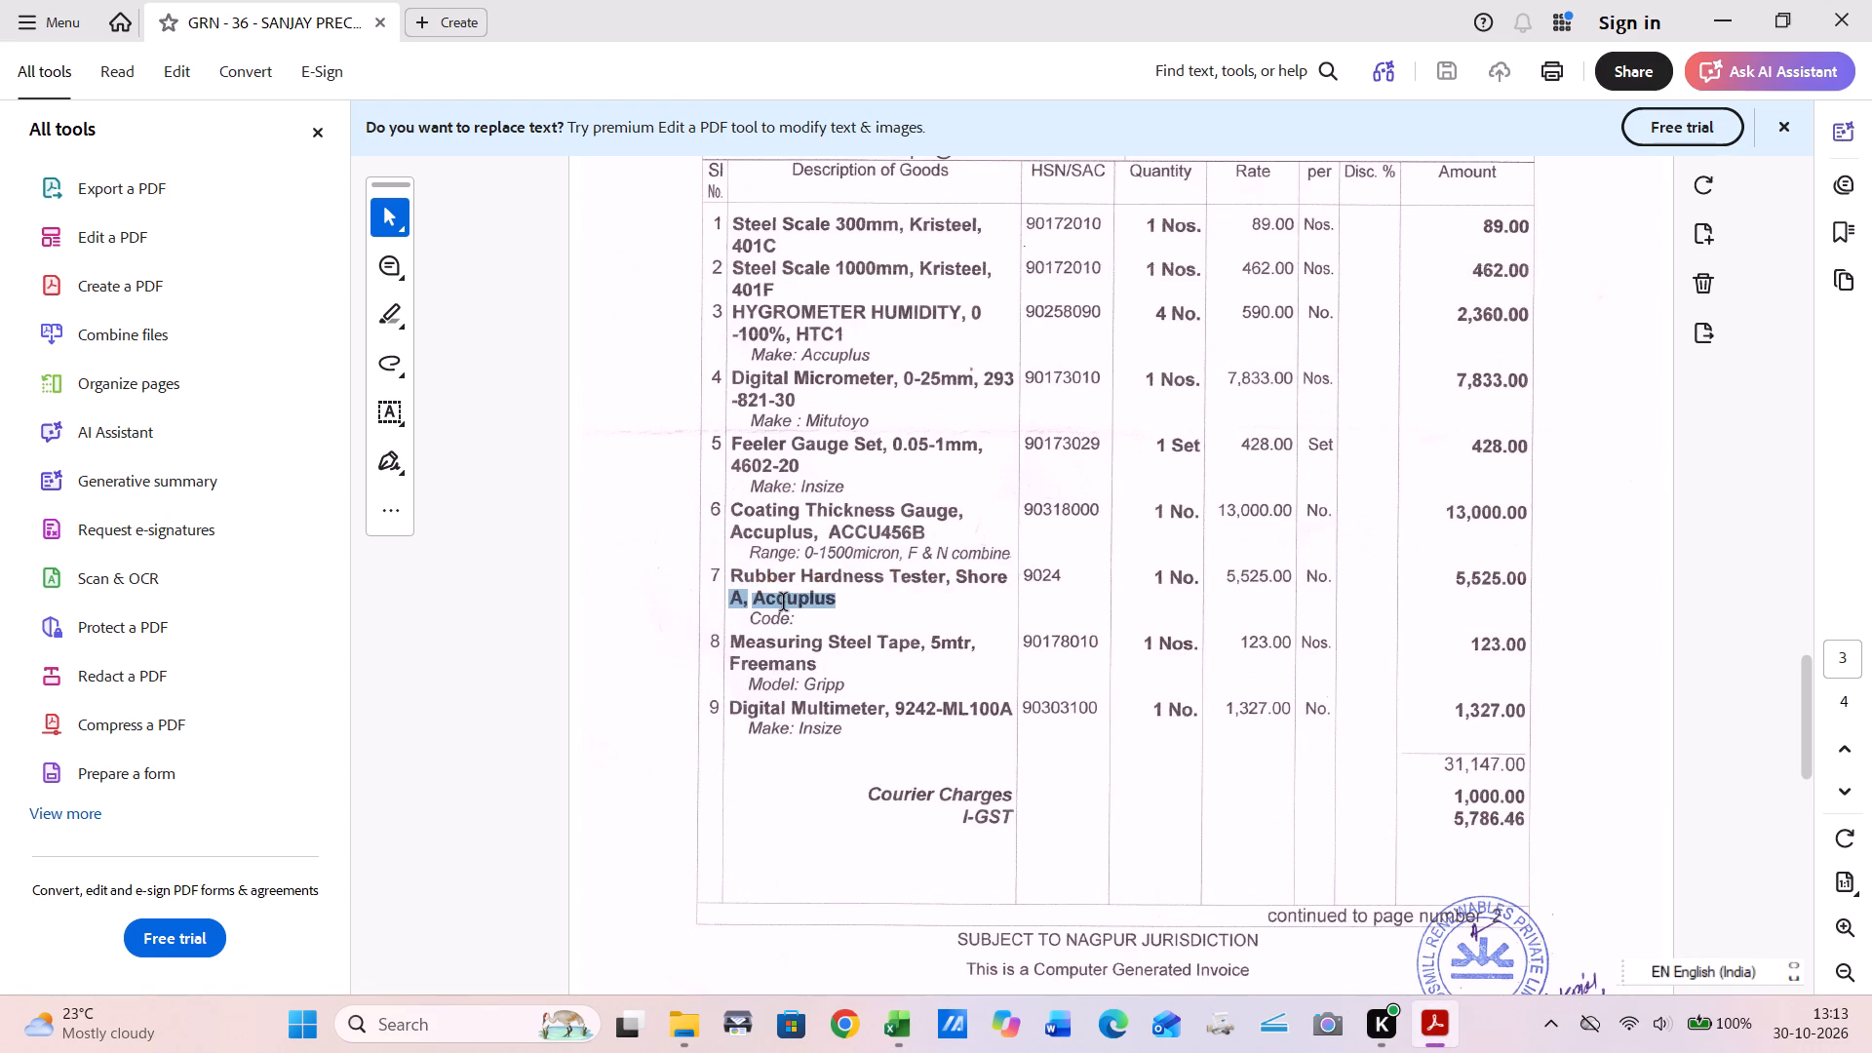
drag(784, 604, 805, 605)
key(ctrl+c)
key(alt+Tab)
key(ctrl+v)
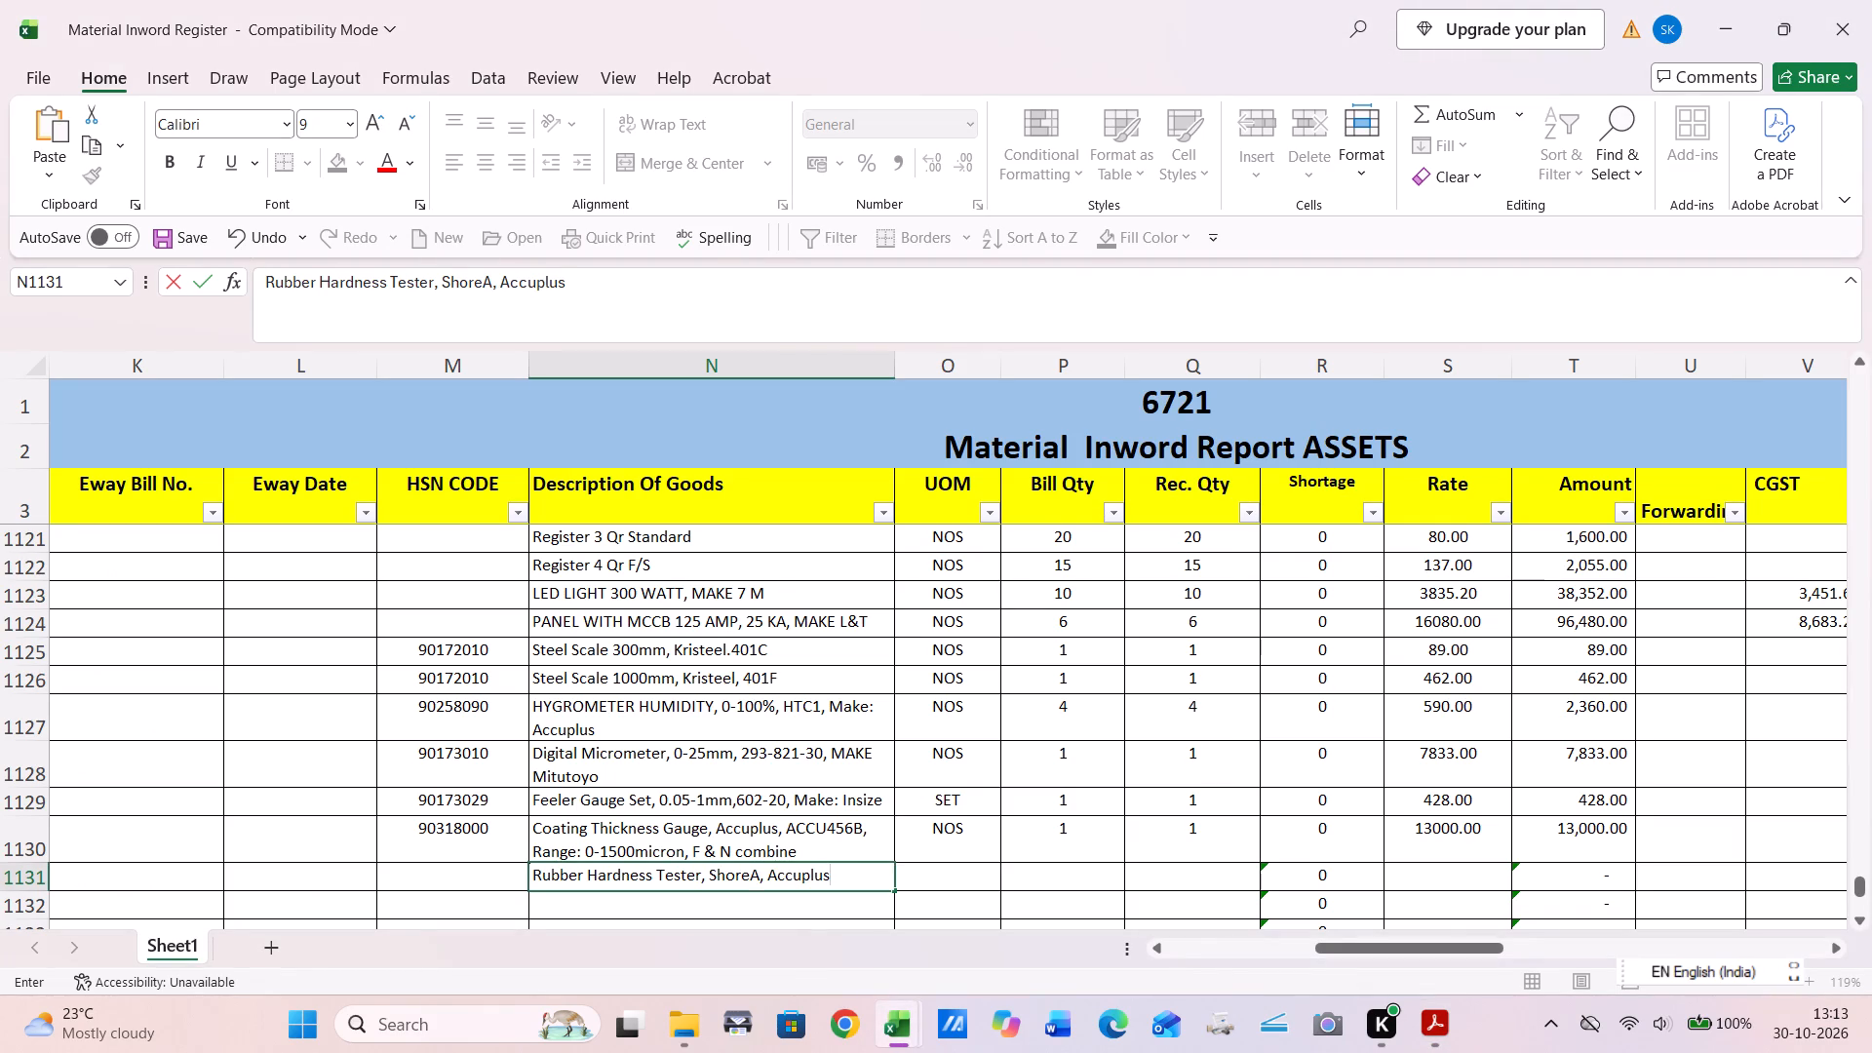
key(alt+Tab)
key(alt+Tab)
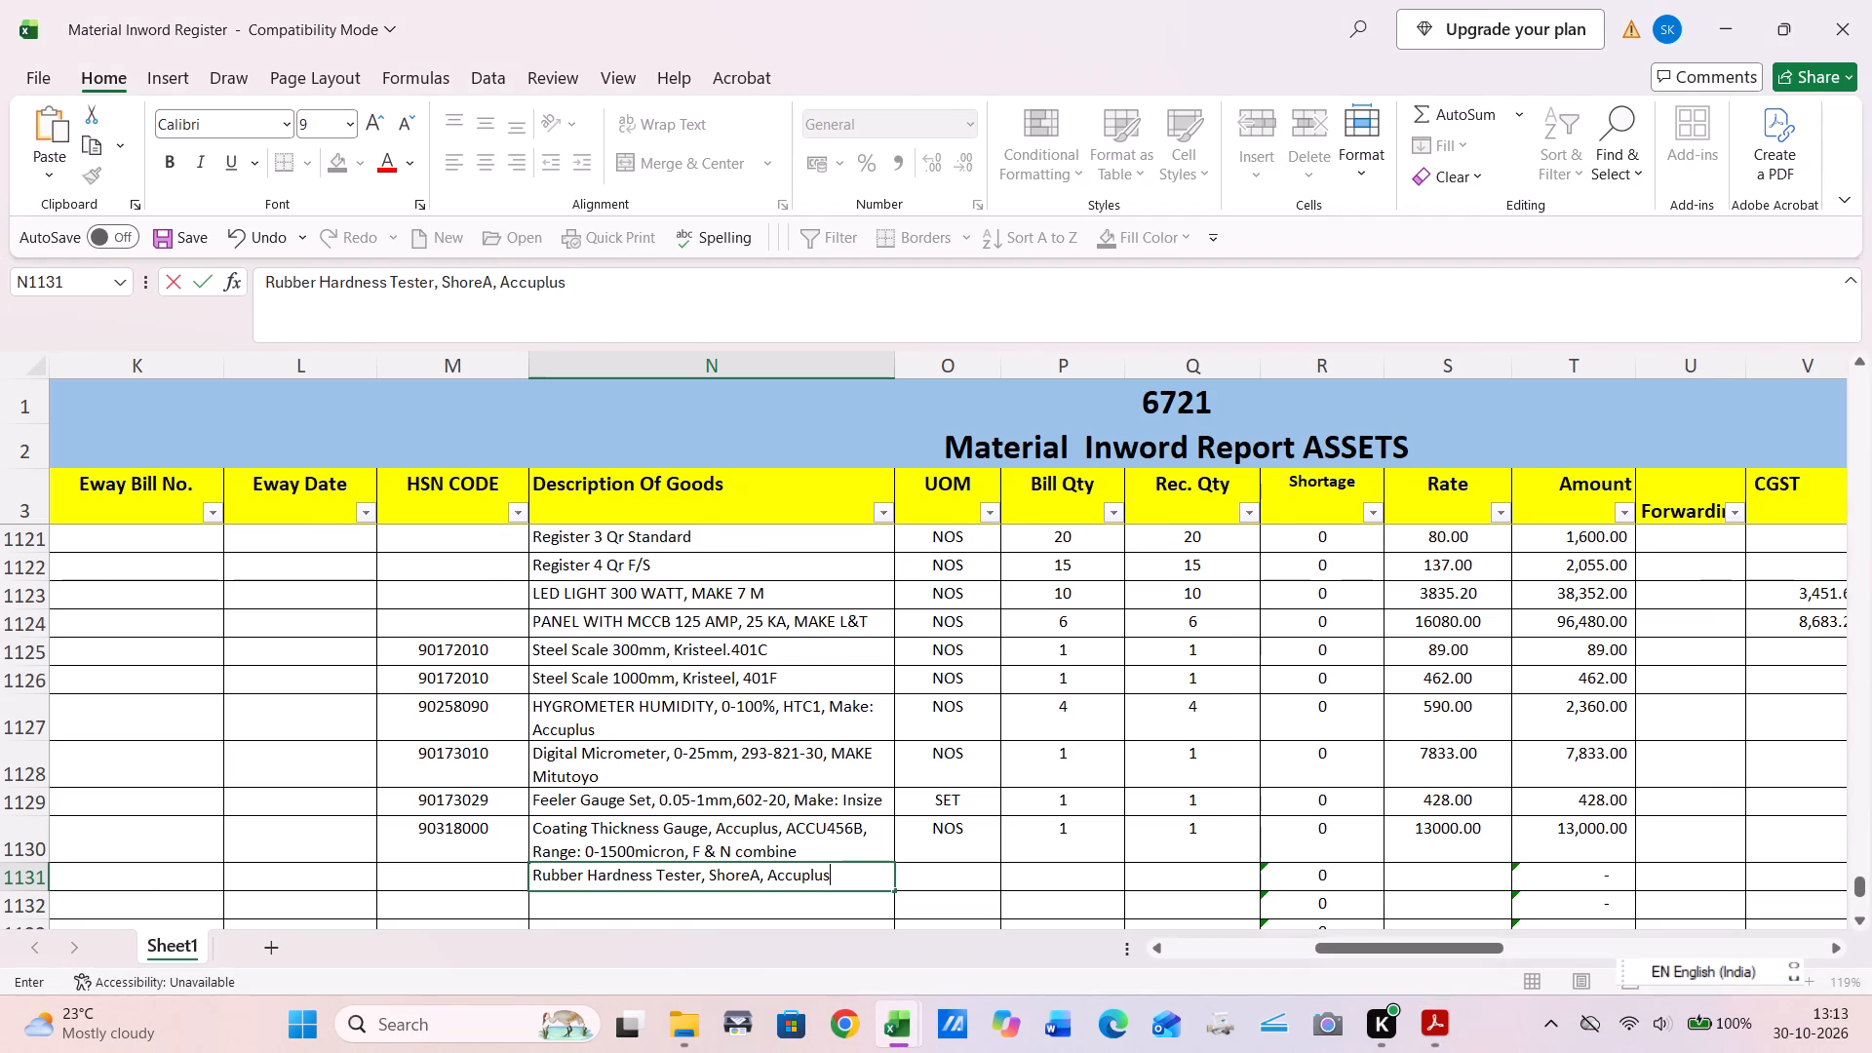
click(748, 881)
key(space)
Copy HSN code 9024 from the invoice's seventh item into the Rubber Hardness Tester row's HSN CODE cell.
click(520, 878)
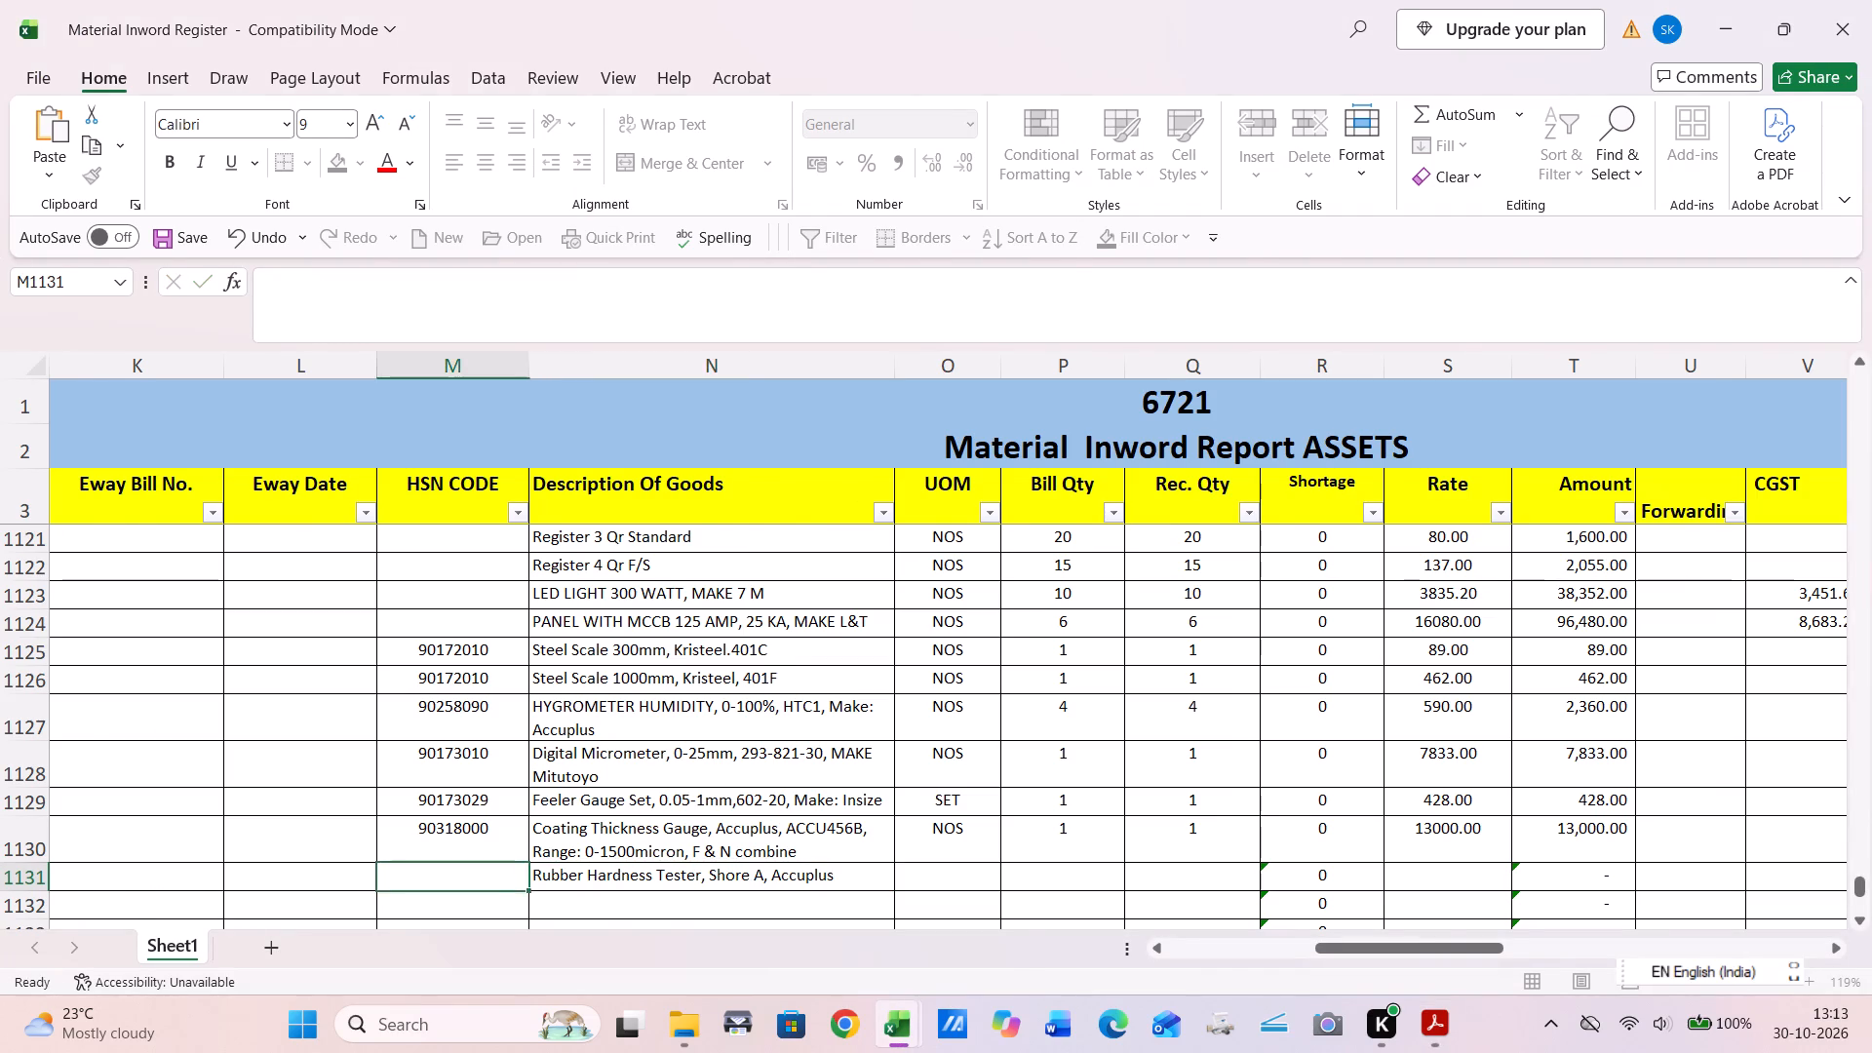
key(alt+Tab)
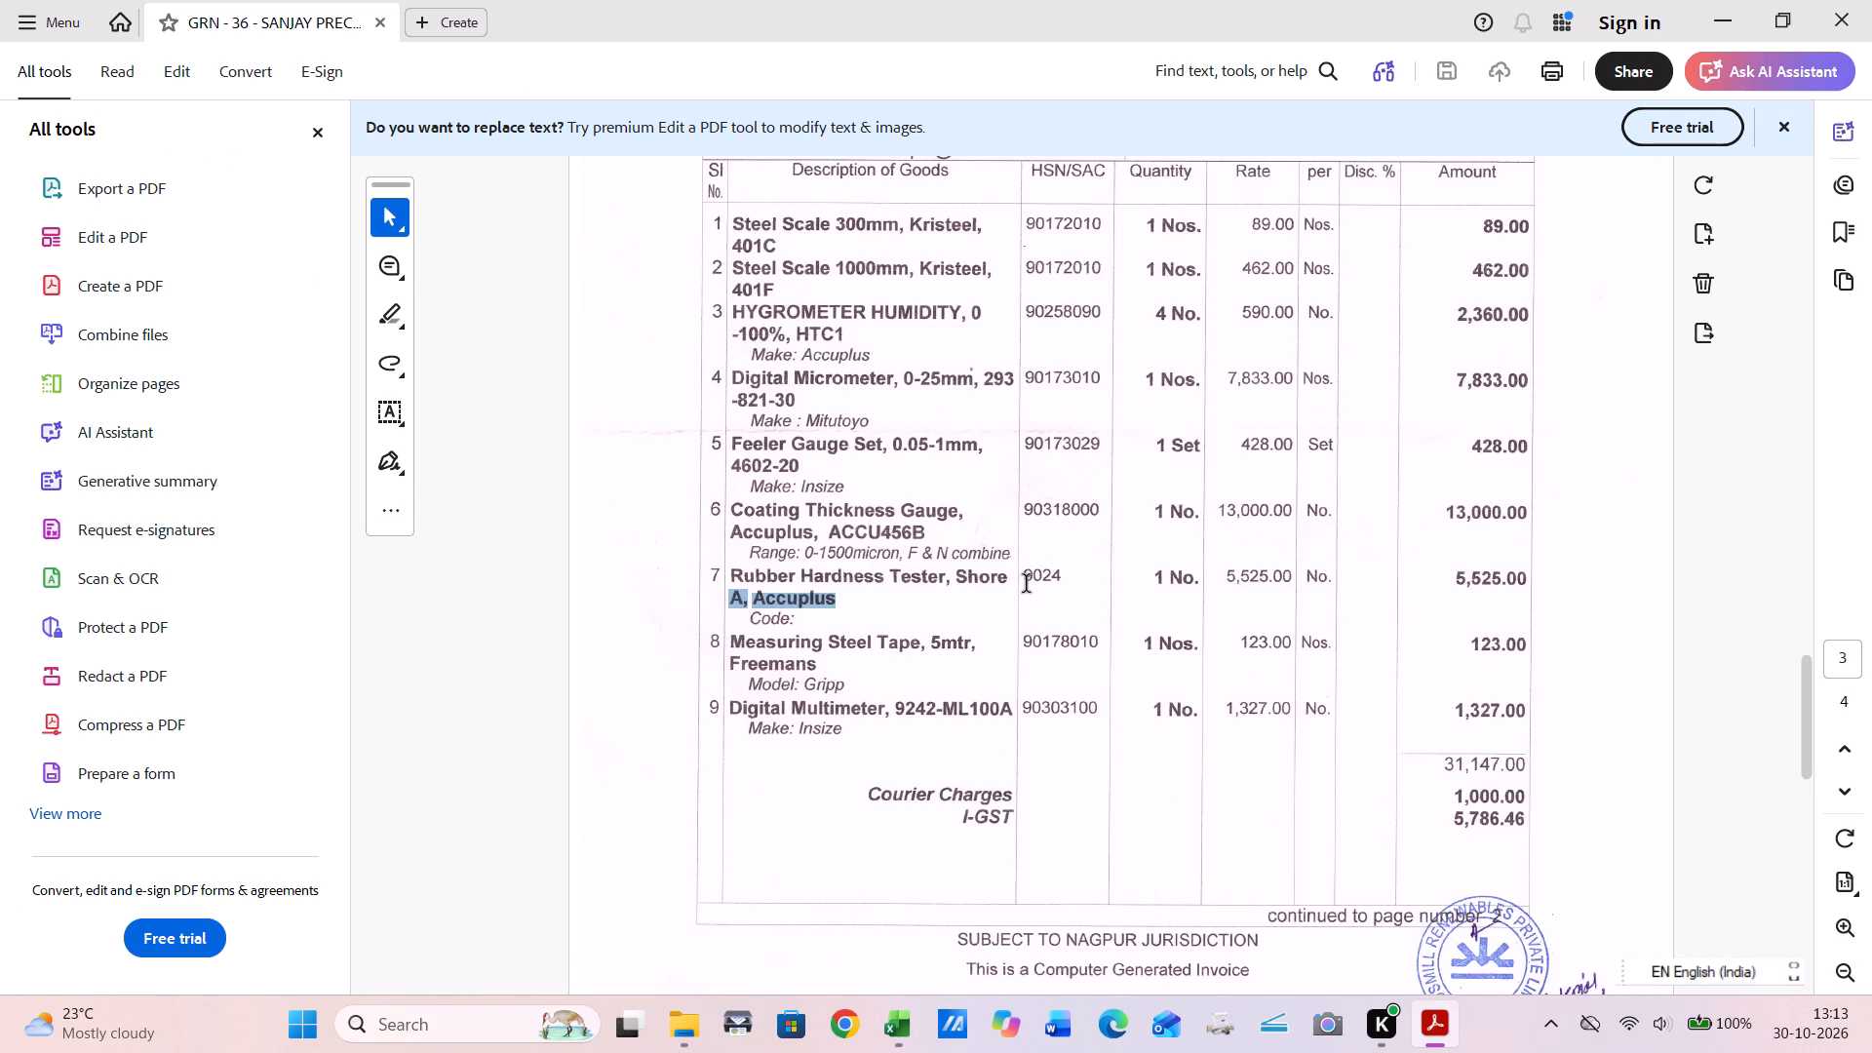
drag(1027, 585, 1066, 578)
key(ctrl+c)
key(alt+Tab)
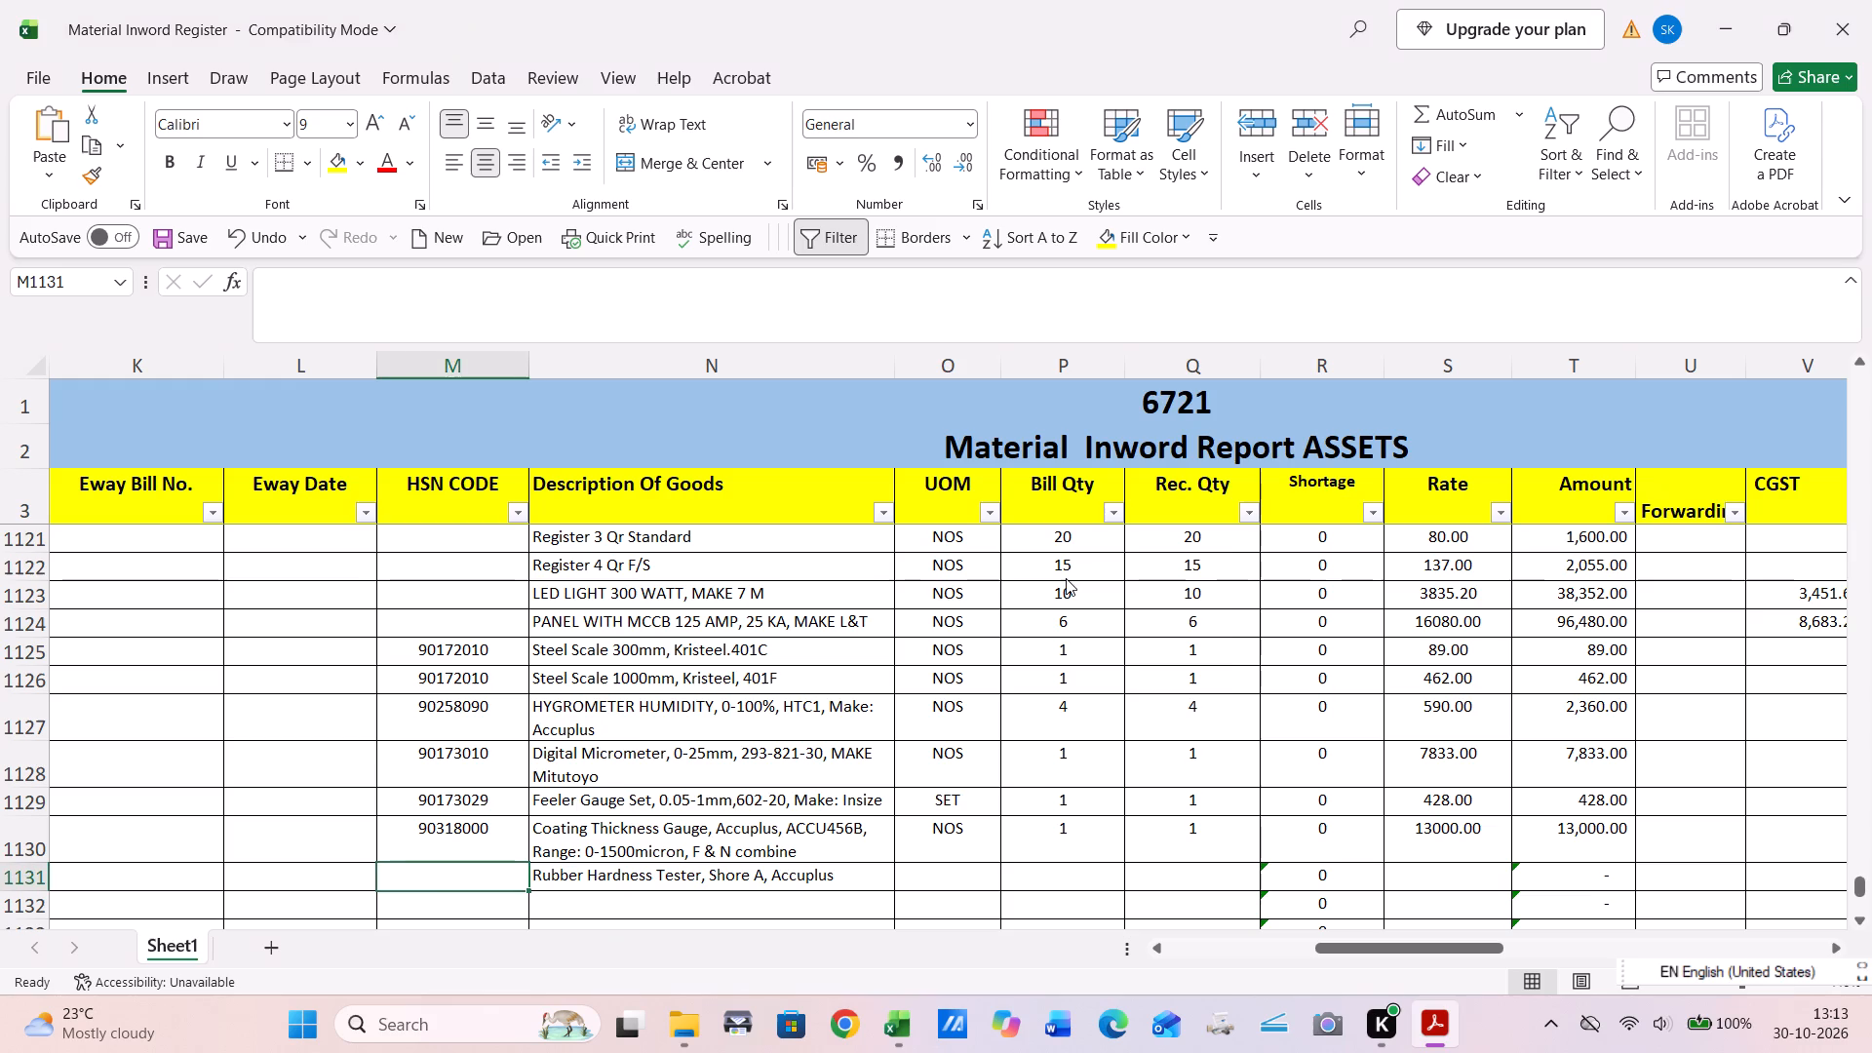
double_click(507, 874)
key(ctrl+v)
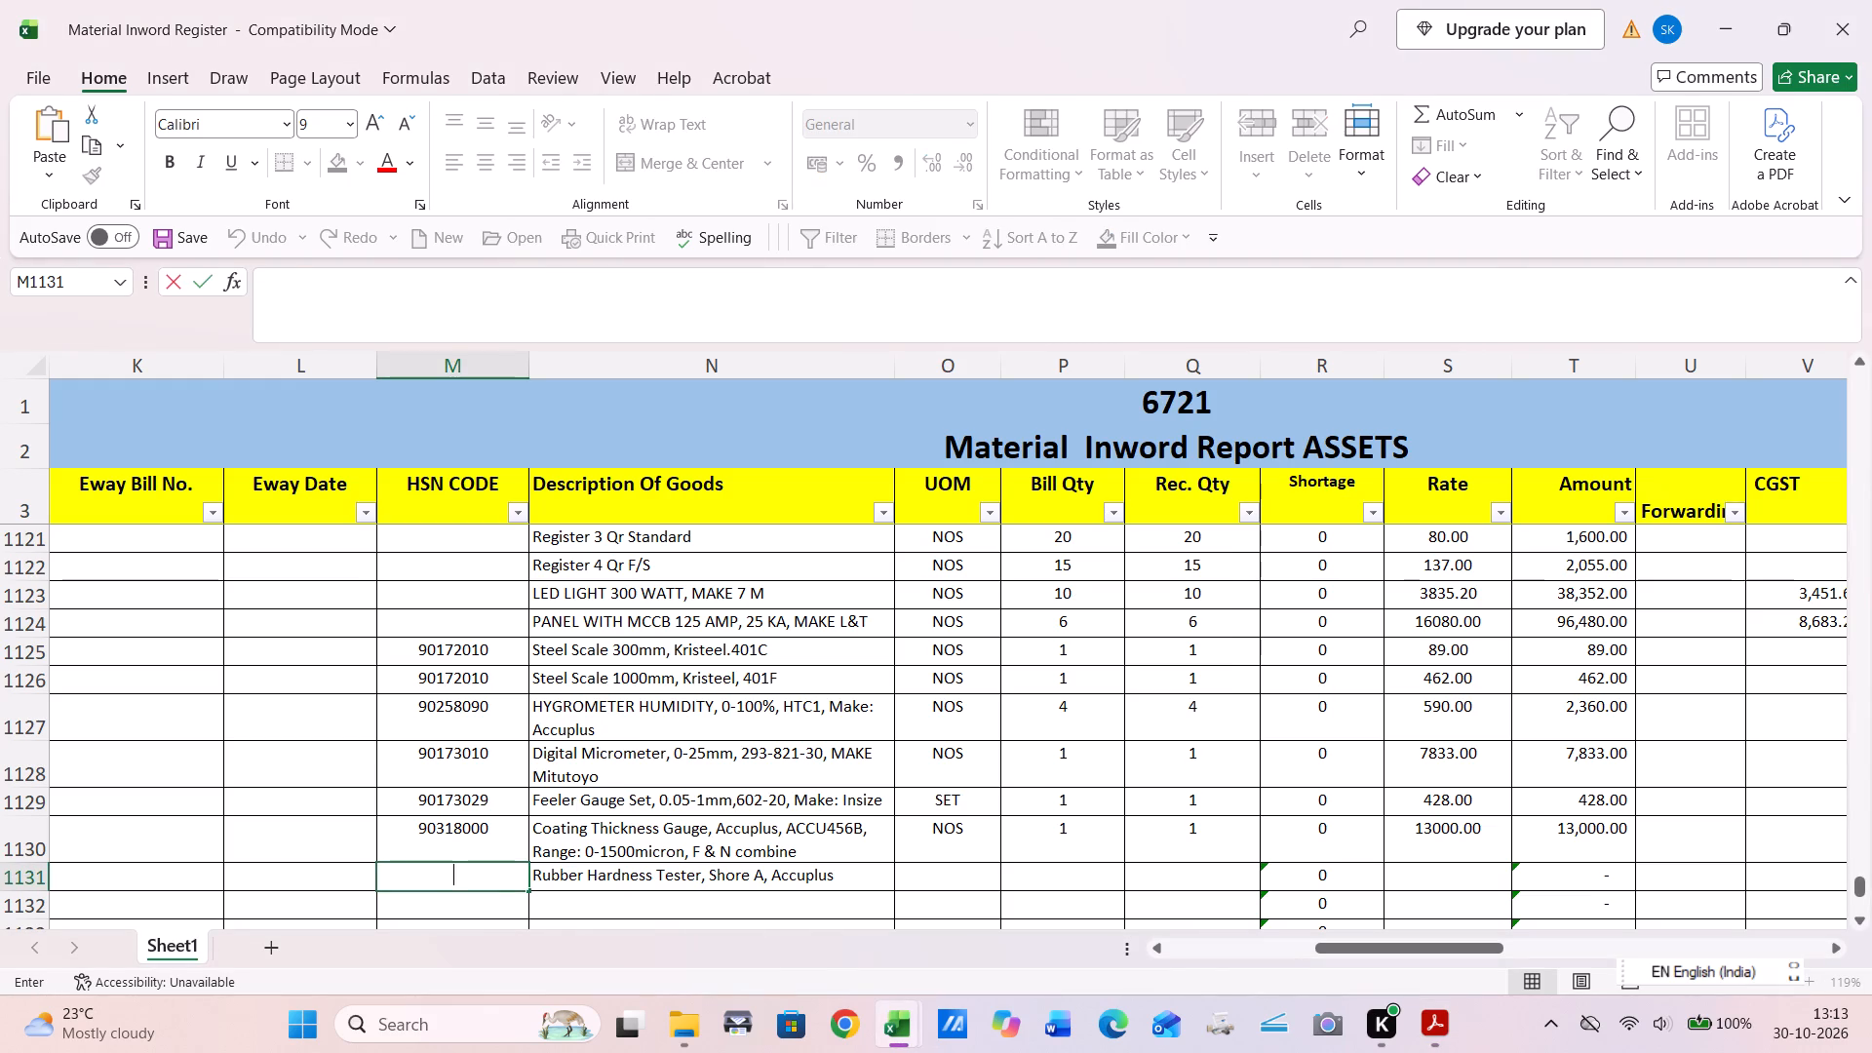
key(Tab)
Enter NOS as the unit and 1 for both billed and received quantity in the Rubber Hardness Tester row.
key(Tab)
key(alt+Tab)
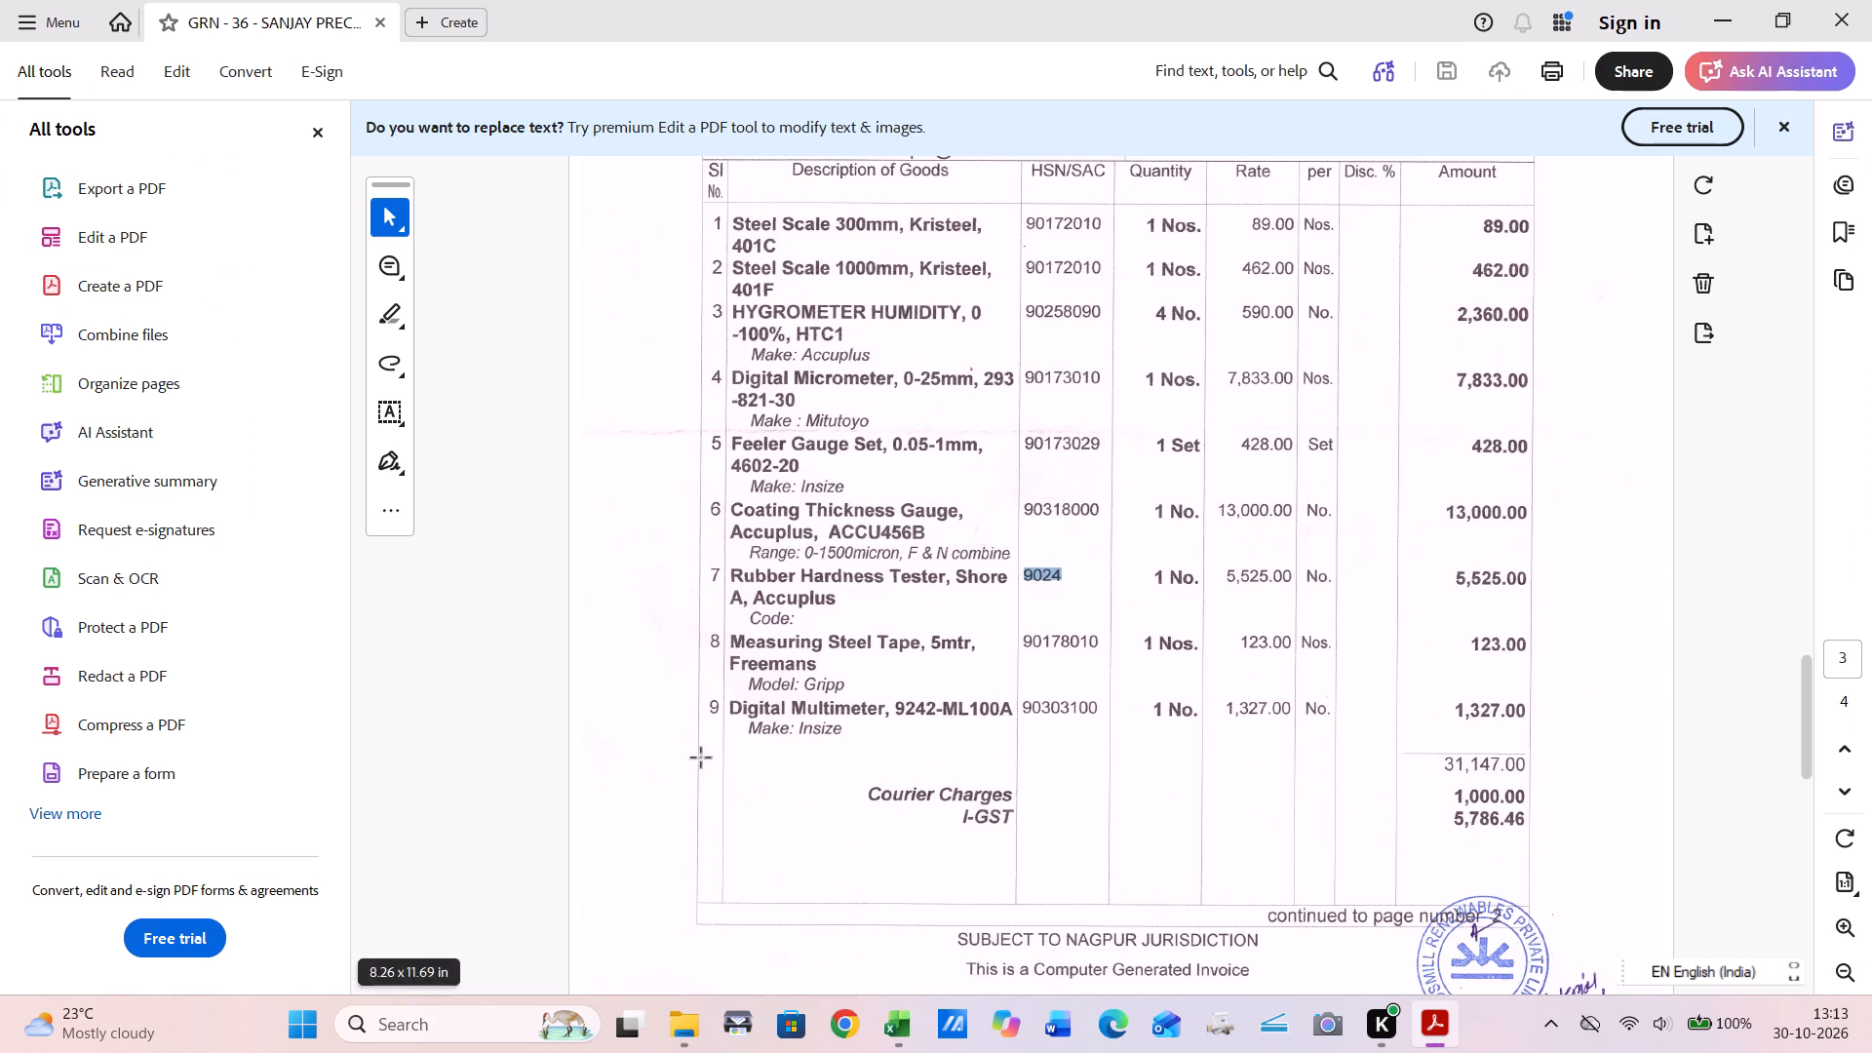
key(alt+Tab)
key(n)
key(Tab)
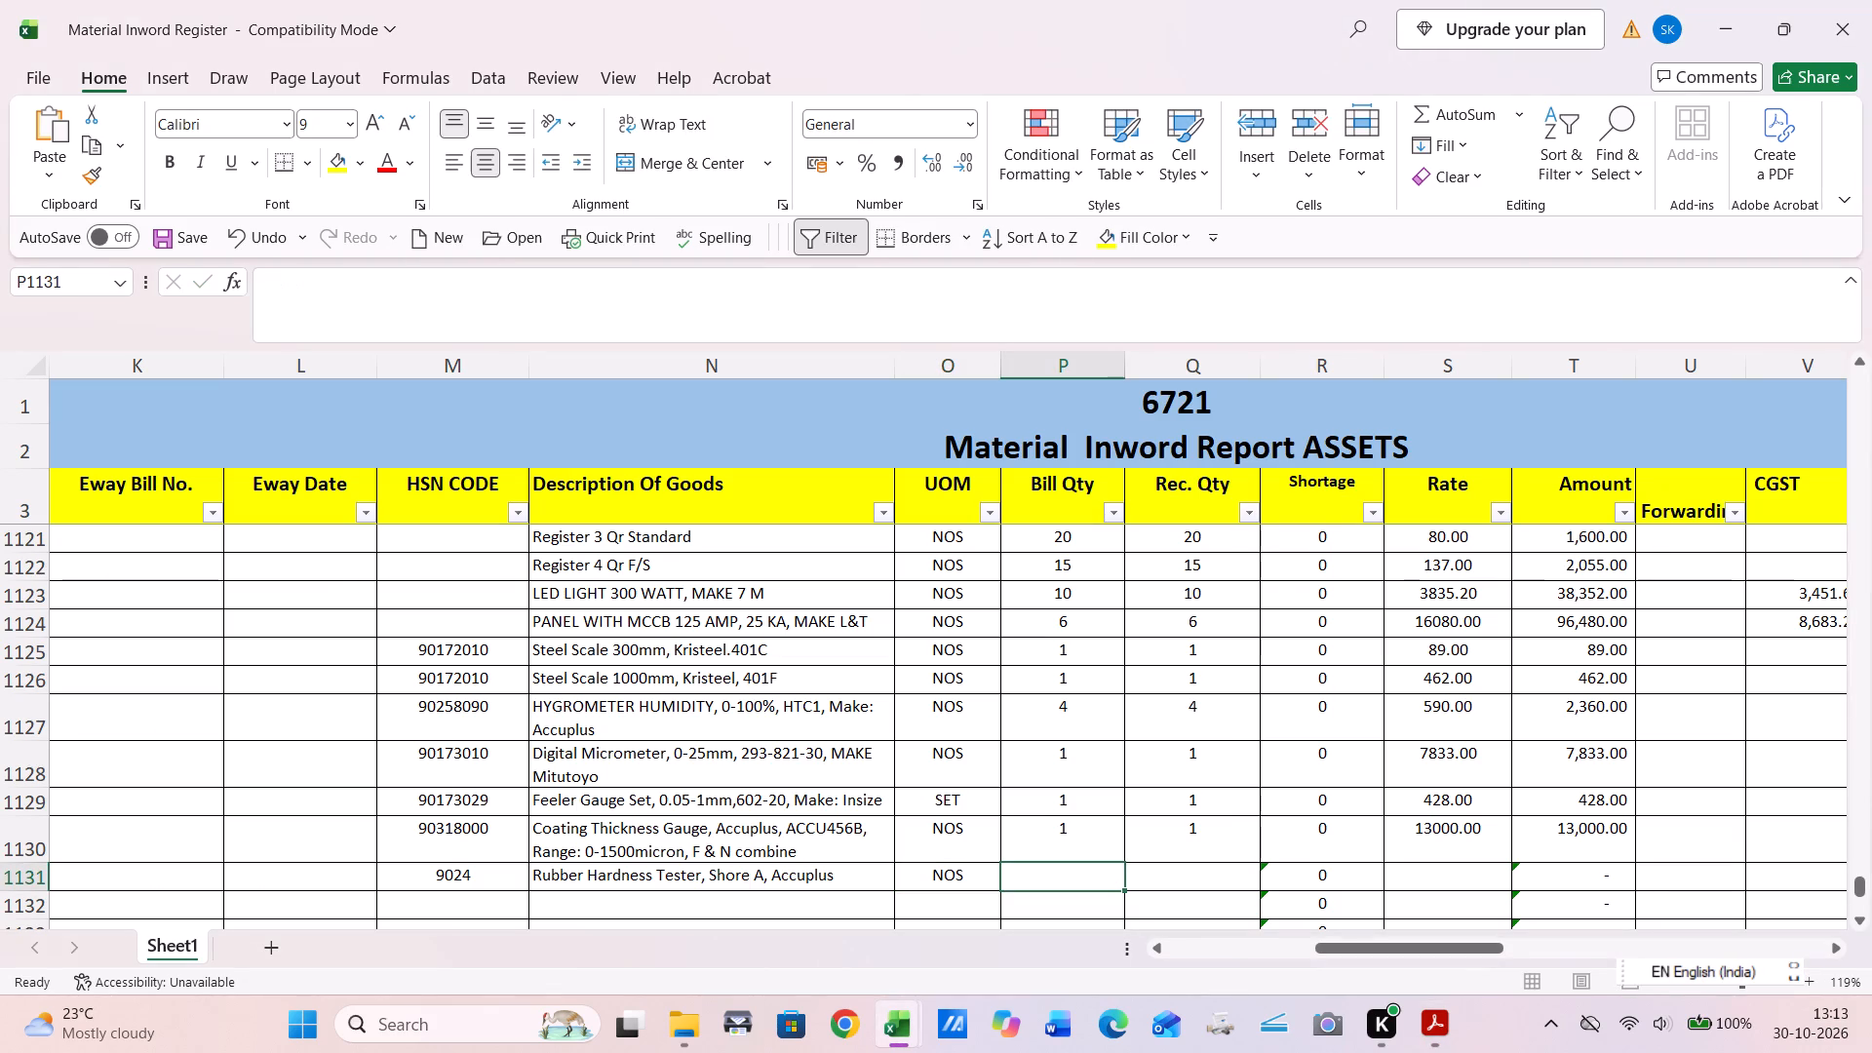
key(1)
key(Tab)
key(1)
key(Tab)
Check the invoice's seventh item and enter the Rubber Hardness Tester rate as 5525.
key(Tab)
key(alt+Tab)
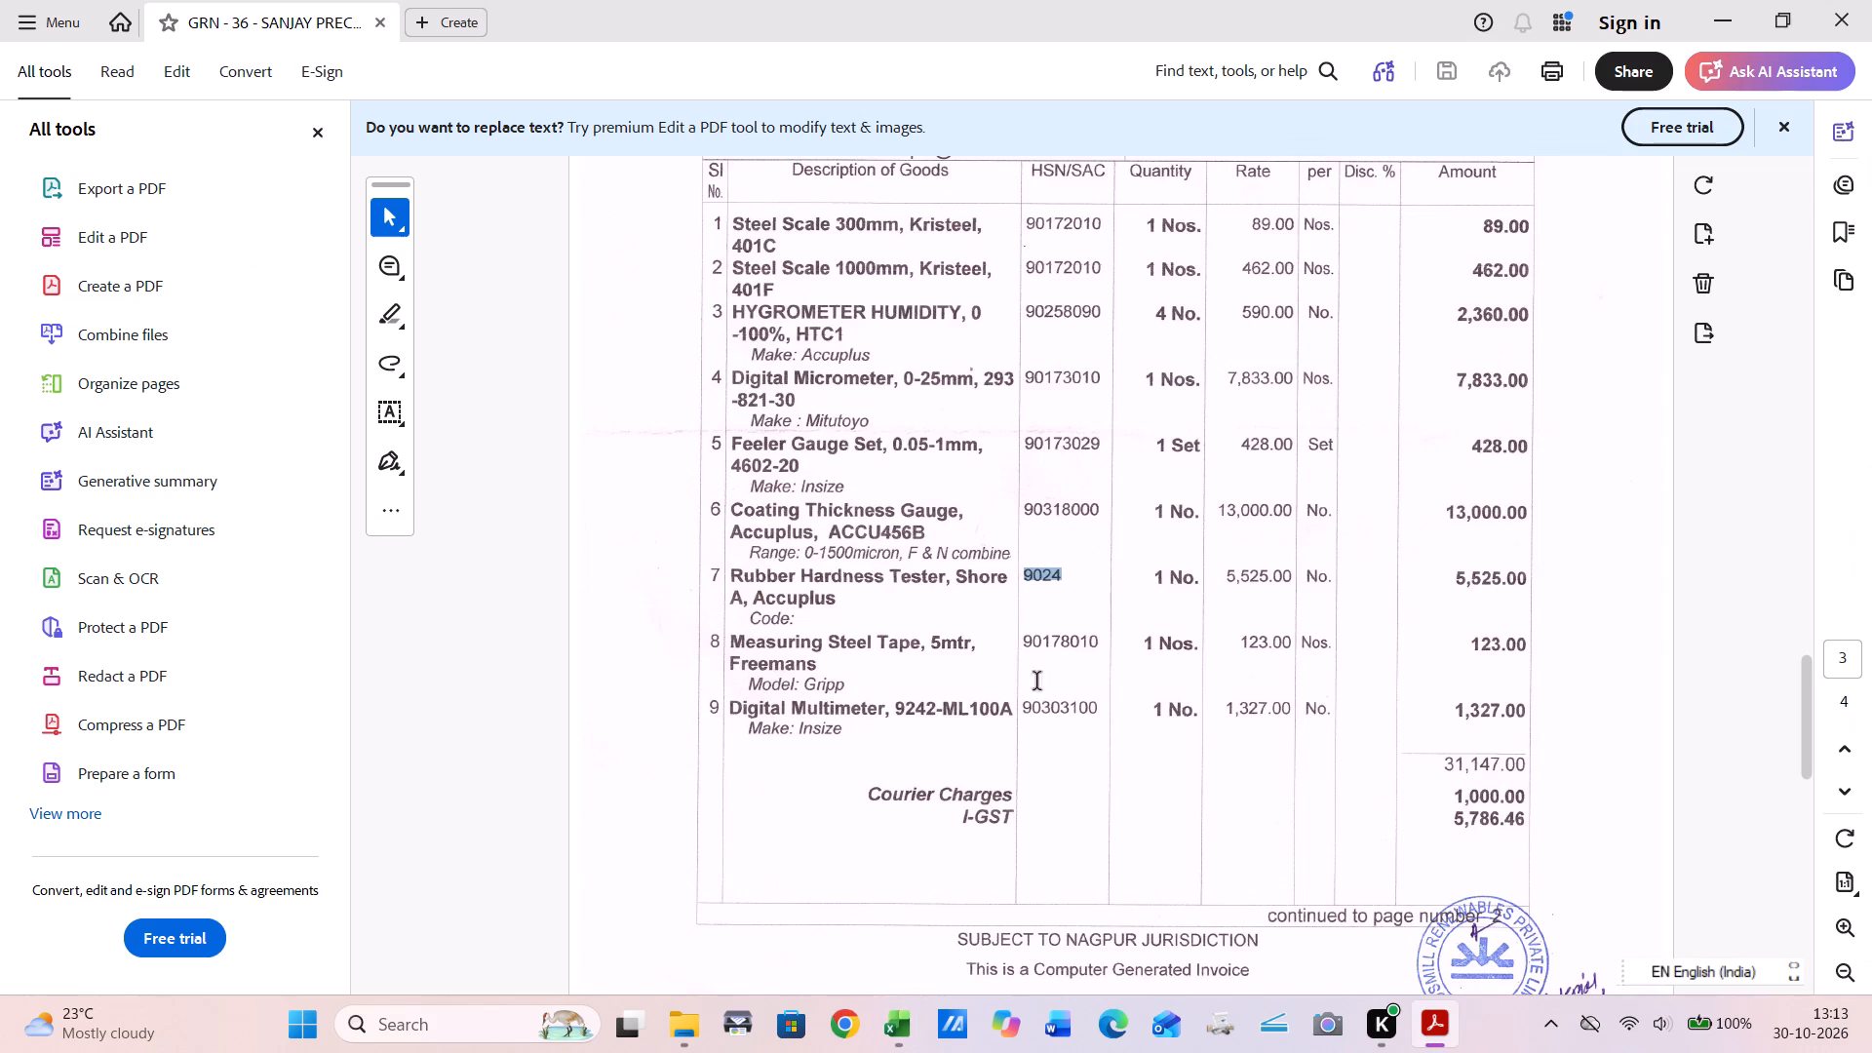
key(alt+Tab)
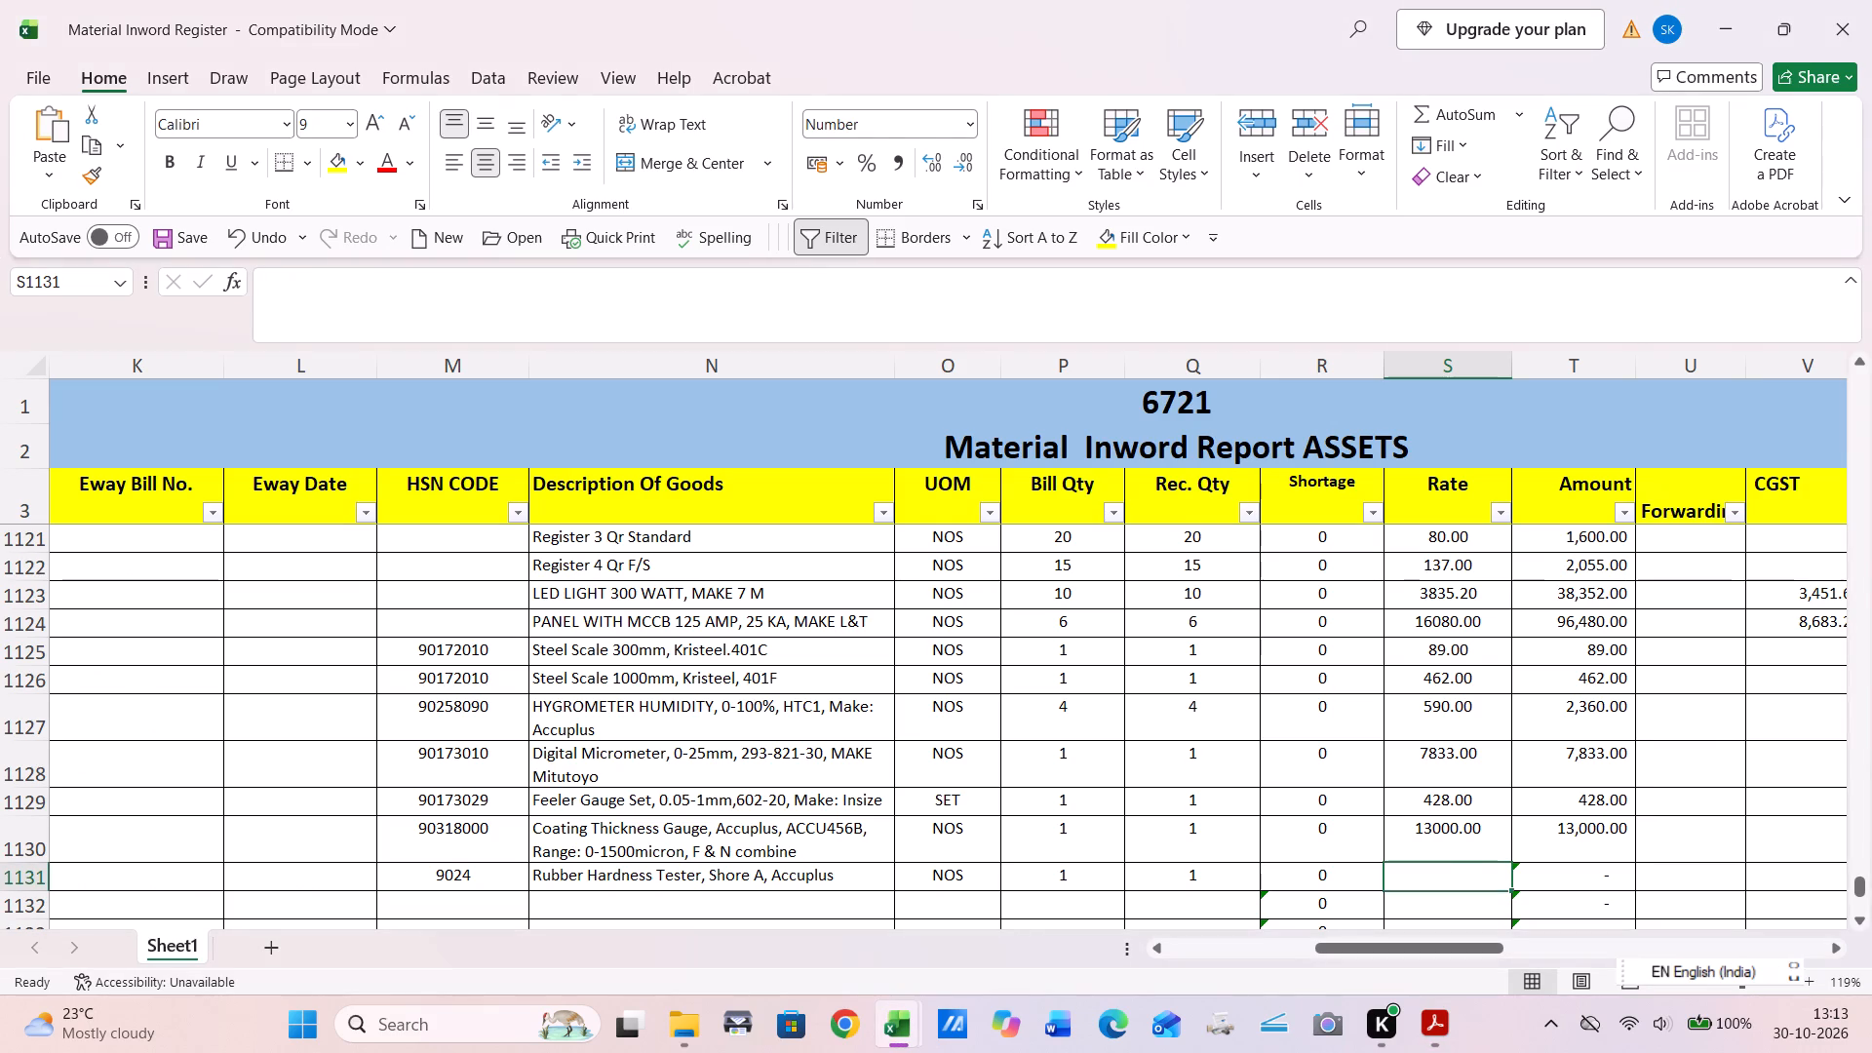
text(5525)
key(Tab)
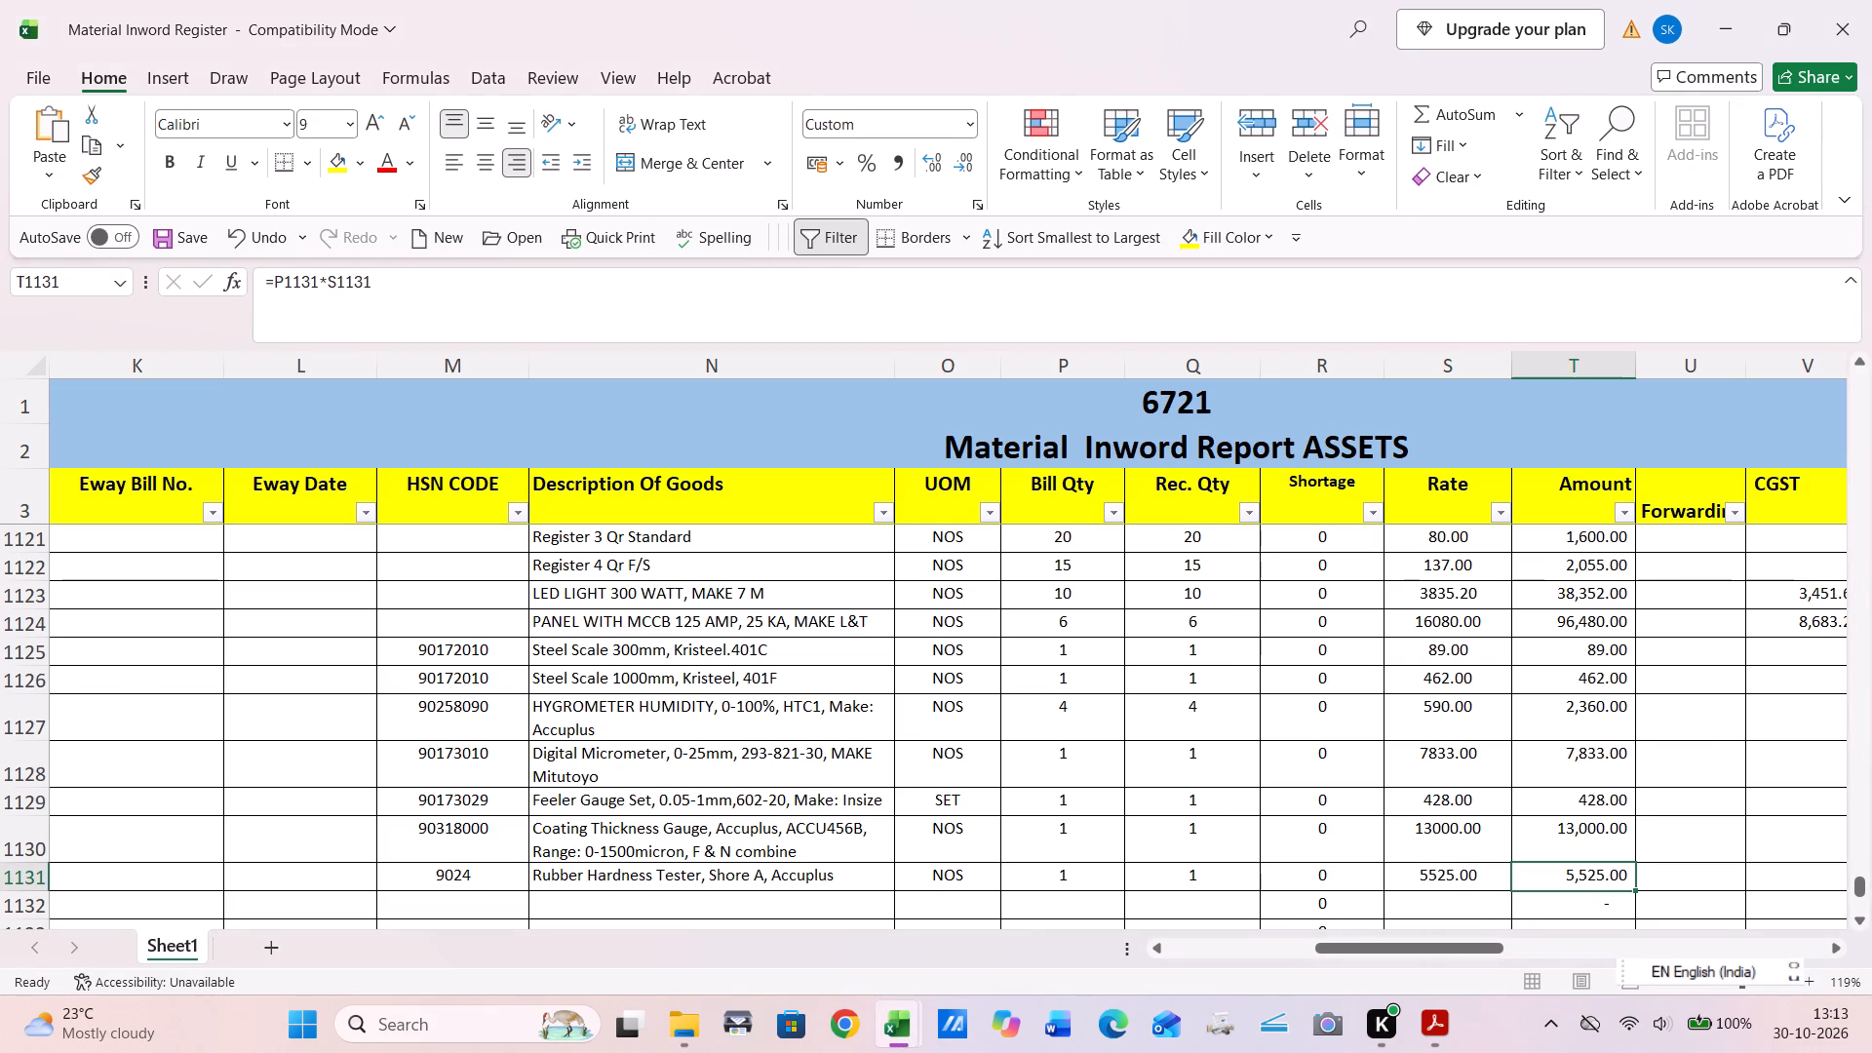
Copy "Measuring Steel Tape, 5mtr," from the invoice's eighth item into the first empty Description Of Goods cell, row 1132.
triple_click(1858, 922)
click(1858, 922)
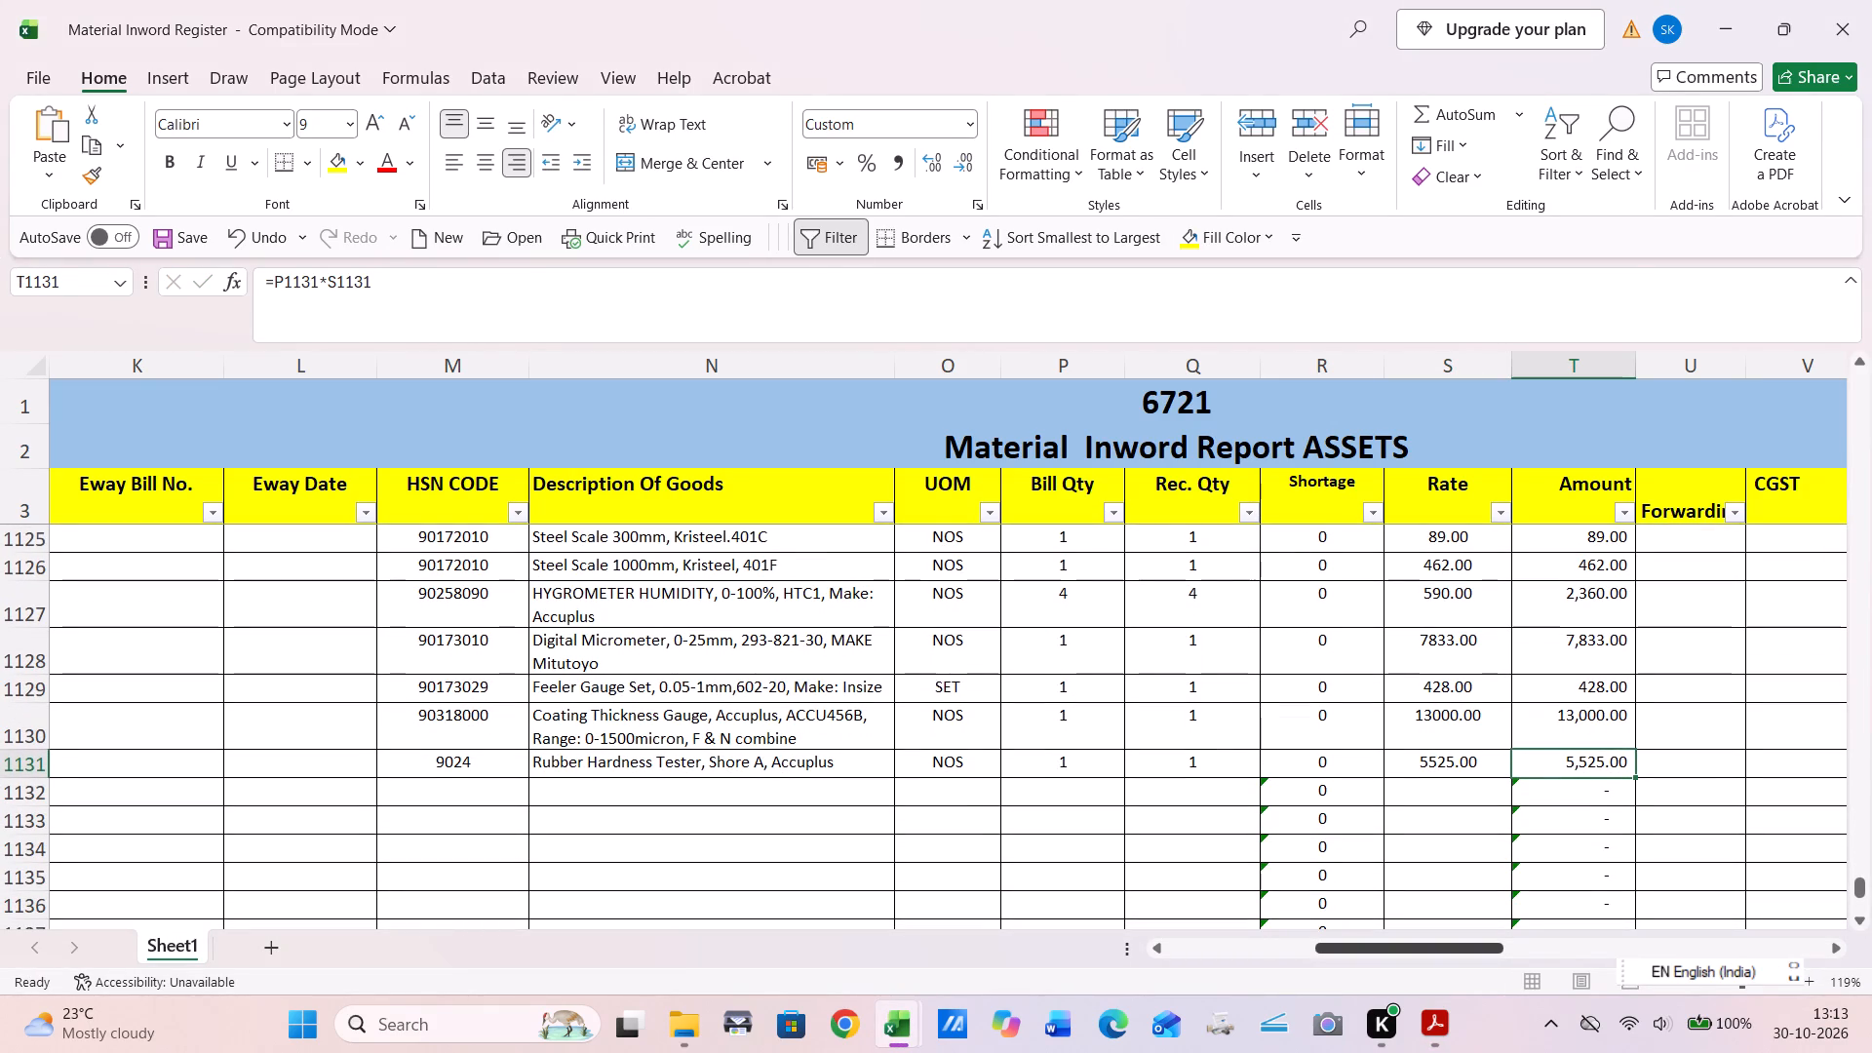
click(665, 783)
key(alt+Tab)
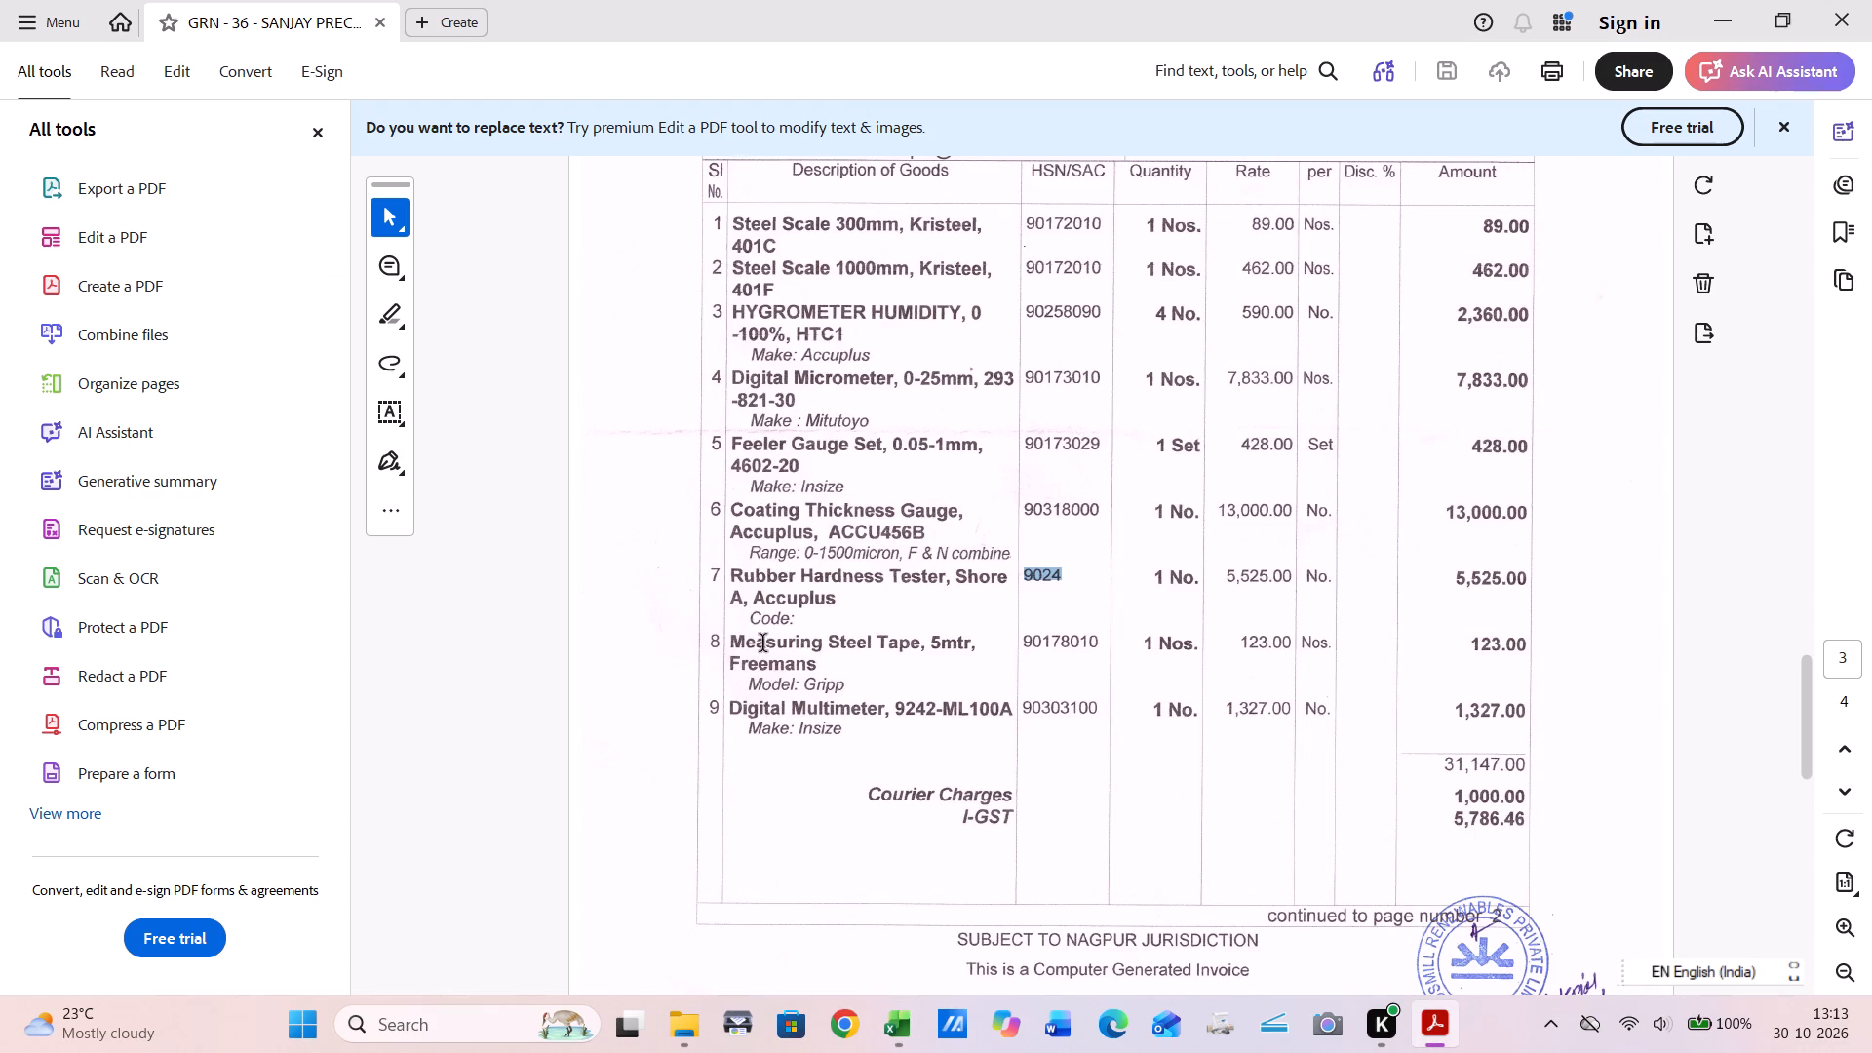
drag(736, 642, 951, 658)
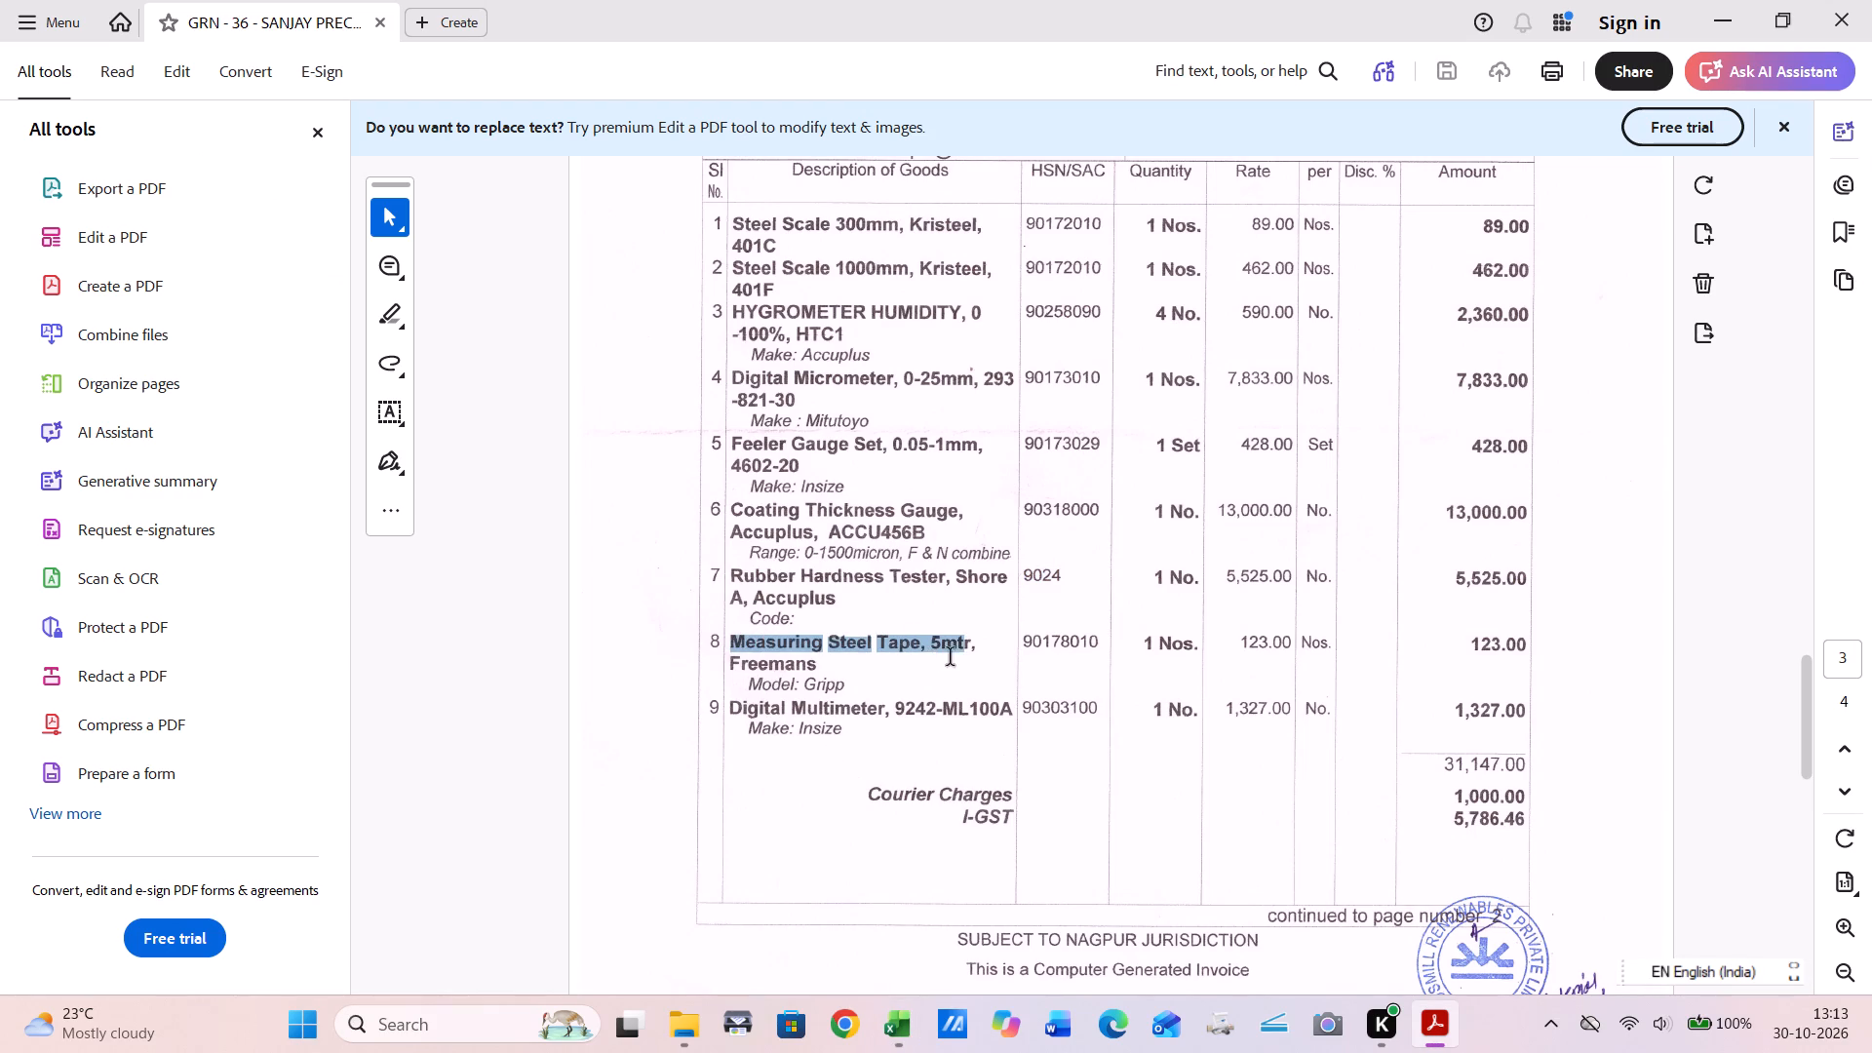
drag(951, 658, 979, 652)
key(ctrl+c)
key(alt+Tab)
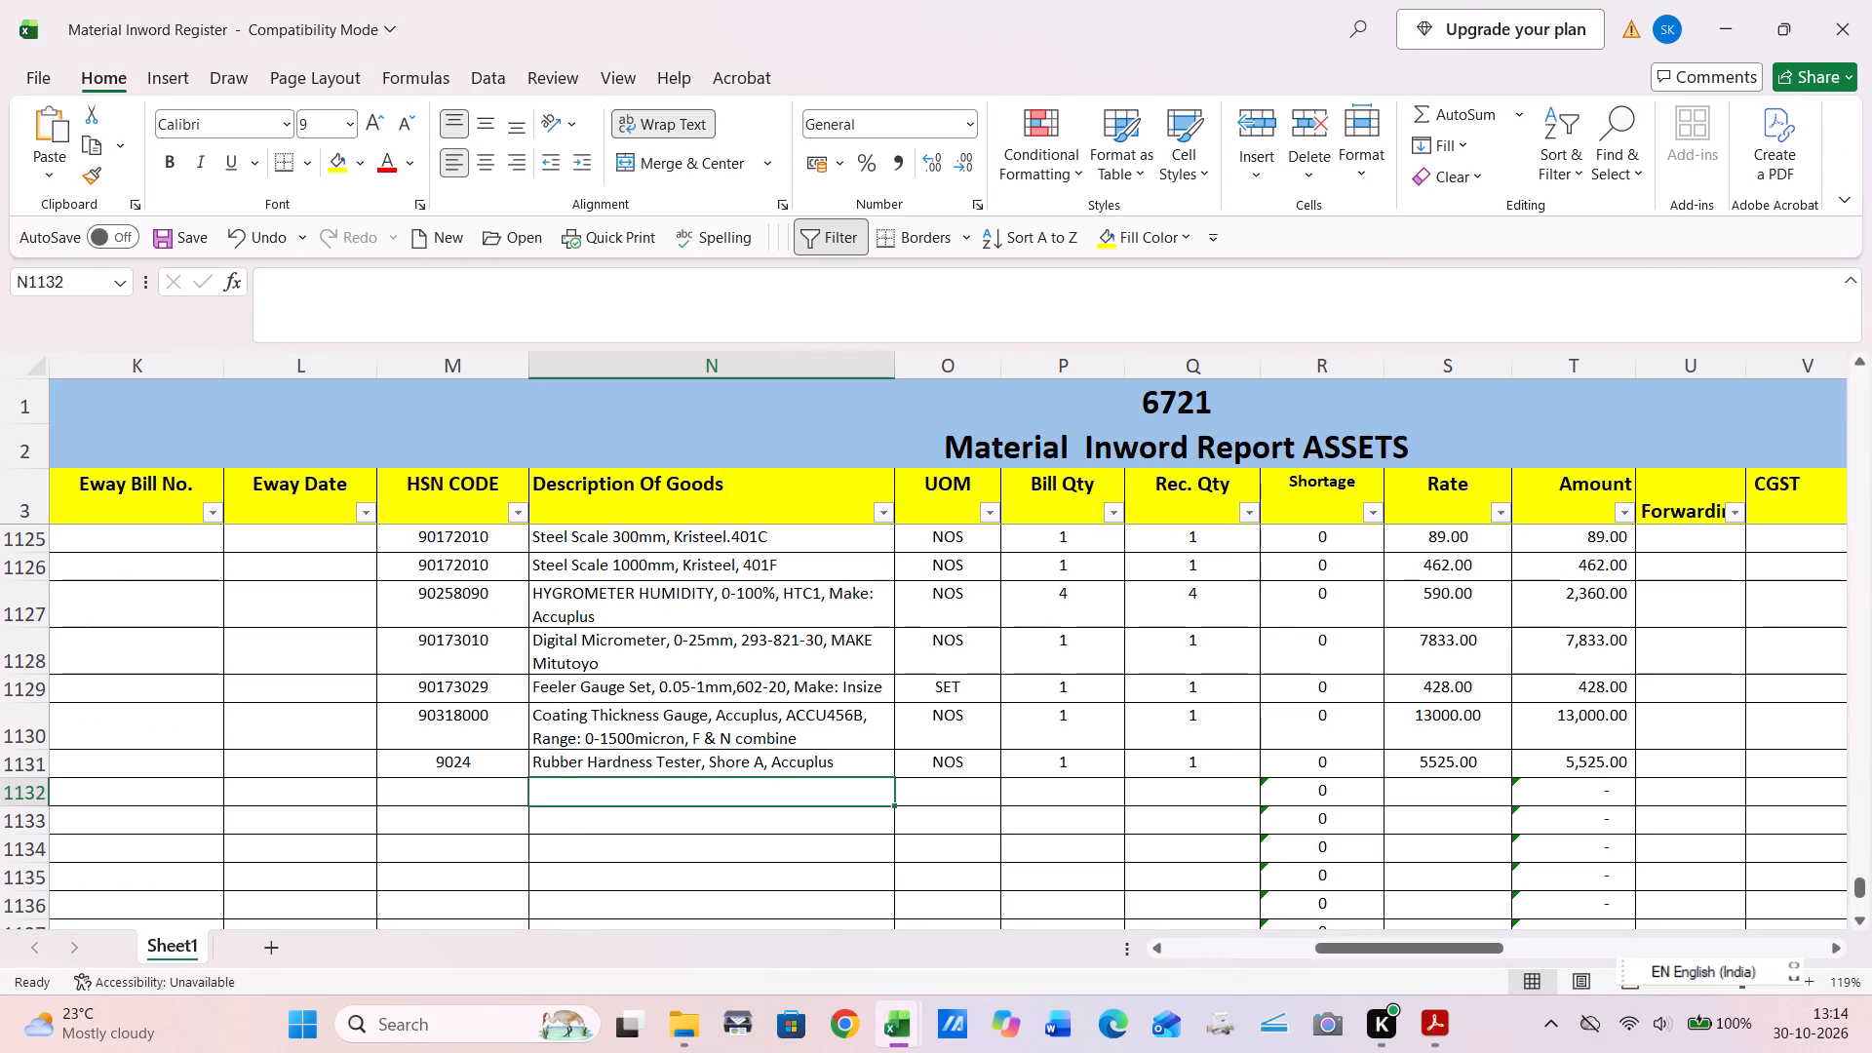
double_click(650, 792)
key(ctrl+v)
Append "Freemans, Model: Gripp" from the invoice's eighth item to the Measuring Steel Tape description.
key(alt+Tab)
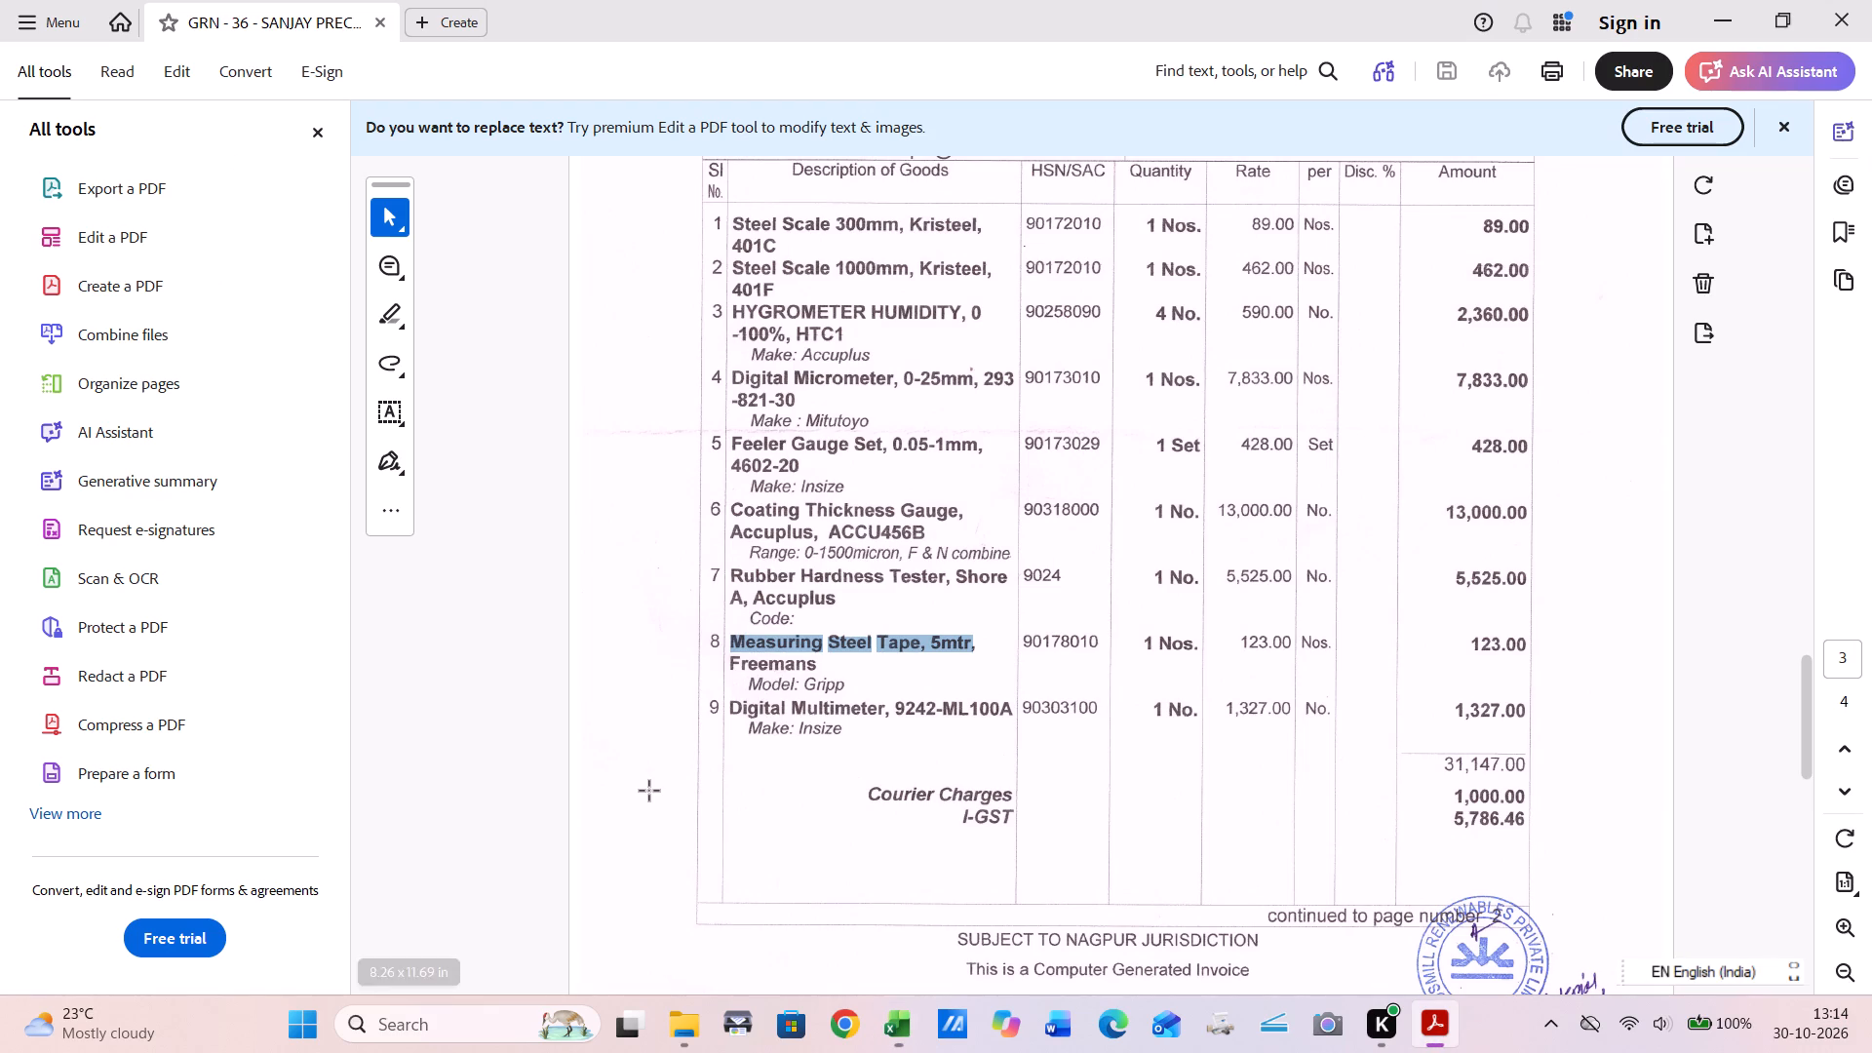
drag(734, 664, 787, 663)
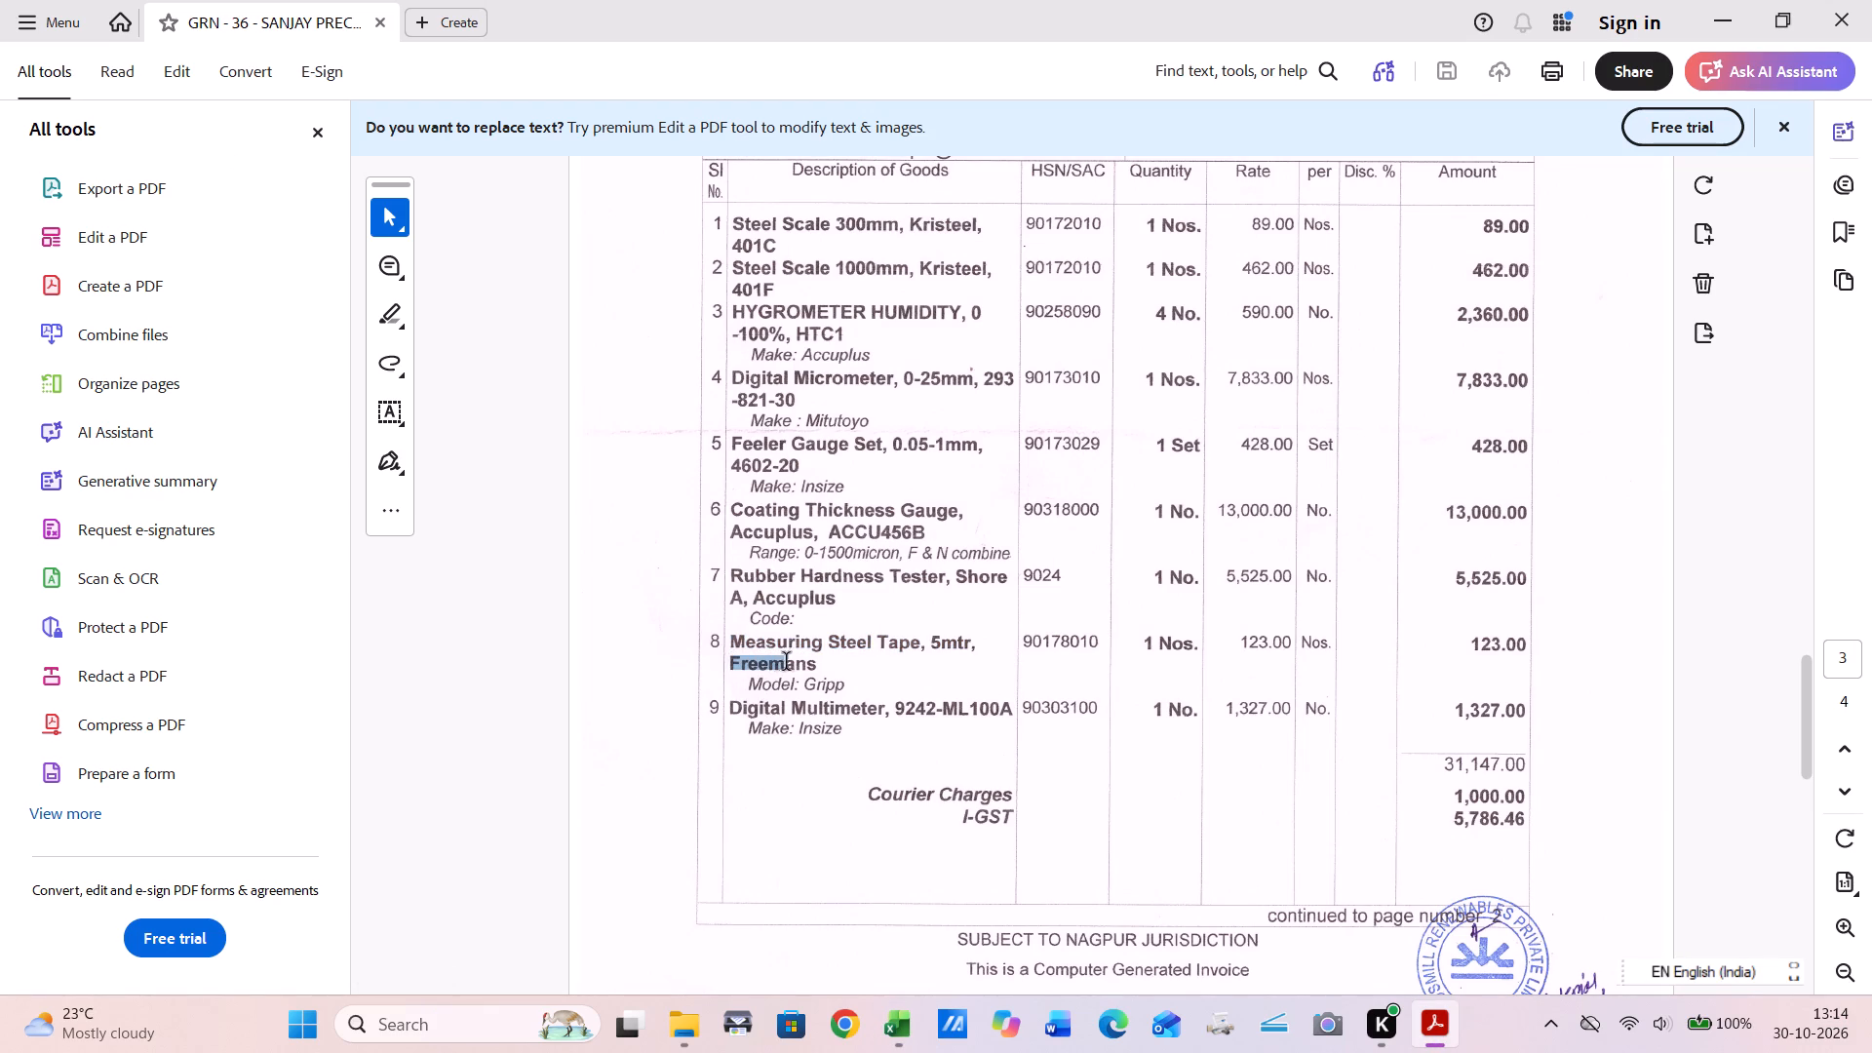
drag(787, 663, 818, 663)
key(ctrl+c)
key(alt+Tab)
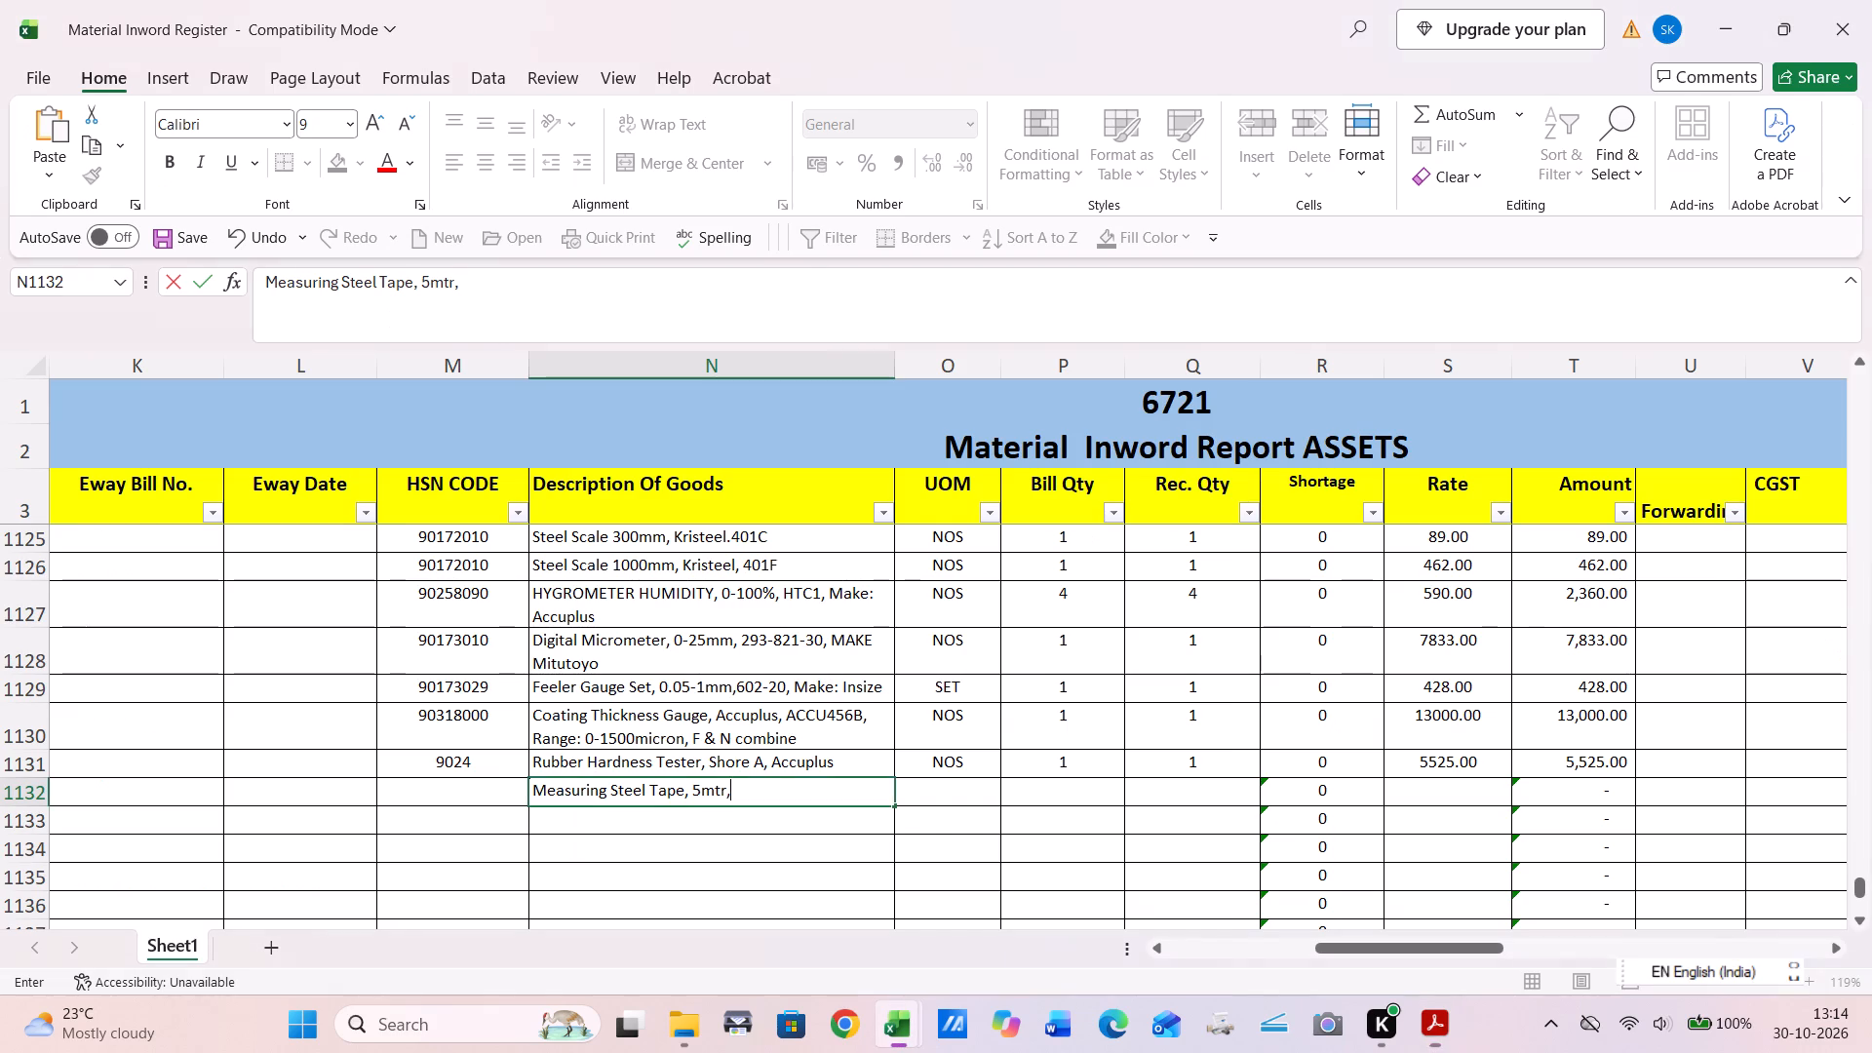
key(ctrl+v)
text(,)
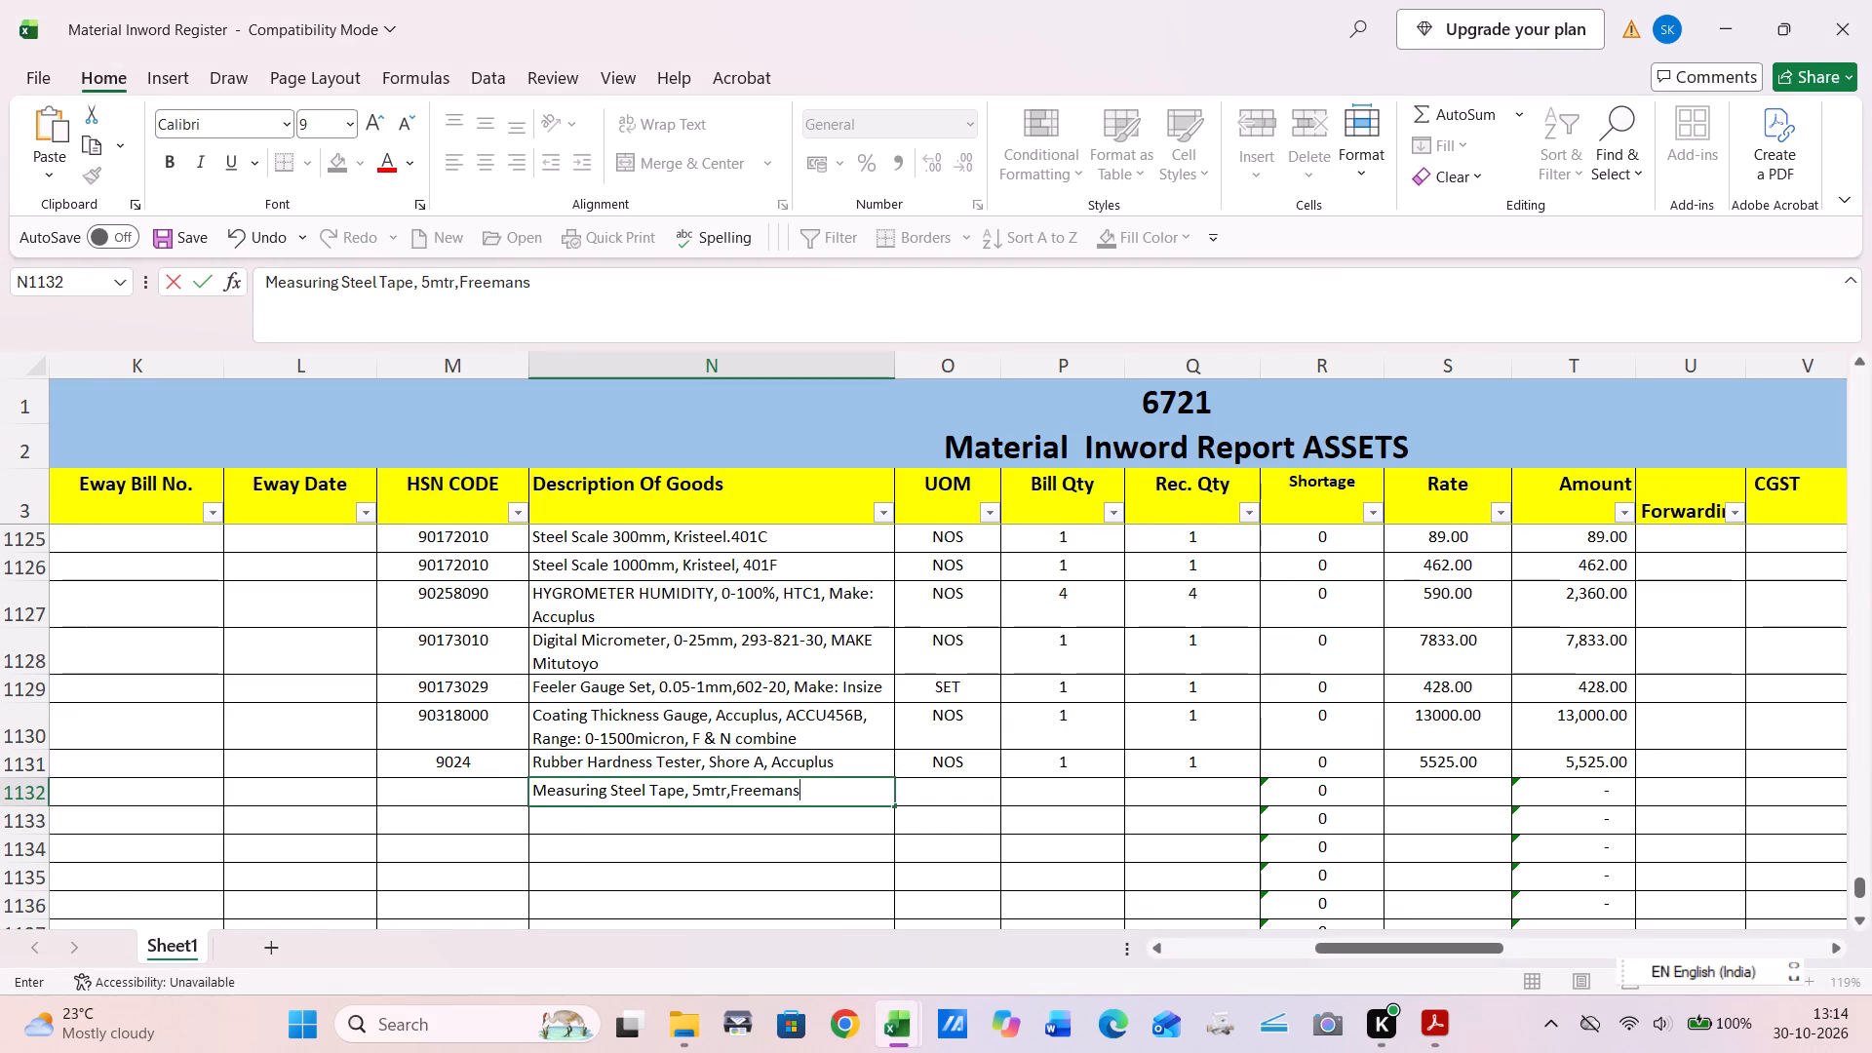
key(space)
key(alt+Tab)
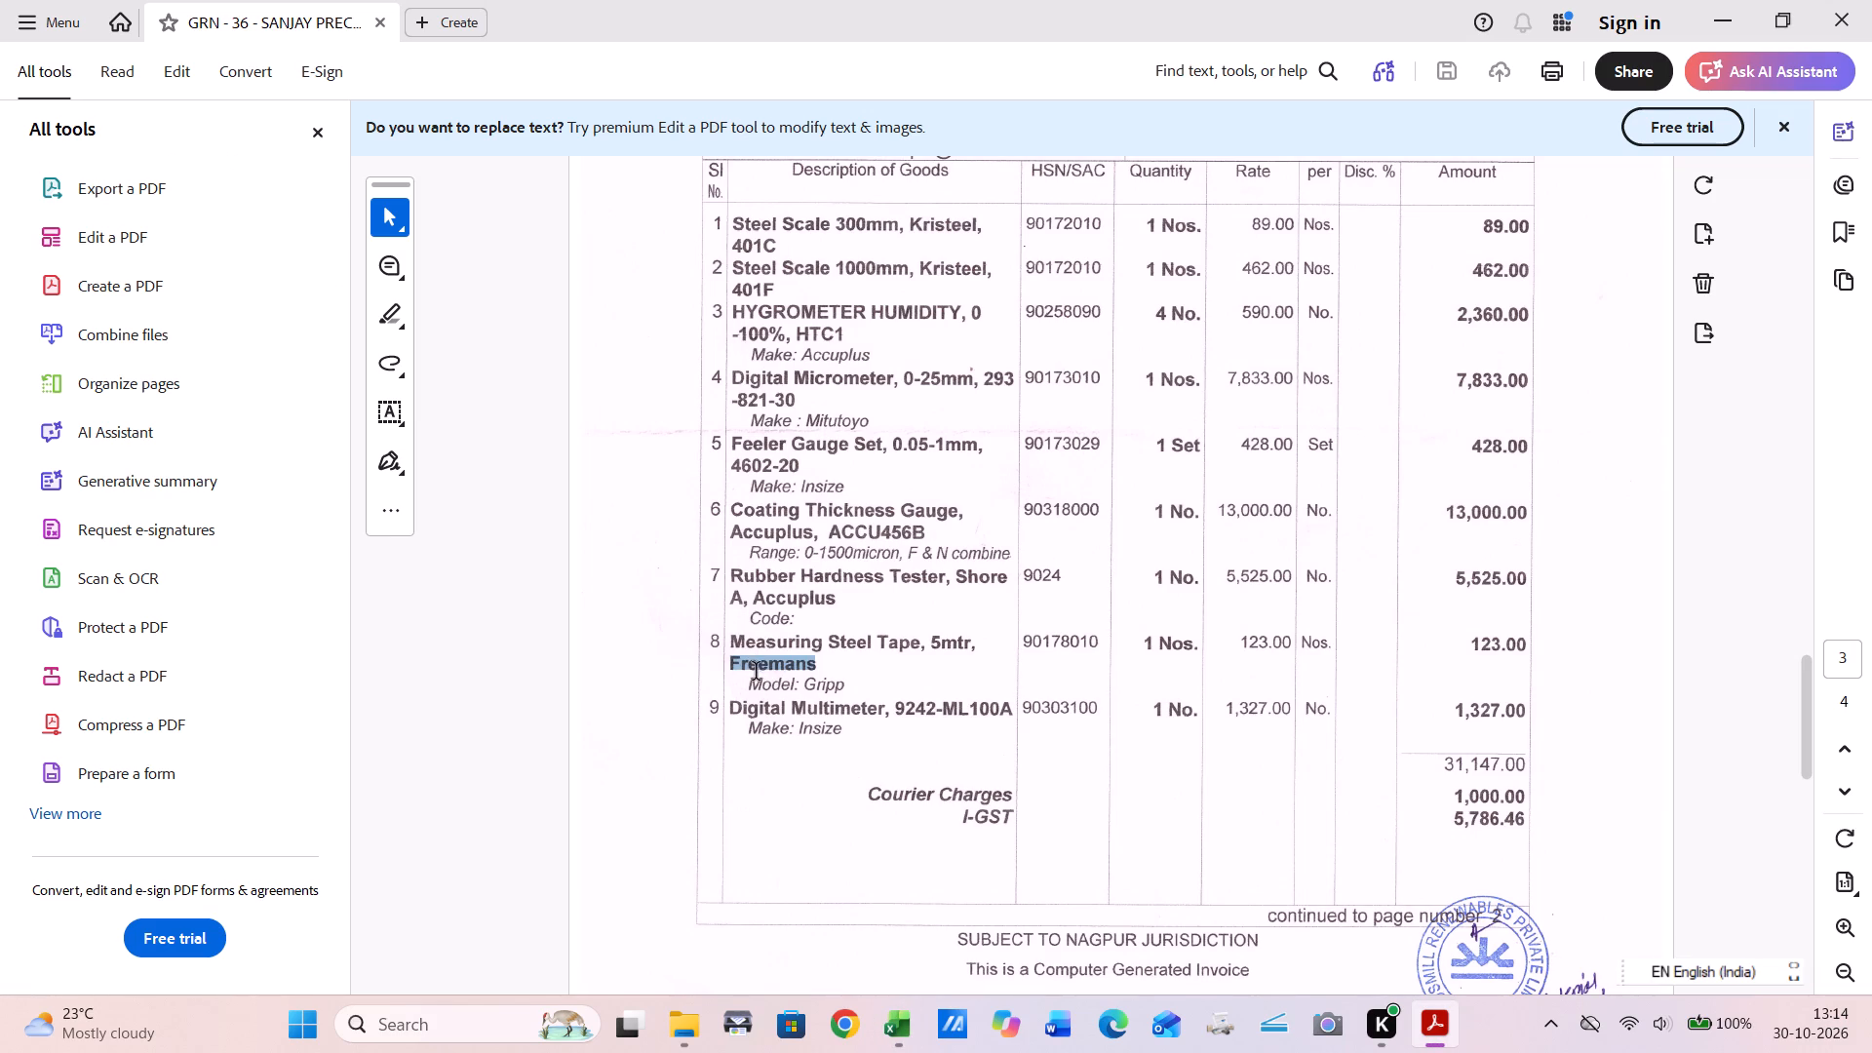
drag(752, 687, 836, 692)
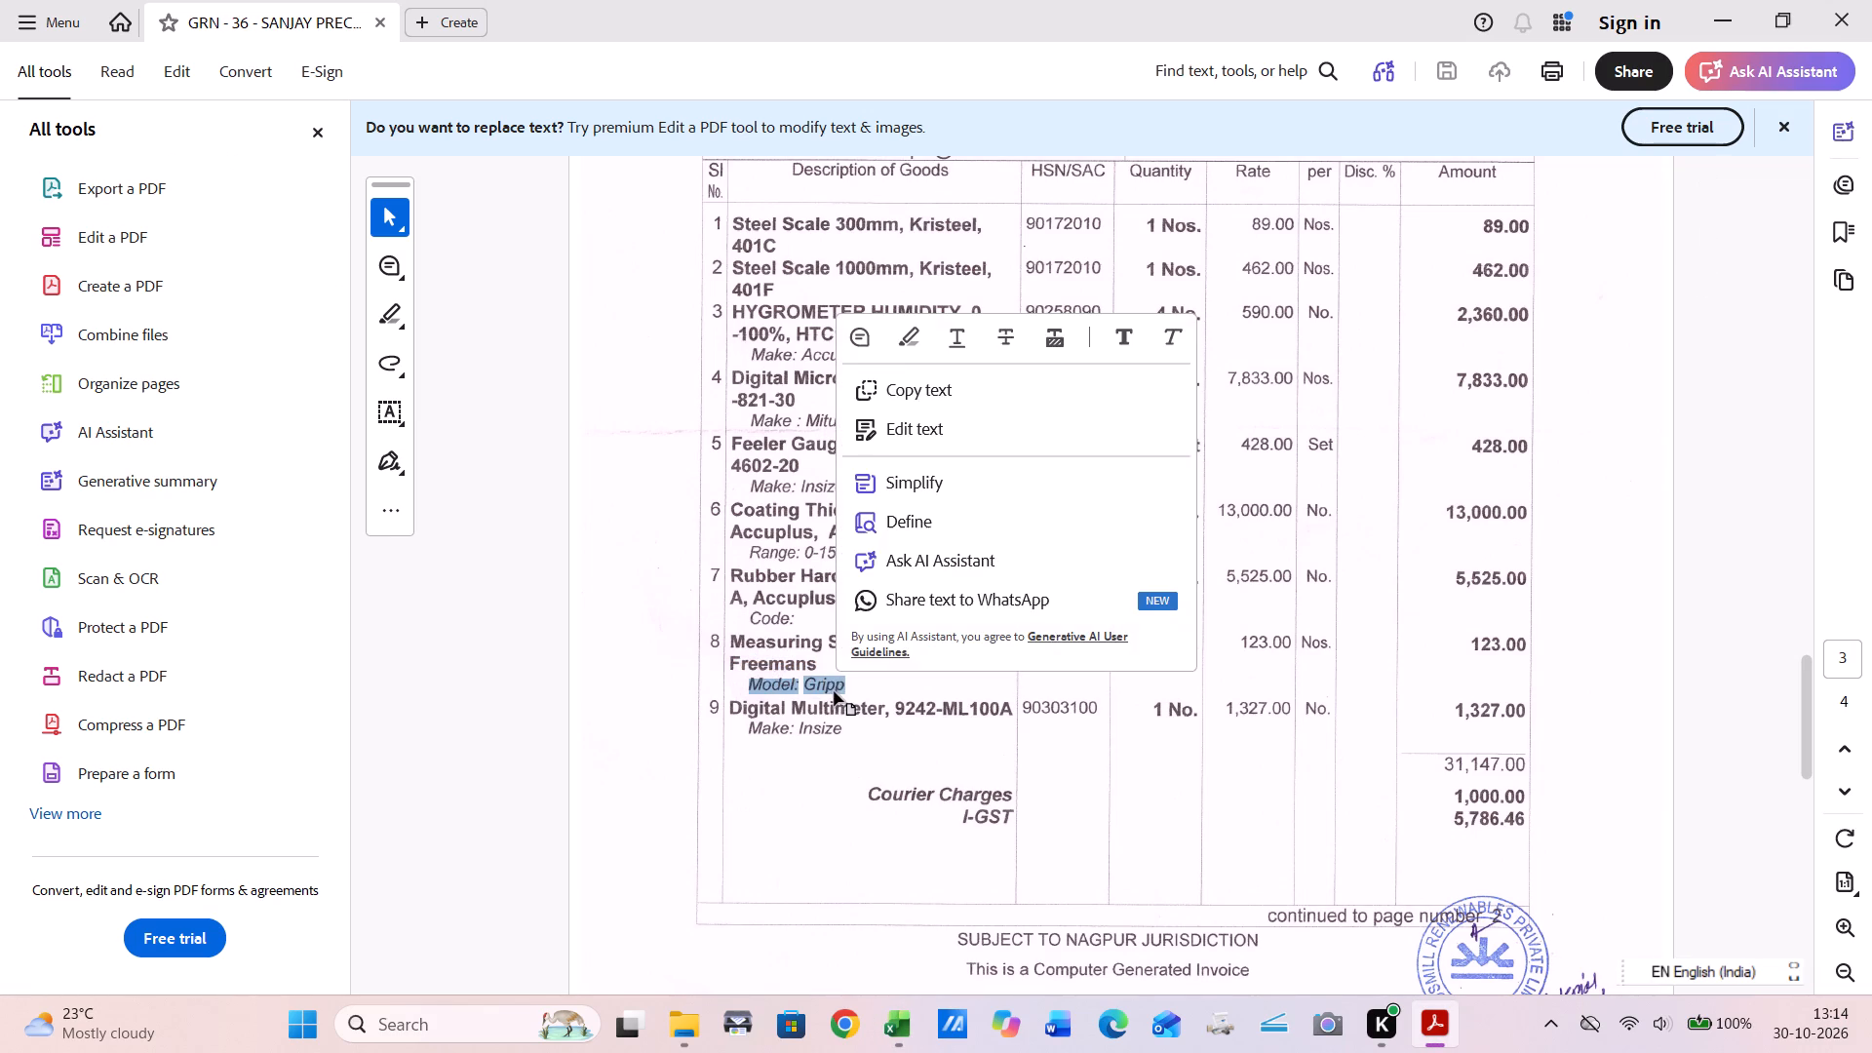
key(ctrl+c)
key(alt+Tab)
key(ctrl+v)
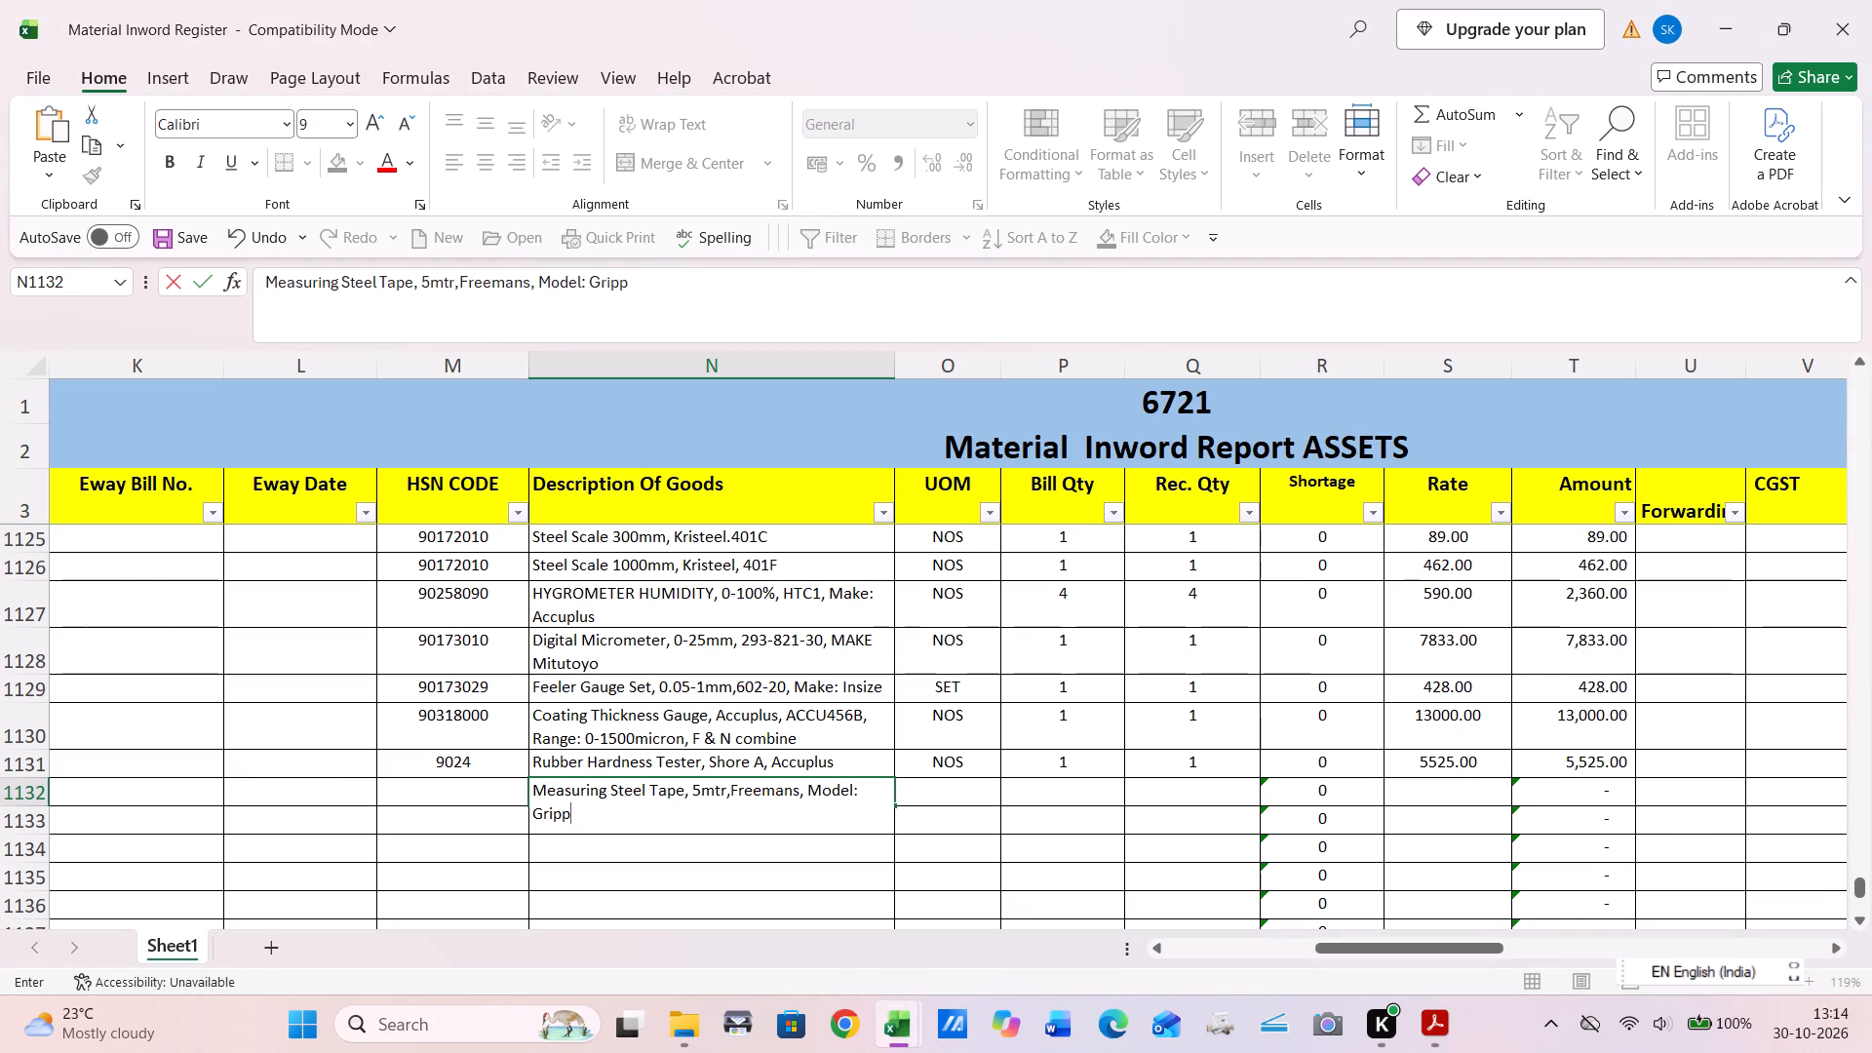
key(Tab)
Enter NOS as the unit and 1 for both billed and received quantity in the Measuring Steel Tape row.
key(n)
key(Tab)
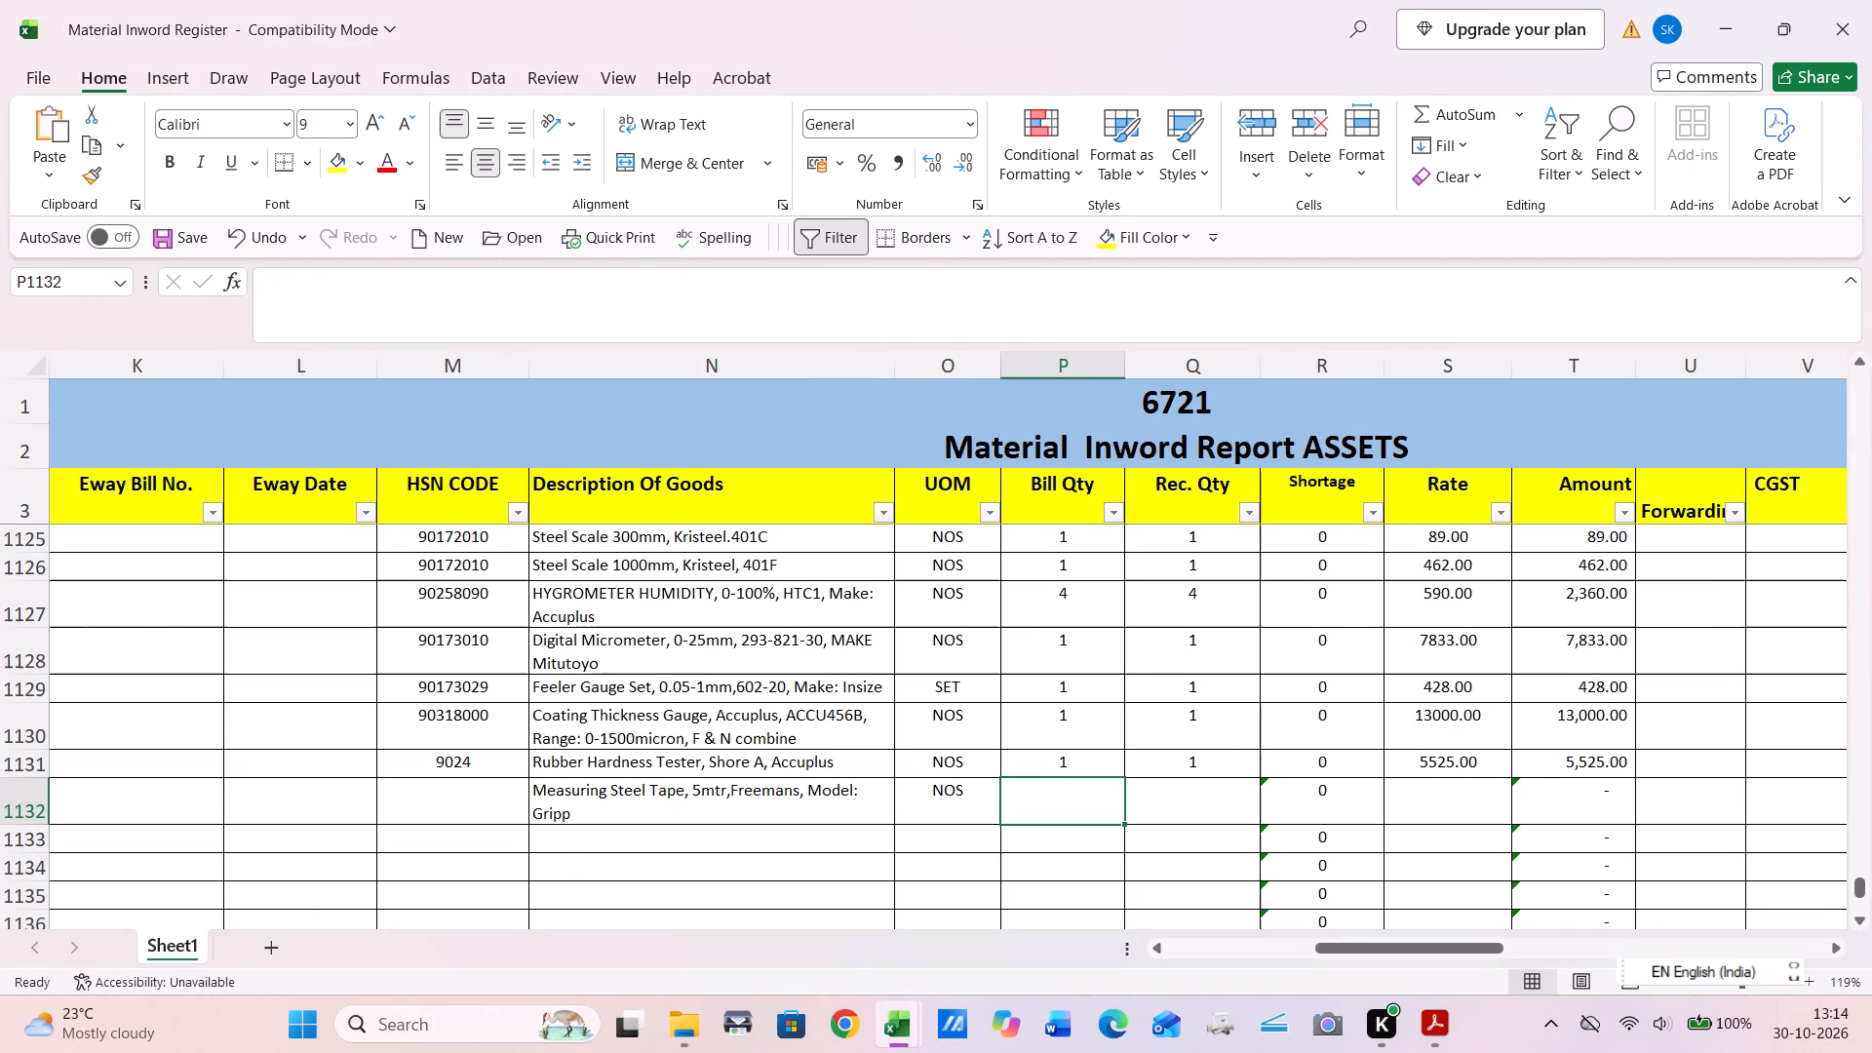
key(1)
key(Tab)
key(1)
key(Tab)
Check the invoice's eighth item and enter the Measuring Steel Tape rate as 123.
key(alt+Tab)
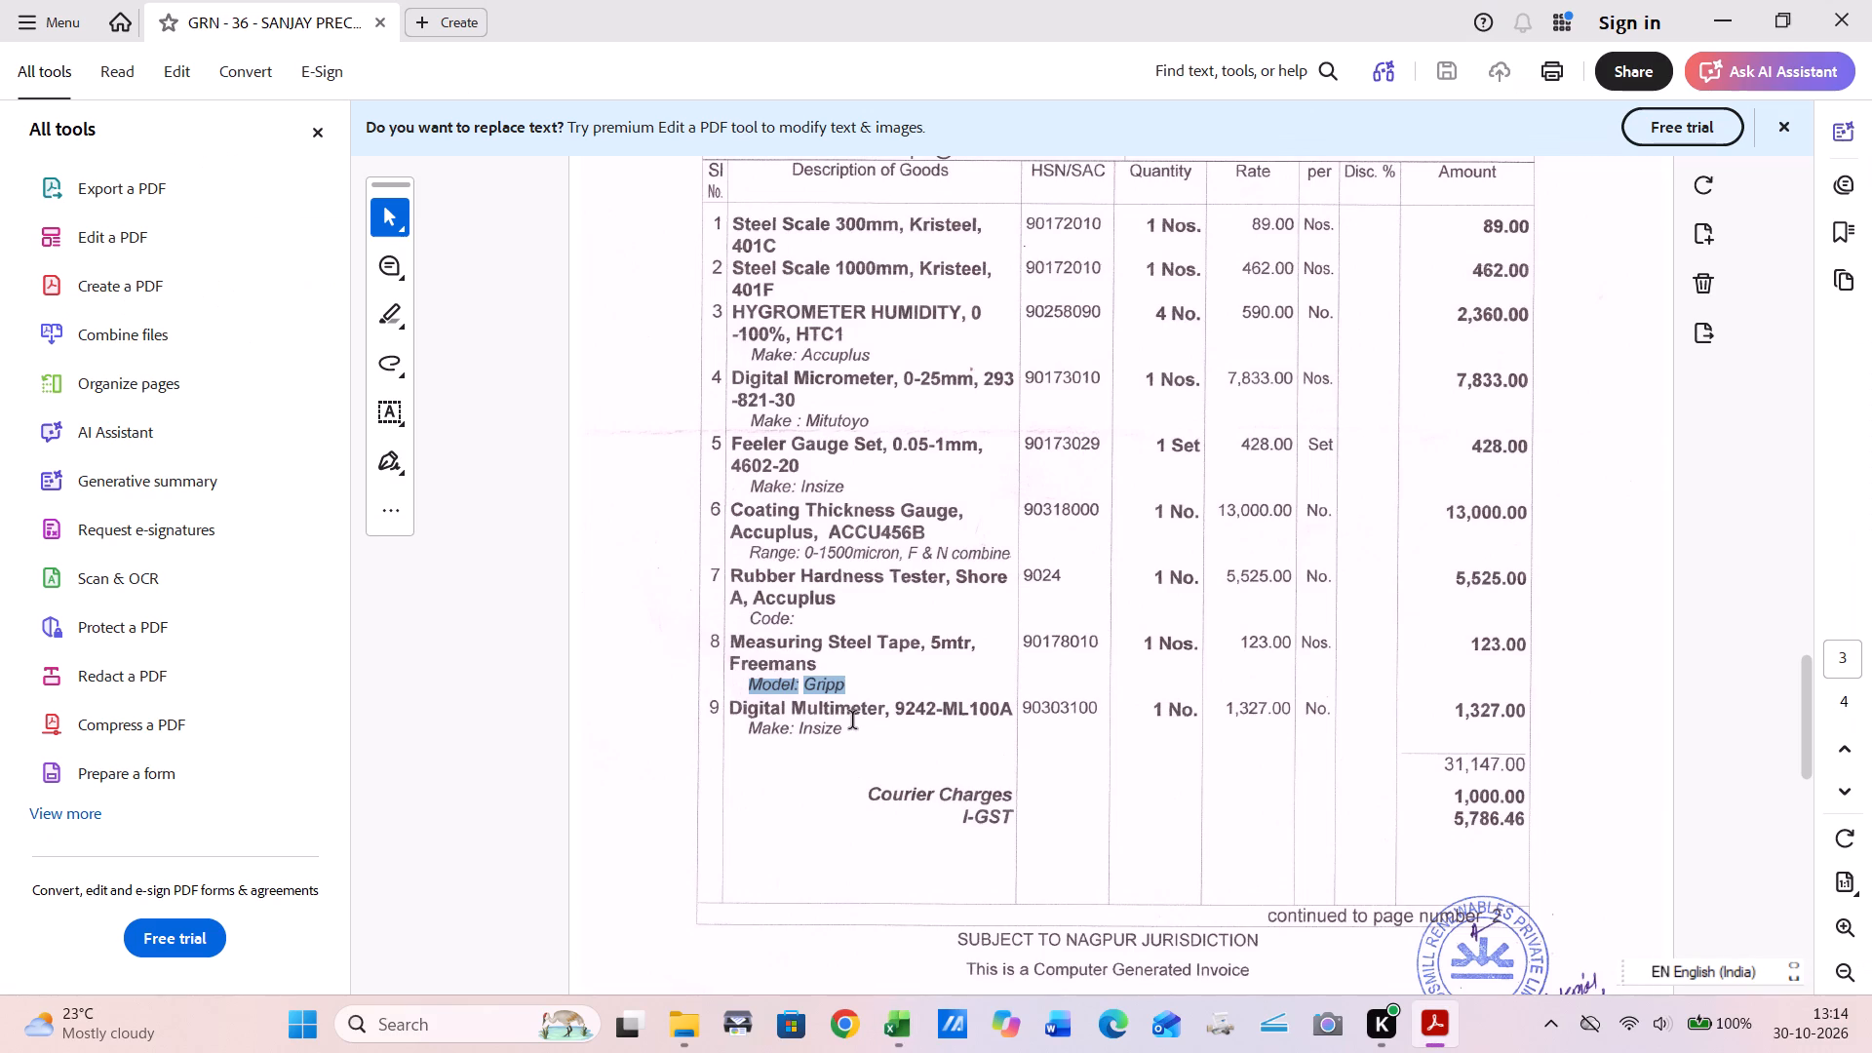
key(alt+Tab)
key(Tab)
text(123)
key(Tab)
key(Return)
Copy HSN code 90178010 from the invoice's eighth item into the Measuring Steel Tape row's HSN CODE cell.
key(alt+Tab)
drag(1028, 645, 1097, 651)
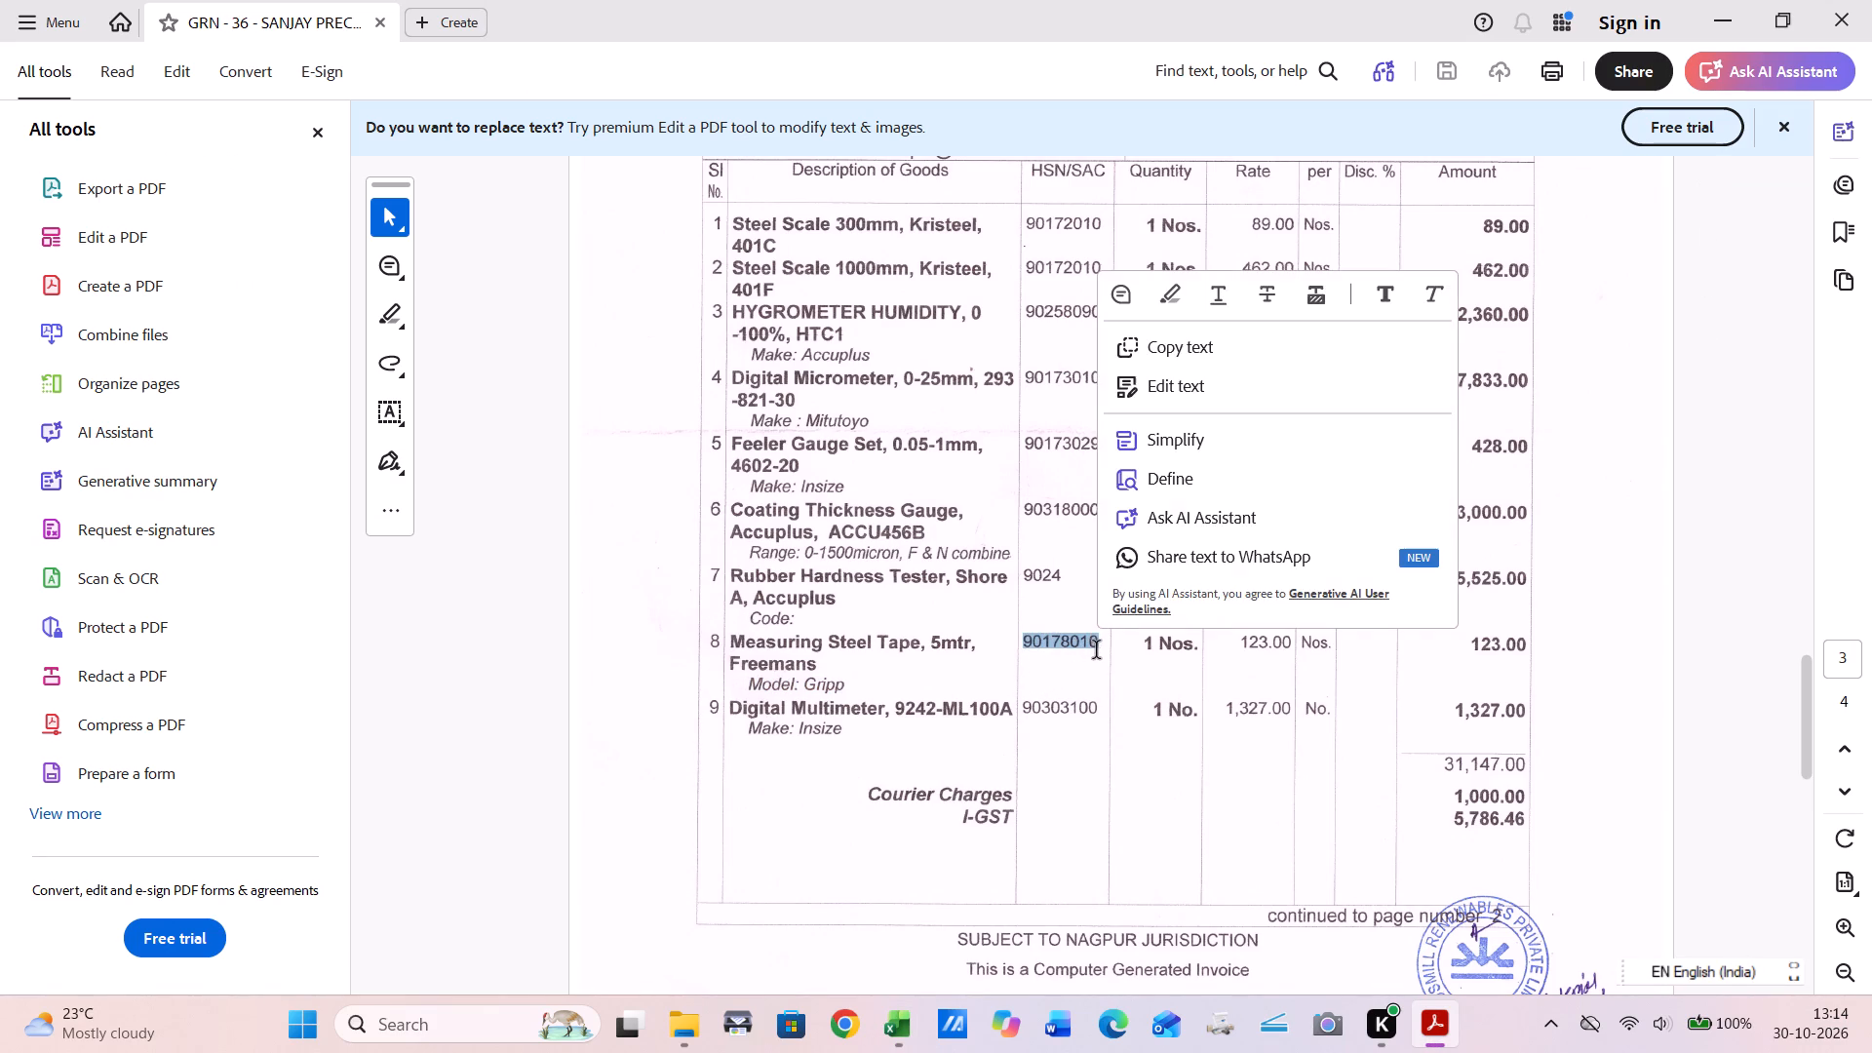
key(ctrl+c)
key(alt+Tab)
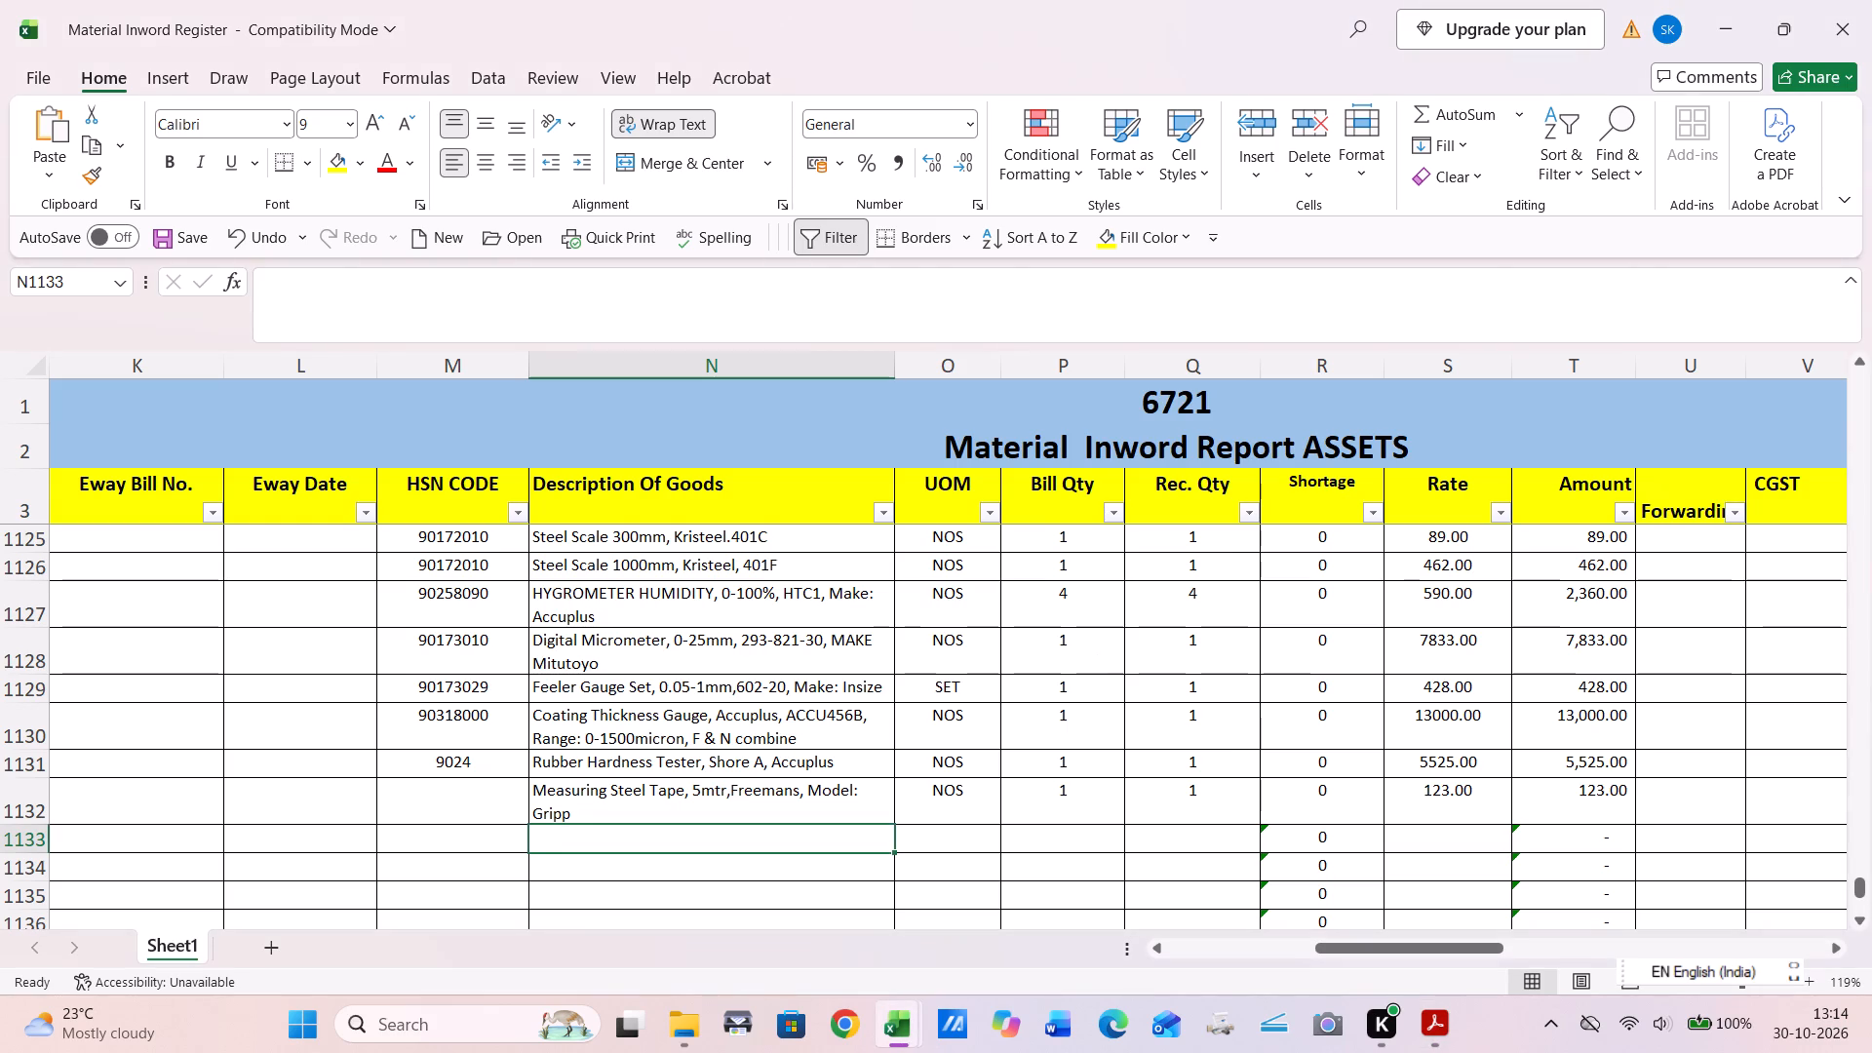
double_click(474, 797)
key(ctrl+v)
Copy HSN code 90303100 from the invoice's ninth item into the HSN CODE cell of row 1133.
key(alt+Tab)
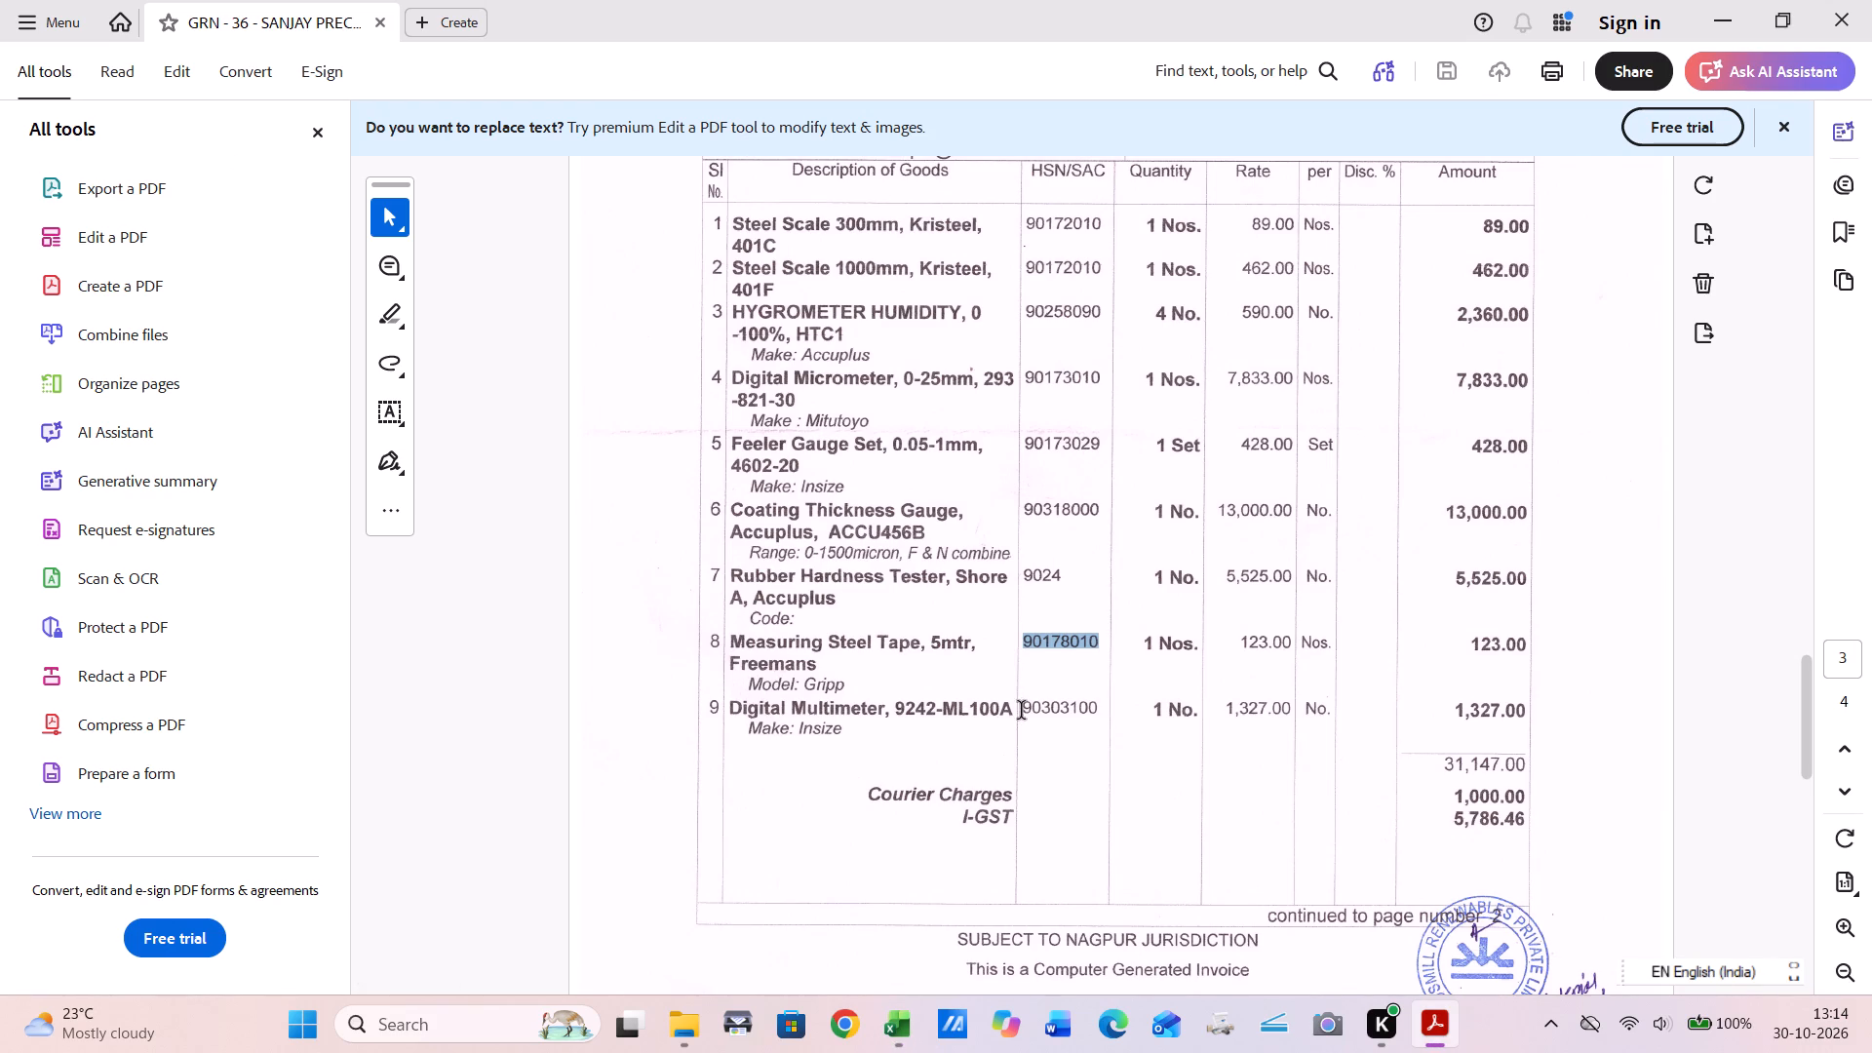
drag(1024, 713, 1096, 707)
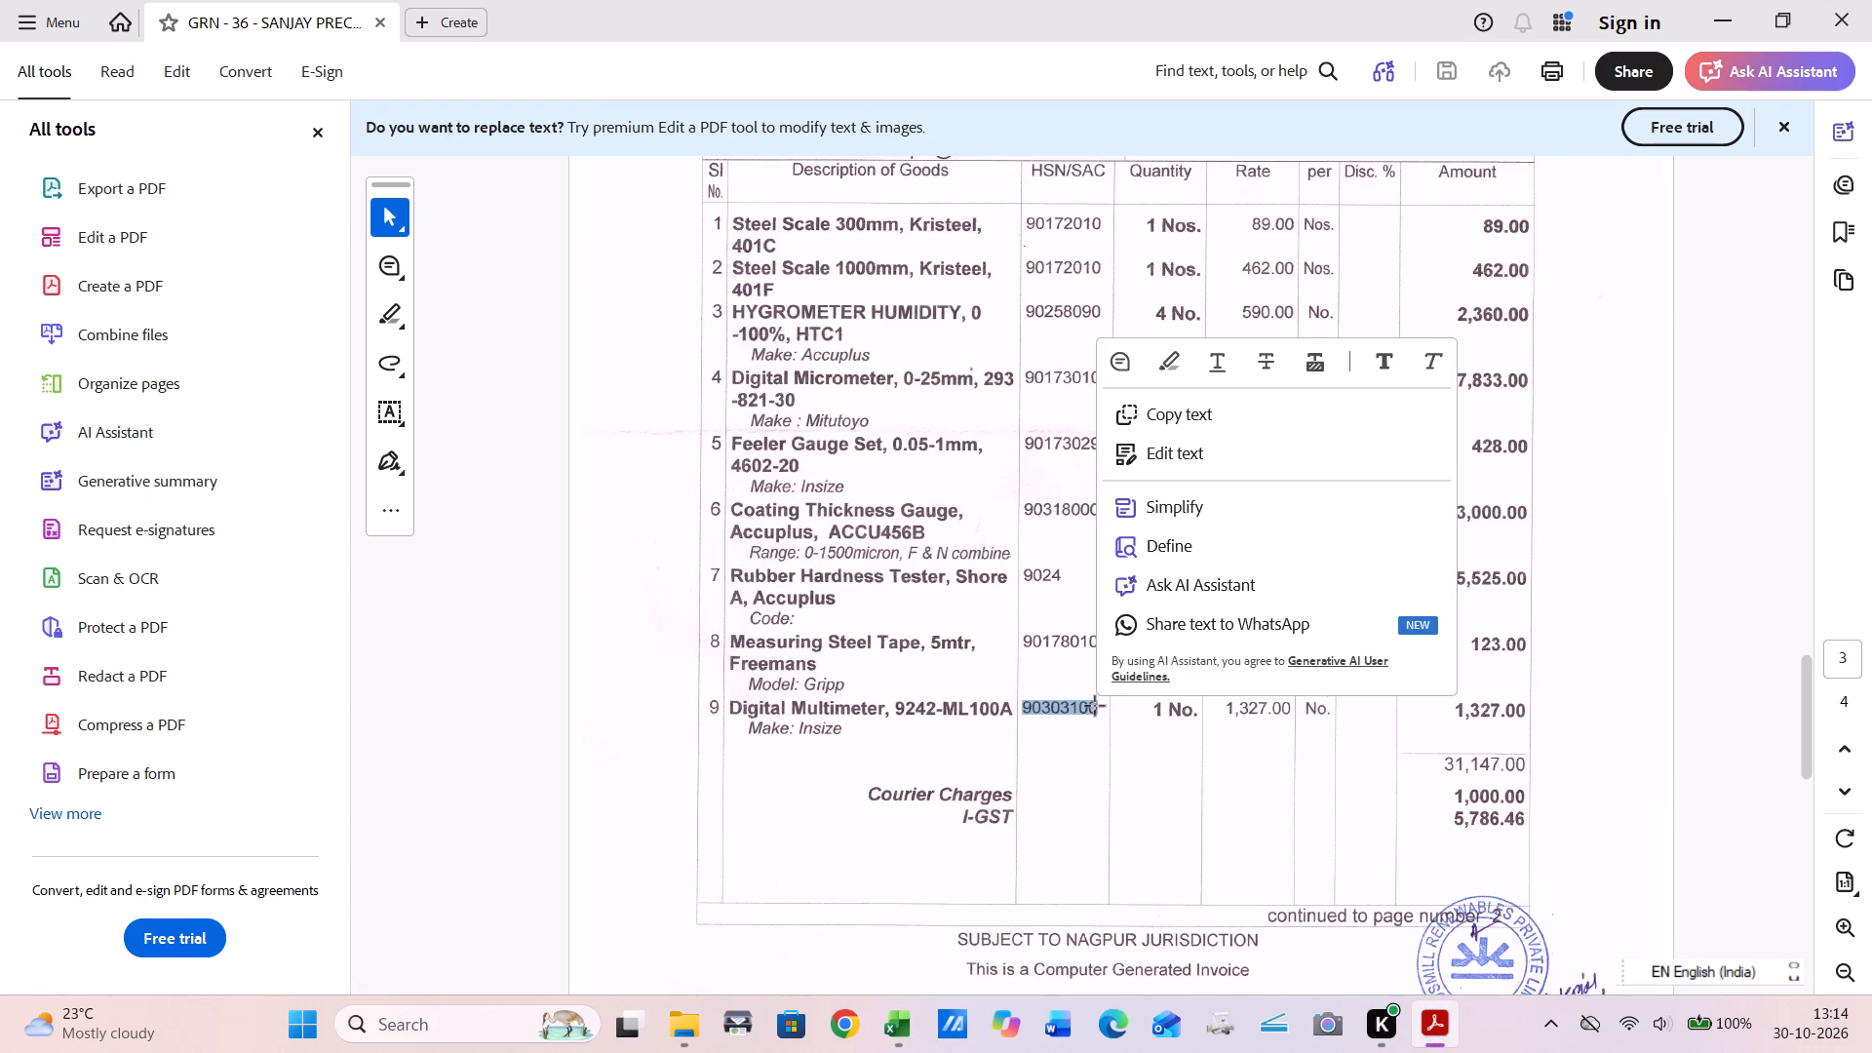
key(ctrl+c)
key(alt+Tab)
double_click(497, 838)
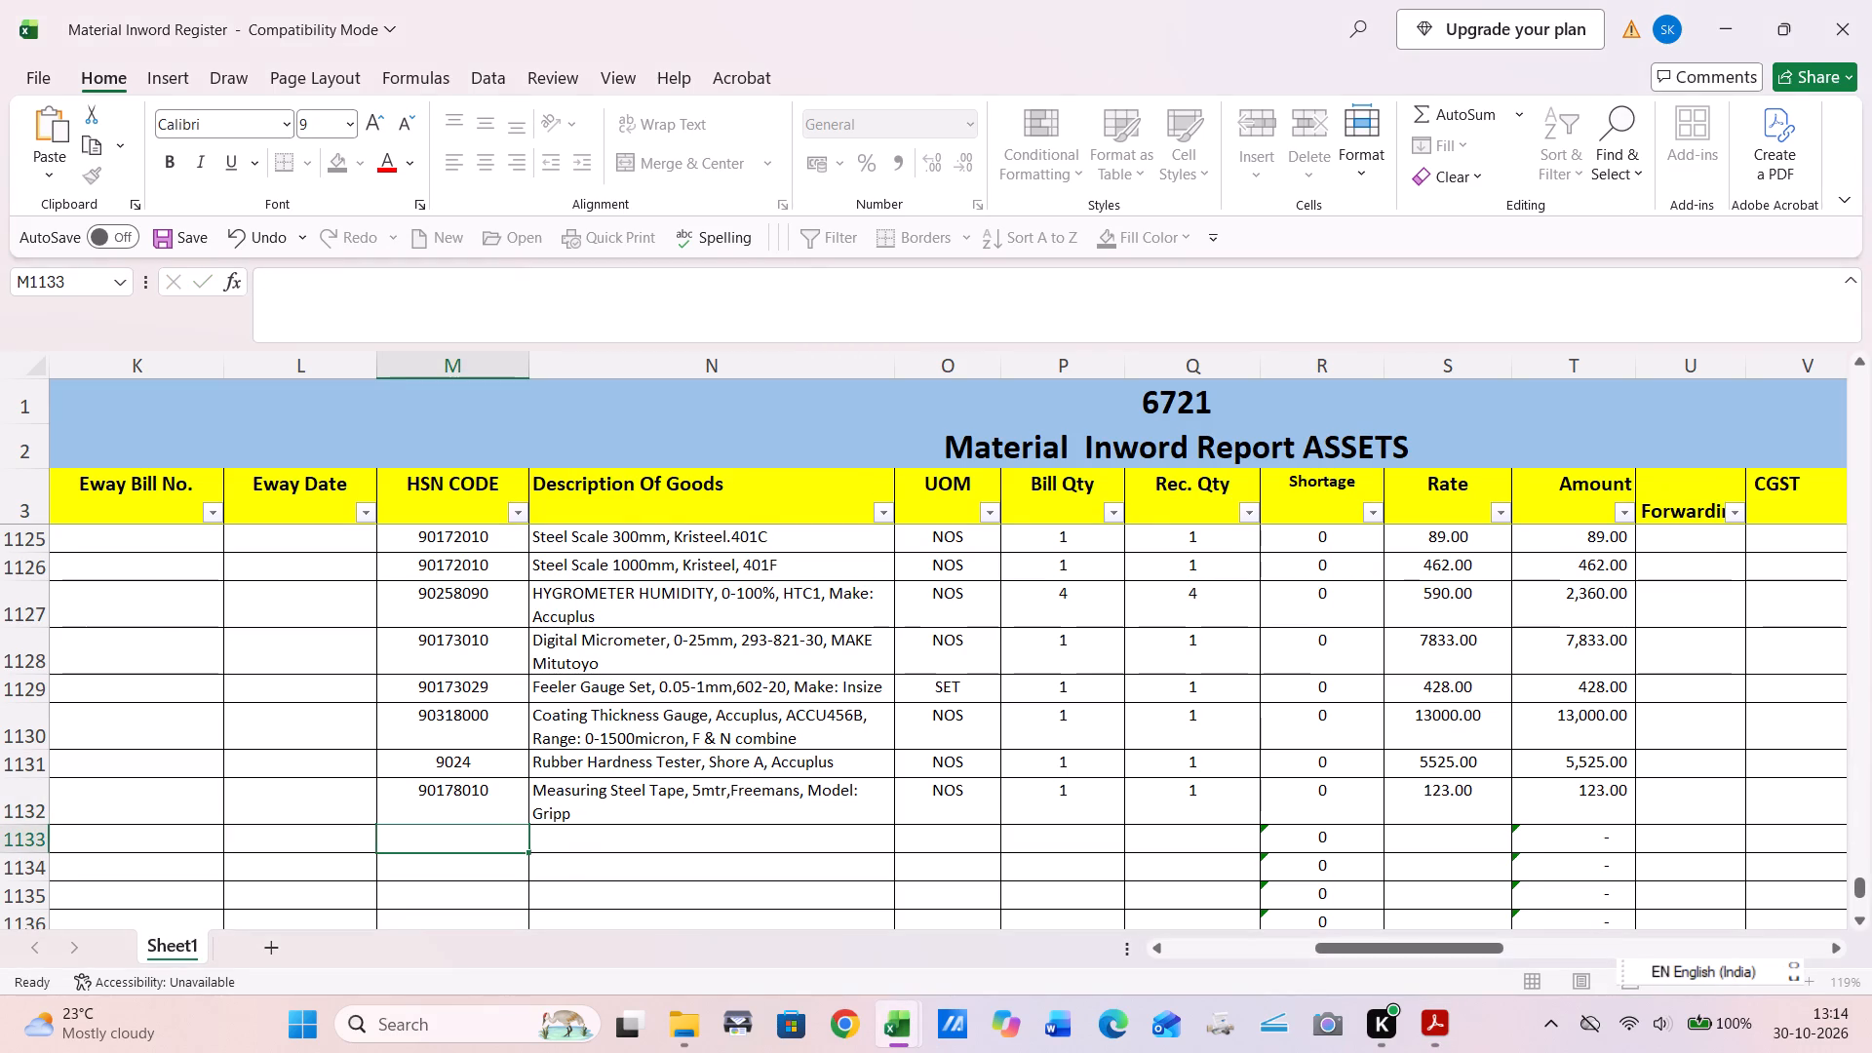
key(ctrl+v)
key(Tab)
Copy "Digital Multimeter, 9242-ML100A" from the invoice's ninth item into row 1133's Description Of Goods cell.
key(alt+Tab)
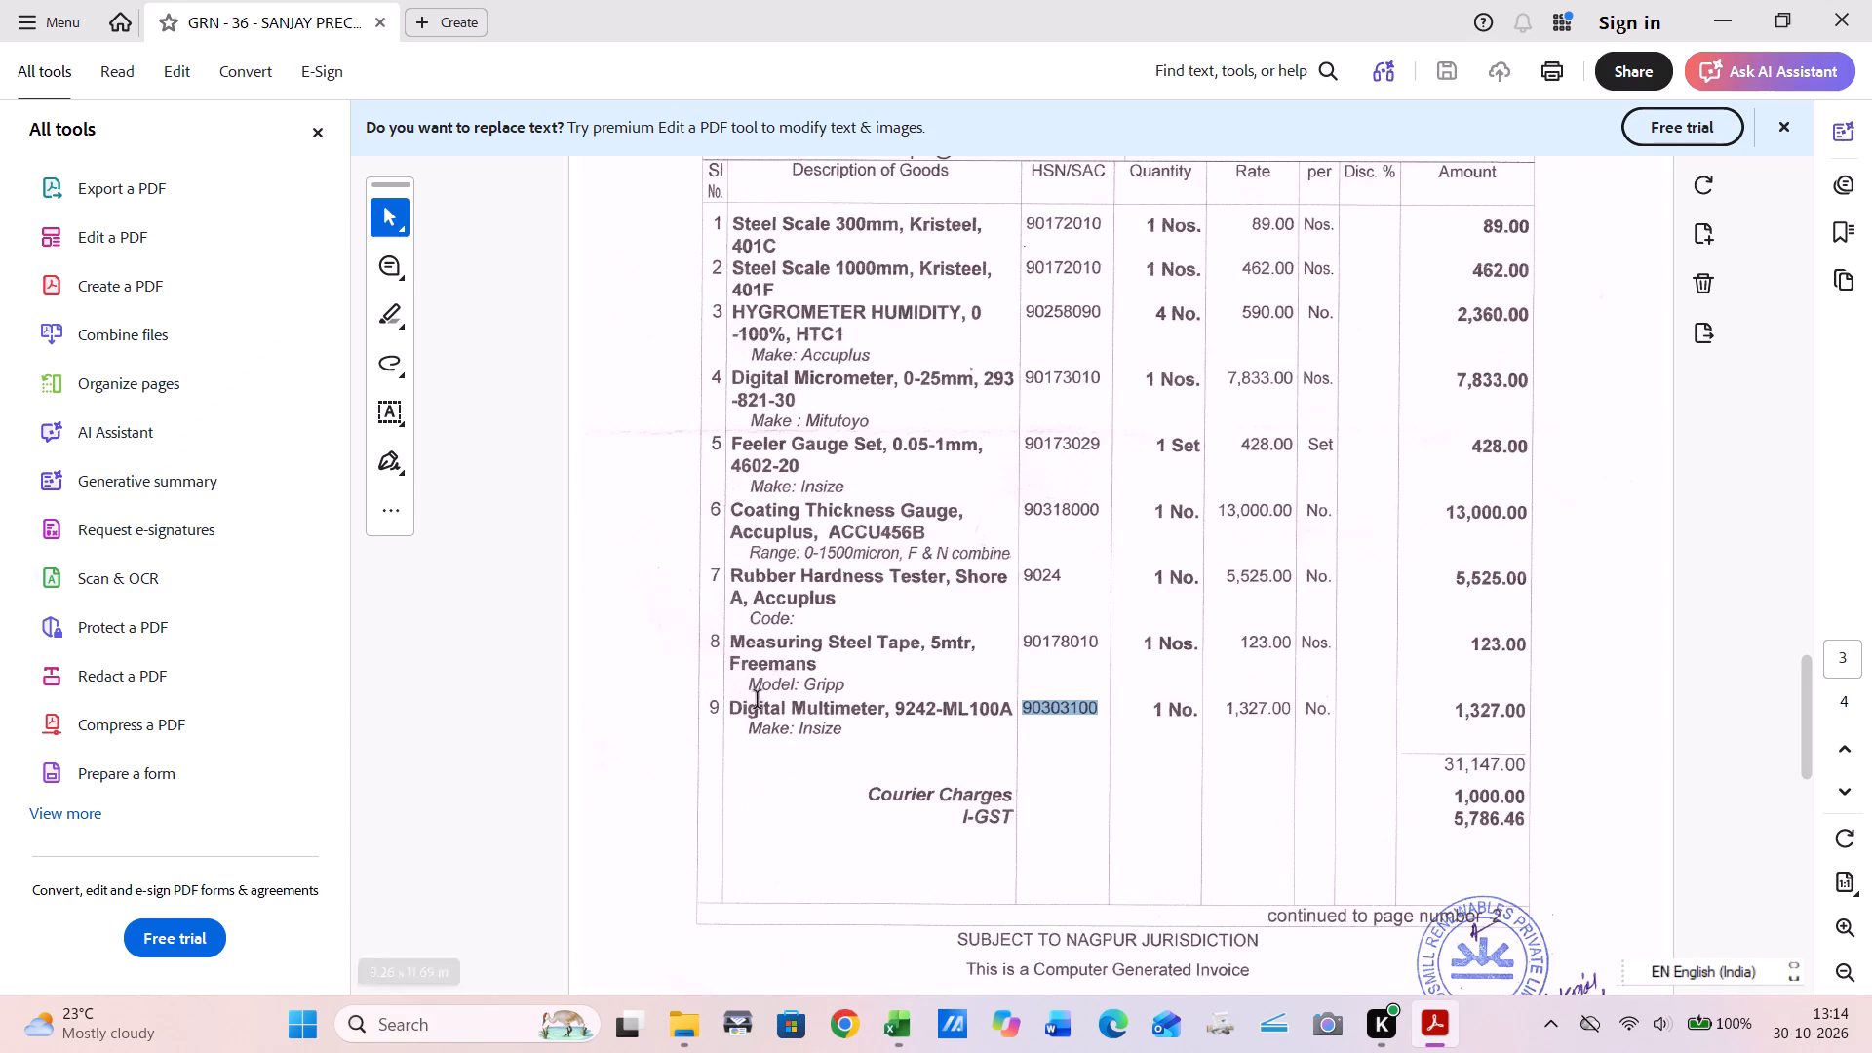
drag(729, 711, 959, 716)
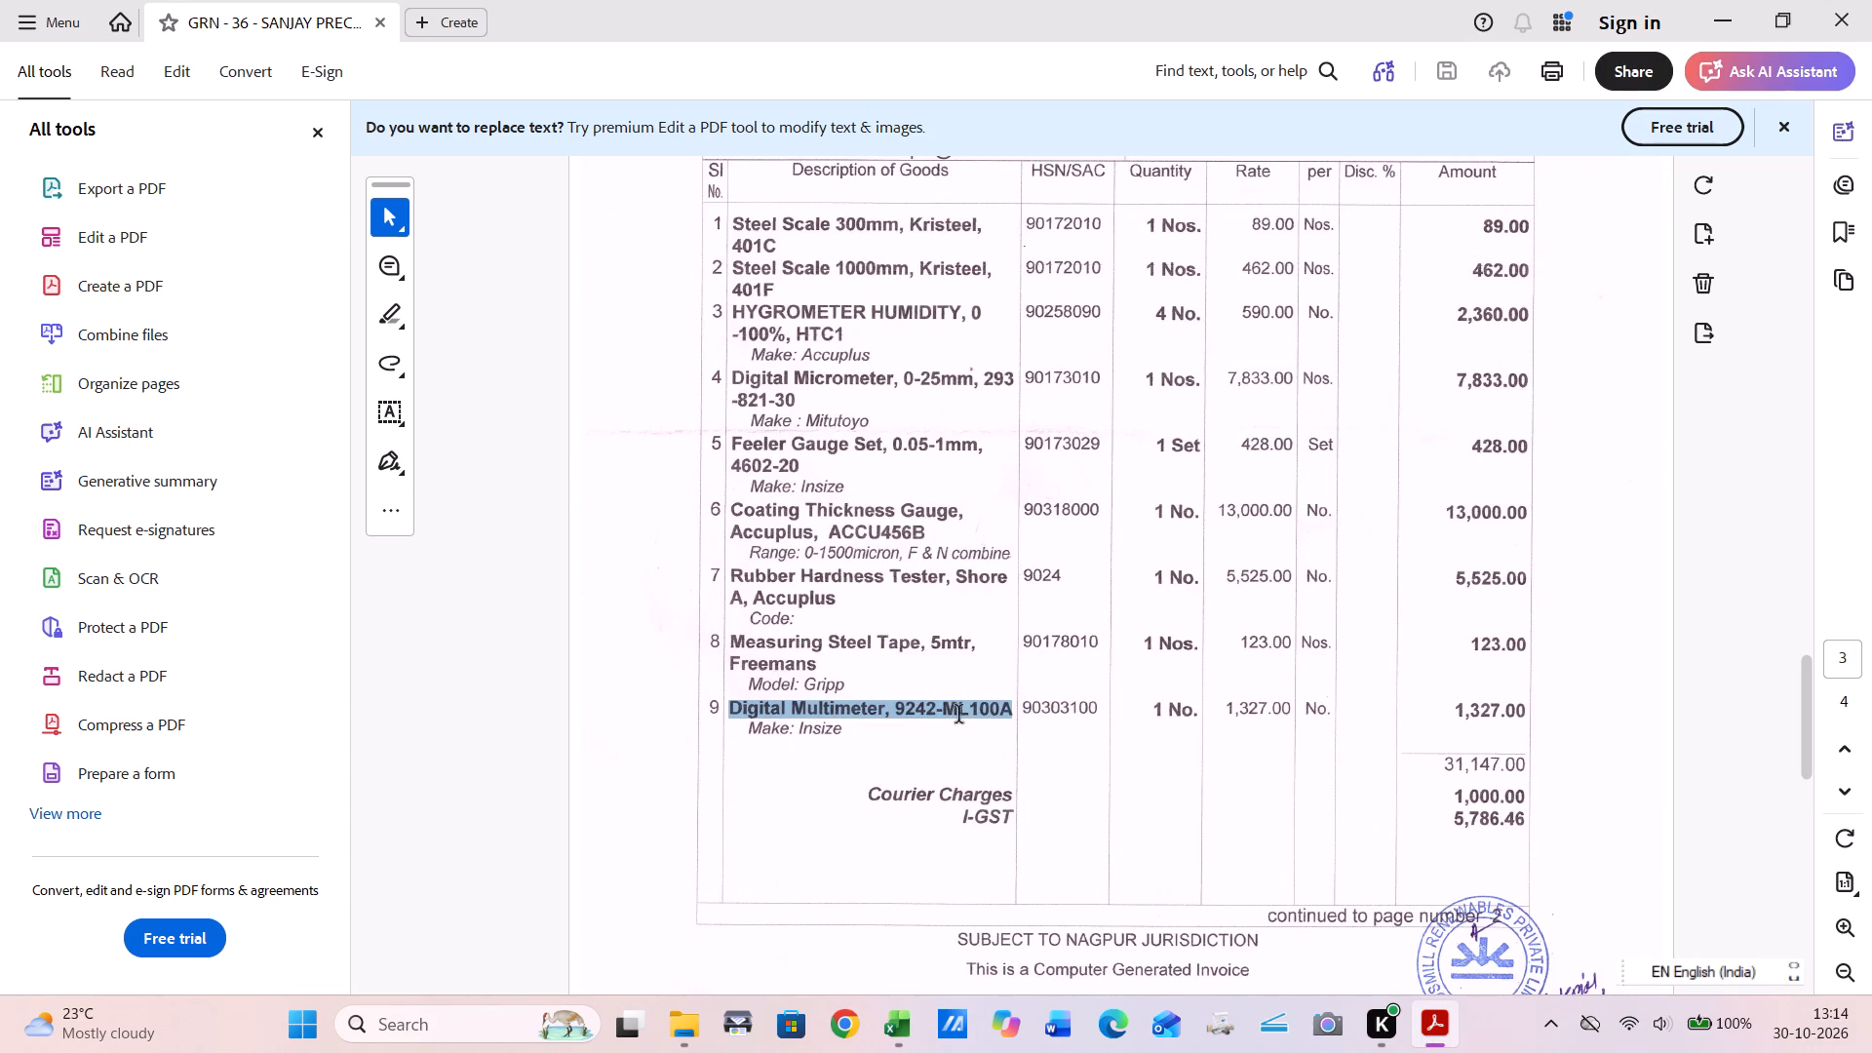
drag(959, 716, 994, 712)
key(ctrl+c)
key(alt+Tab)
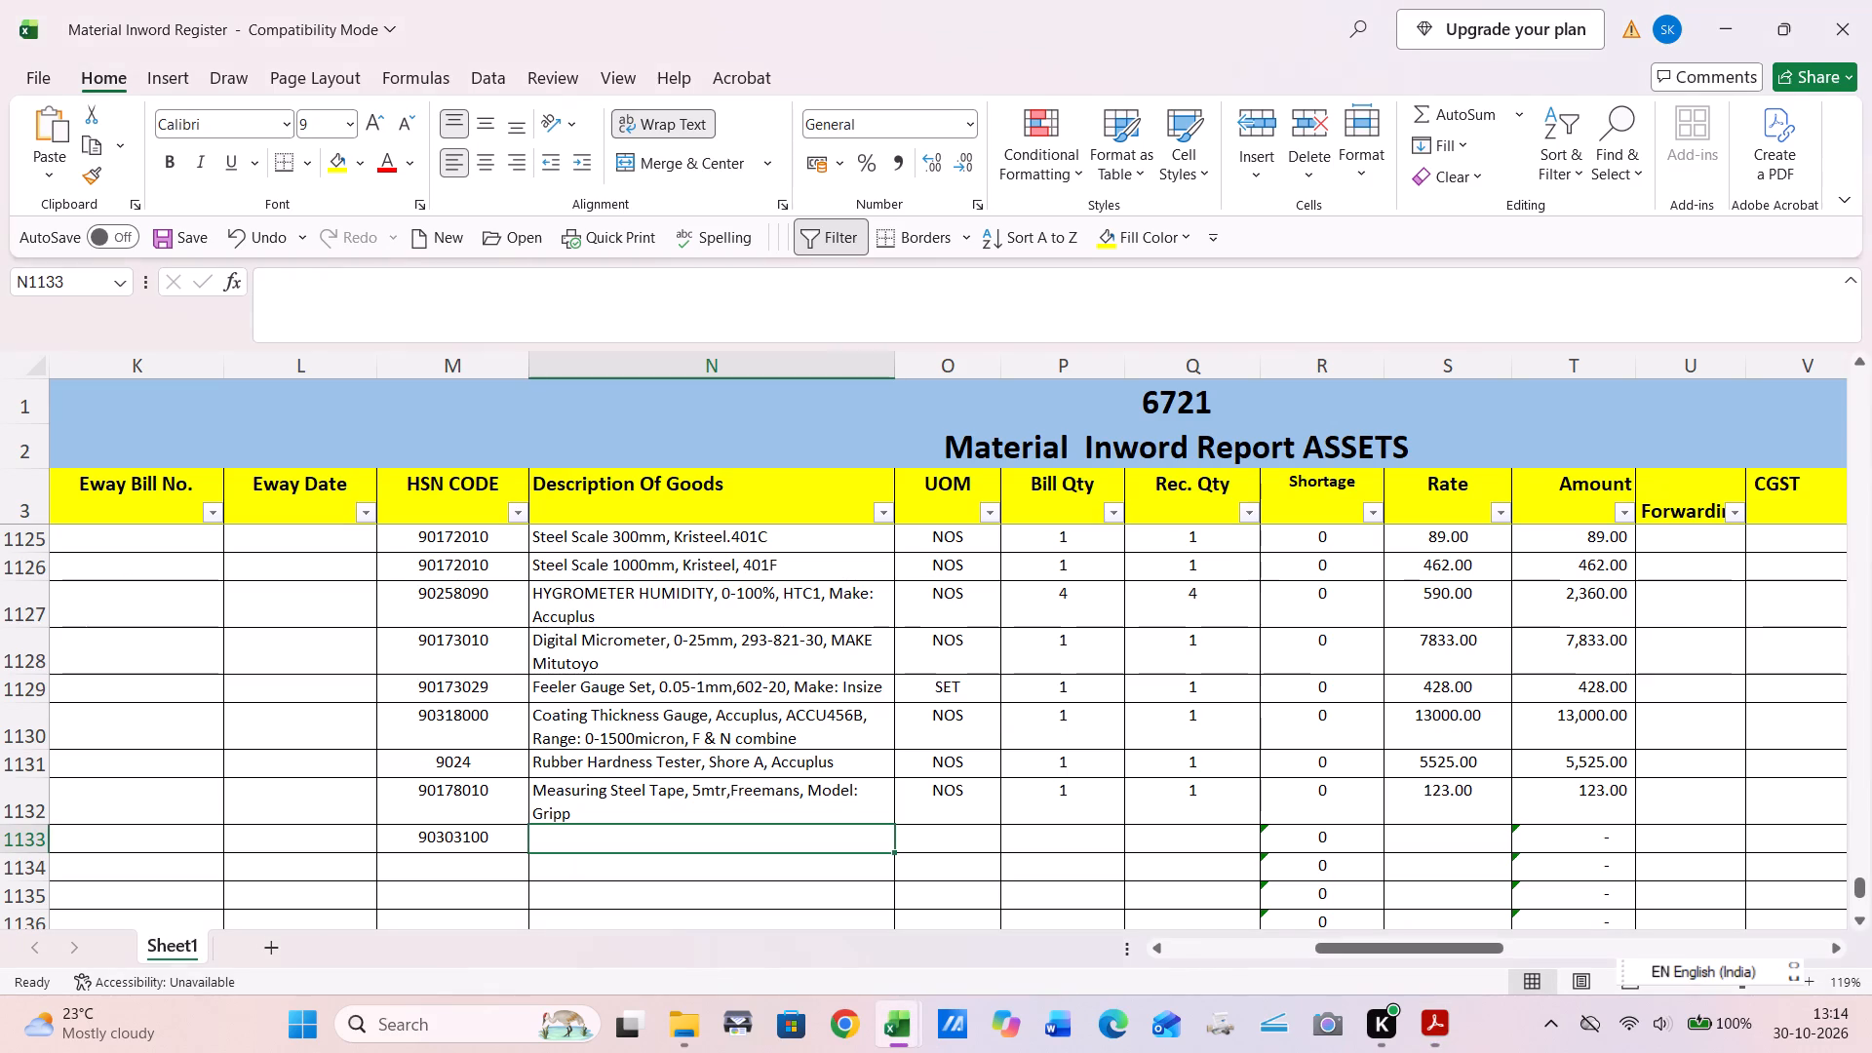
double_click(619, 836)
key(ctrl+v)
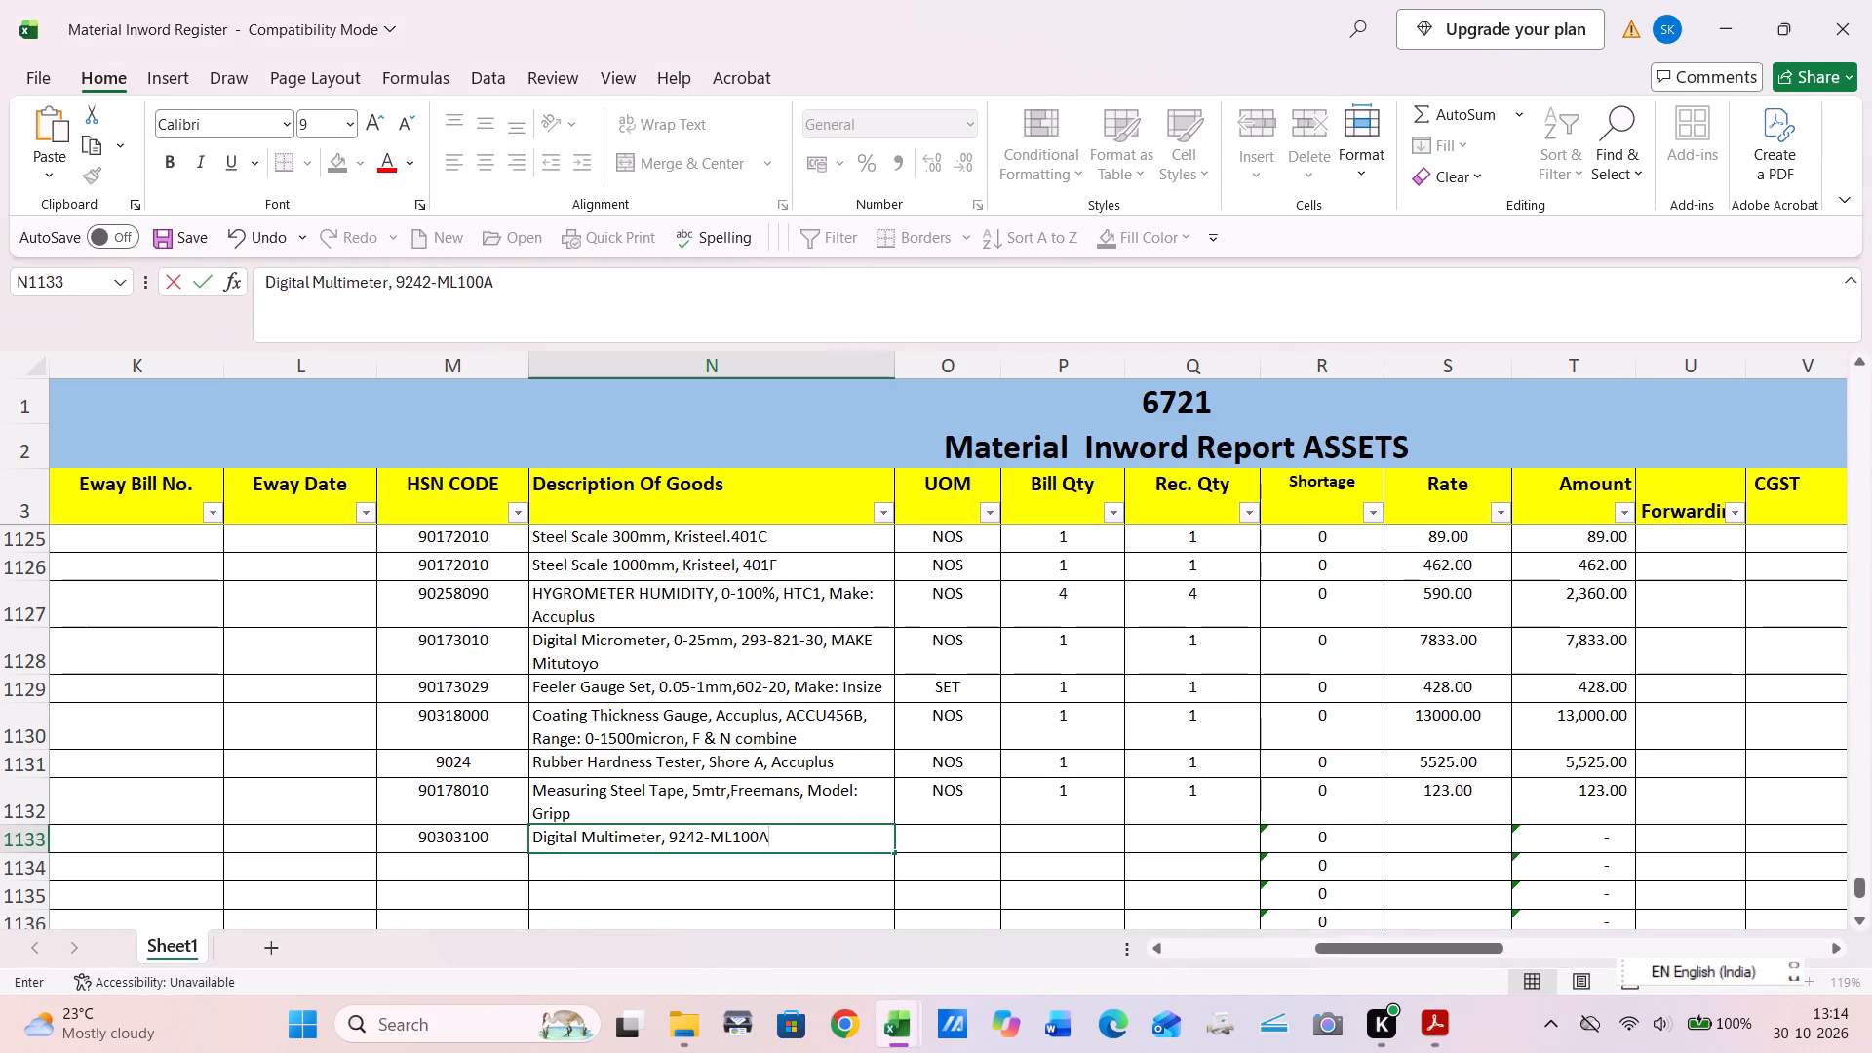
Append a comma, a space and "Make: Insize" from the invoice to the Digital Multimeter description.
text(,)
key(space)
key(alt+Tab)
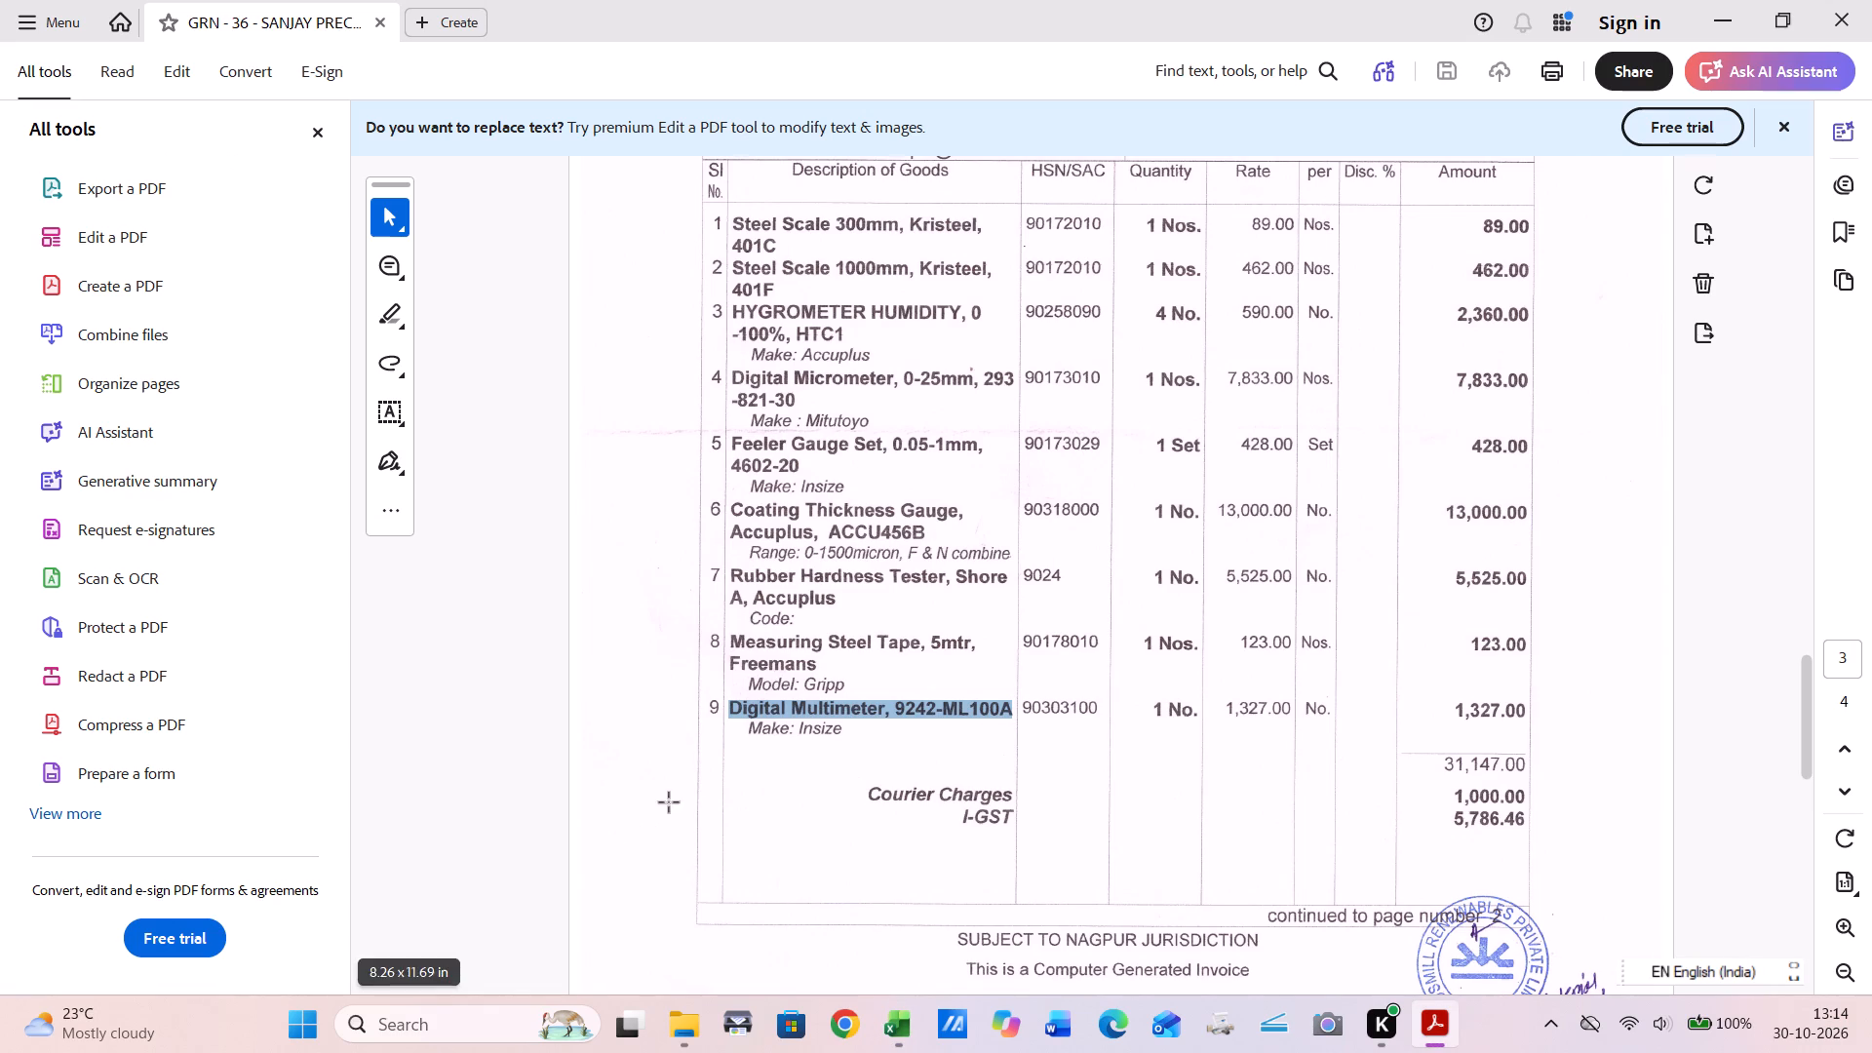
drag(753, 733, 798, 734)
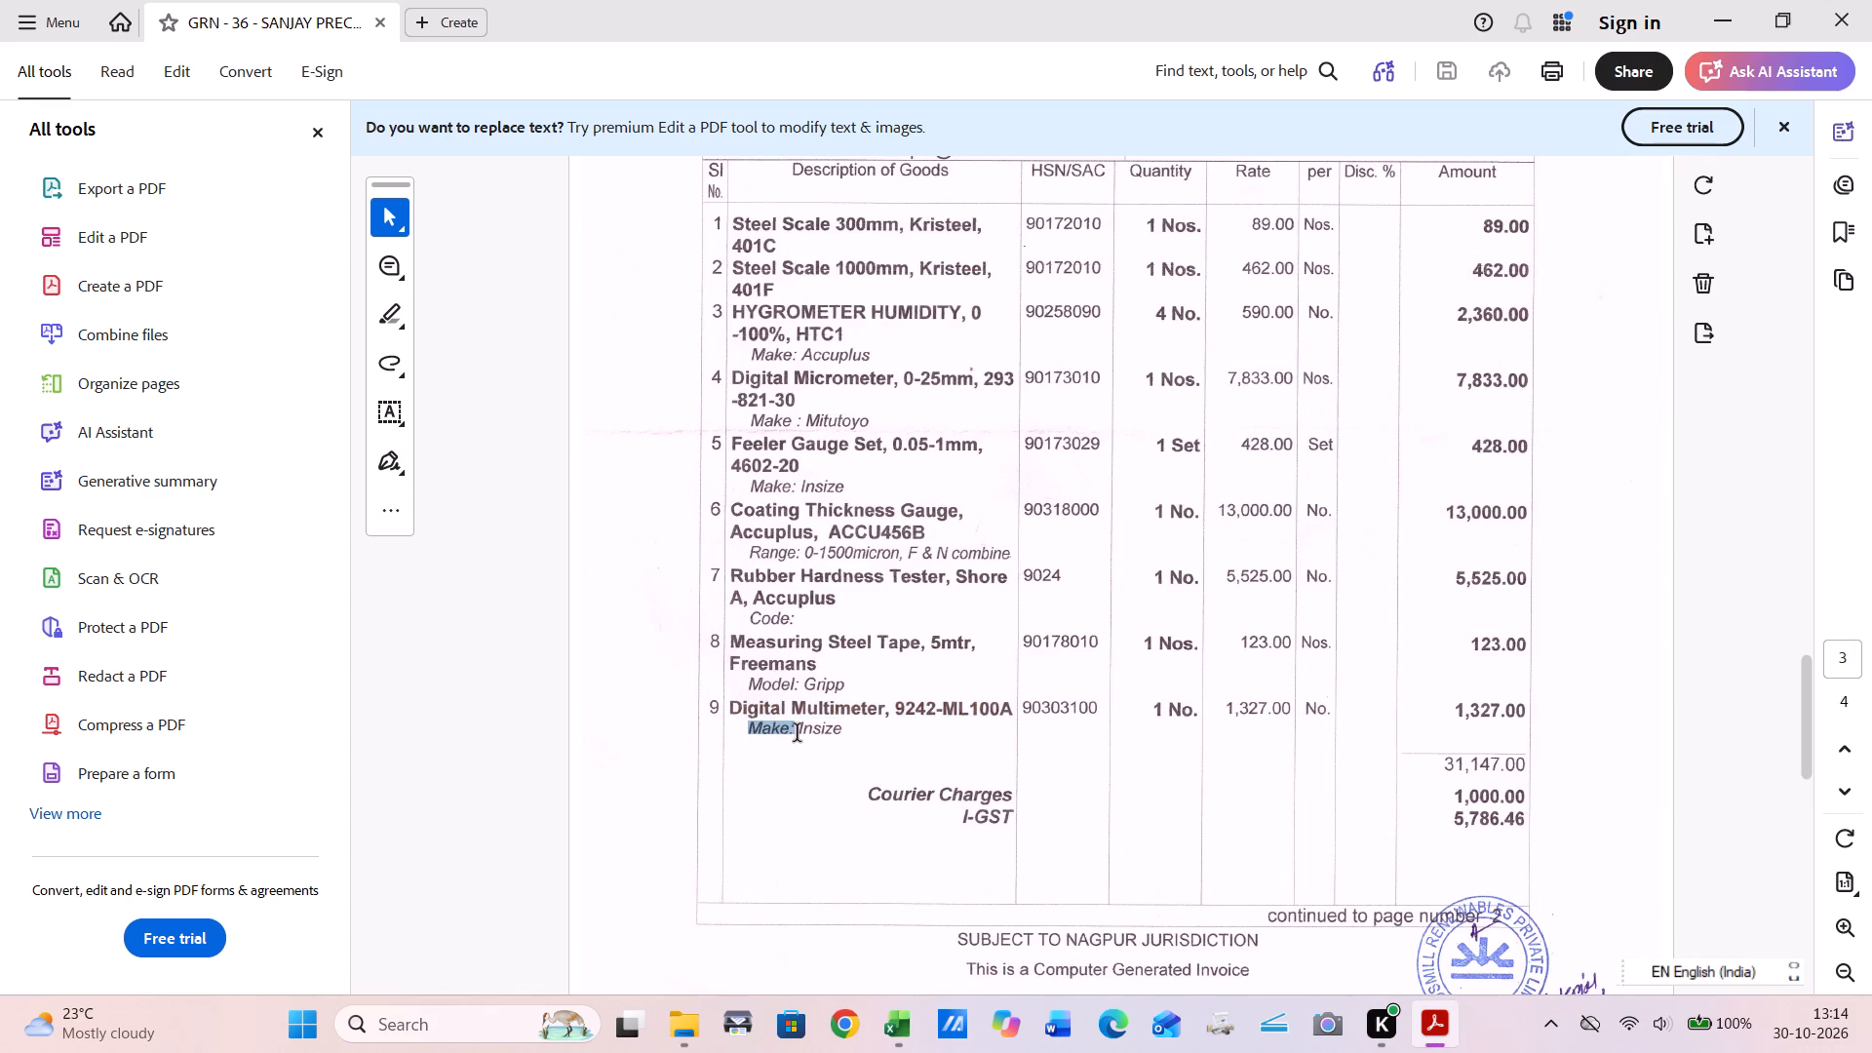
drag(798, 734, 838, 736)
key(ctrl+c)
key(alt+Tab)
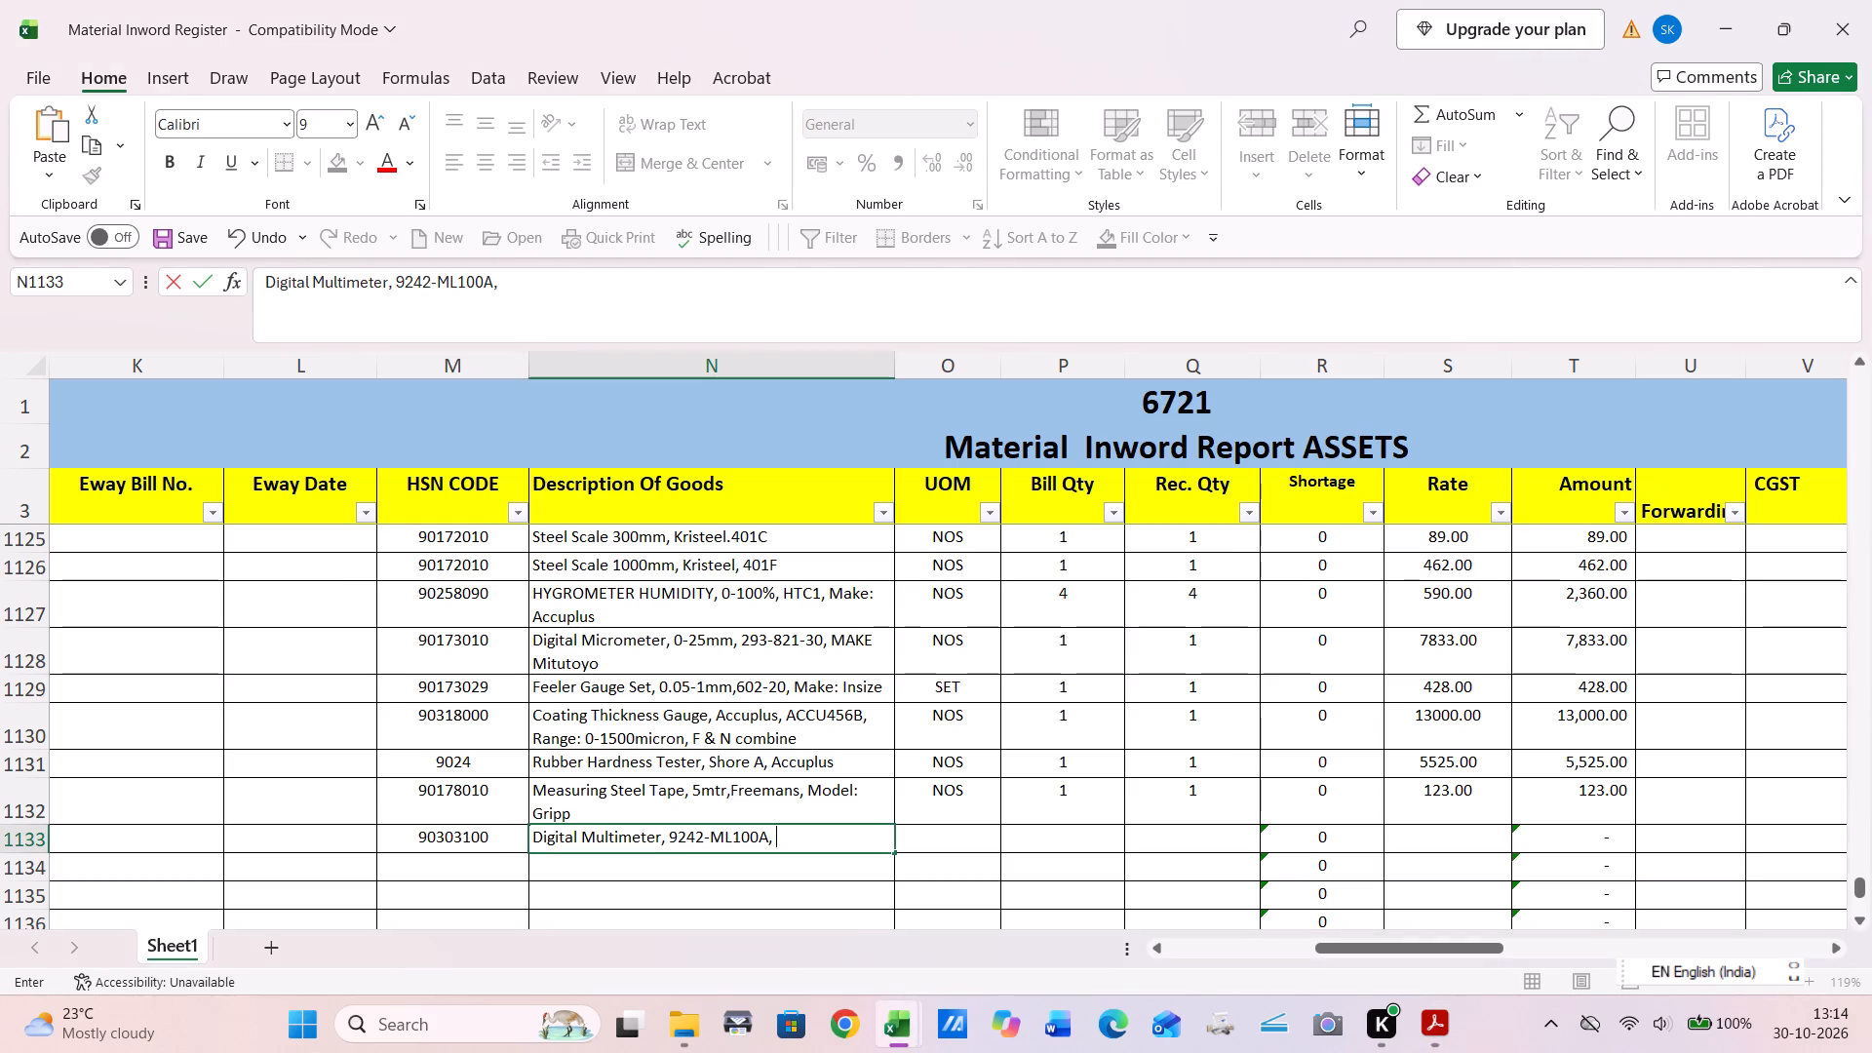
key(ctrl+v)
key(ctrl+space)
key(Tab)
key(Escape)
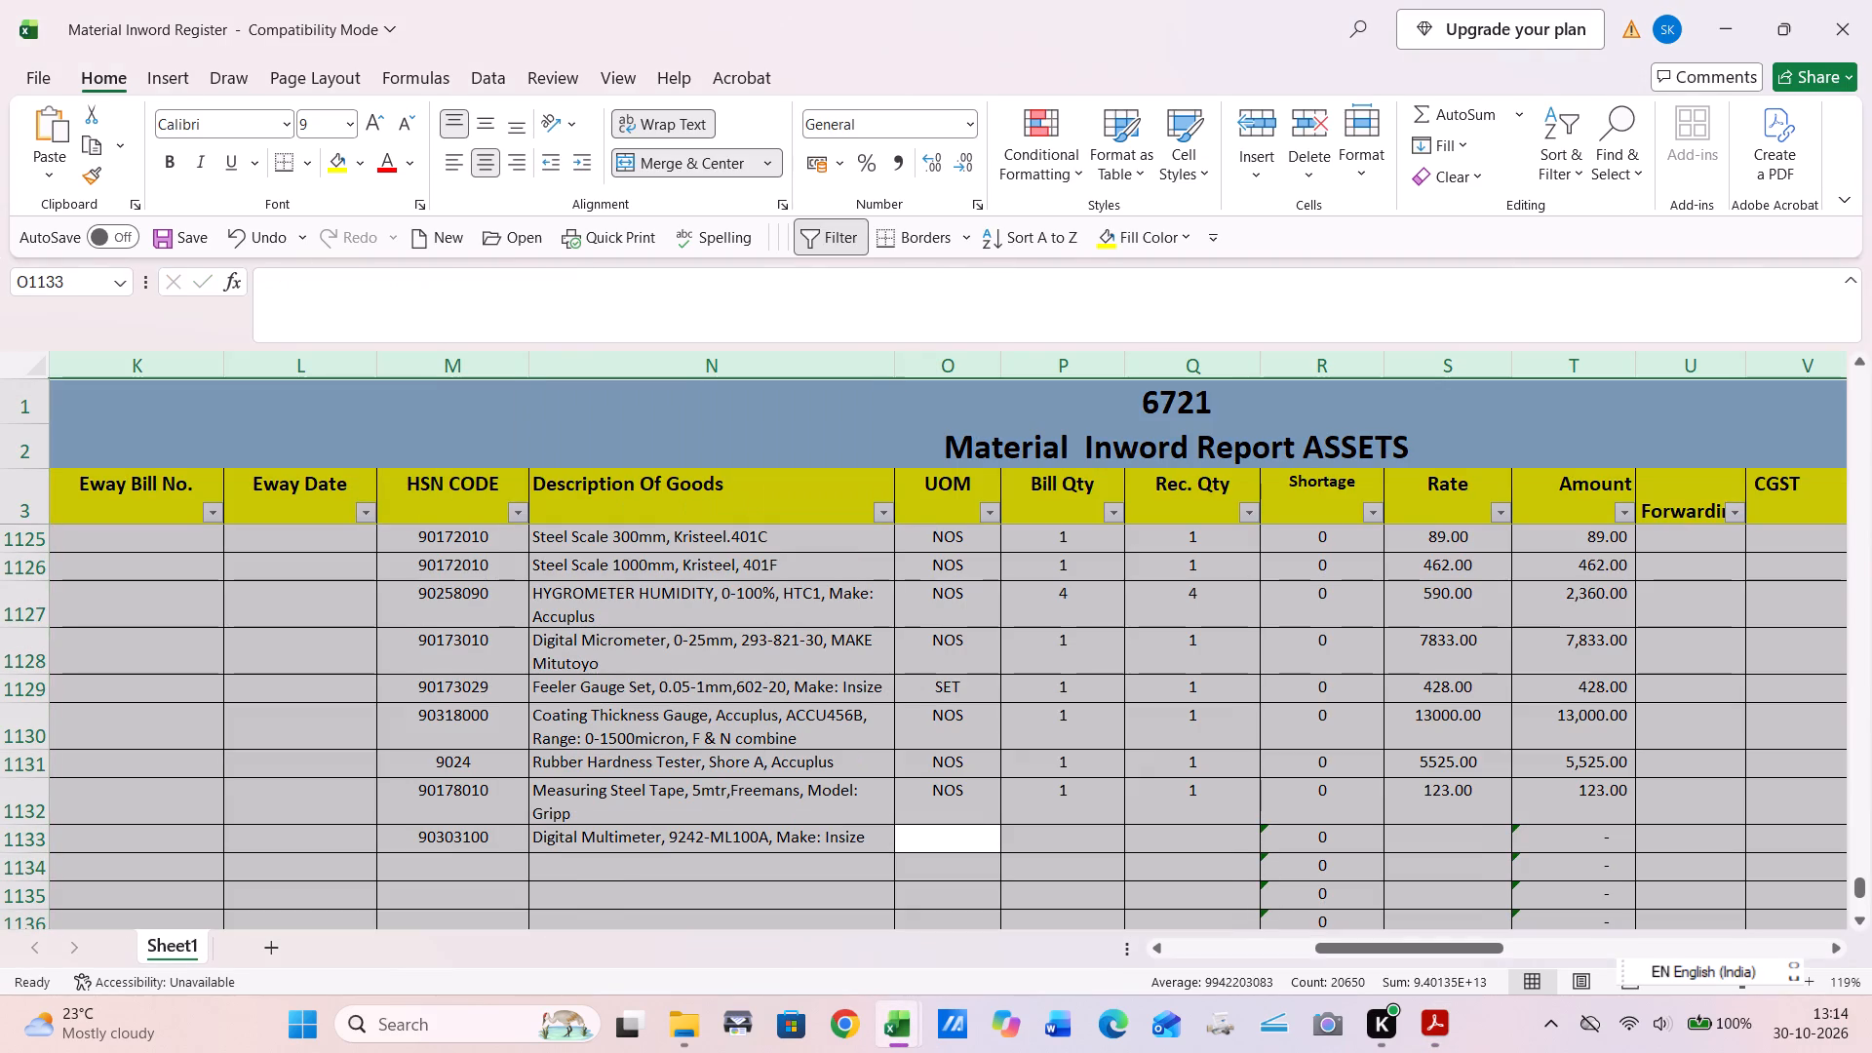
click(765, 805)
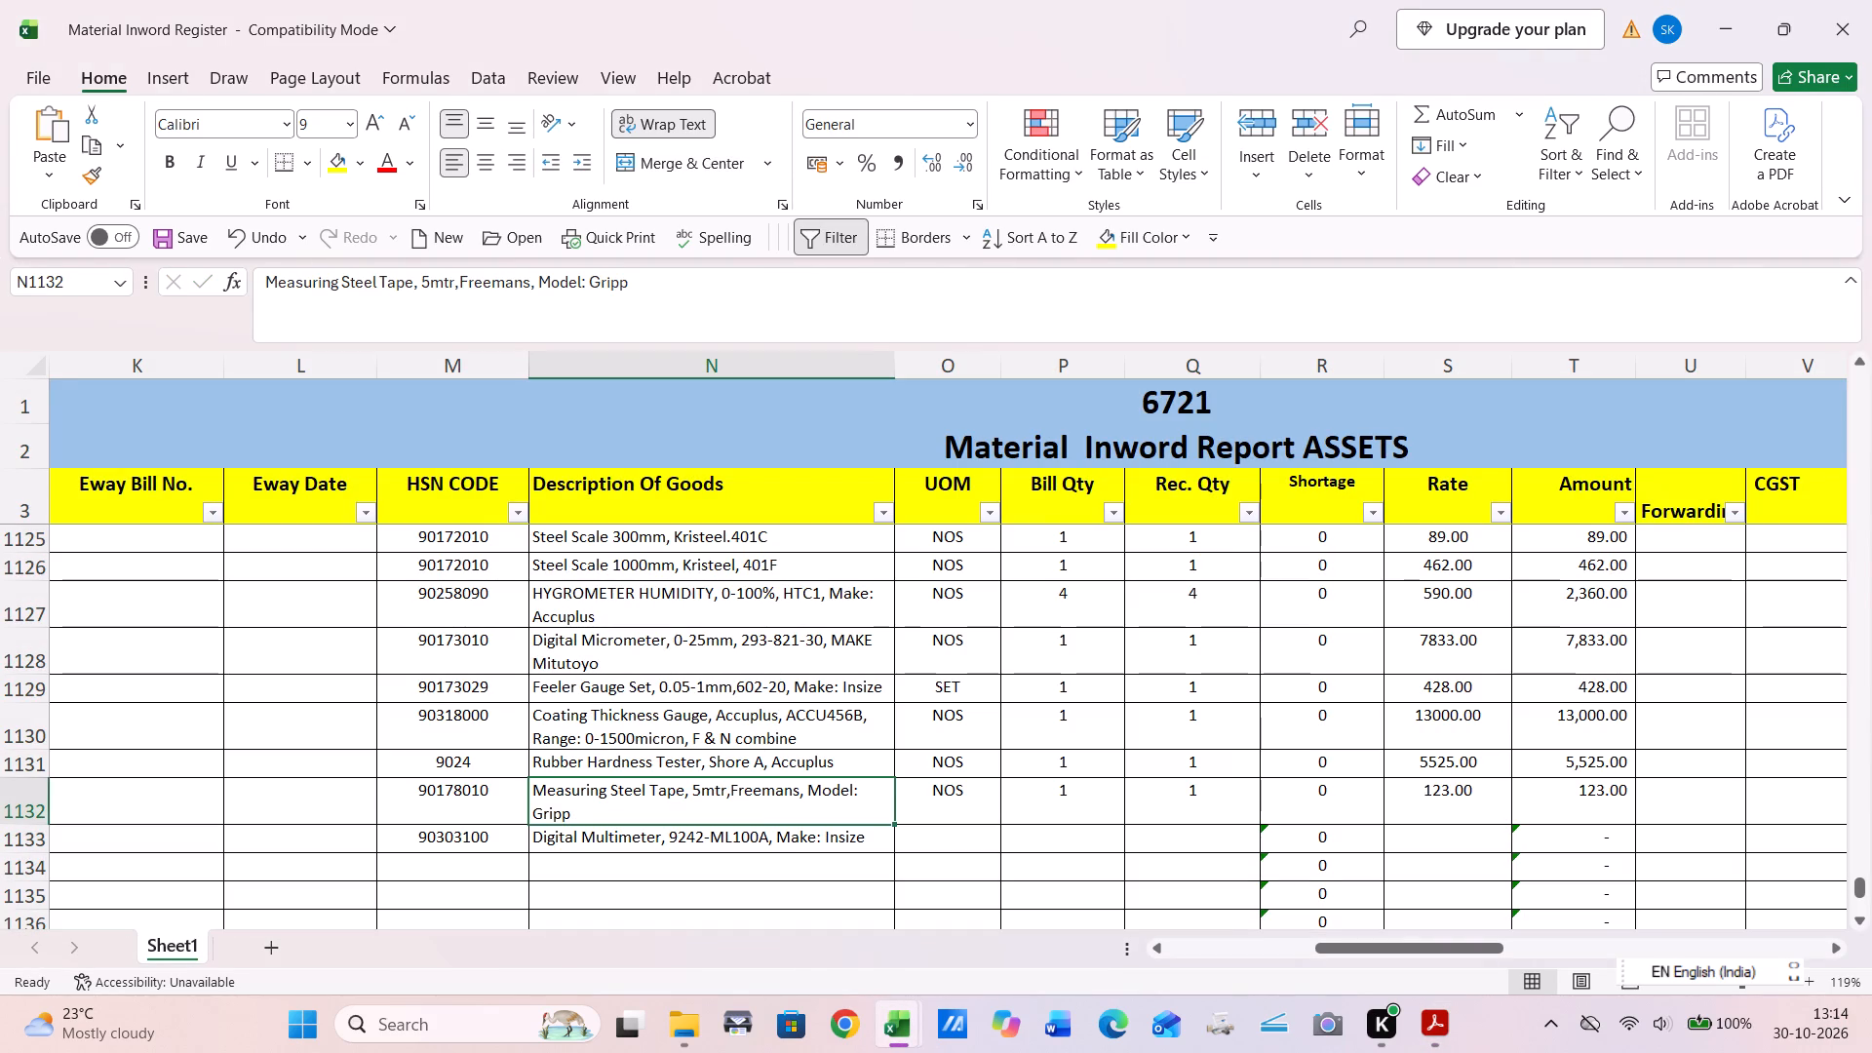
Enter NOS as the unit and 1 for both billed and received quantity in the Digital Multimeter row.
click(922, 838)
key(alt+Tab)
key(alt+Tab)
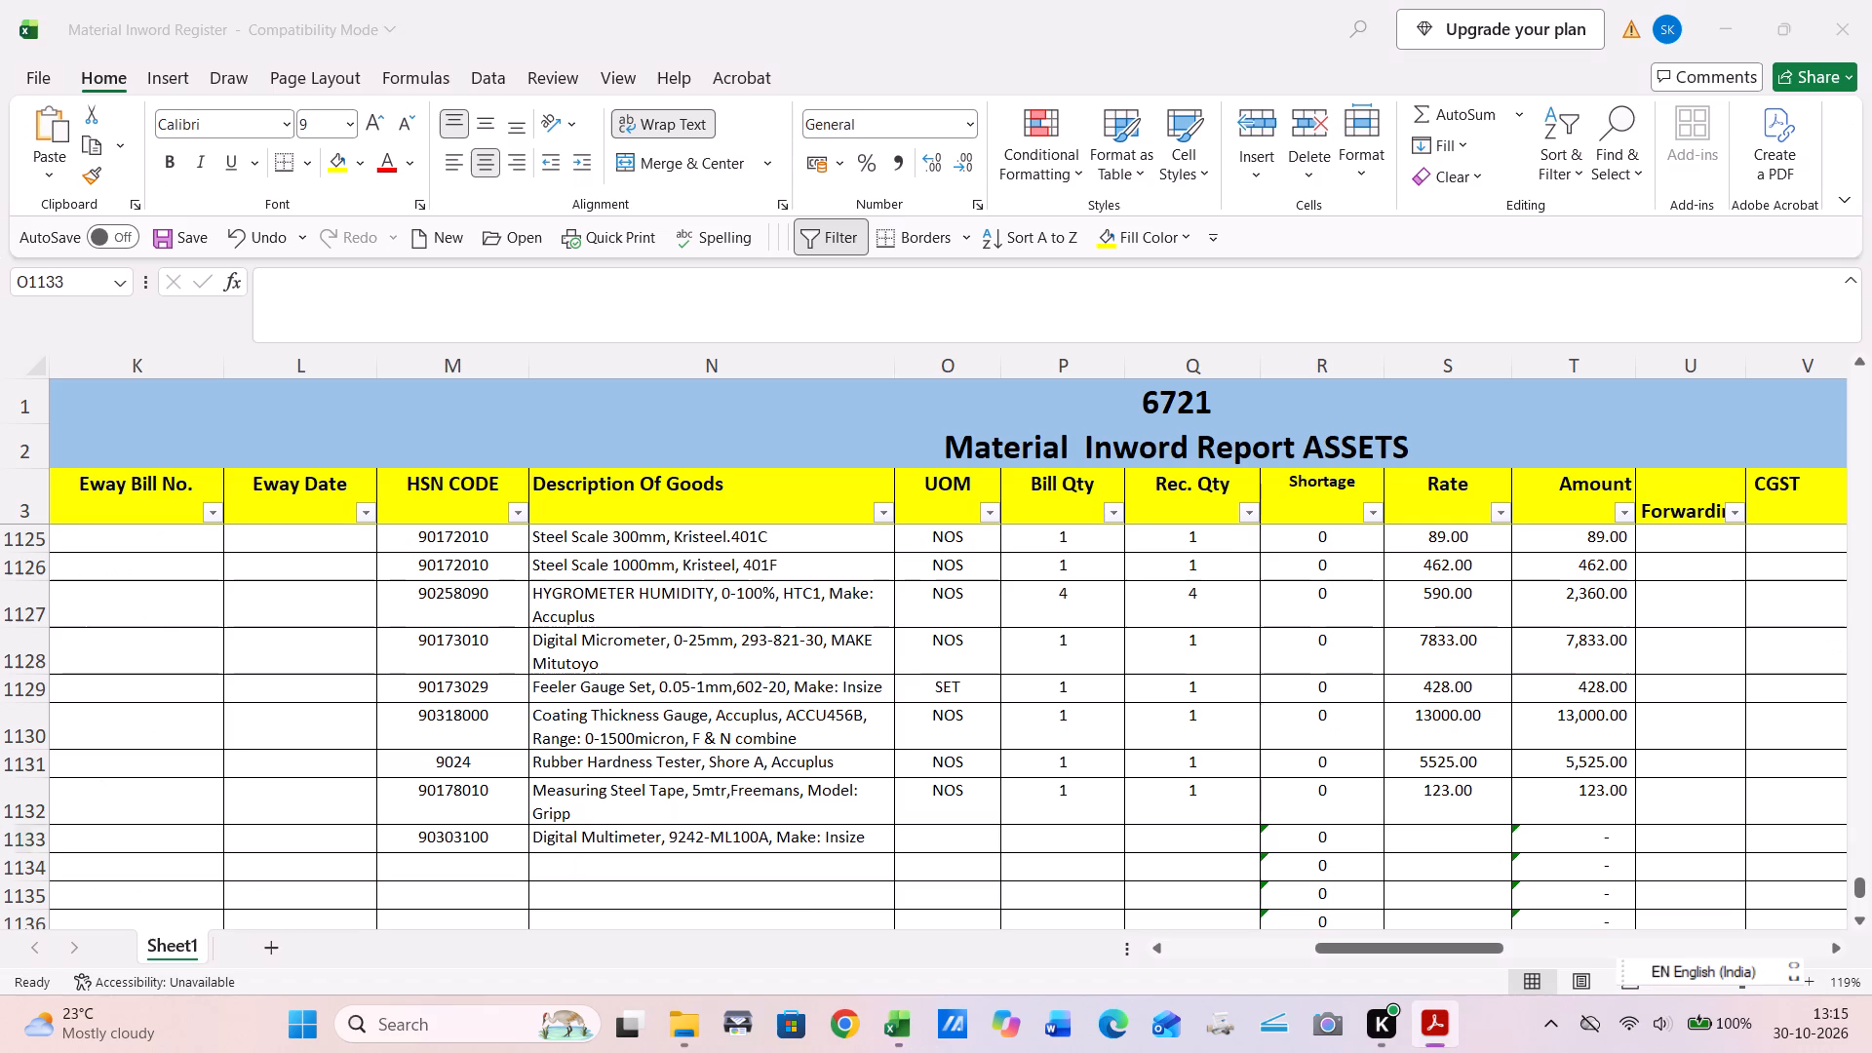
key(n)
key(Tab)
key(1)
key(Tab)
key(1)
key(Tab)
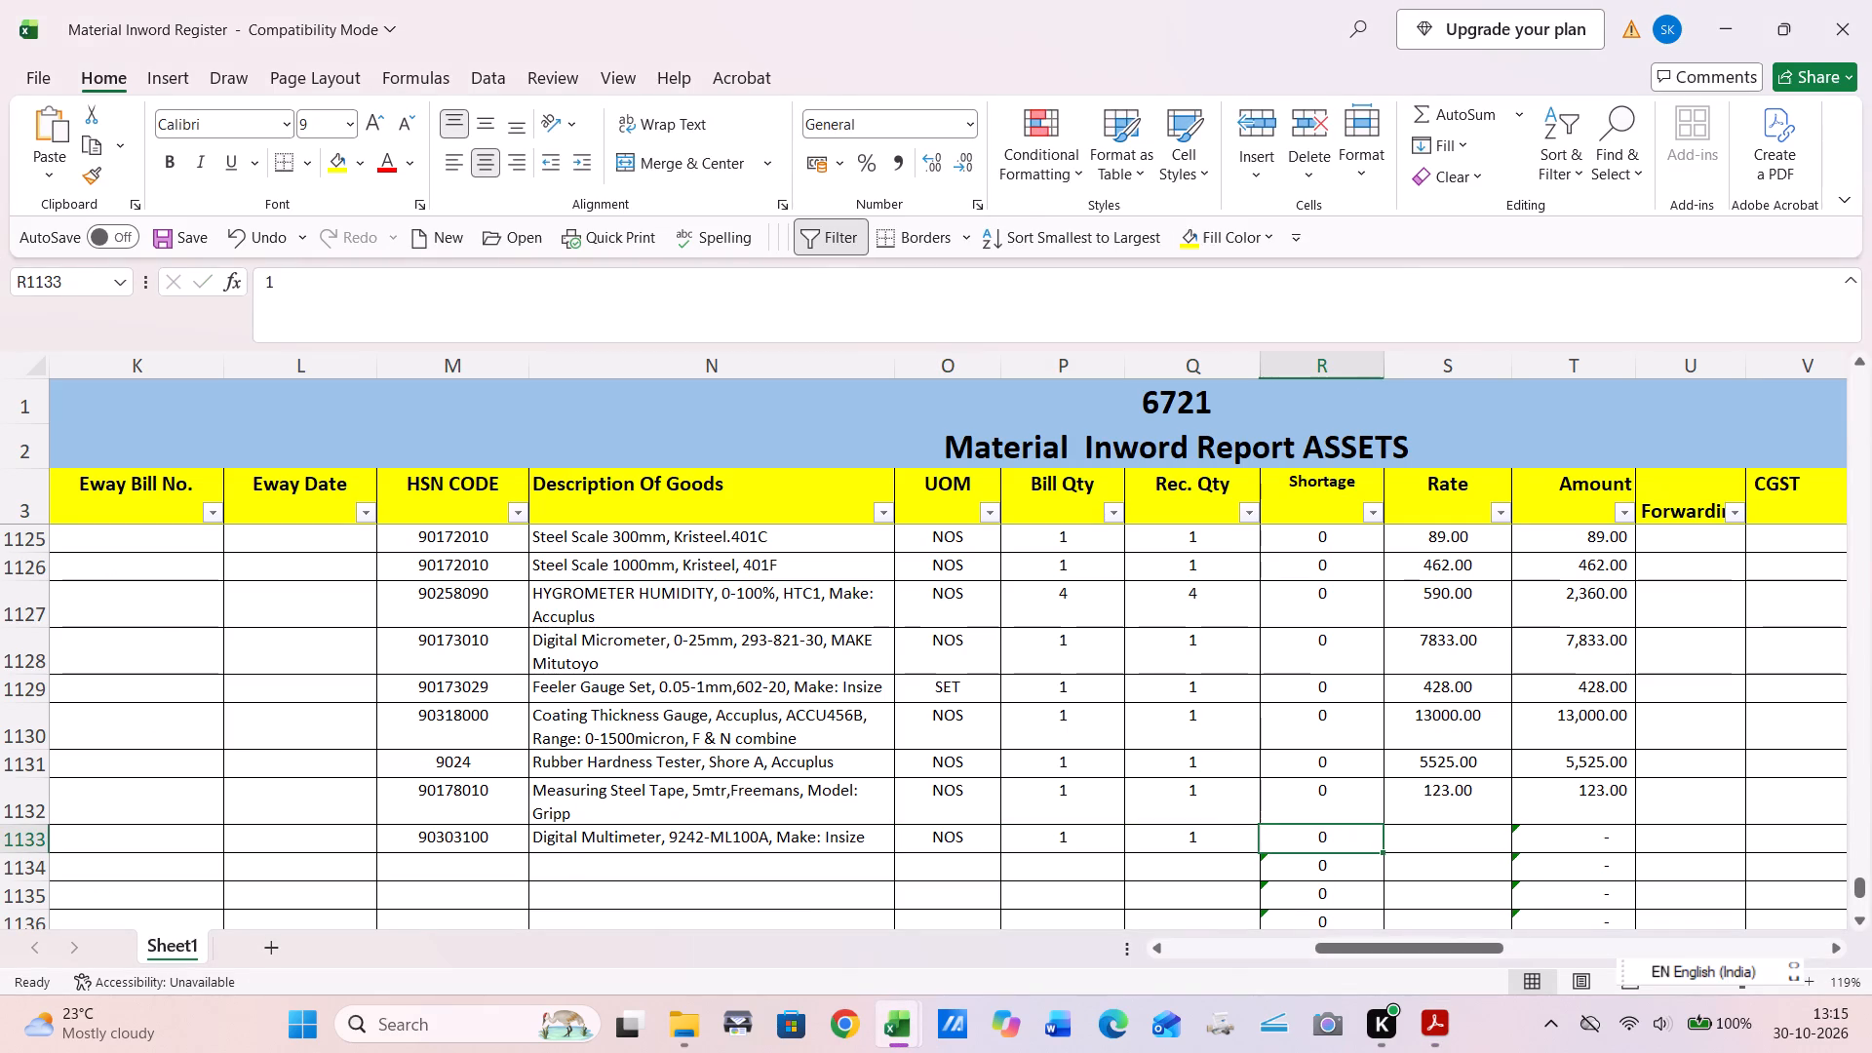
Check the invoice's ninth item and enter the Digital Multimeter rate as 1327.
key(Tab)
key(alt+Tab)
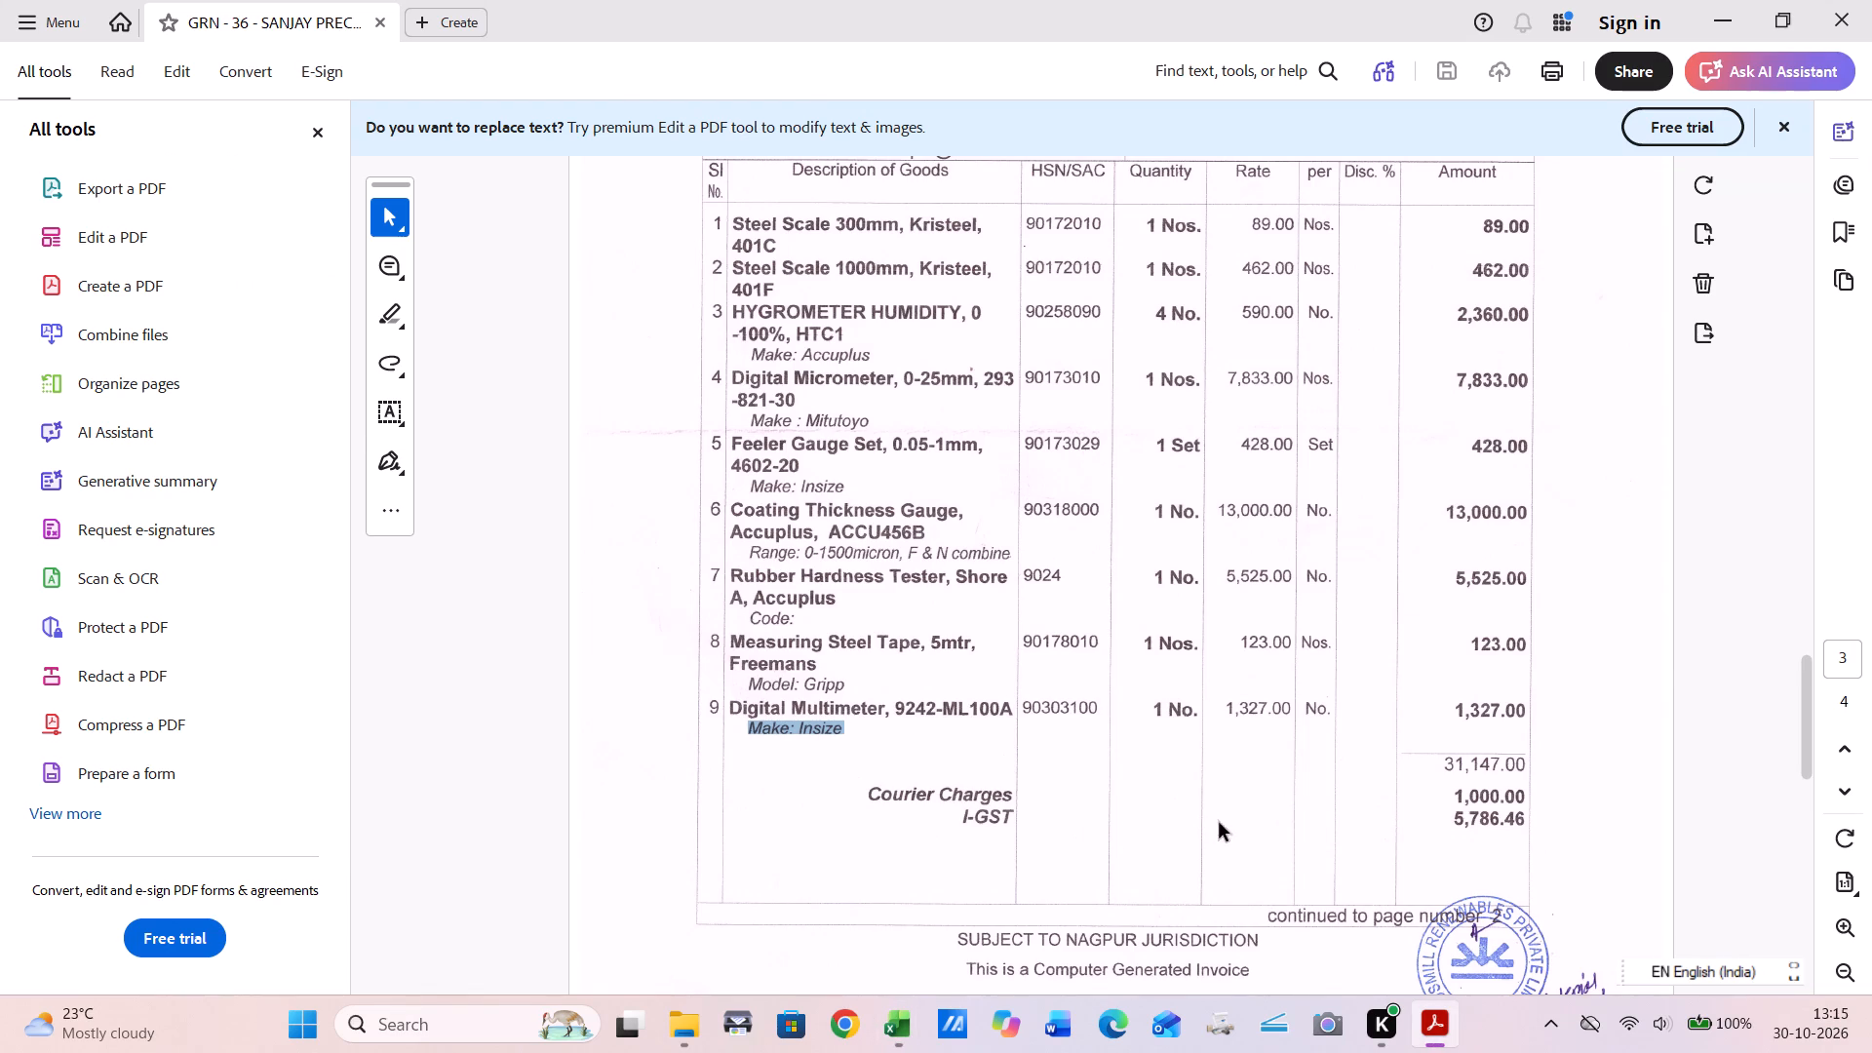
key(alt+Tab)
text(1327)
key(Tab)
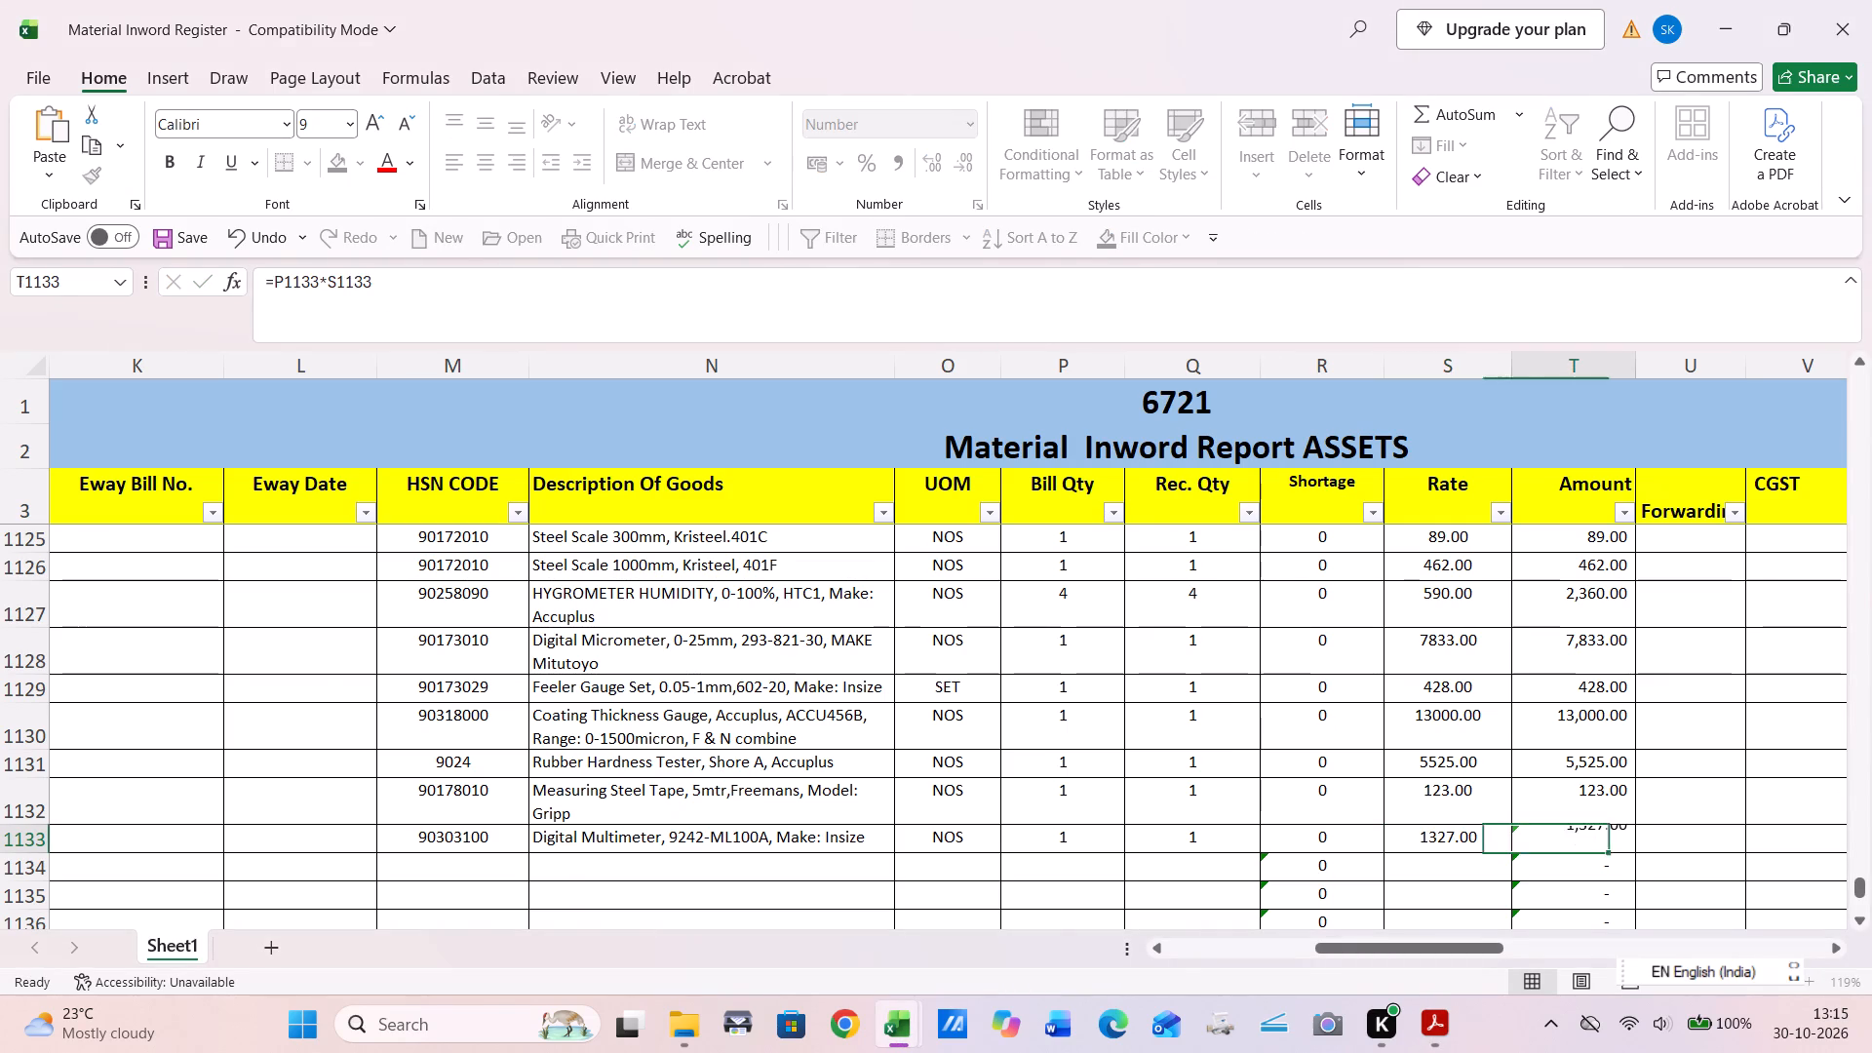
Review the tax and total amount columns along the Digital Multimeter row, up to the TRANSPORT column.
key(Tab)
key(Tab)
key(Tab)
key(Tab)
key(Tab)
key(Tab)
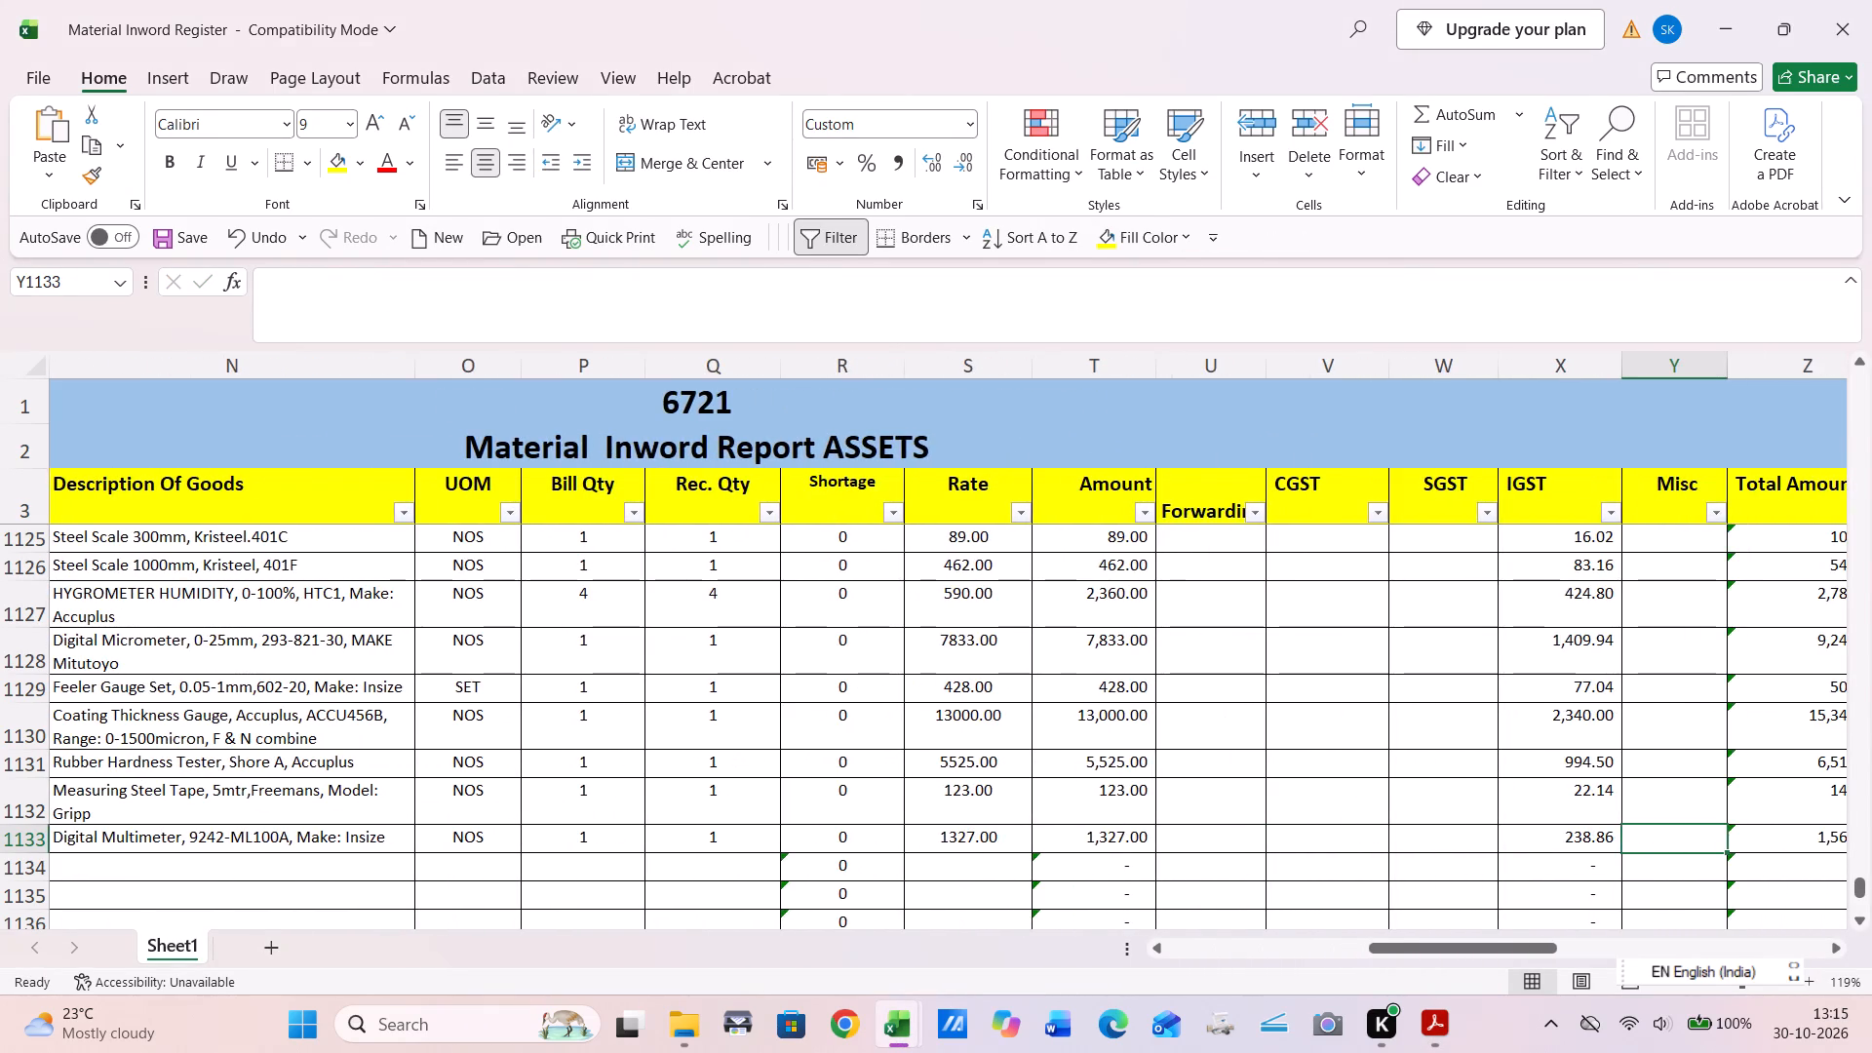
key(Tab)
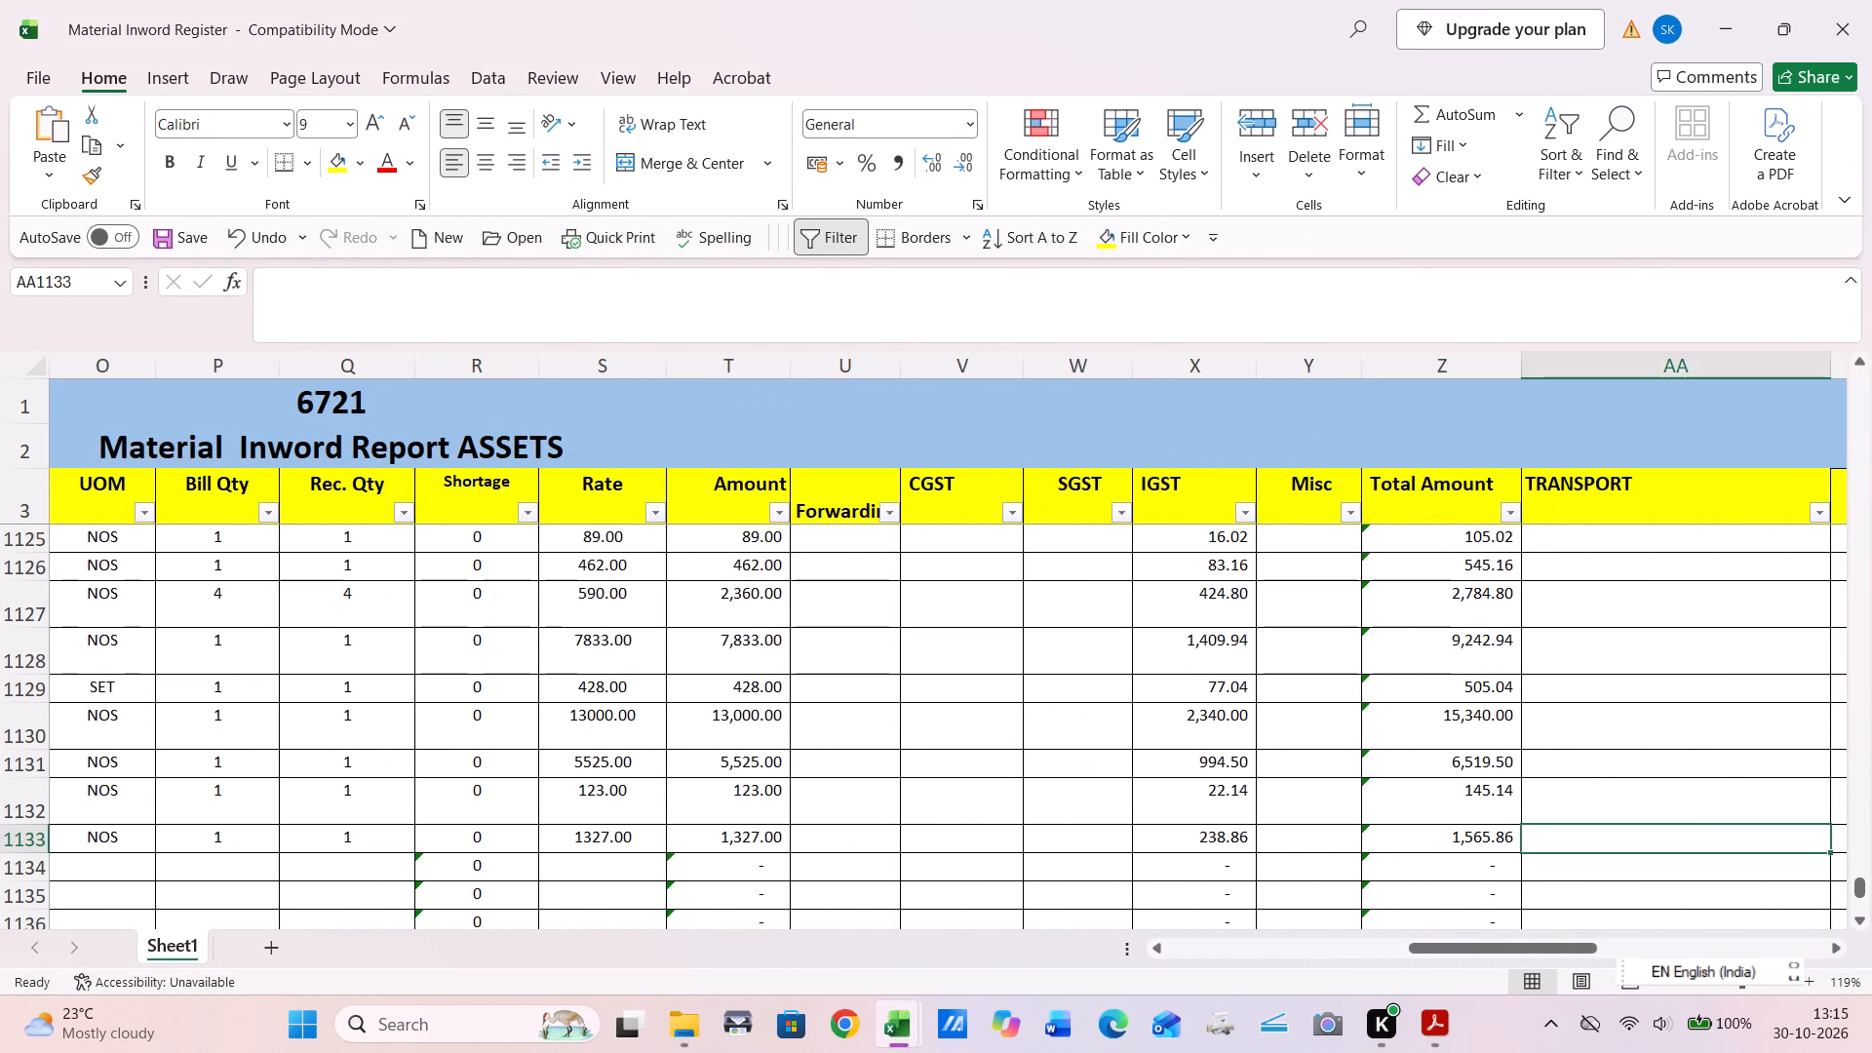
Select the Total Amount cells of the nine Sanjay Precision Works rows, 1125 to 1133, to check their sum.
click(999, 543)
key(alt+Tab)
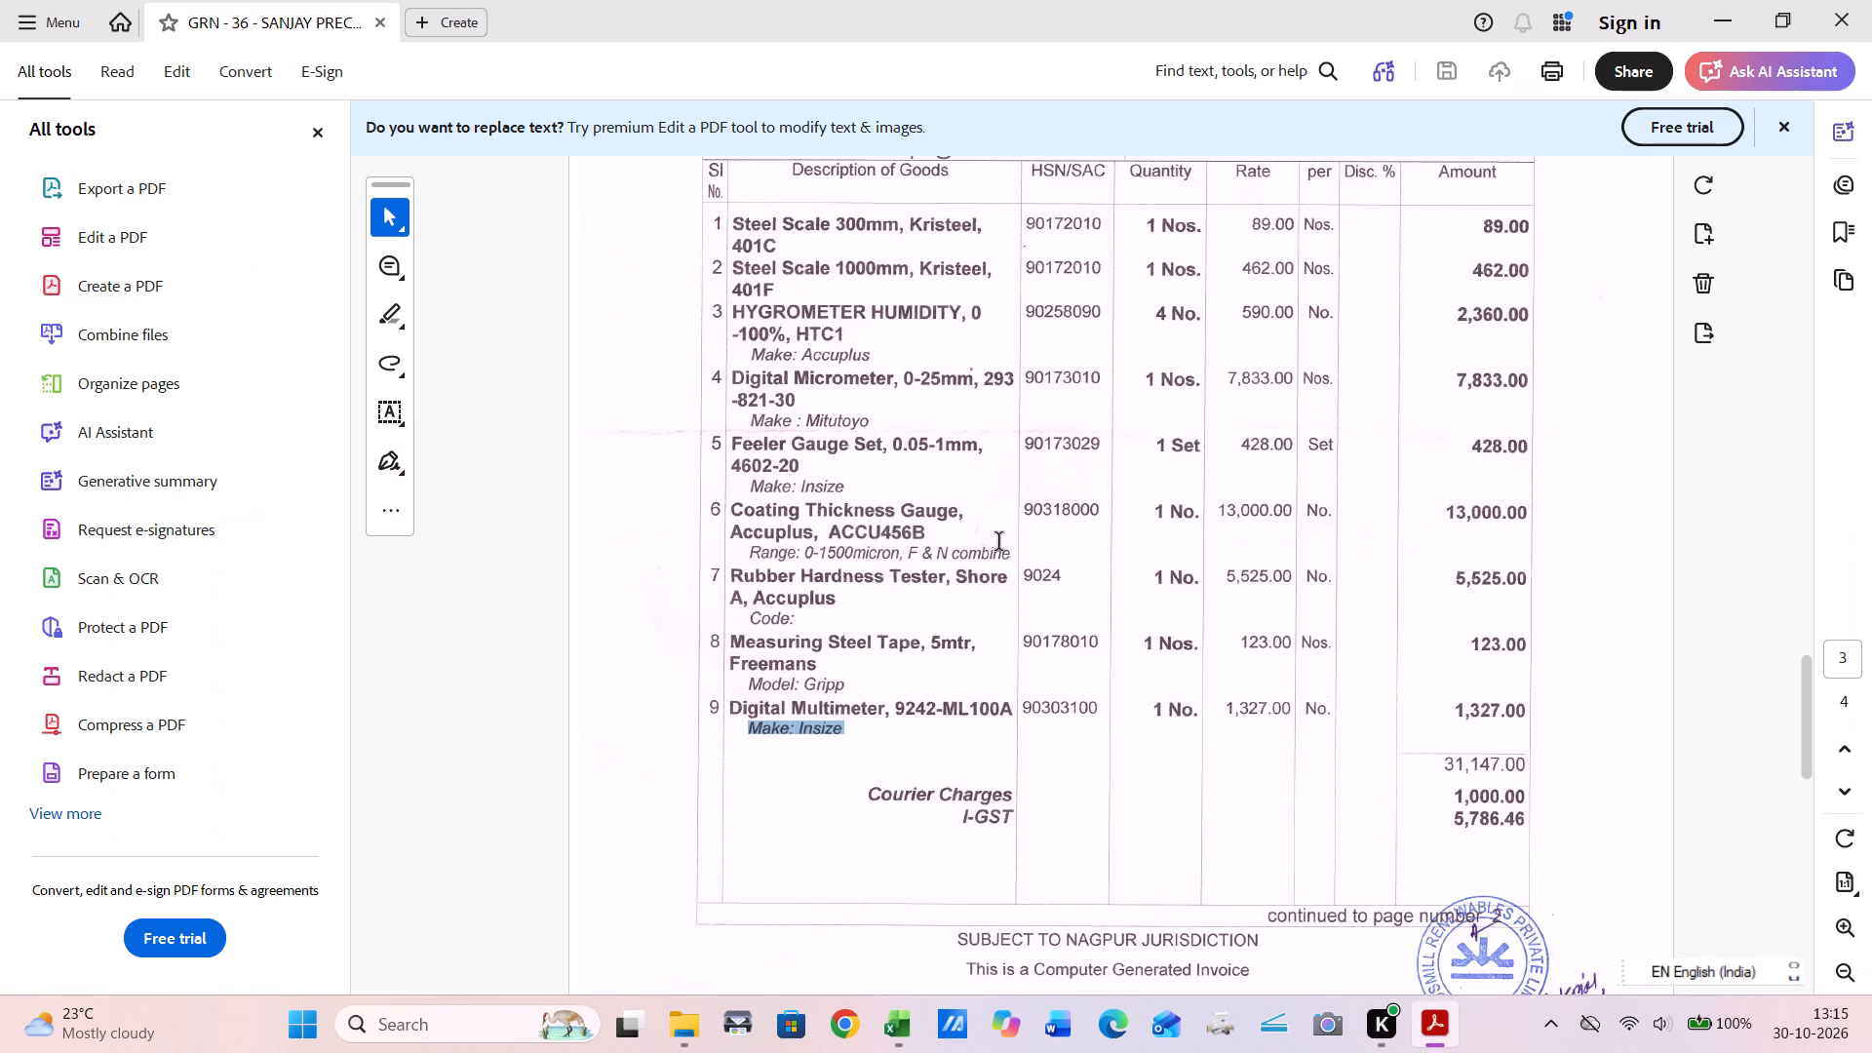
key(alt+Tab)
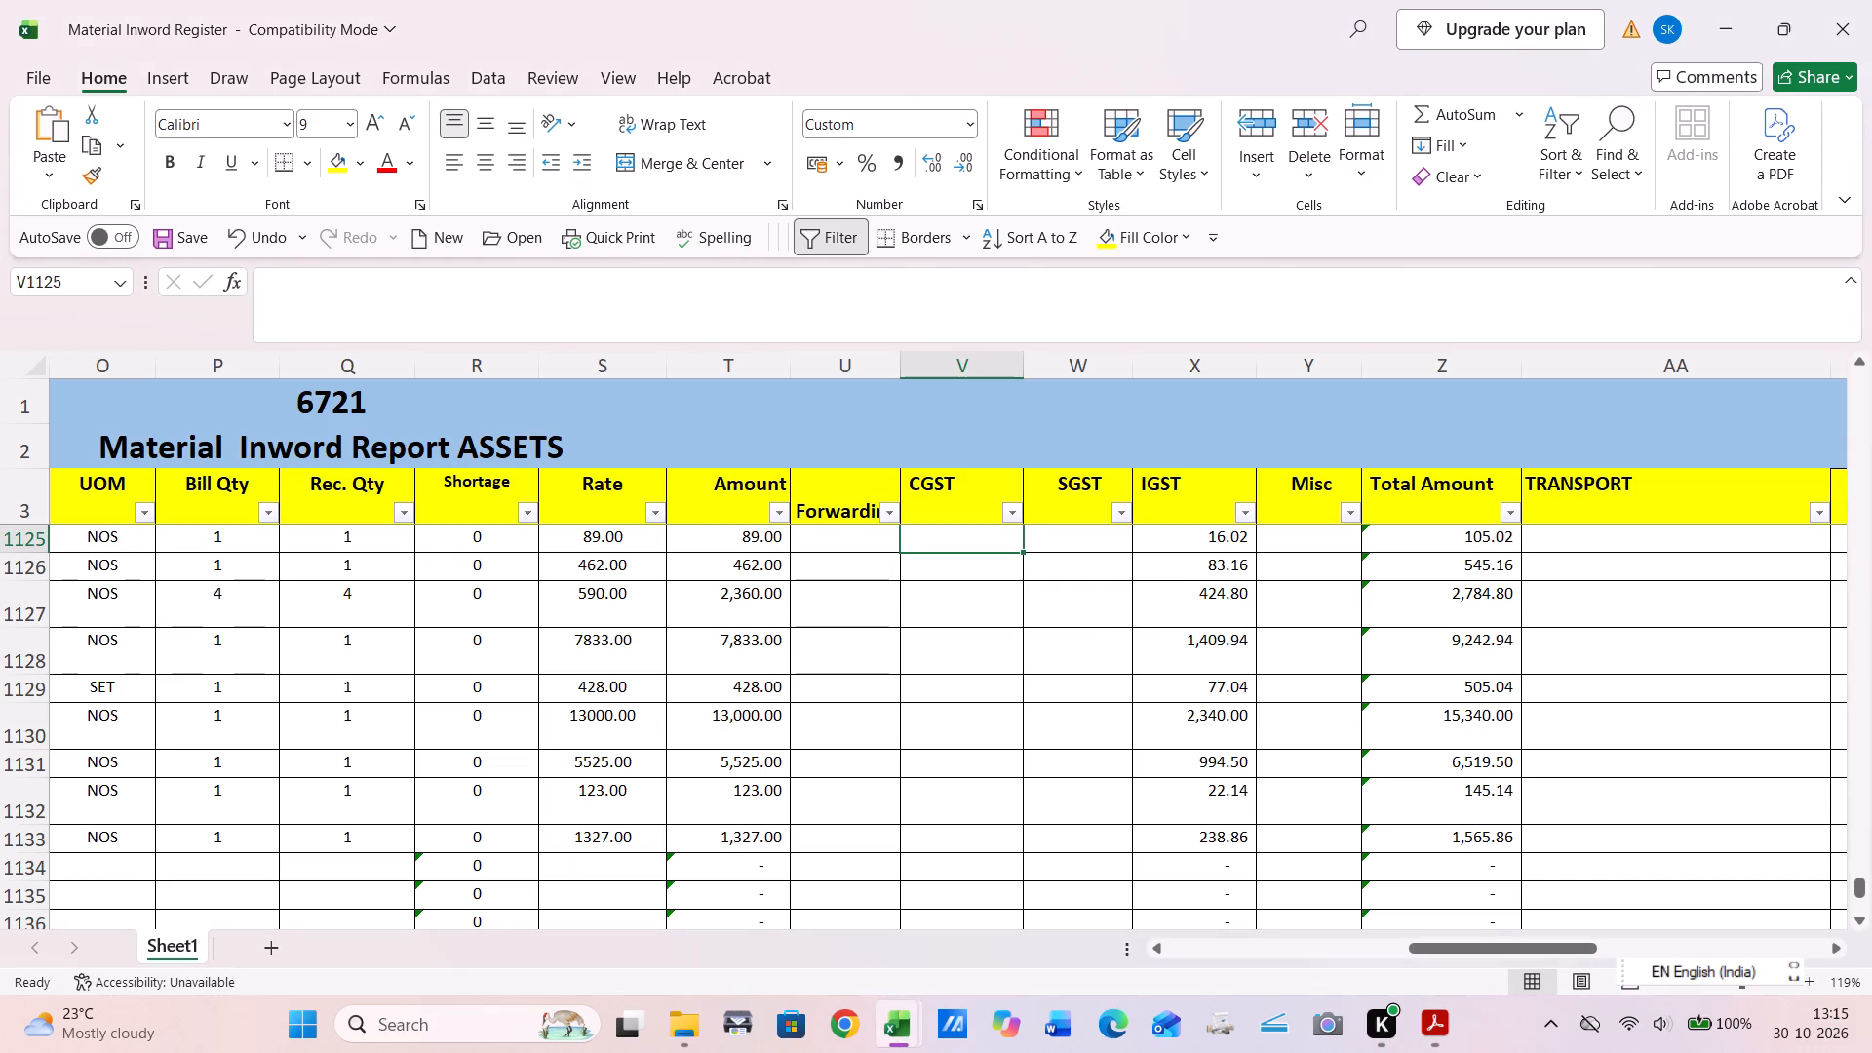
key(Right)
key(Right)
key(Right)
key(Right)
key(shift+Down)
key(shift+Down)
key(shift+Down)
key(shift+Down)
key(shift+Down)
key(shift+Down)
key(shift+Down)
key(shift+Down)
key(shift+Down)
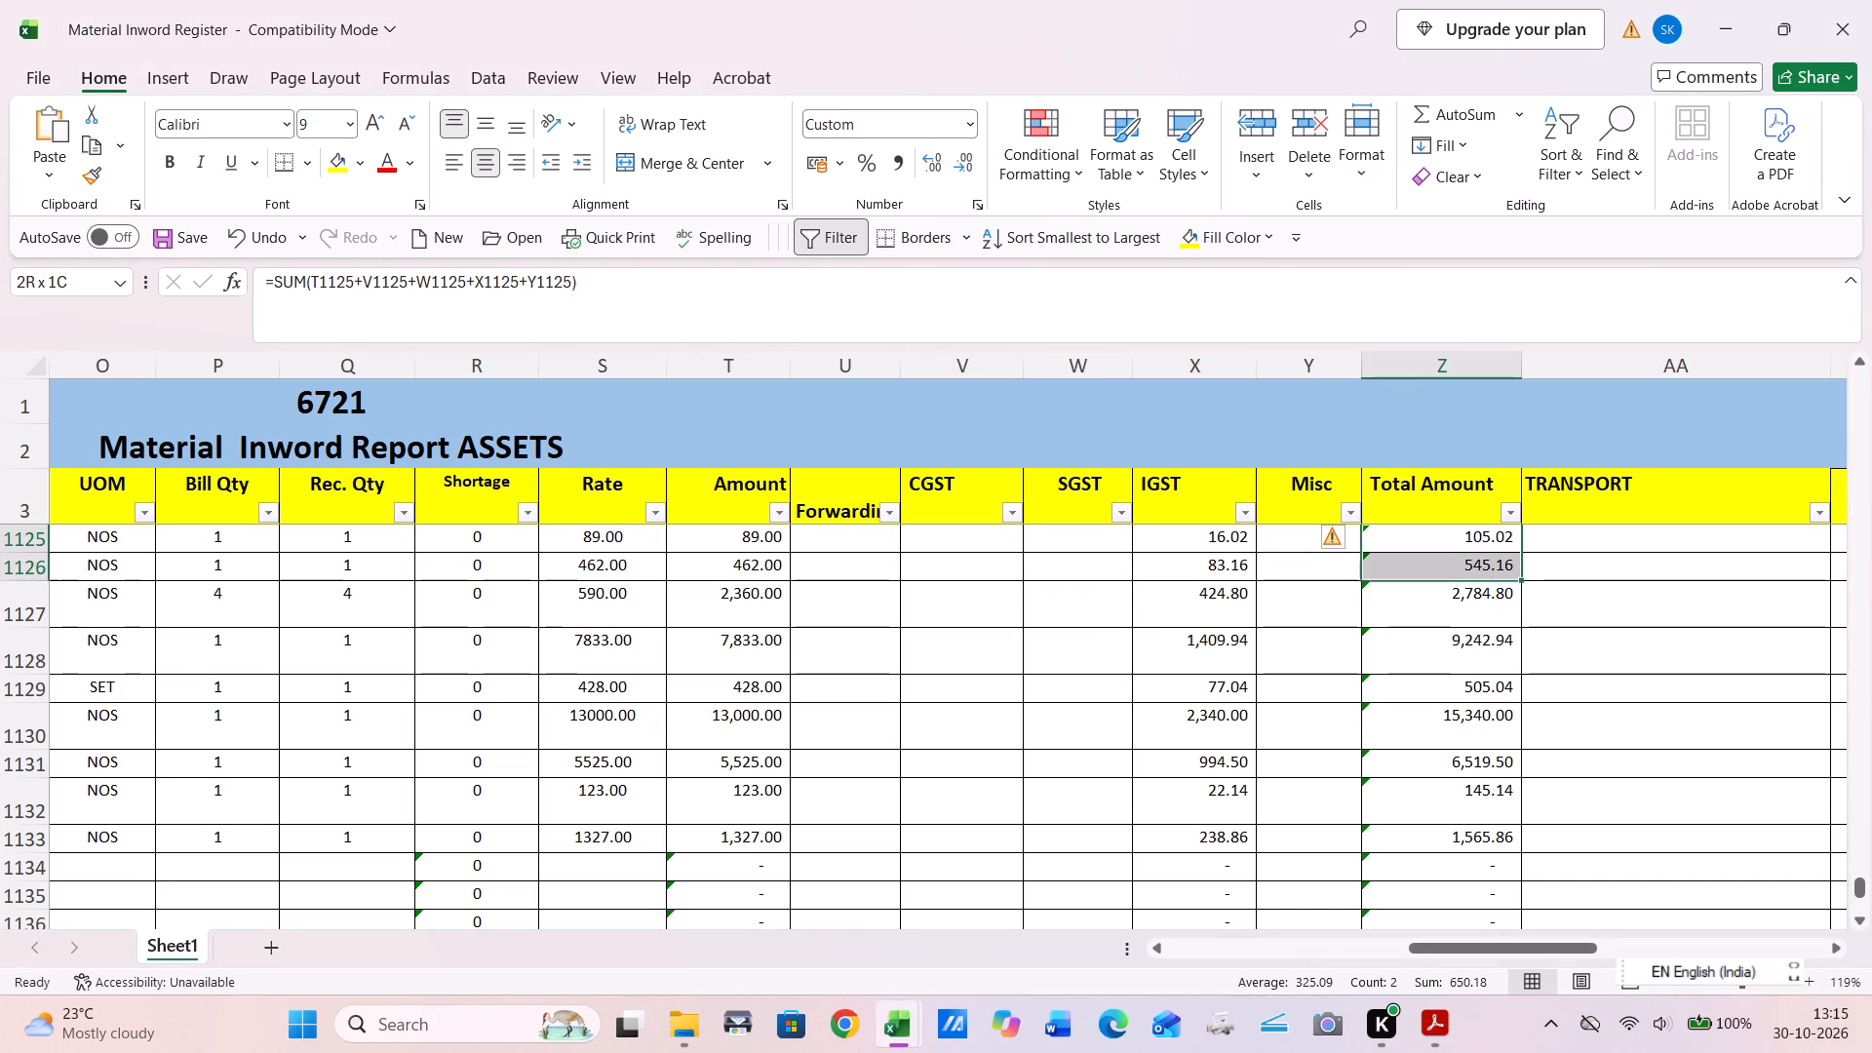
key(shift+Up)
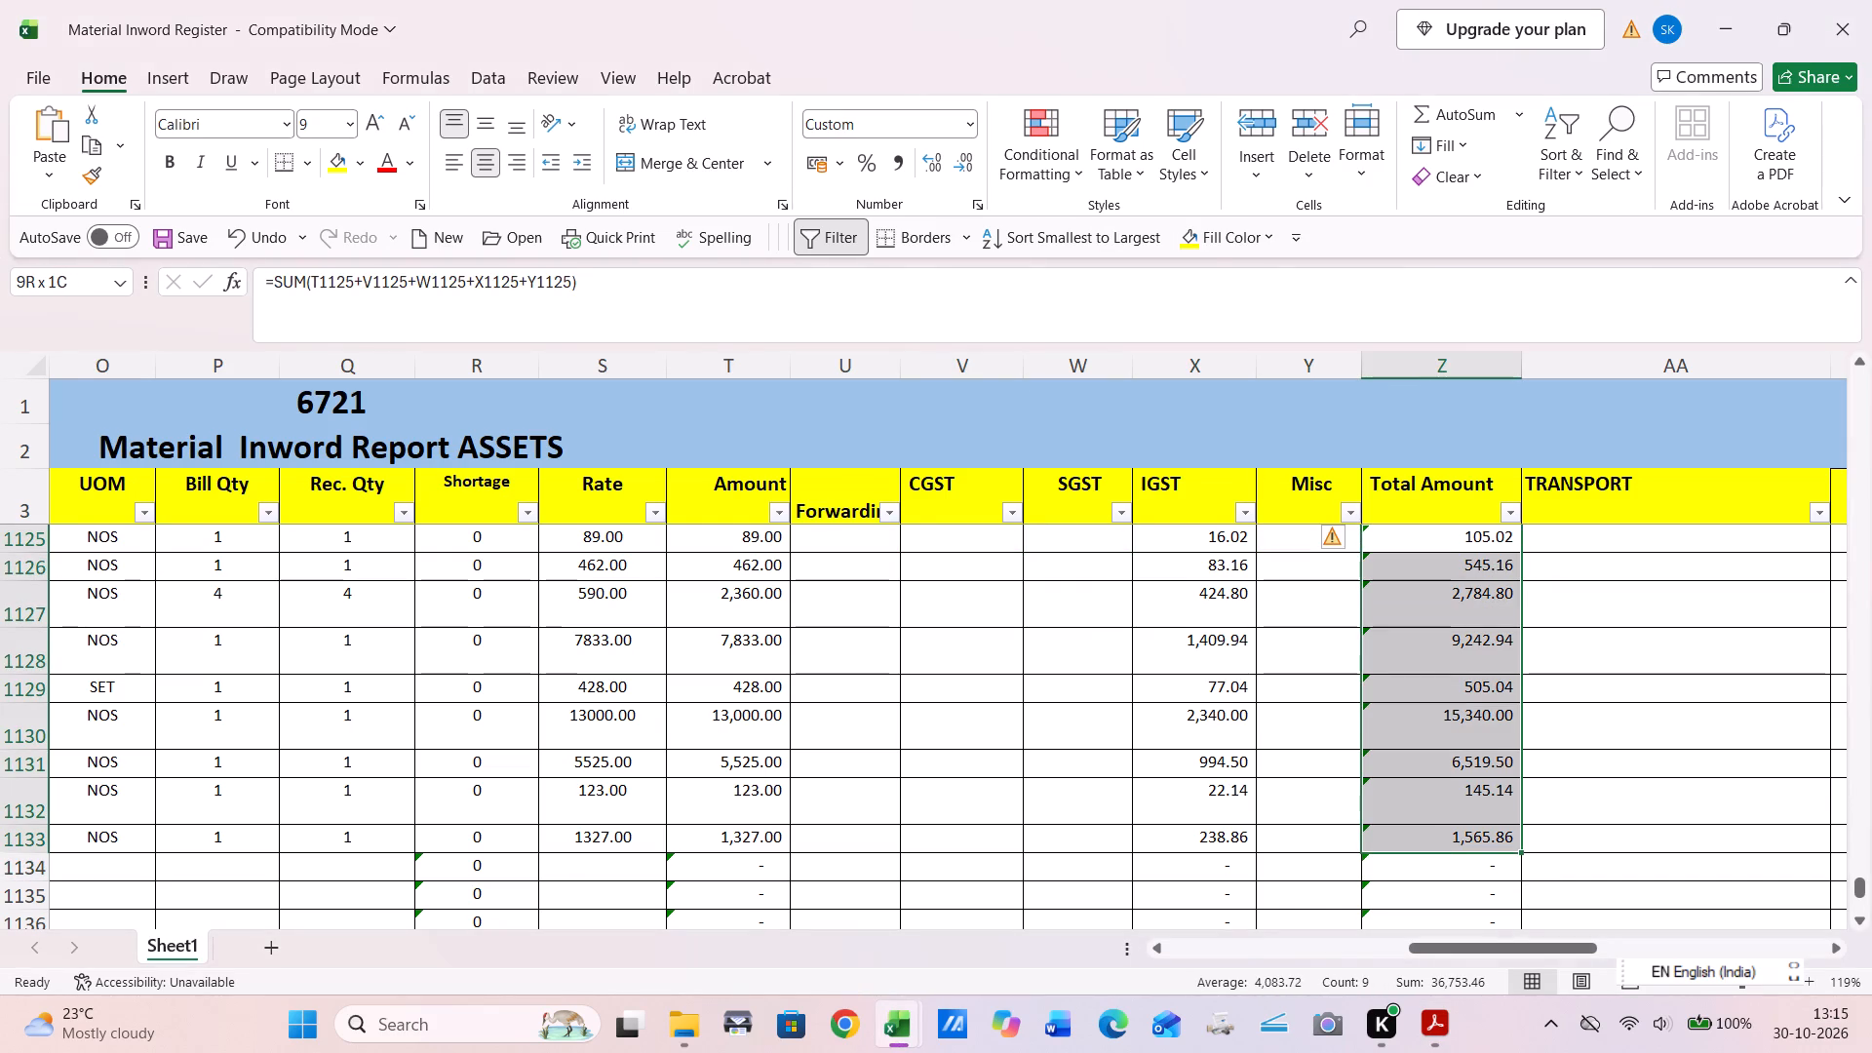
Compare the summed row totals with the GRN 36 invoice's courier charges, IGST and final total on its last page.
key(alt+Tab)
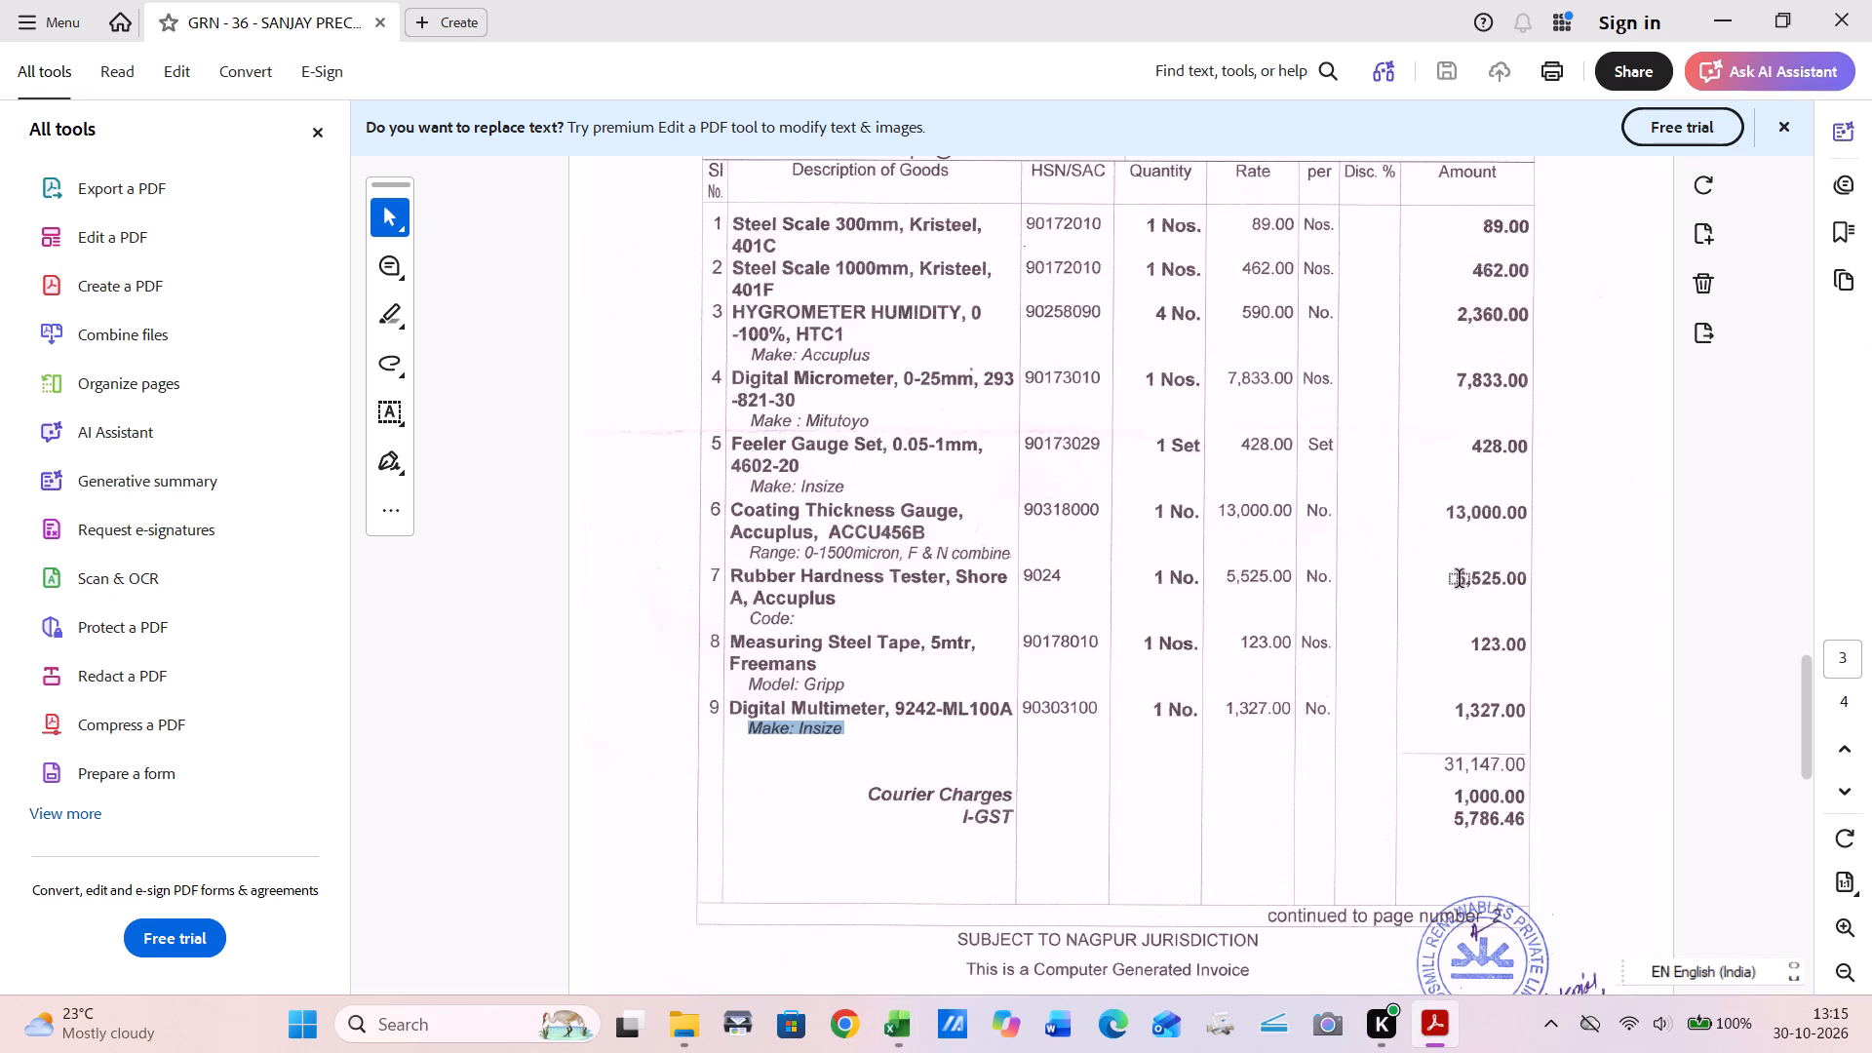
key(alt+Tab)
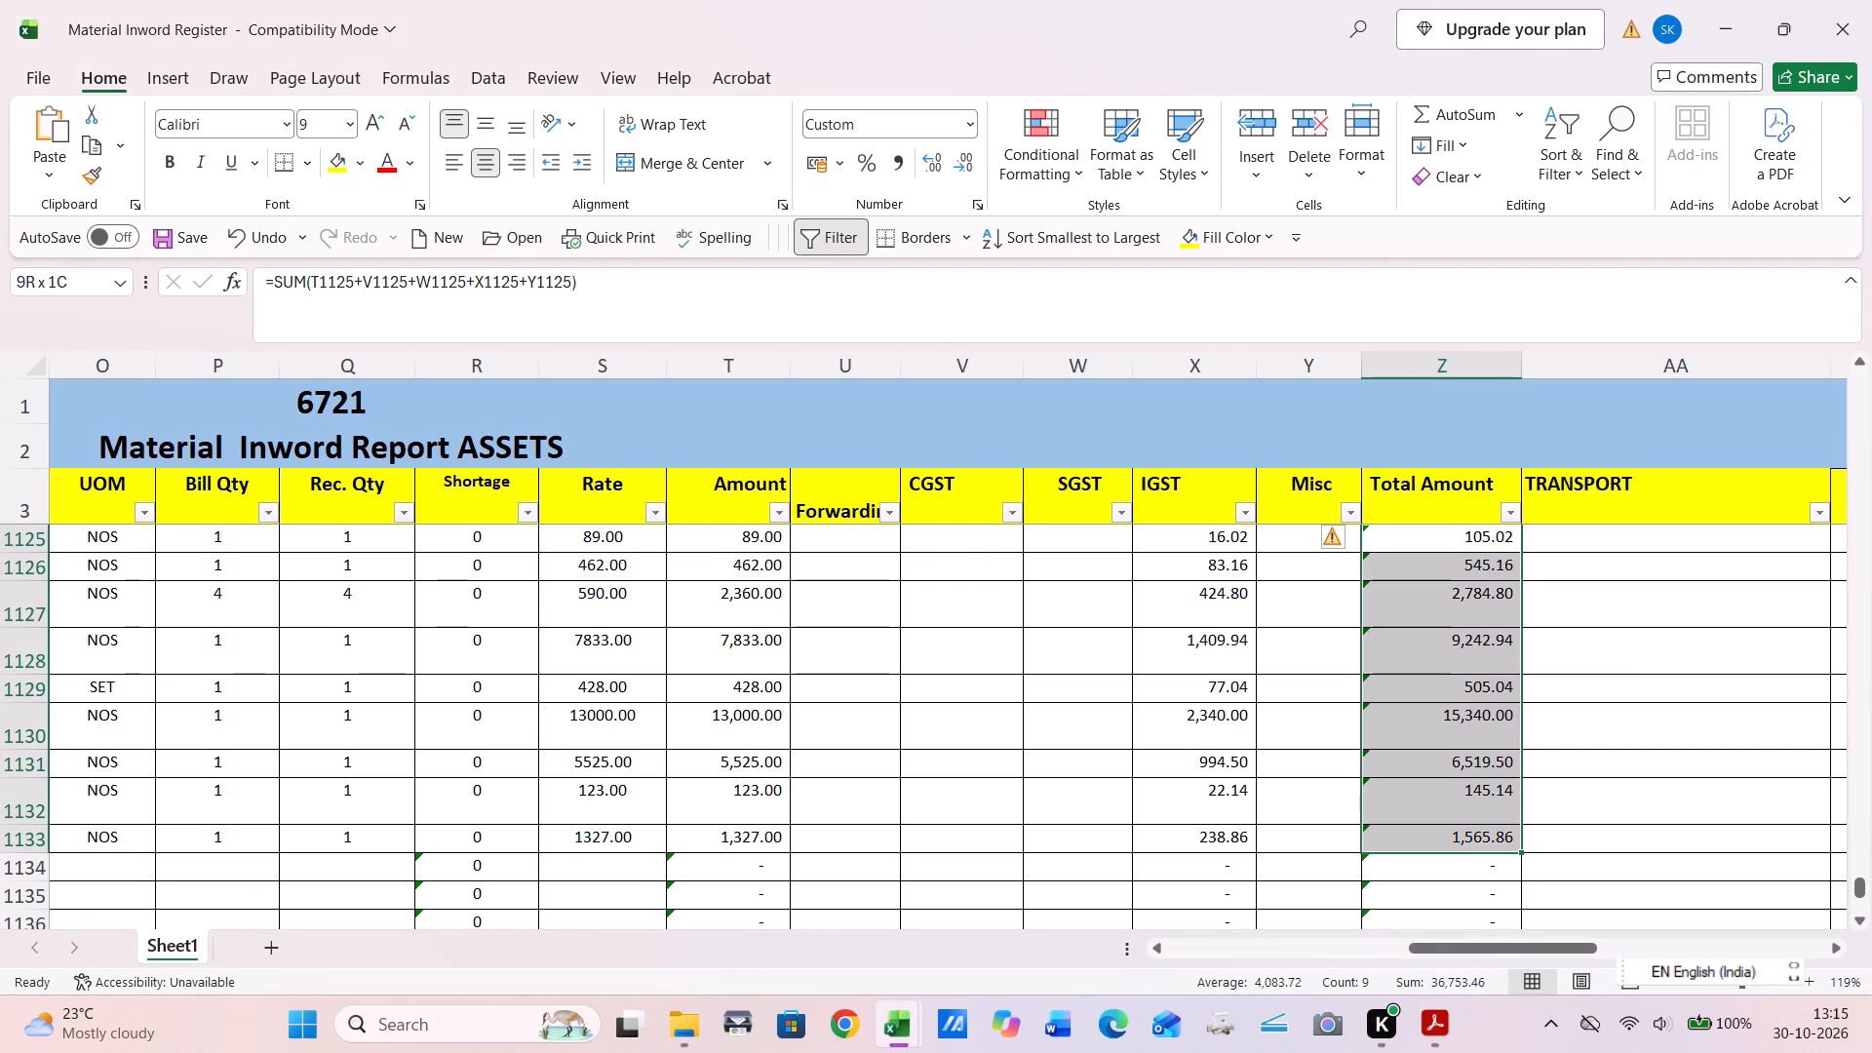
key(alt+Tab)
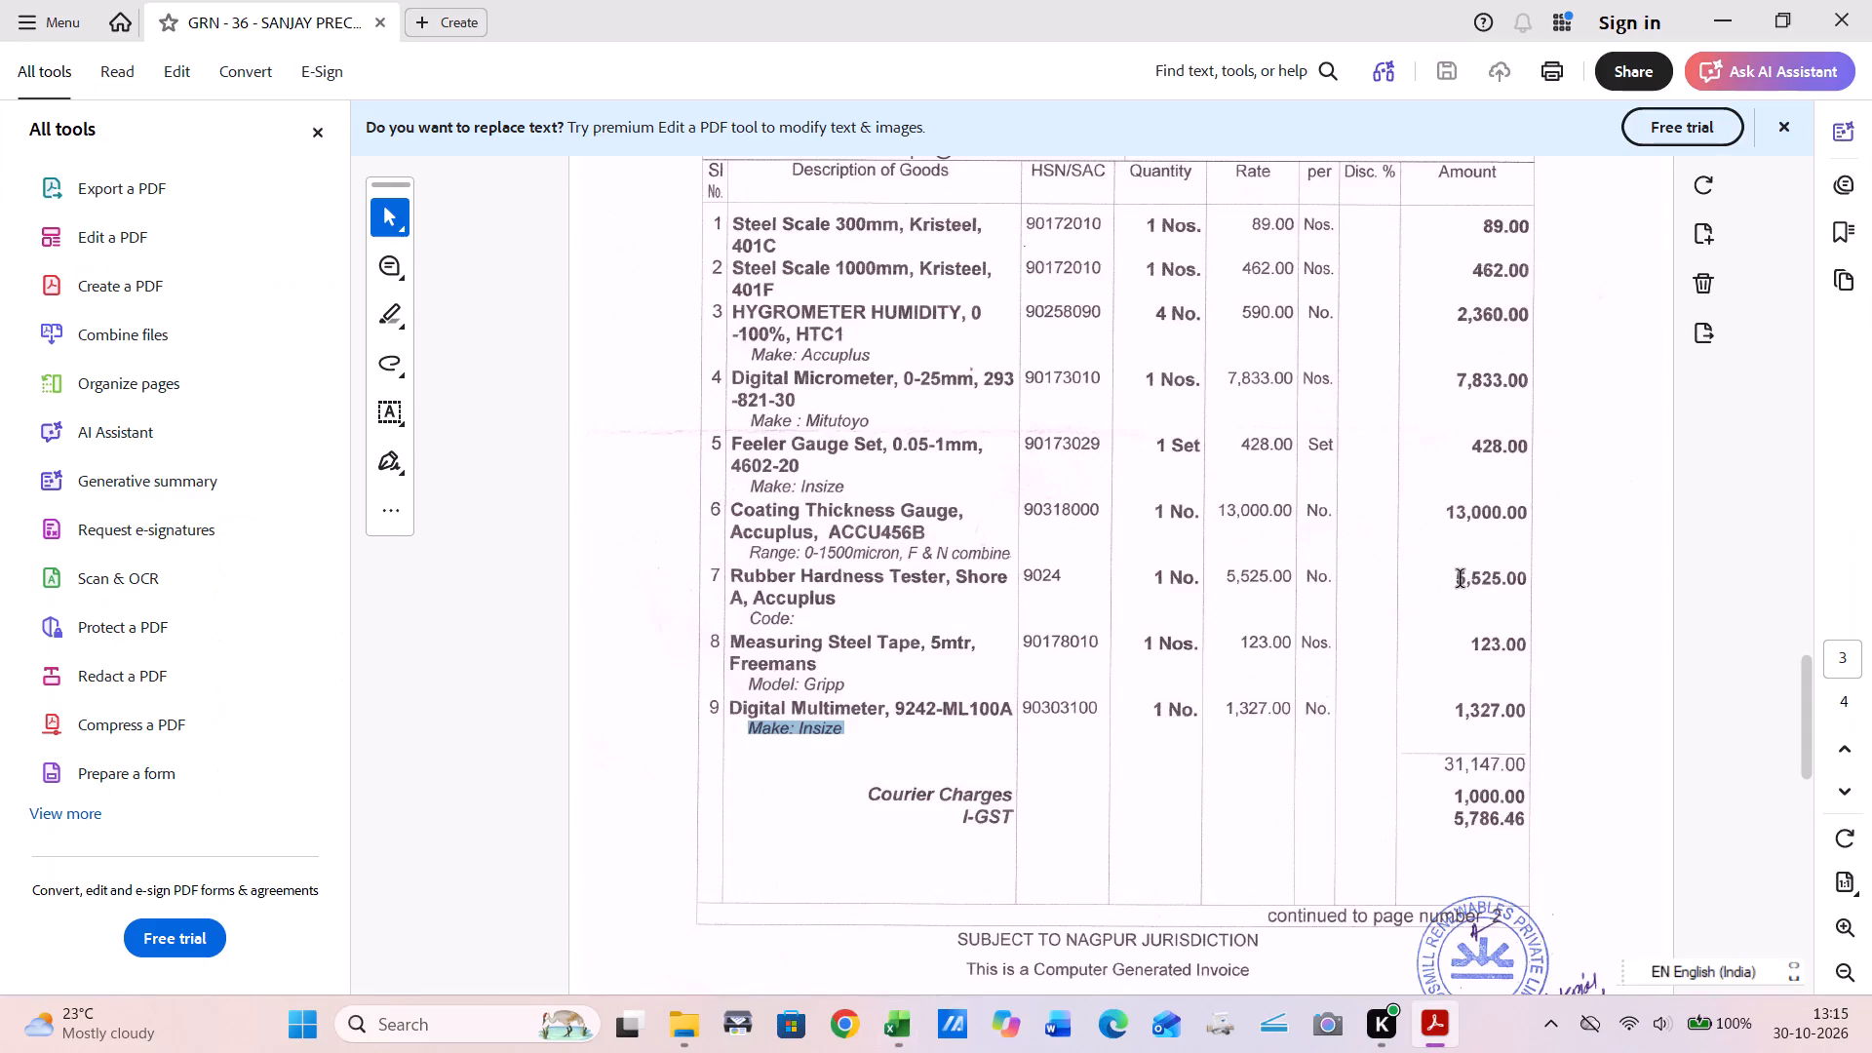
drag(1809, 741, 1818, 862)
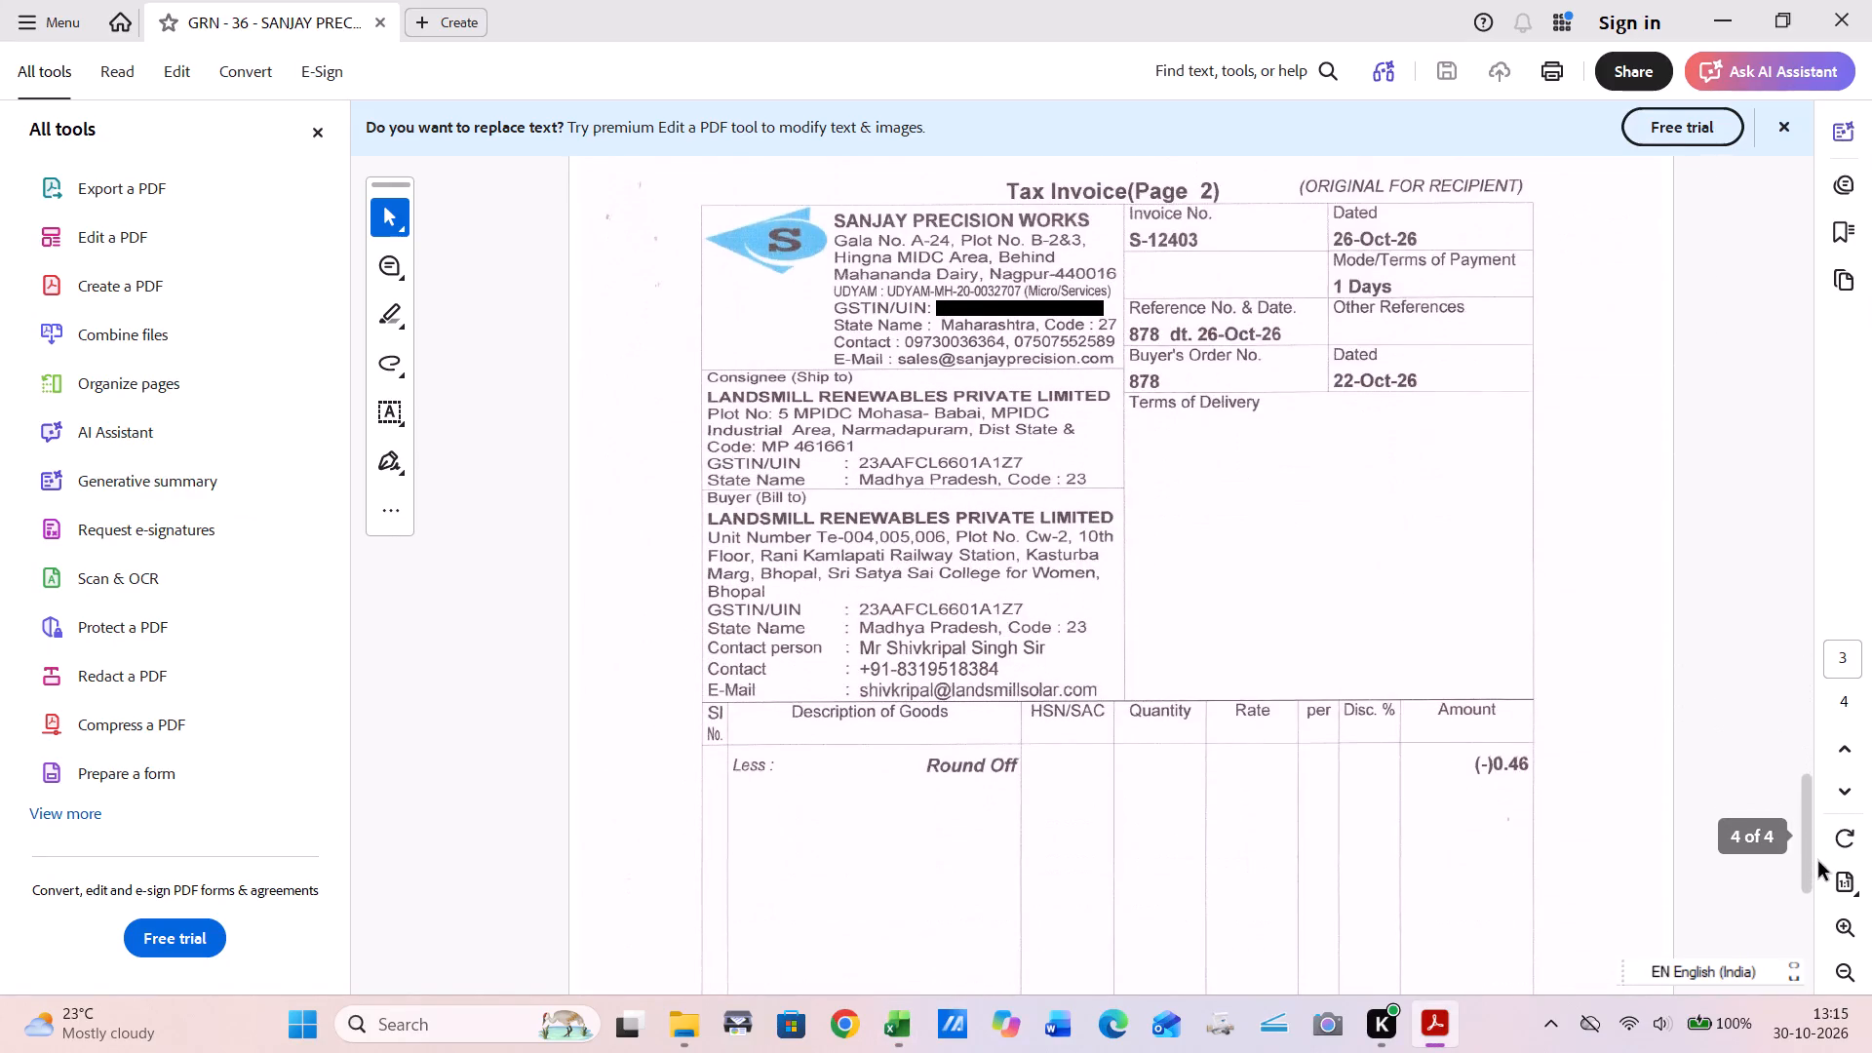
drag(1818, 862, 1814, 889)
key(alt+Tab)
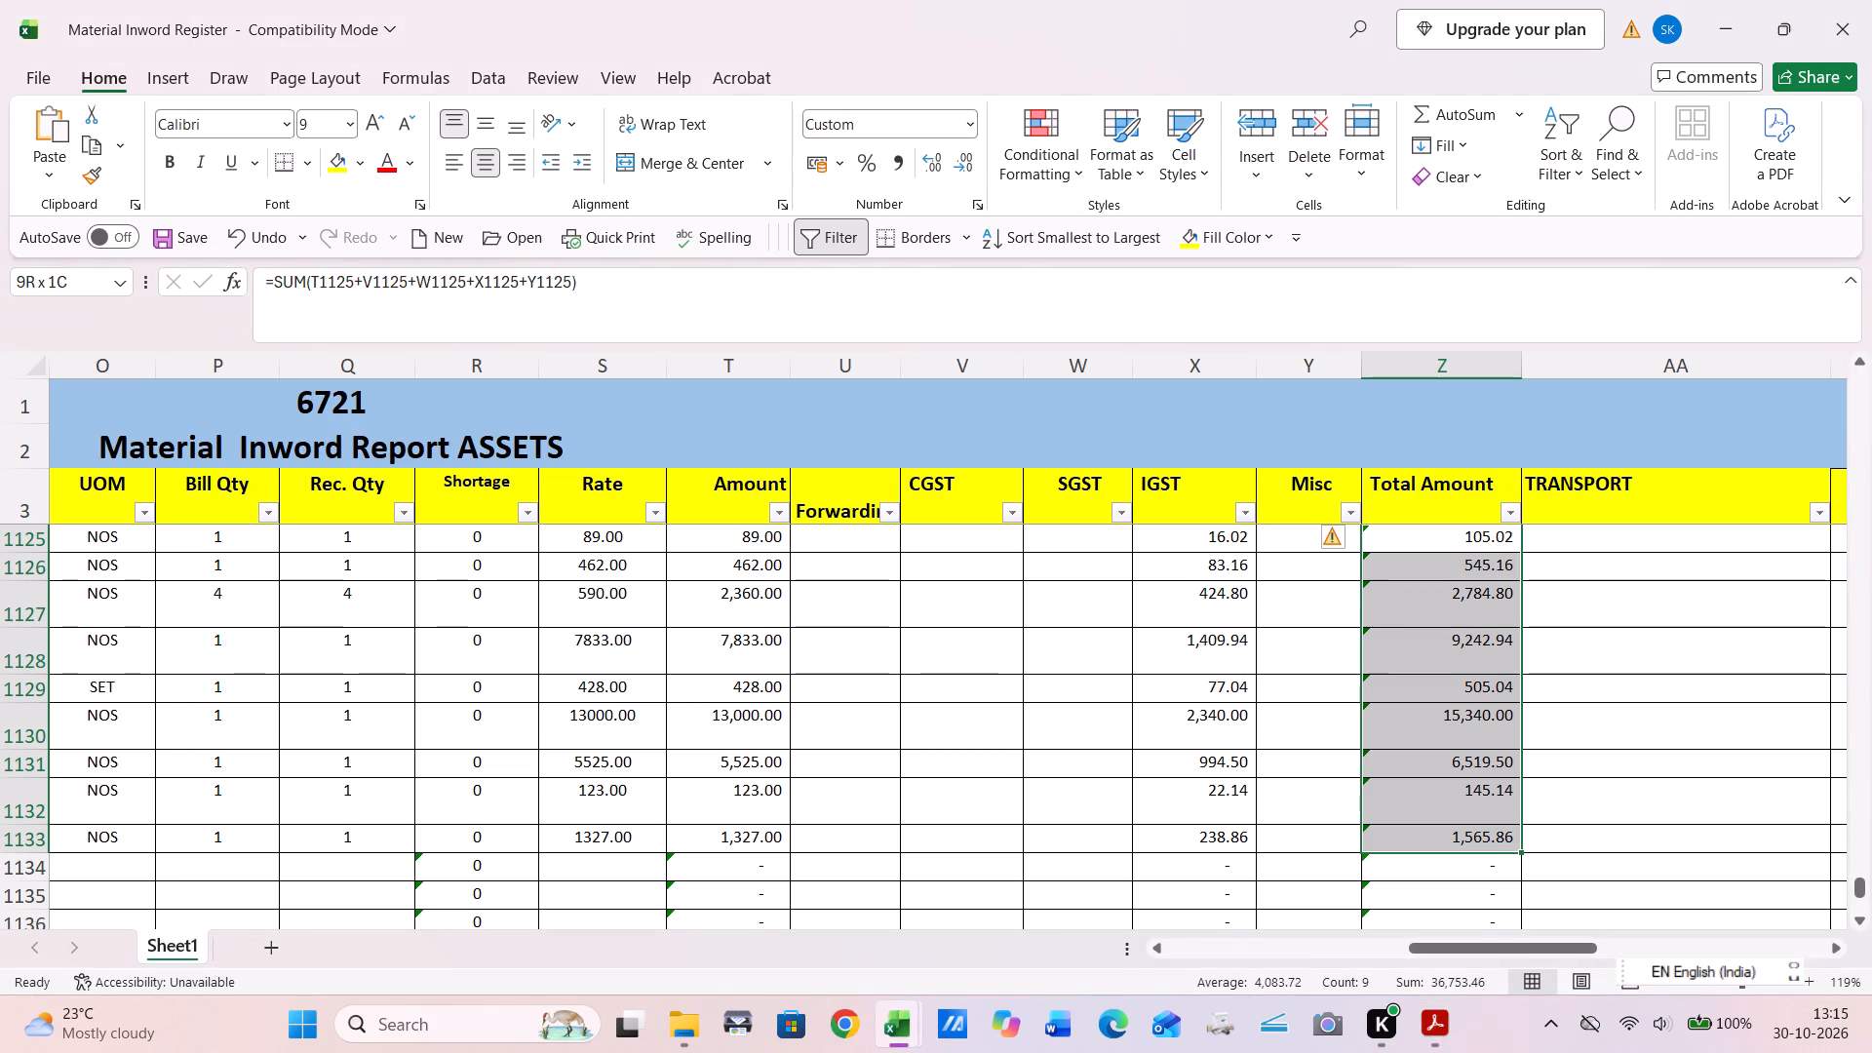
key(alt+Tab)
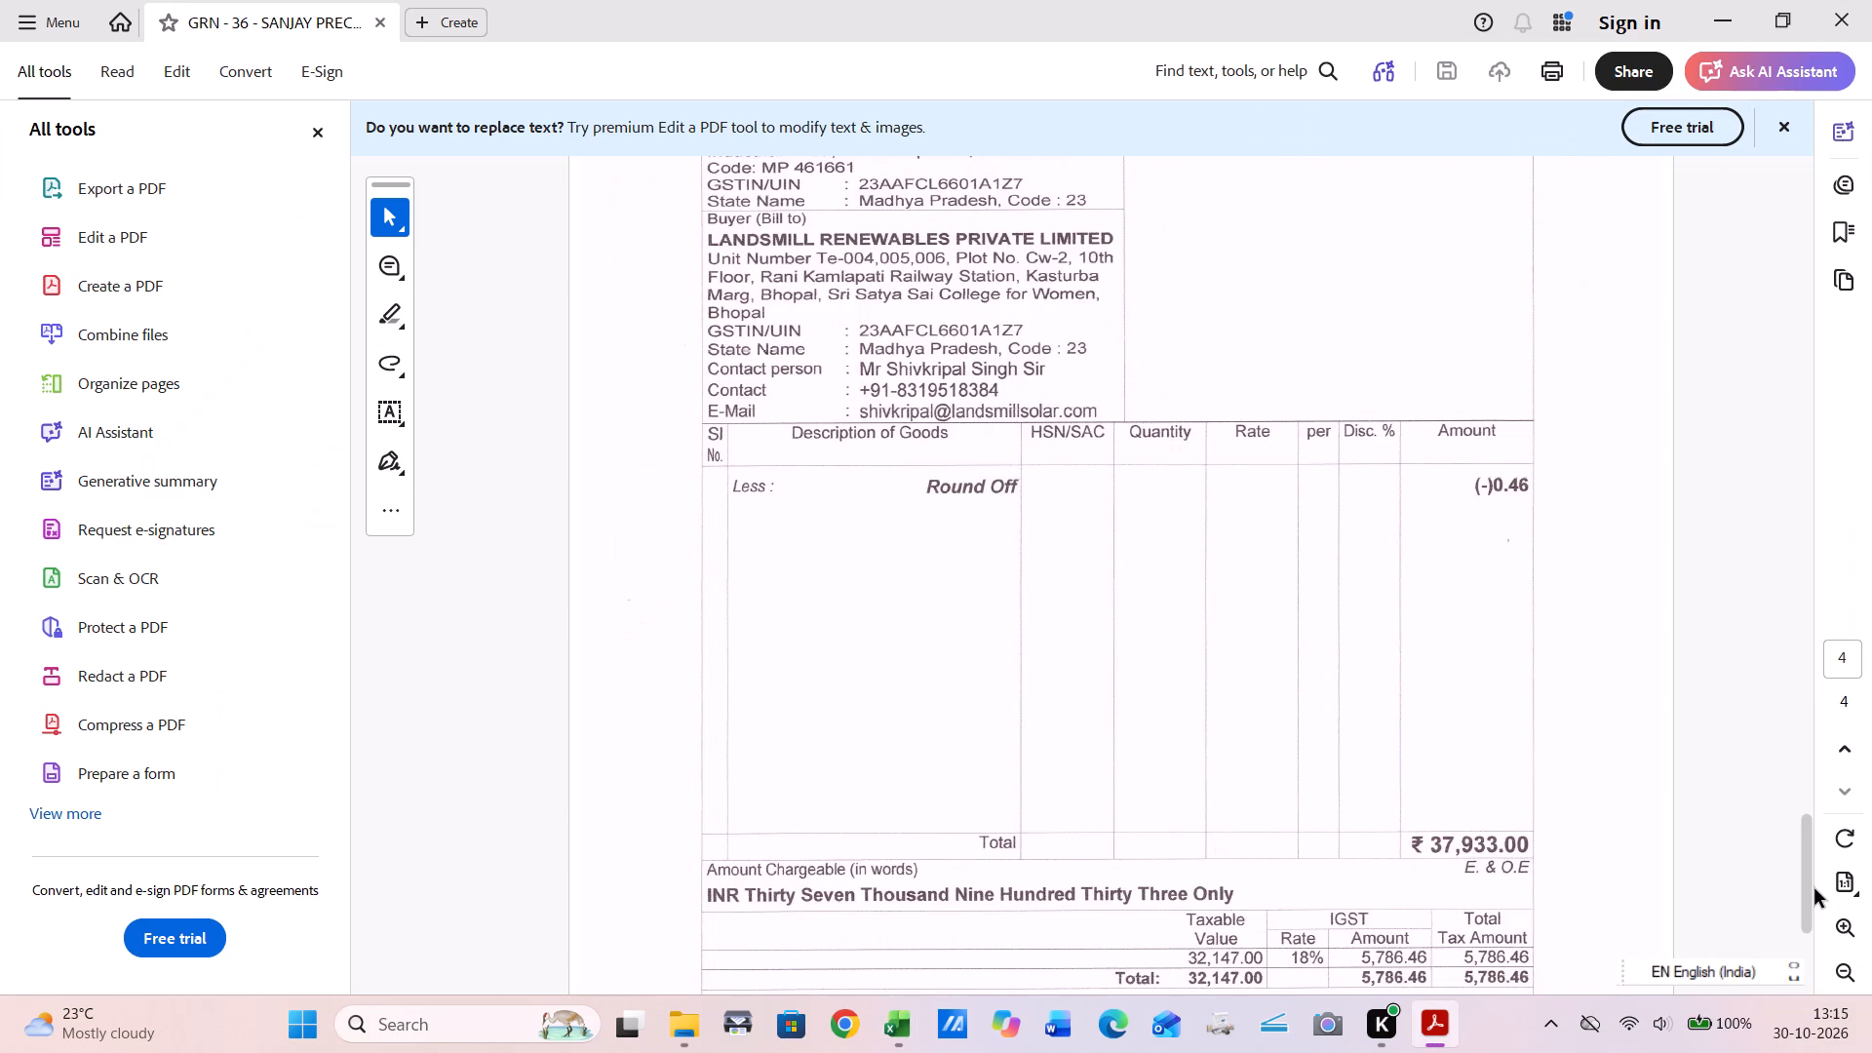
key(alt+Tab)
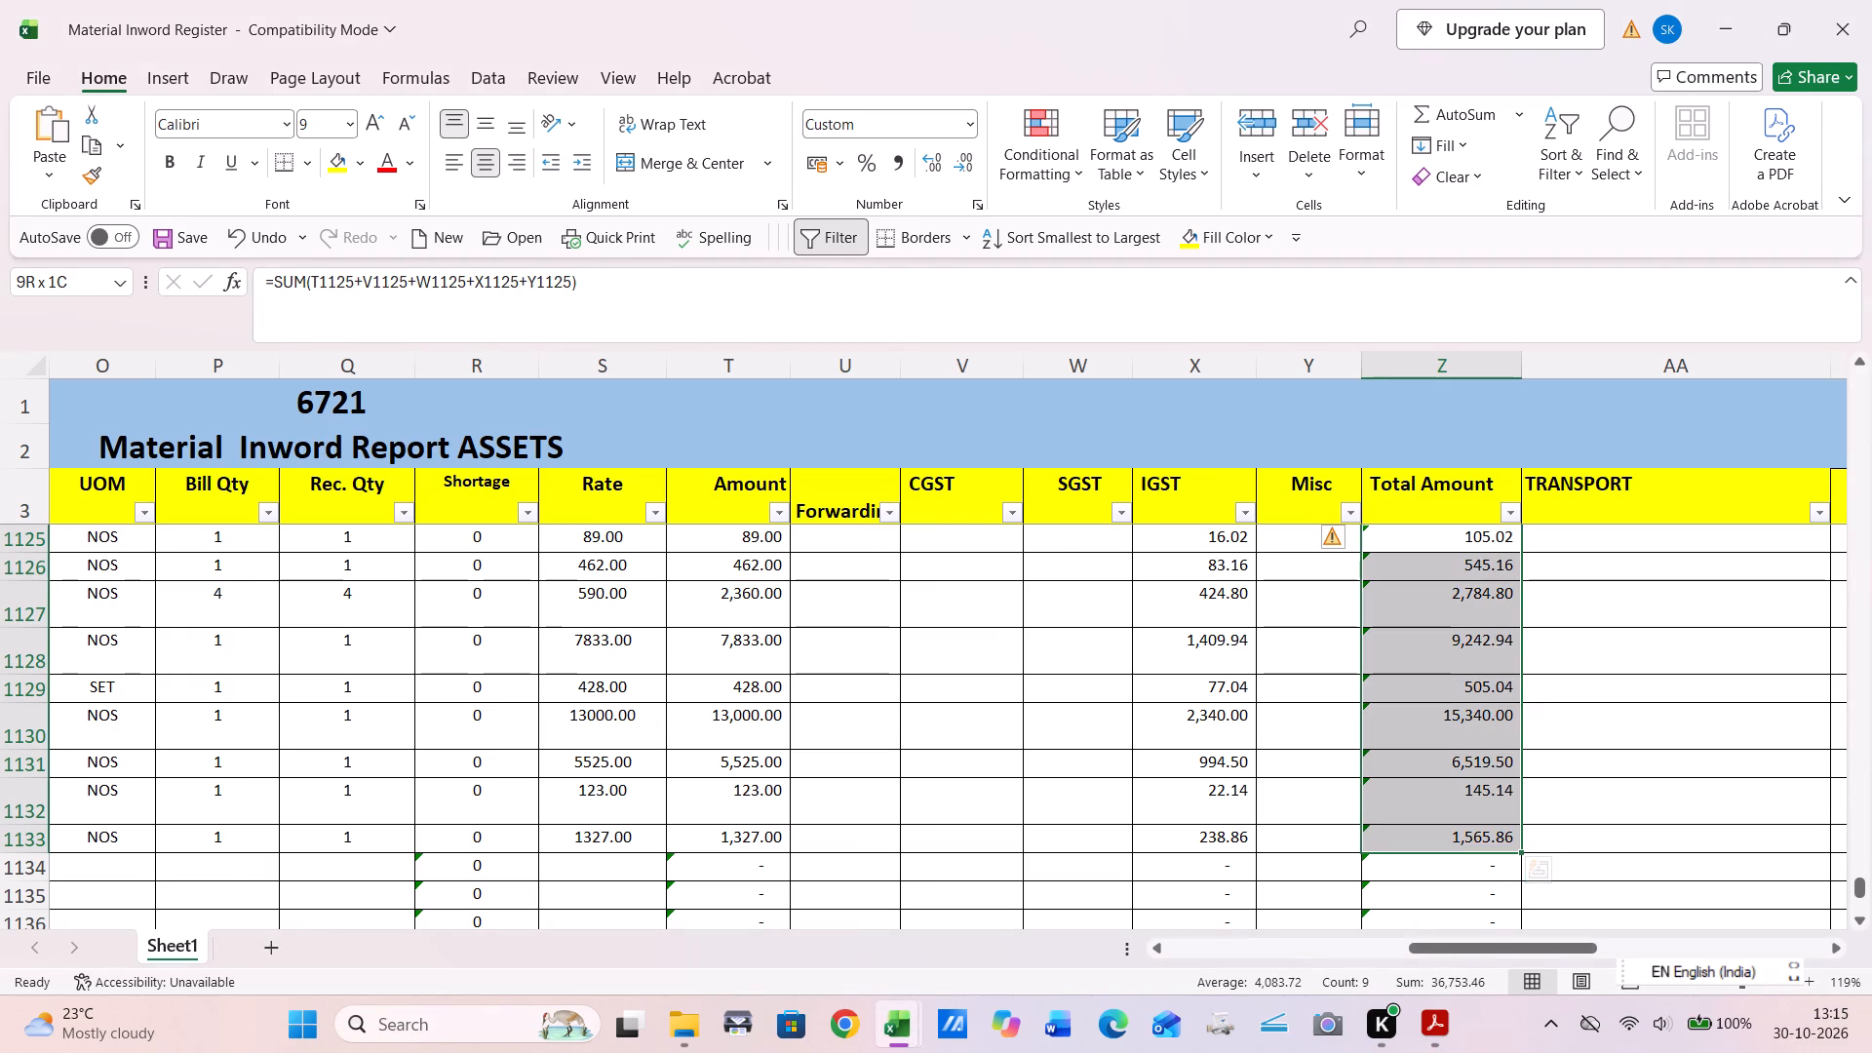
Enter the invoice's courier charges of 1000 as Misc in row 1125, the first Sanjay Precision Works item.
click(1280, 543)
text(1000)
key(Right)
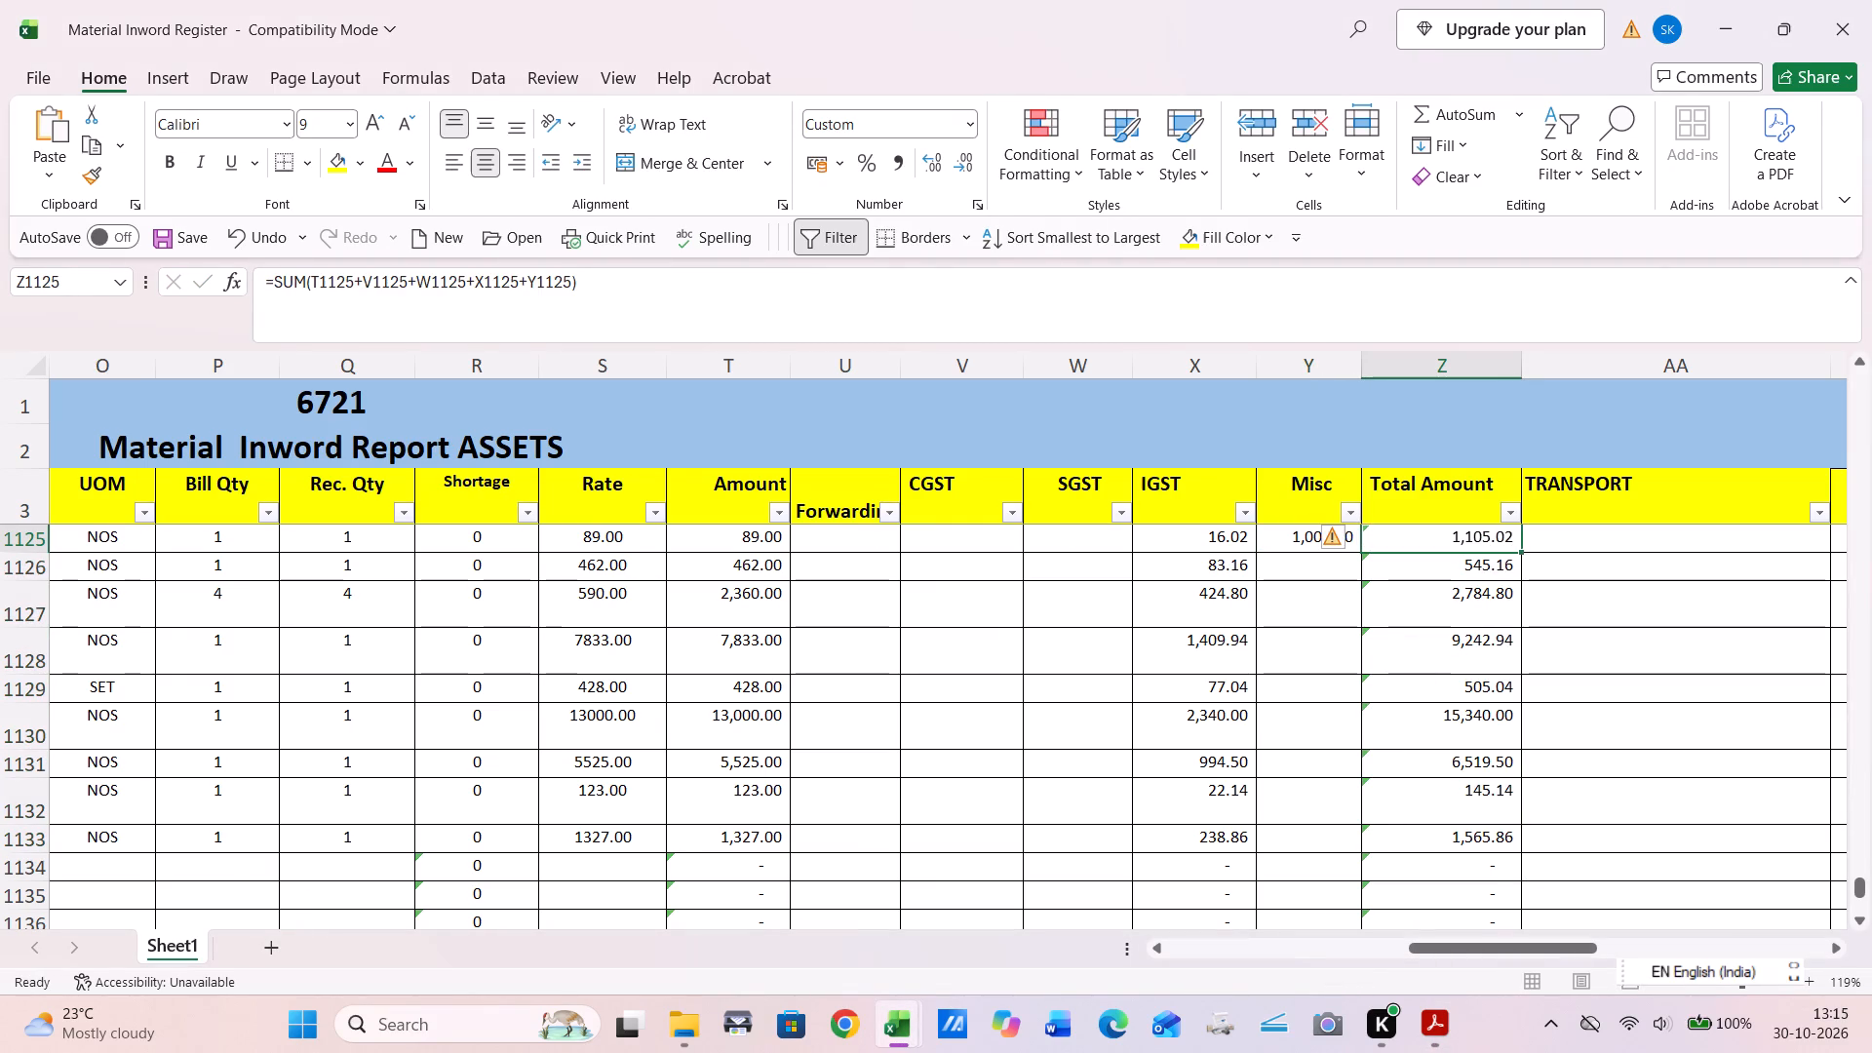
Recheck the sum of the Total Amount cells in rows 1125 to 1133 against the invoice's final total.
key(shift+Down)
key(shift+Down)
key(shift+Down)
key(shift+Down)
key(shift+Down)
key(shift+Down)
key(shift+Down)
key(shift+Down)
key(shift+Down)
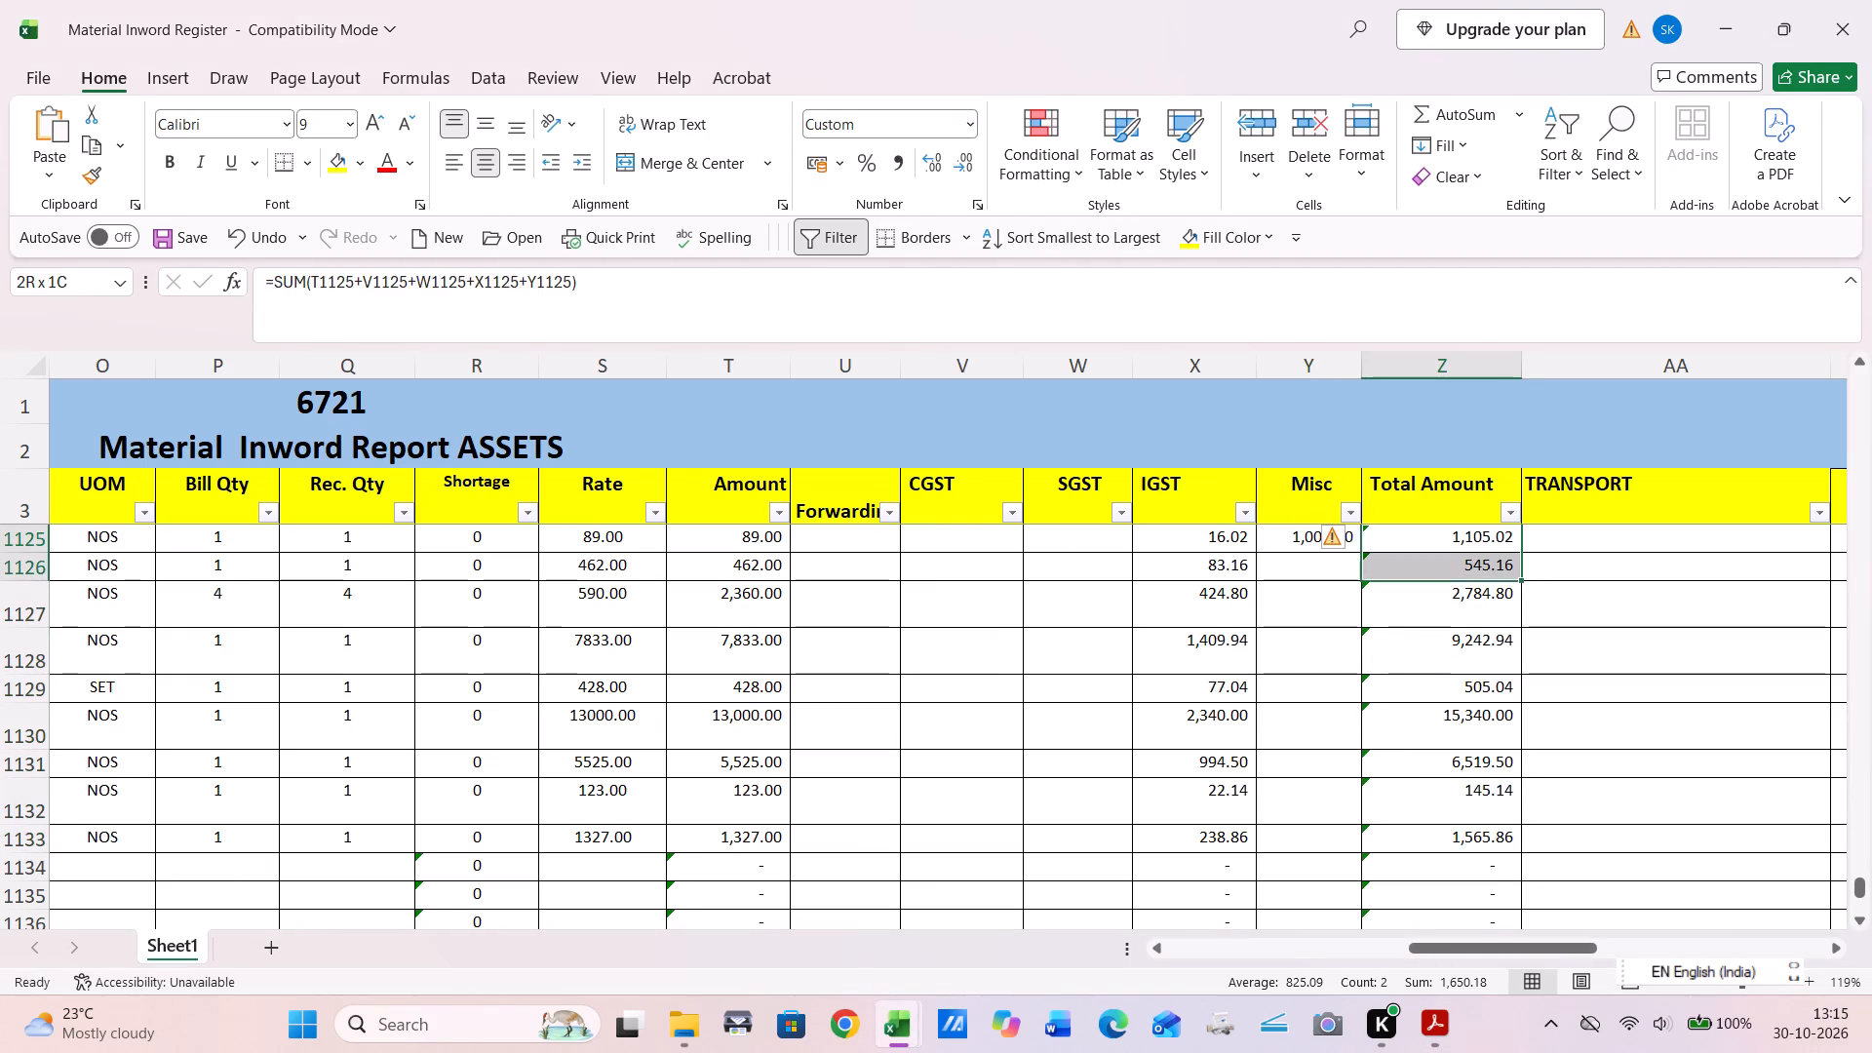
key(shift+Down)
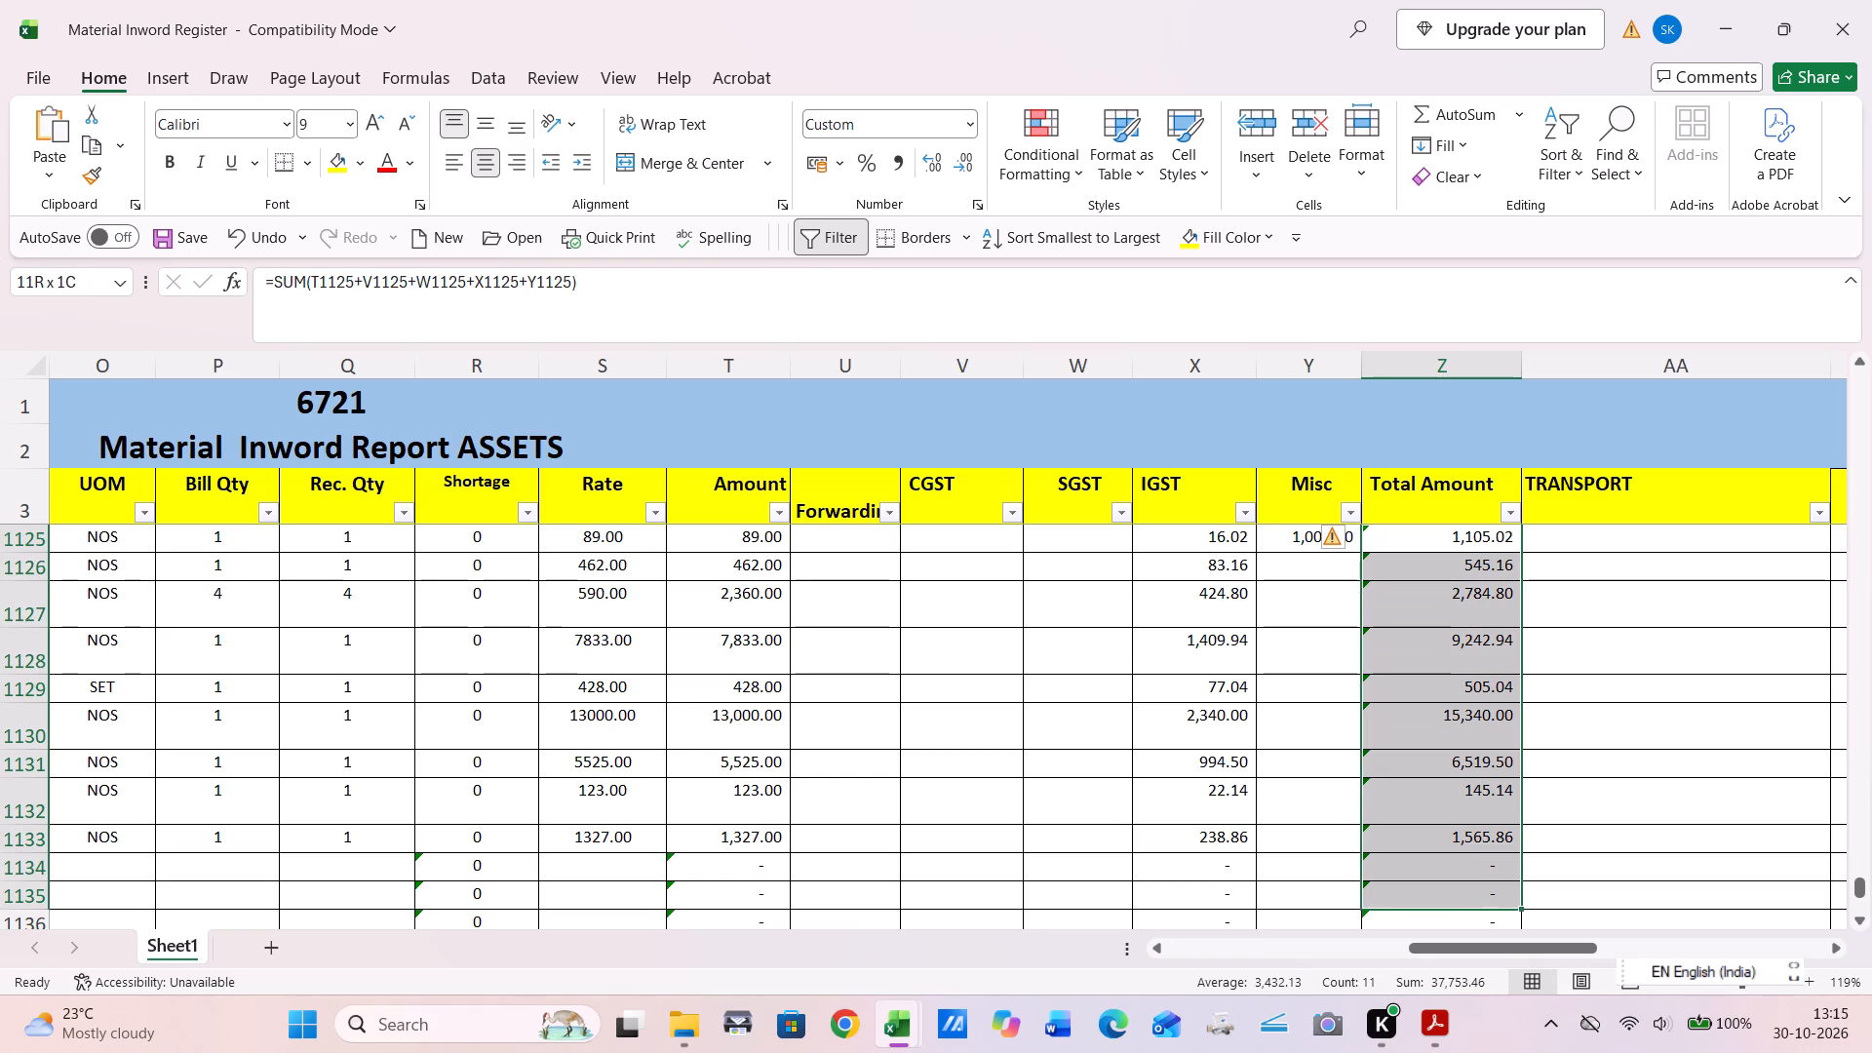
key(shift+Up)
key(shift+Up)
key(shift+Up)
key(shift+Down)
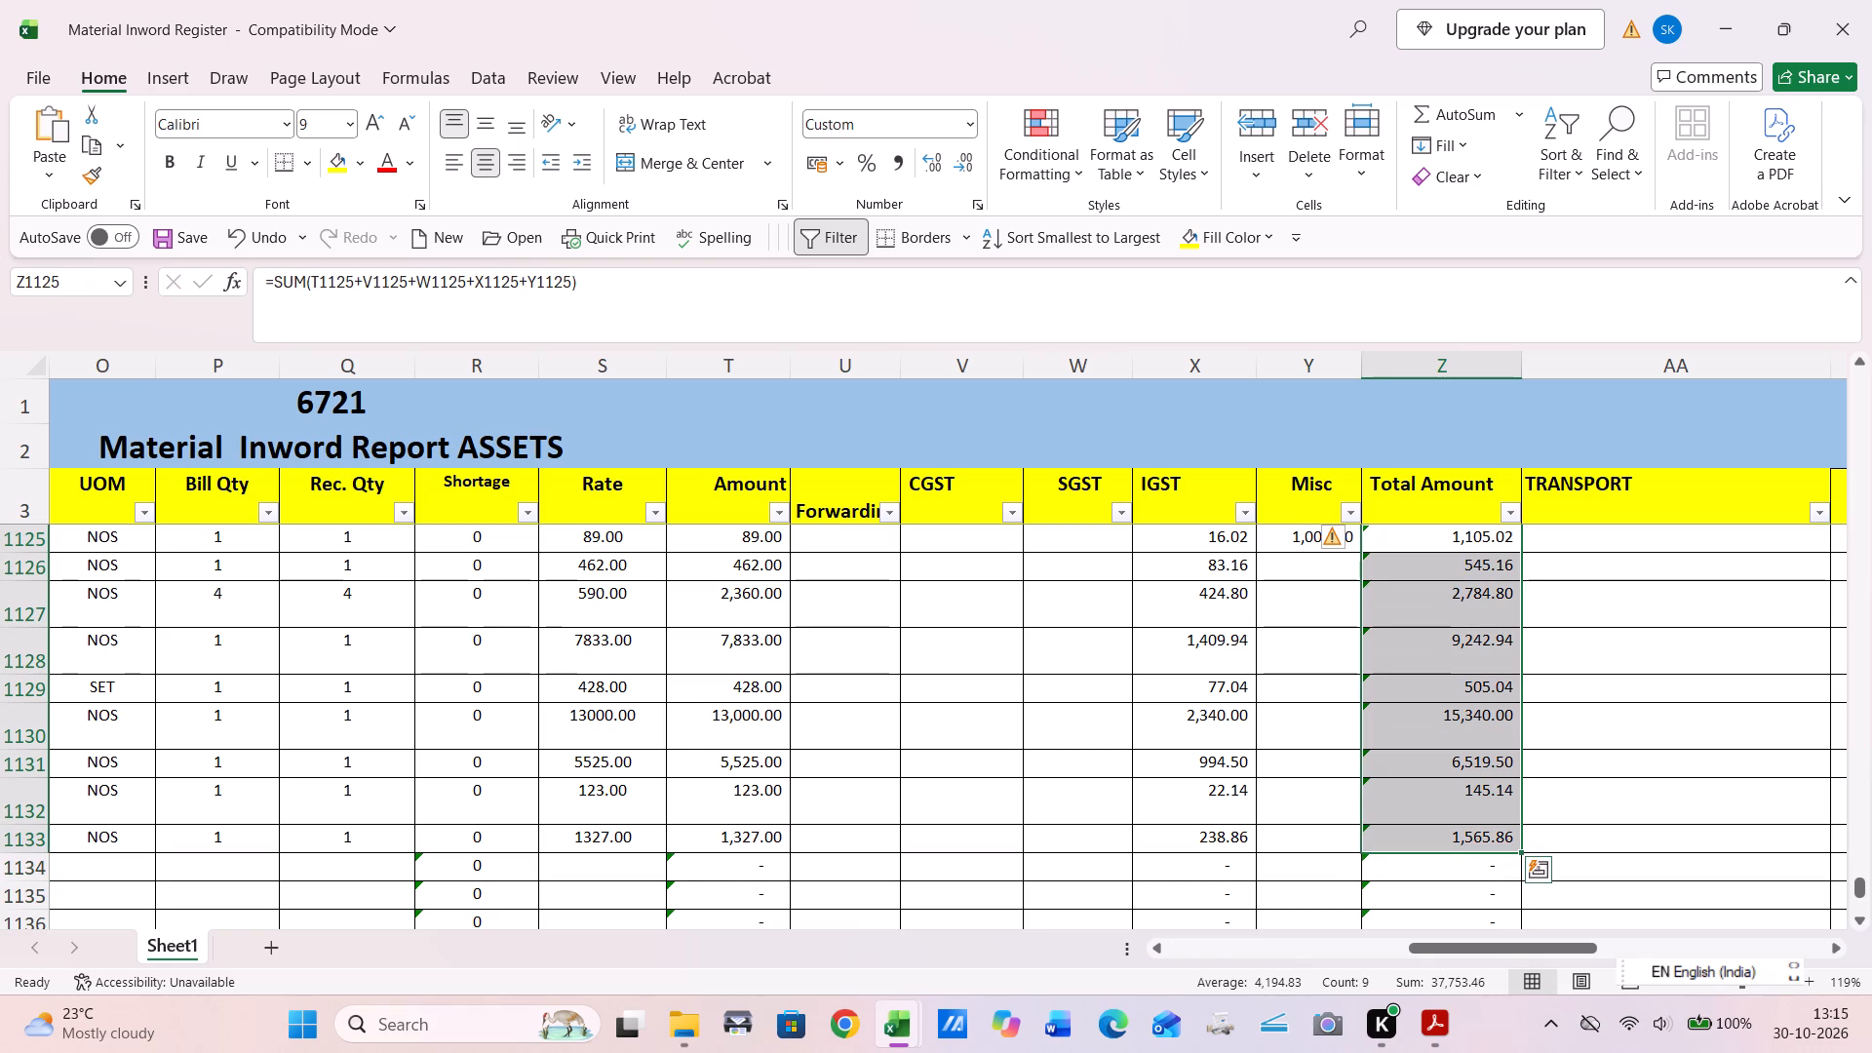
key(alt+Tab)
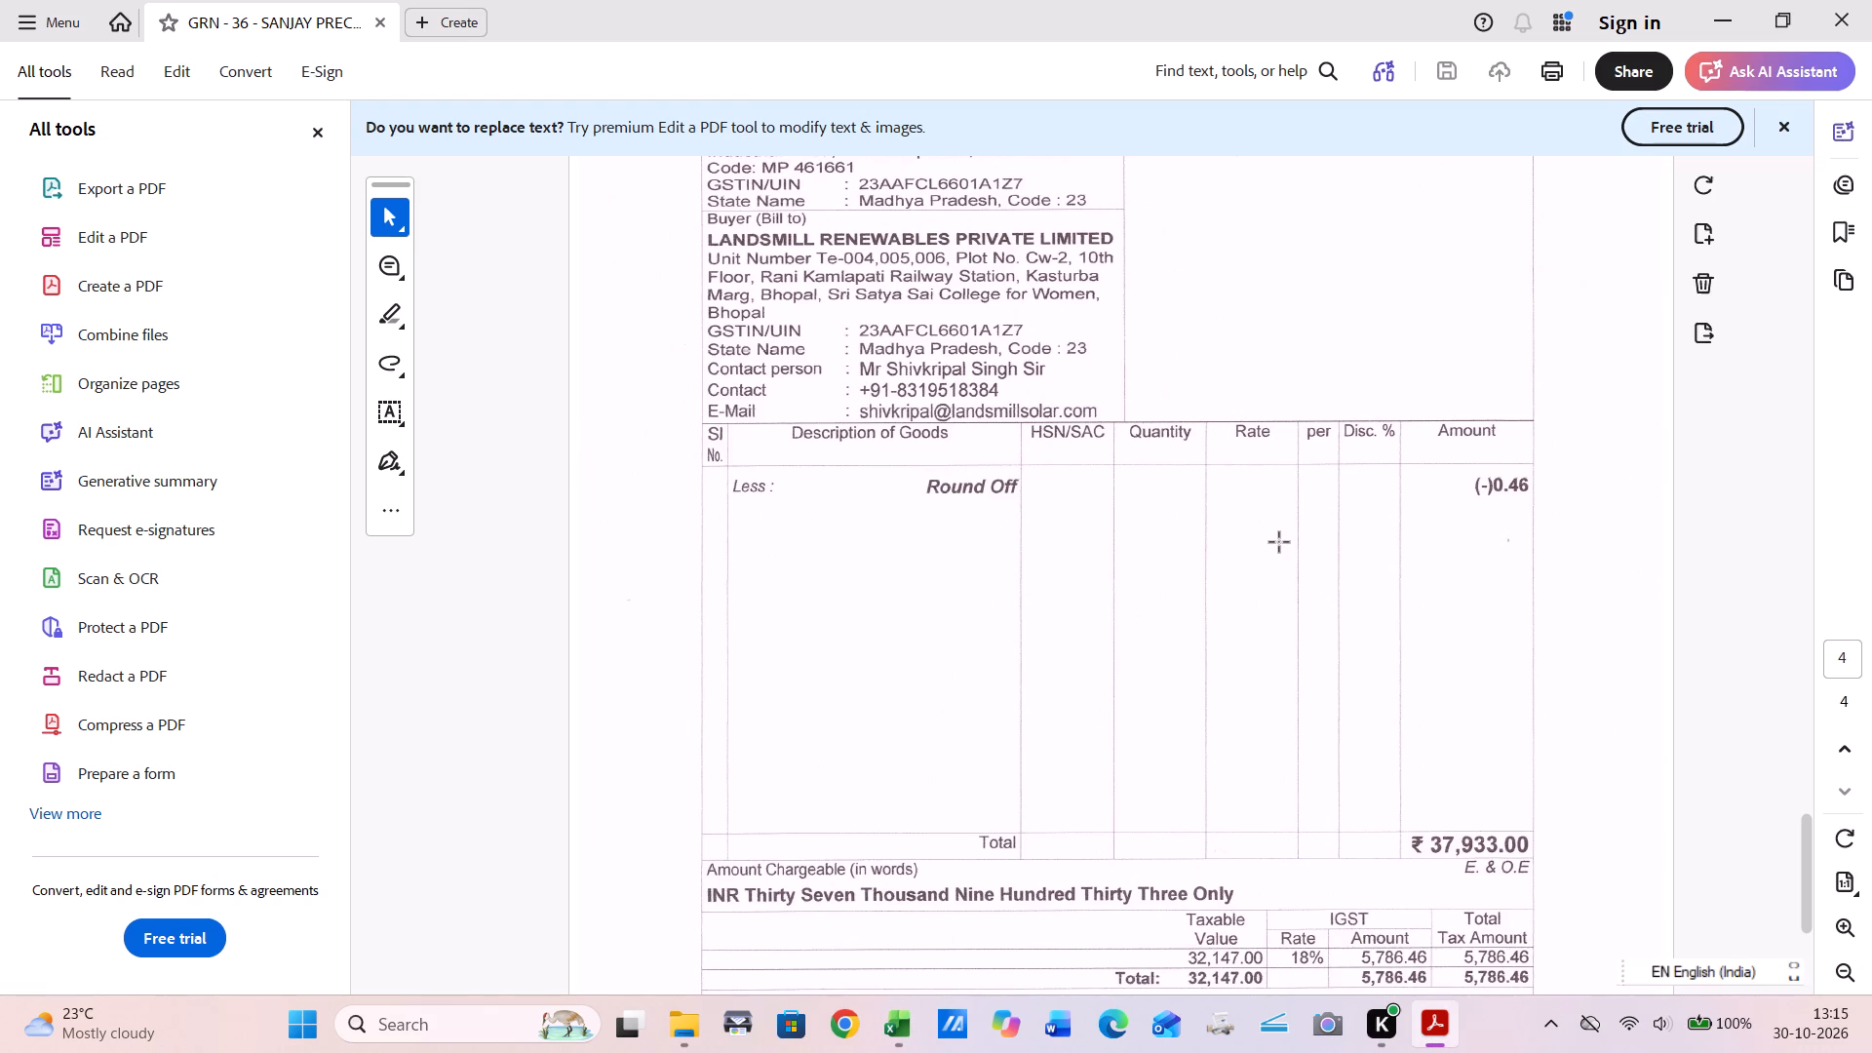
key(alt+Tab)
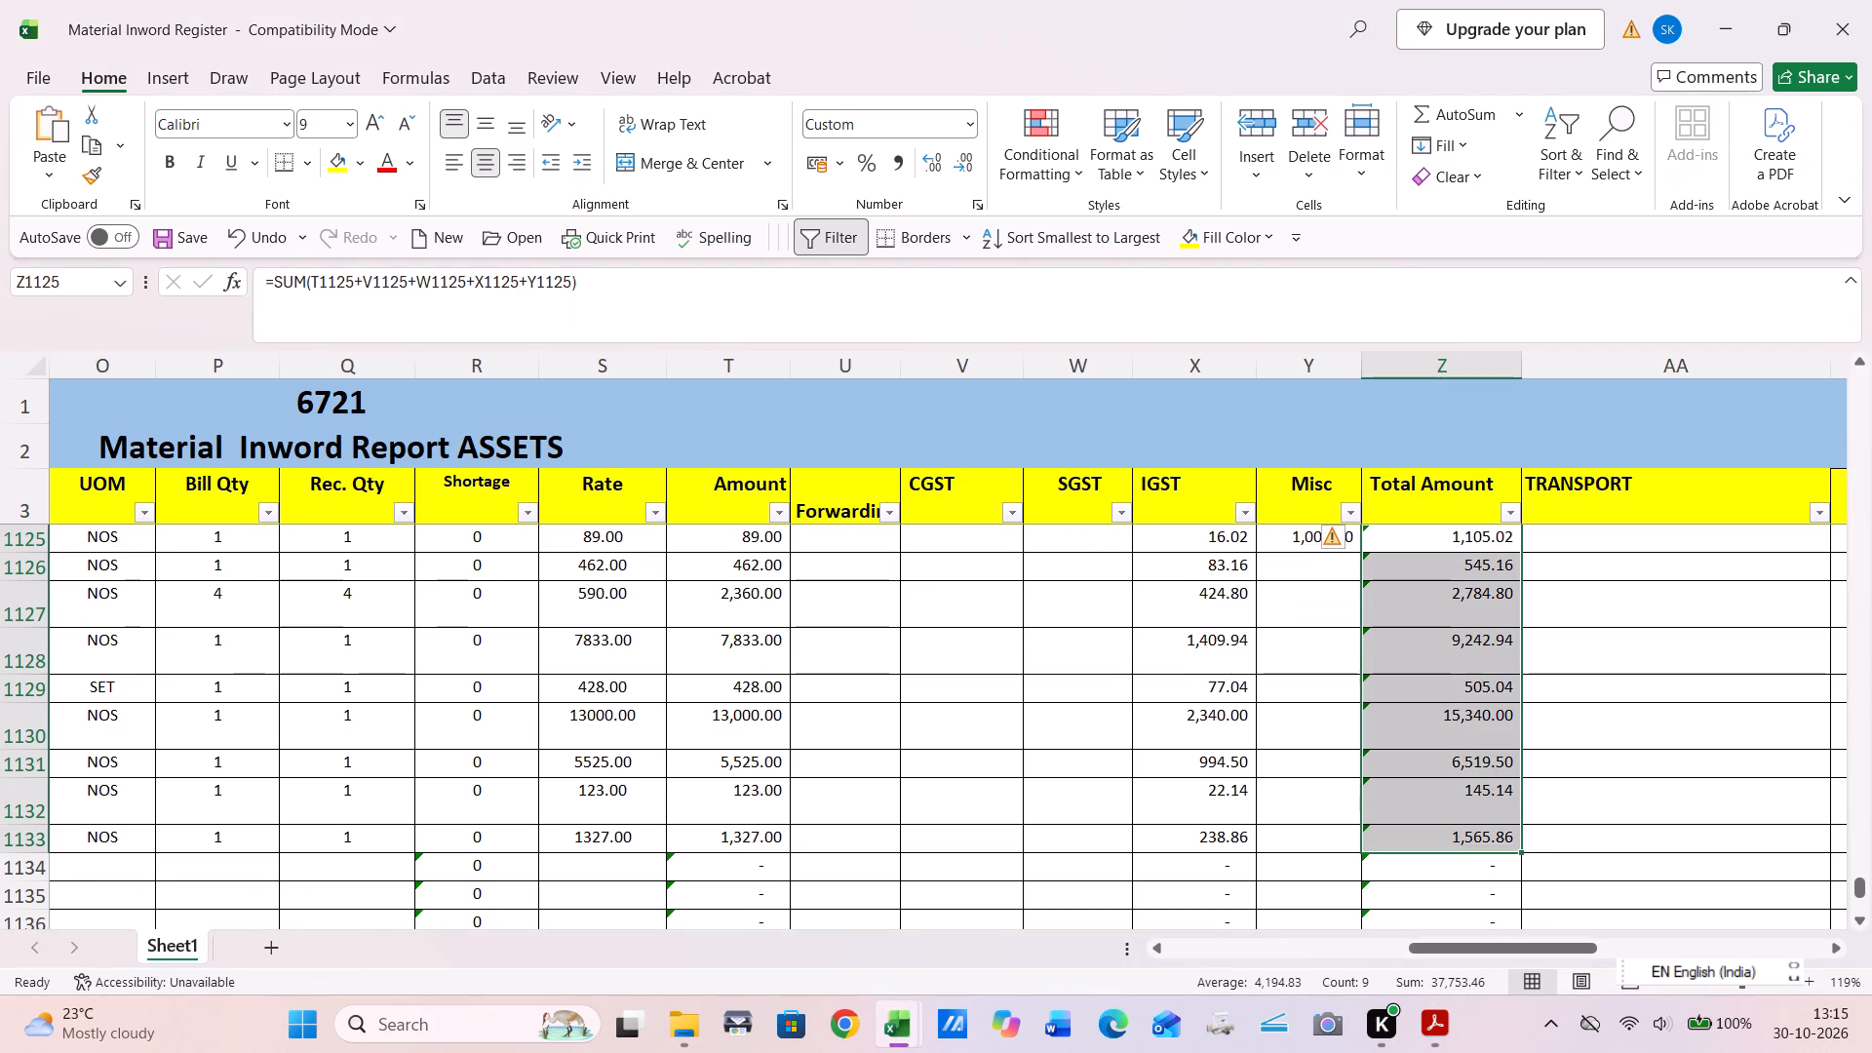
Review the Misc charge in row 1125 and save the Material Inword Register workbook.
click(1038, 783)
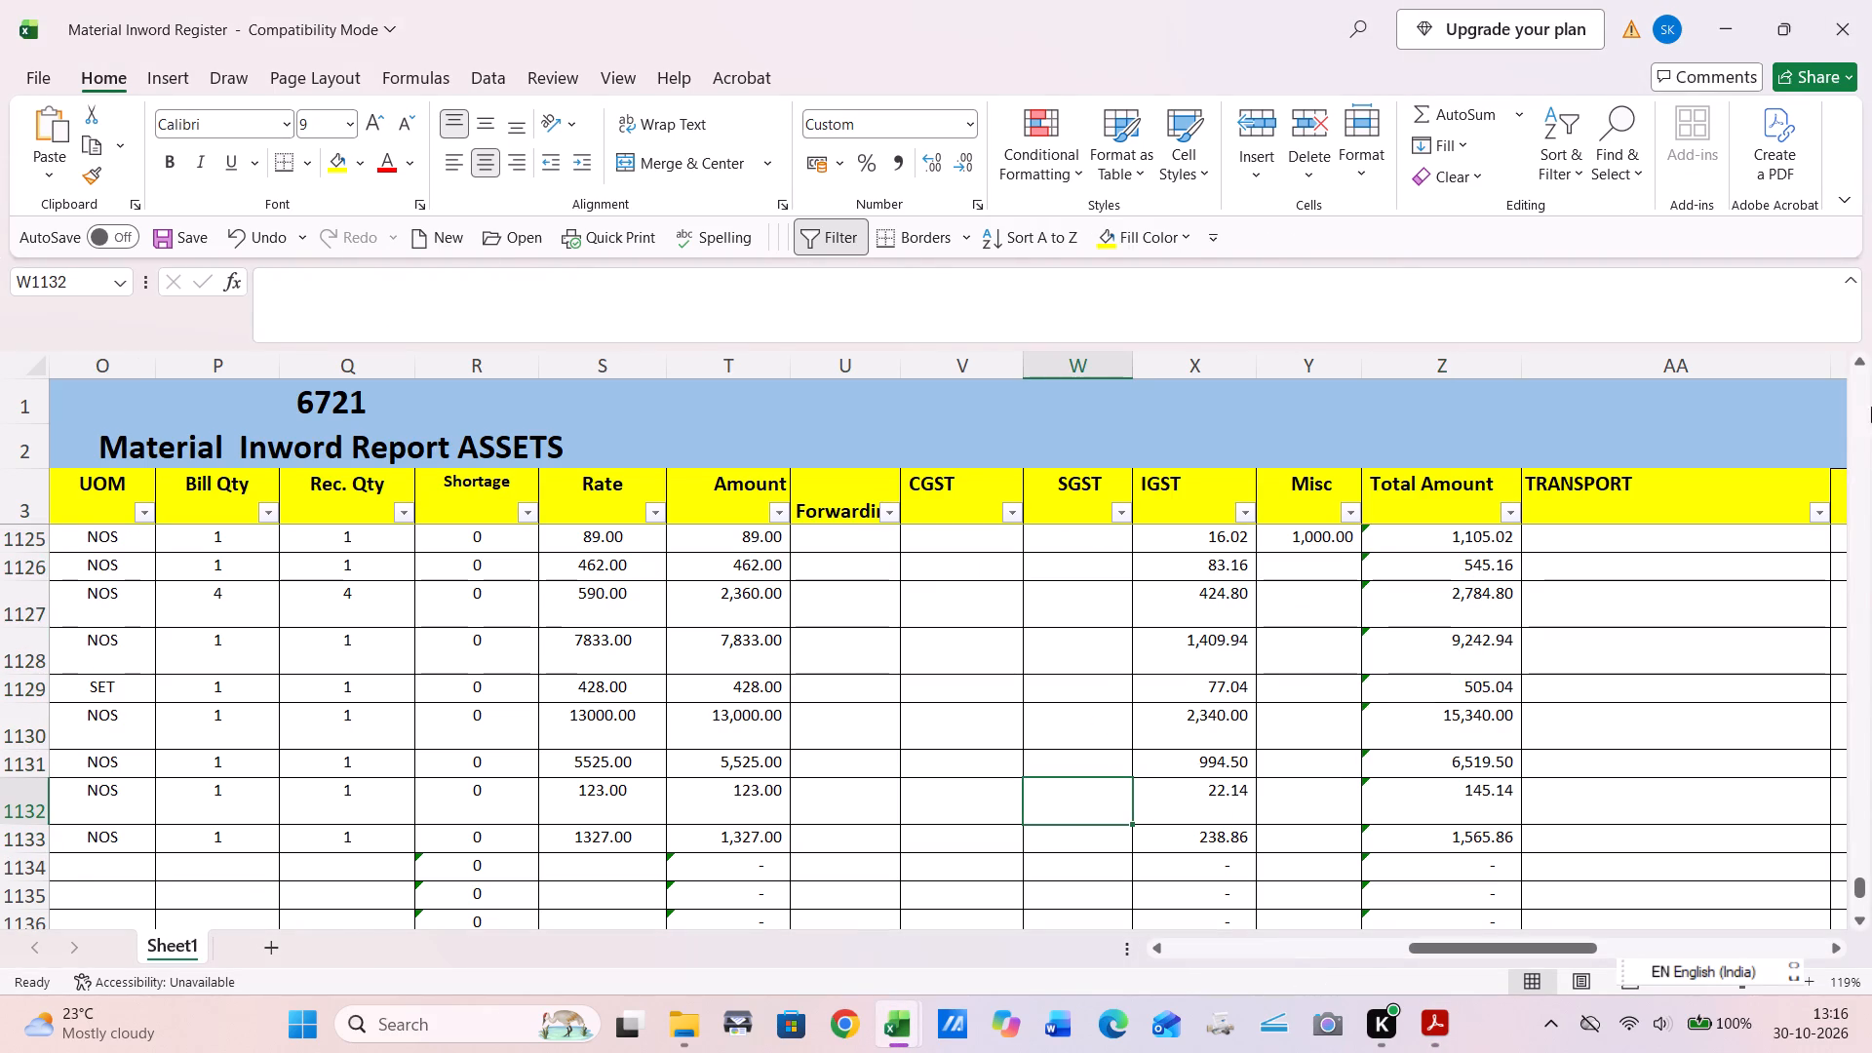
click(1859, 358)
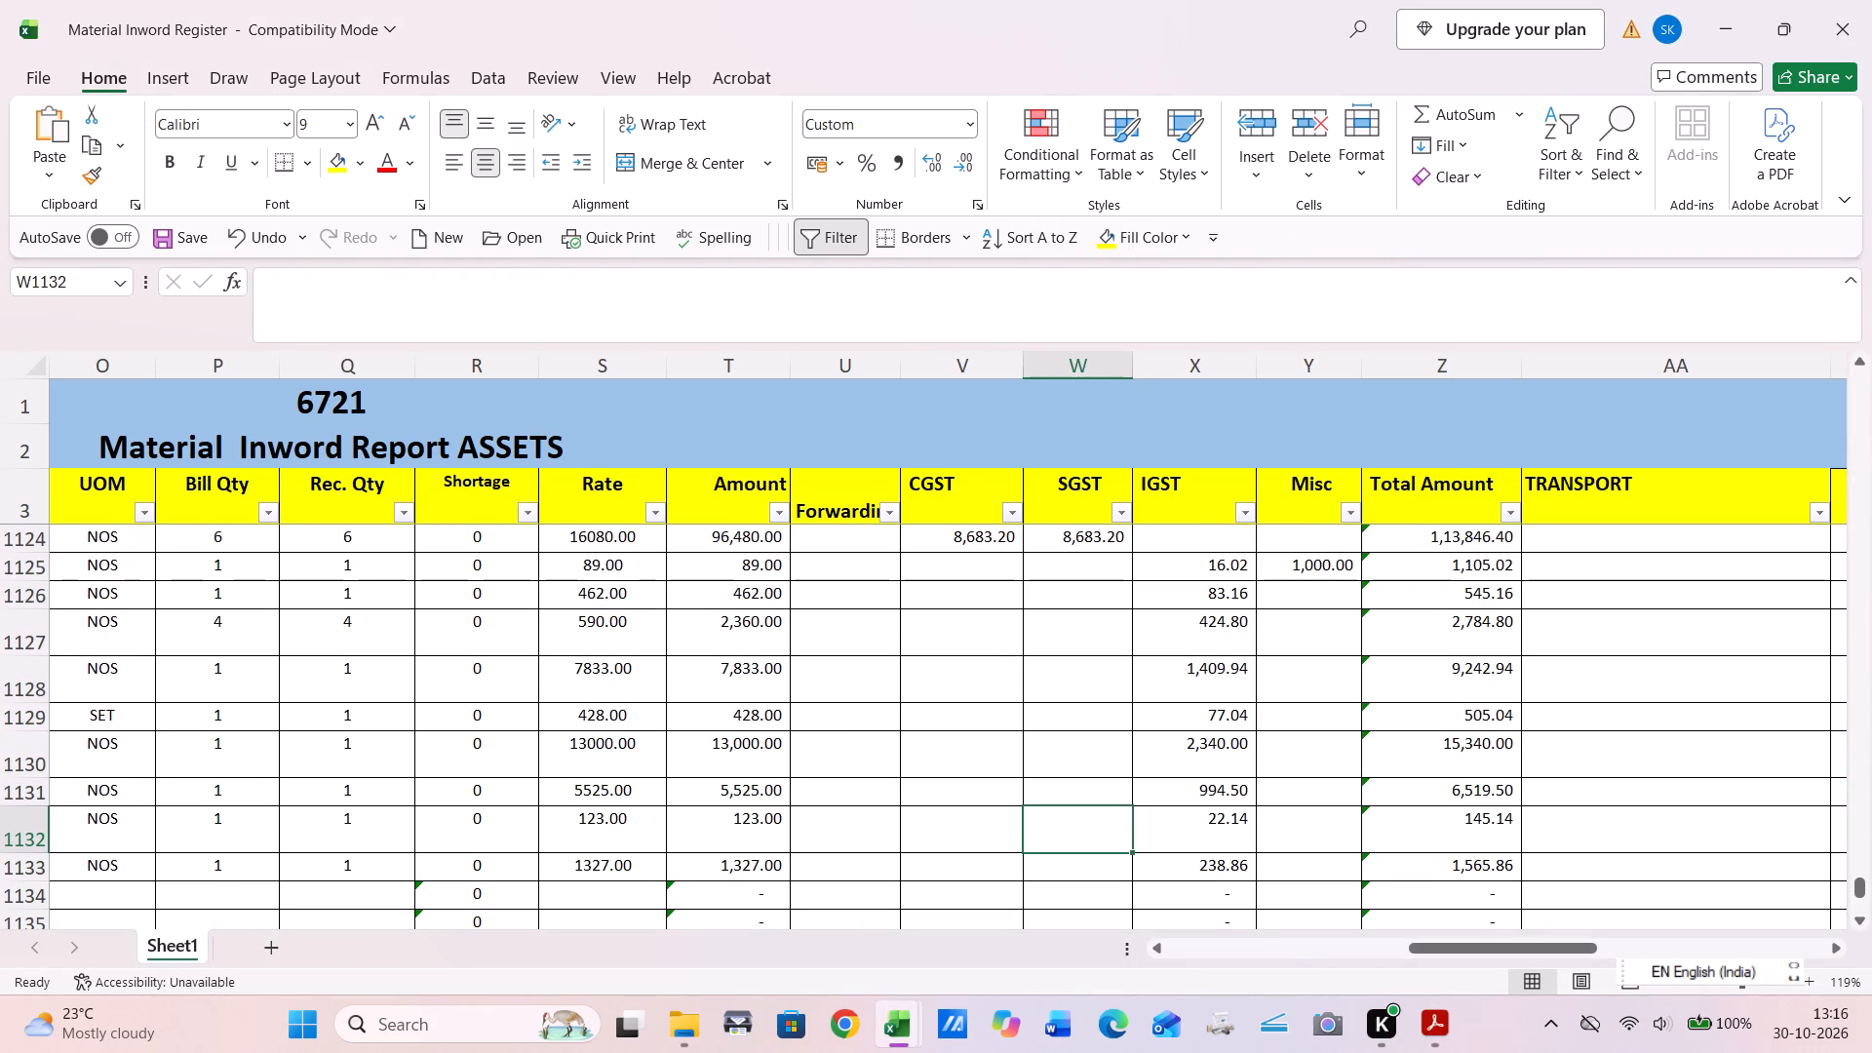
click(1295, 564)
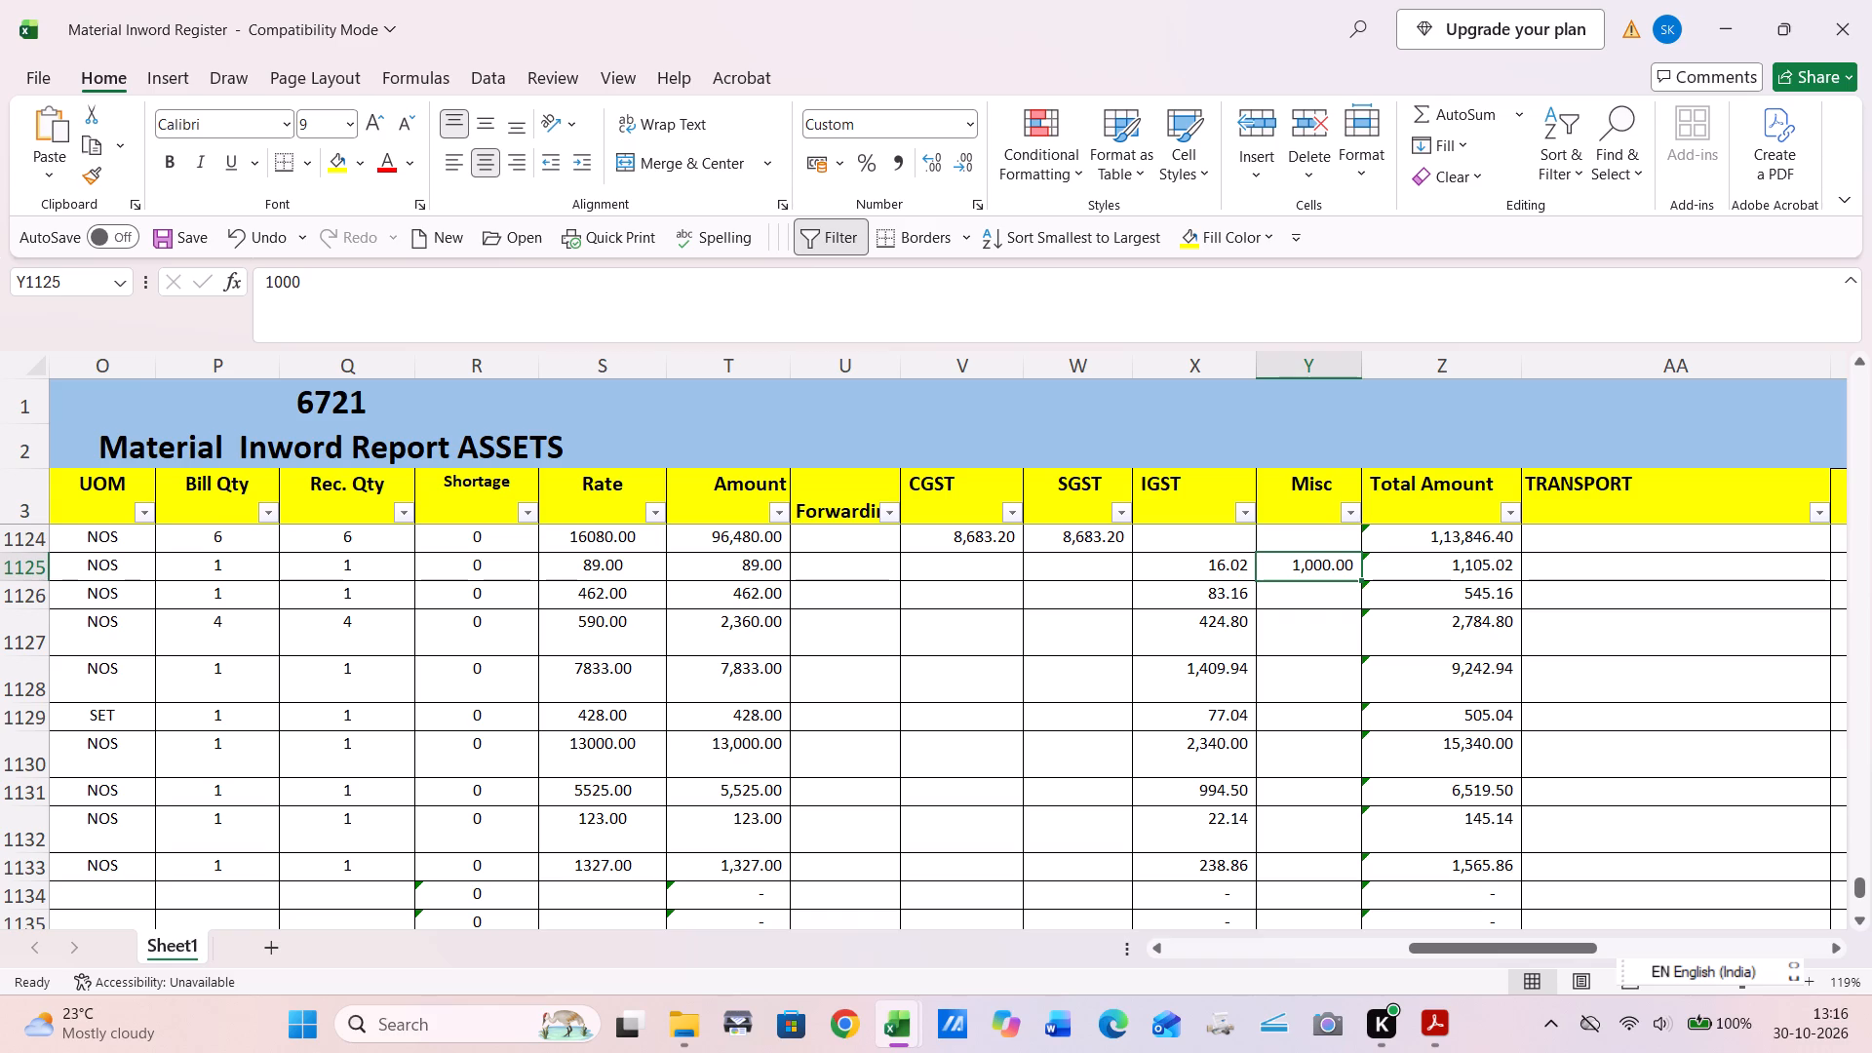
key(ctrl+s)
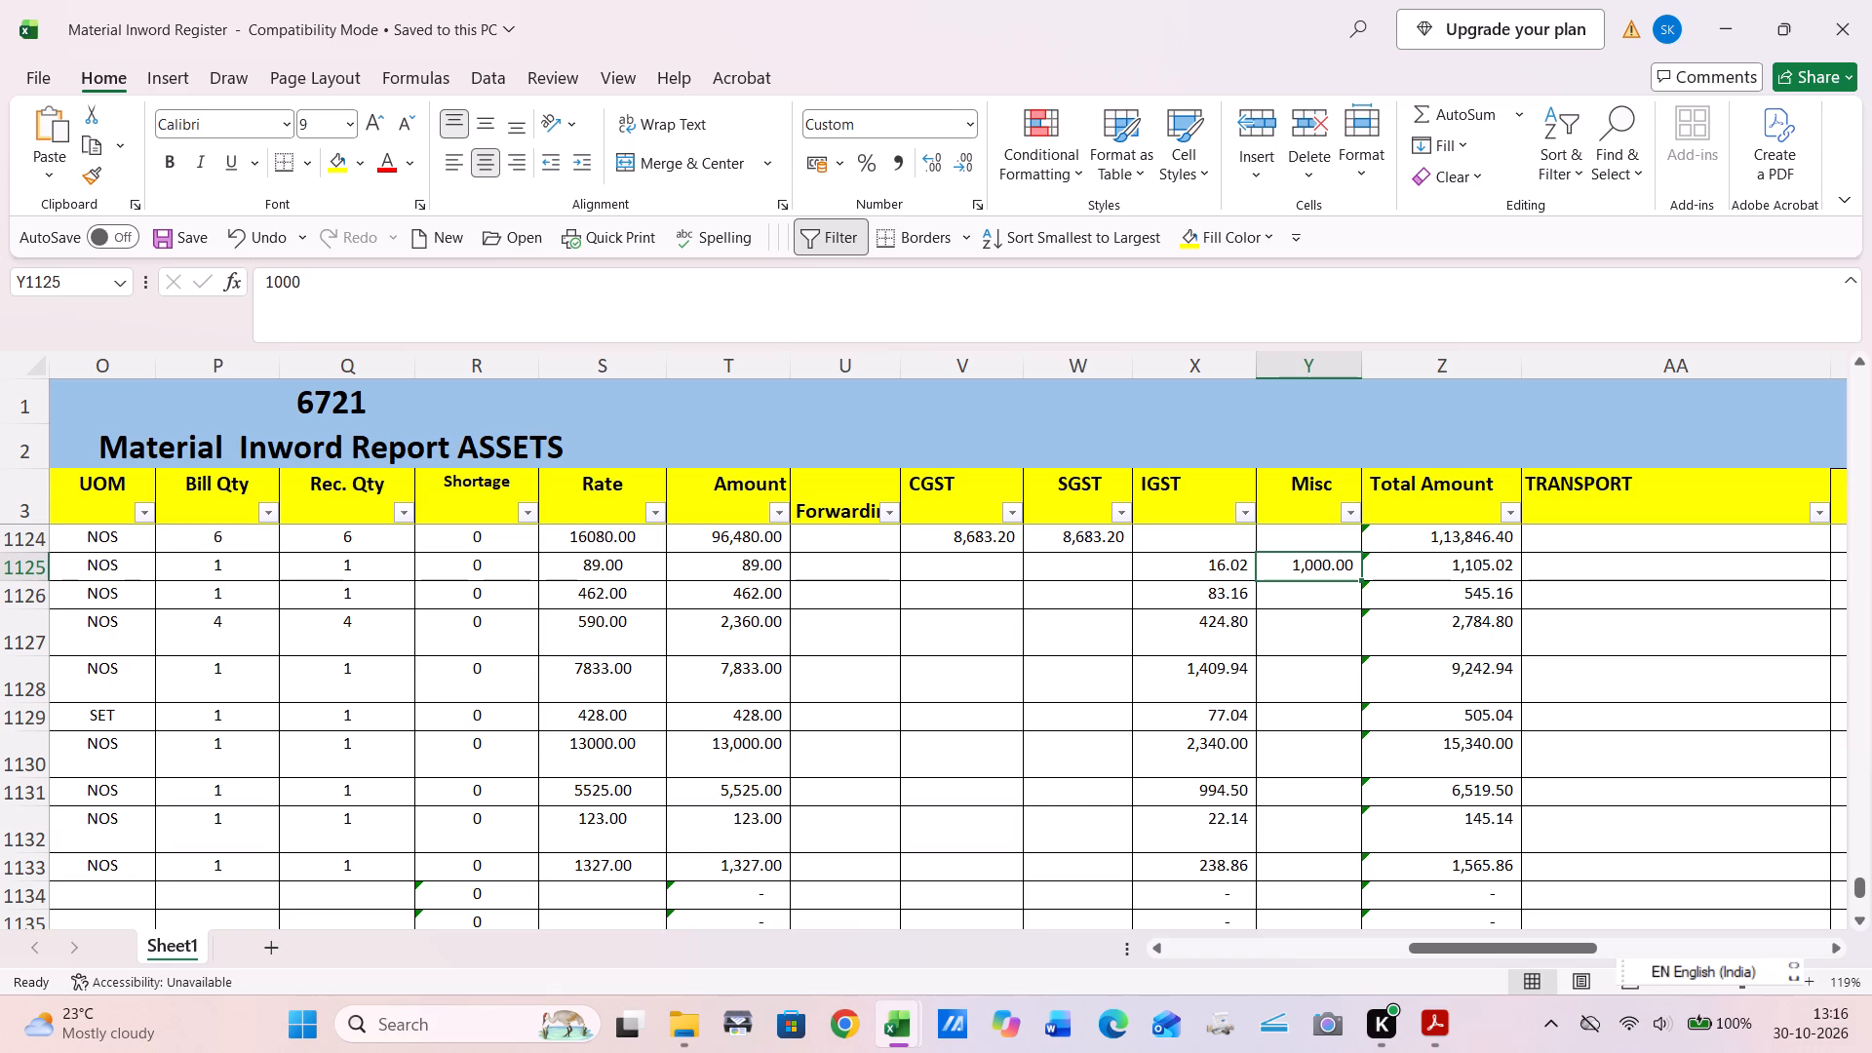
Lock the computer.
key(super+l)
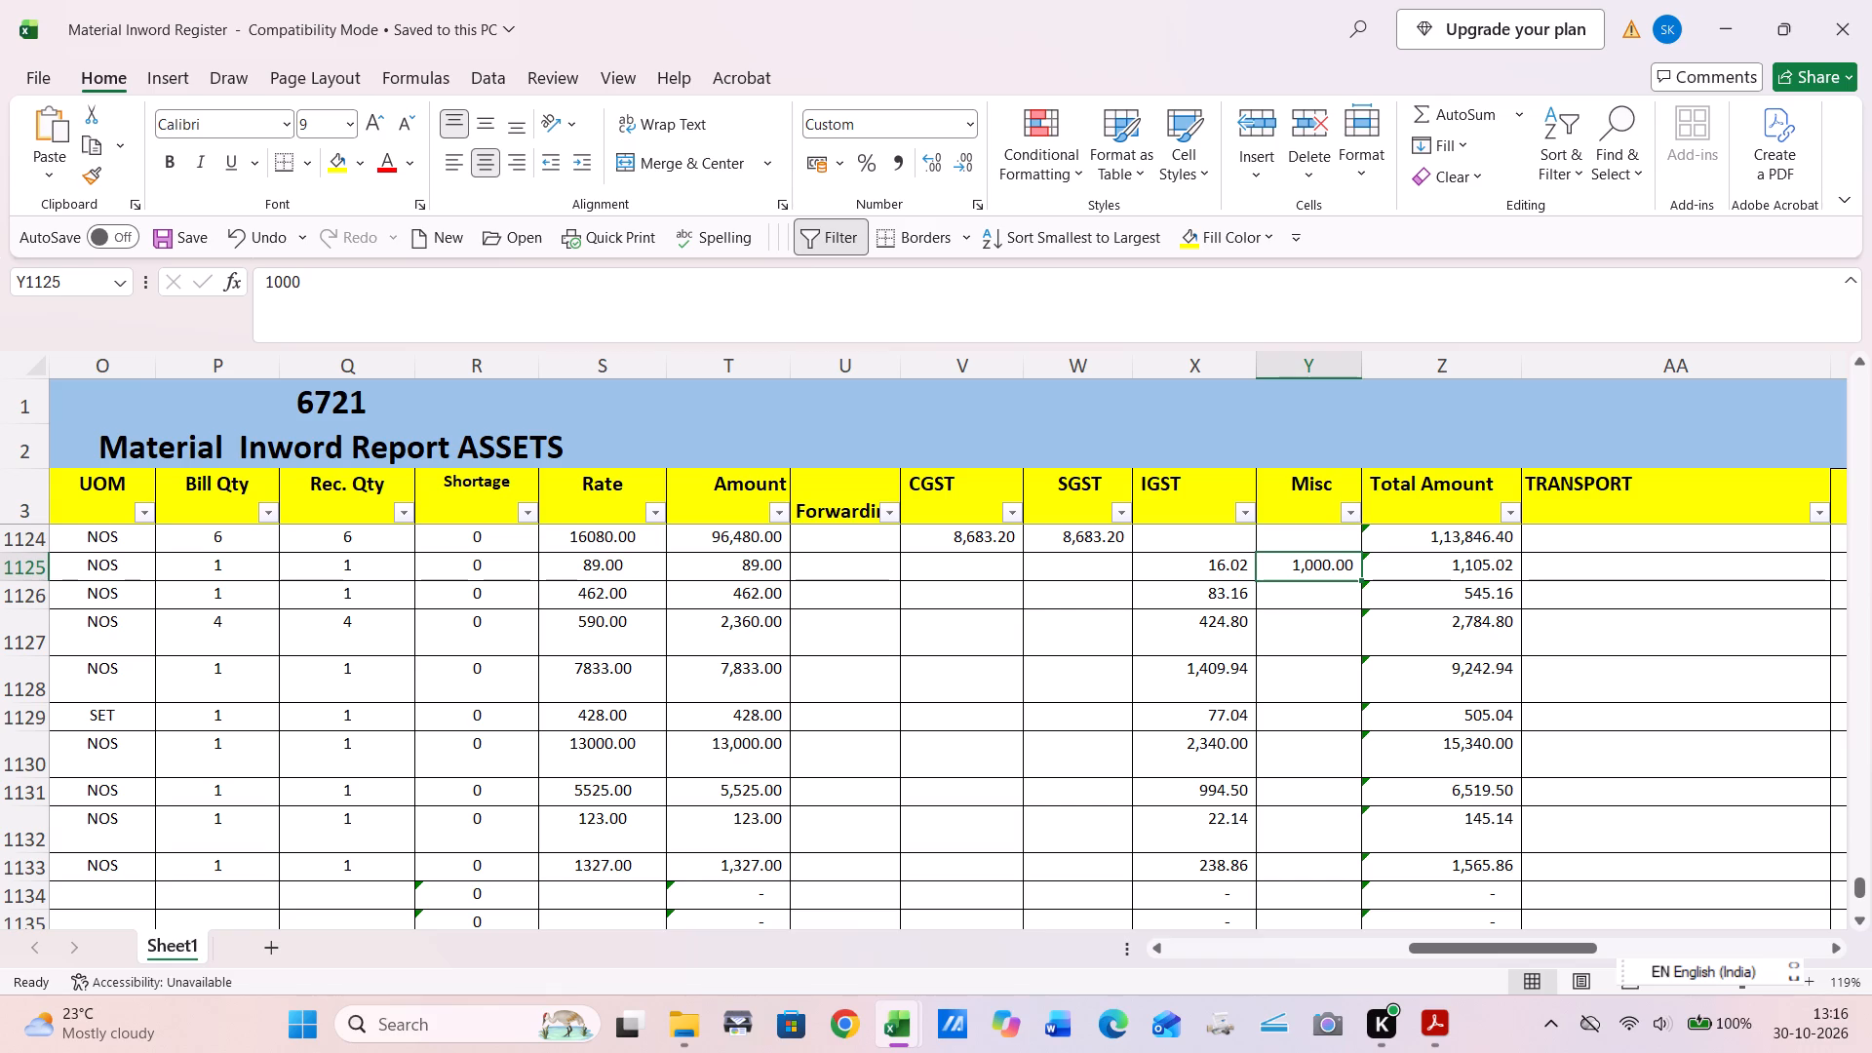